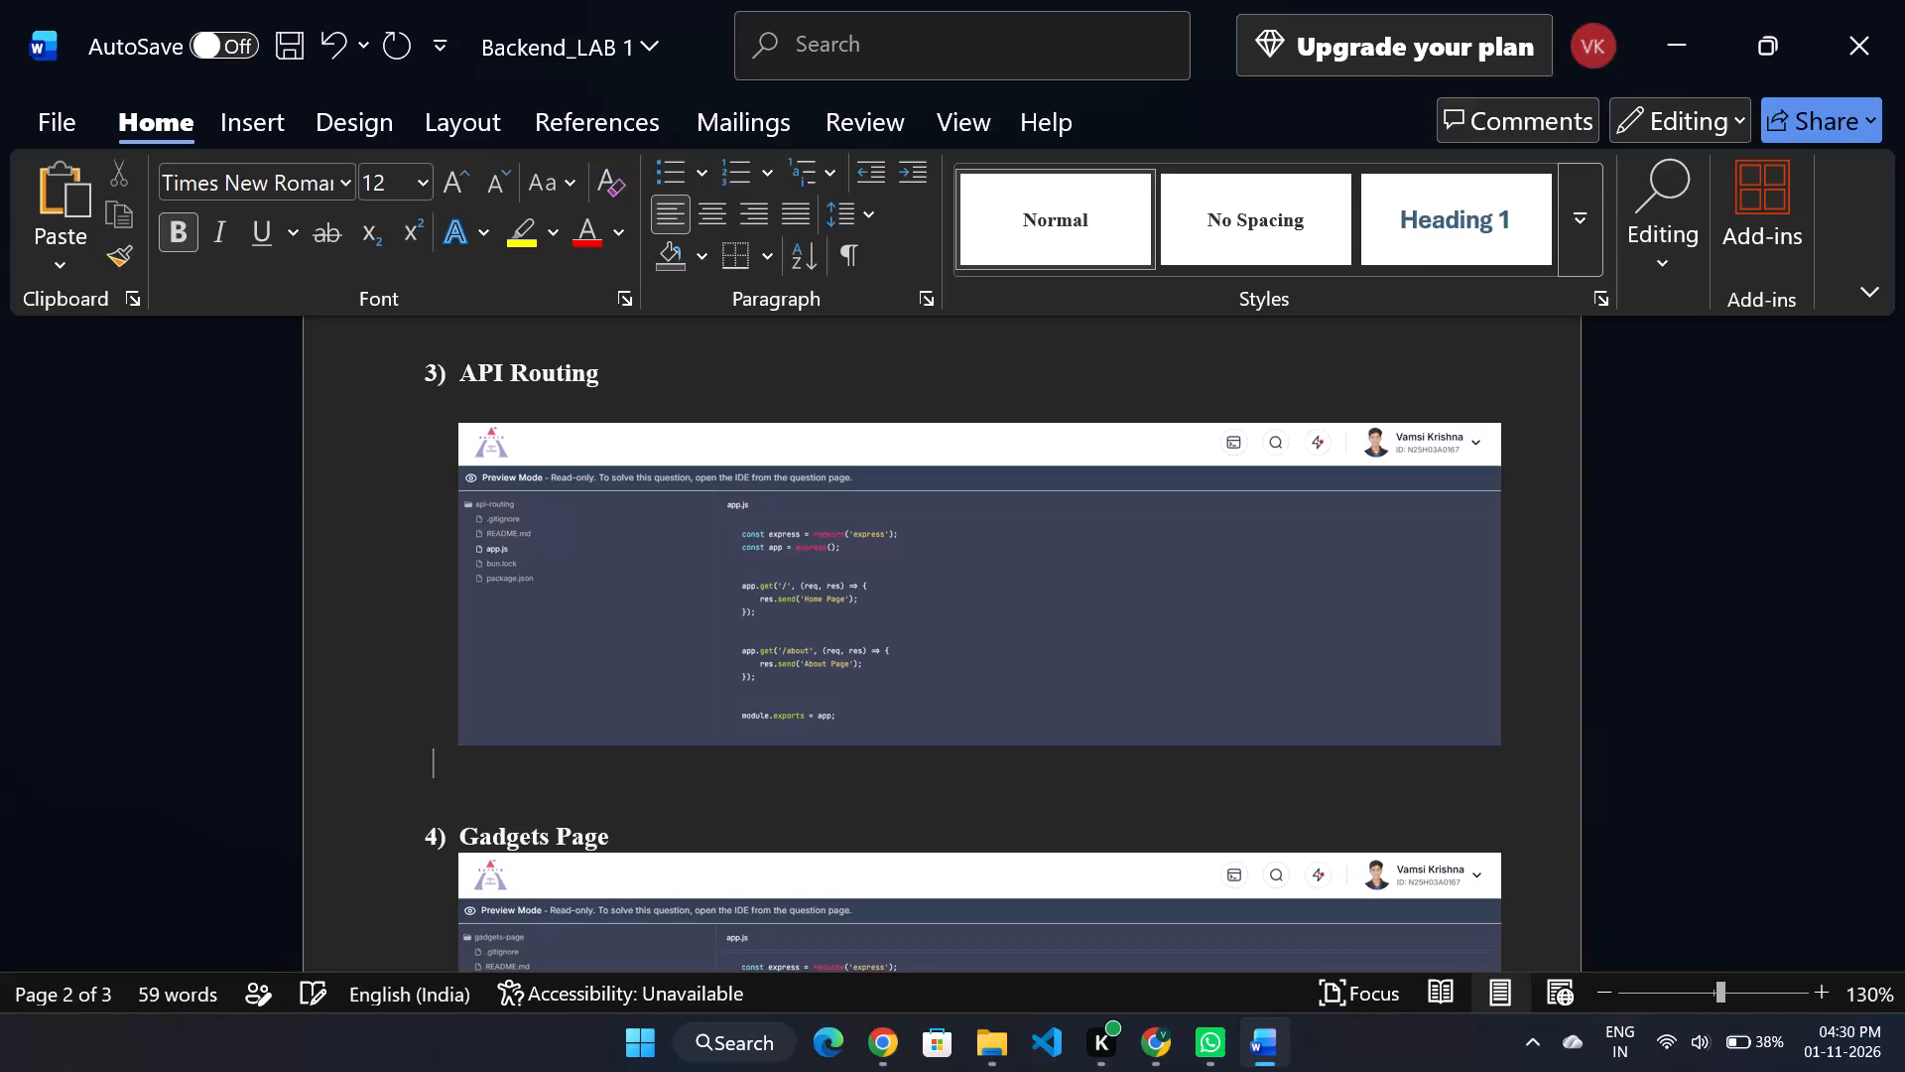
Tighten the gap between the API Routing screenshot and the Gadgets Page heading to a single blank line.
{"action": "key", "text": "BackSpace"}
{"action": "key", "text": "BackSpace"}
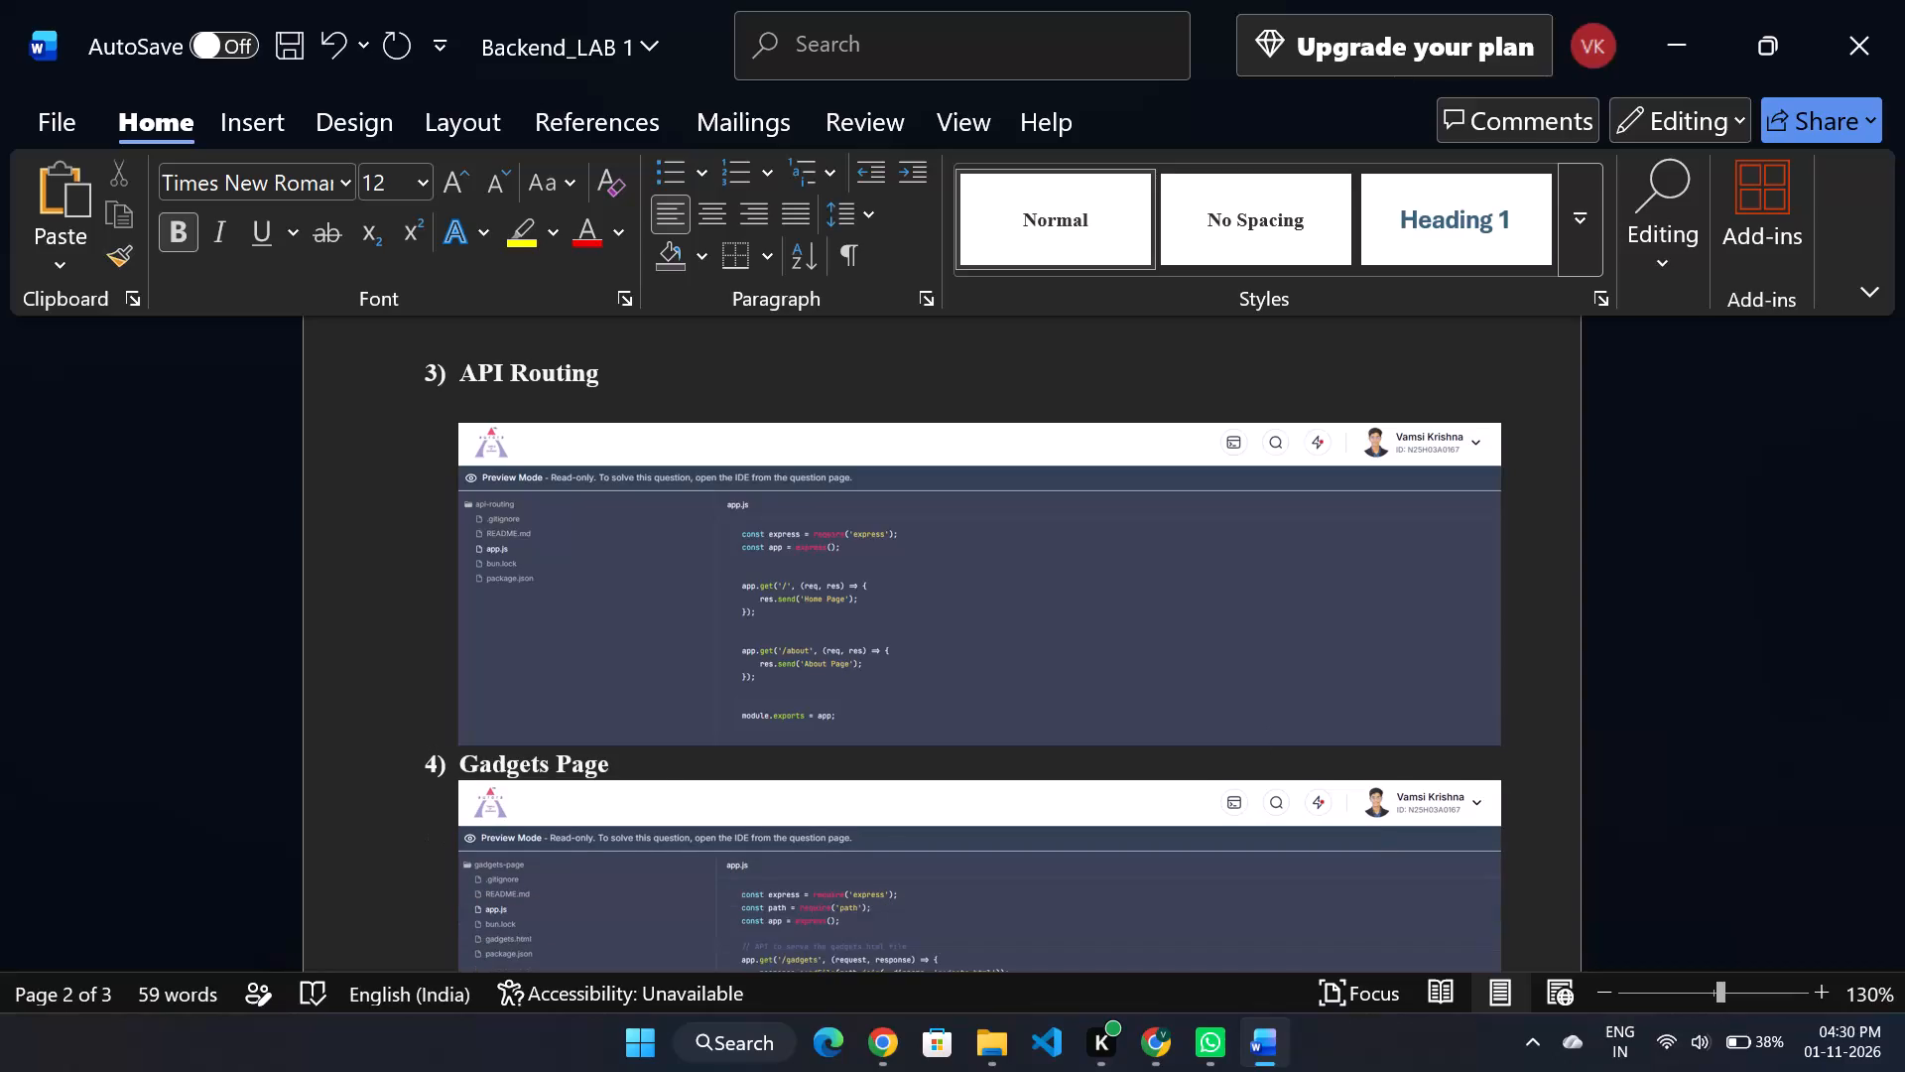
{"action": "key", "text": "Return"}
Add an unnumbered blank line between the Gadgets Page heading and its screenshot.
{"action": "scroll", "coordinate": [736, 684], "scroll_direction": "down", "scroll_amount": 3}
{"action": "left_click", "coordinate": [697, 552]}
{"action": "key", "text": "Return"}
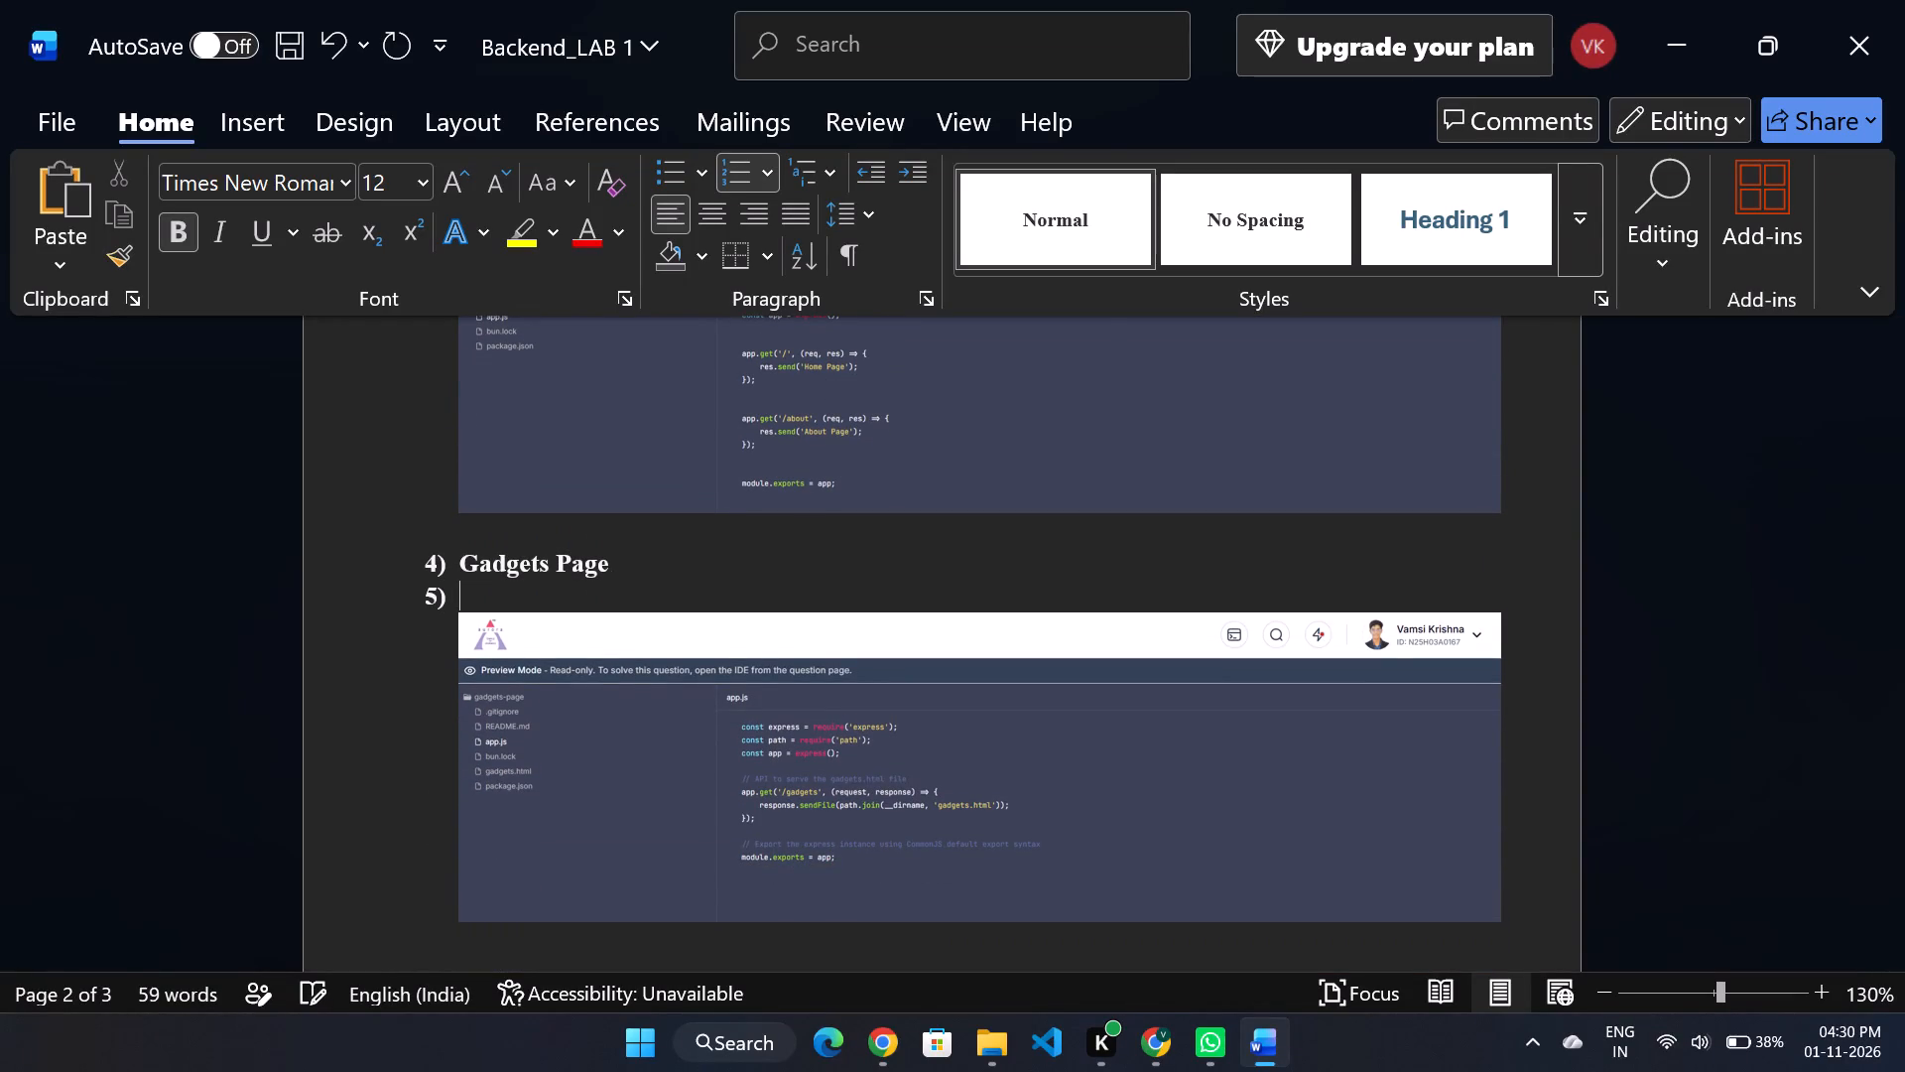
{"action": "key", "text": "BackSpace"}
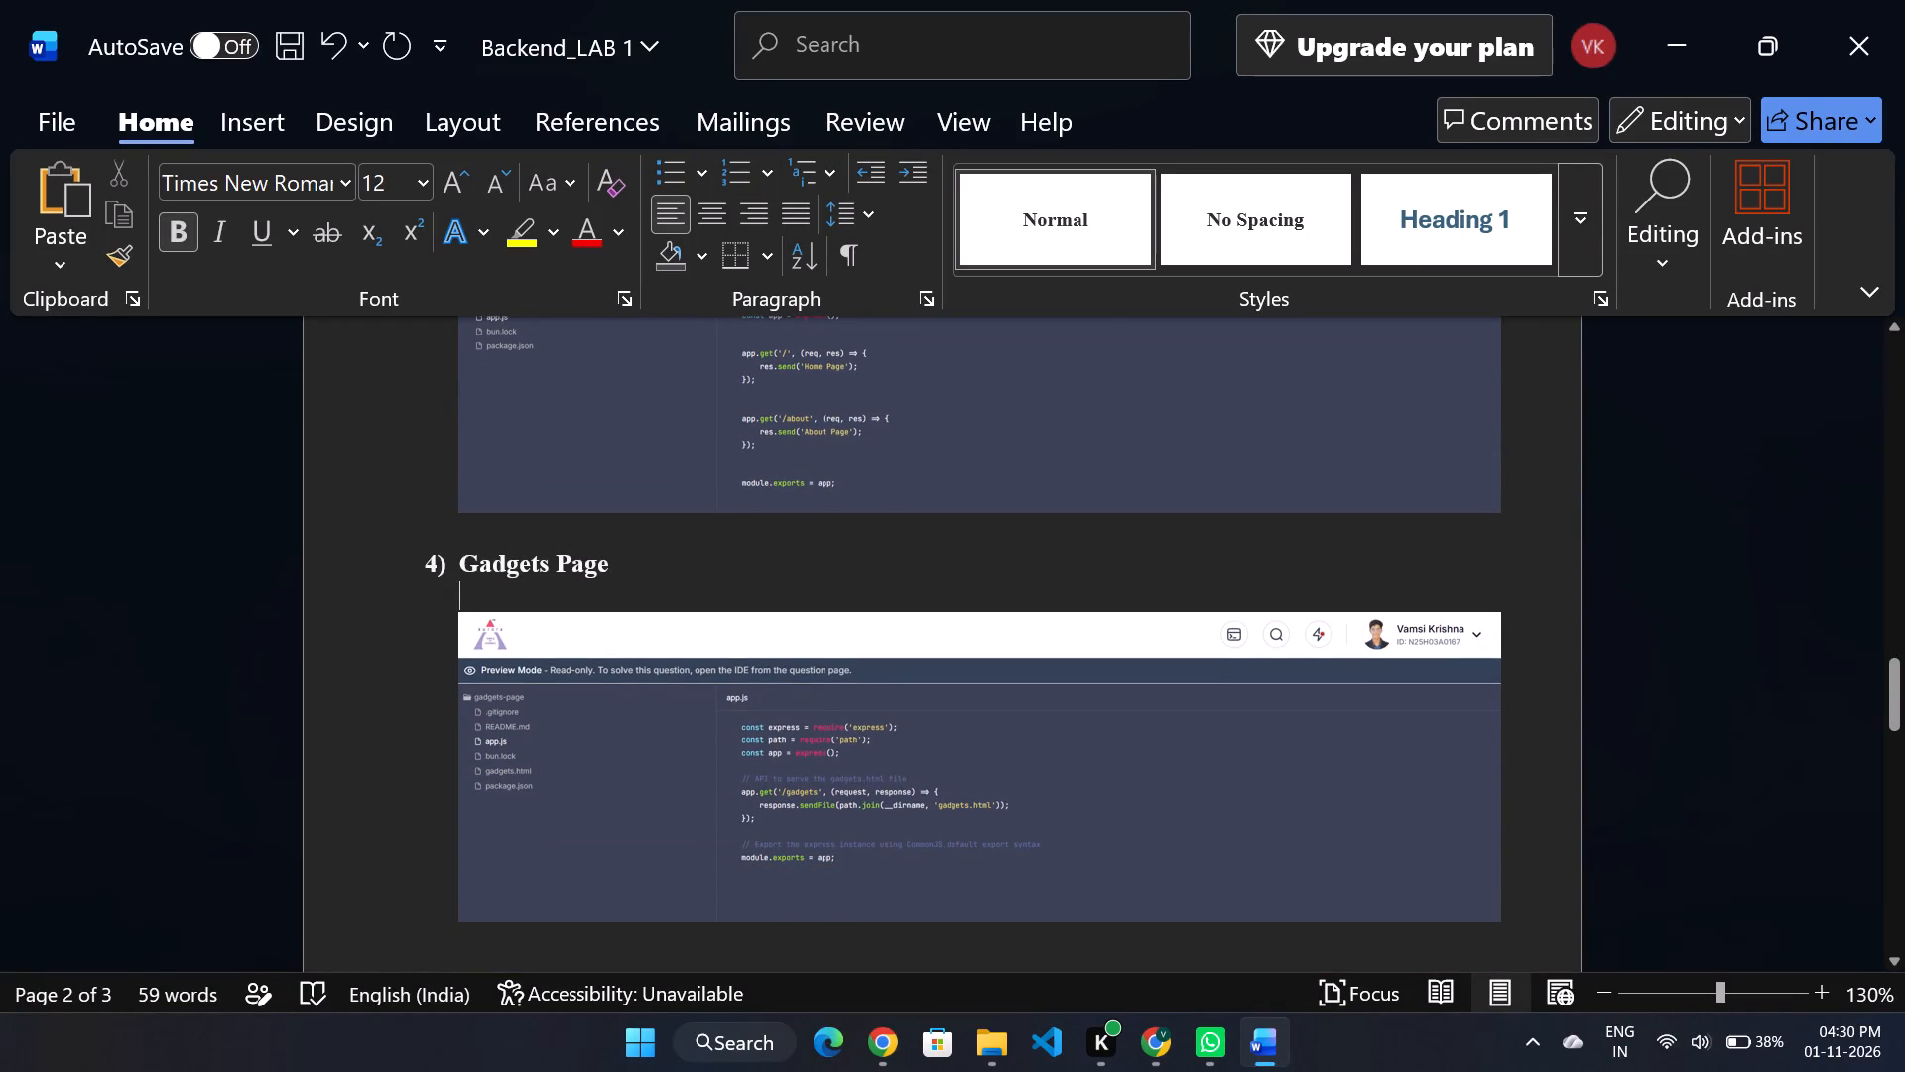
Review the report's layout from the final results screenshot back up to the student details table on page one.
{"action": "scroll", "coordinate": [804, 709], "scroll_direction": "down", "scroll_amount": 12}
{"action": "scroll", "coordinate": [796, 689], "scroll_direction": "down", "scroll_amount": 9}
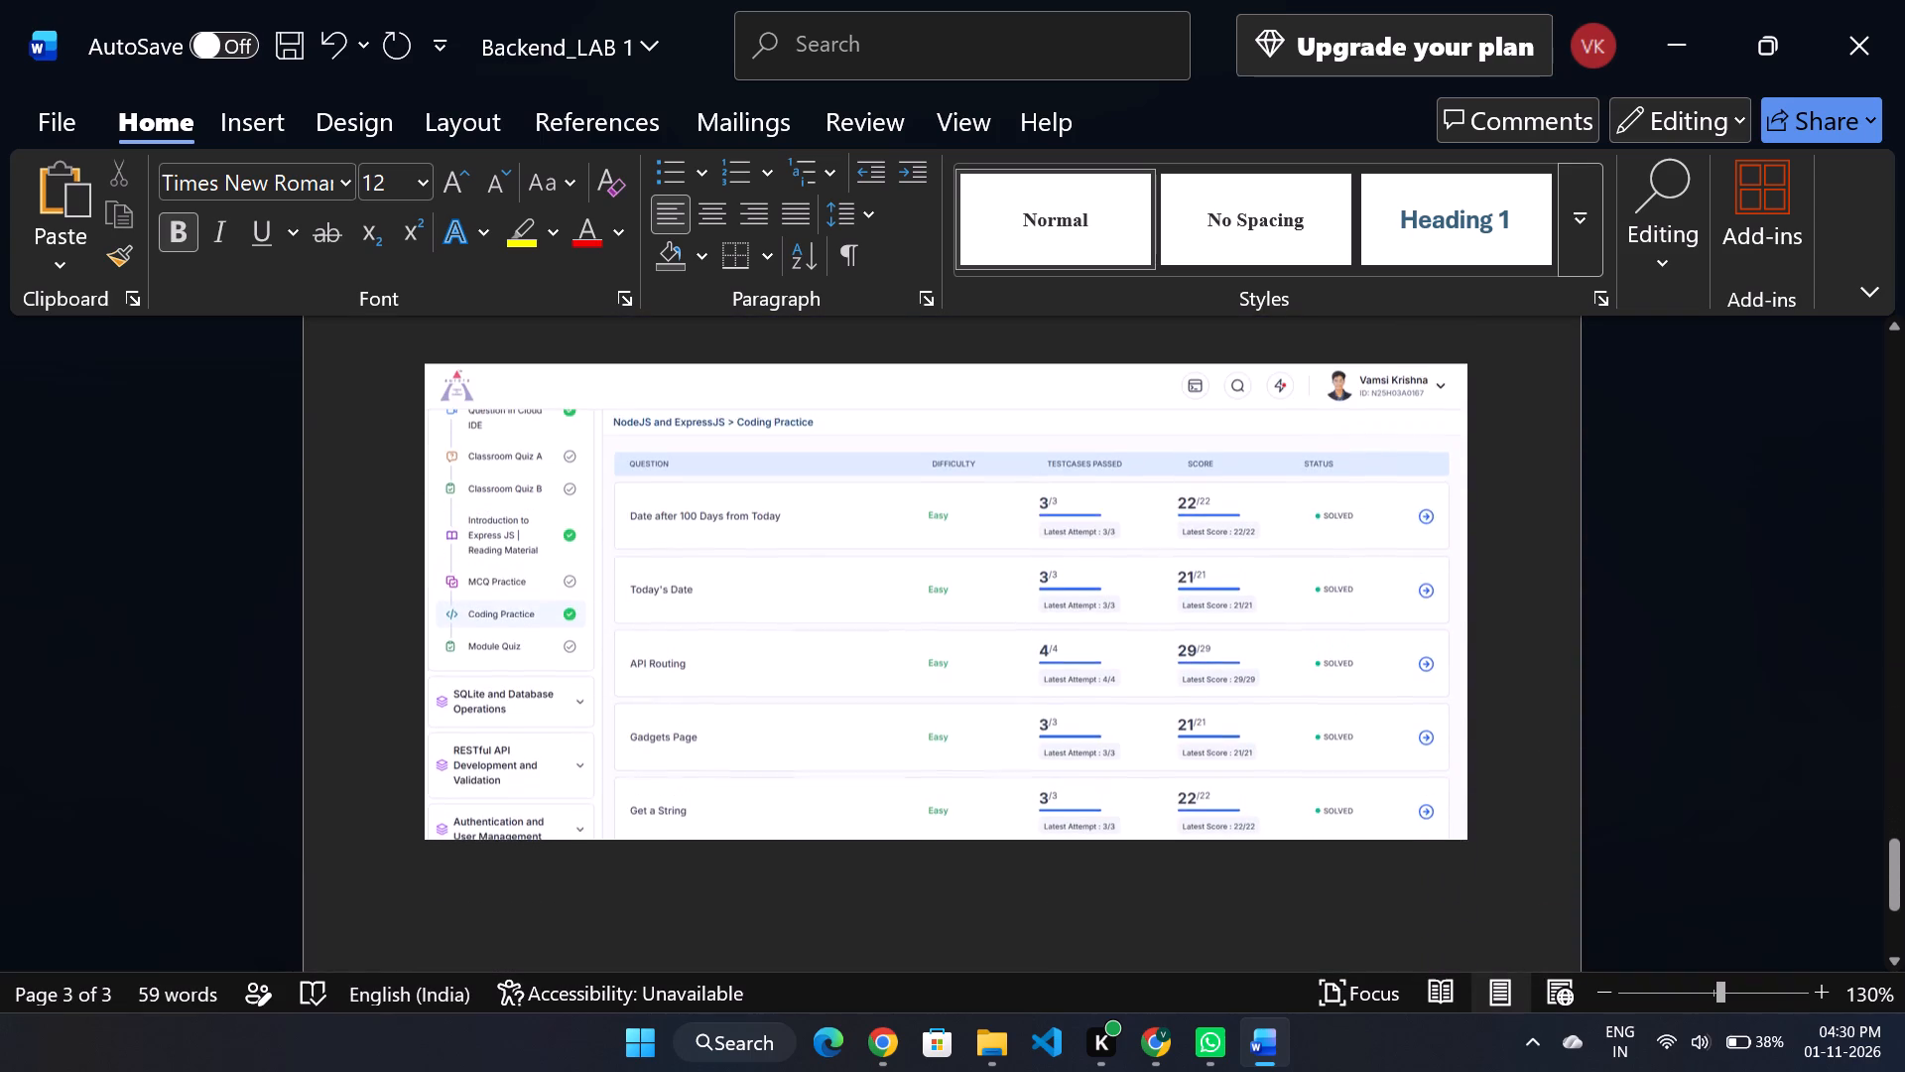
{"action": "scroll", "coordinate": [796, 689], "scroll_direction": "up", "scroll_amount": 19}
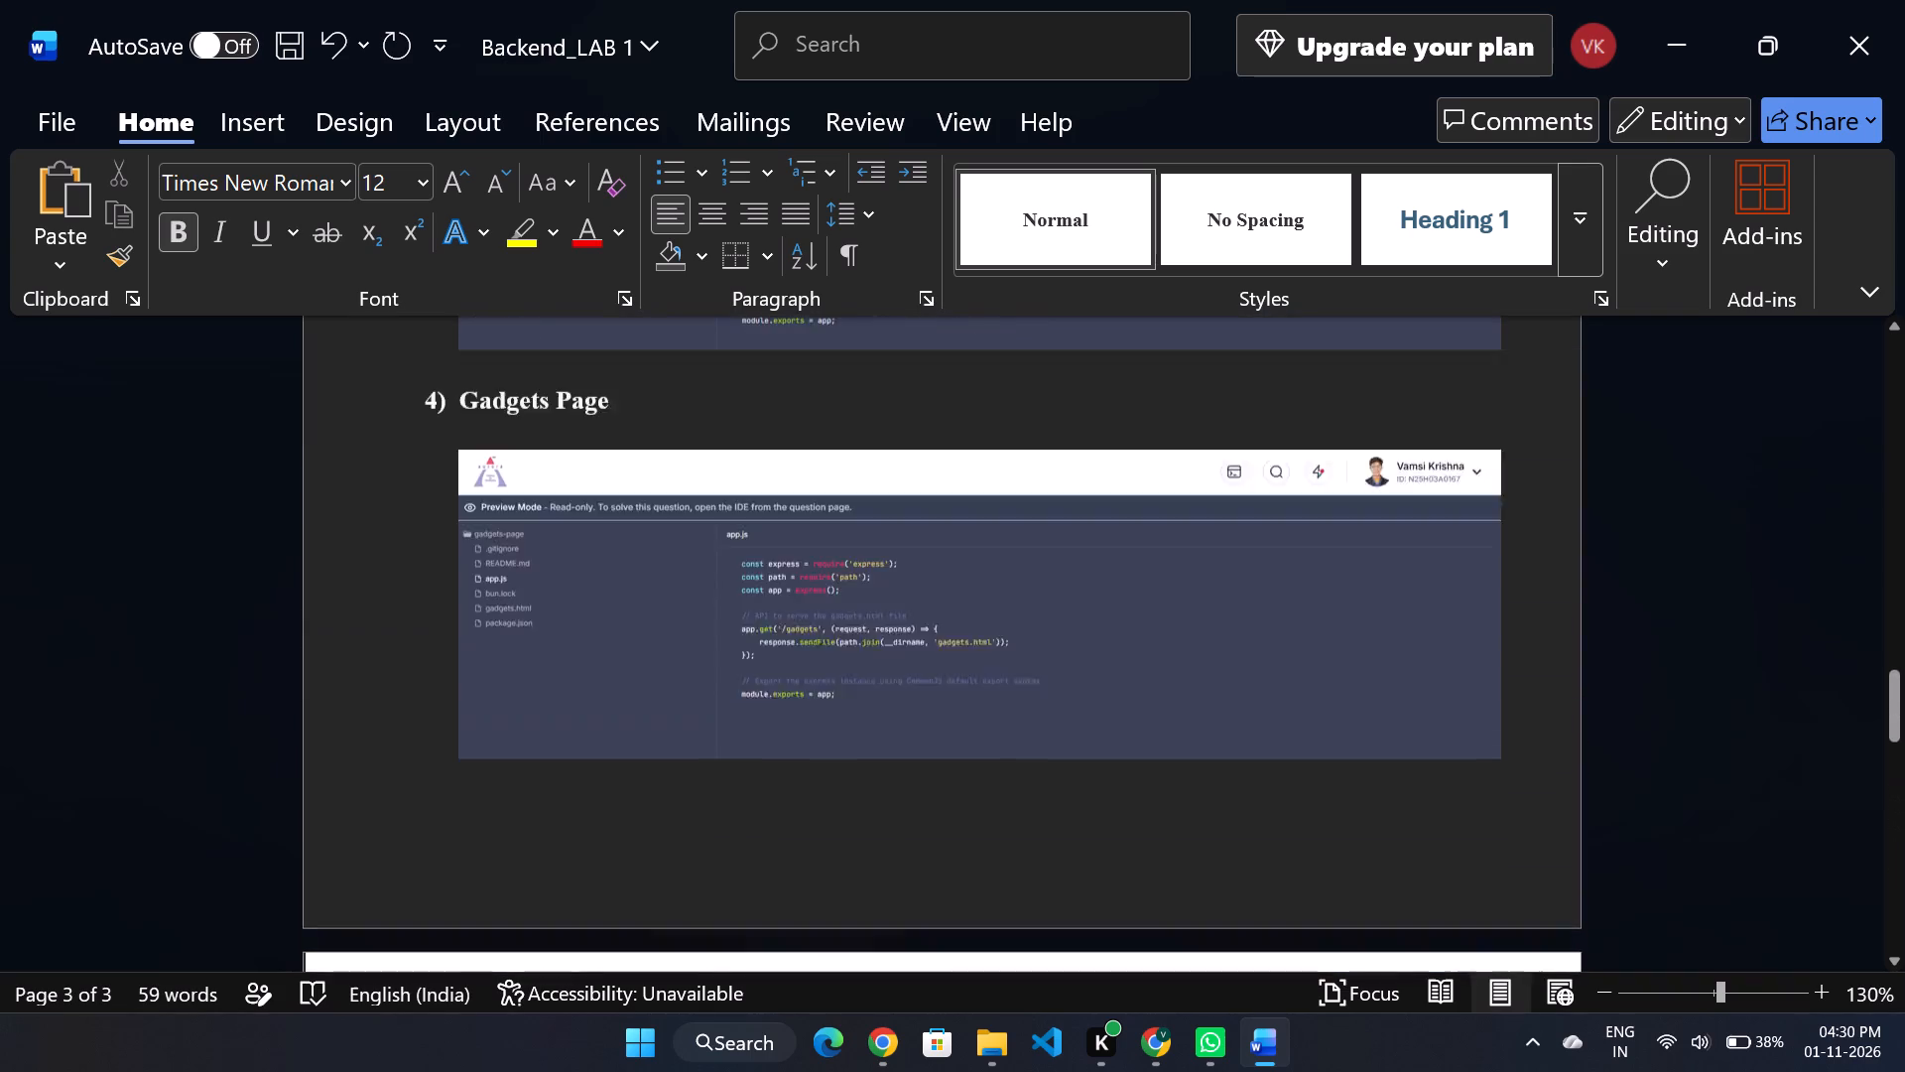
{"action": "scroll", "coordinate": [796, 689], "scroll_direction": "up", "scroll_amount": 17}
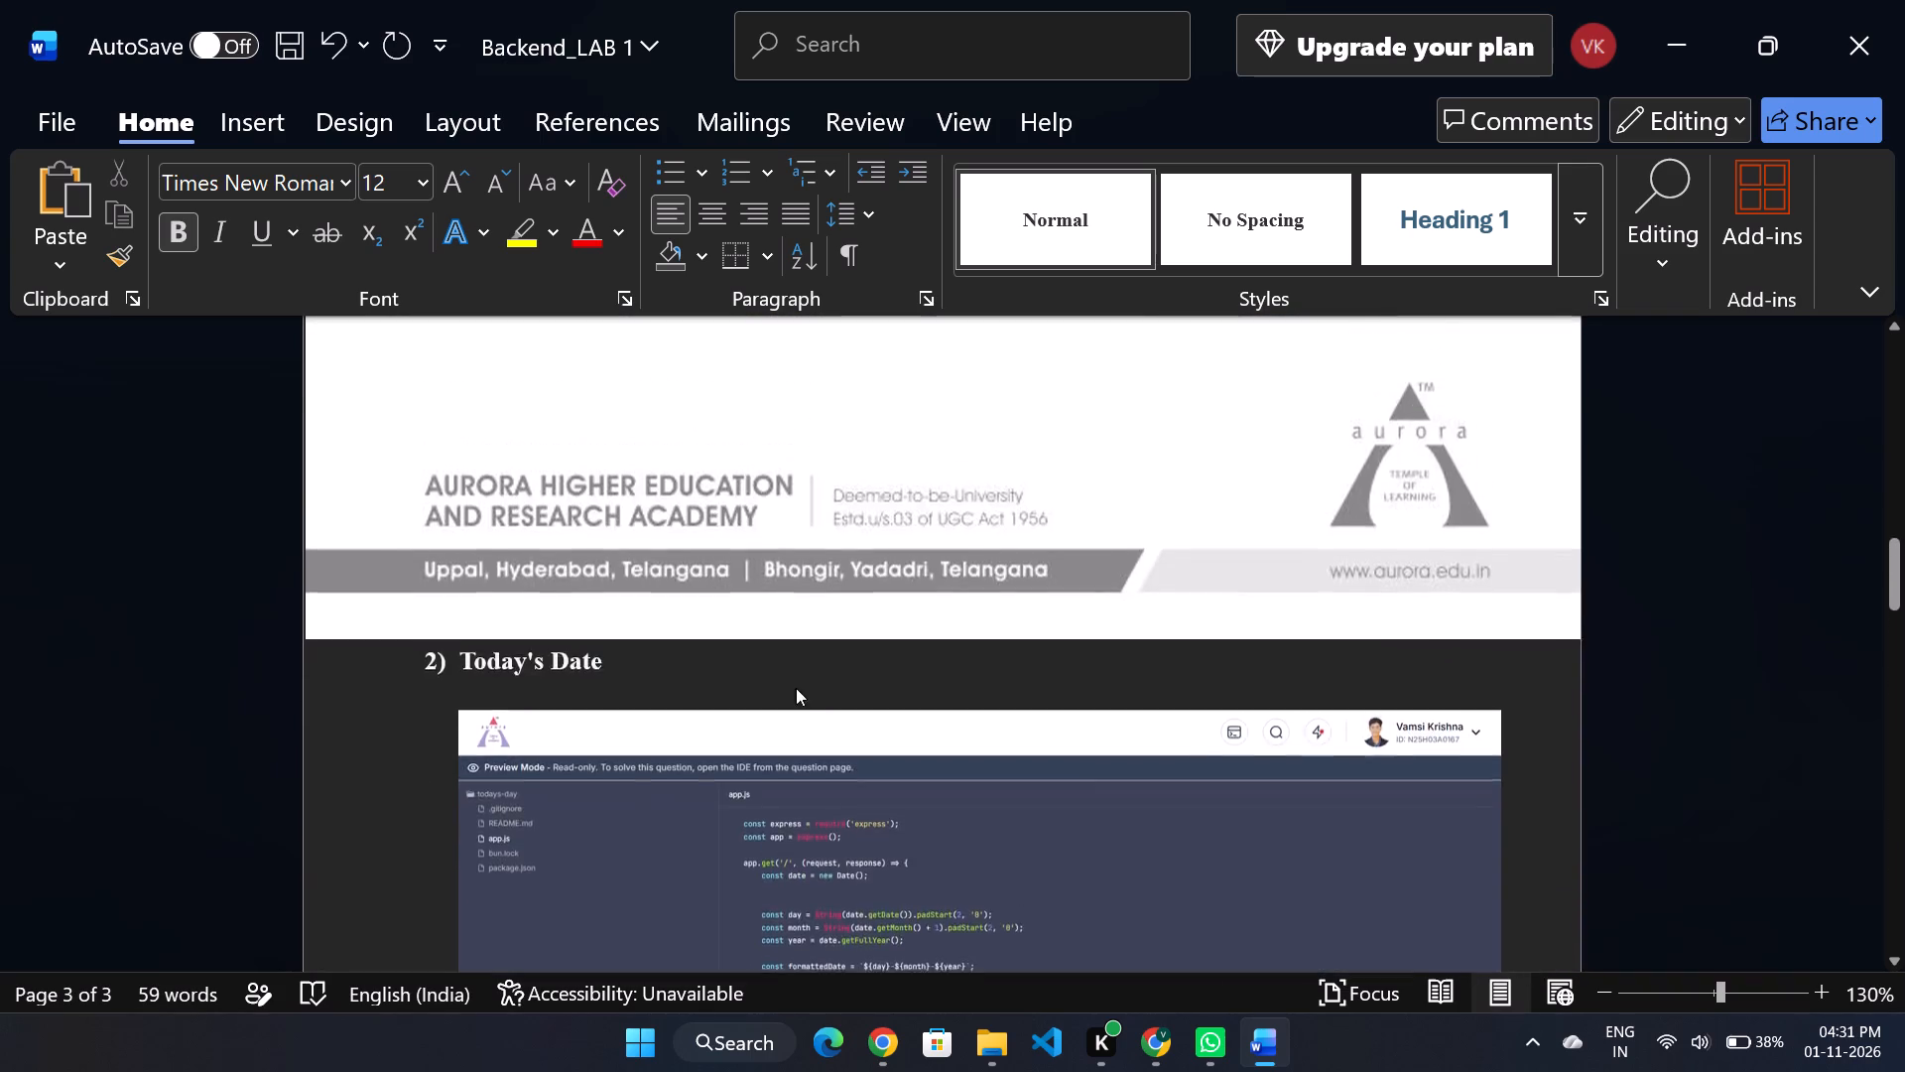
{"action": "scroll", "coordinate": [796, 688], "scroll_direction": "up", "scroll_amount": 19}
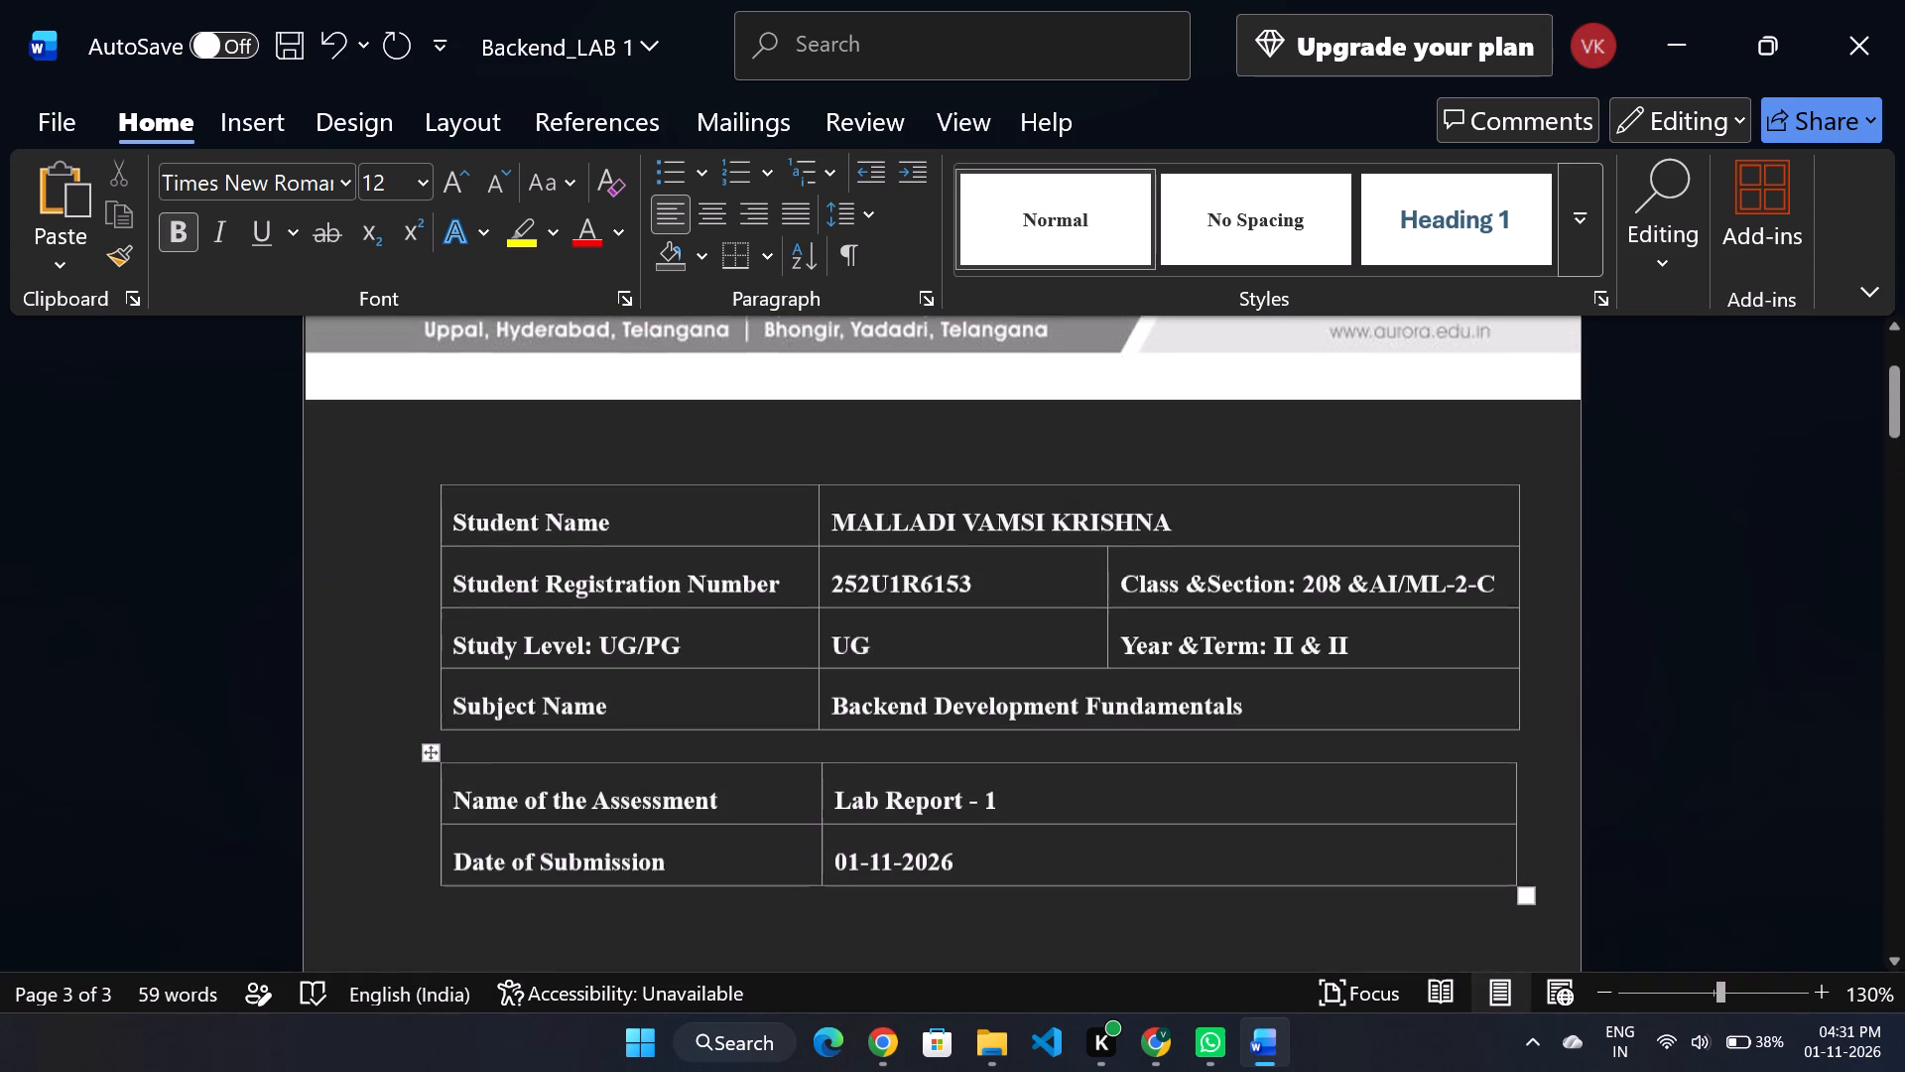
{"action": "scroll", "coordinate": [796, 688], "scroll_direction": "up", "scroll_amount": 1}
{"action": "scroll", "coordinate": [796, 688], "scroll_direction": "down", "scroll_amount": 1}
{"action": "scroll", "coordinate": [796, 688], "scroll_direction": "up", "scroll_amount": 2}
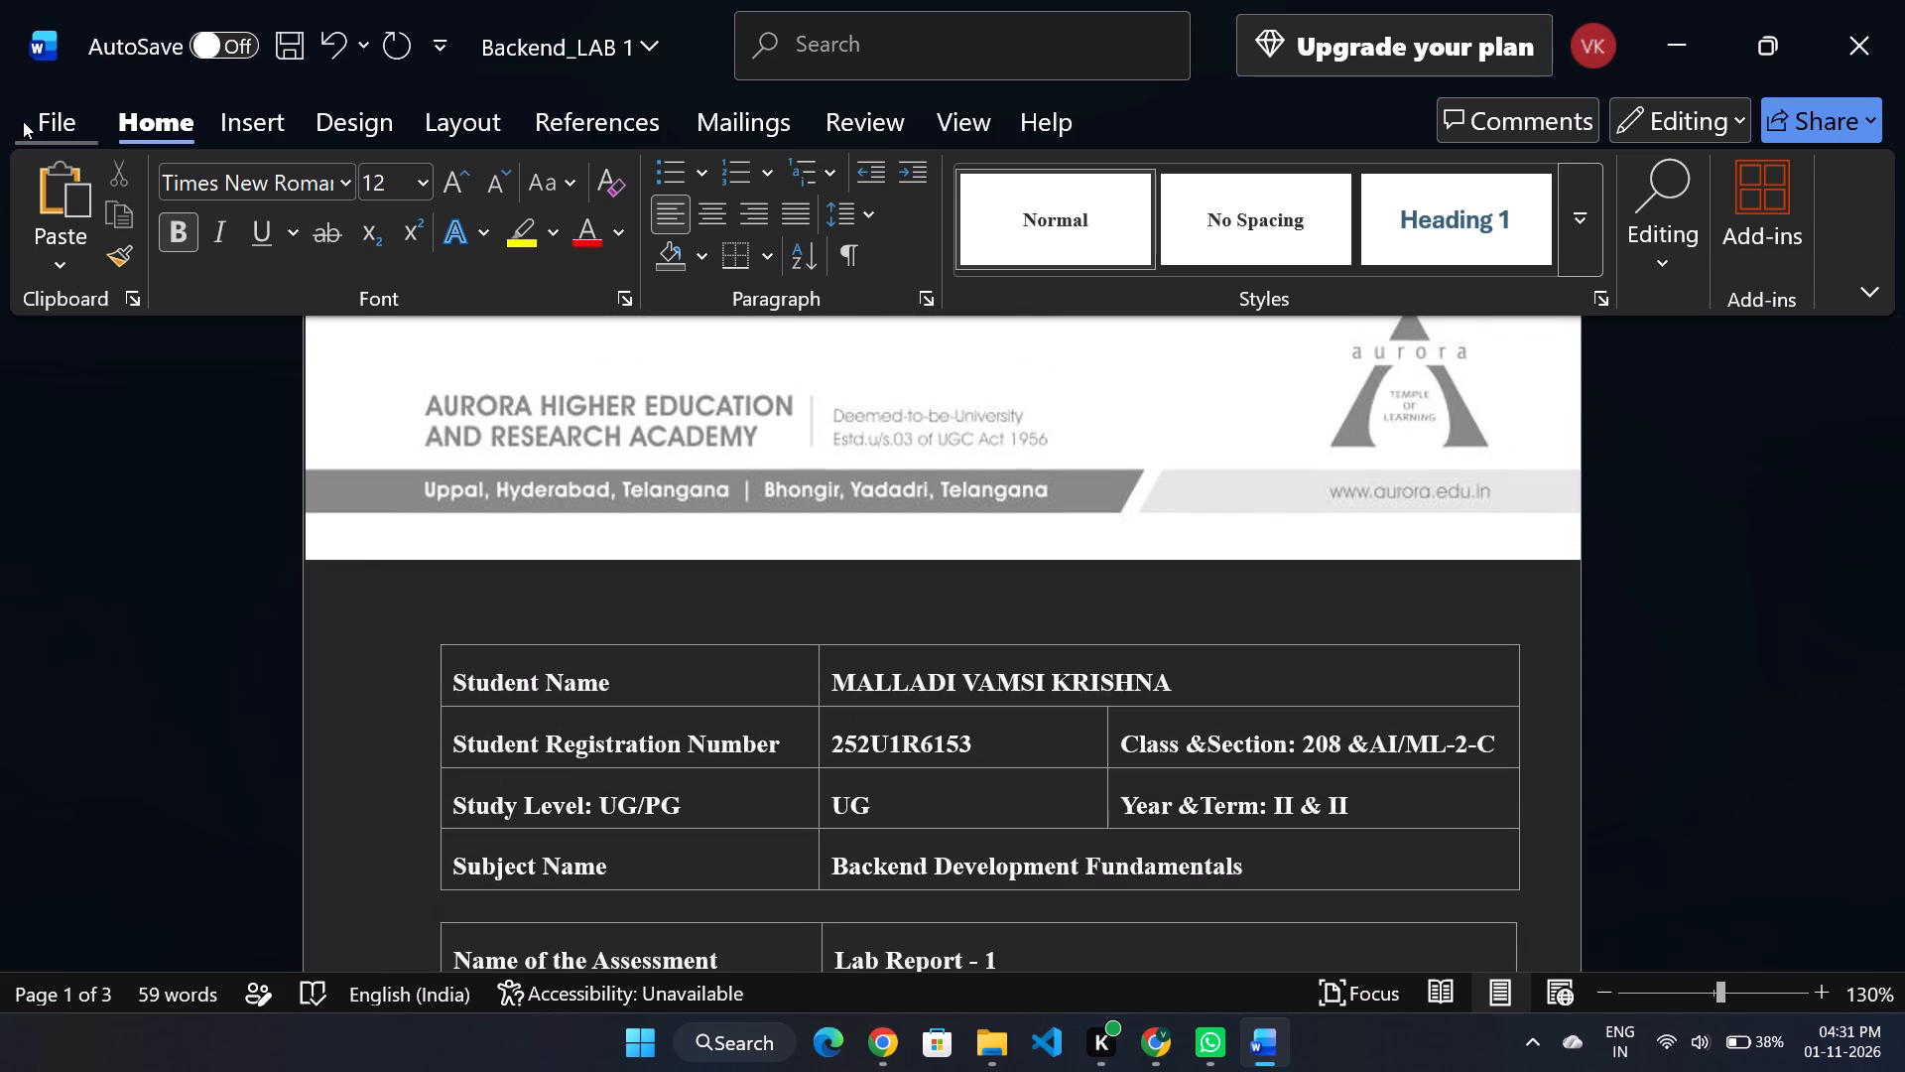
In the advanced Word options, turn on Do not compress images in file and set the default resolution to High fidelity.
{"action": "left_click", "coordinate": [40, 132]}
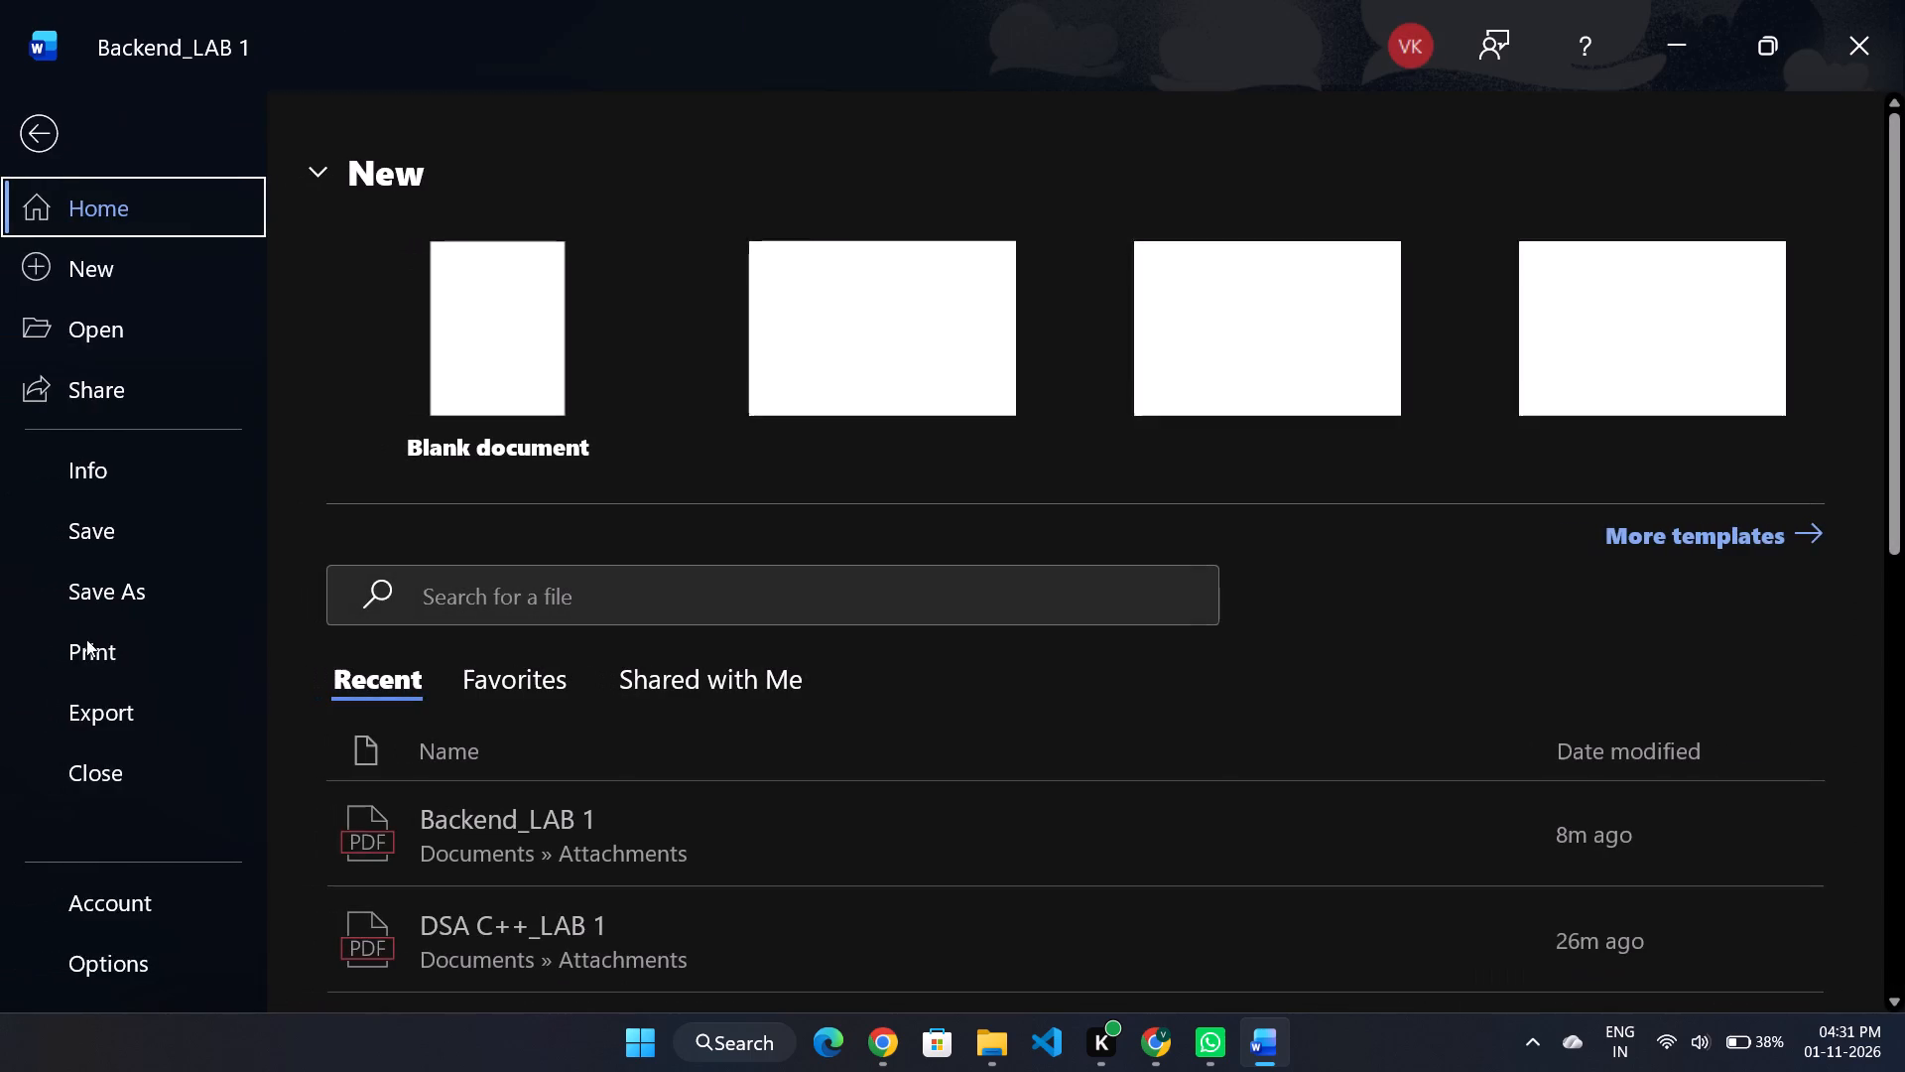
{"action": "left_click", "coordinate": [90, 947]}
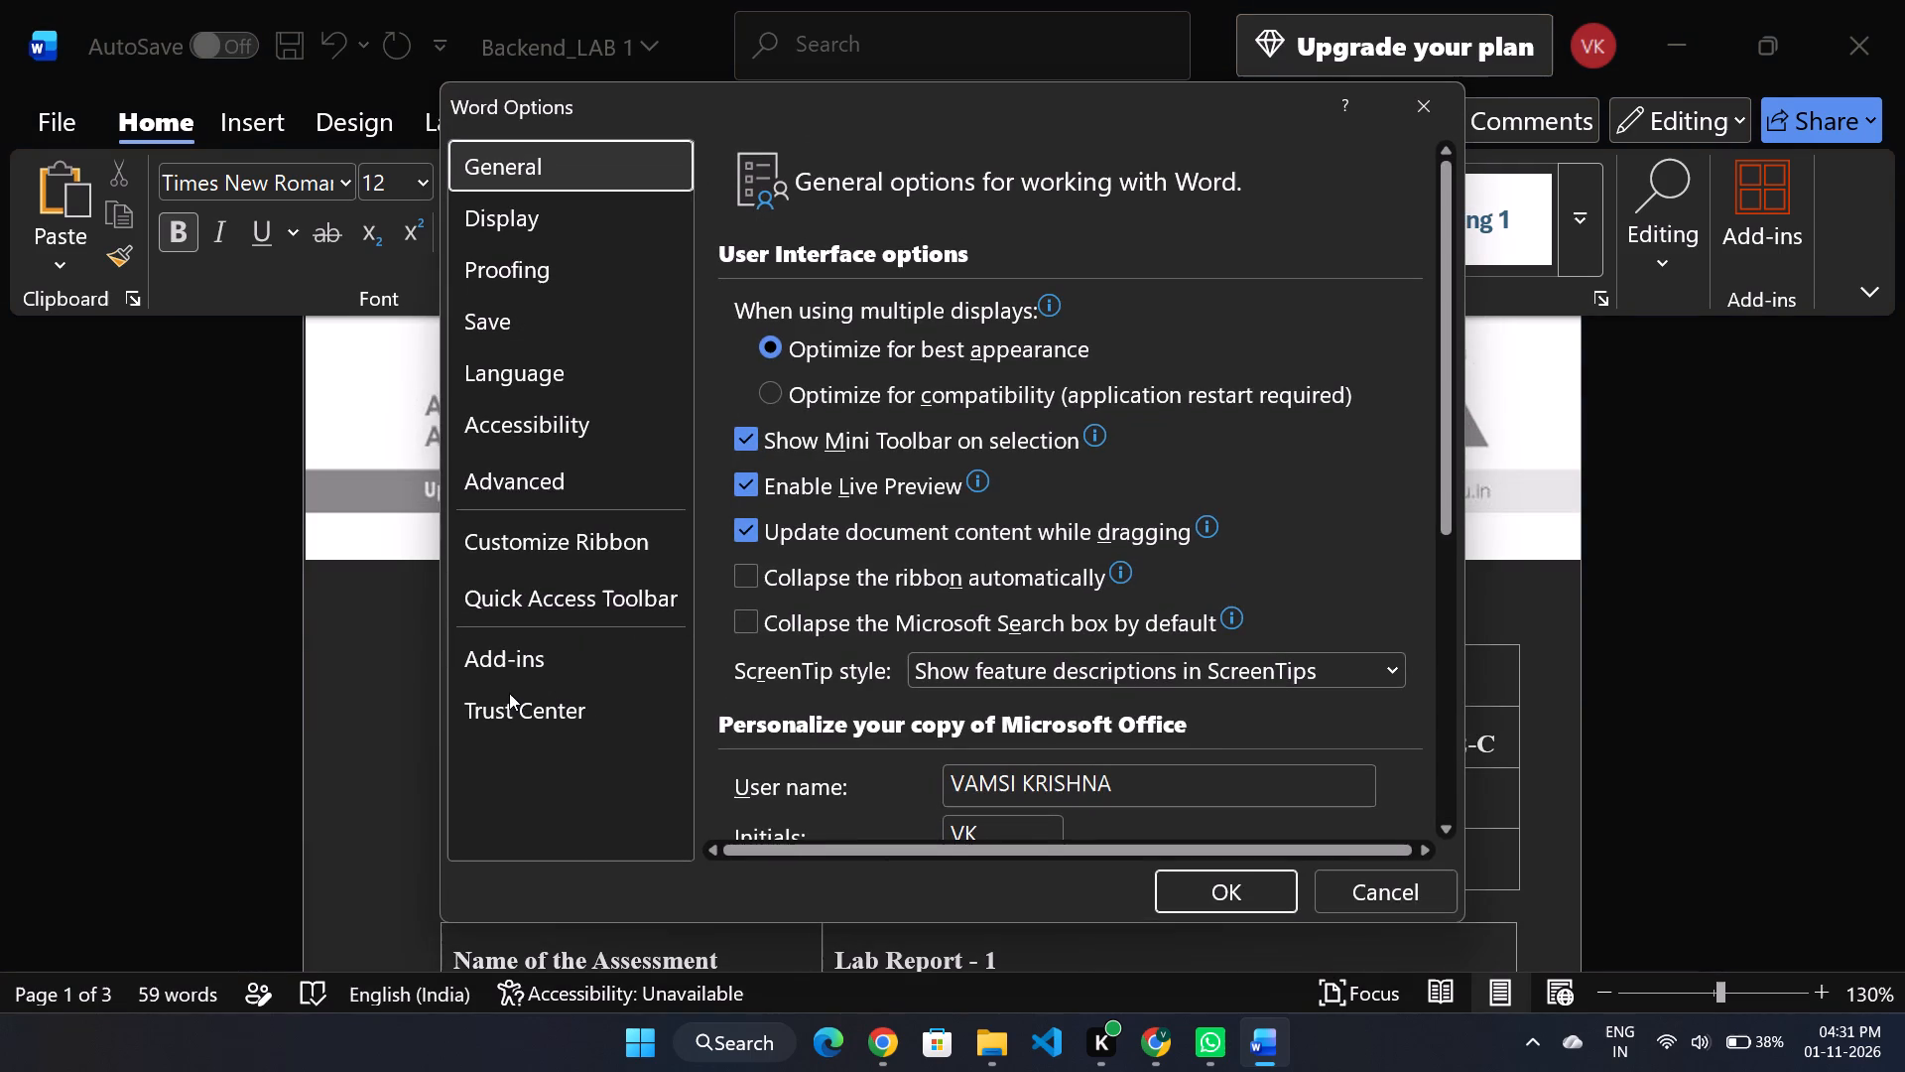
{"action": "left_click", "coordinate": [574, 493]}
{"action": "scroll", "coordinate": [931, 492], "scroll_direction": "down", "scroll_amount": 2}
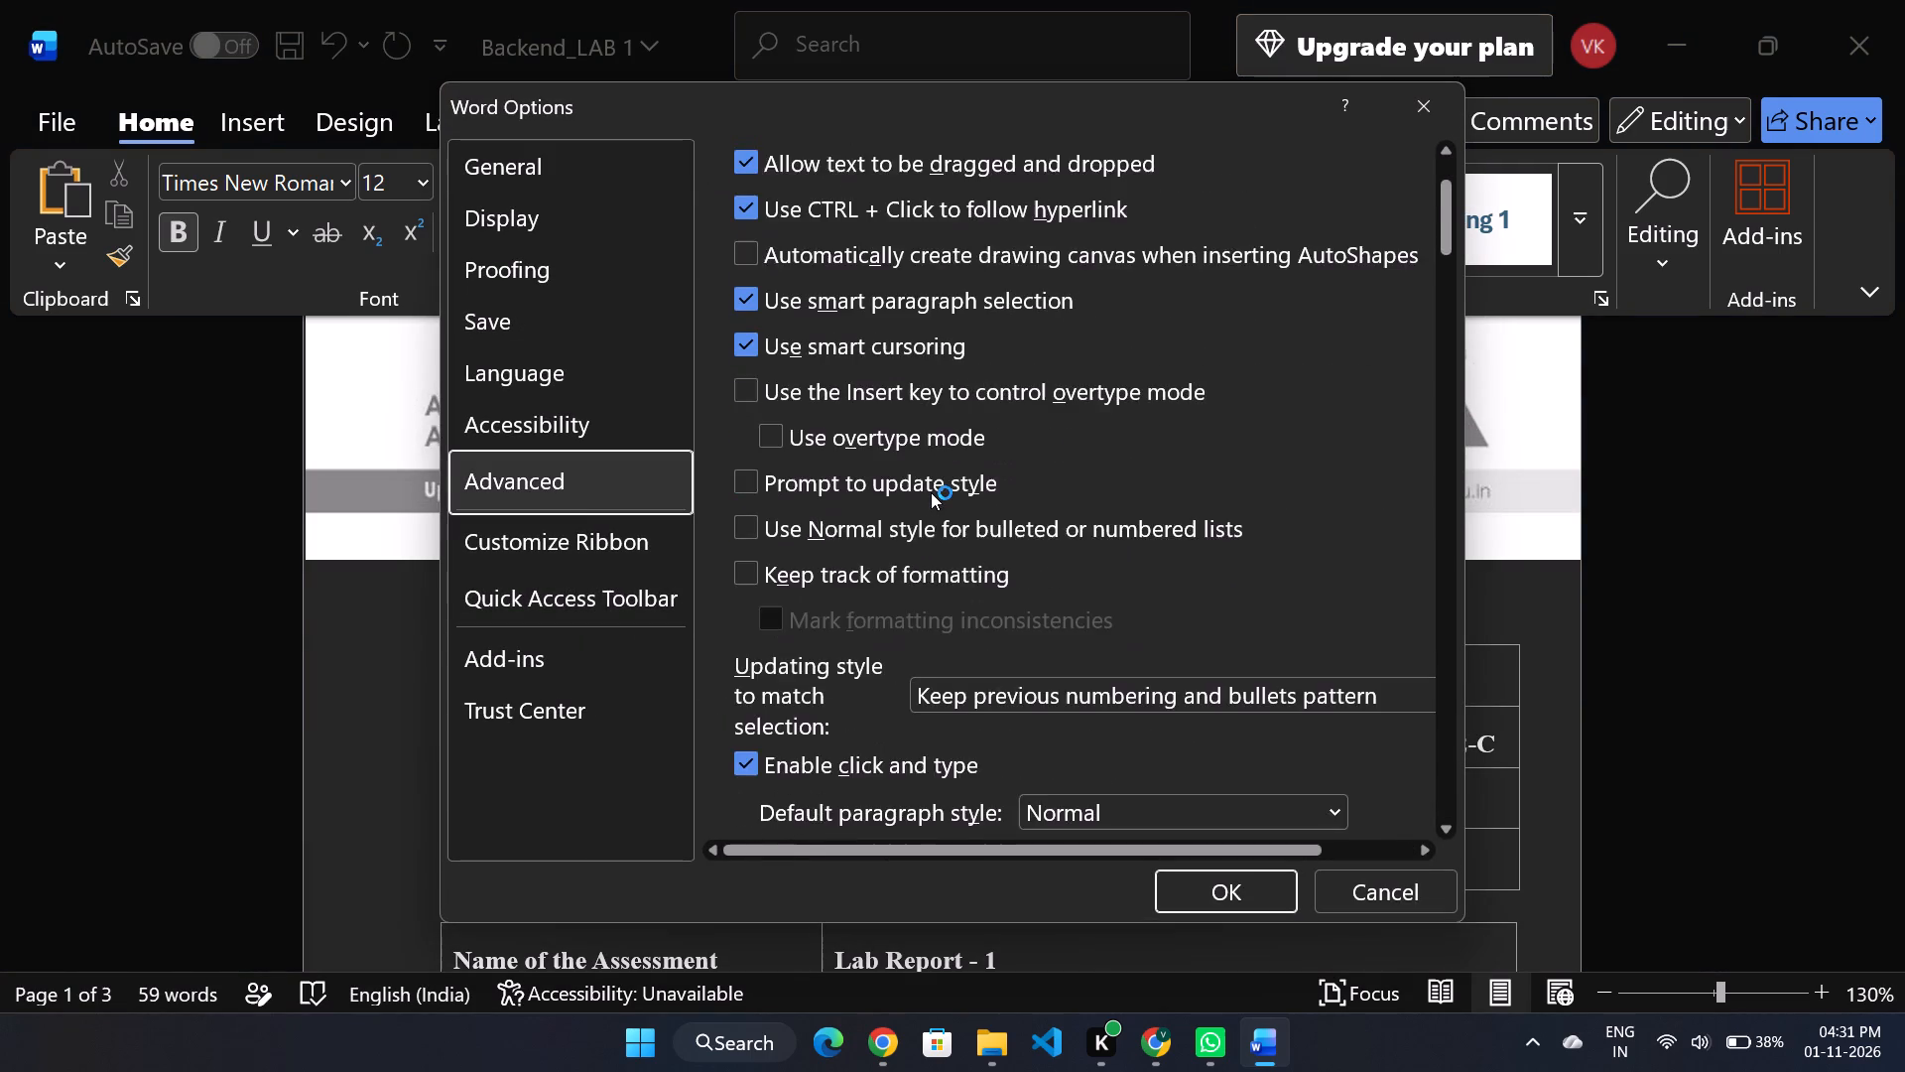
{"action": "scroll", "coordinate": [931, 492], "scroll_direction": "down", "scroll_amount": 9}
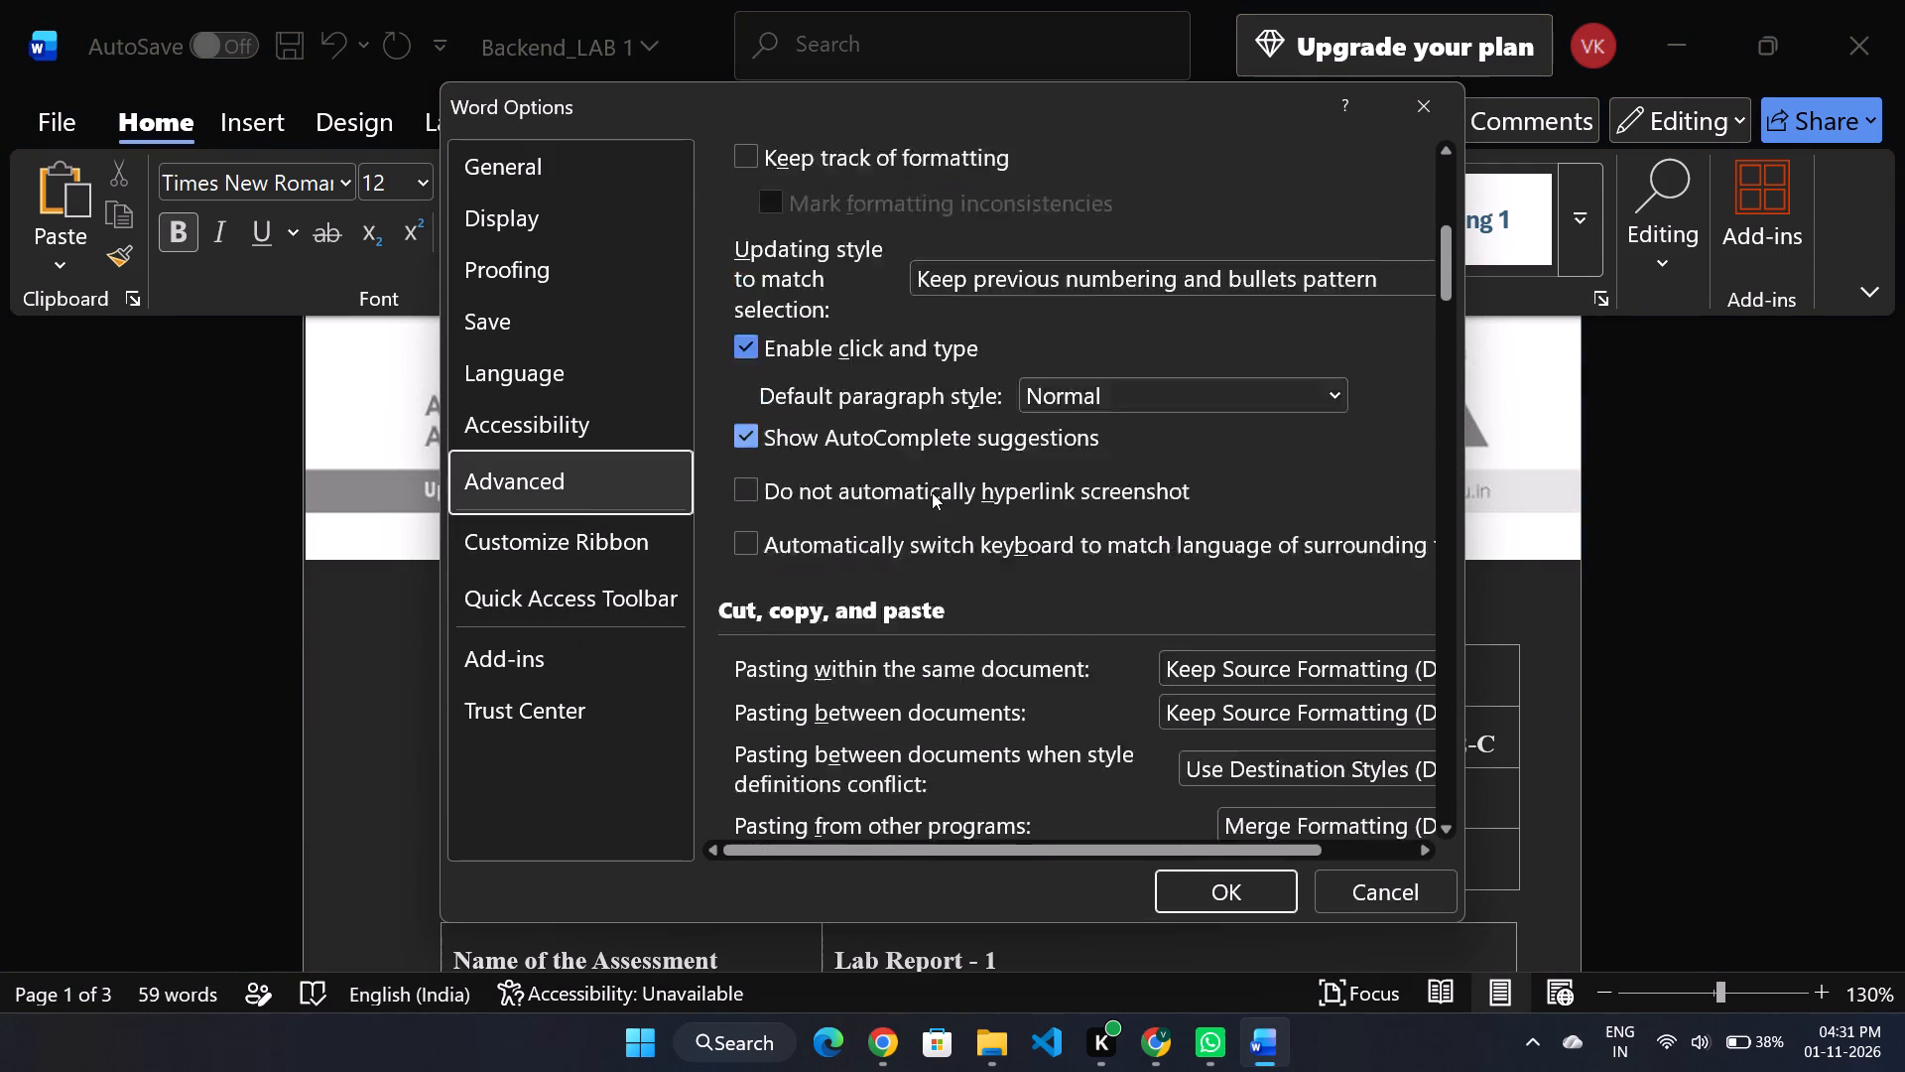
{"action": "scroll", "coordinate": [932, 492], "scroll_direction": "down", "scroll_amount": 6}
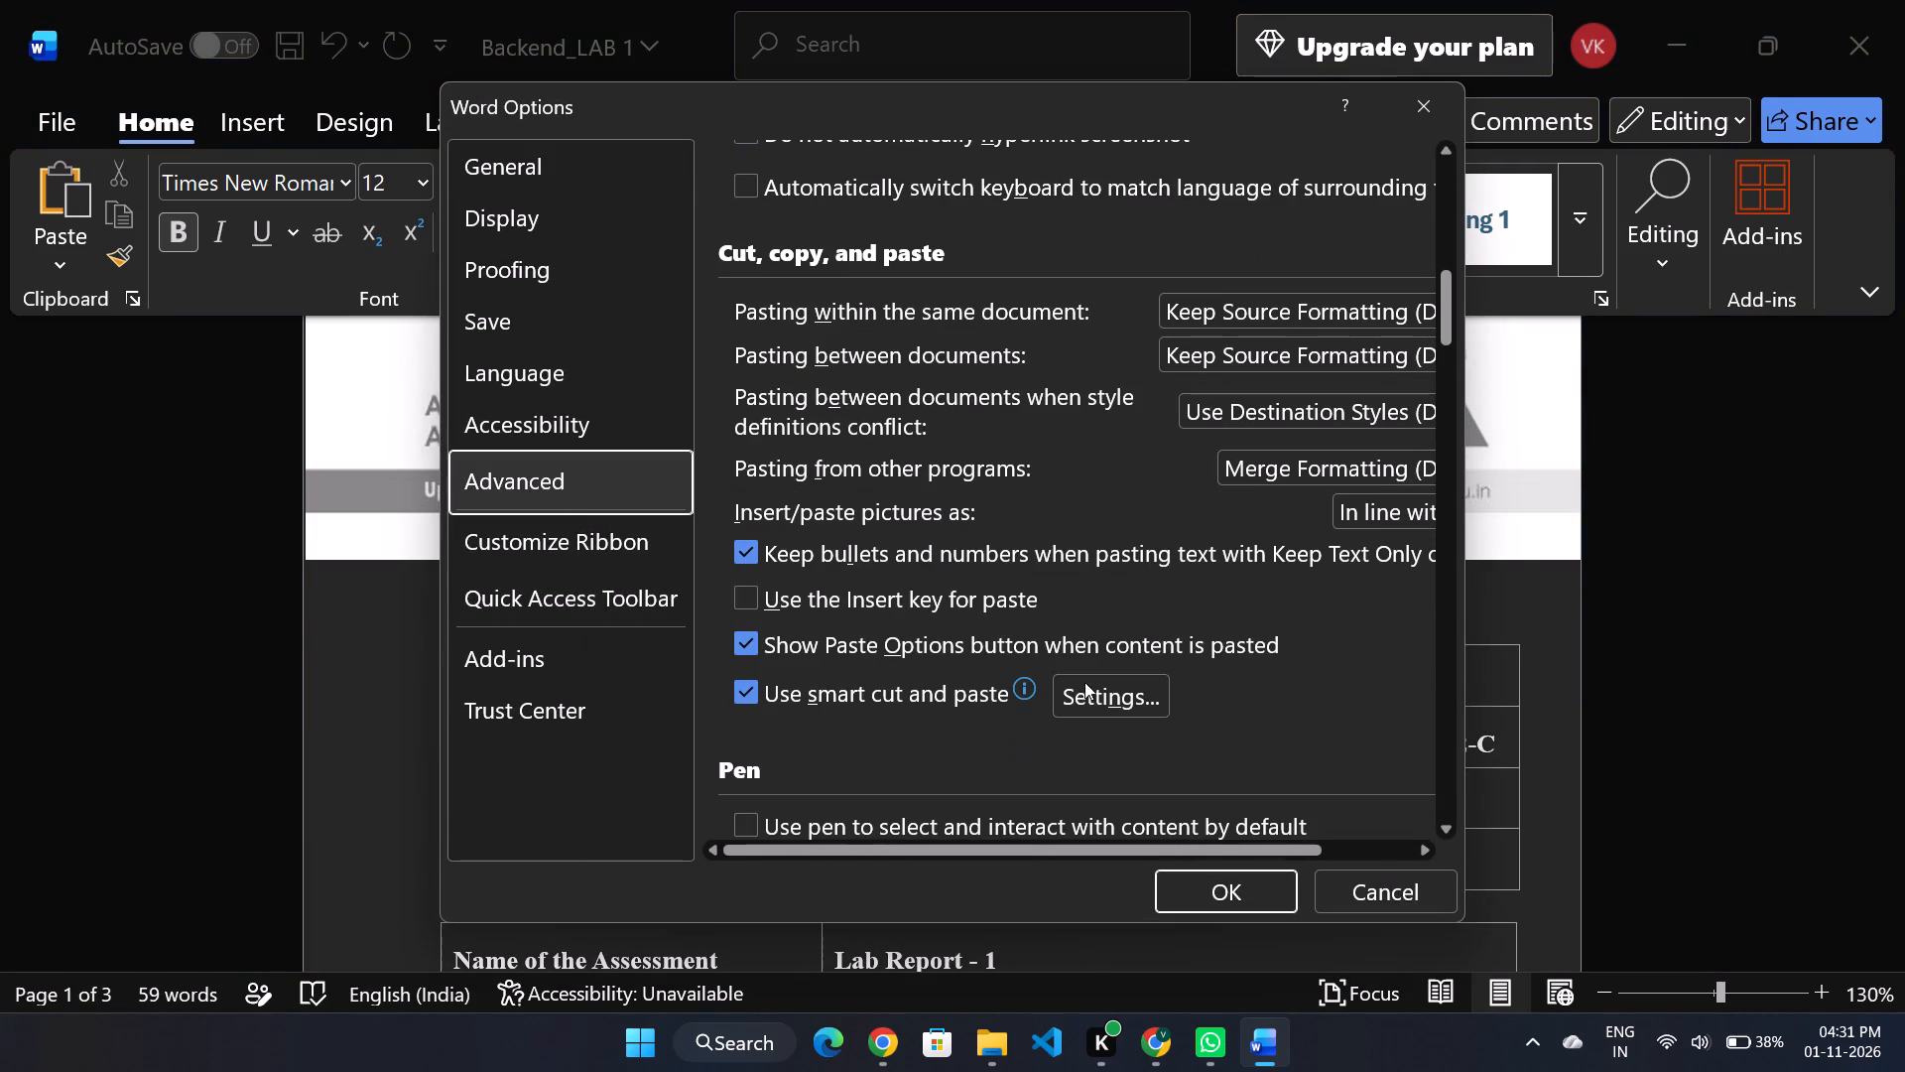
{"action": "scroll", "coordinate": [895, 637], "scroll_direction": "down", "scroll_amount": 5}
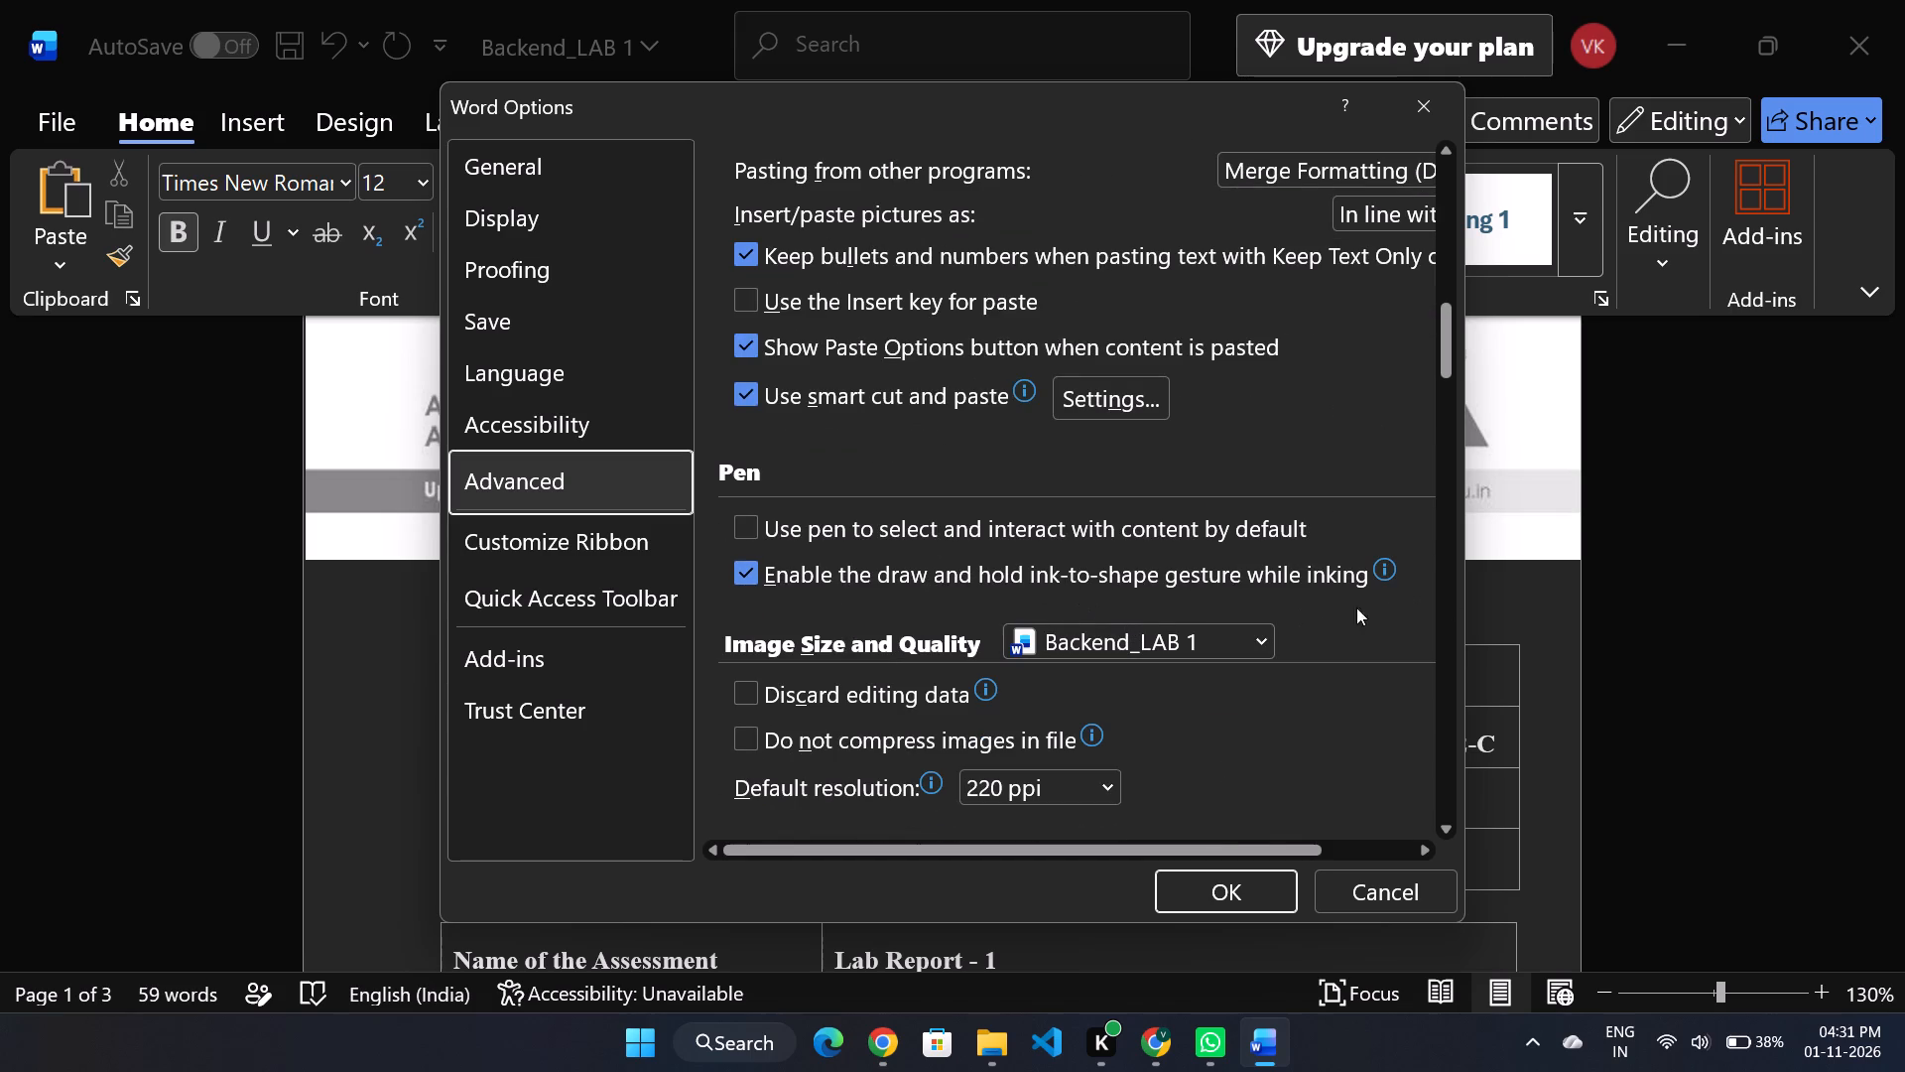
{"action": "scroll", "coordinate": [1296, 612], "scroll_direction": "down", "scroll_amount": 2}
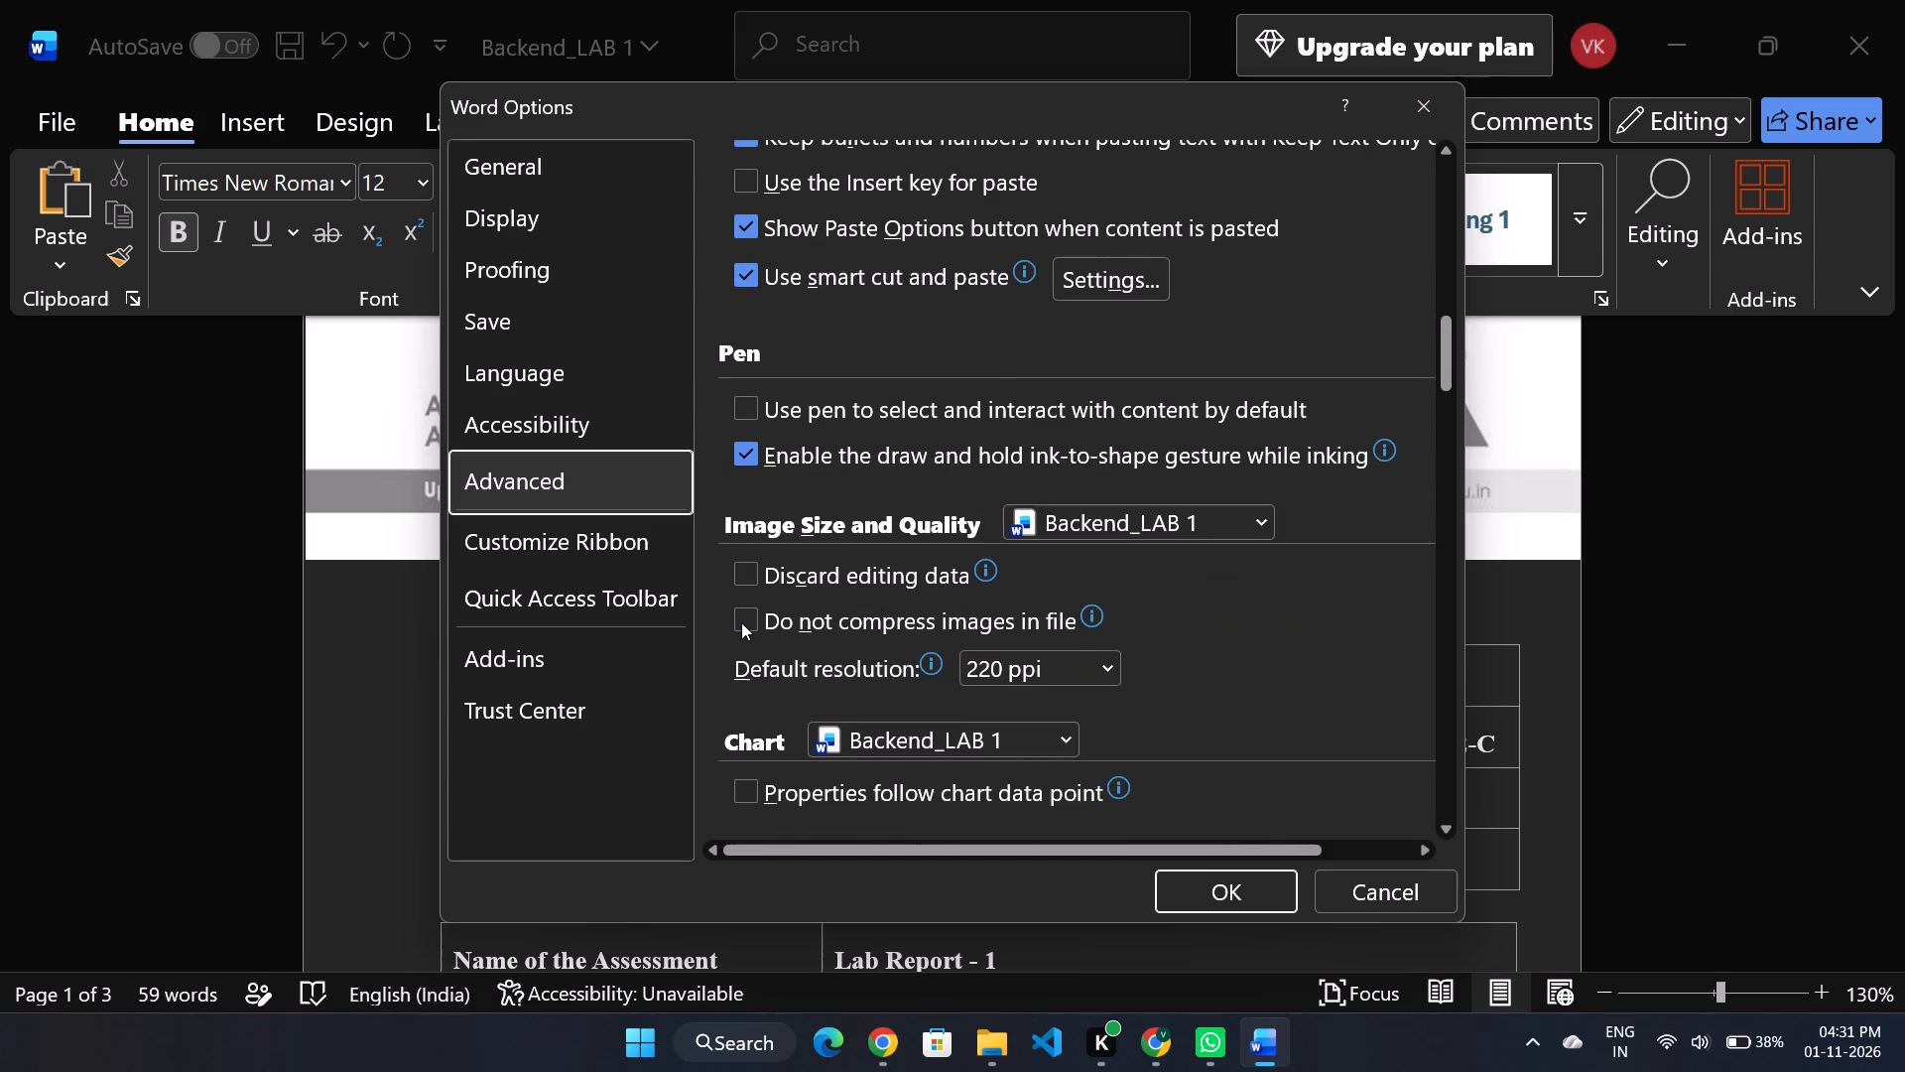
{"action": "left_click", "coordinate": [741, 622]}
{"action": "left_click", "coordinate": [1096, 663]}
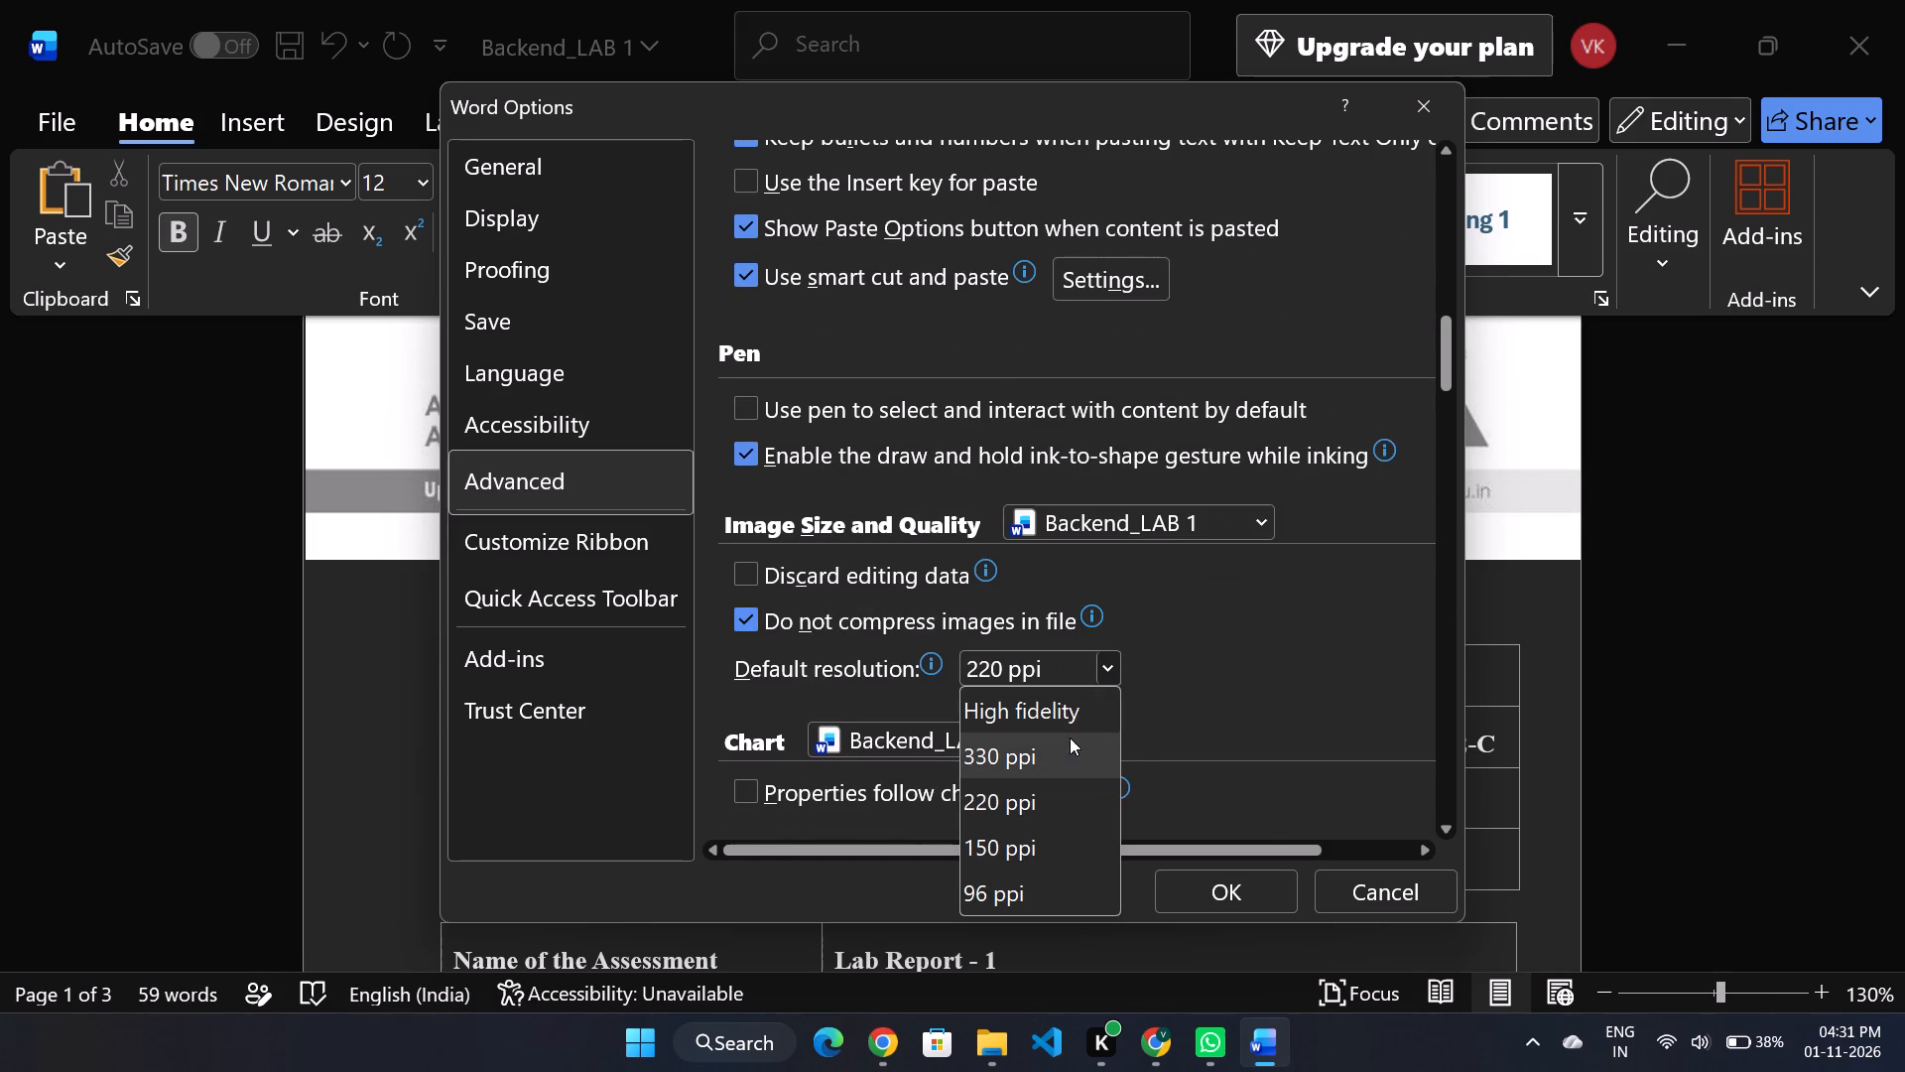
{"action": "left_click", "coordinate": [1066, 711]}
{"action": "left_click", "coordinate": [1203, 871]}
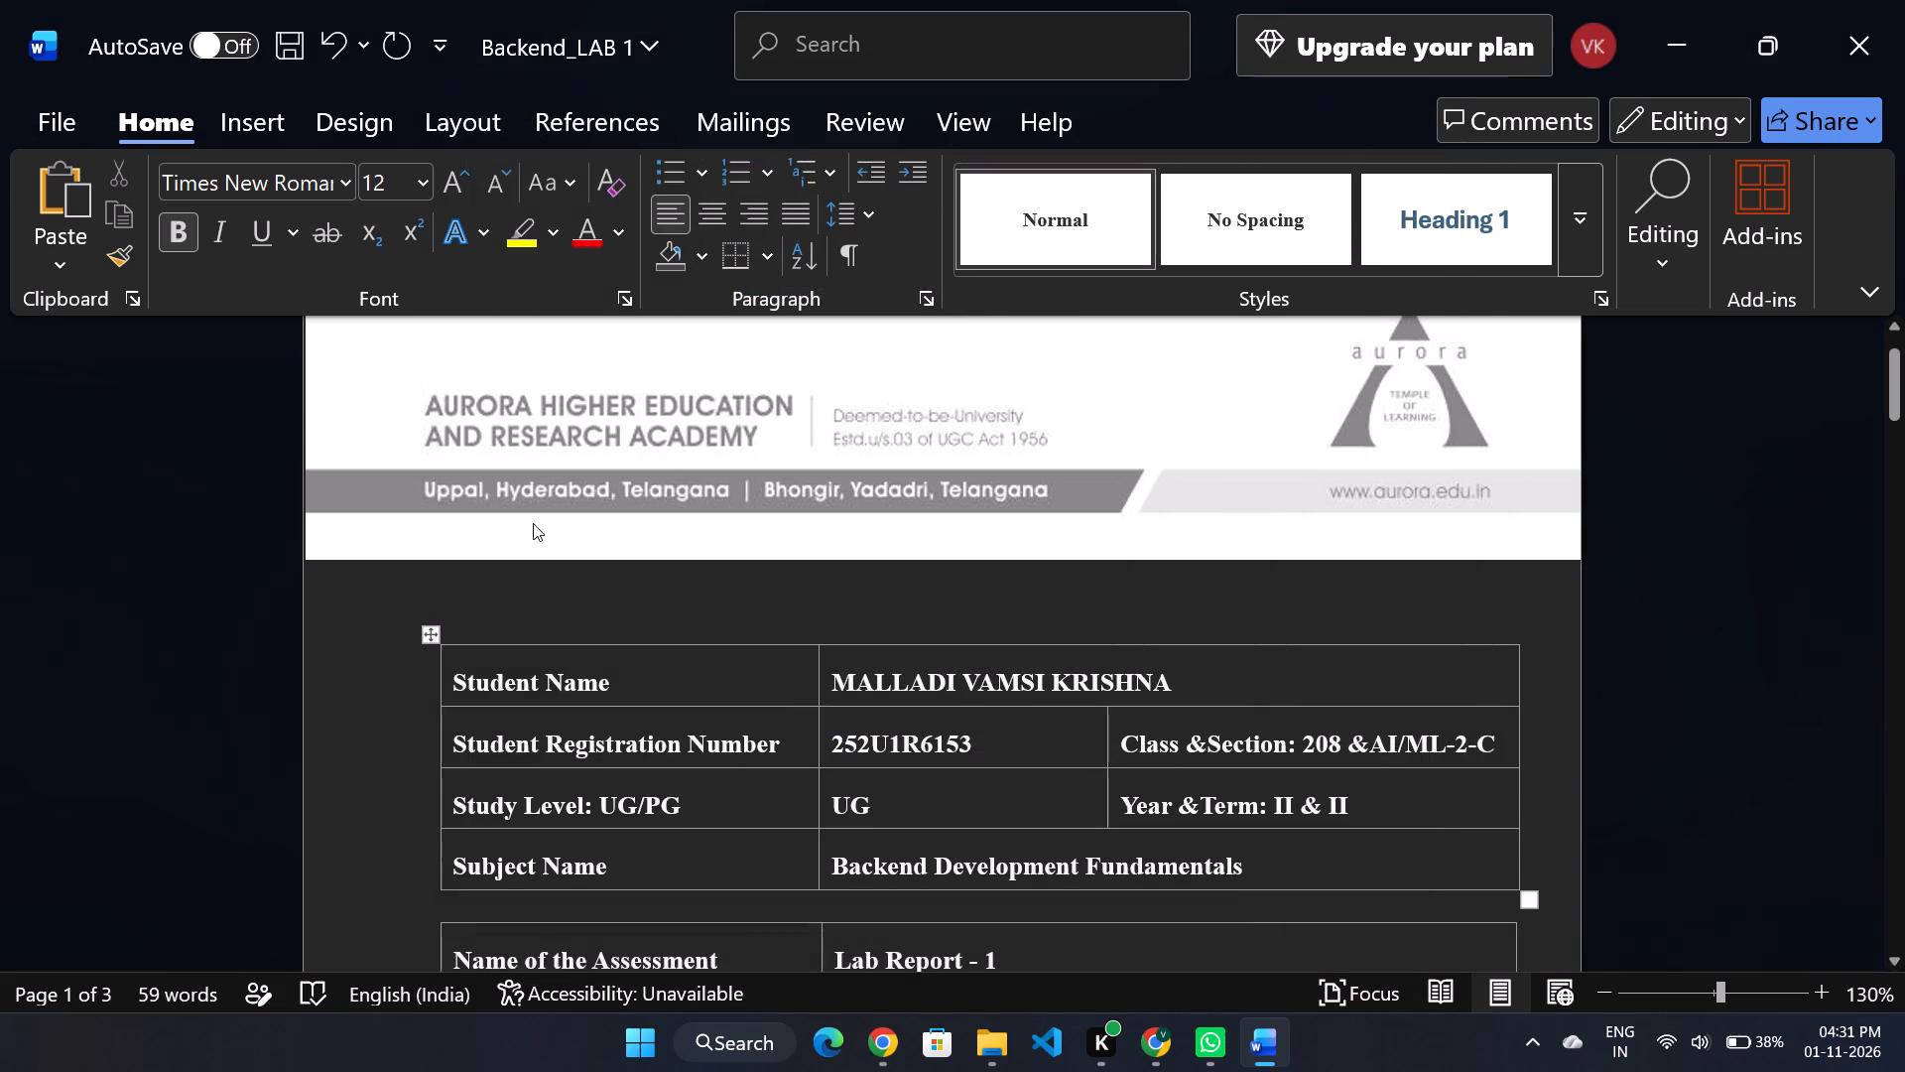
Reopen the advanced Word options and check the Image Size and Quality settings for Backend_LAB 1.
{"action": "left_click", "coordinate": [9, 121]}
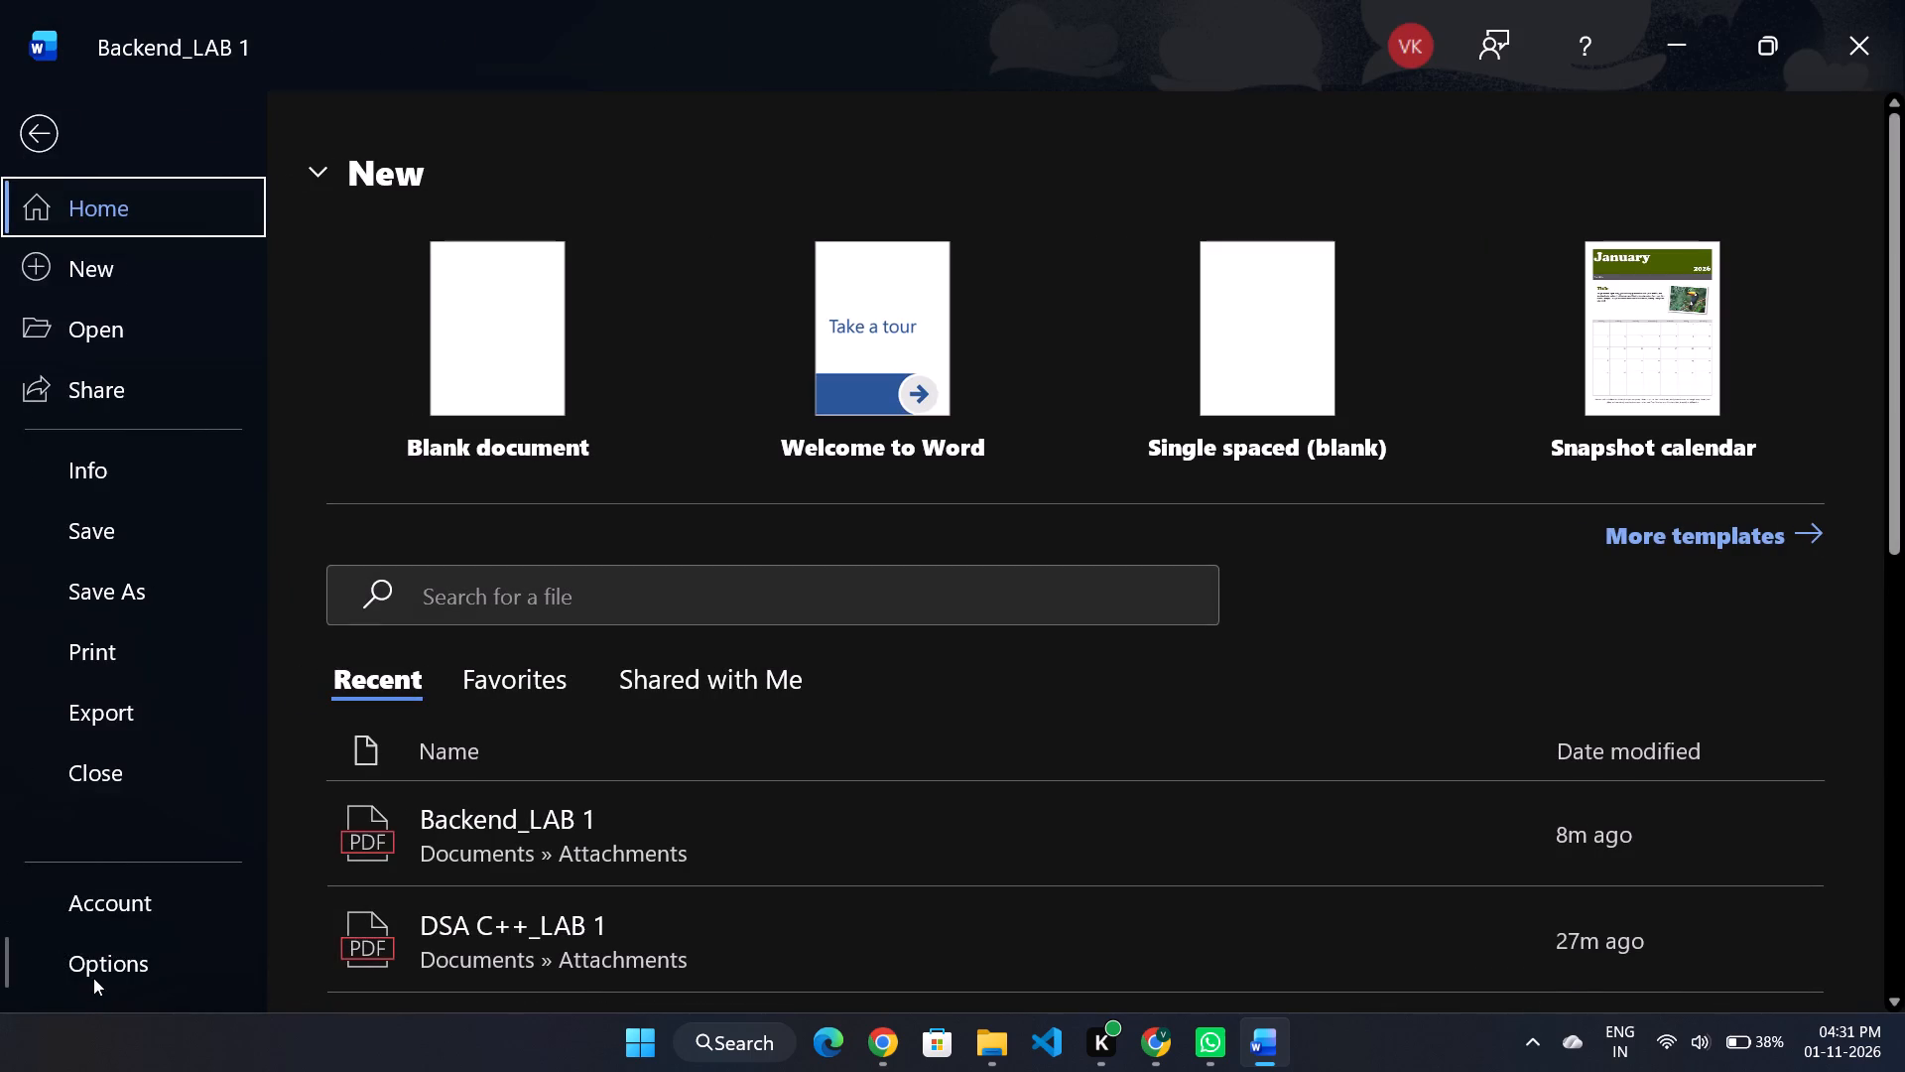
{"action": "left_click", "coordinate": [93, 972]}
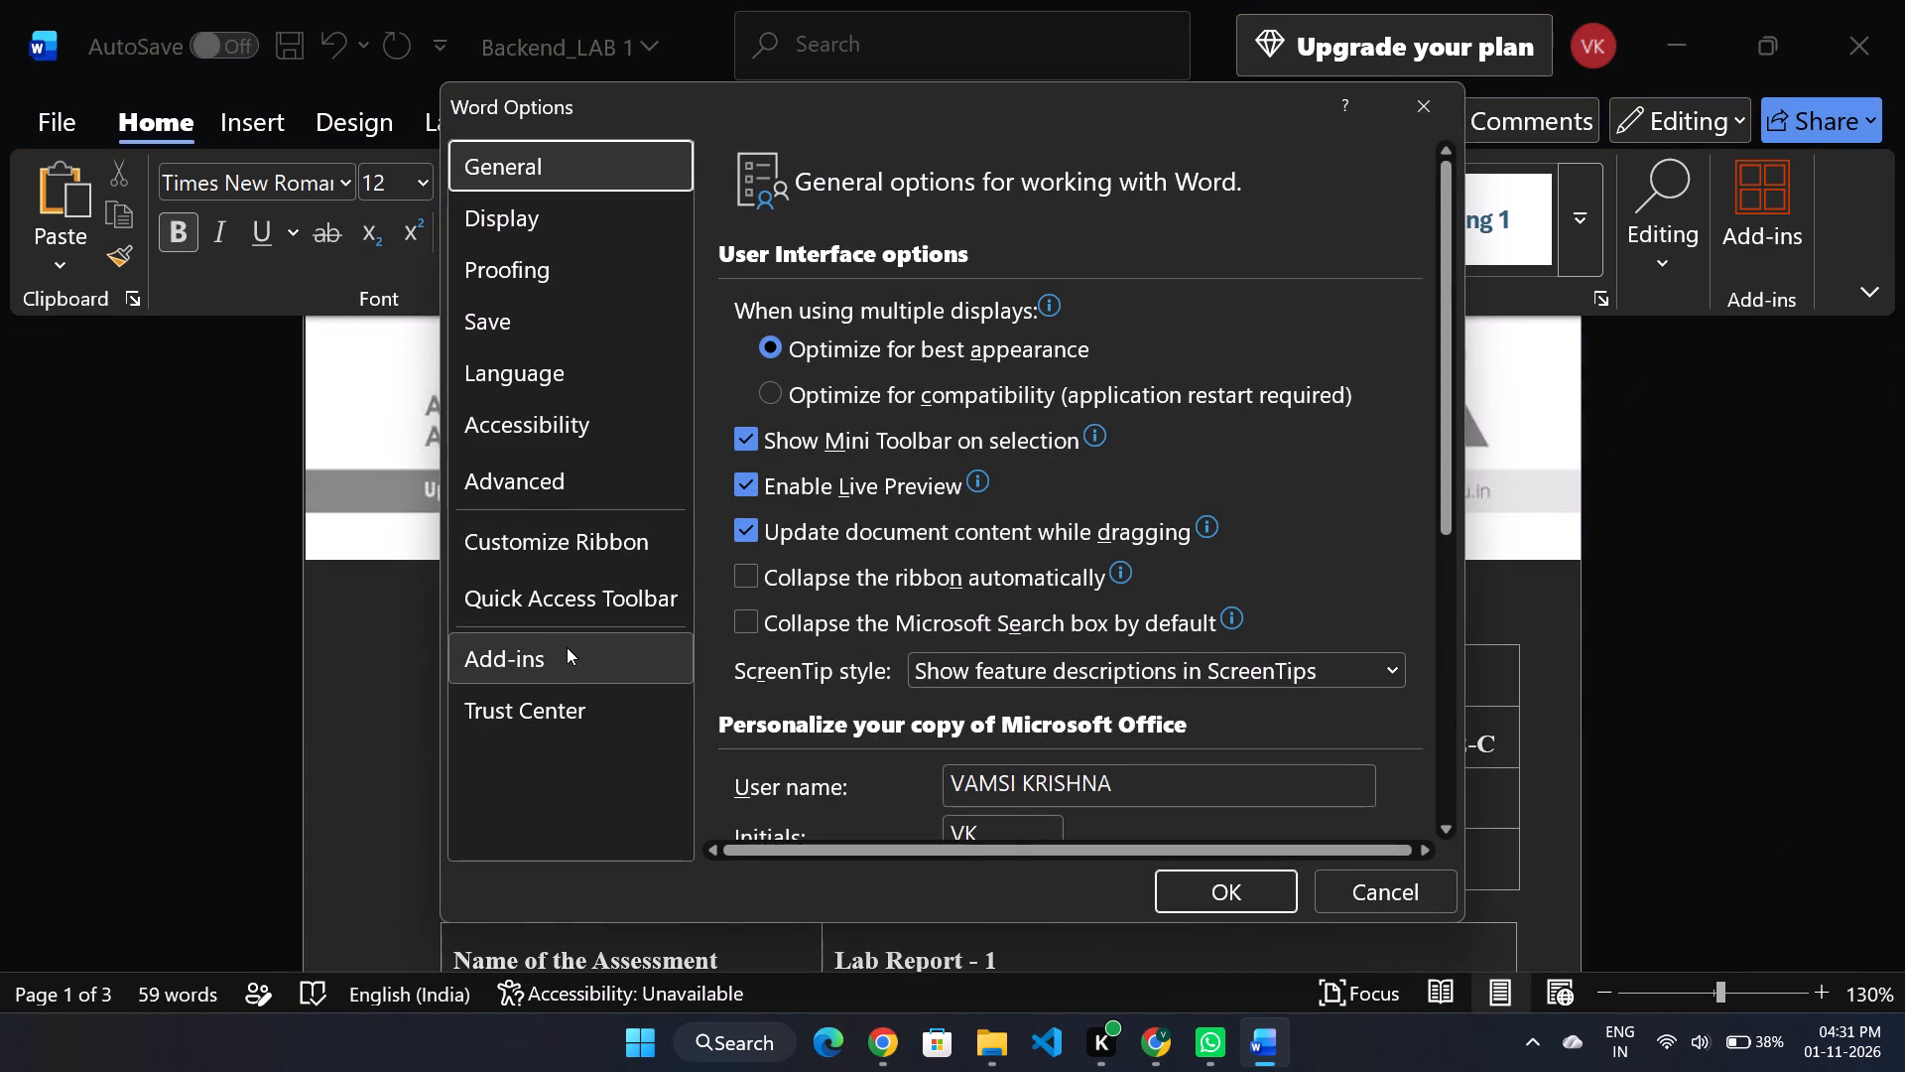
{"action": "left_click", "coordinate": [601, 503]}
{"action": "scroll", "coordinate": [989, 584], "scroll_direction": "down", "scroll_amount": 5}
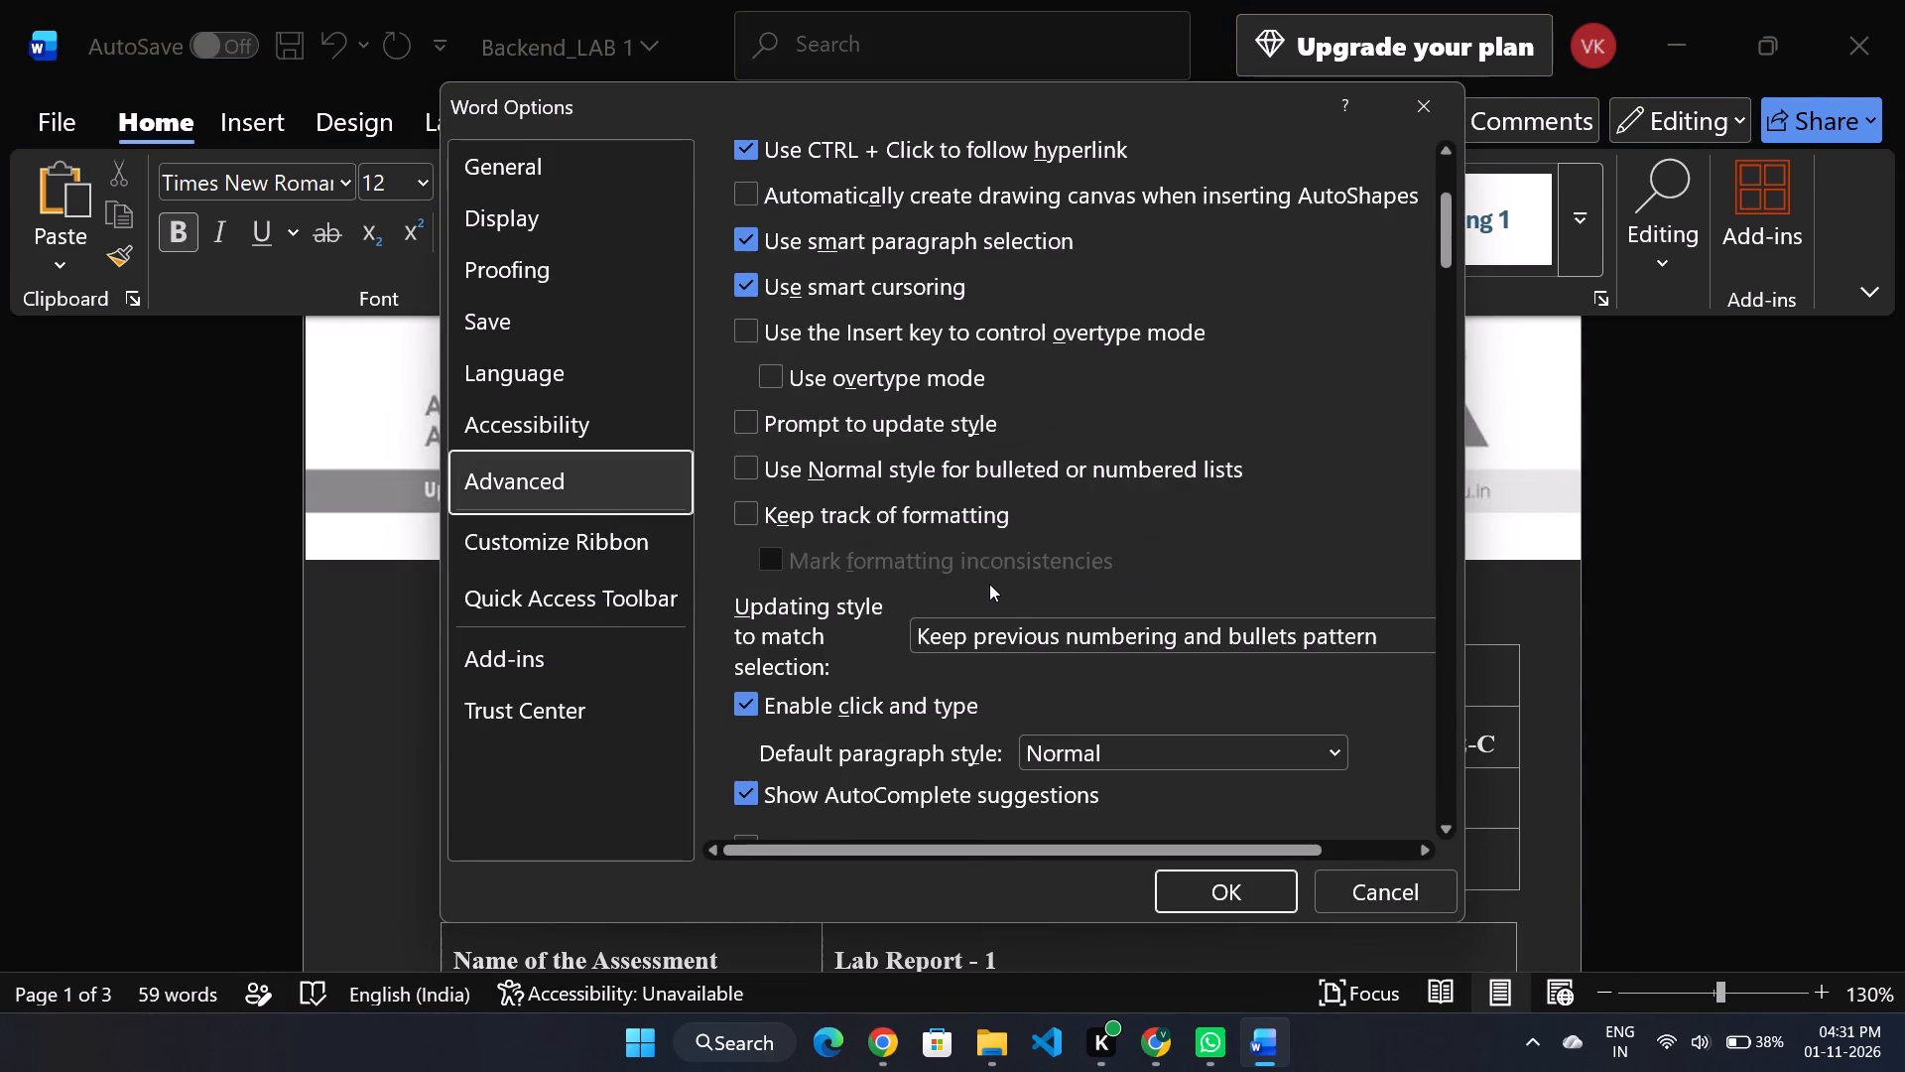
{"action": "scroll", "coordinate": [989, 584], "scroll_direction": "down", "scroll_amount": 12}
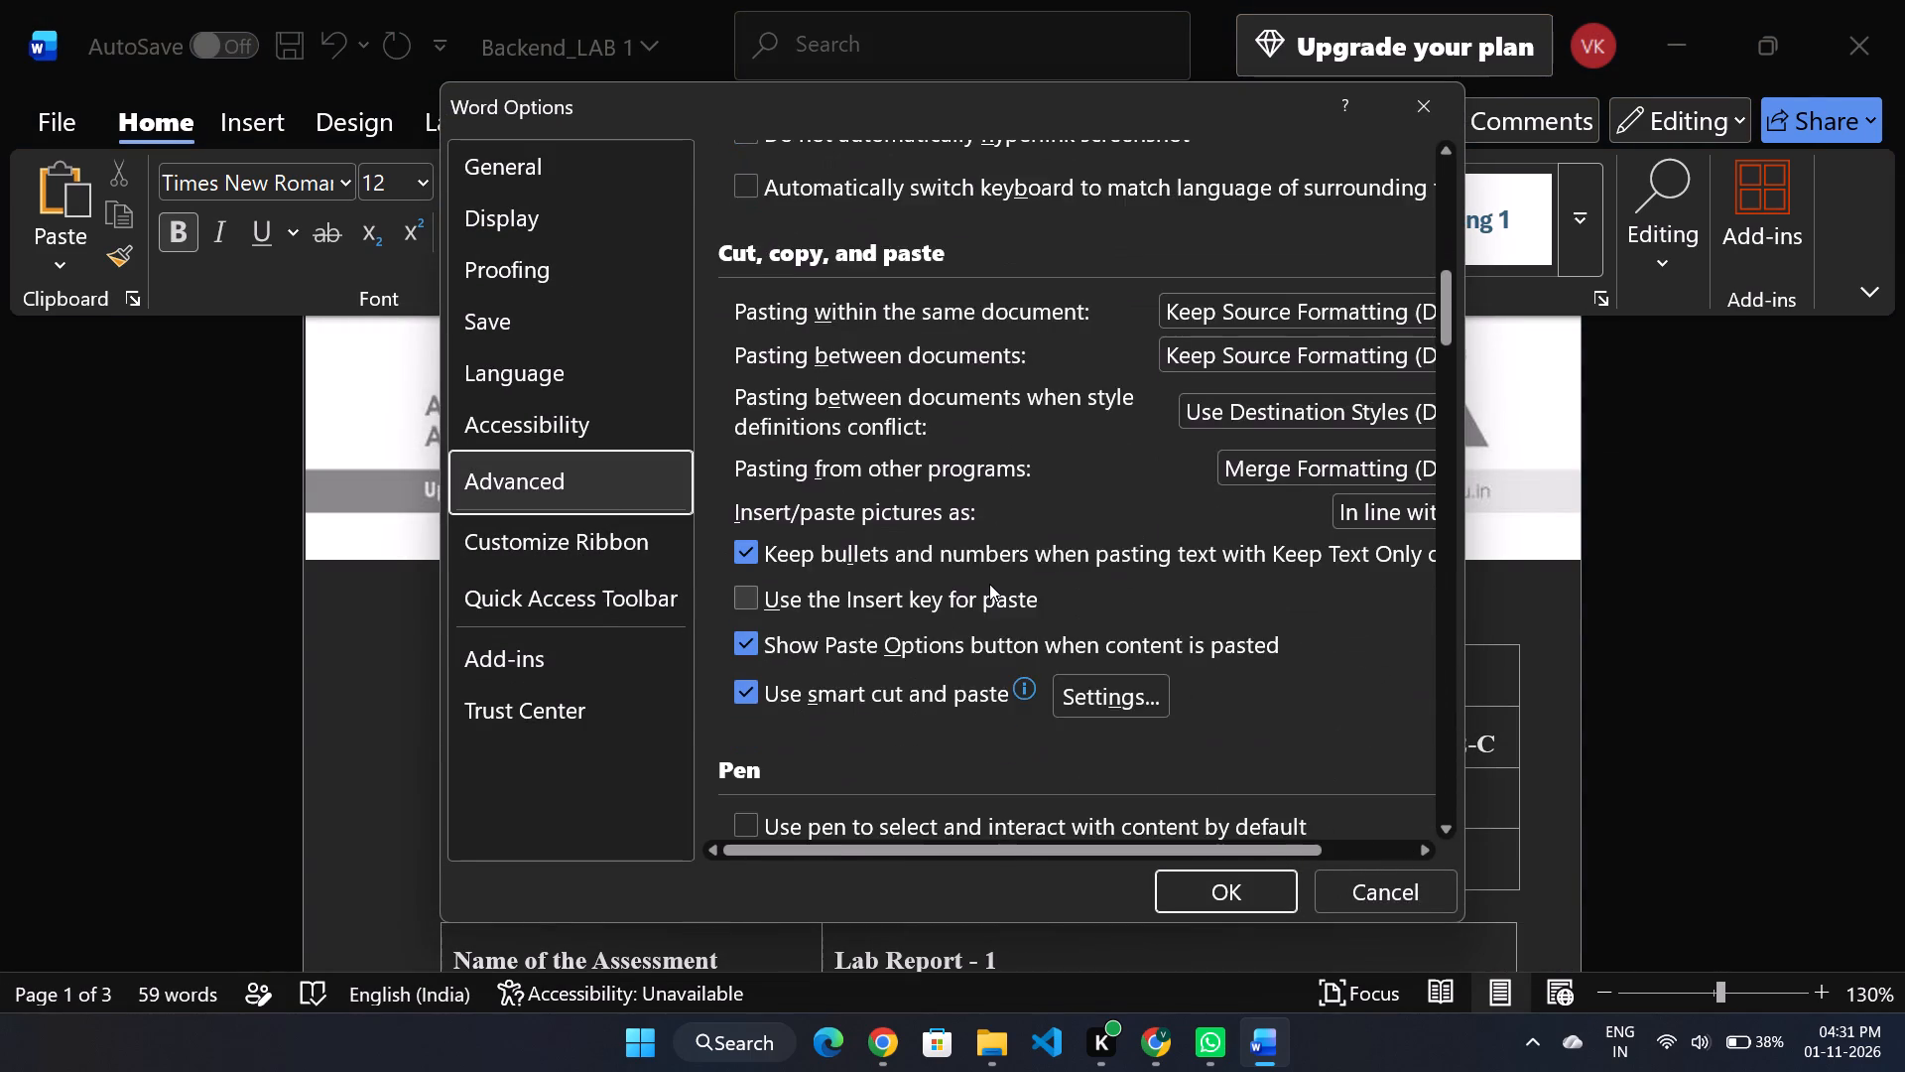
{"action": "scroll", "coordinate": [989, 584], "scroll_direction": "down", "scroll_amount": 6}
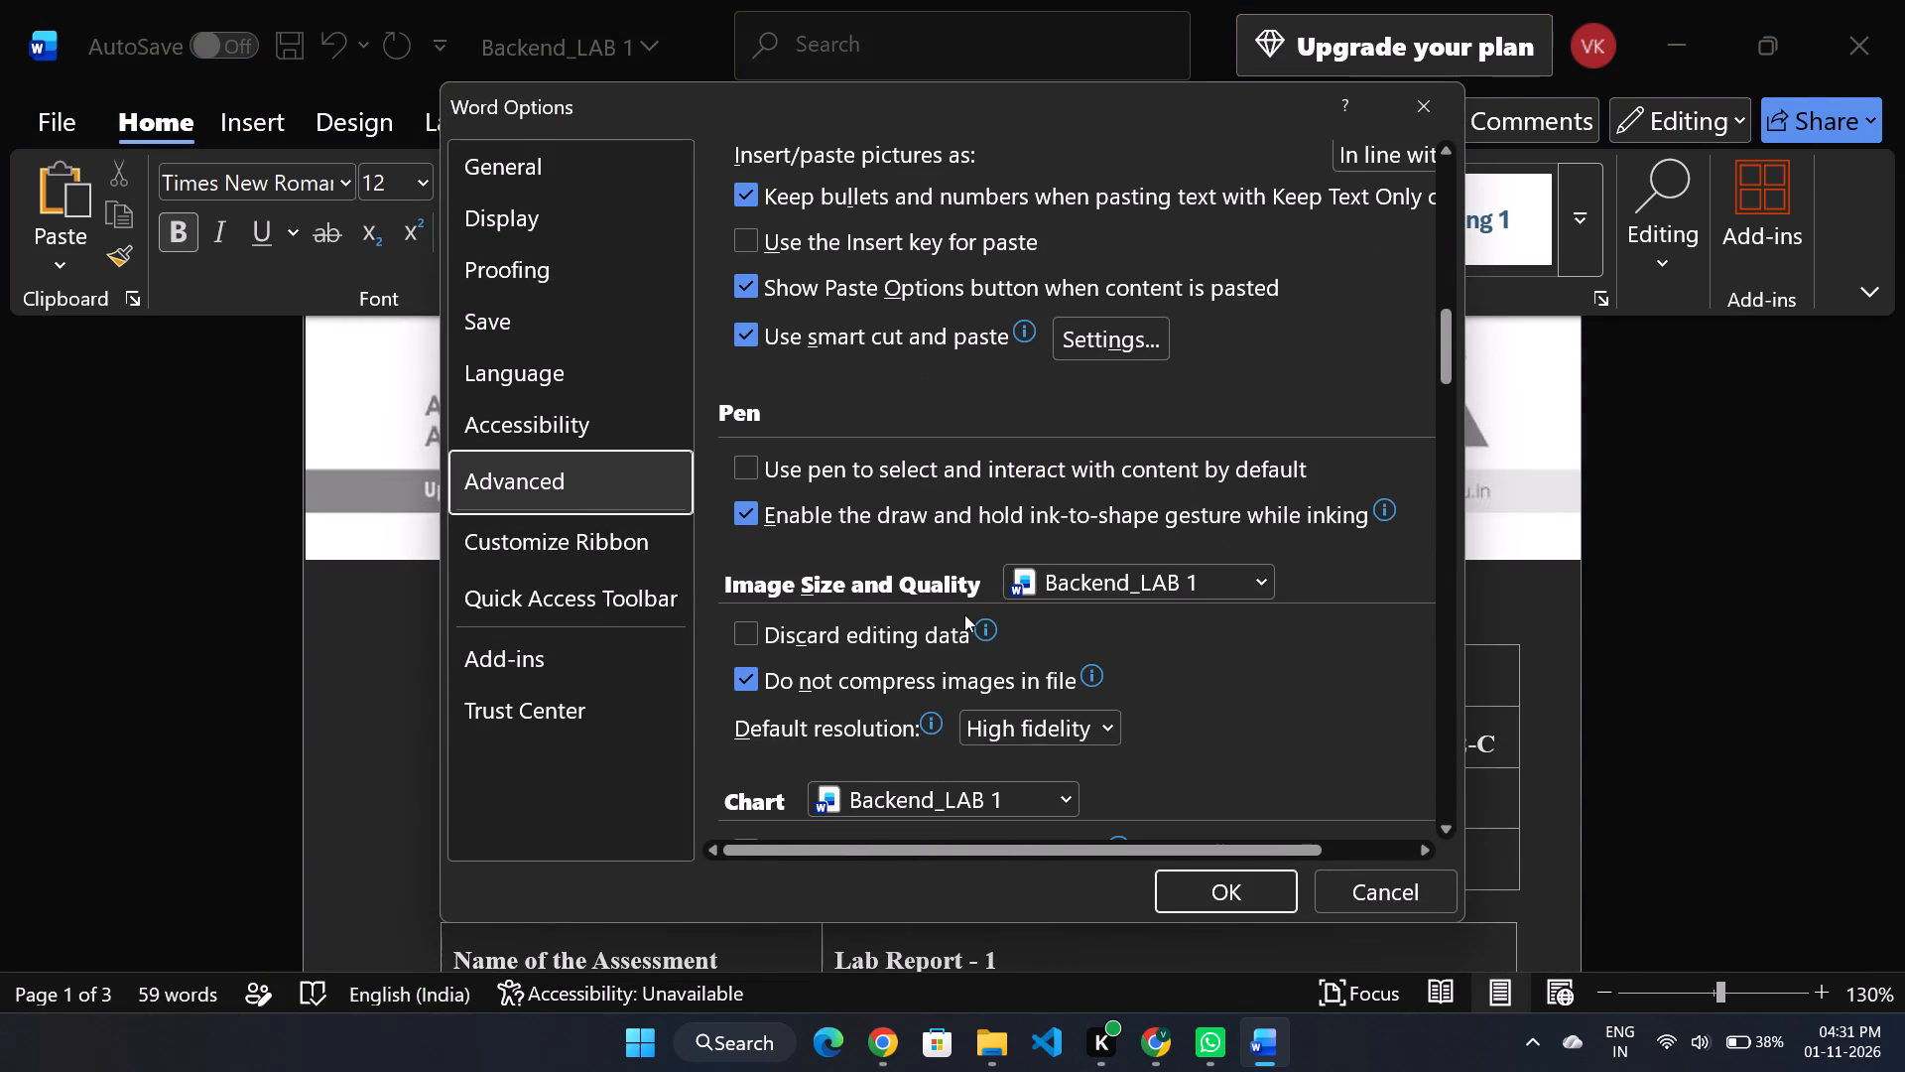
{"action": "left_click", "coordinate": [1271, 880]}
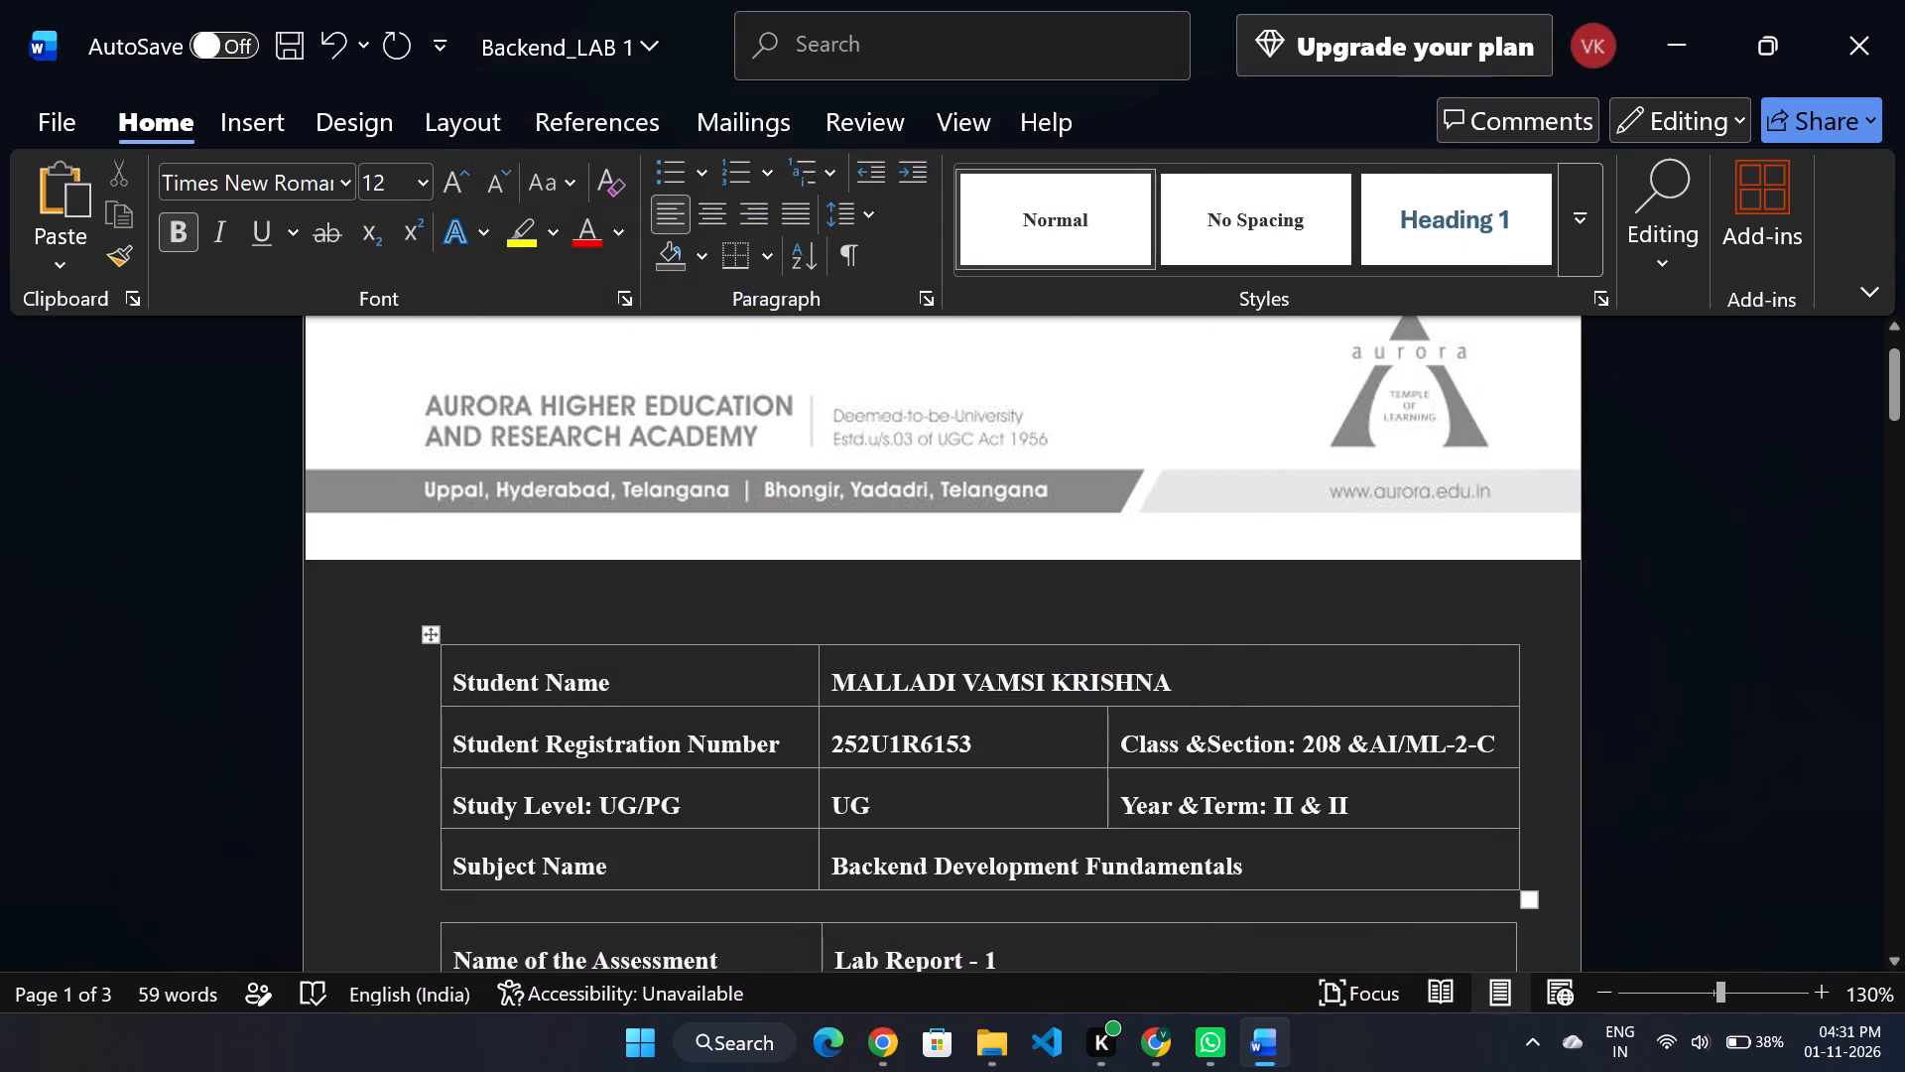
Print the whole document with Microsoft Print to PDF, saving the output as 1 in the German folder.
{"action": "key", "text": "ctrl+p"}
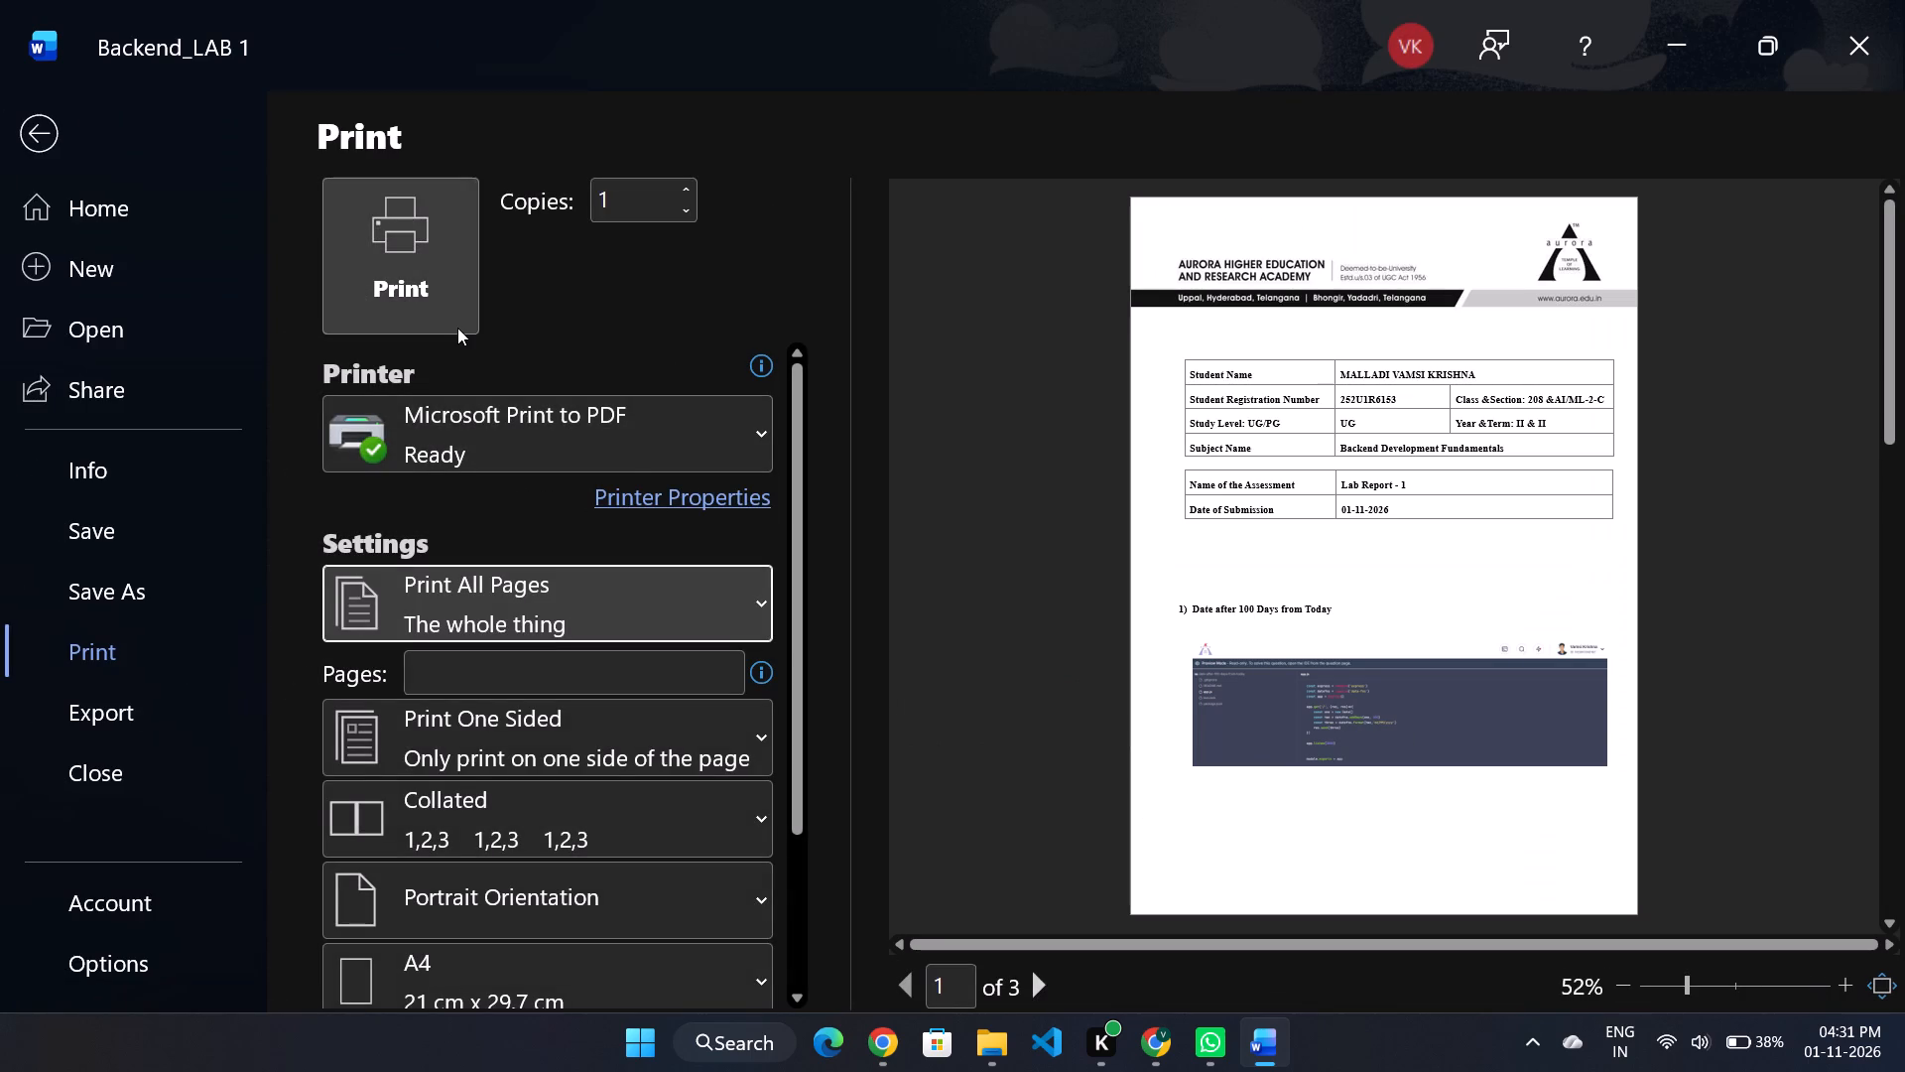
{"action": "left_click", "coordinate": [457, 328]}
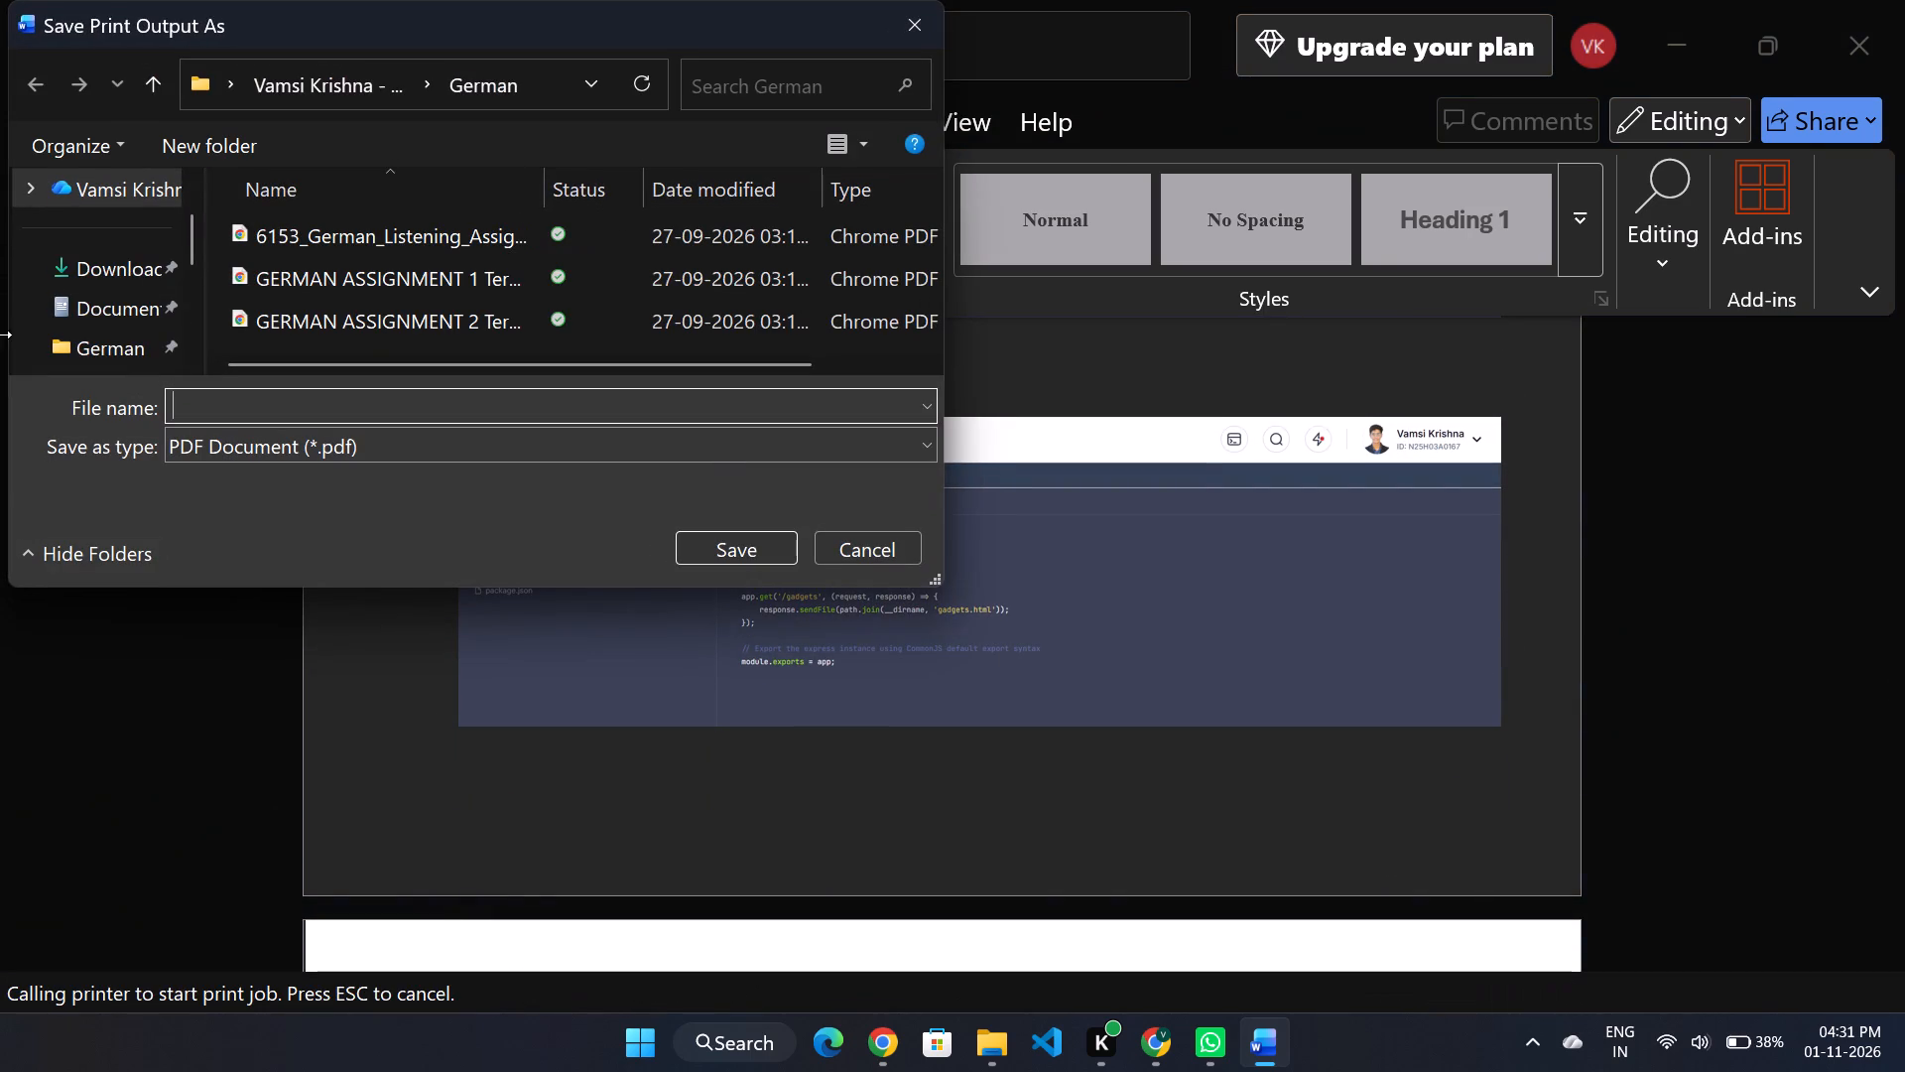
{"action": "left_click", "coordinate": [100, 329]}
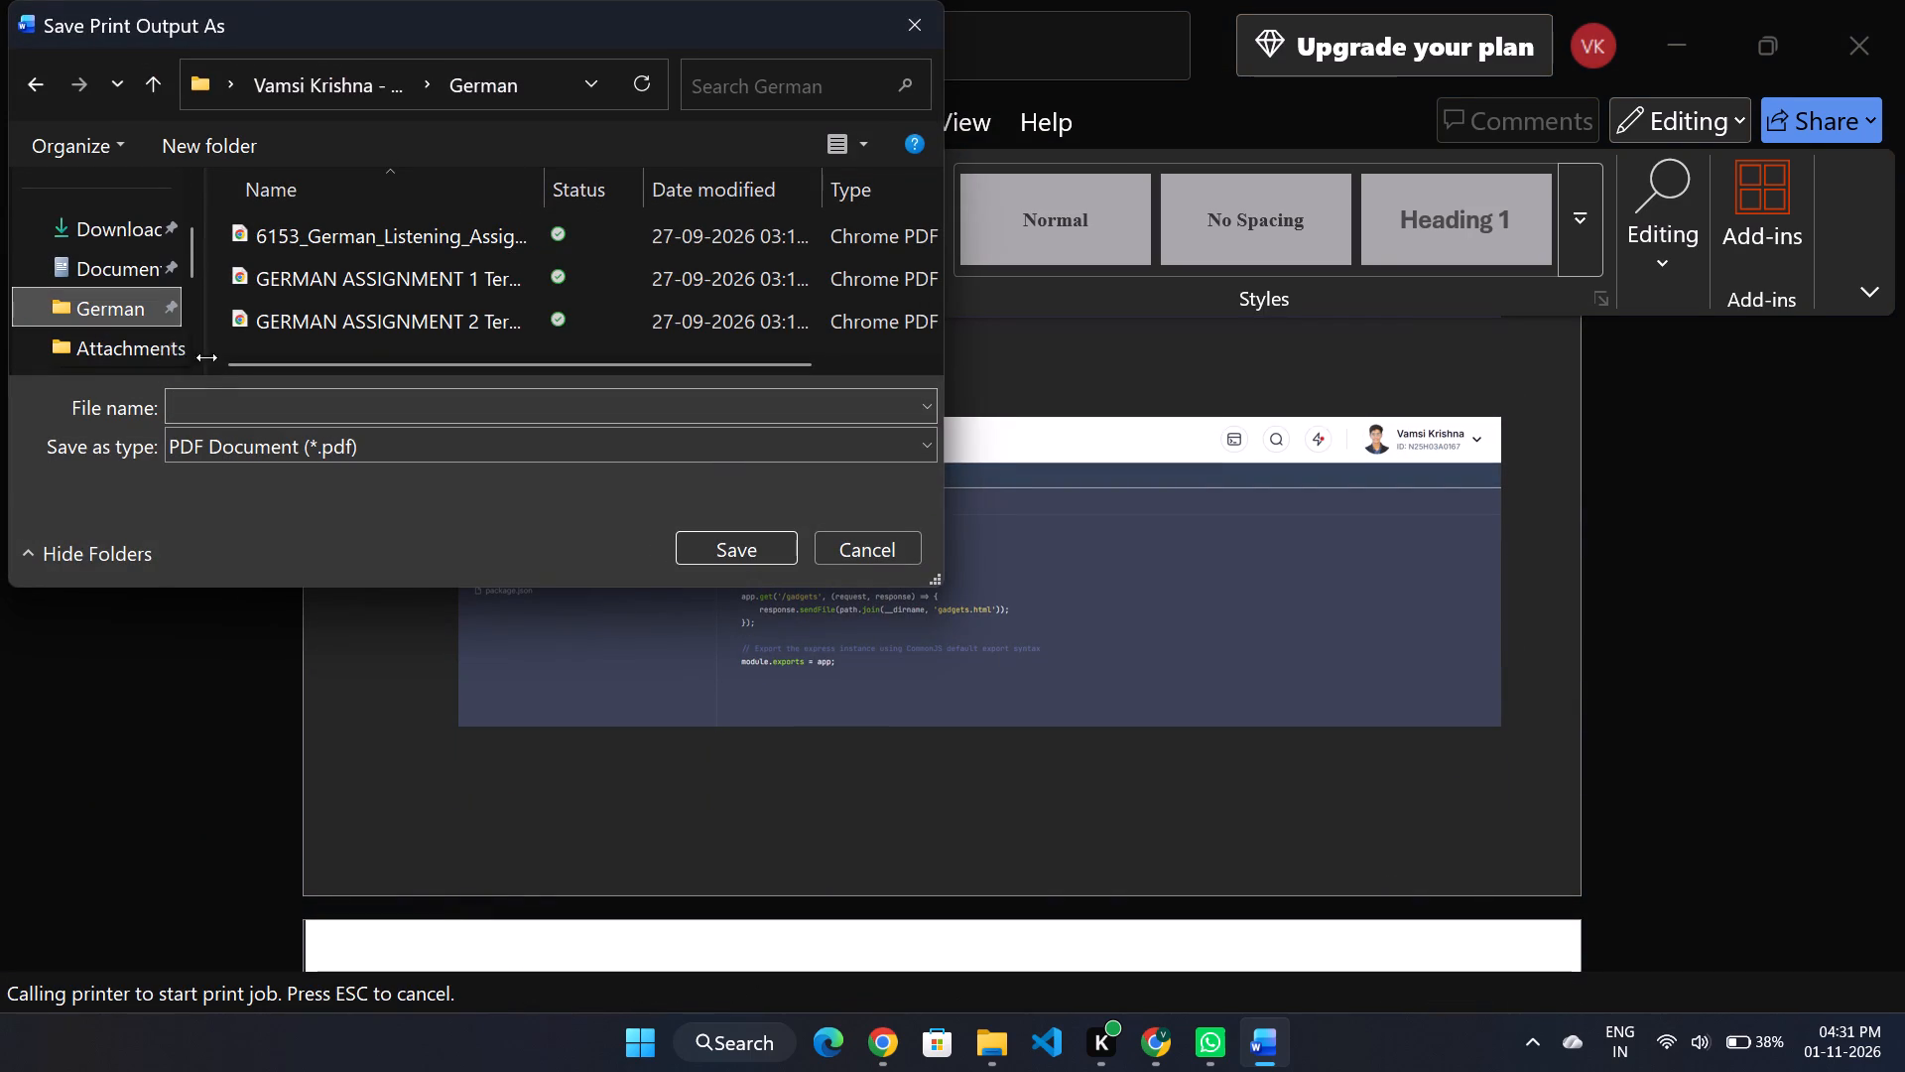
{"action": "left_click", "coordinate": [256, 398]}
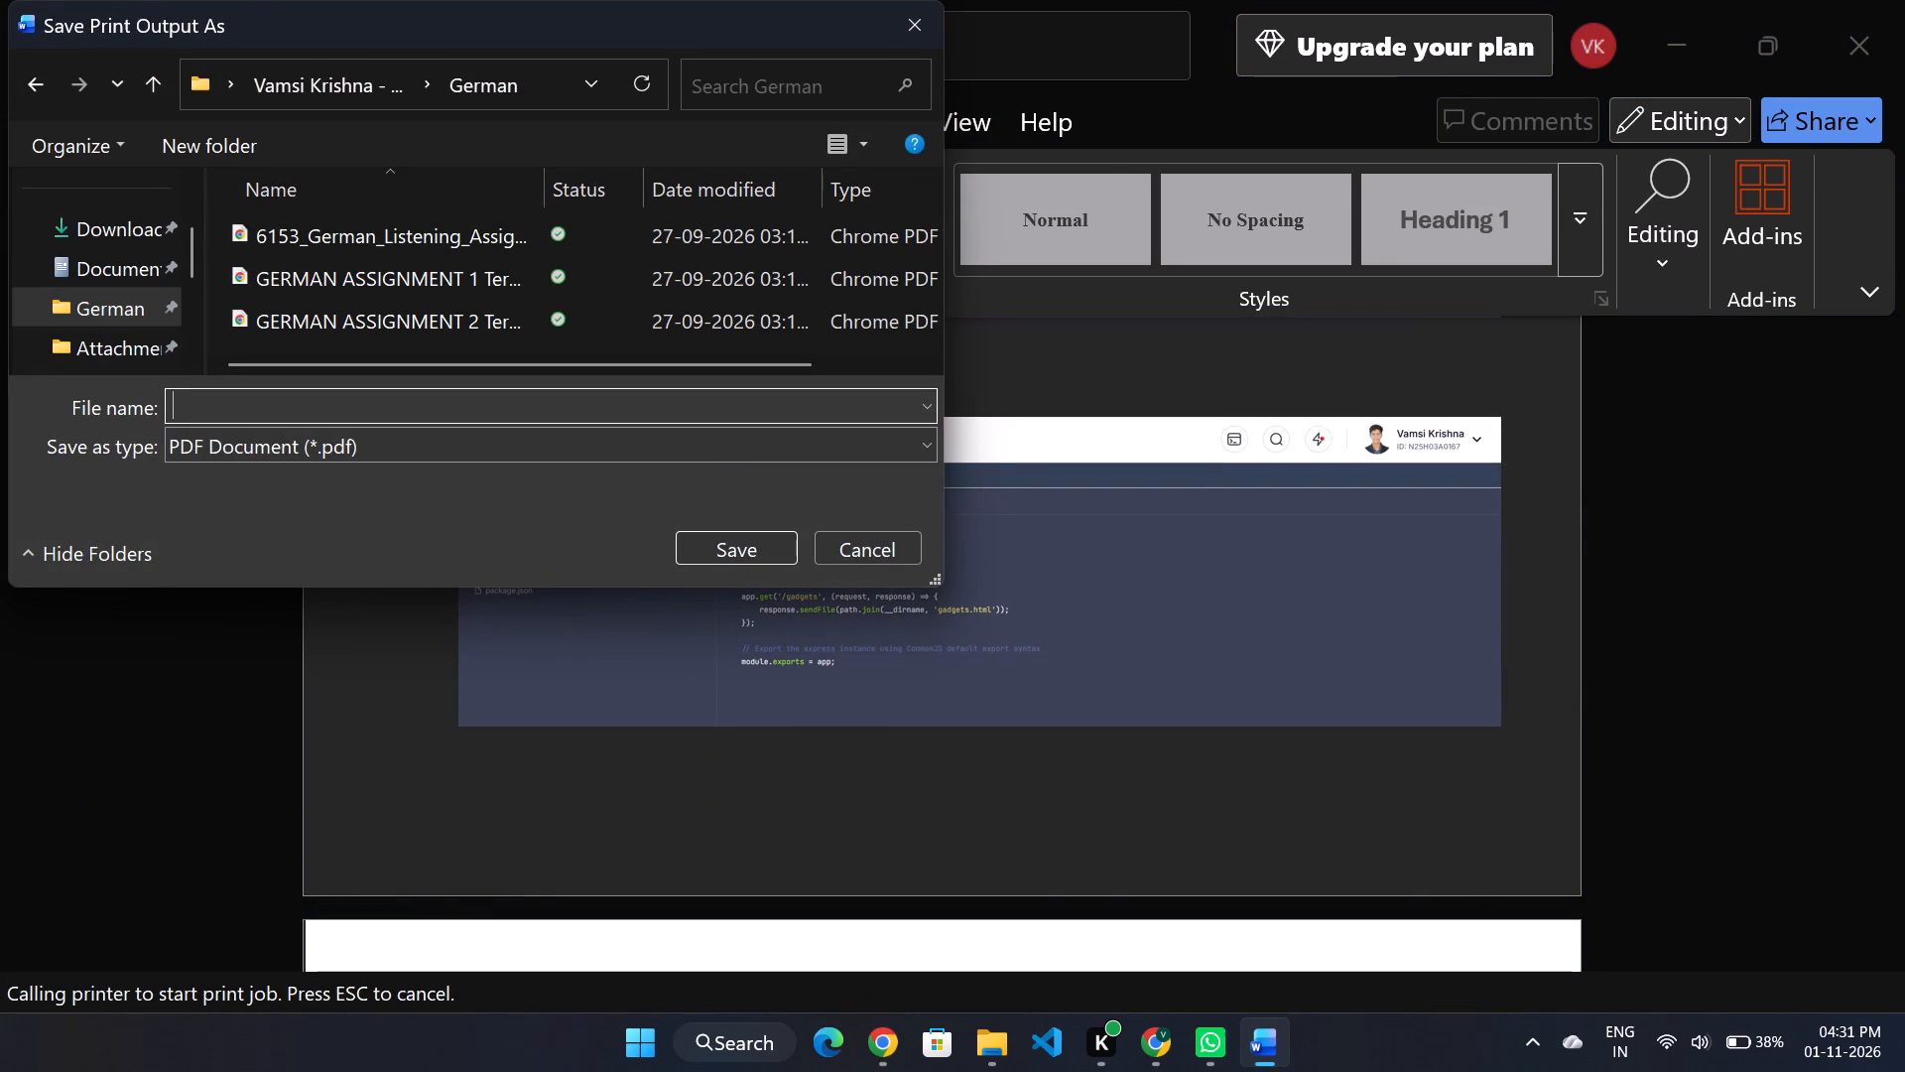
{"action": "key", "text": "1"}
{"action": "left_click", "coordinate": [756, 557]}
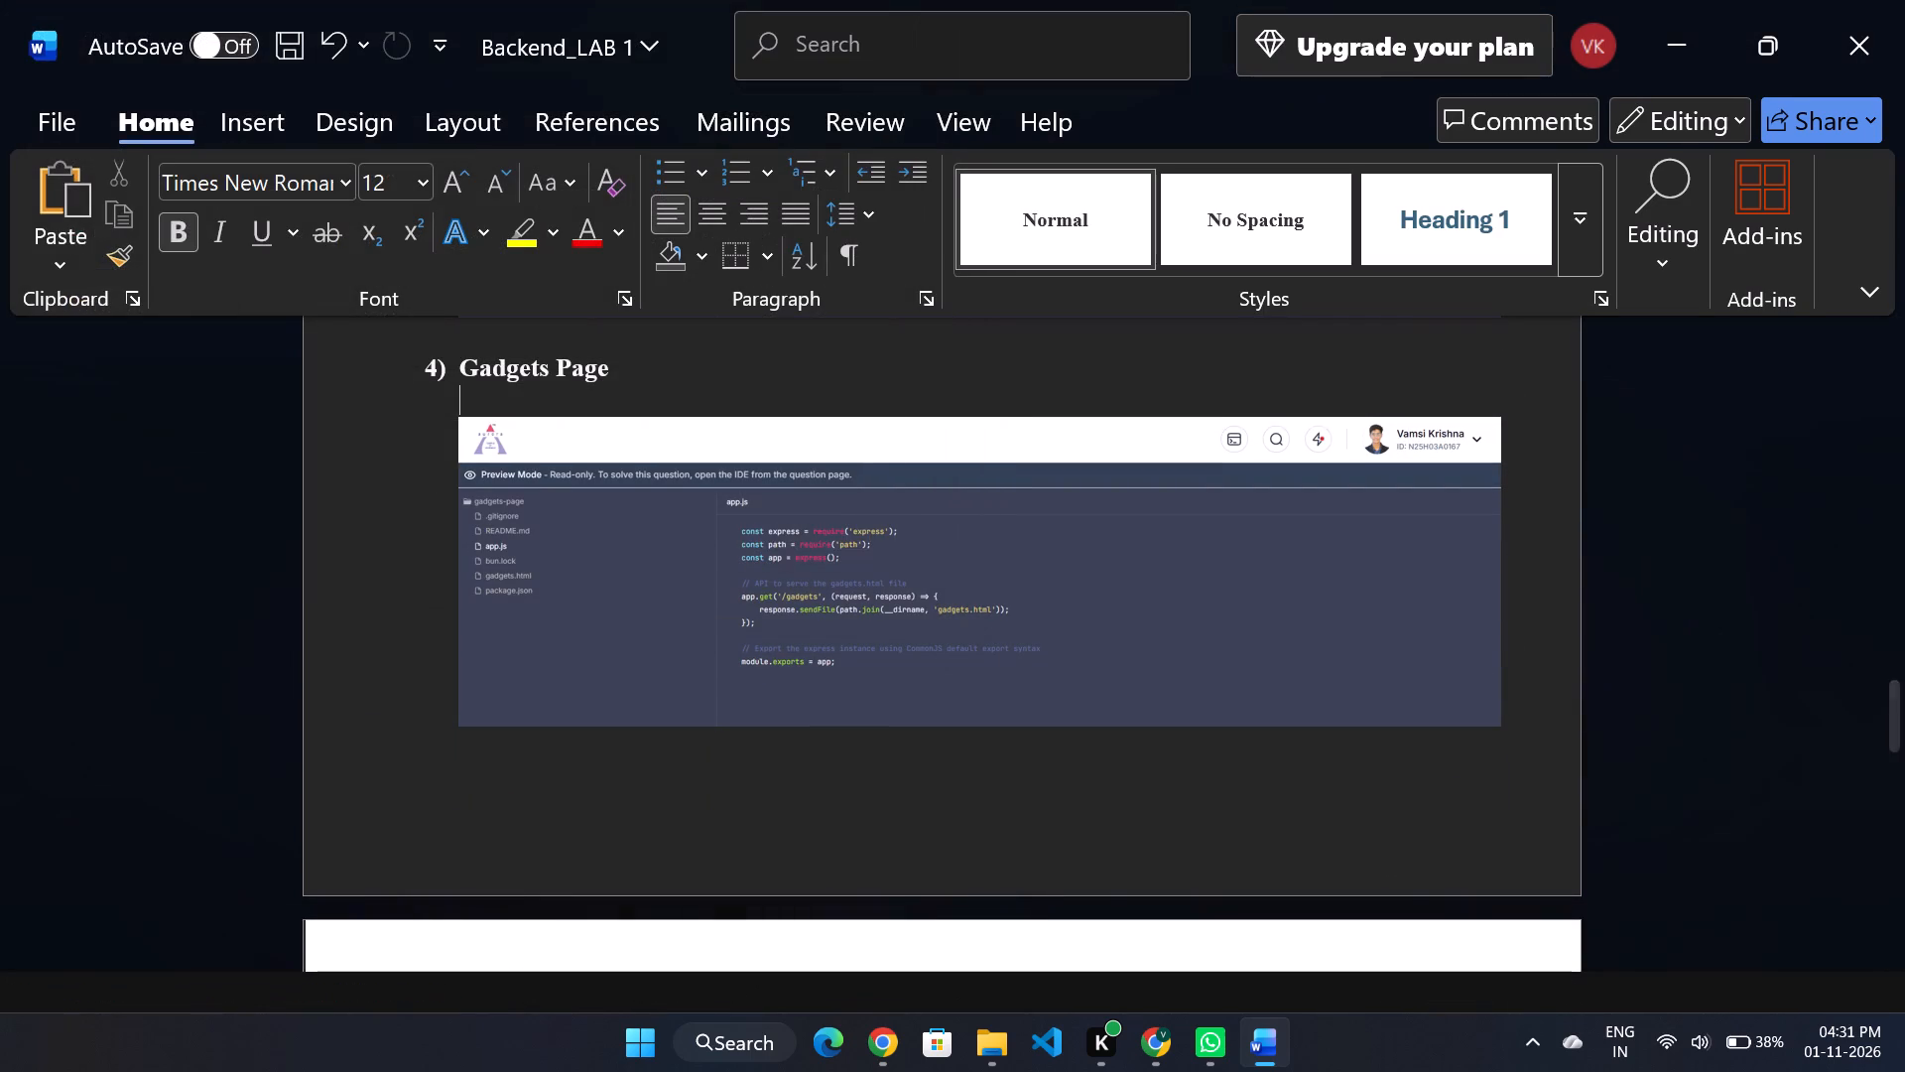
Switch to File Explorer and open the PDF named 1 from the German folder.
{"action": "left_click", "coordinate": [979, 1056]}
{"action": "left_click", "coordinate": [67, 437]}
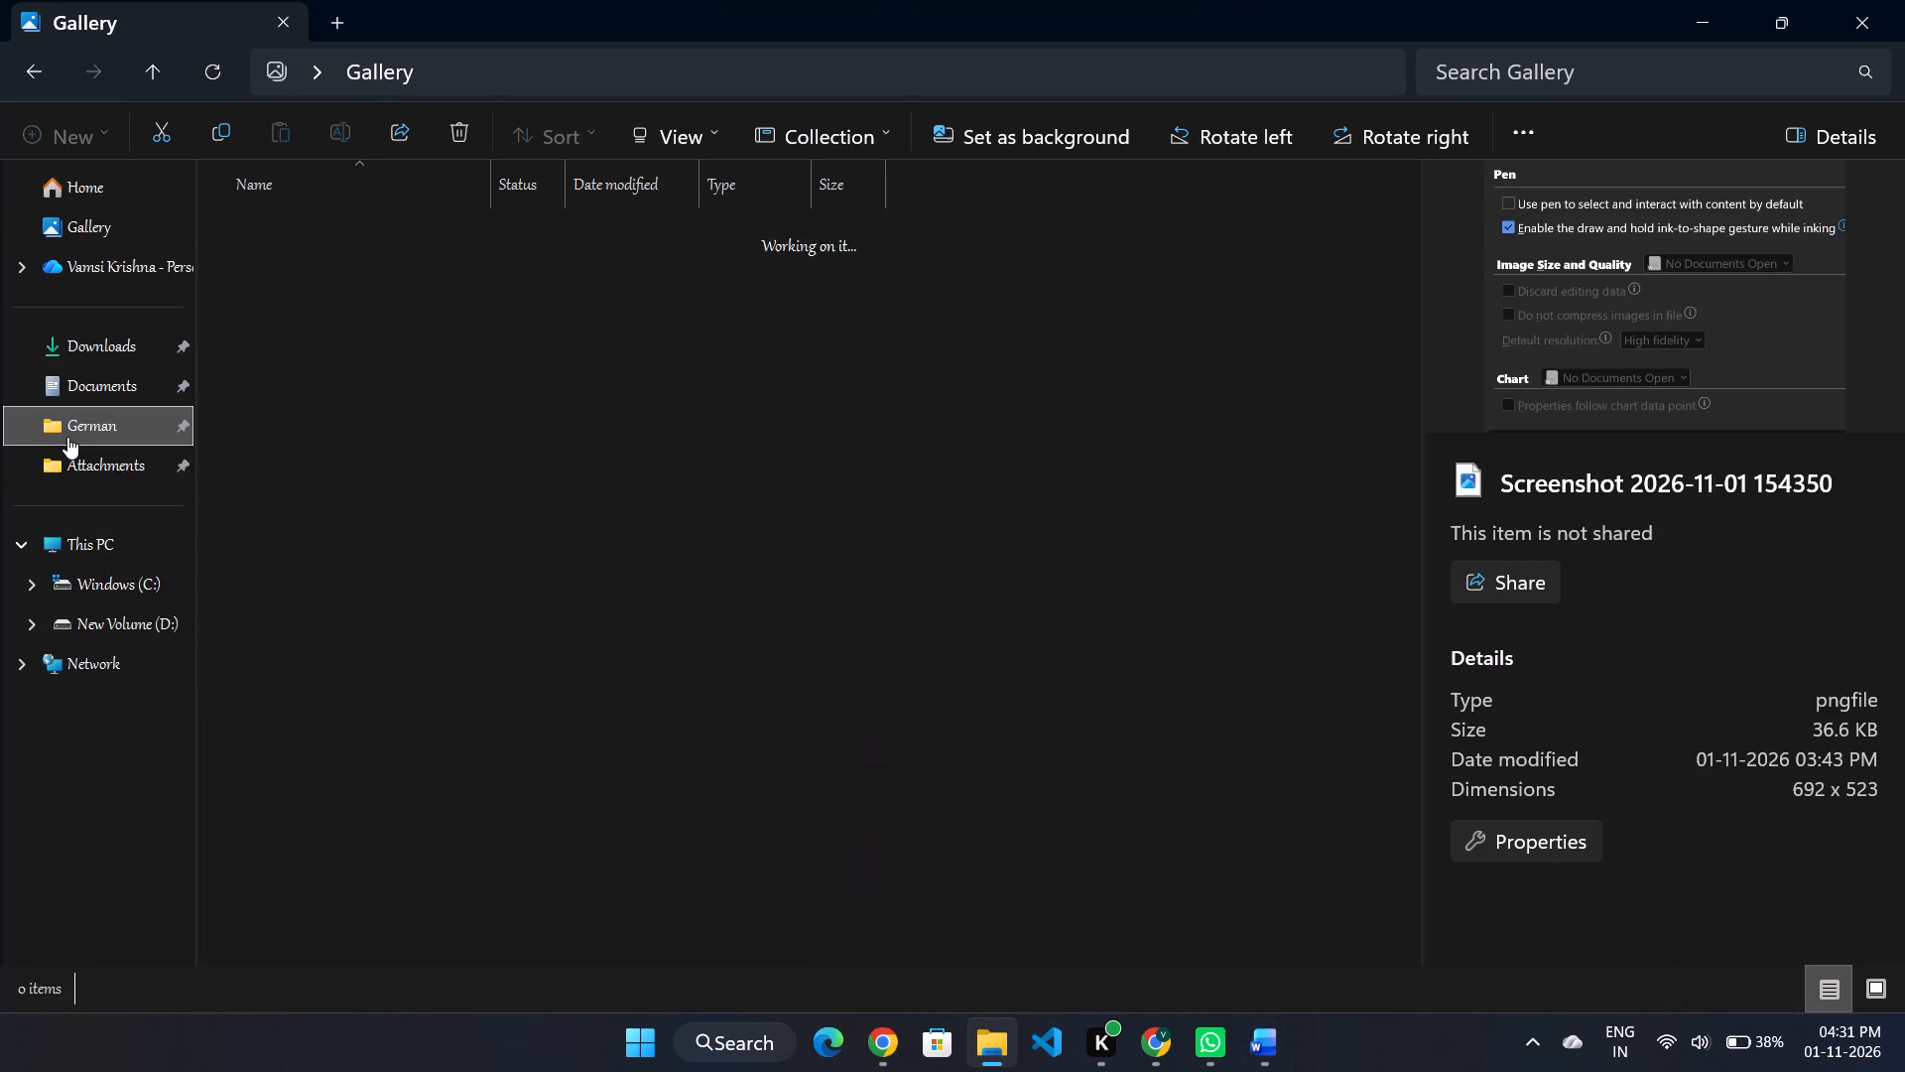
{"action": "double_click", "coordinate": [445, 241]}
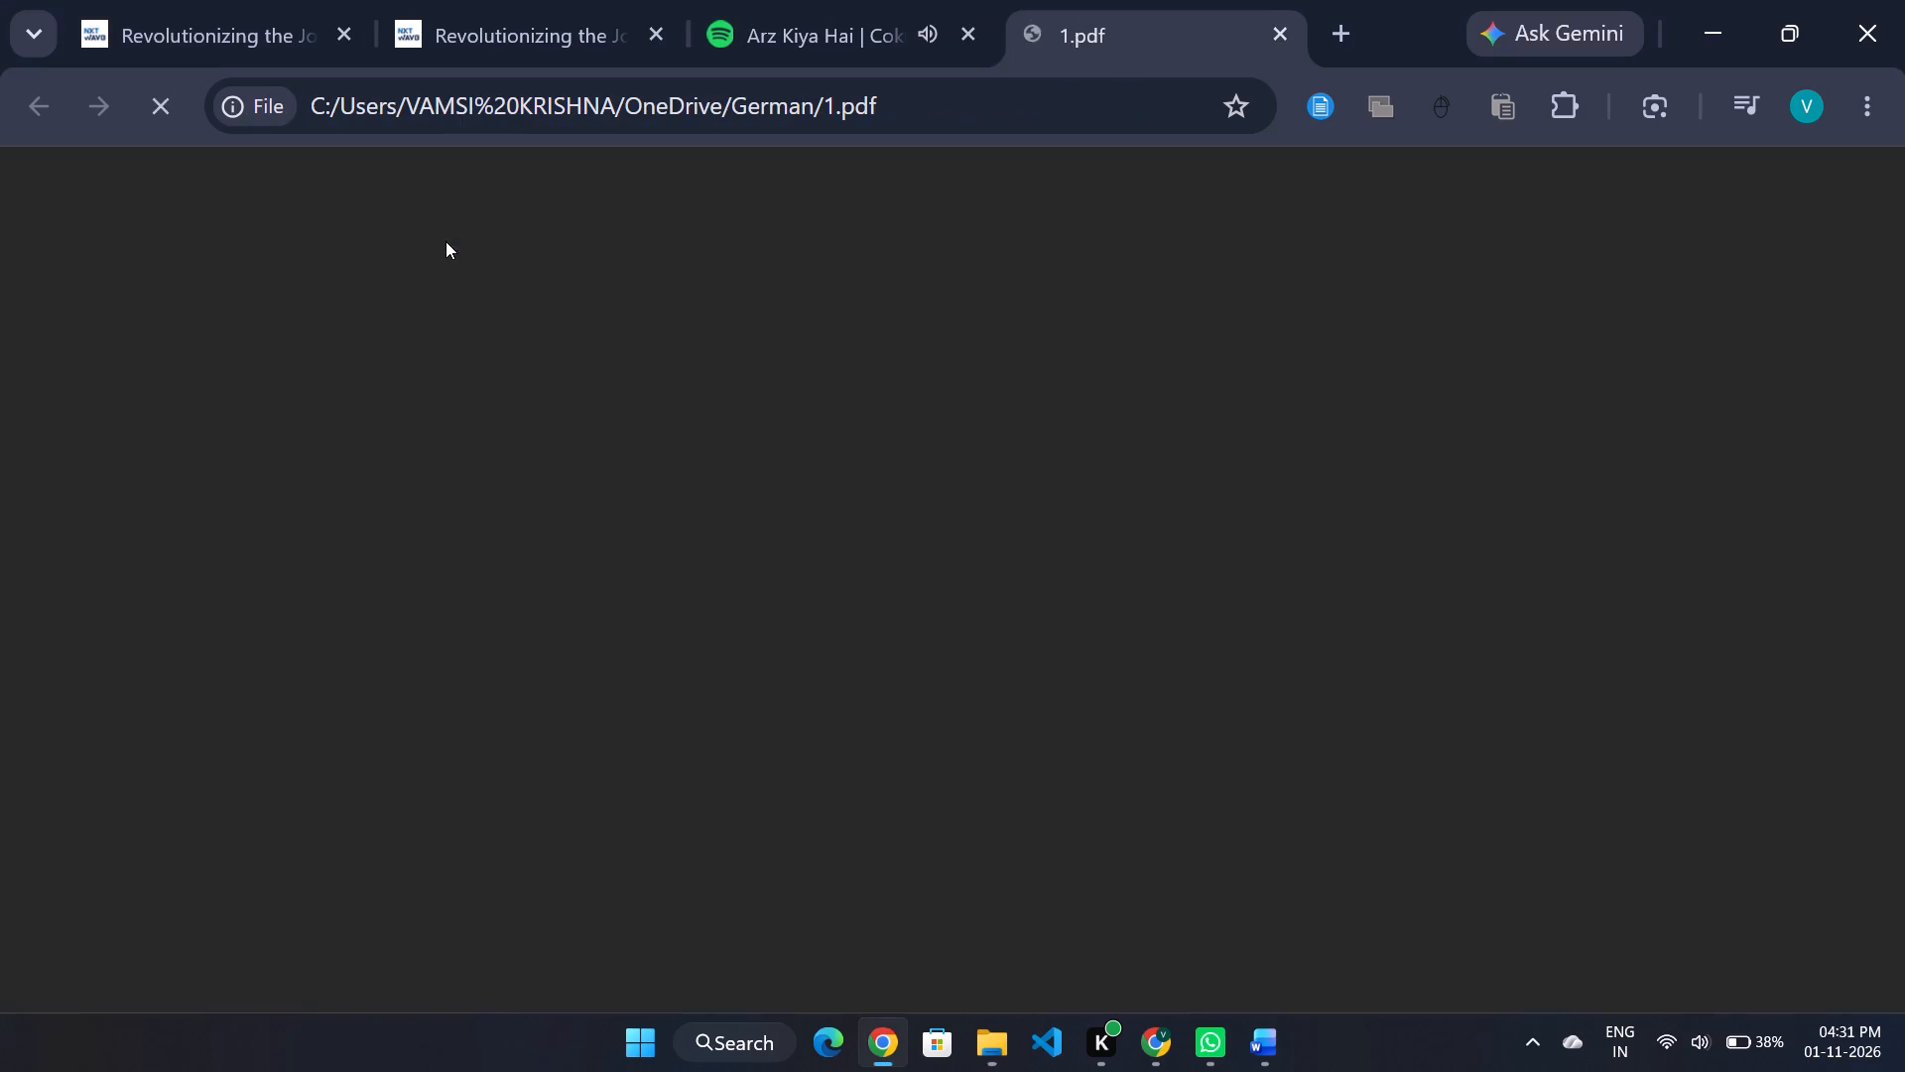
Examine the layout and screenshot quality across all pages of the exported PDF.
{"action": "scroll", "coordinate": [1162, 556], "scroll_direction": "down", "scroll_amount": 6}
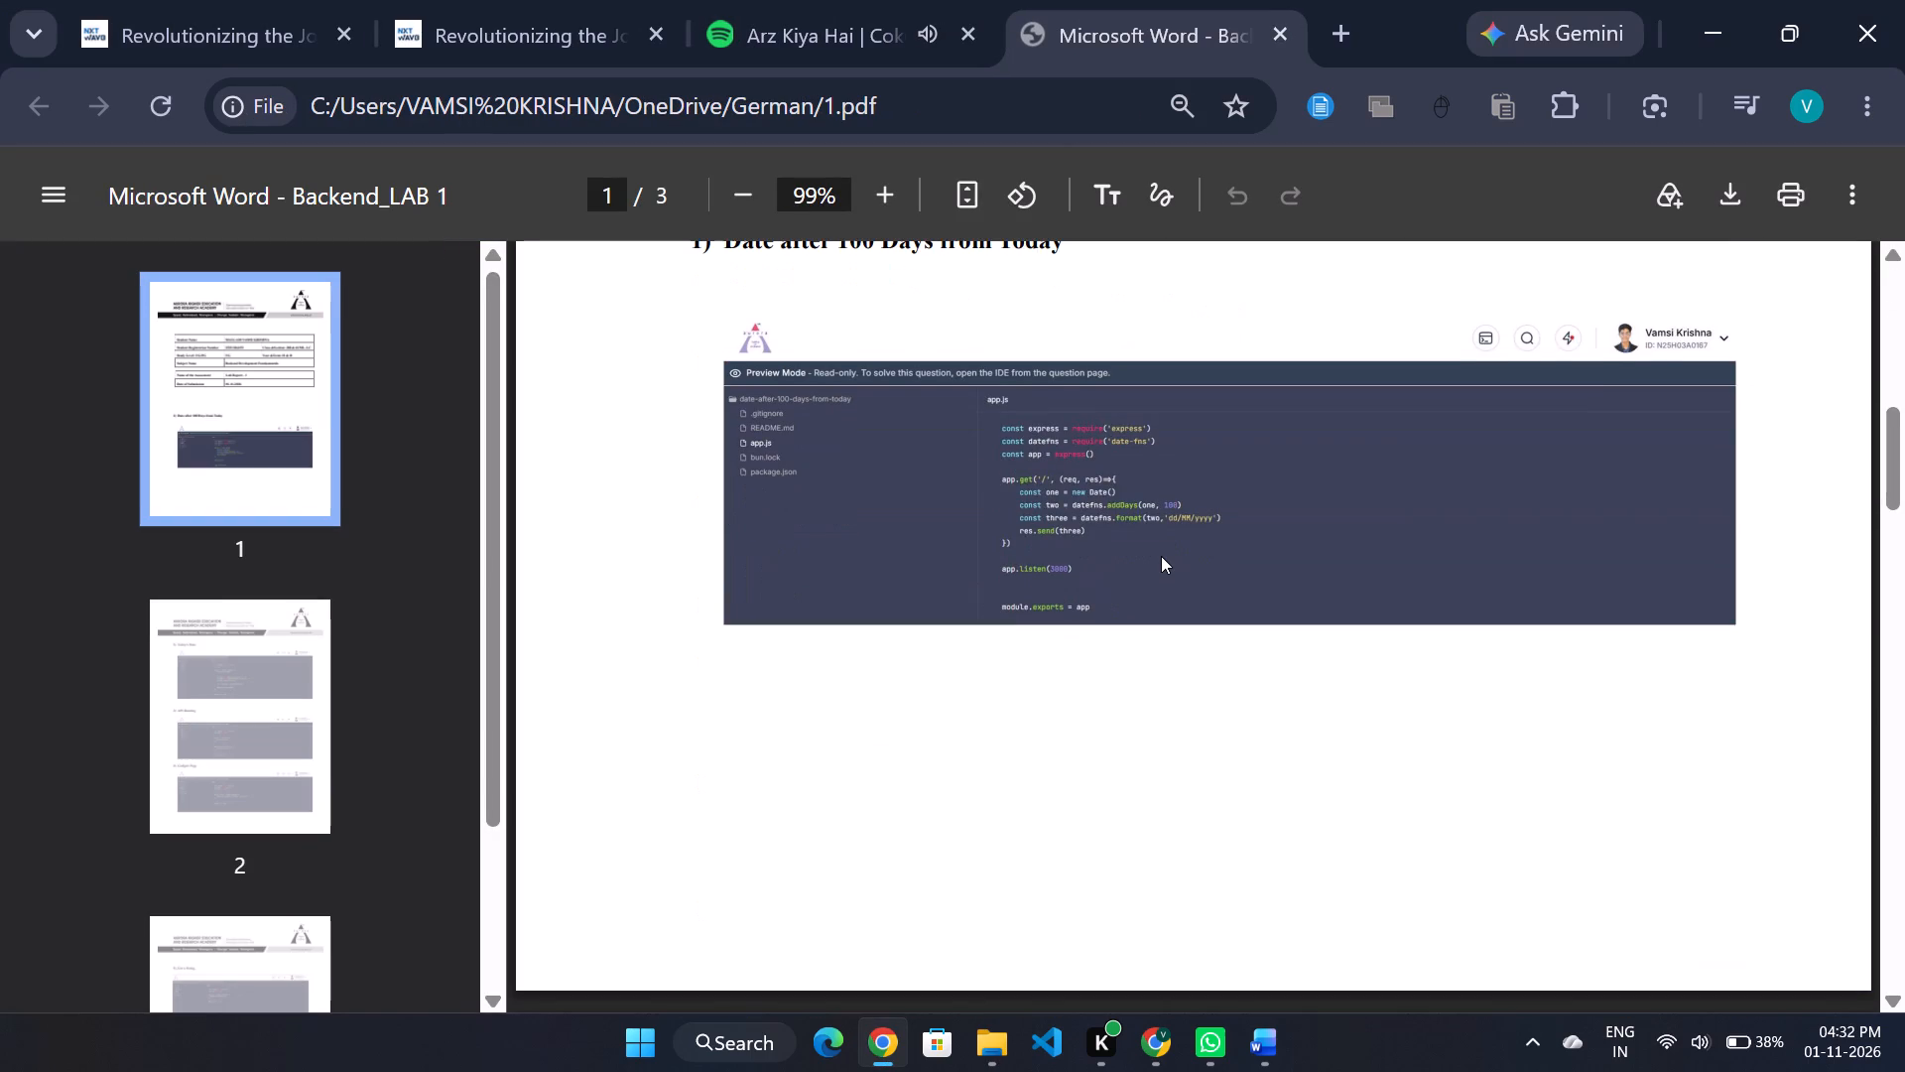
{"action": "scroll", "coordinate": [1161, 556], "scroll_direction": "down", "scroll_amount": 8}
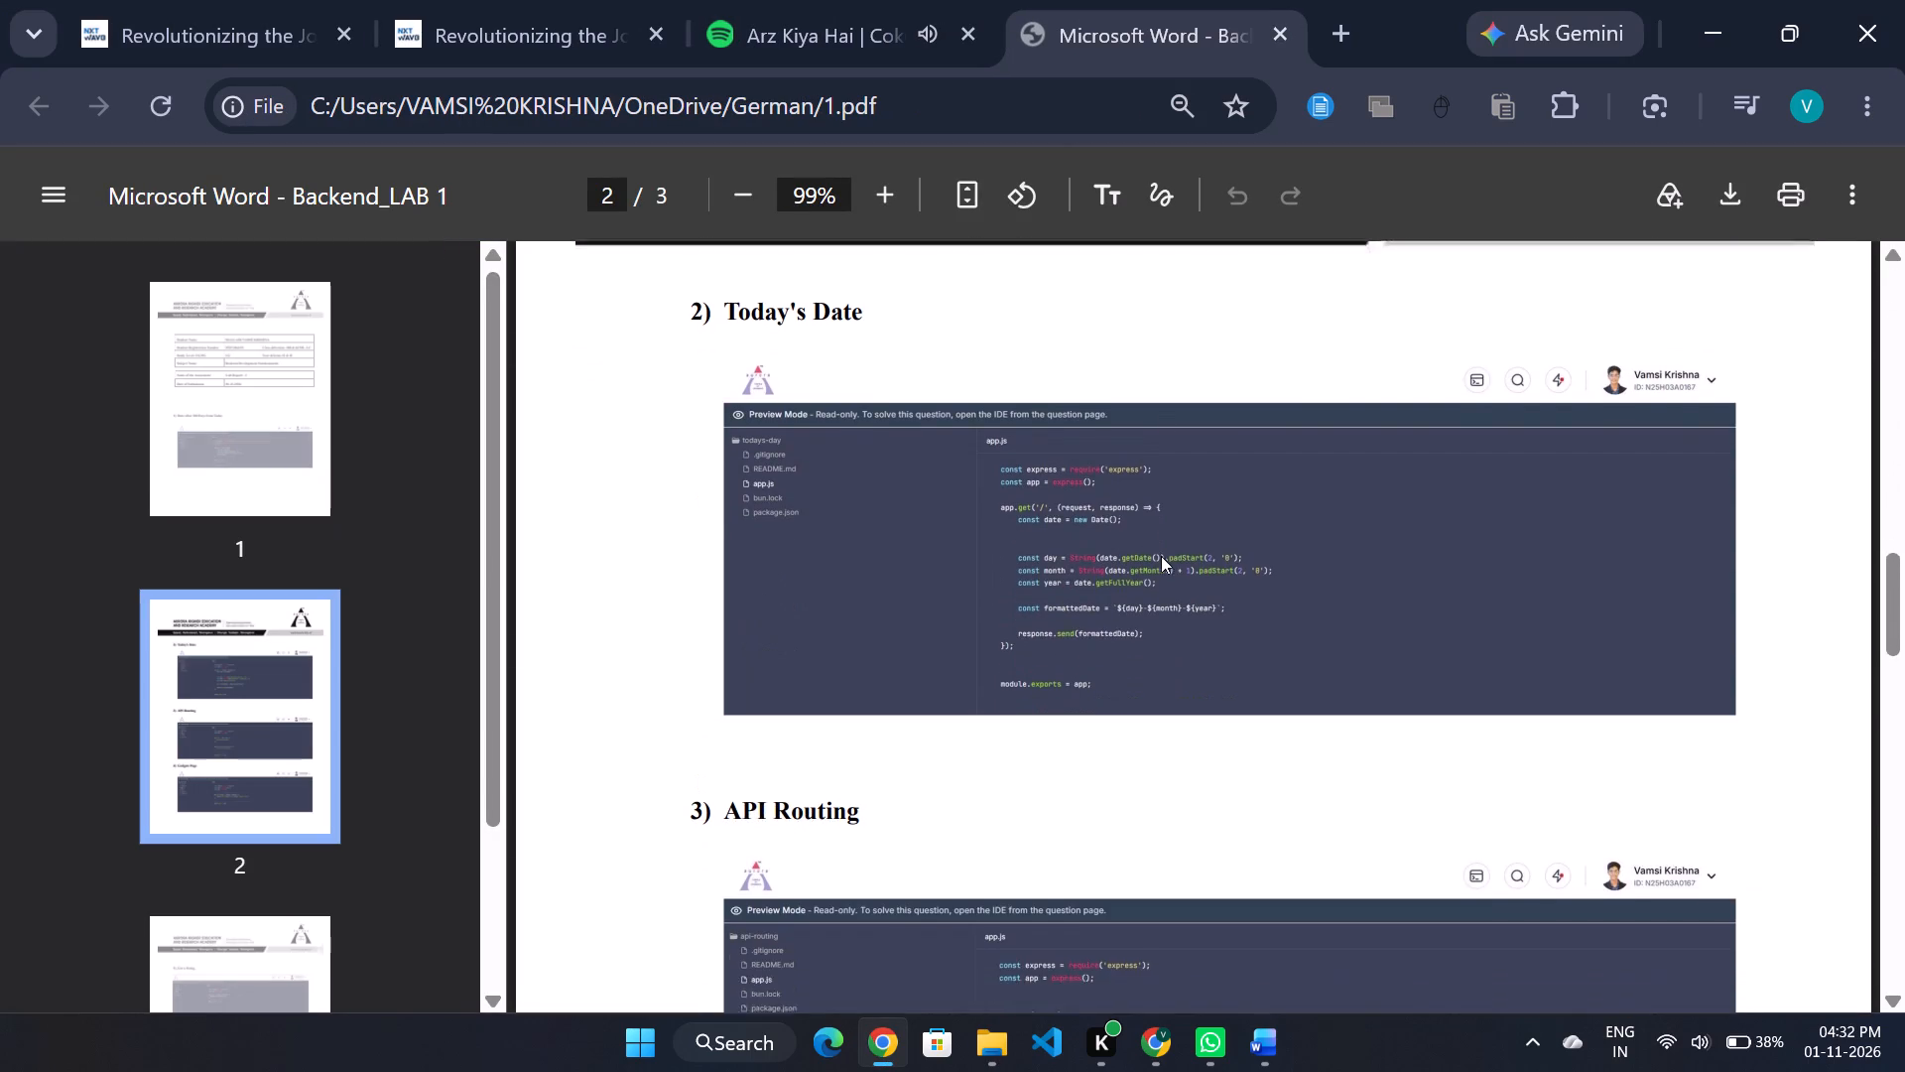
{"action": "scroll", "coordinate": [1161, 556], "scroll_direction": "down", "scroll_amount": 2}
{"action": "scroll", "coordinate": [1161, 556], "scroll_direction": "up", "scroll_amount": 3}
{"action": "scroll", "coordinate": [1161, 556], "scroll_direction": "down", "scroll_amount": 4}
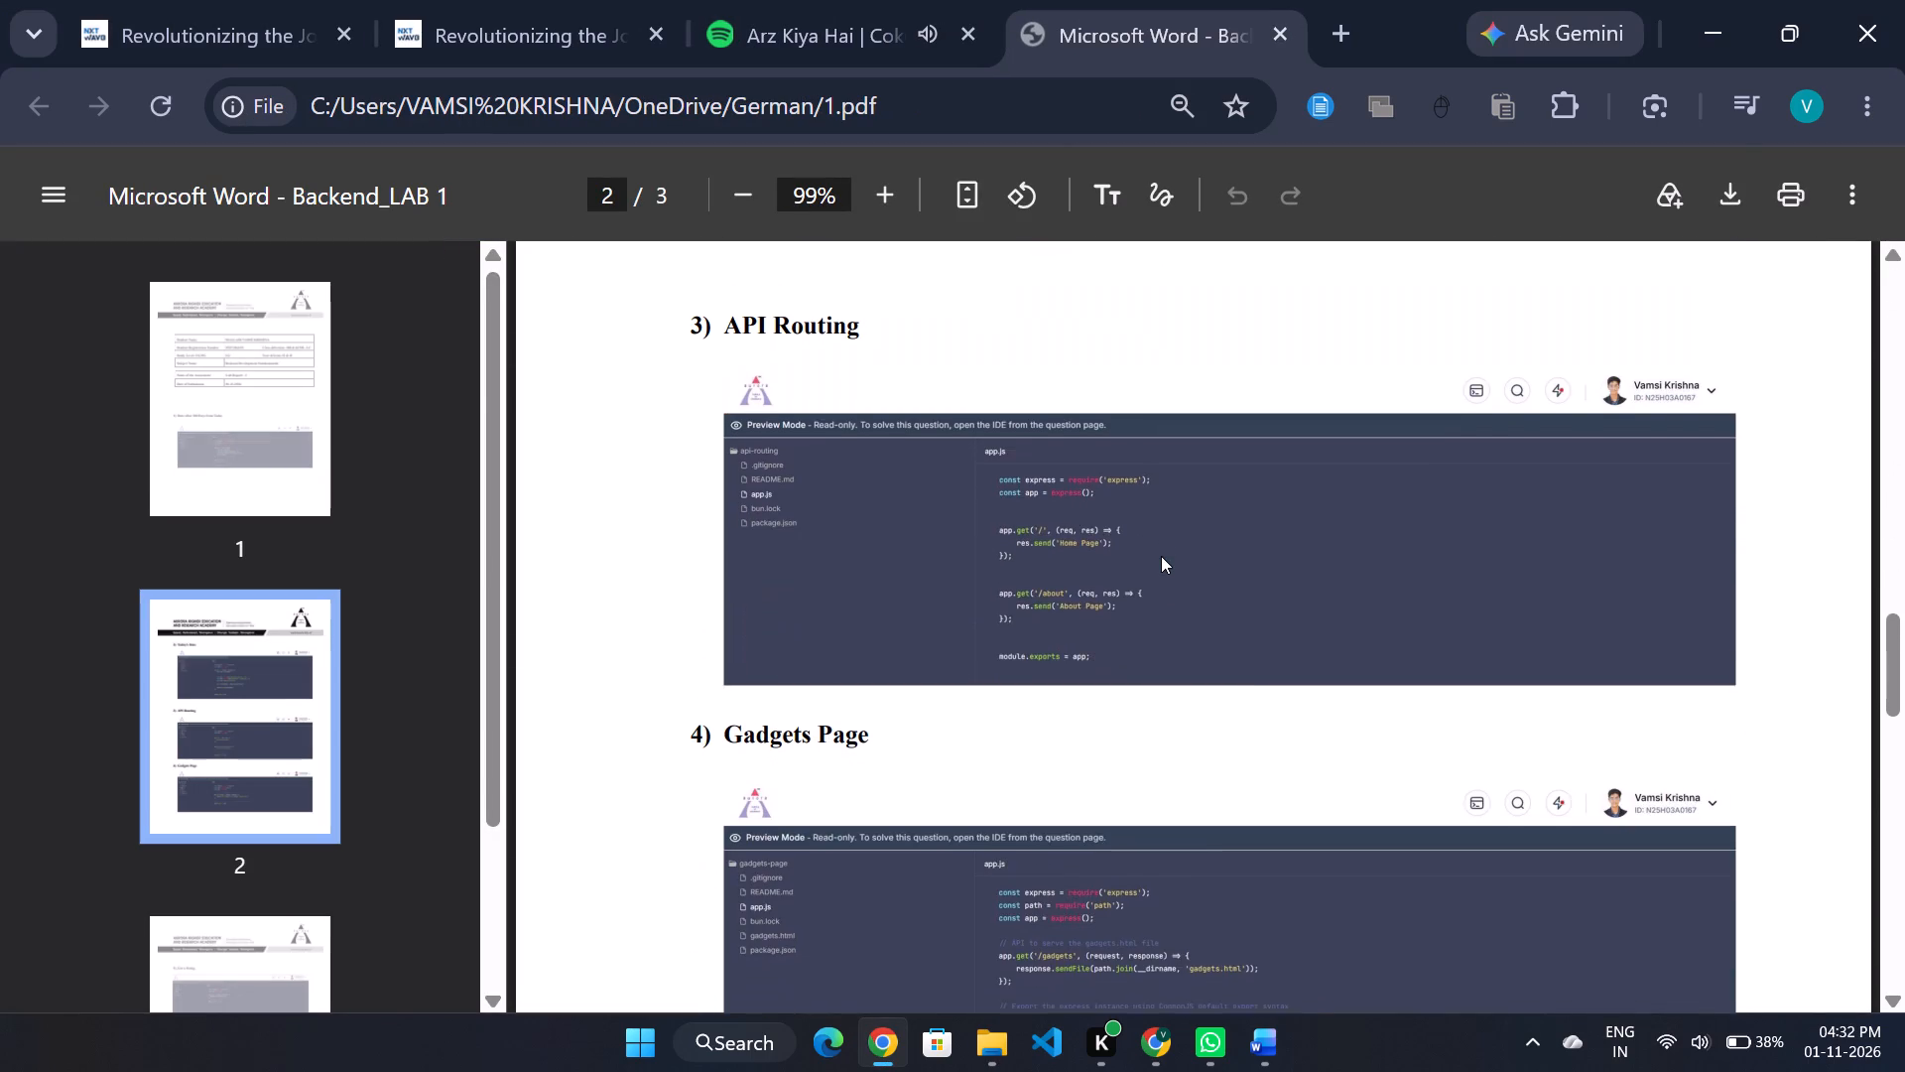
{"action": "scroll", "coordinate": [1161, 556], "scroll_direction": "down", "scroll_amount": 10}
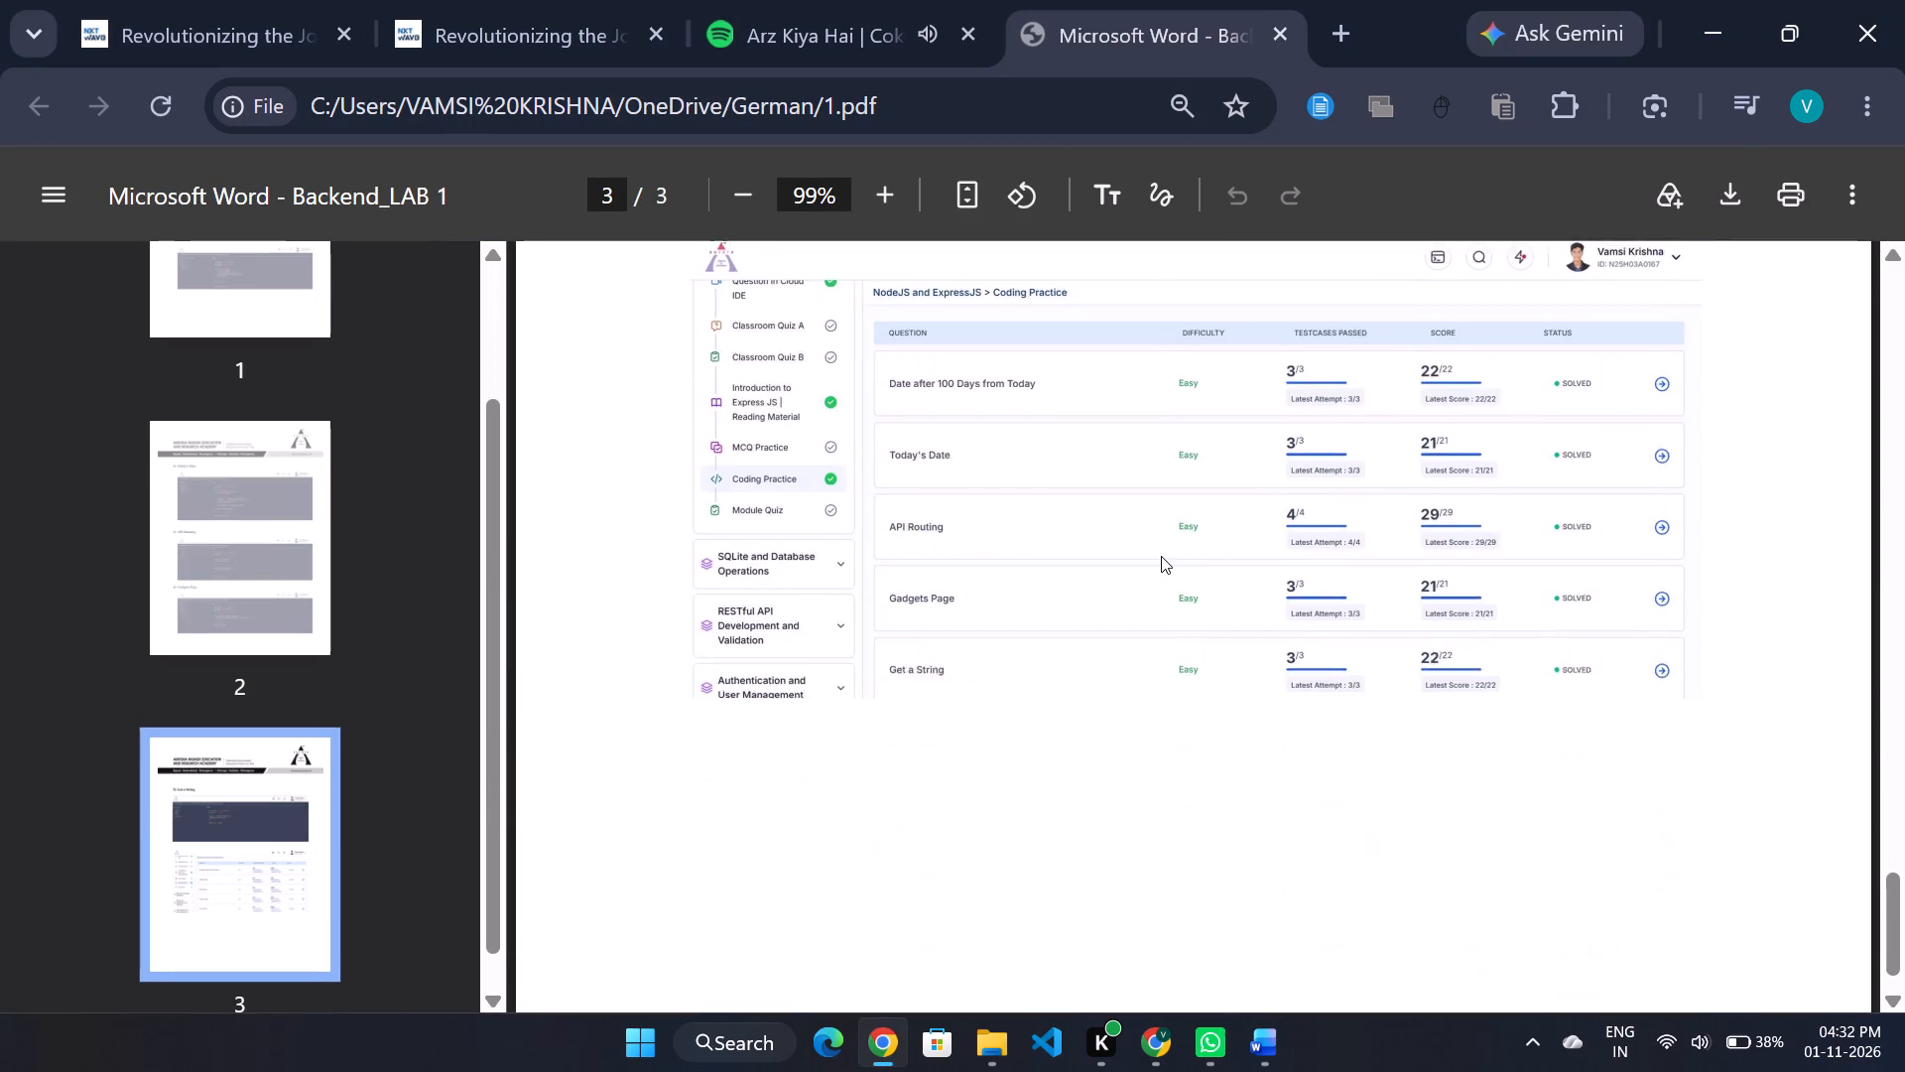
{"action": "scroll", "coordinate": [1161, 556], "scroll_direction": "down", "scroll_amount": 2}
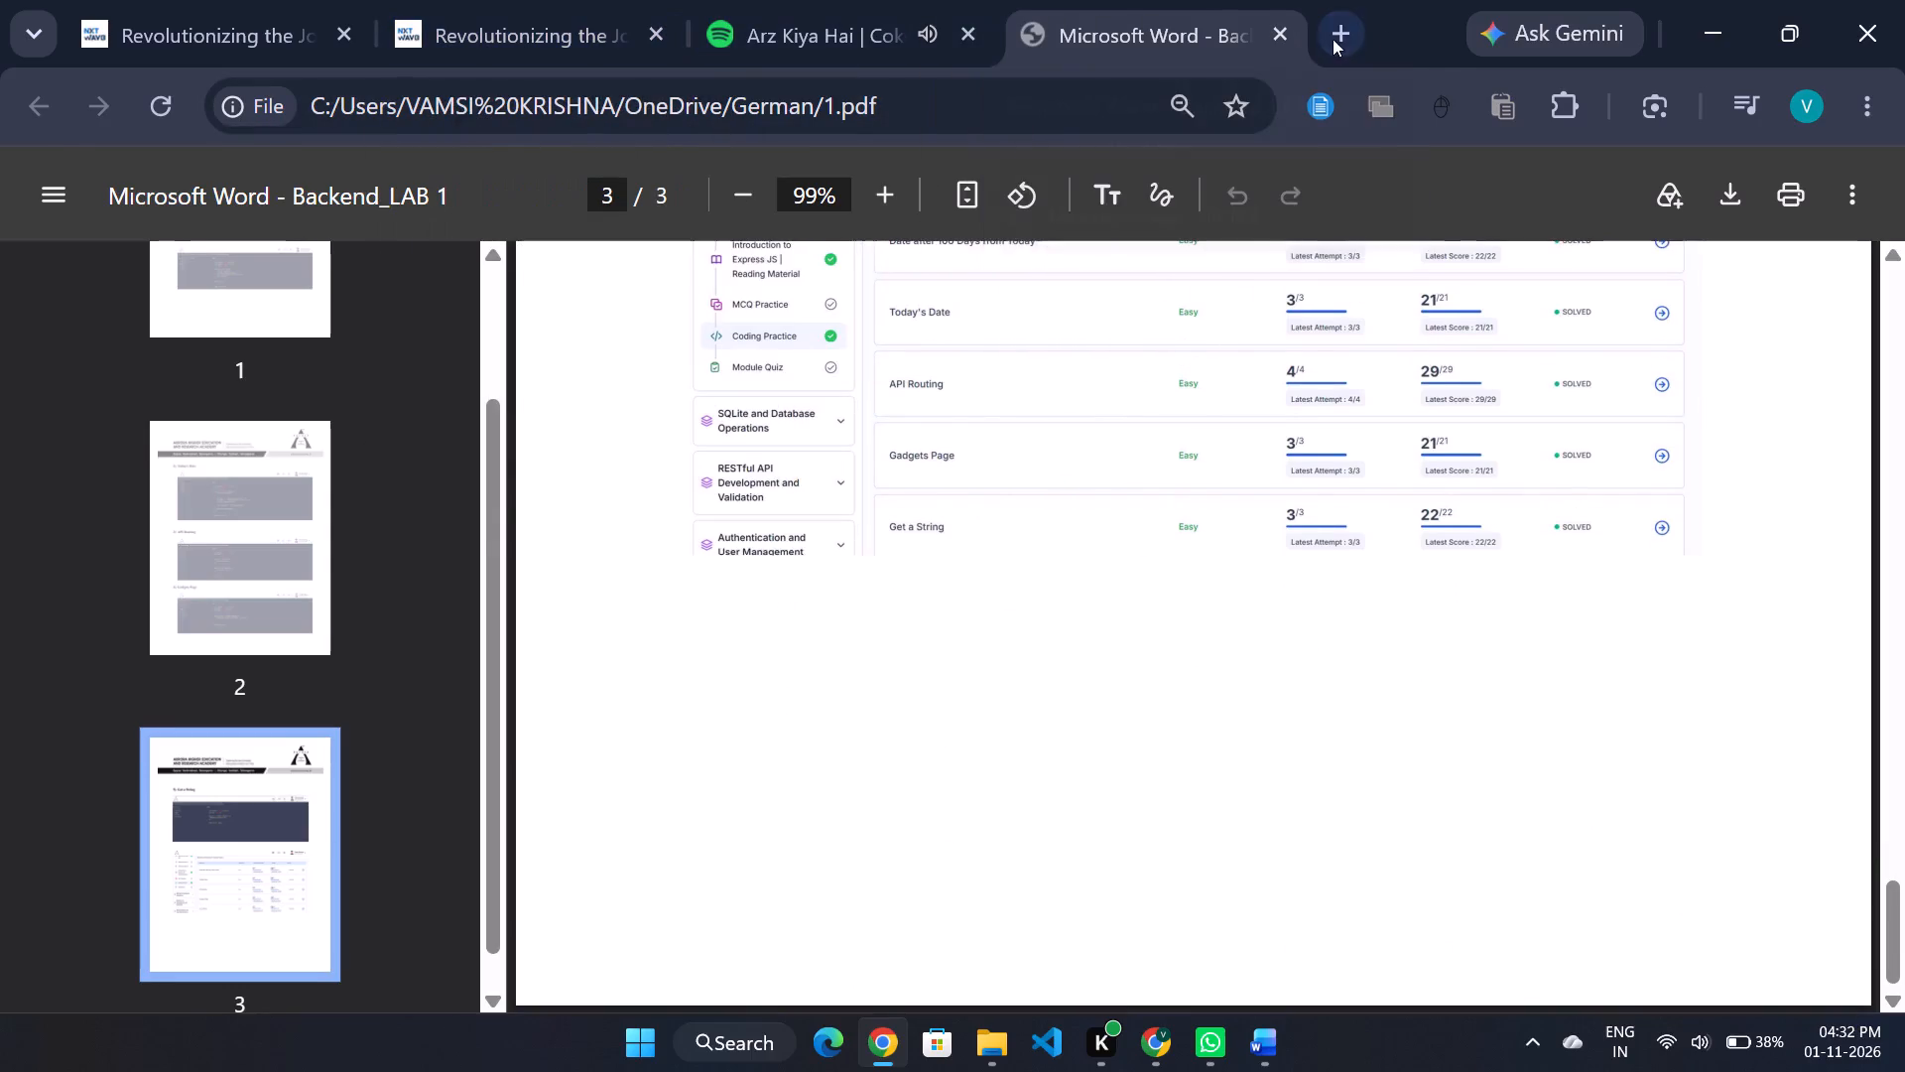
Open the assessments in the Aurora University portal and upload the PDF named 1 for Lab Report 1 of Backend Development Fundamentals.
{"action": "left_click", "coordinate": [1333, 39]}
{"action": "left_click", "coordinate": [1126, 169]}
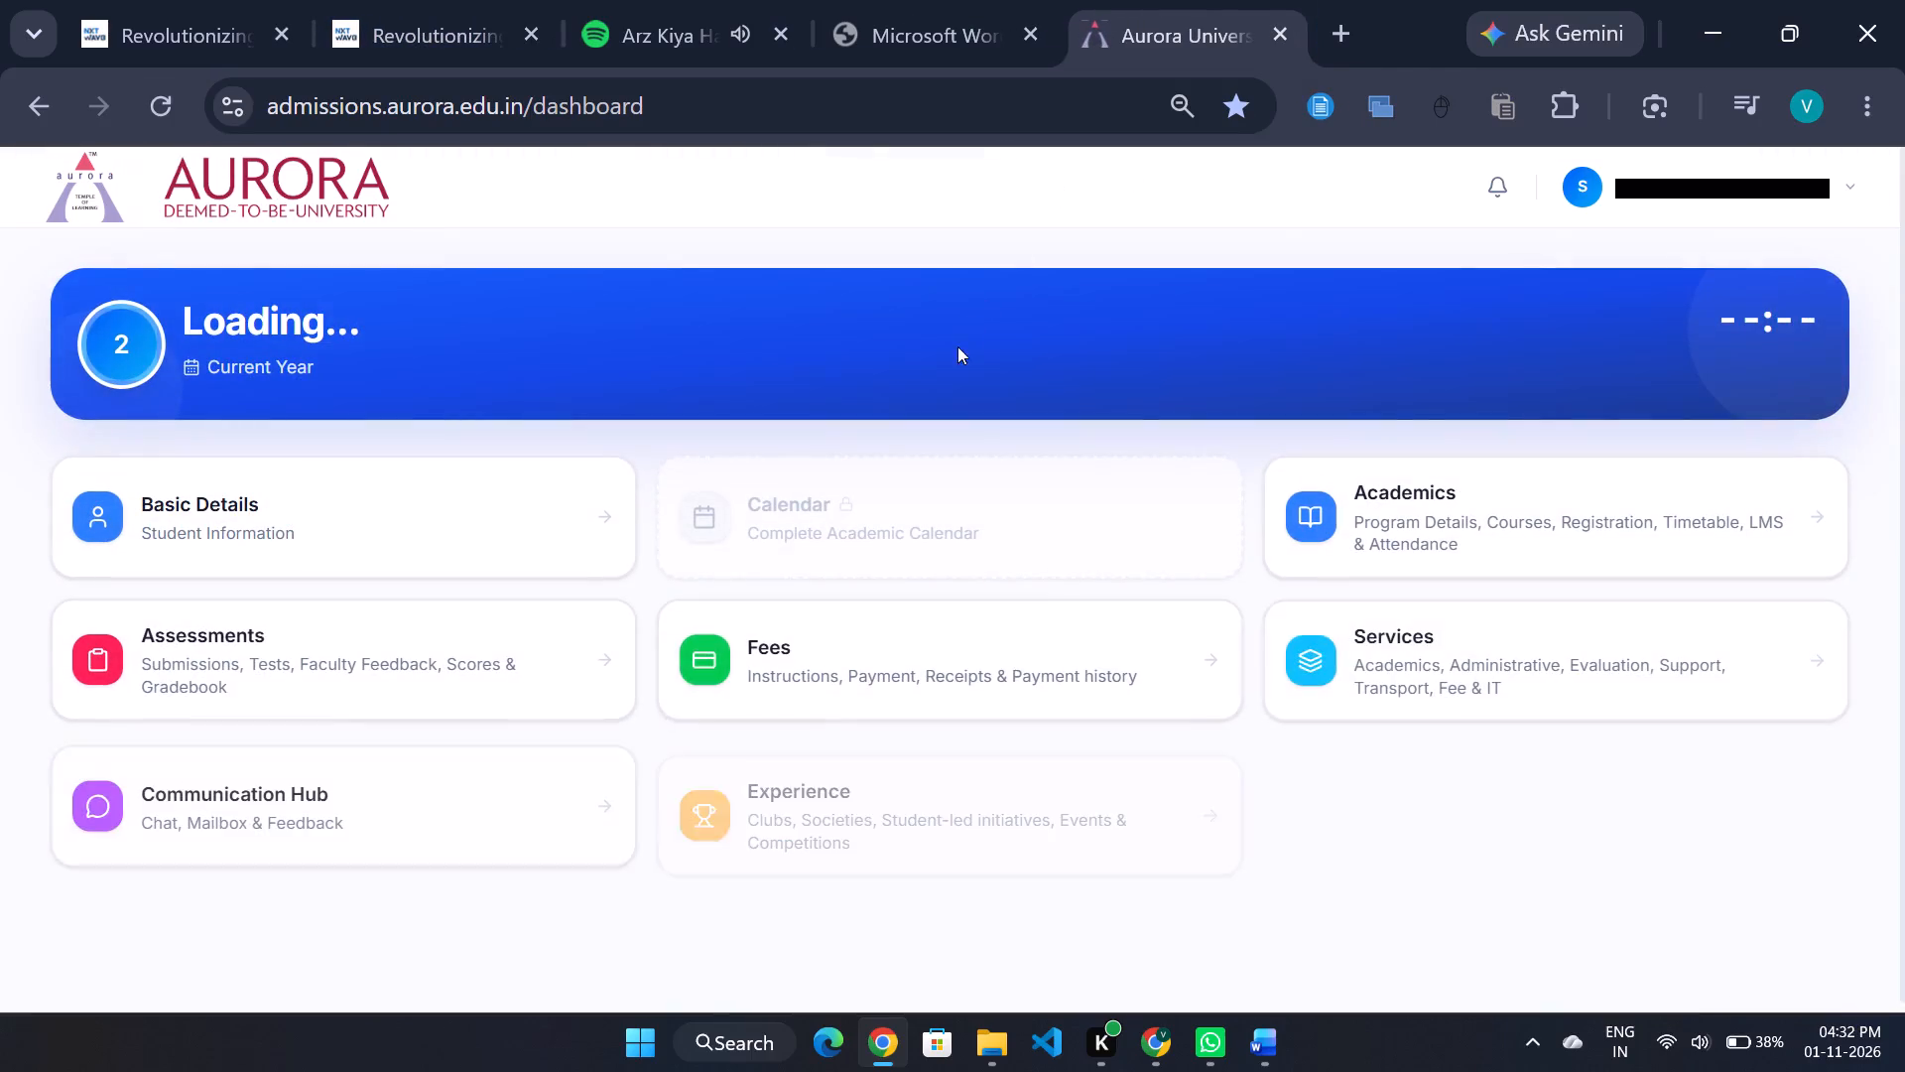
{"action": "left_click", "coordinate": [426, 664]}
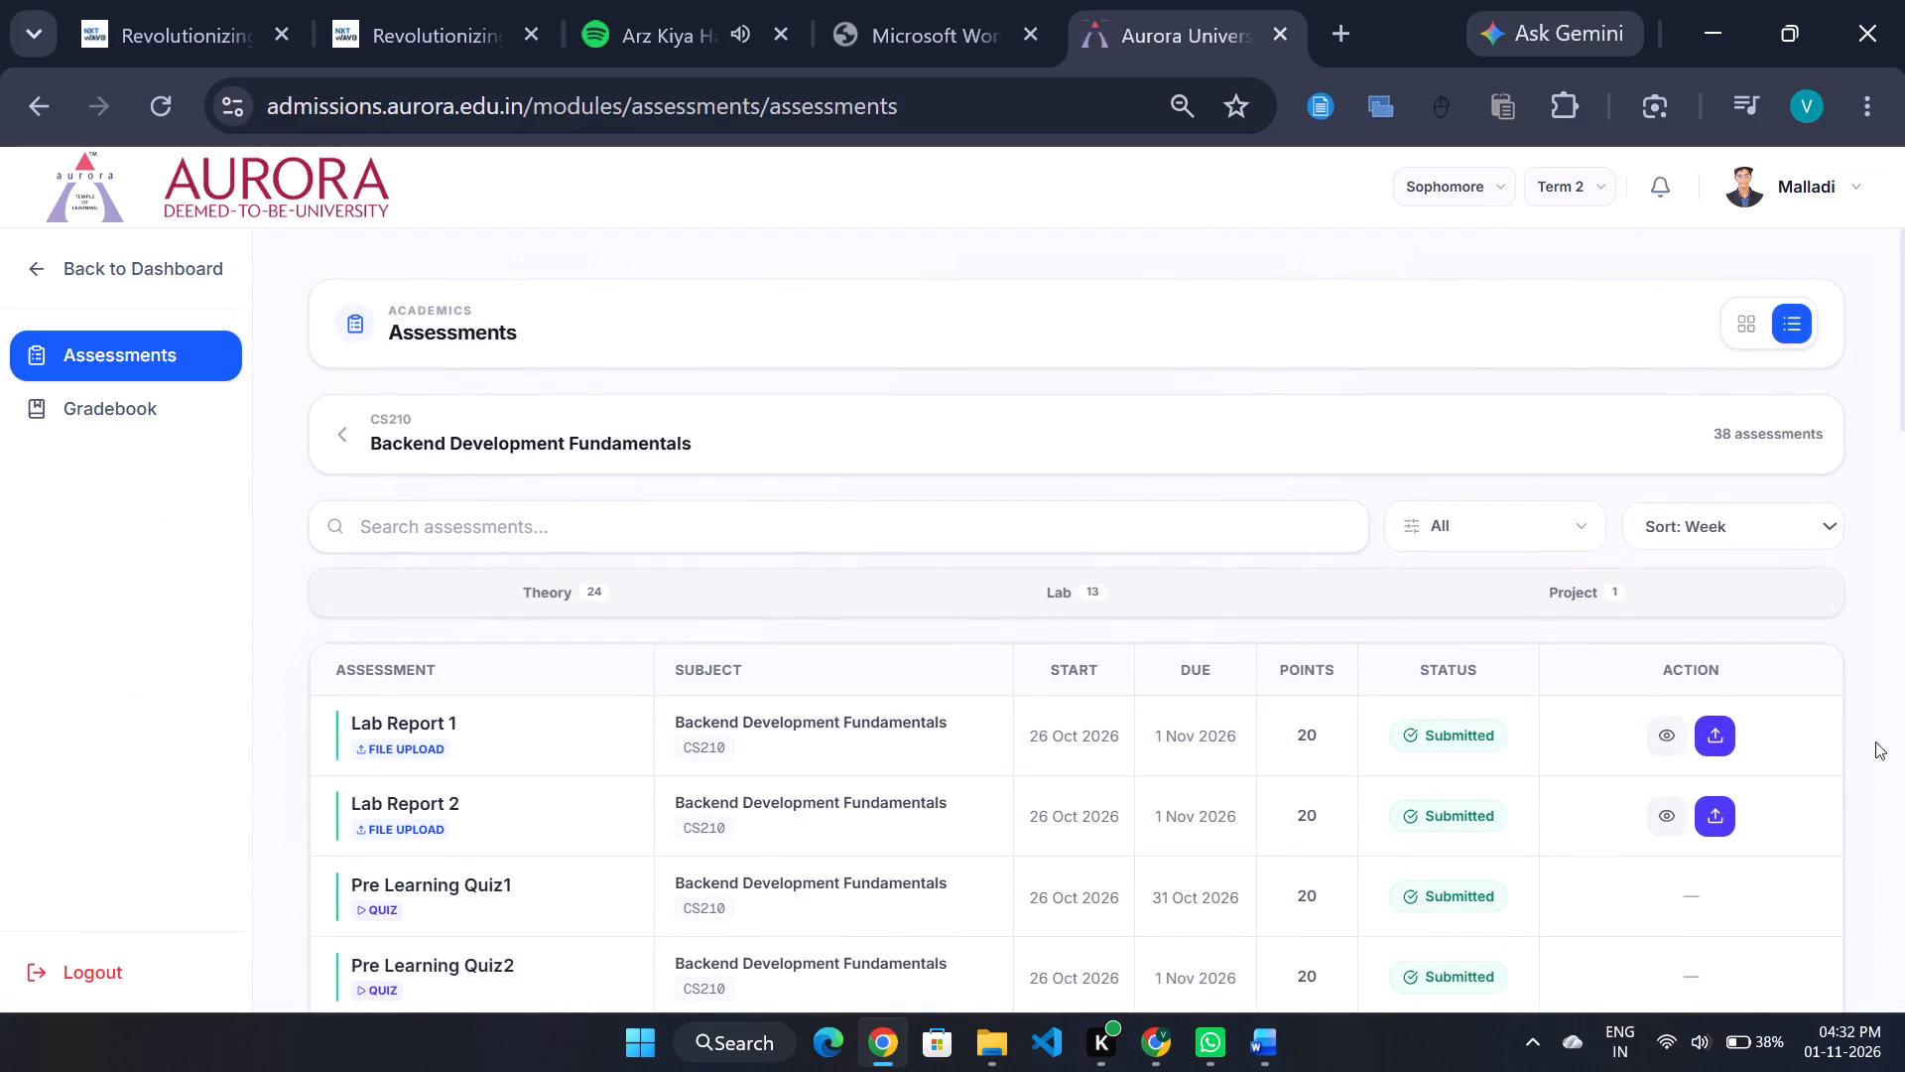
{"action": "left_click", "coordinate": [1722, 729]}
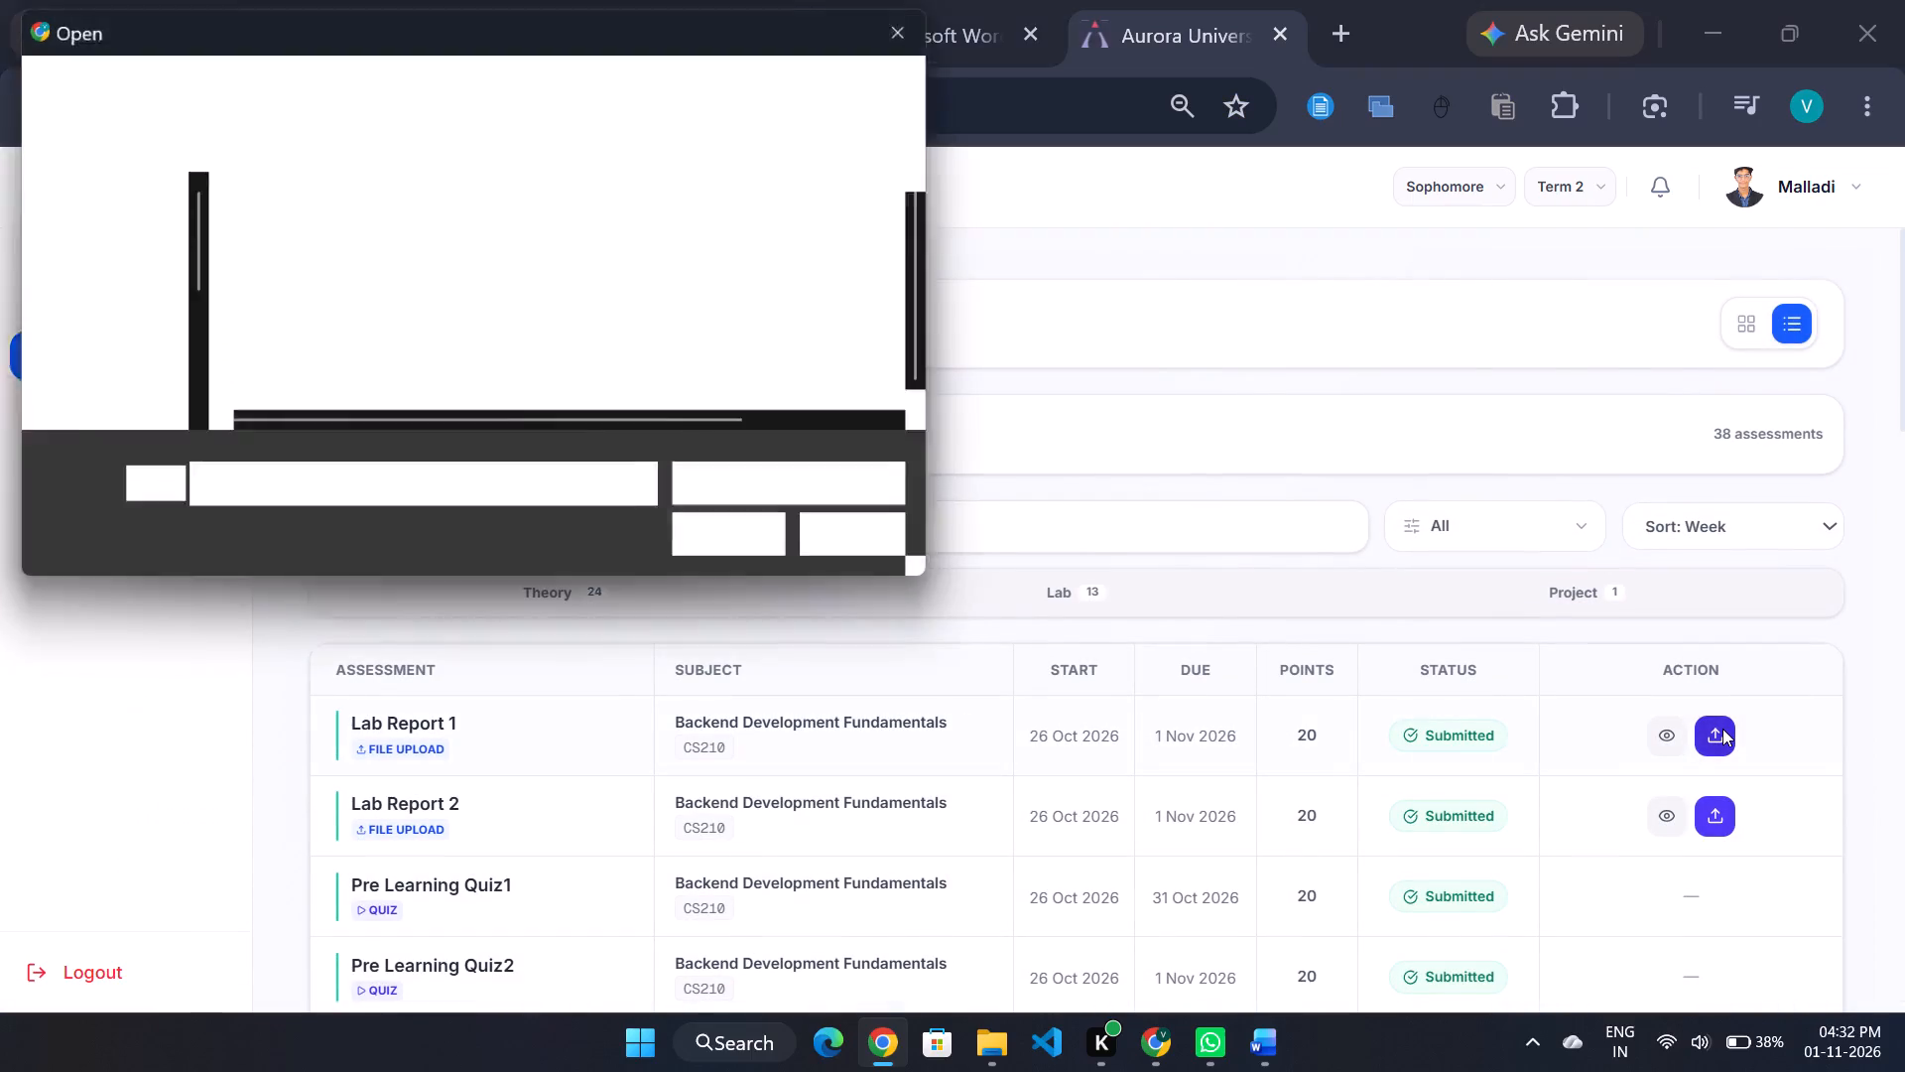
{"action": "double_click", "coordinate": [273, 268]}
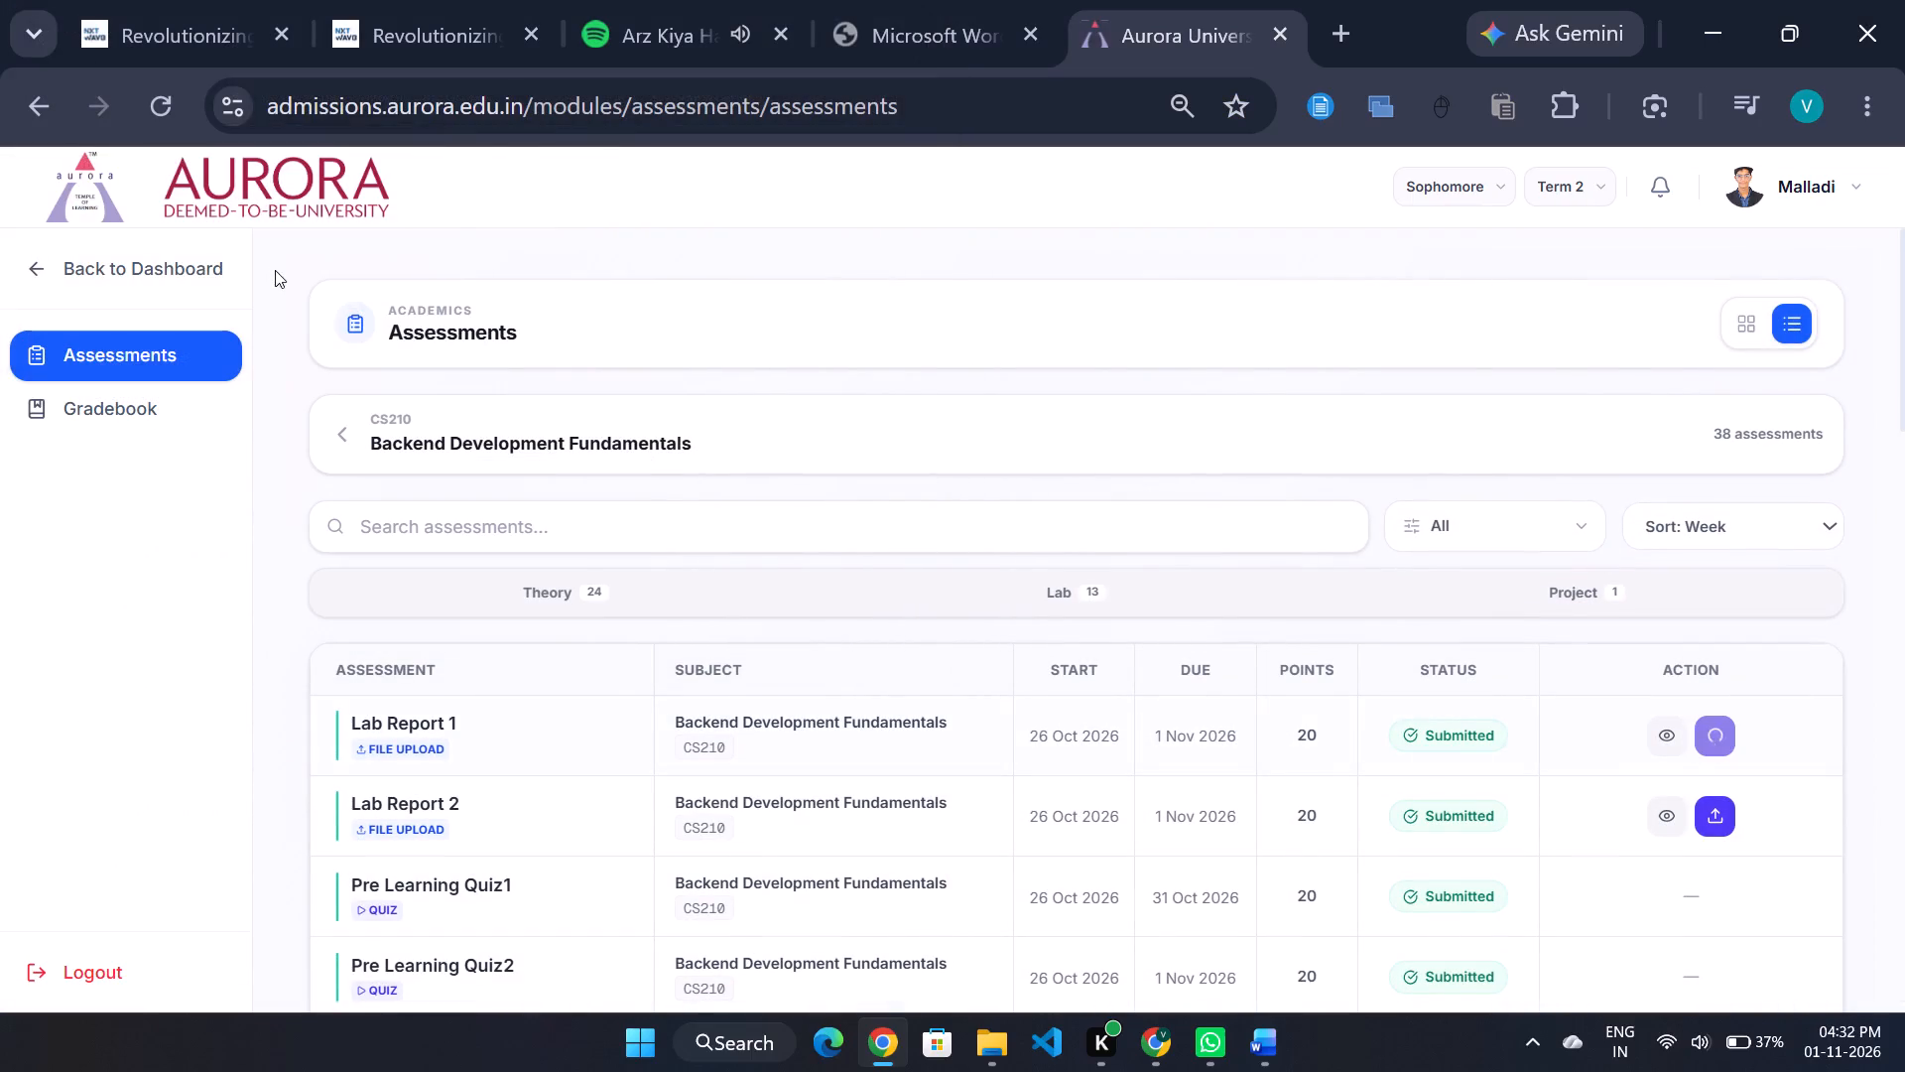
Examine all pages of the submitted Lab Report 1 file, then close it and the local copy of the PDF.
{"action": "left_click", "coordinate": [1669, 742]}
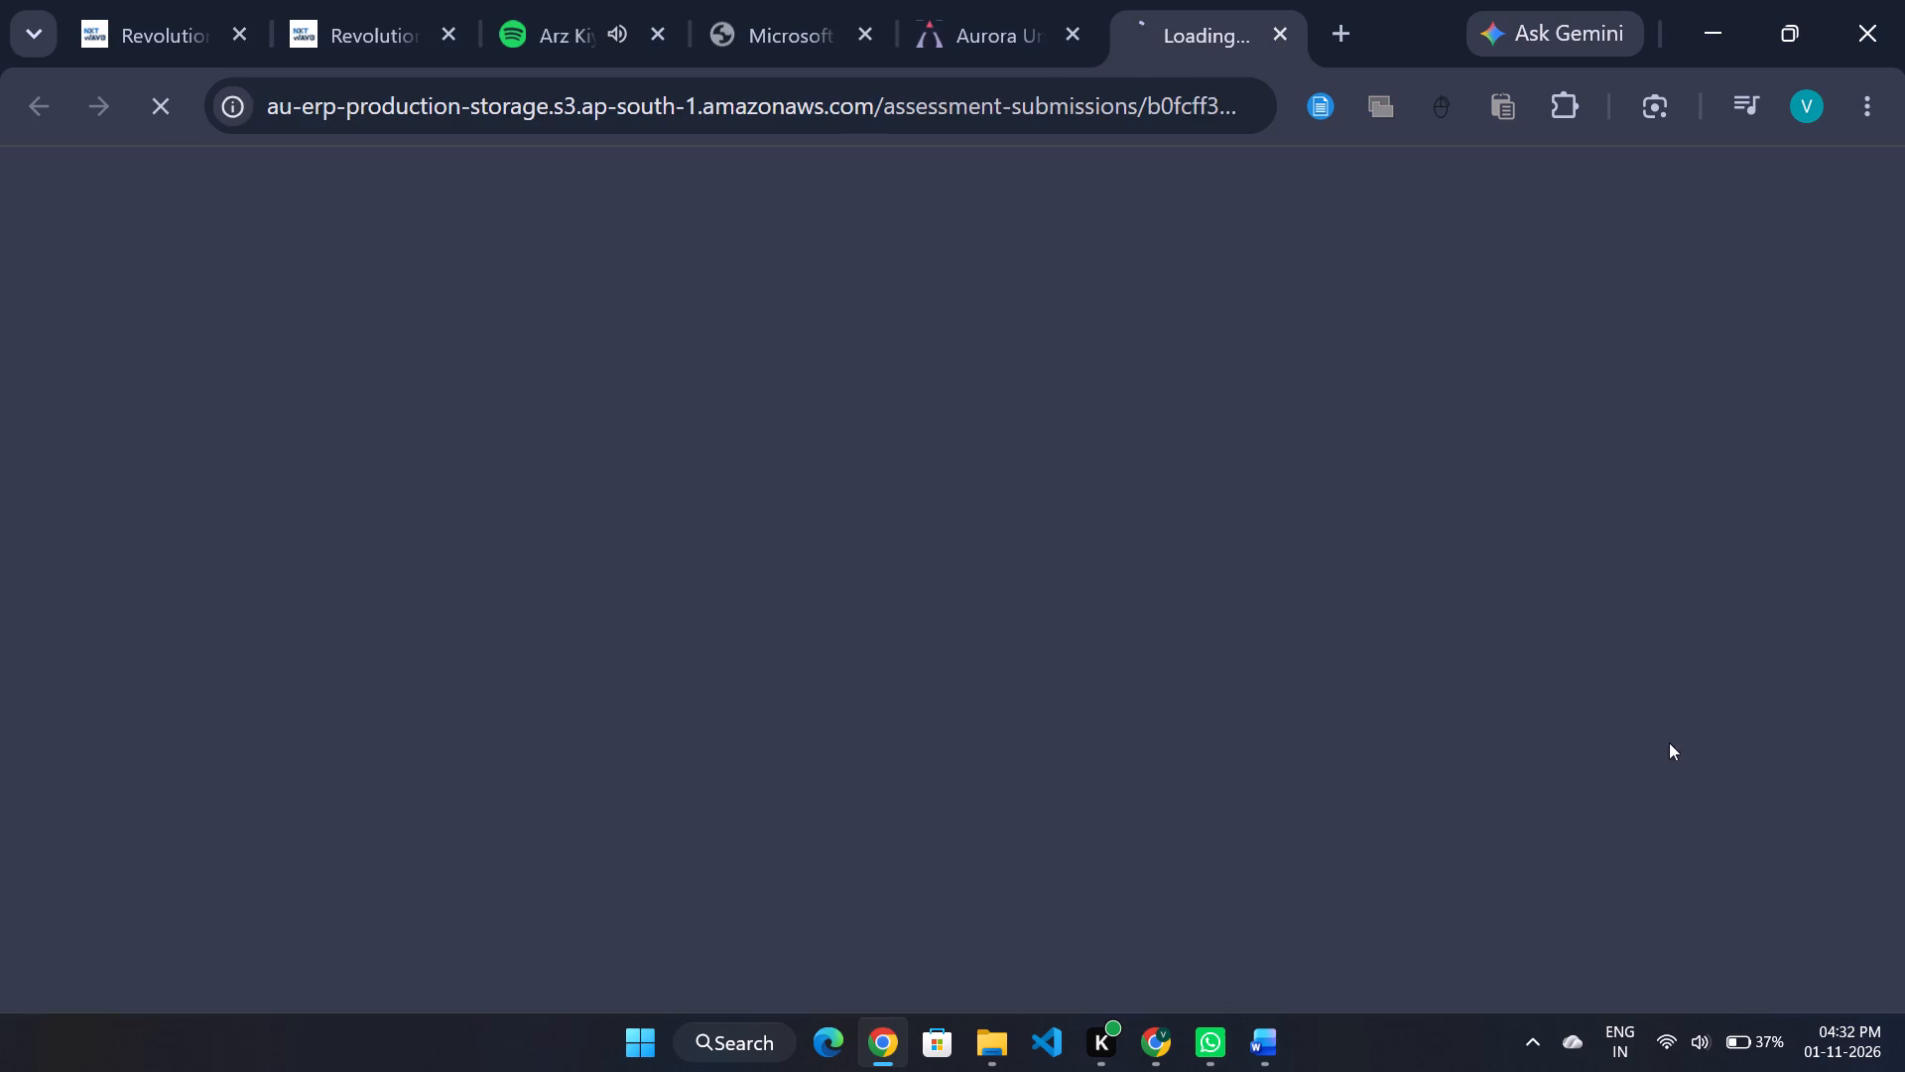
{"action": "scroll", "coordinate": [1065, 603], "scroll_direction": "down", "scroll_amount": 8}
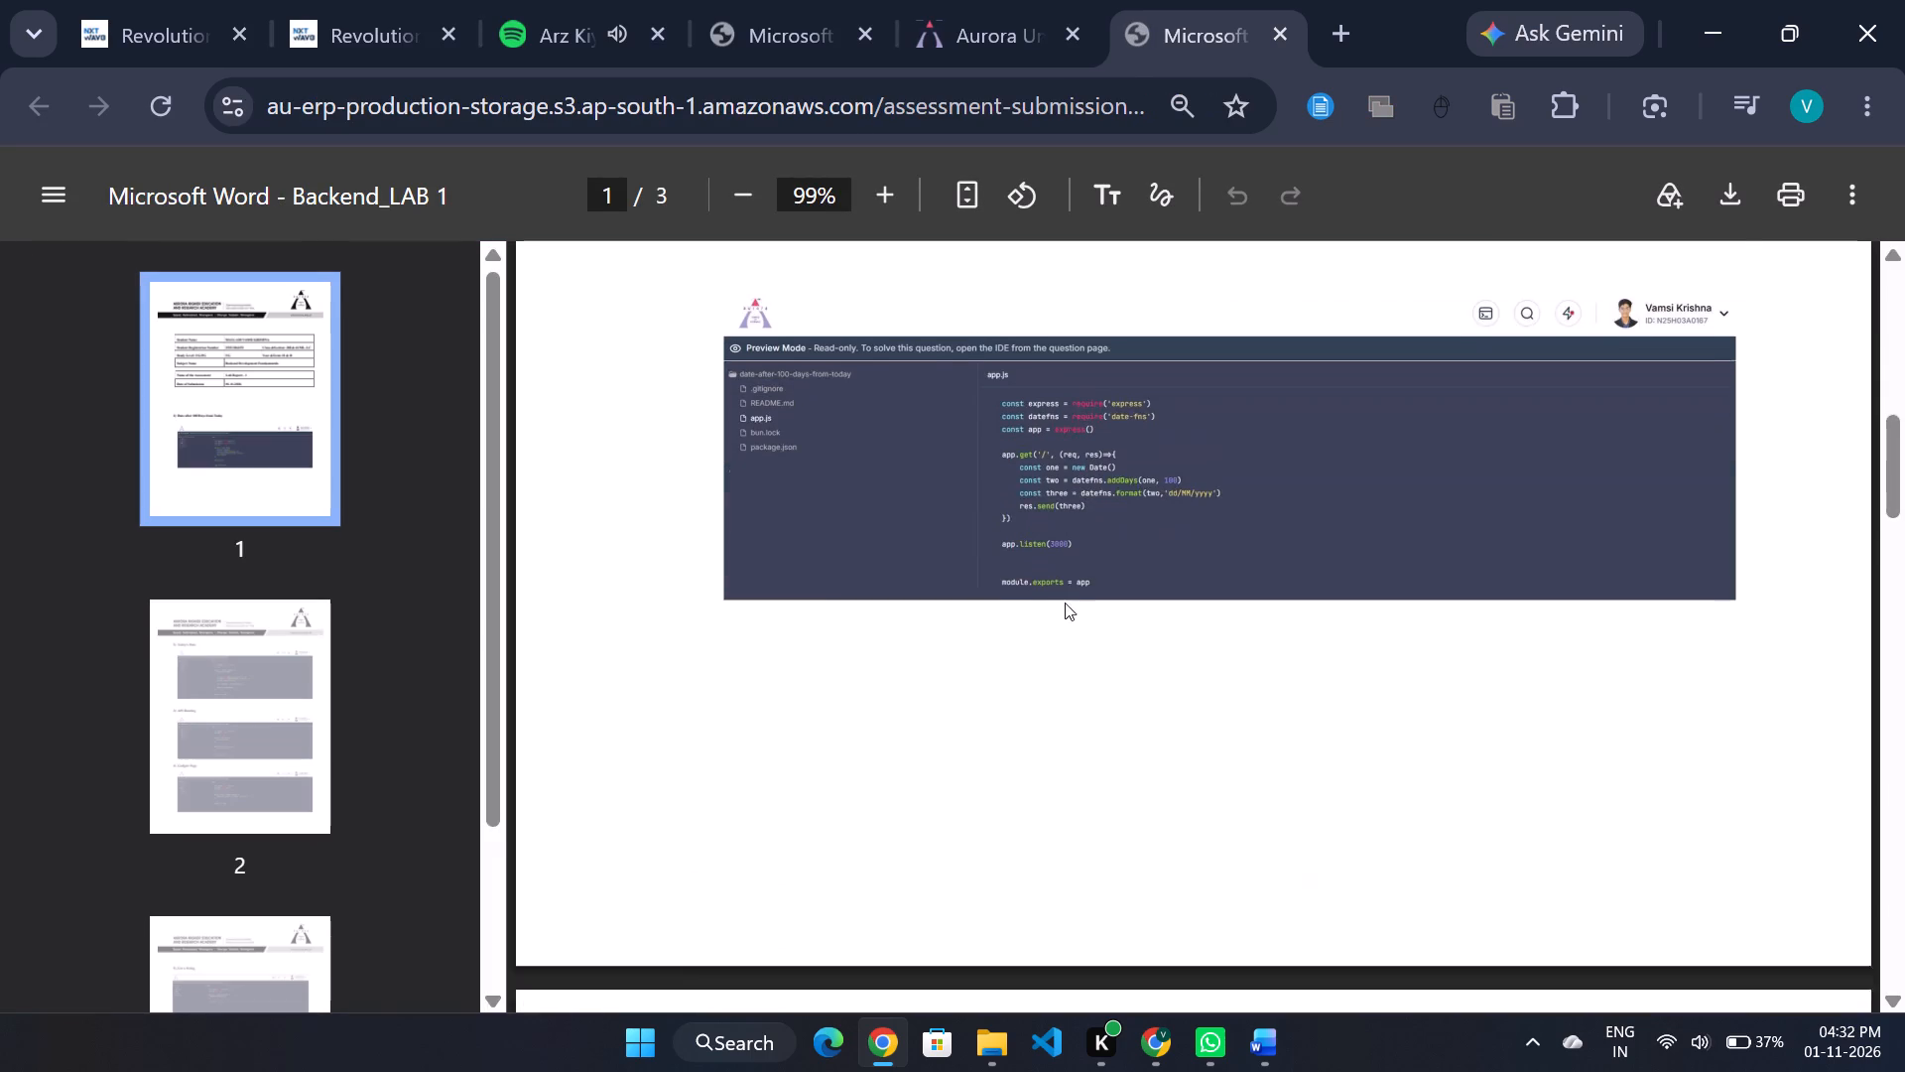
{"action": "scroll", "coordinate": [1065, 603], "scroll_direction": "down", "scroll_amount": 17}
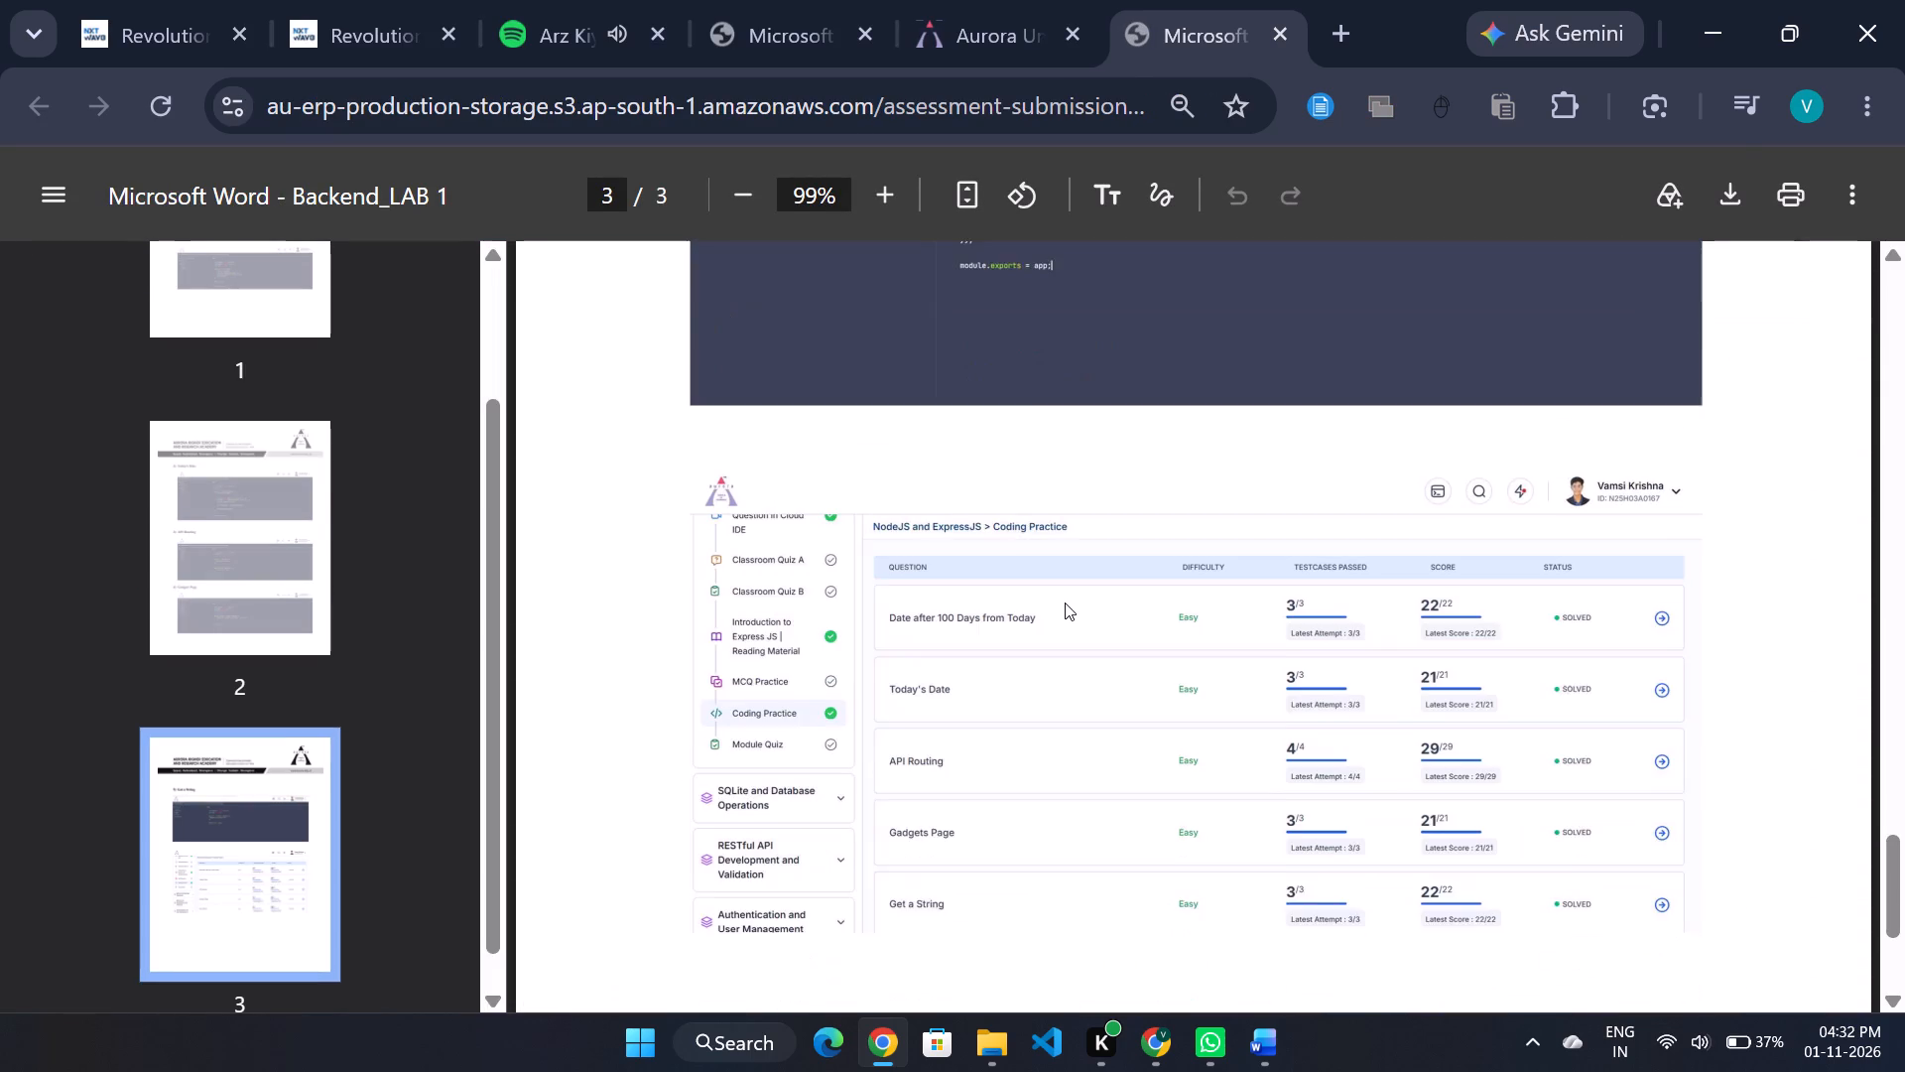
{"action": "left_click", "coordinate": [1290, 25]}
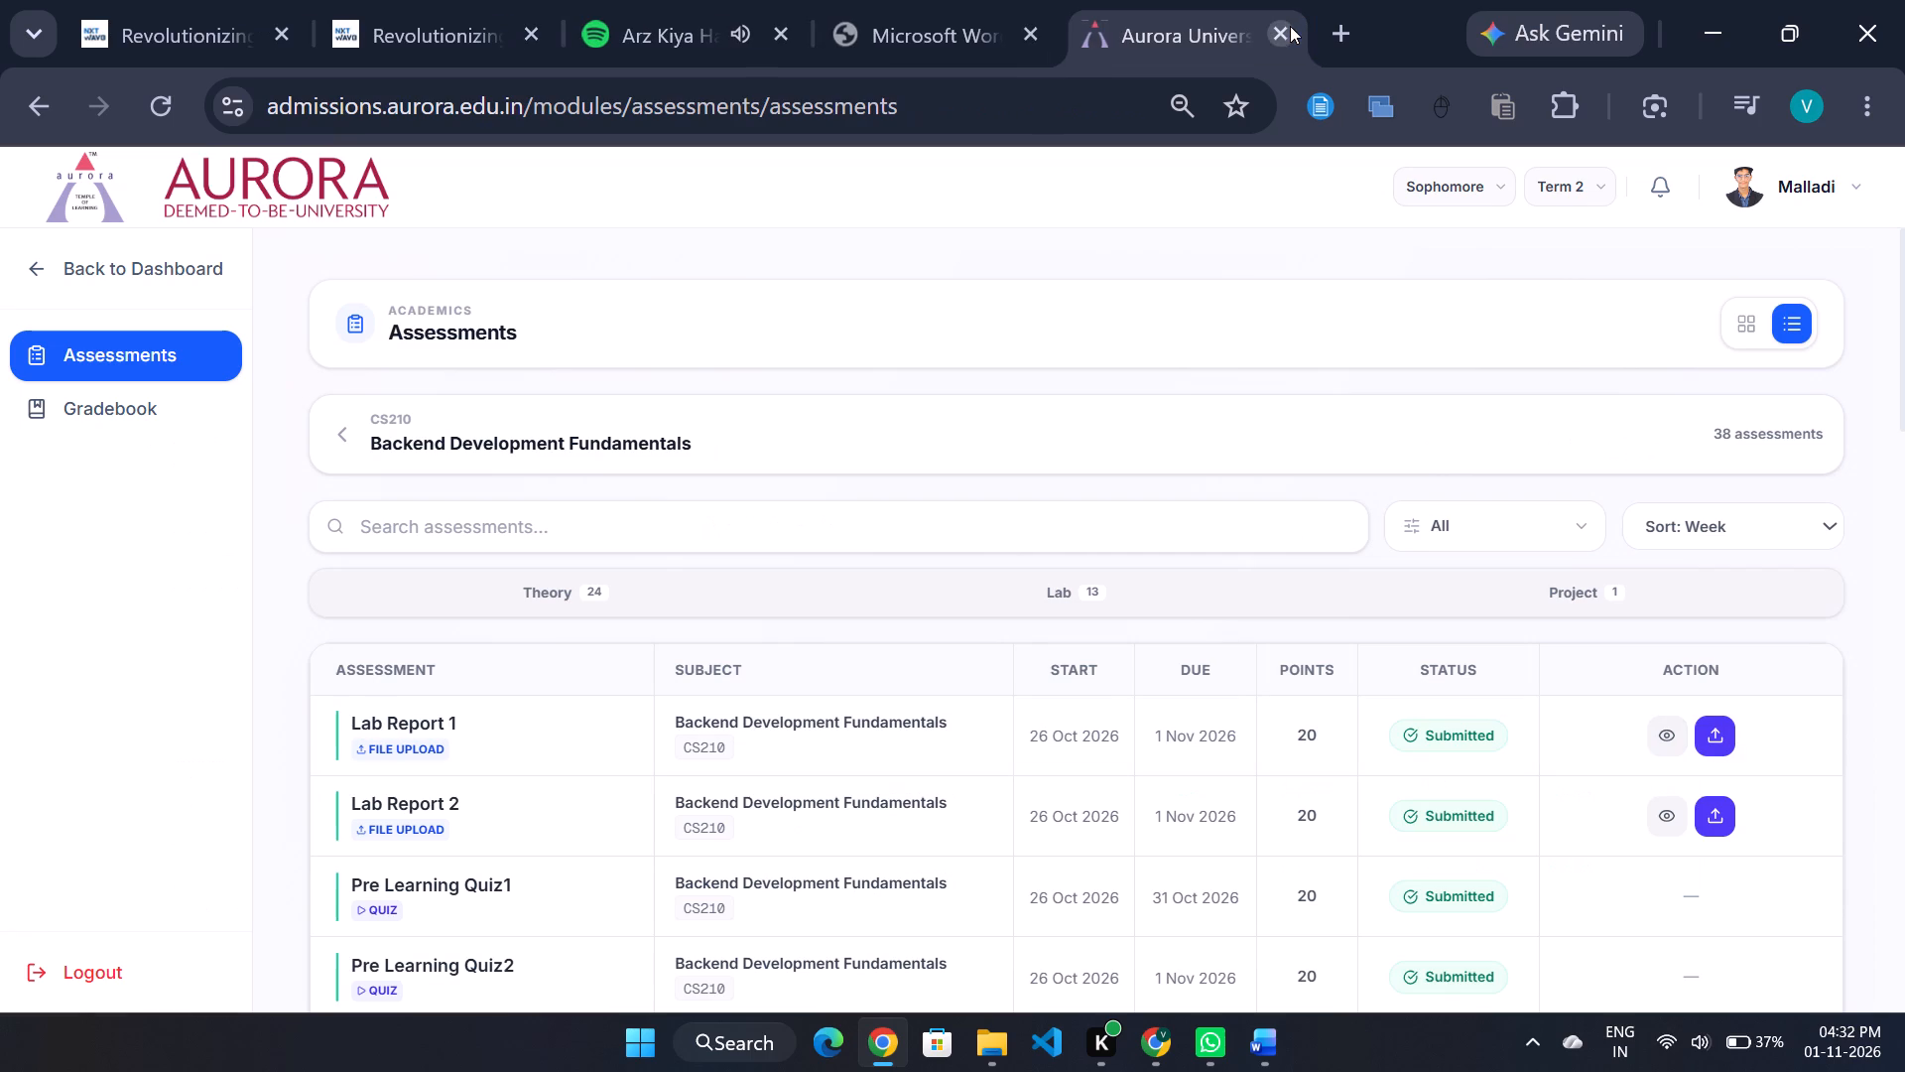
{"action": "left_click", "coordinate": [1028, 38]}
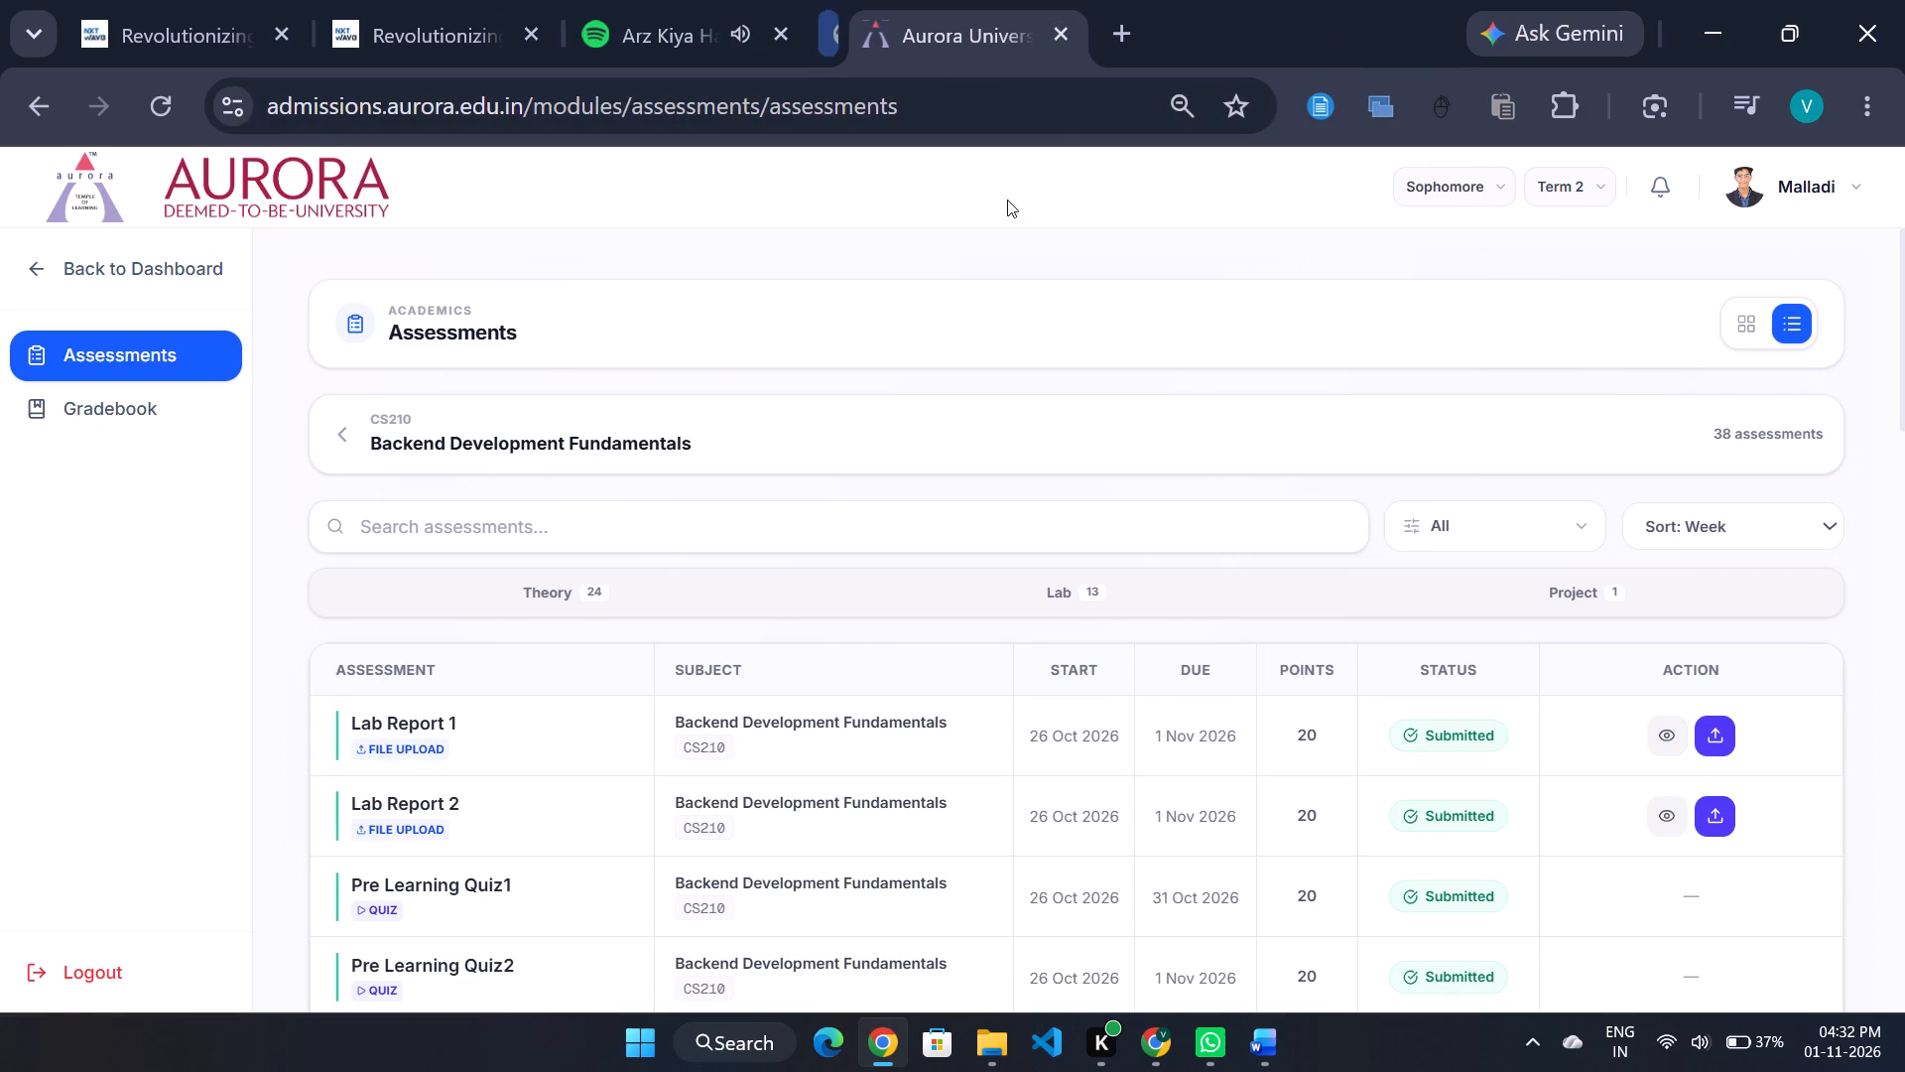
Switch to File Explorer and move the PDF named 1 from the German folder to the Attachments folder.
{"action": "left_click", "coordinate": [975, 1050]}
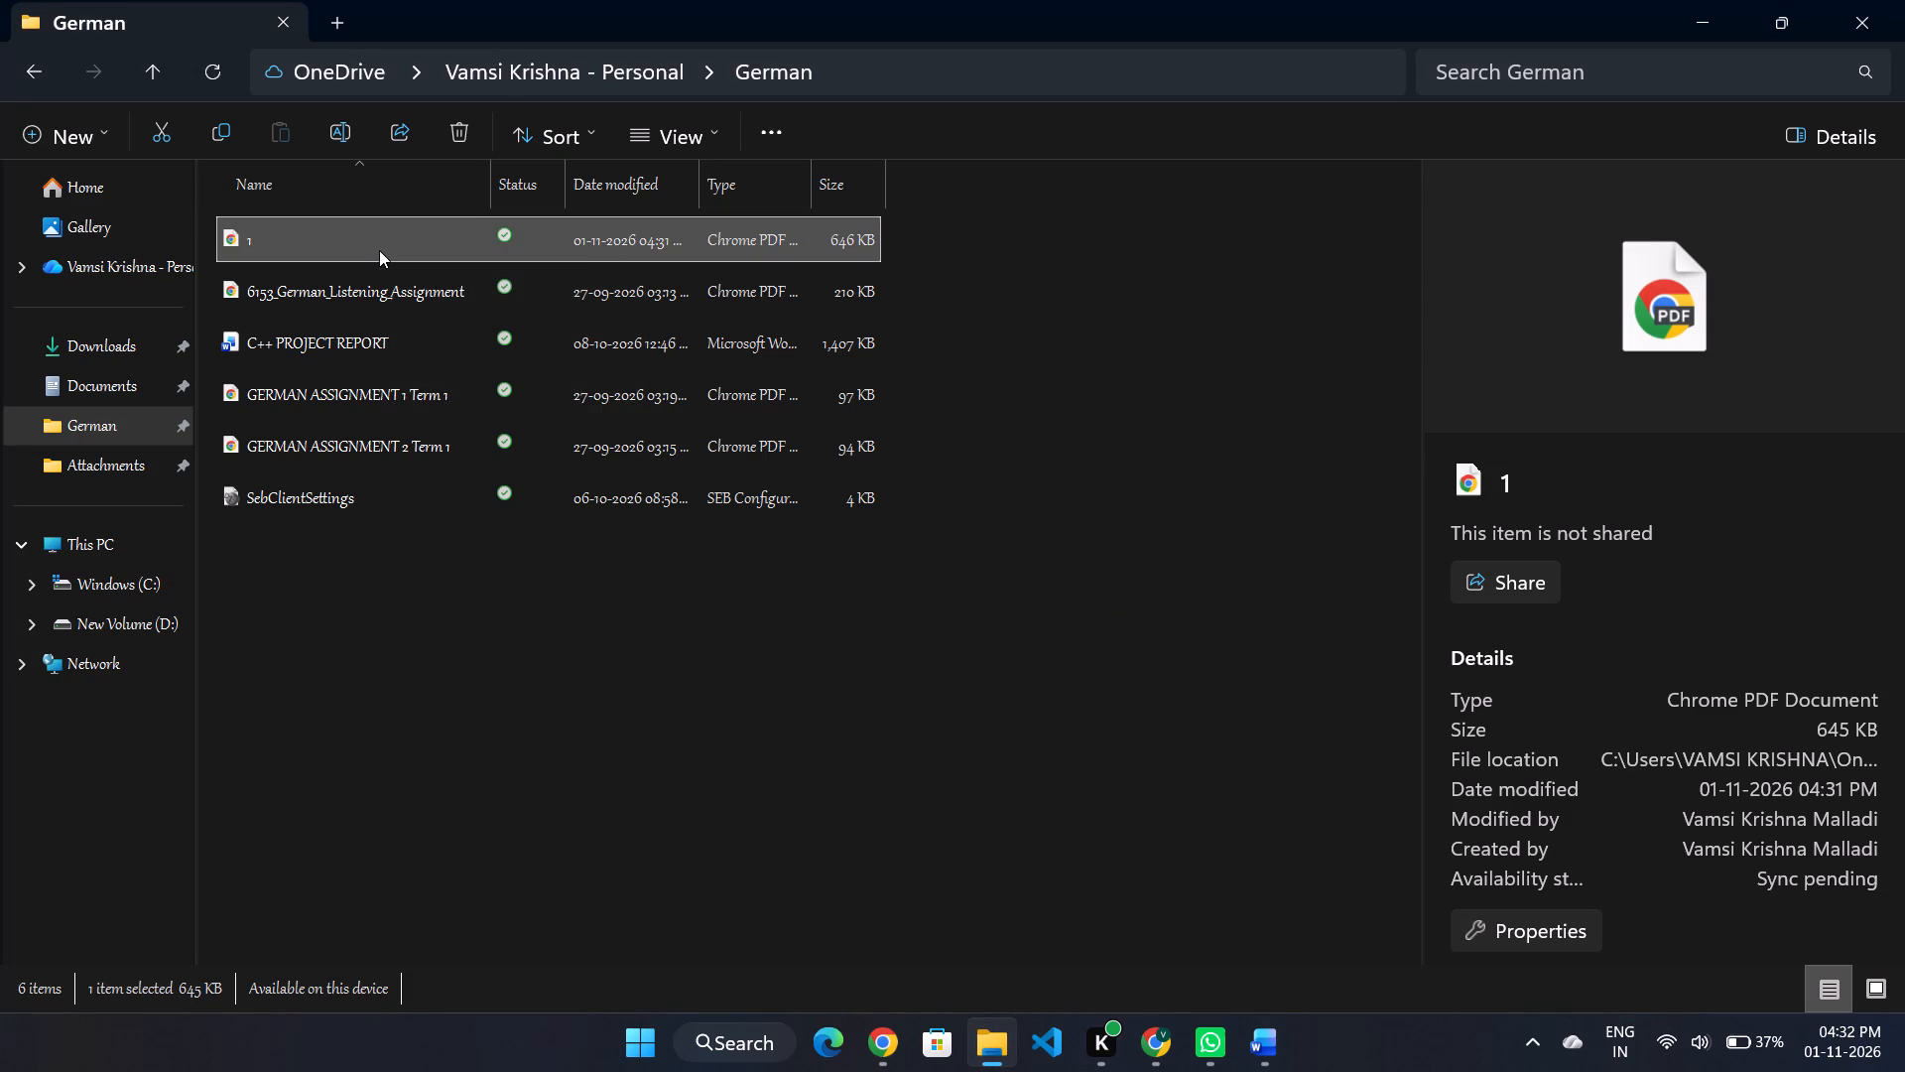
{"action": "key", "text": "ctrl+x"}
{"action": "left_click", "coordinate": [112, 467]}
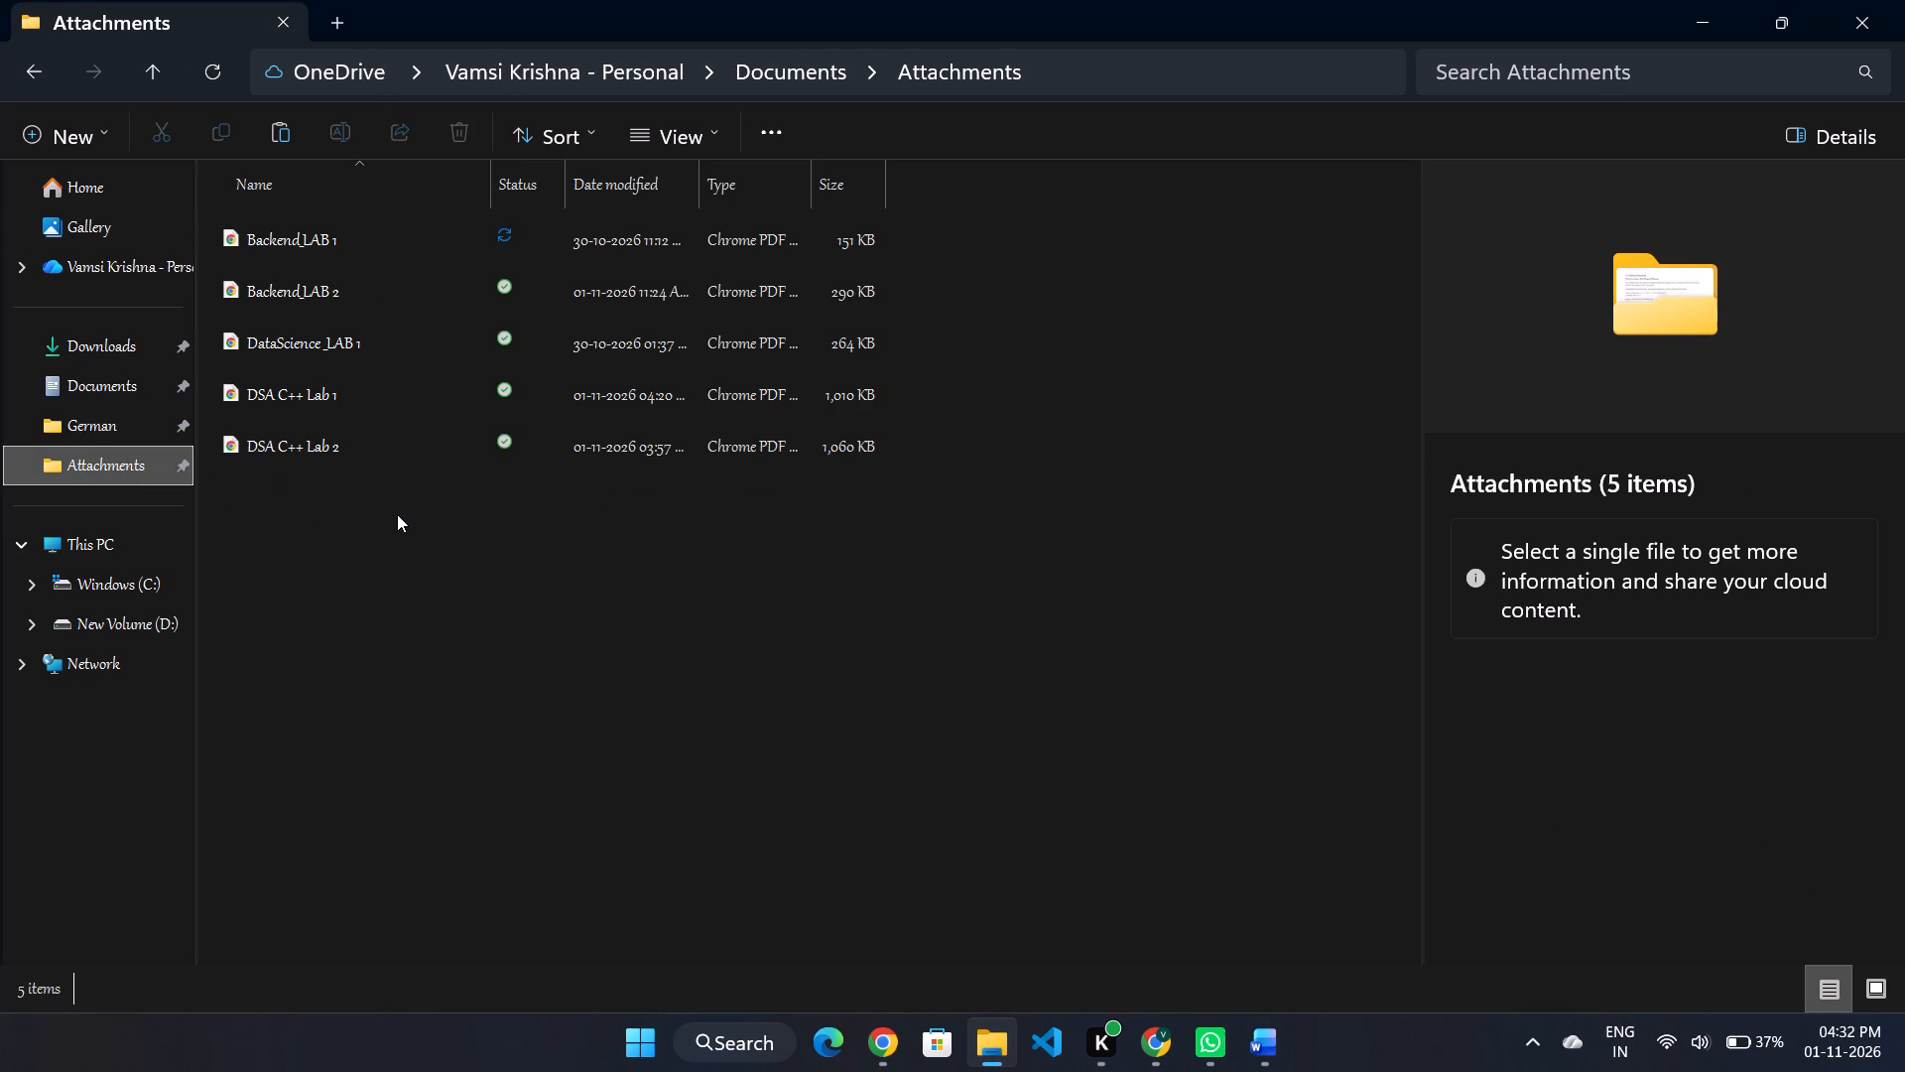
{"action": "key", "text": "ctrl+v"}
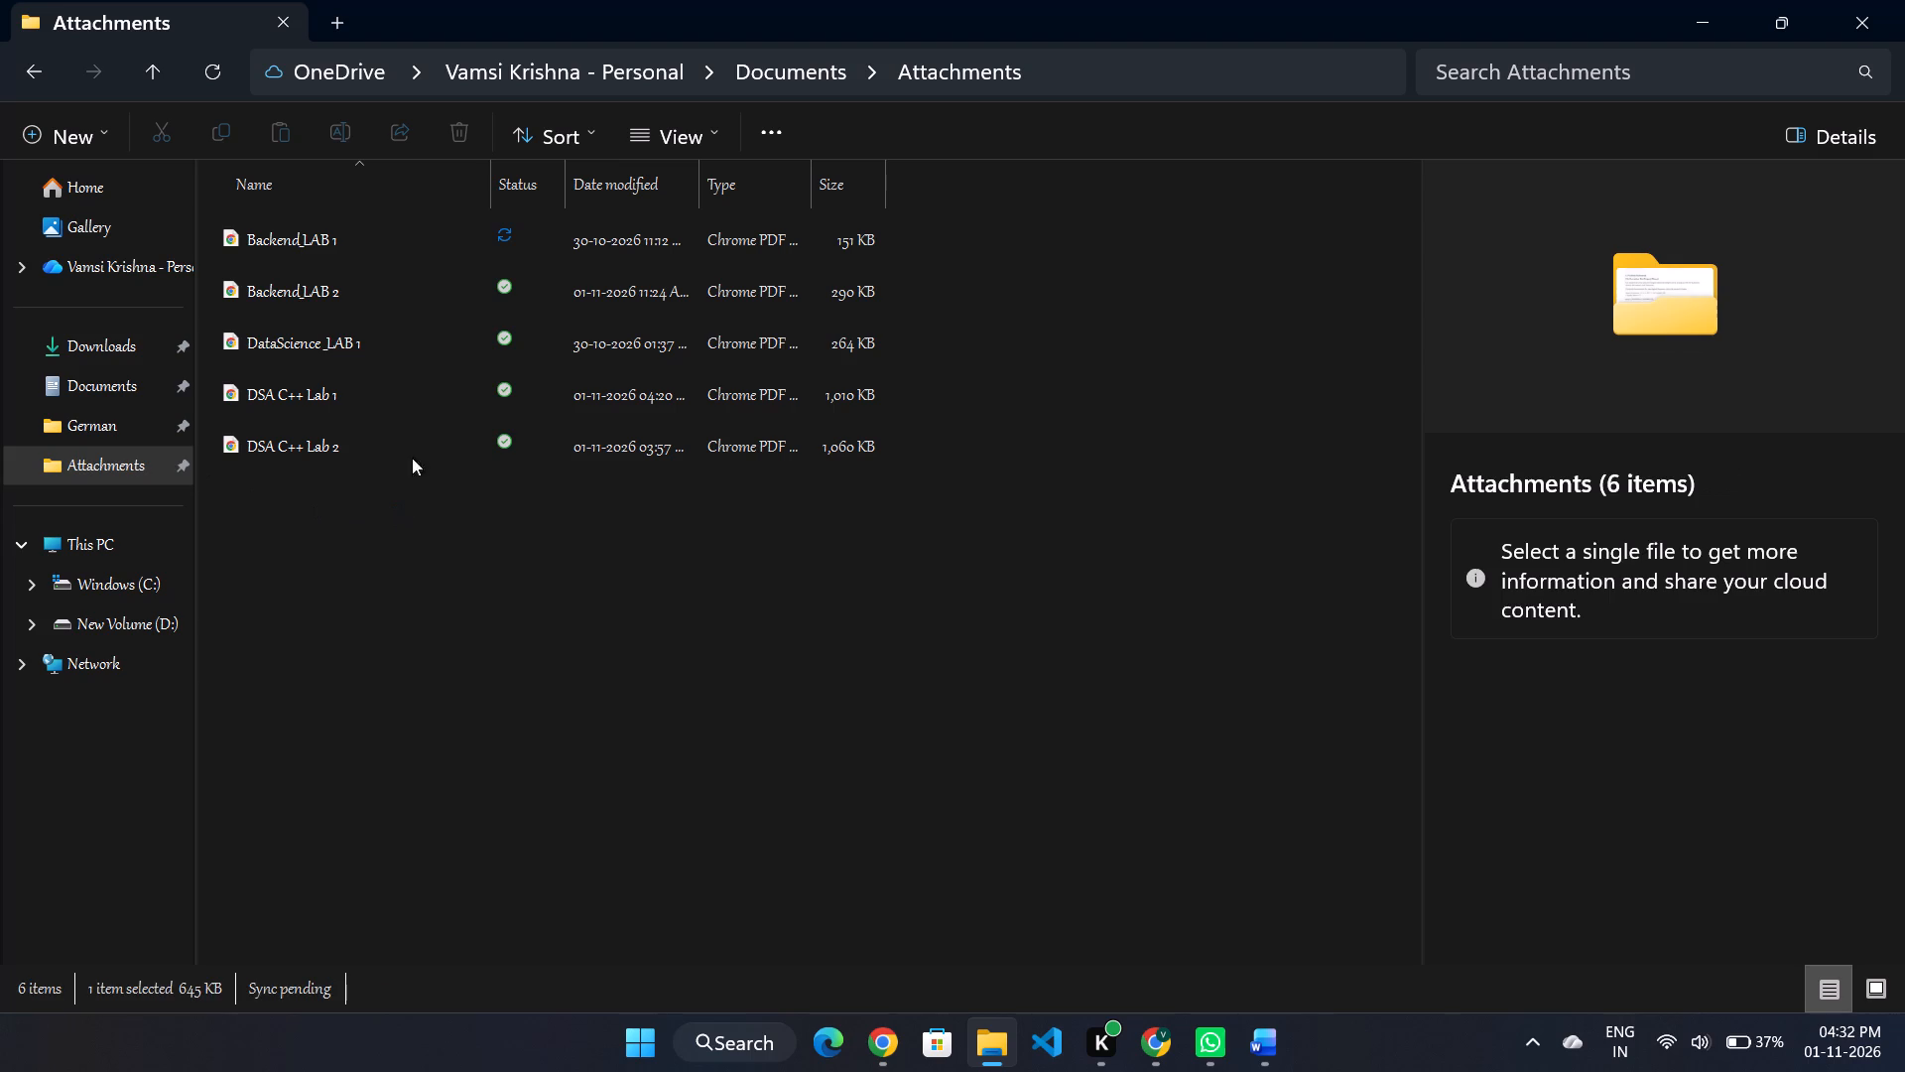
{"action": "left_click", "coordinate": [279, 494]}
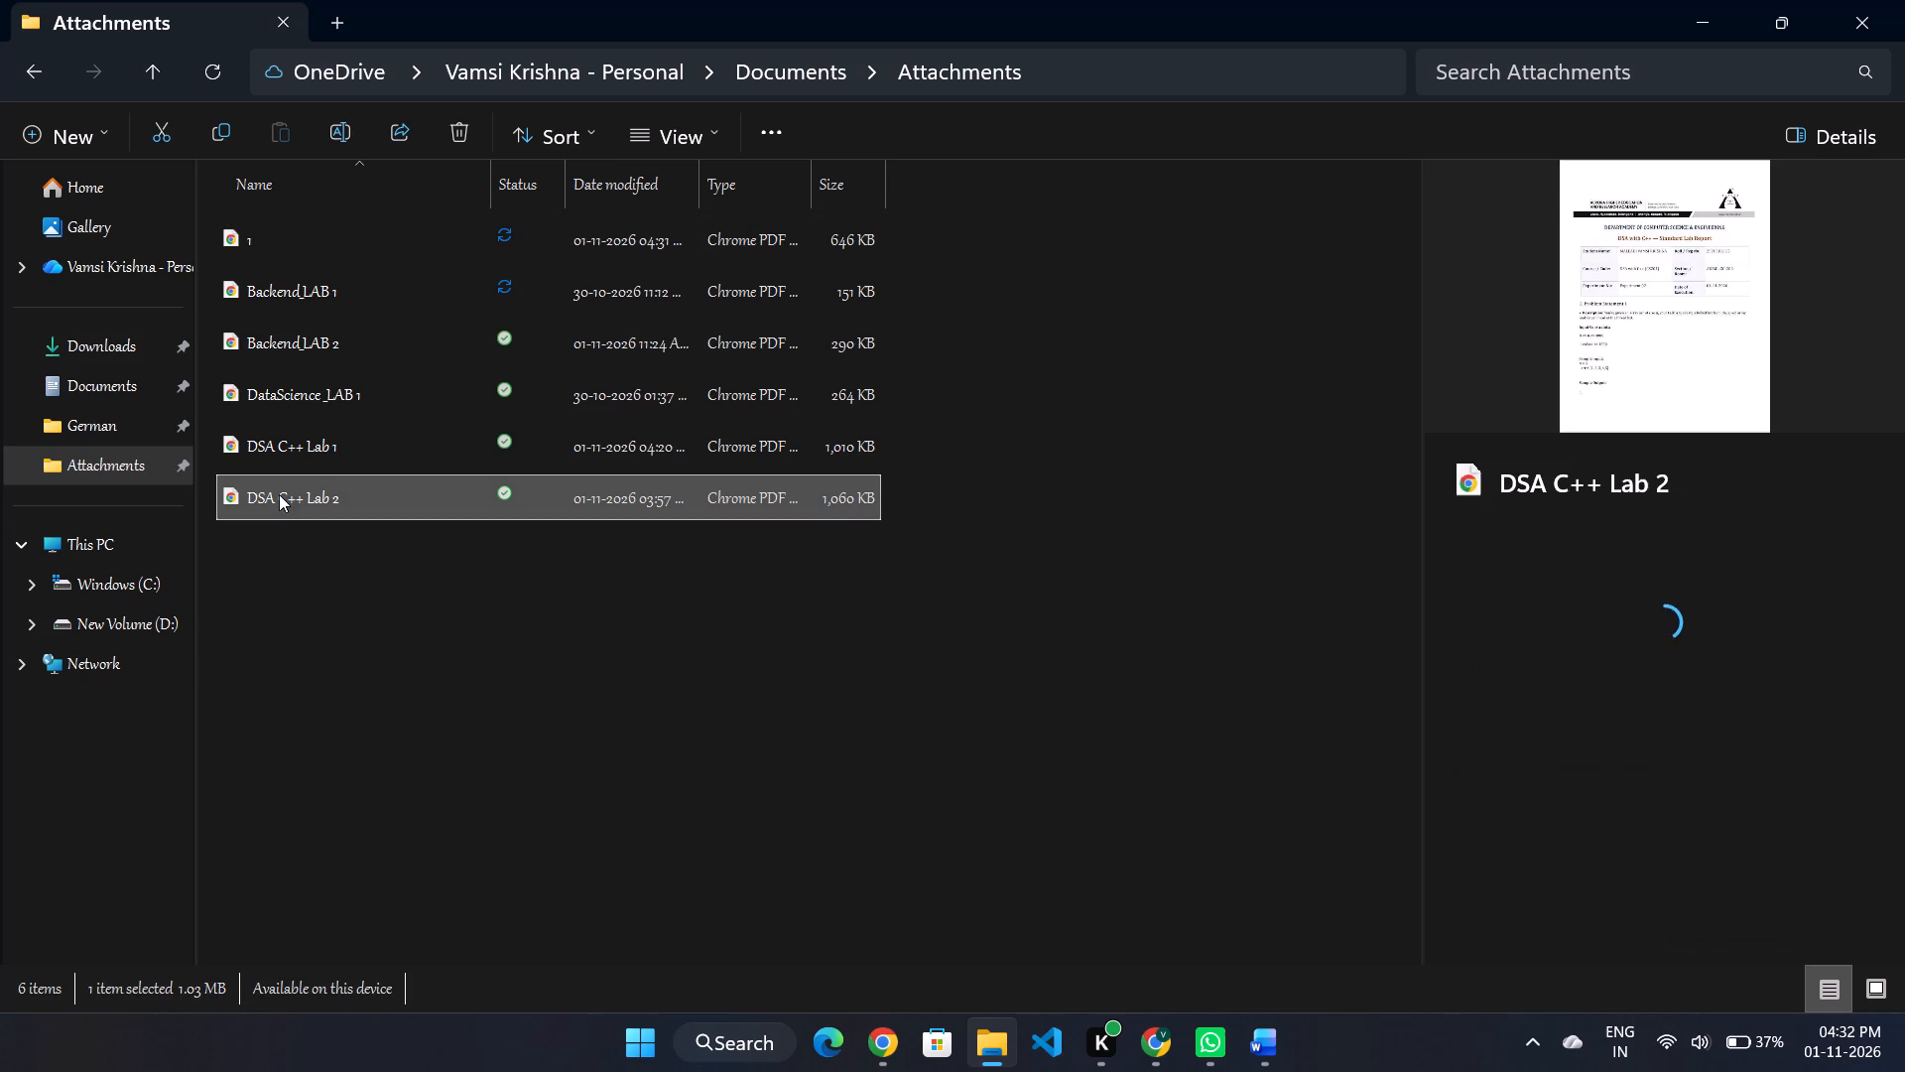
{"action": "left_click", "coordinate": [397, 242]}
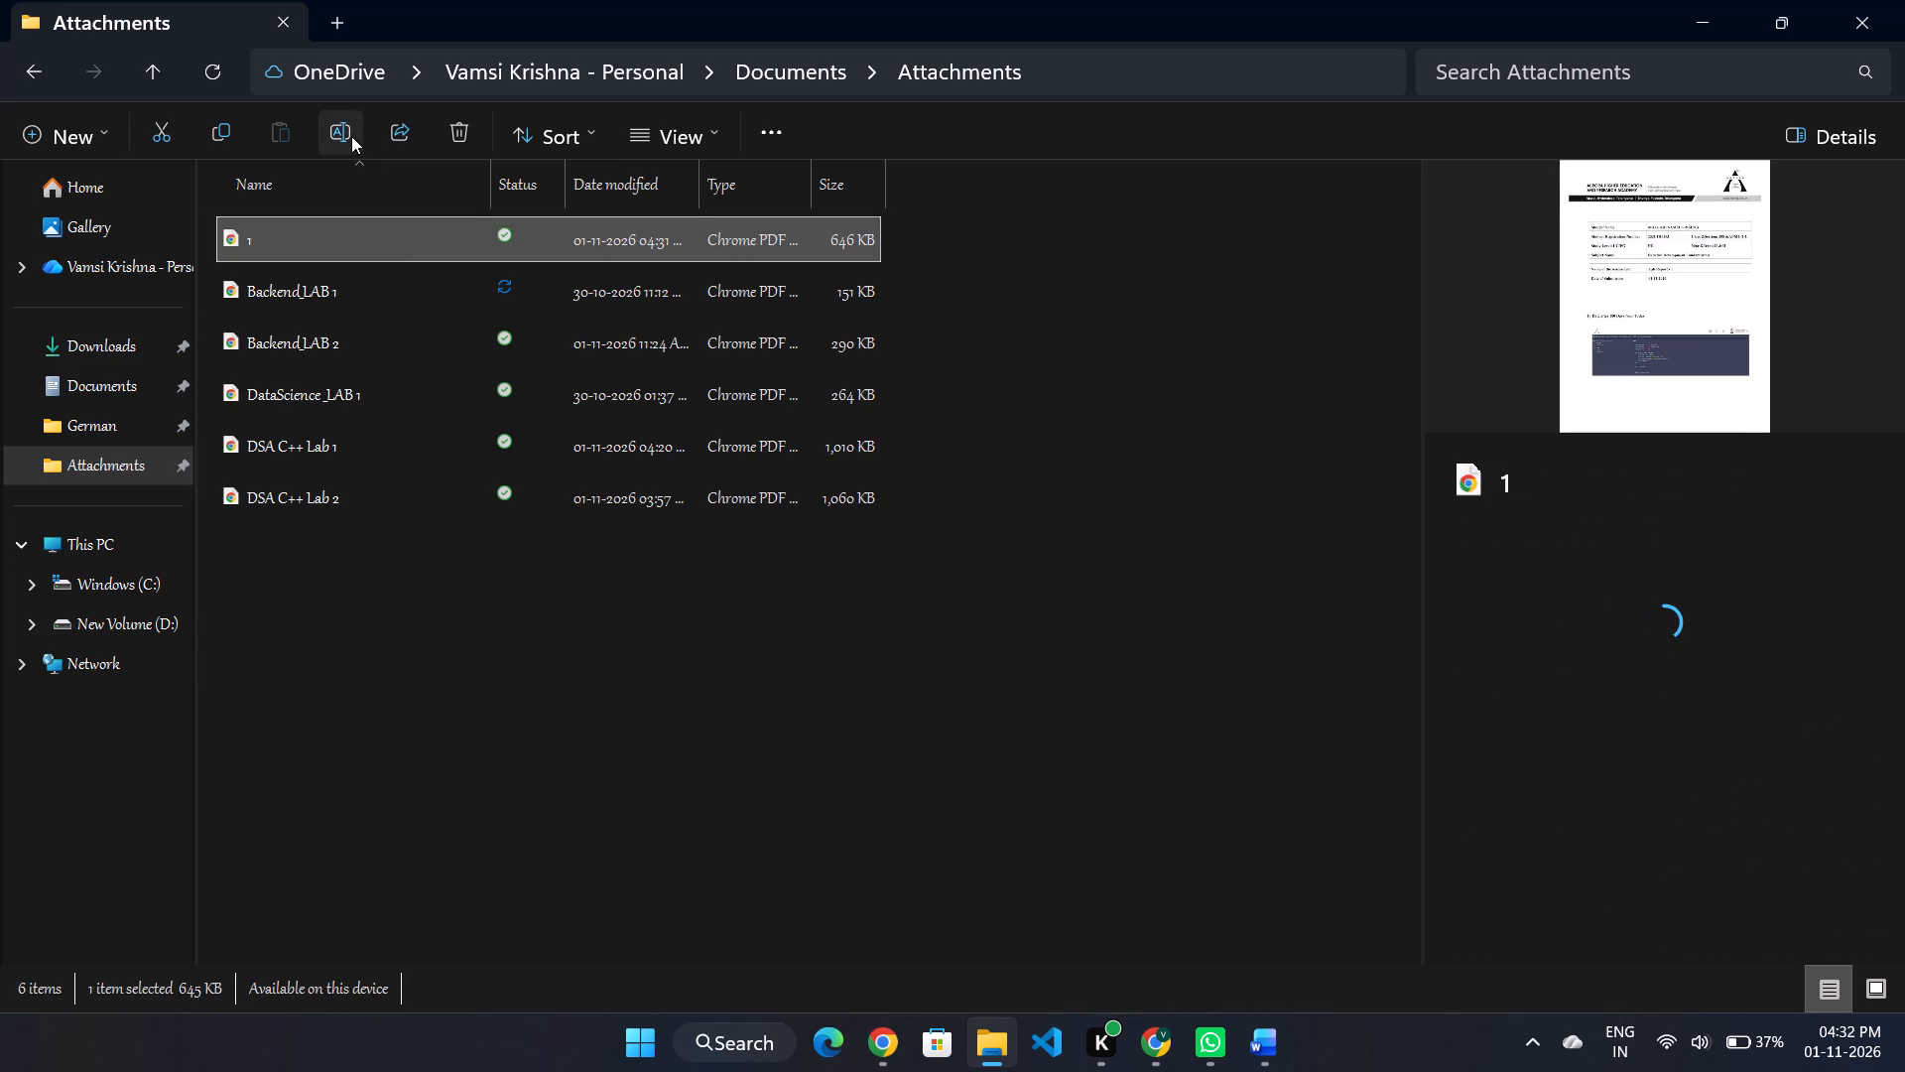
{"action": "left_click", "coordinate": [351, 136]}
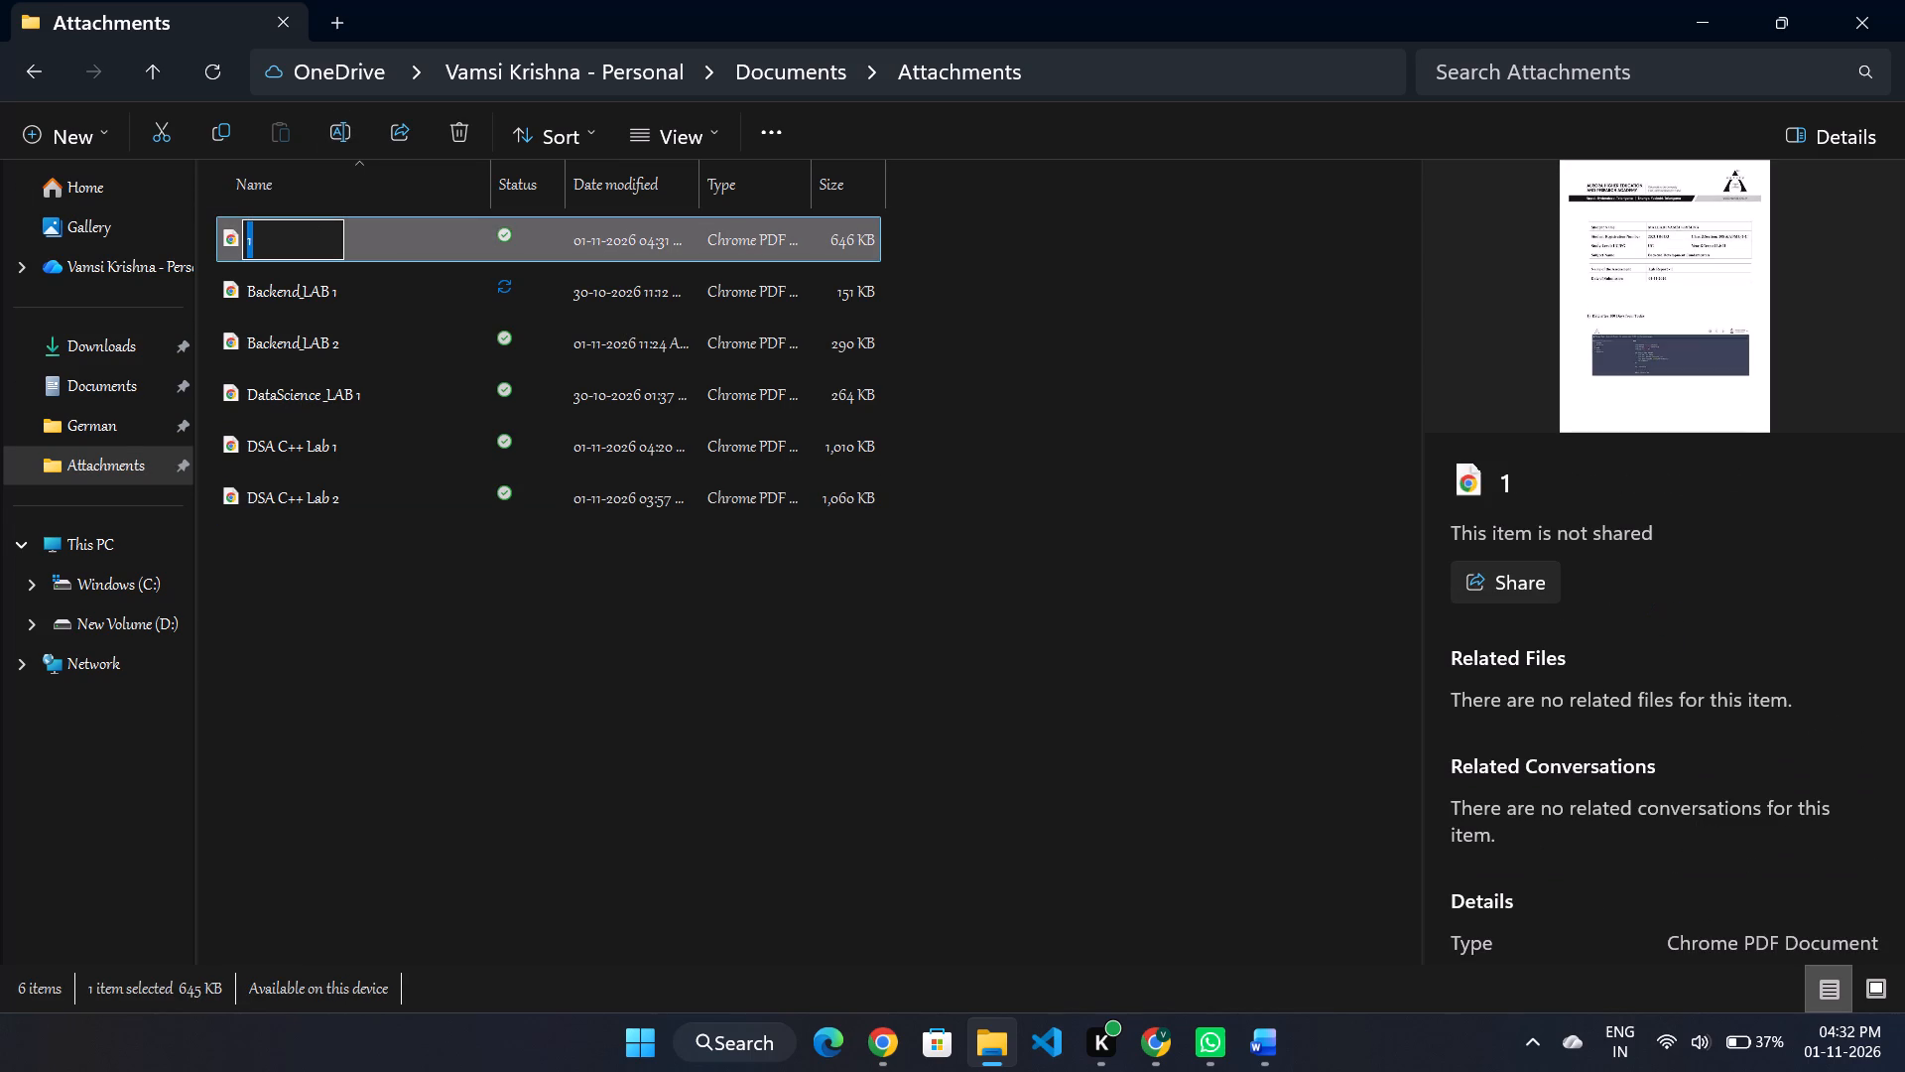
Delete the old Backend_LAB 1 PDF from the Attachments folder, closing it in Word without saving its changes.
{"action": "left_click", "coordinate": [330, 294]}
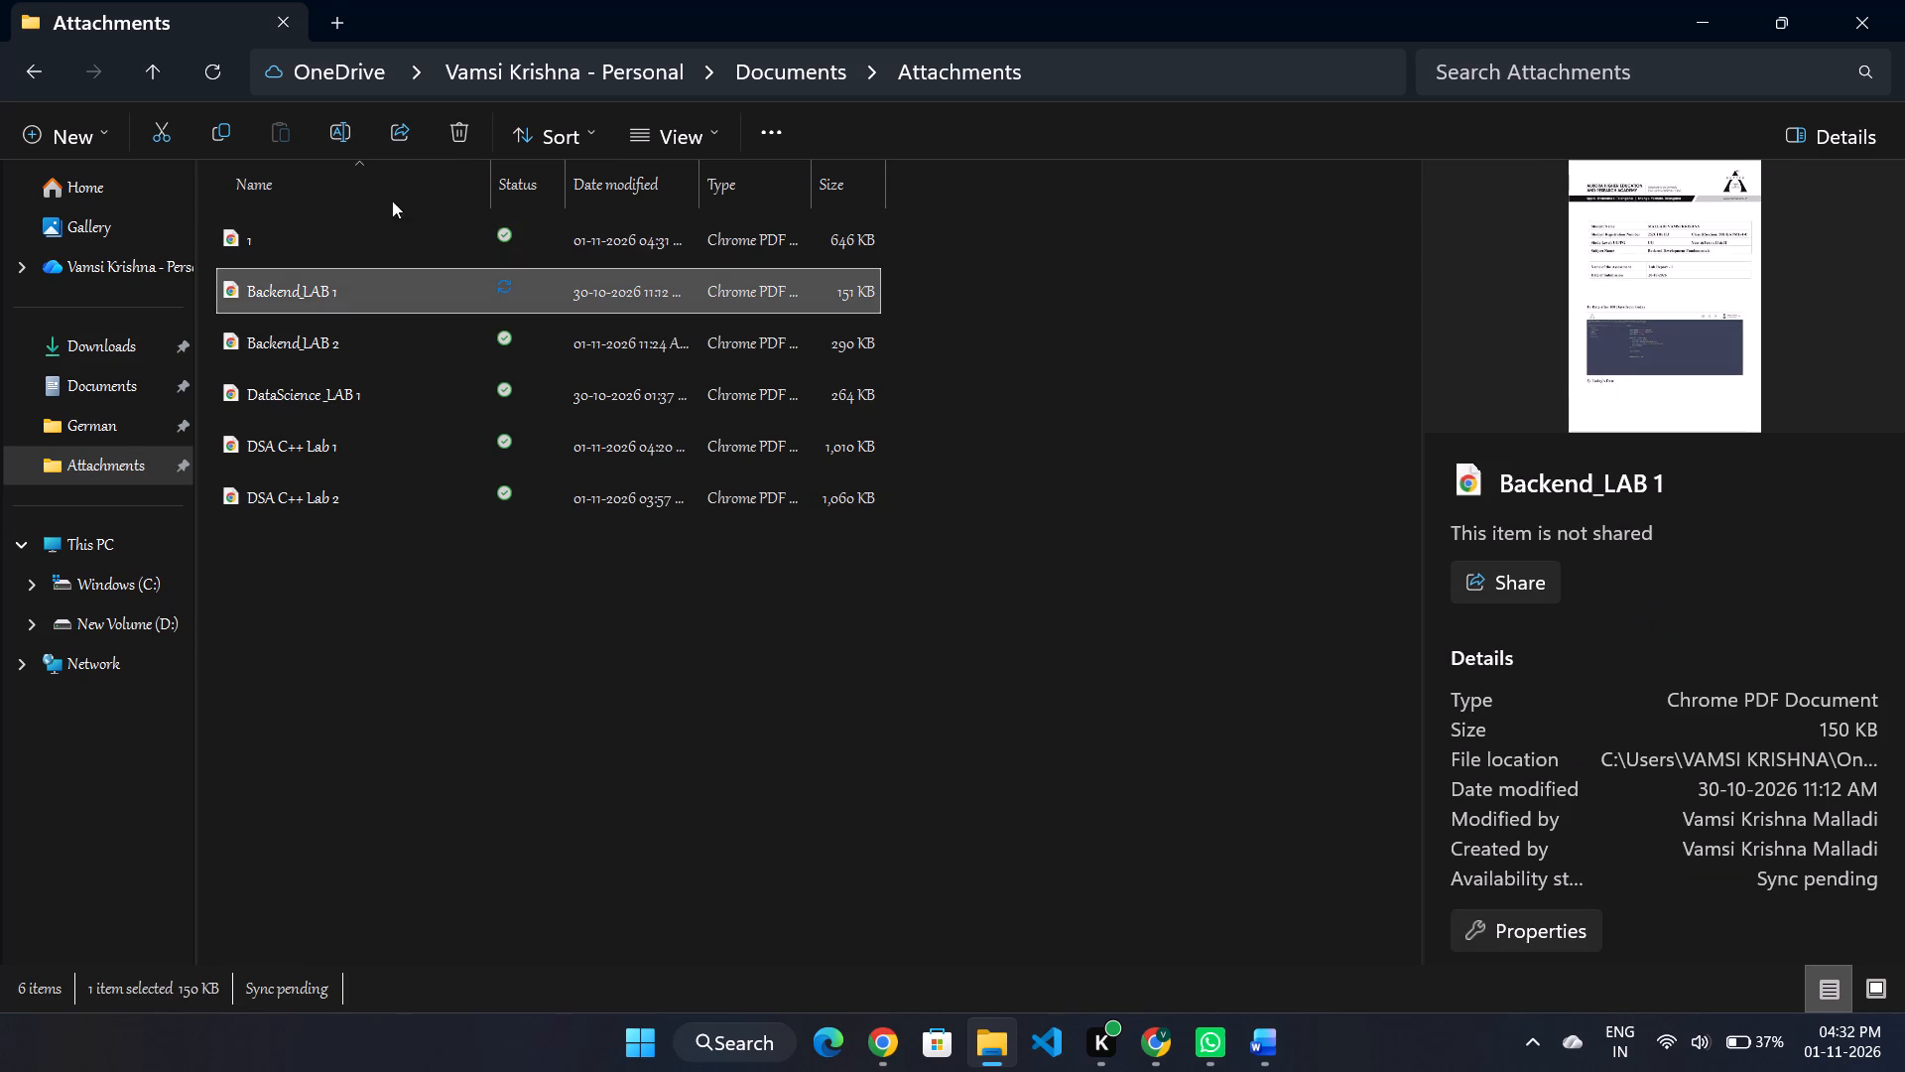
{"action": "left_click", "coordinate": [469, 140]}
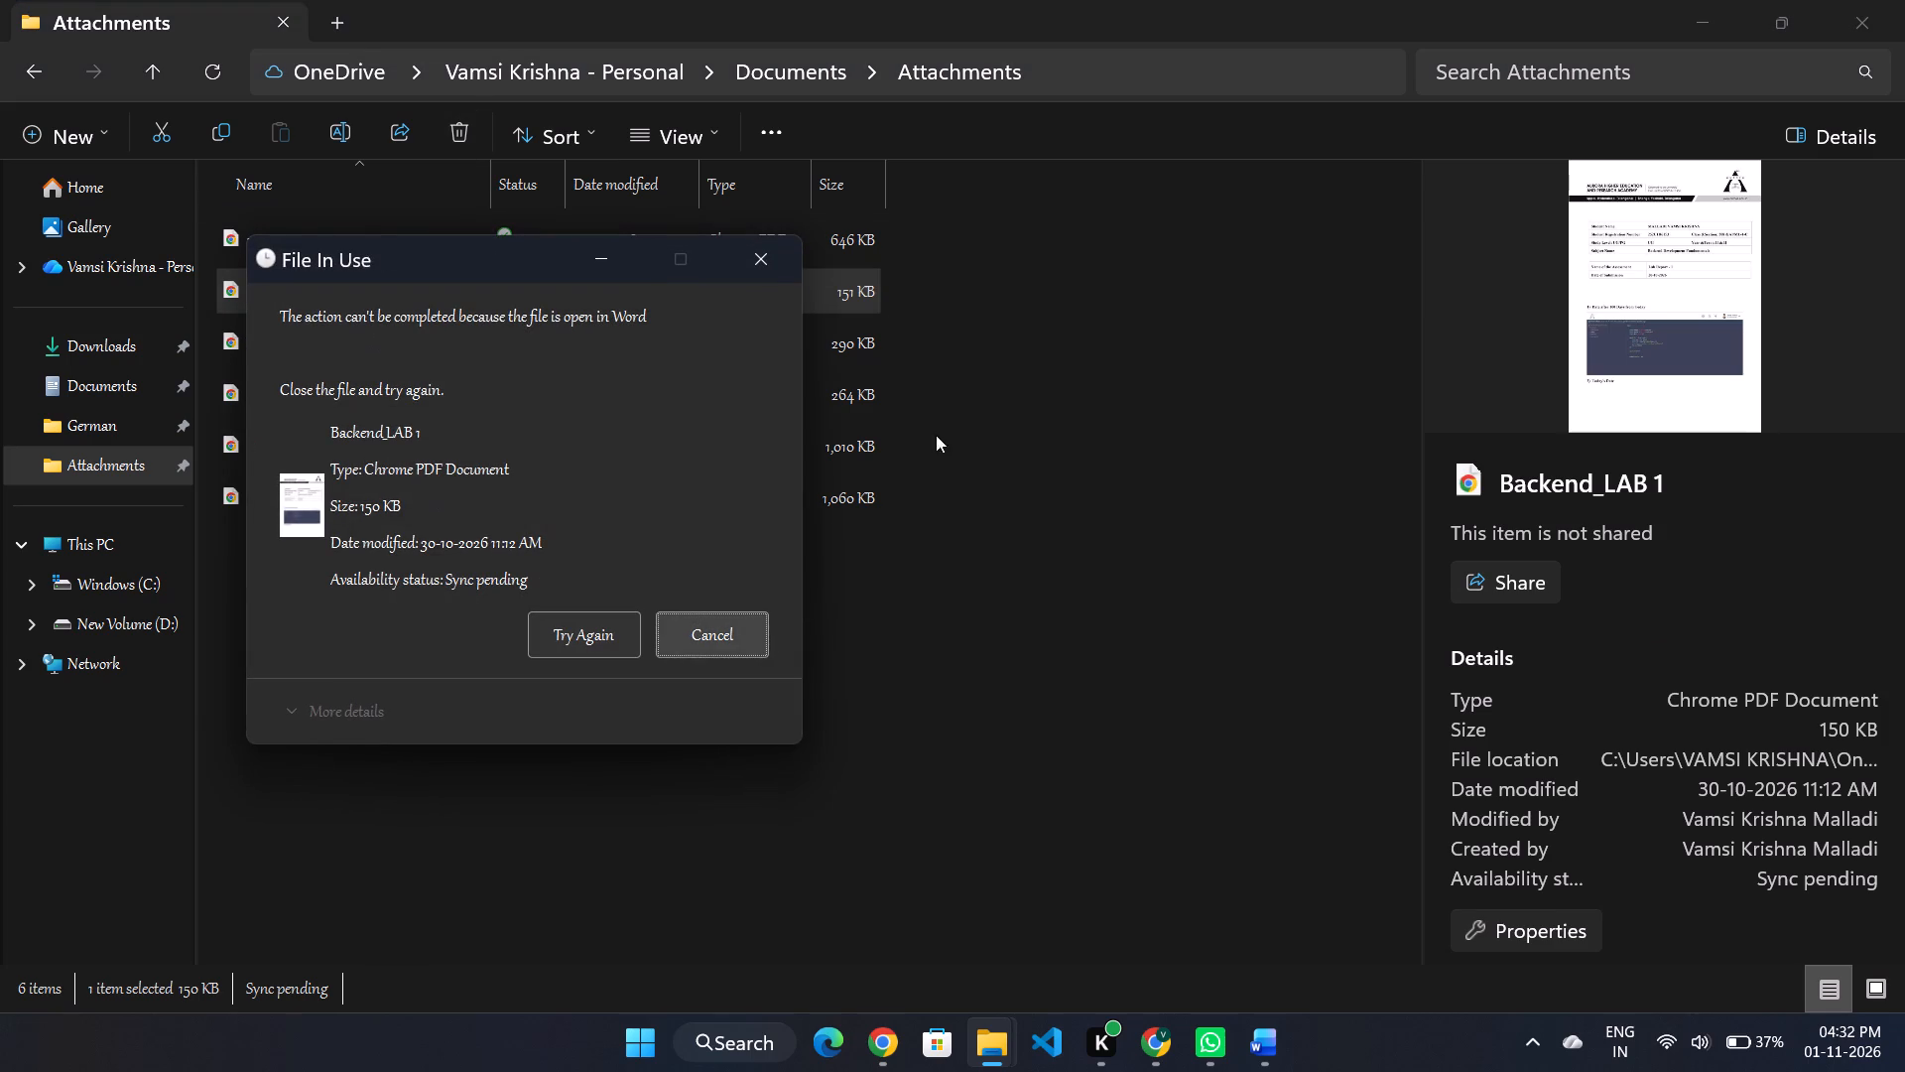
{"action": "left_click", "coordinate": [759, 264]}
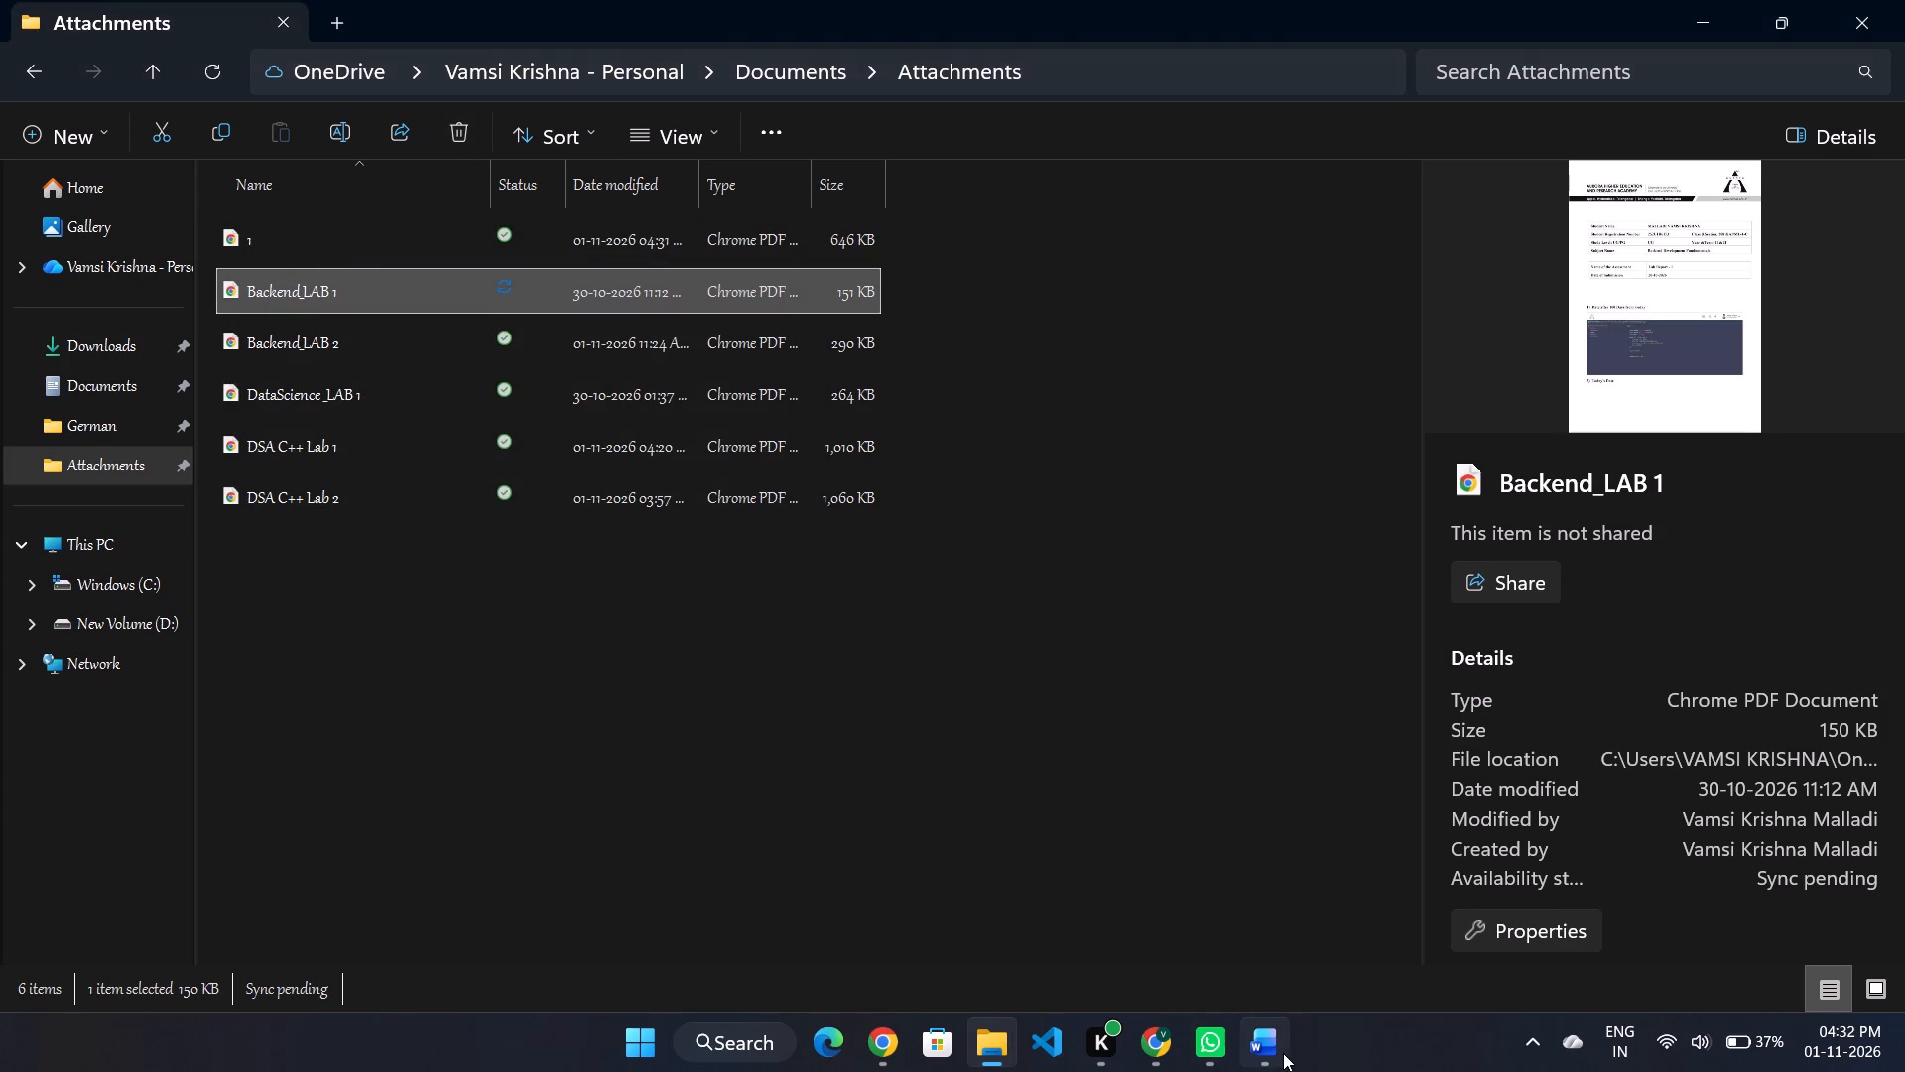
{"action": "left_click", "coordinate": [1282, 1053]}
{"action": "left_click", "coordinate": [1904, 41]}
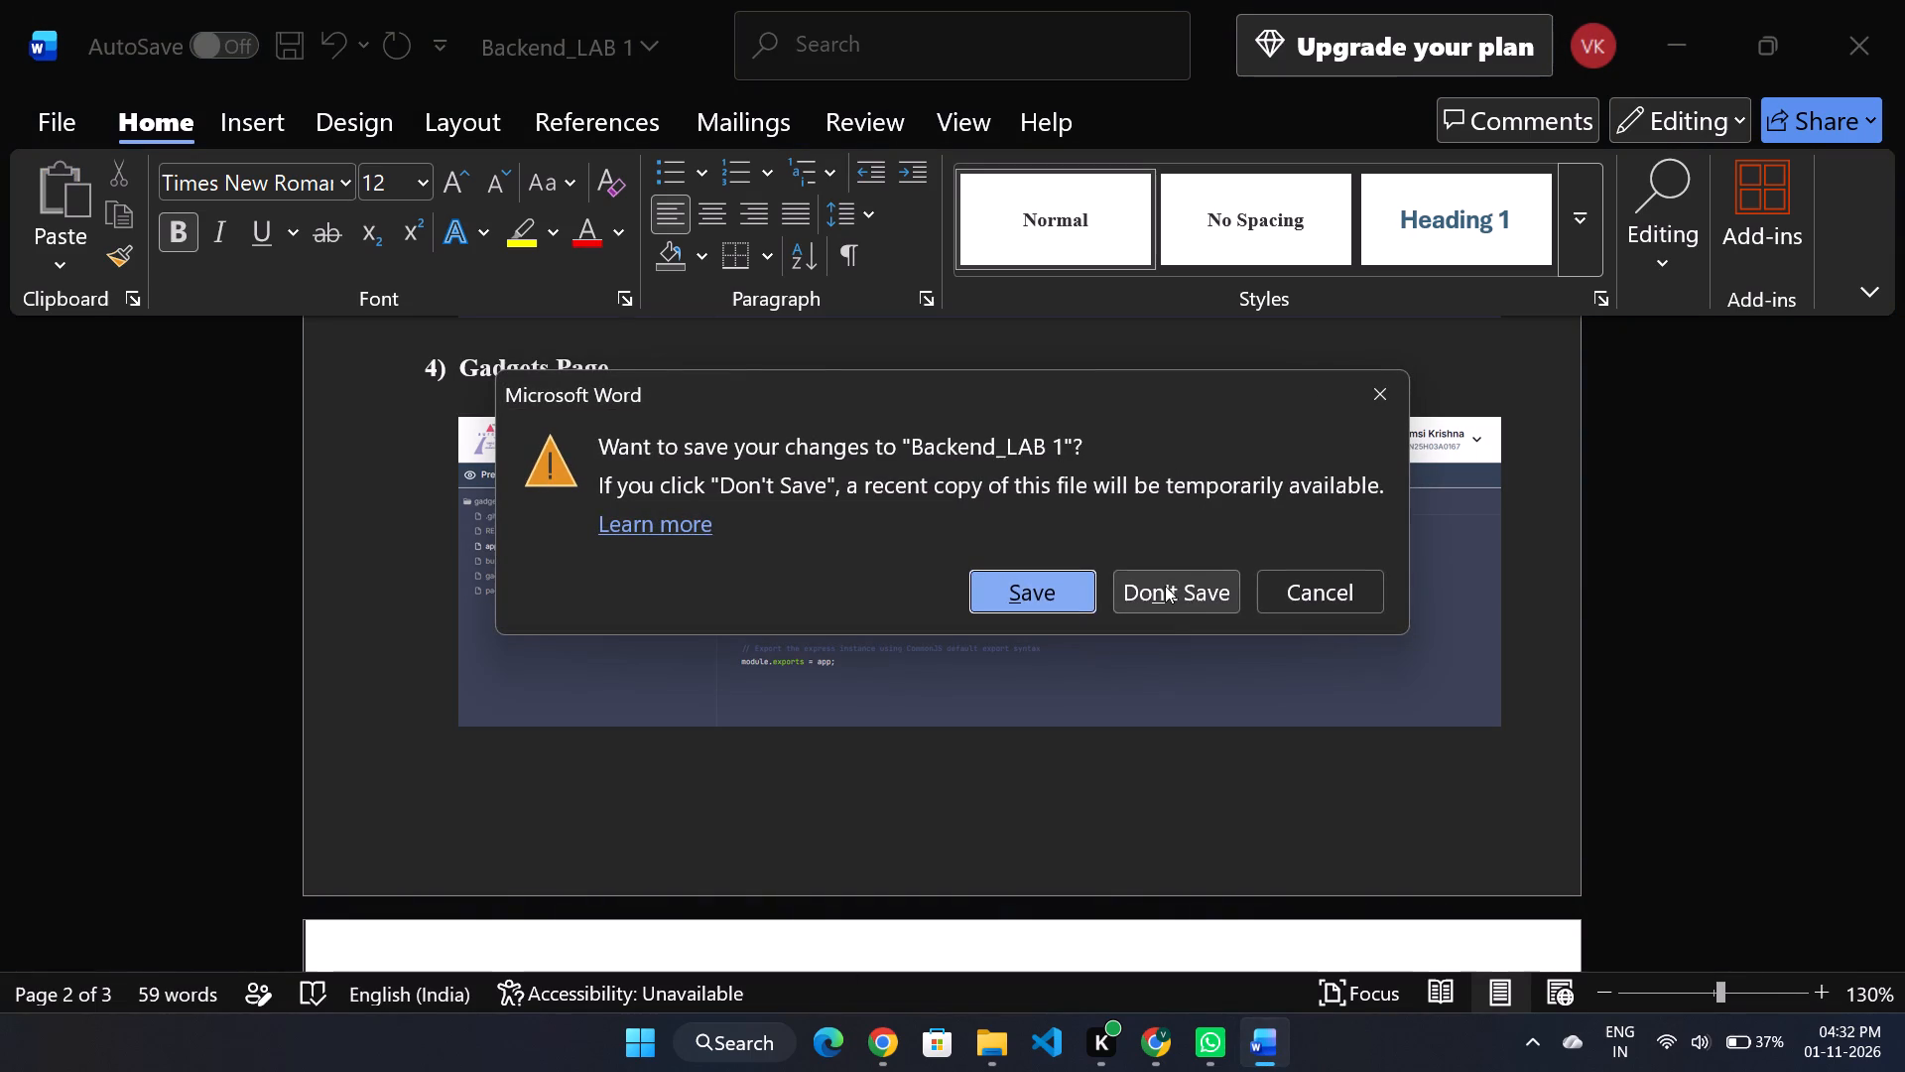
{"action": "left_click", "coordinate": [1161, 596]}
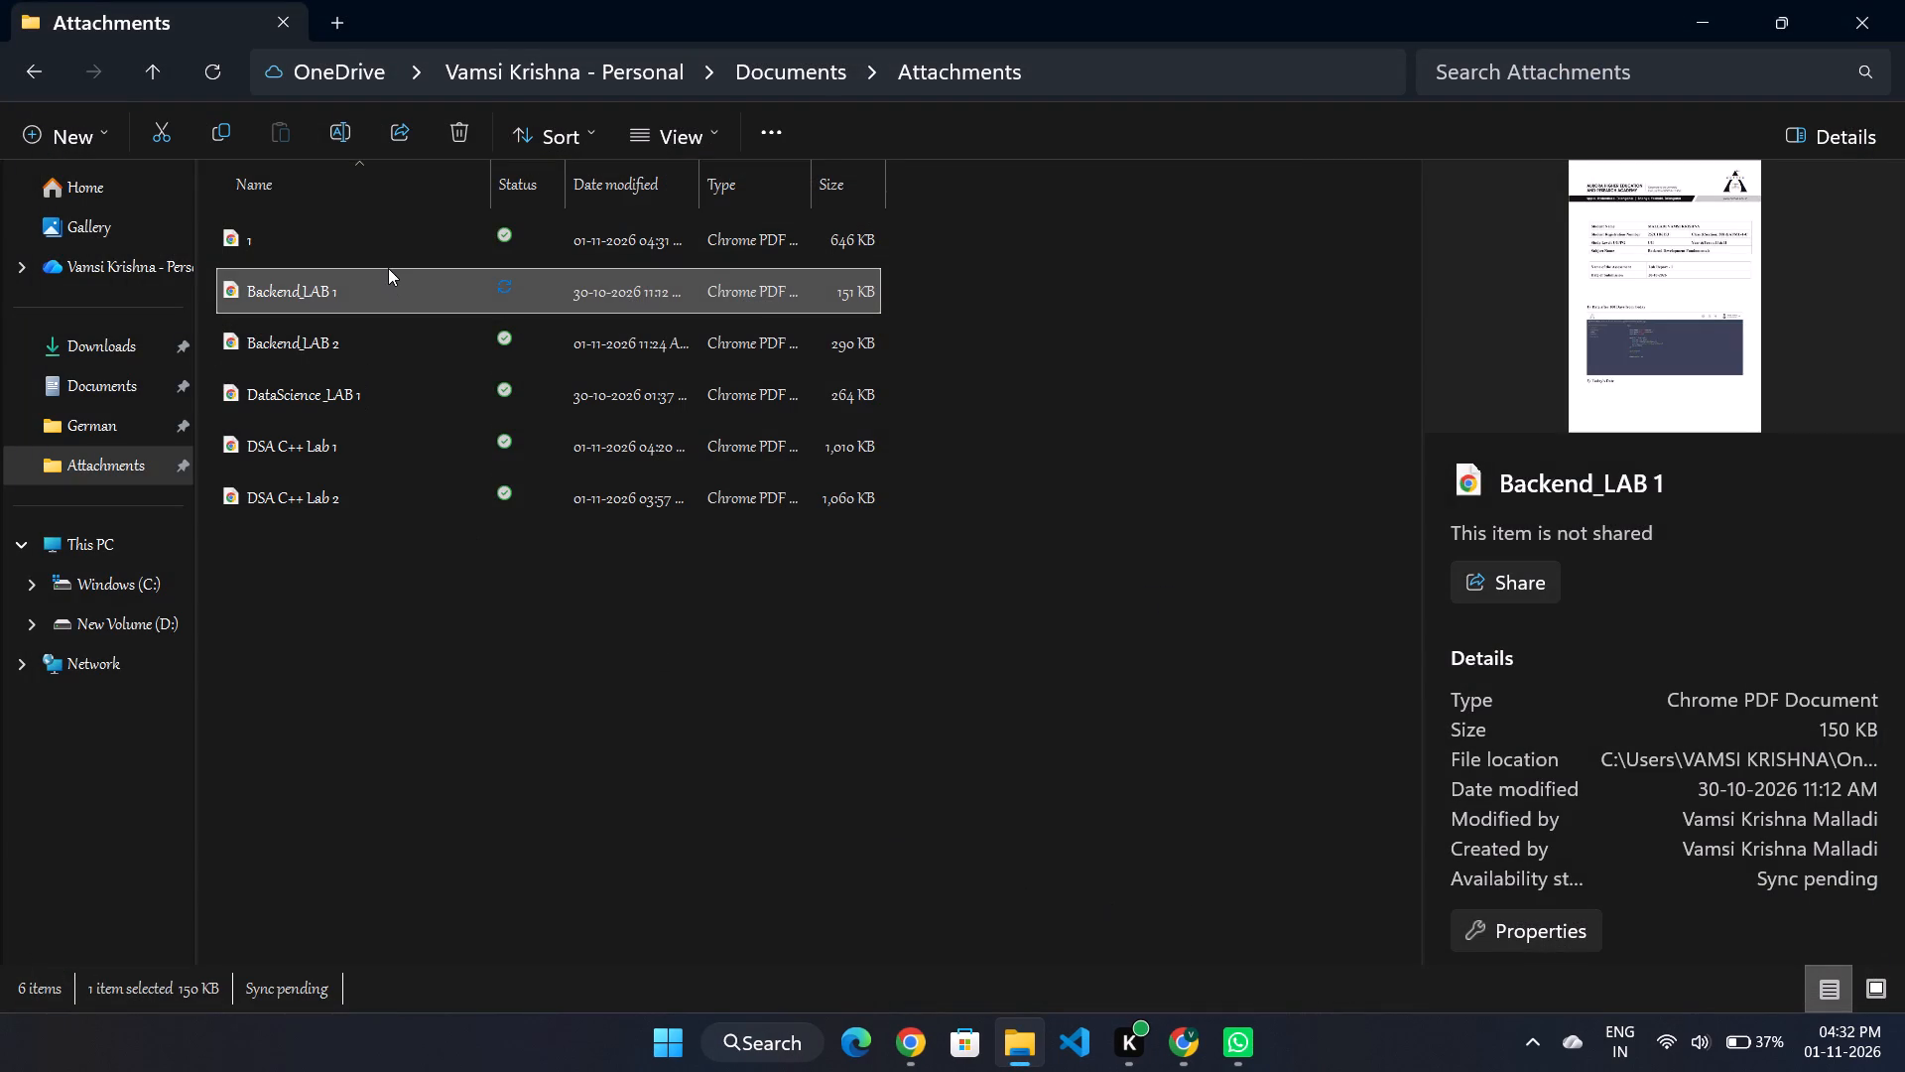
{"action": "left_click", "coordinate": [444, 119]}
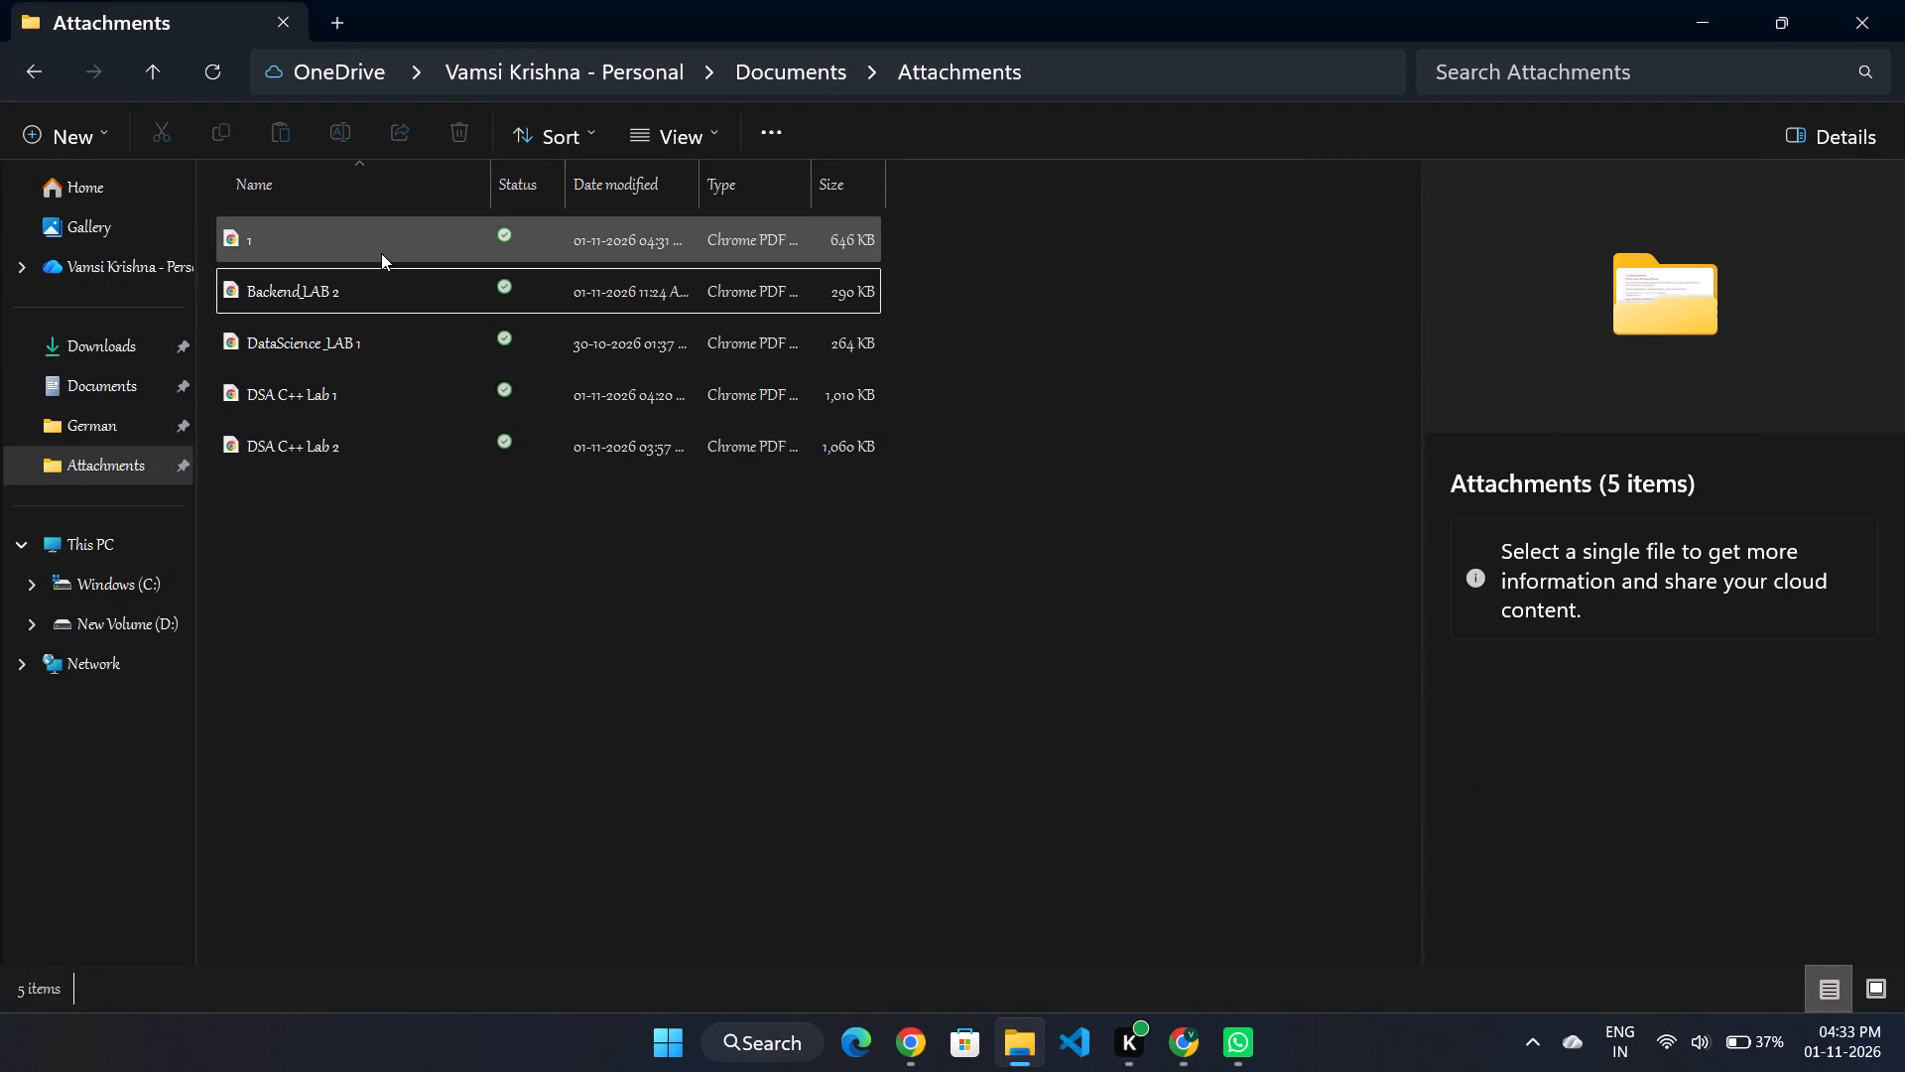
Rename the PDF named 1 in the Attachments folder as Backend Lab 1.
{"action": "left_click", "coordinate": [381, 253]}
{"action": "left_click", "coordinate": [340, 139]}
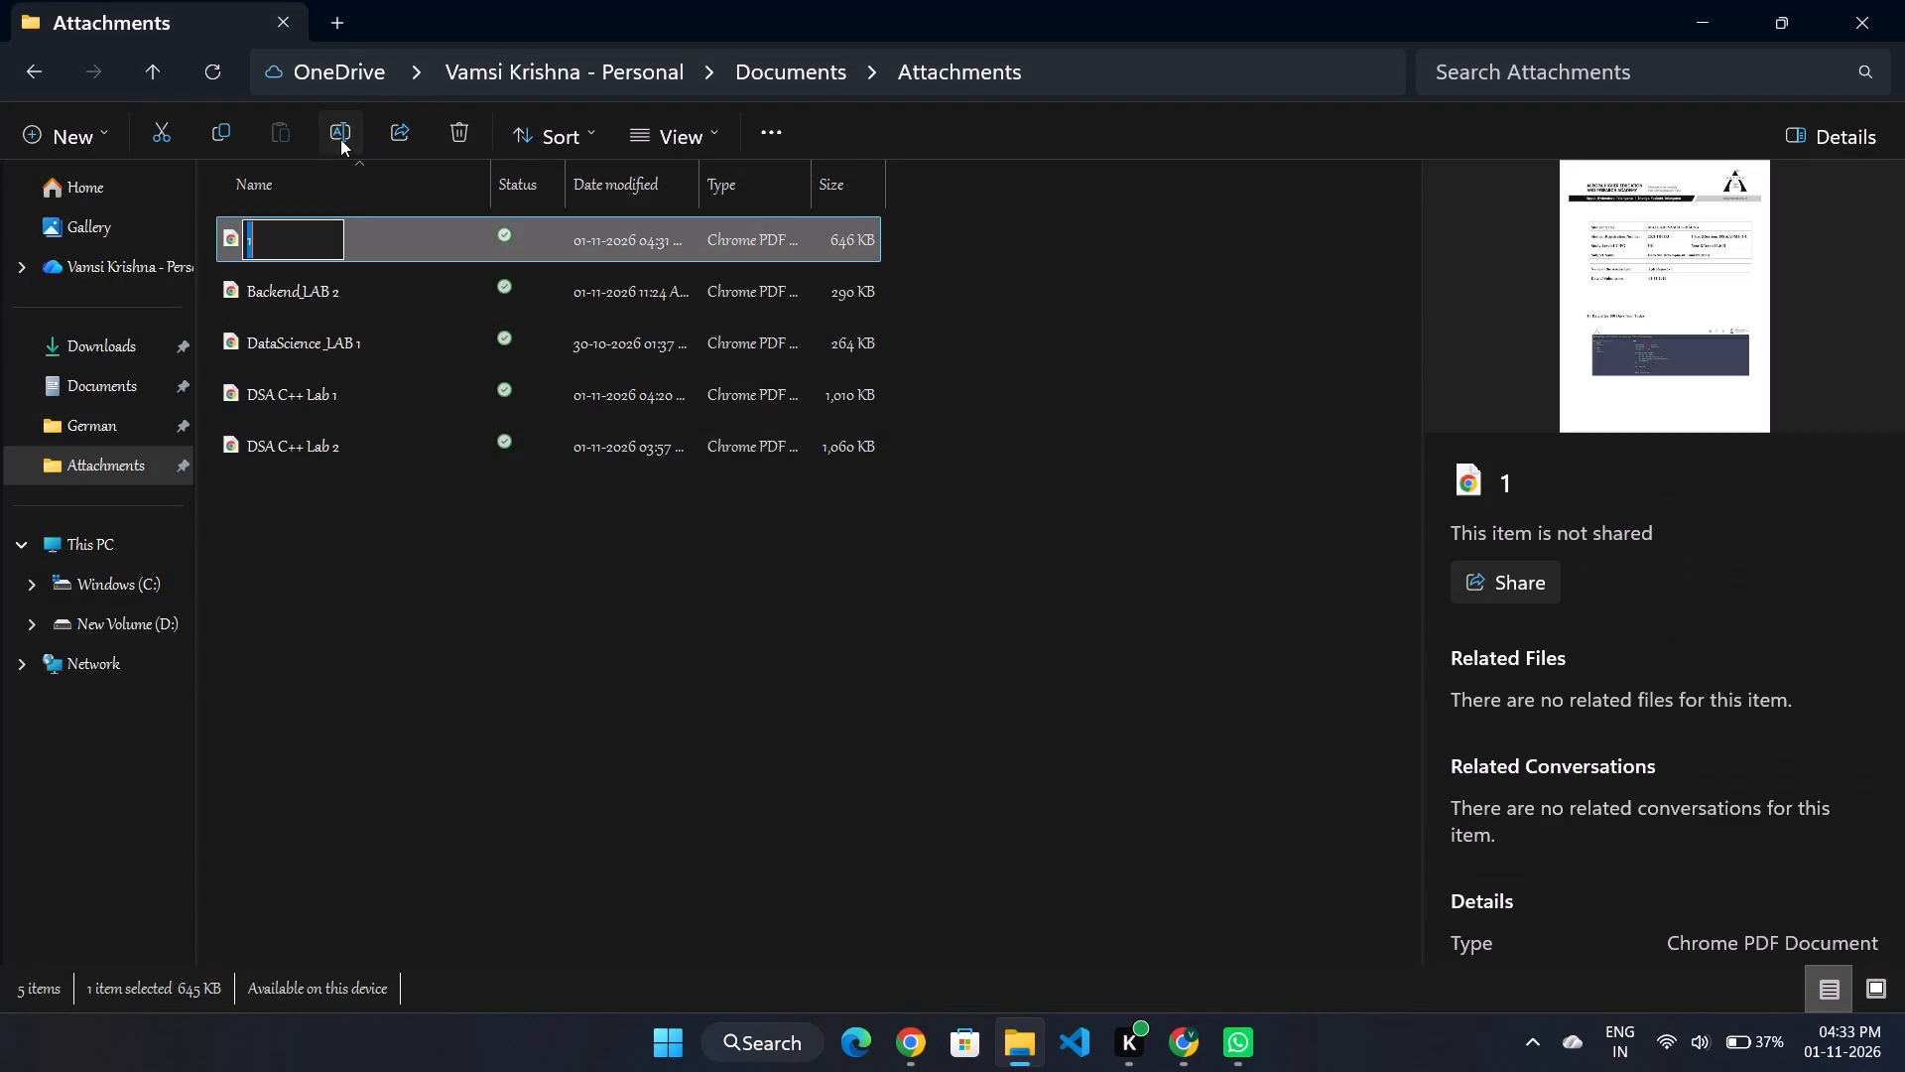
{"action": "key", "text": "BackSpace"}
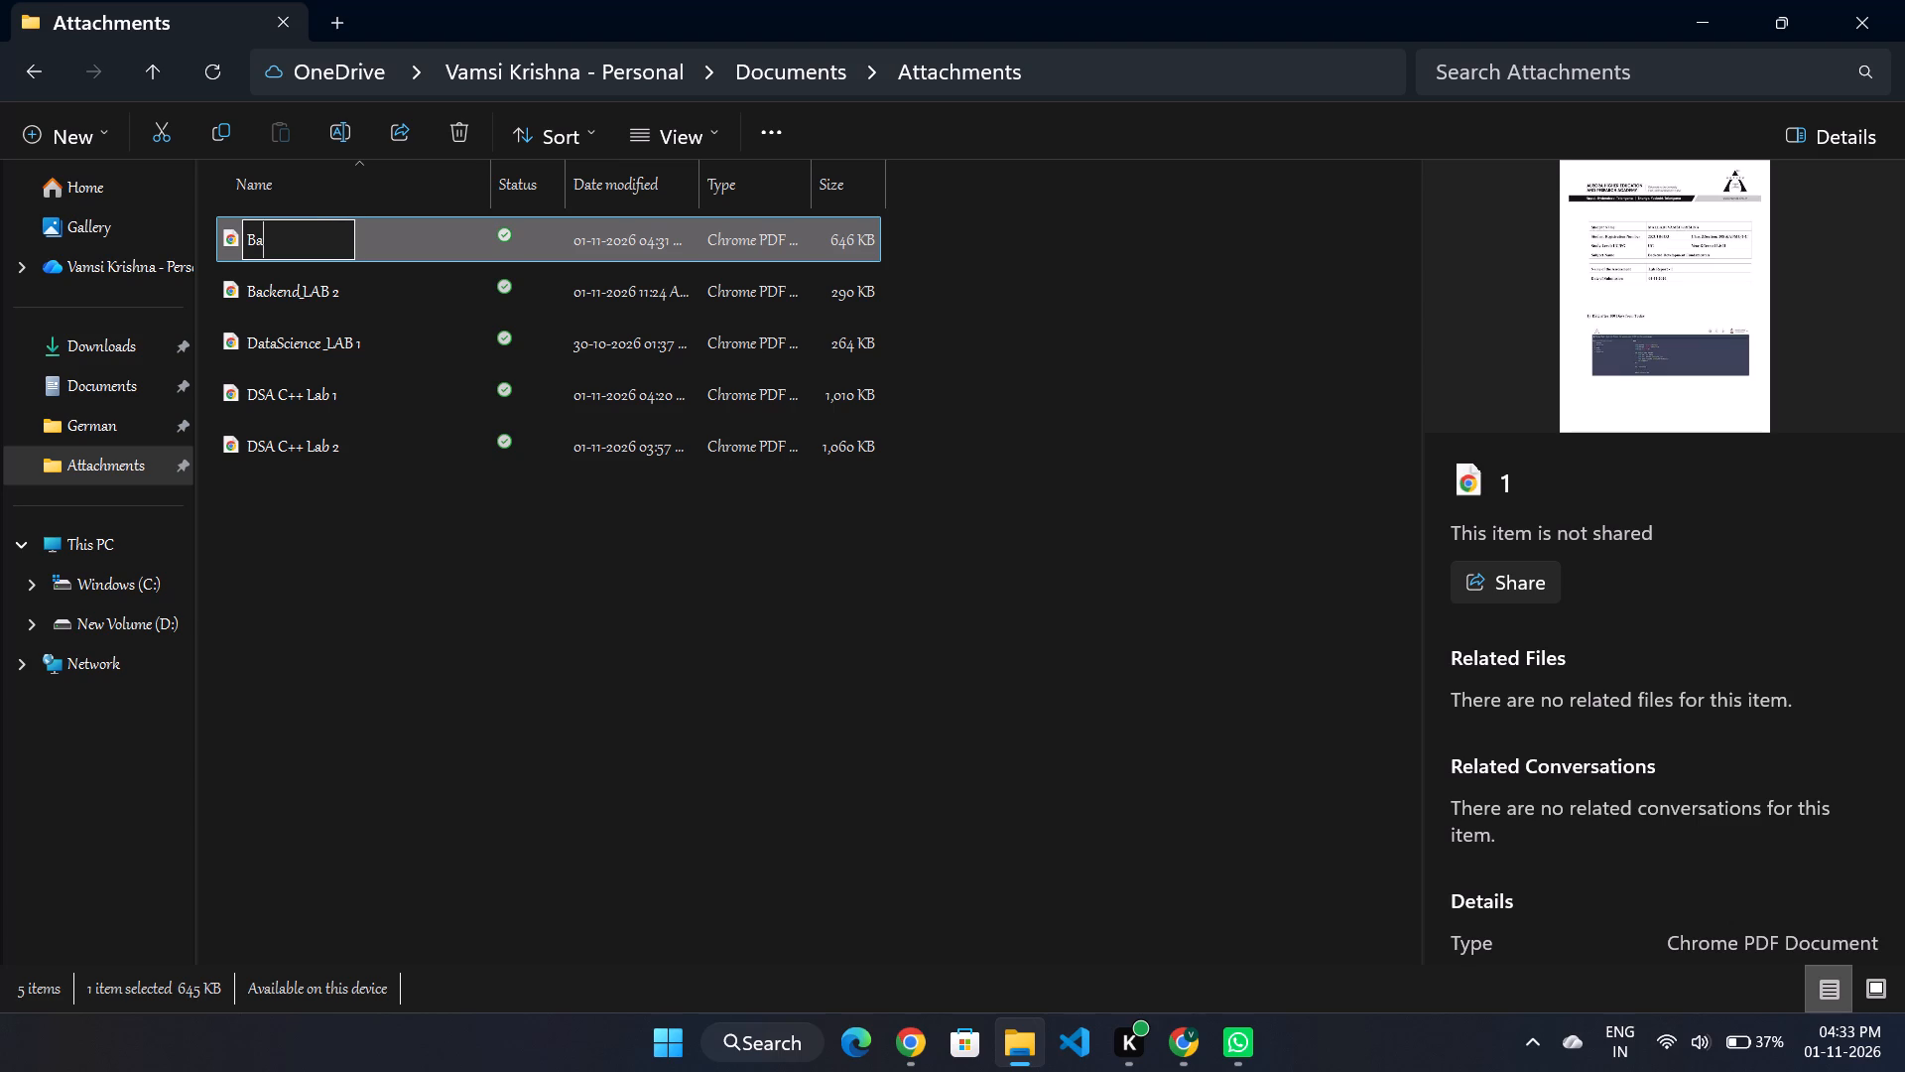
{"action": "type", "text": "ckend"}
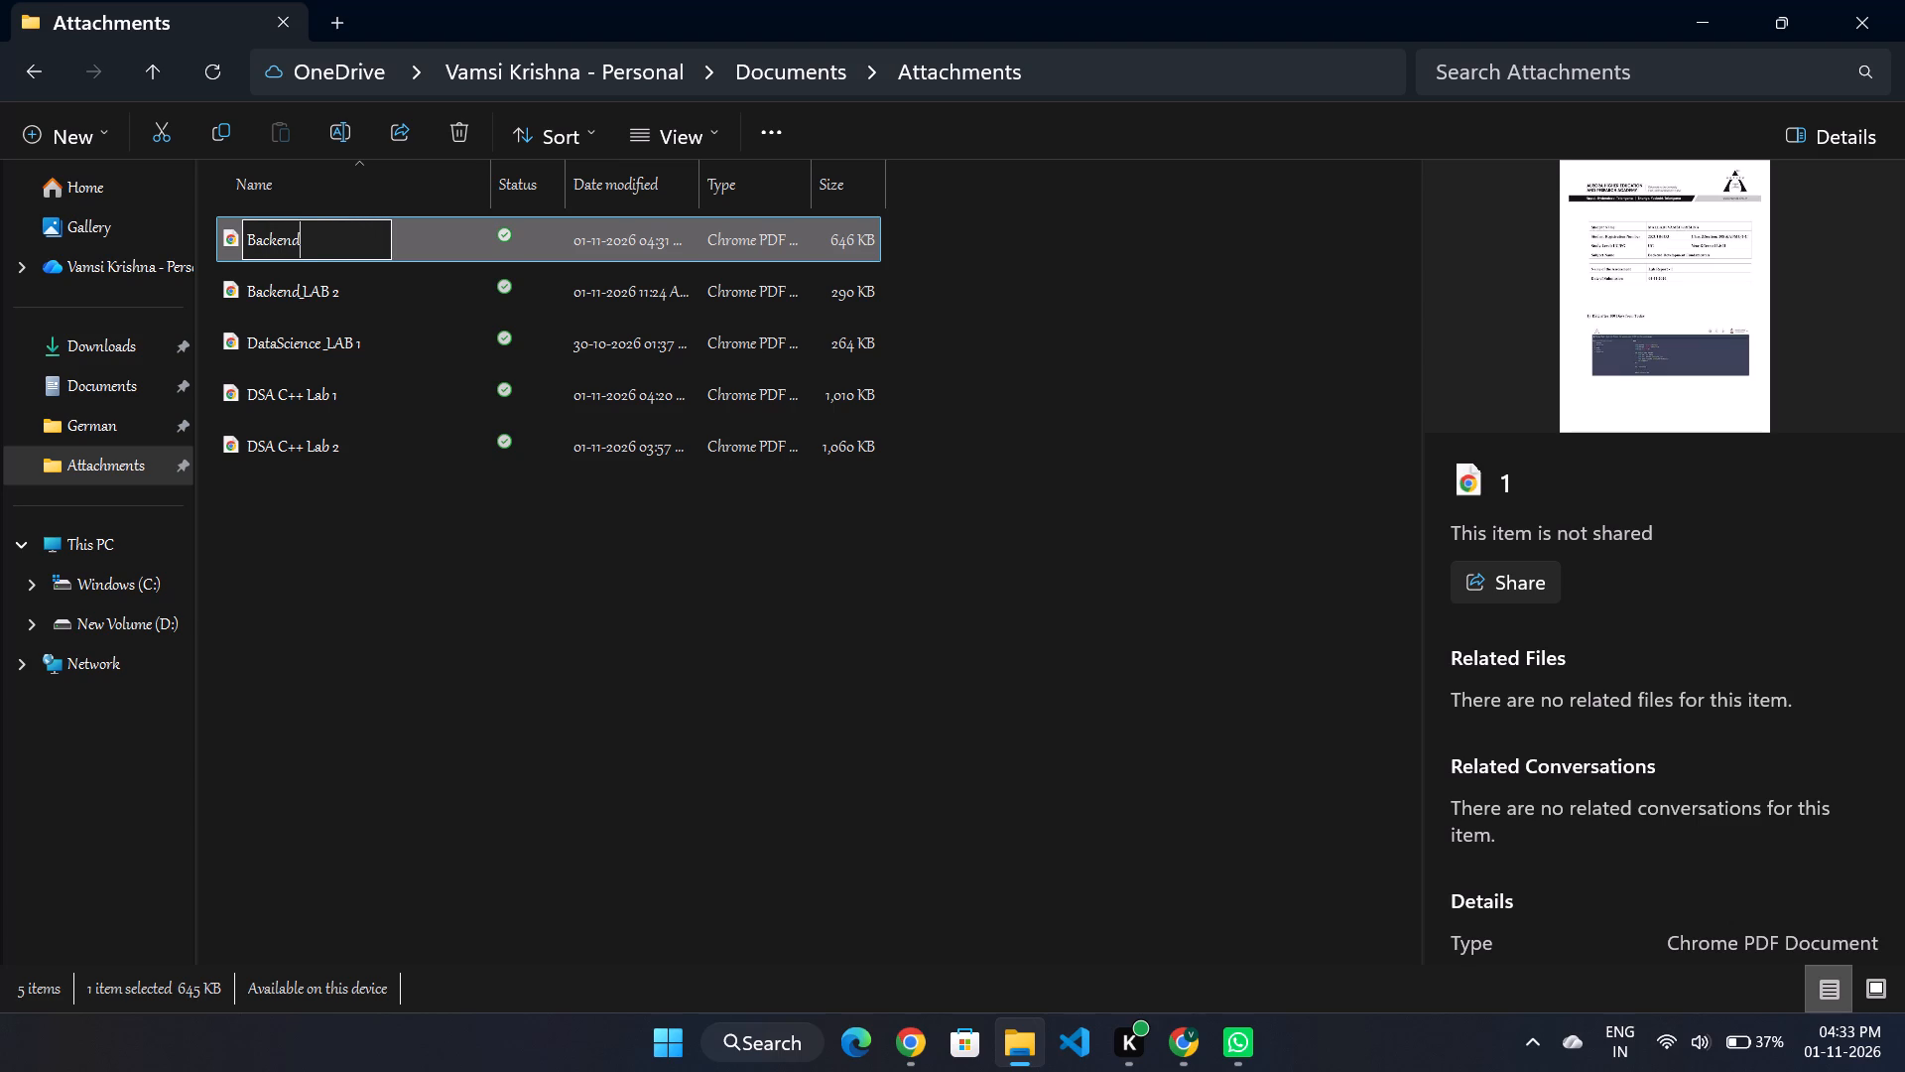
{"action": "key", "text": "space"}
{"action": "key", "text": "a"}
{"action": "key", "text": "b"}
{"action": "key", "text": "space"}
{"action": "type", "text": "1"}
{"action": "scroll", "coordinate": [301, 242], "scroll_direction": "up", "scroll_amount": 1}
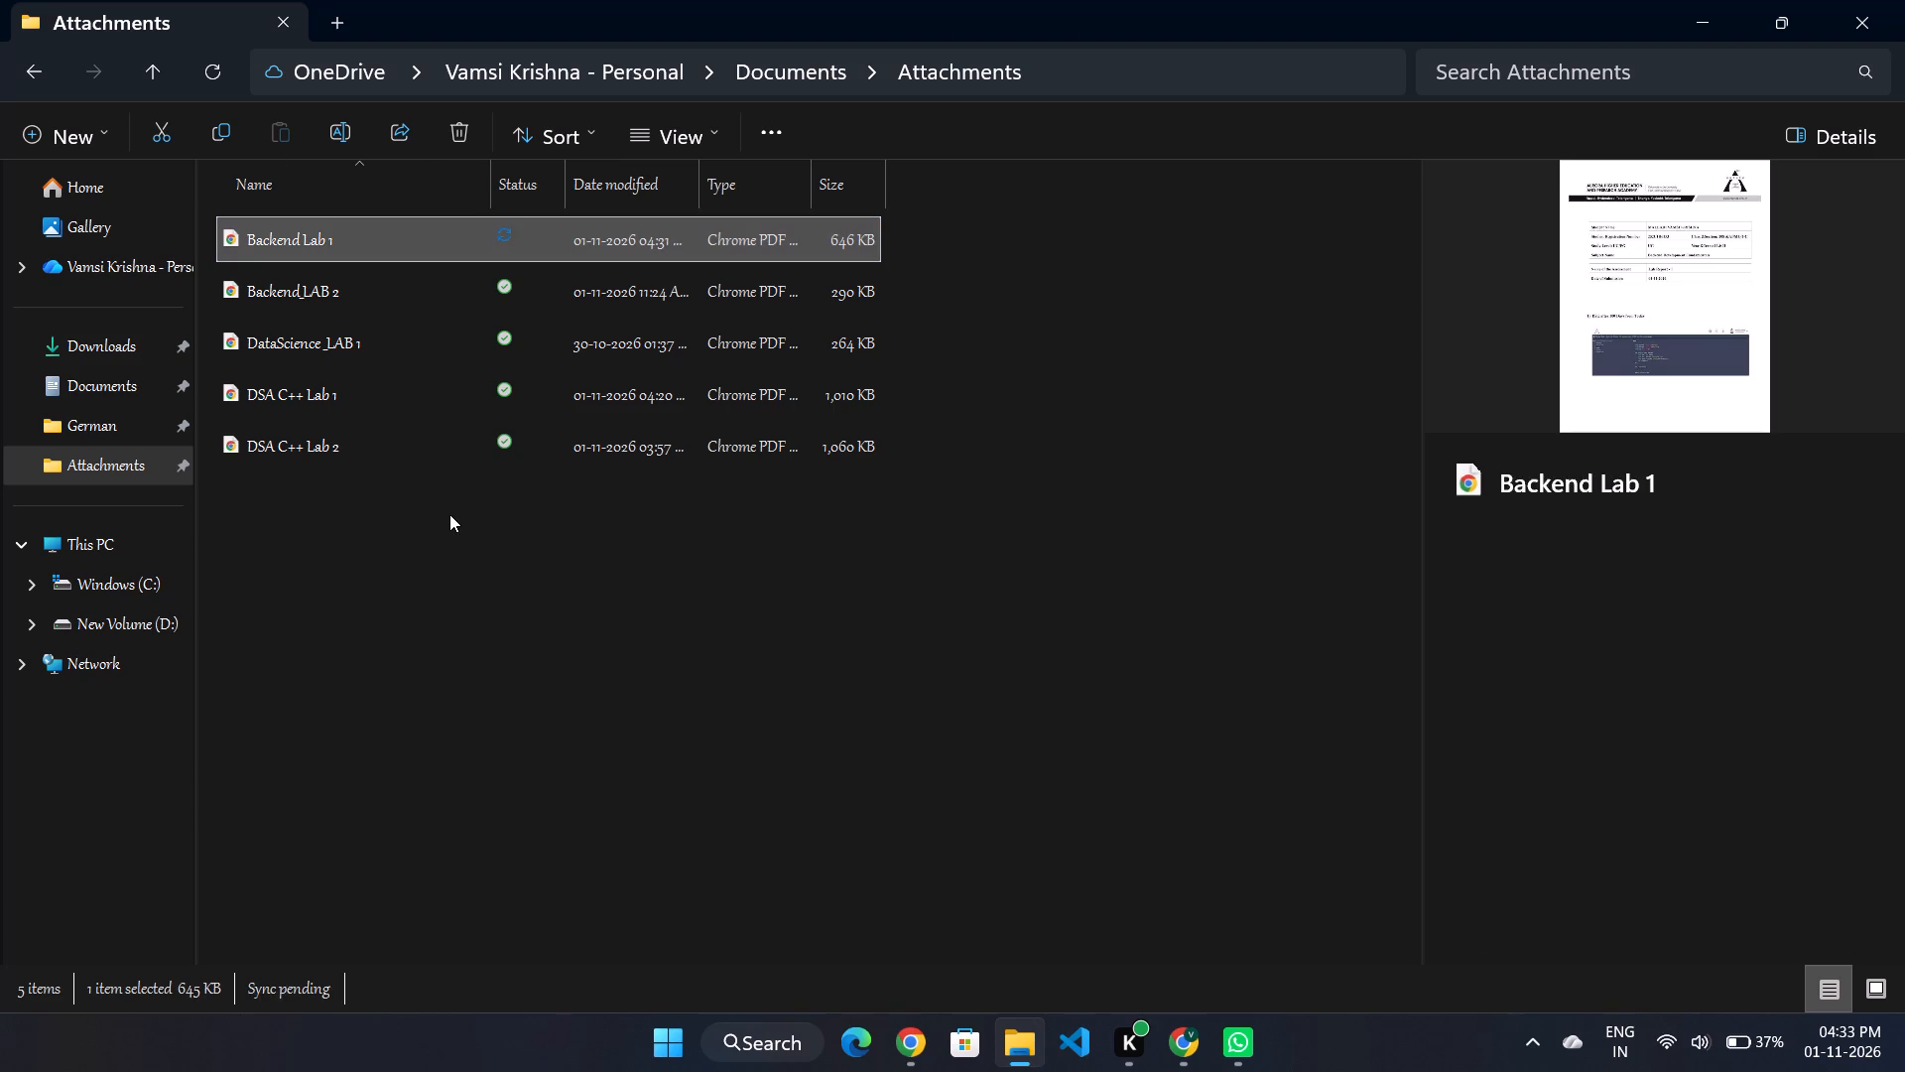
{"action": "left_click", "coordinate": [449, 514]}
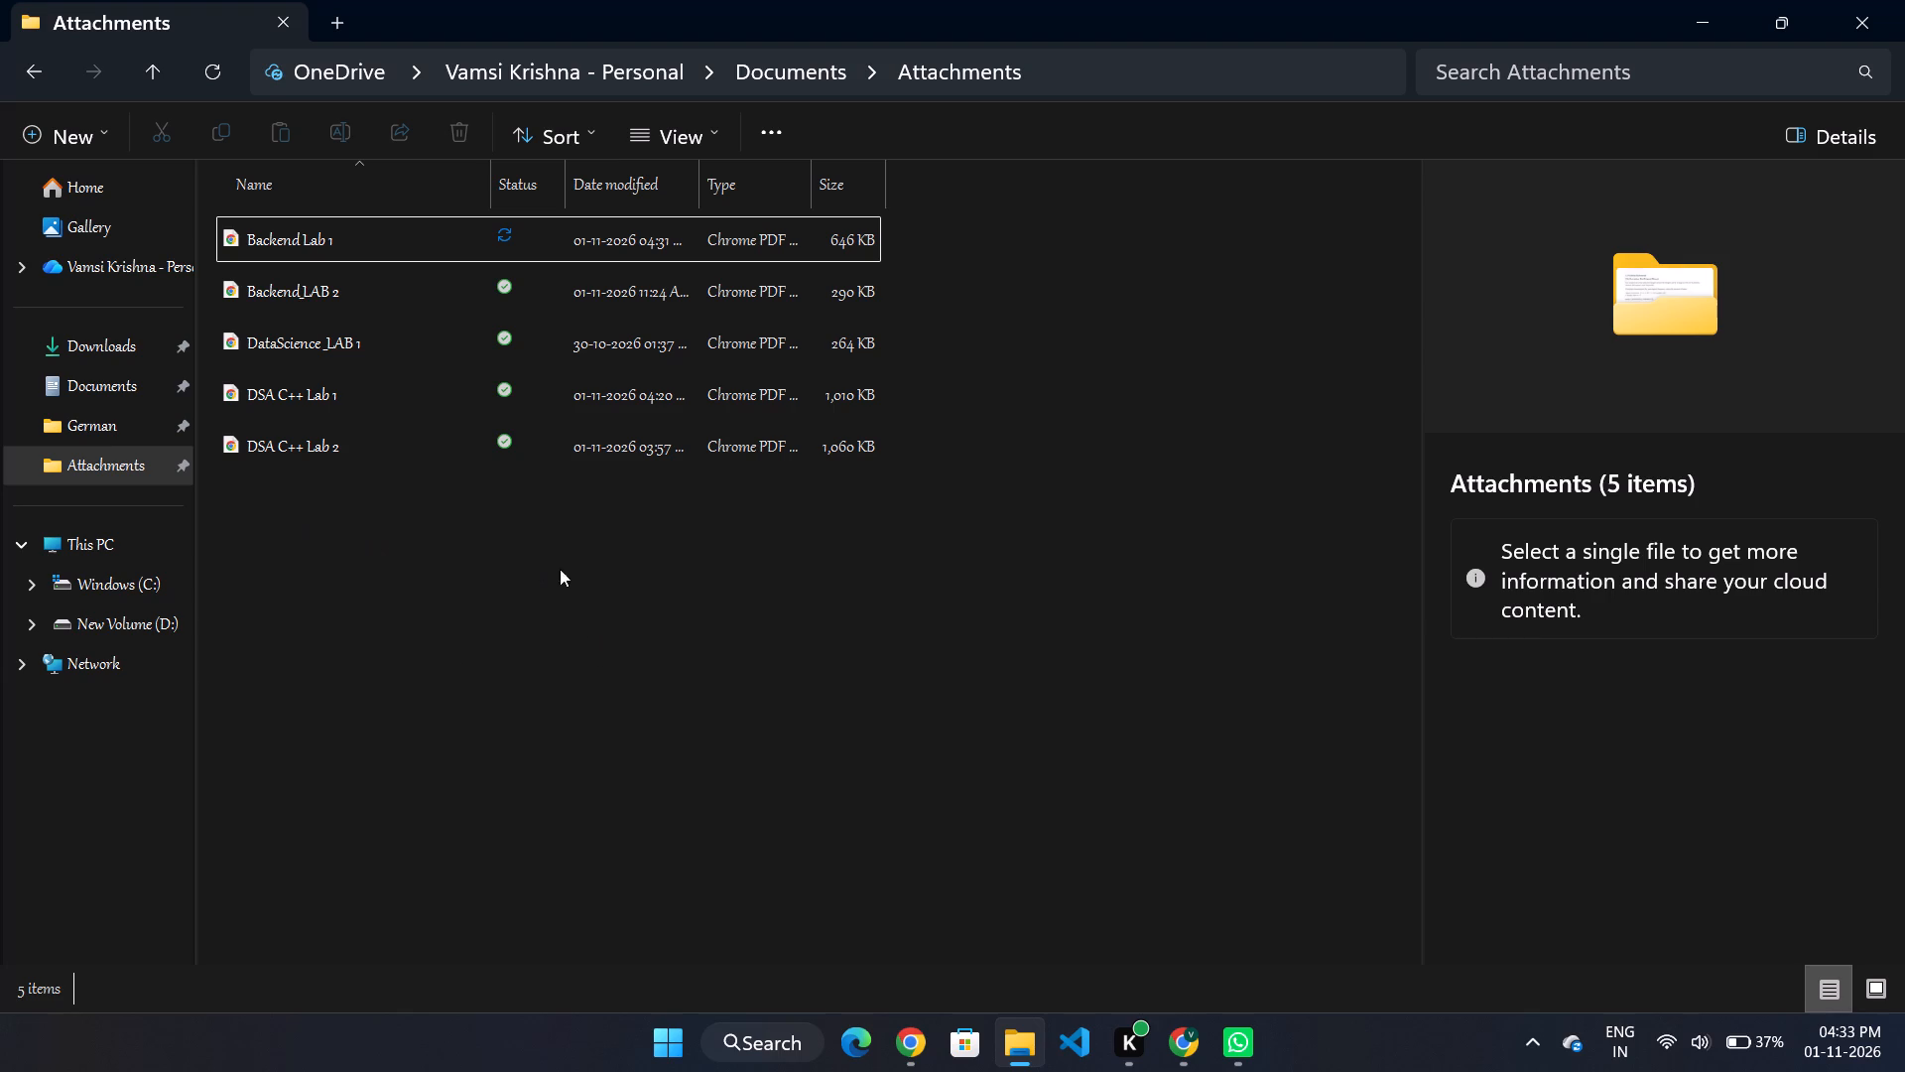
Open the Backend_LAB 2 PDF from the Attachments folder in Word for editing.
{"action": "left_click", "coordinate": [425, 293]}
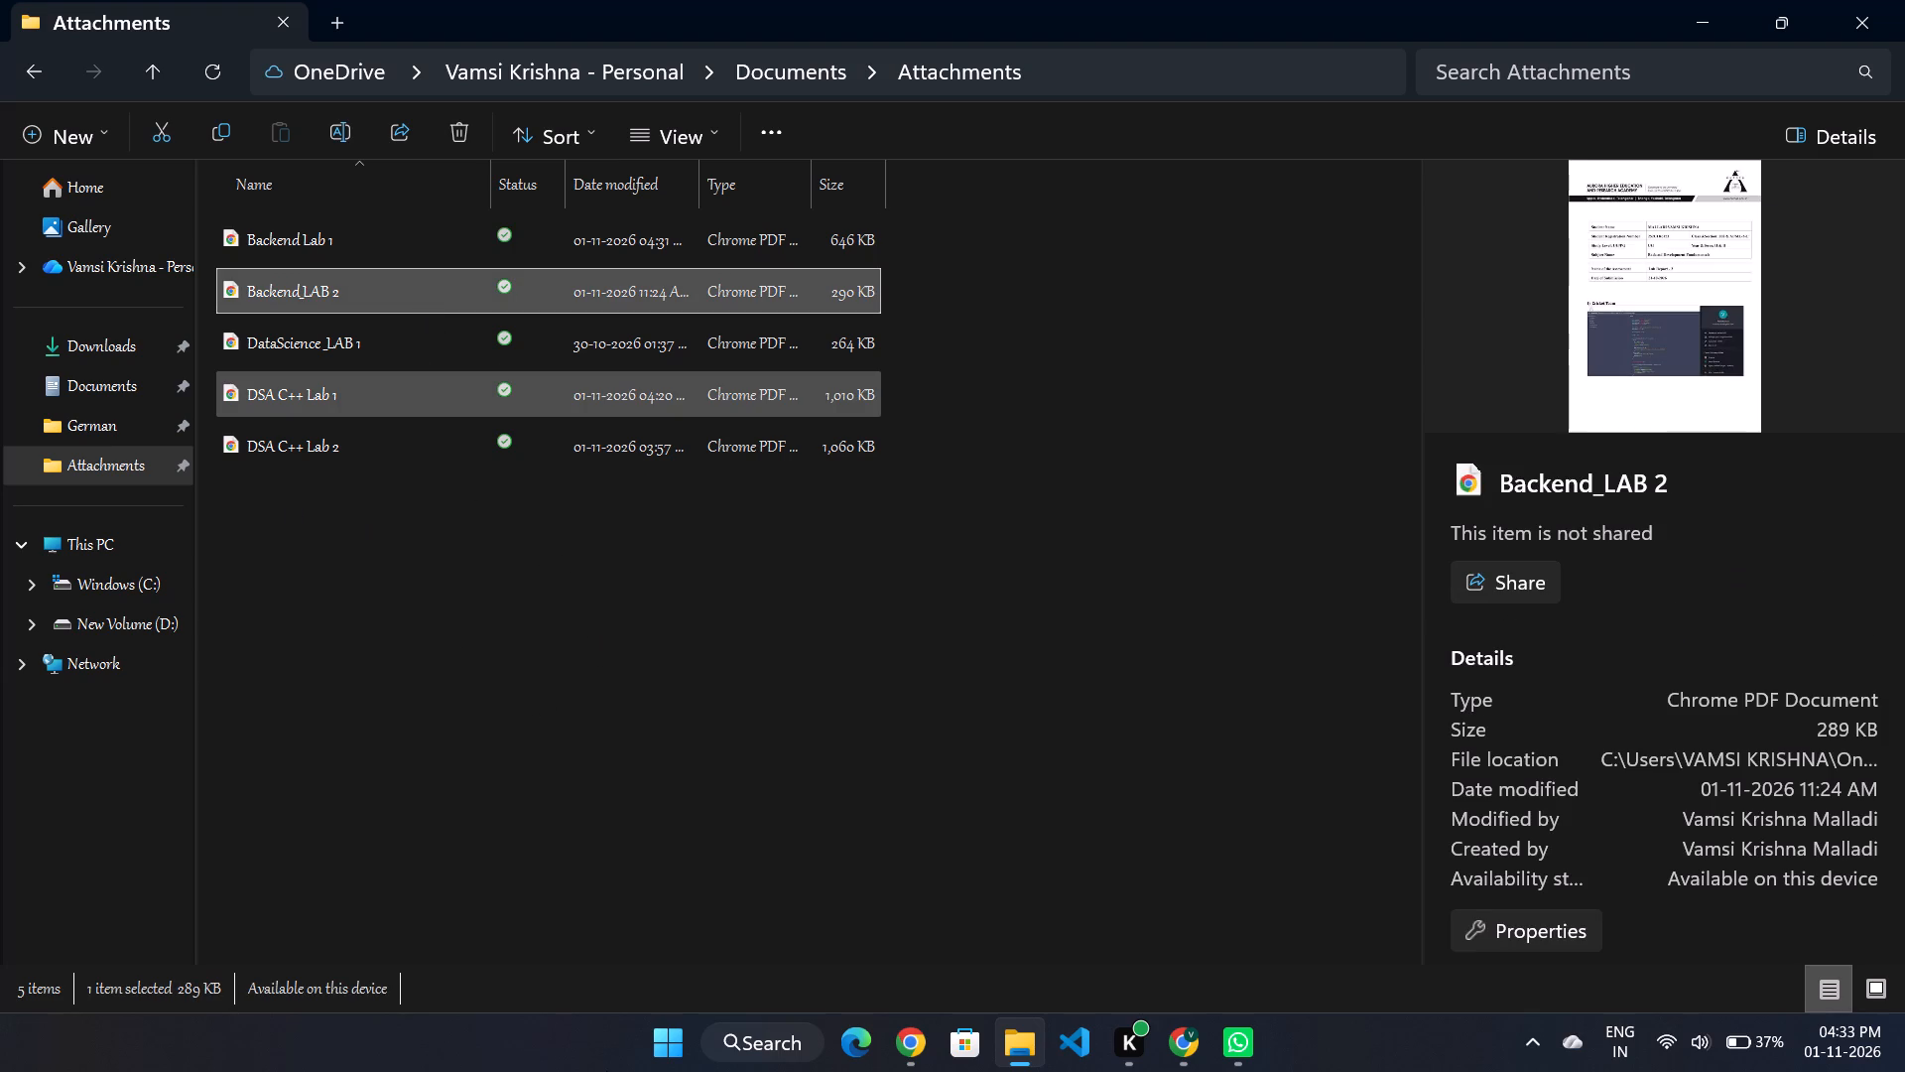
{"action": "left_click", "coordinate": [647, 1043]}
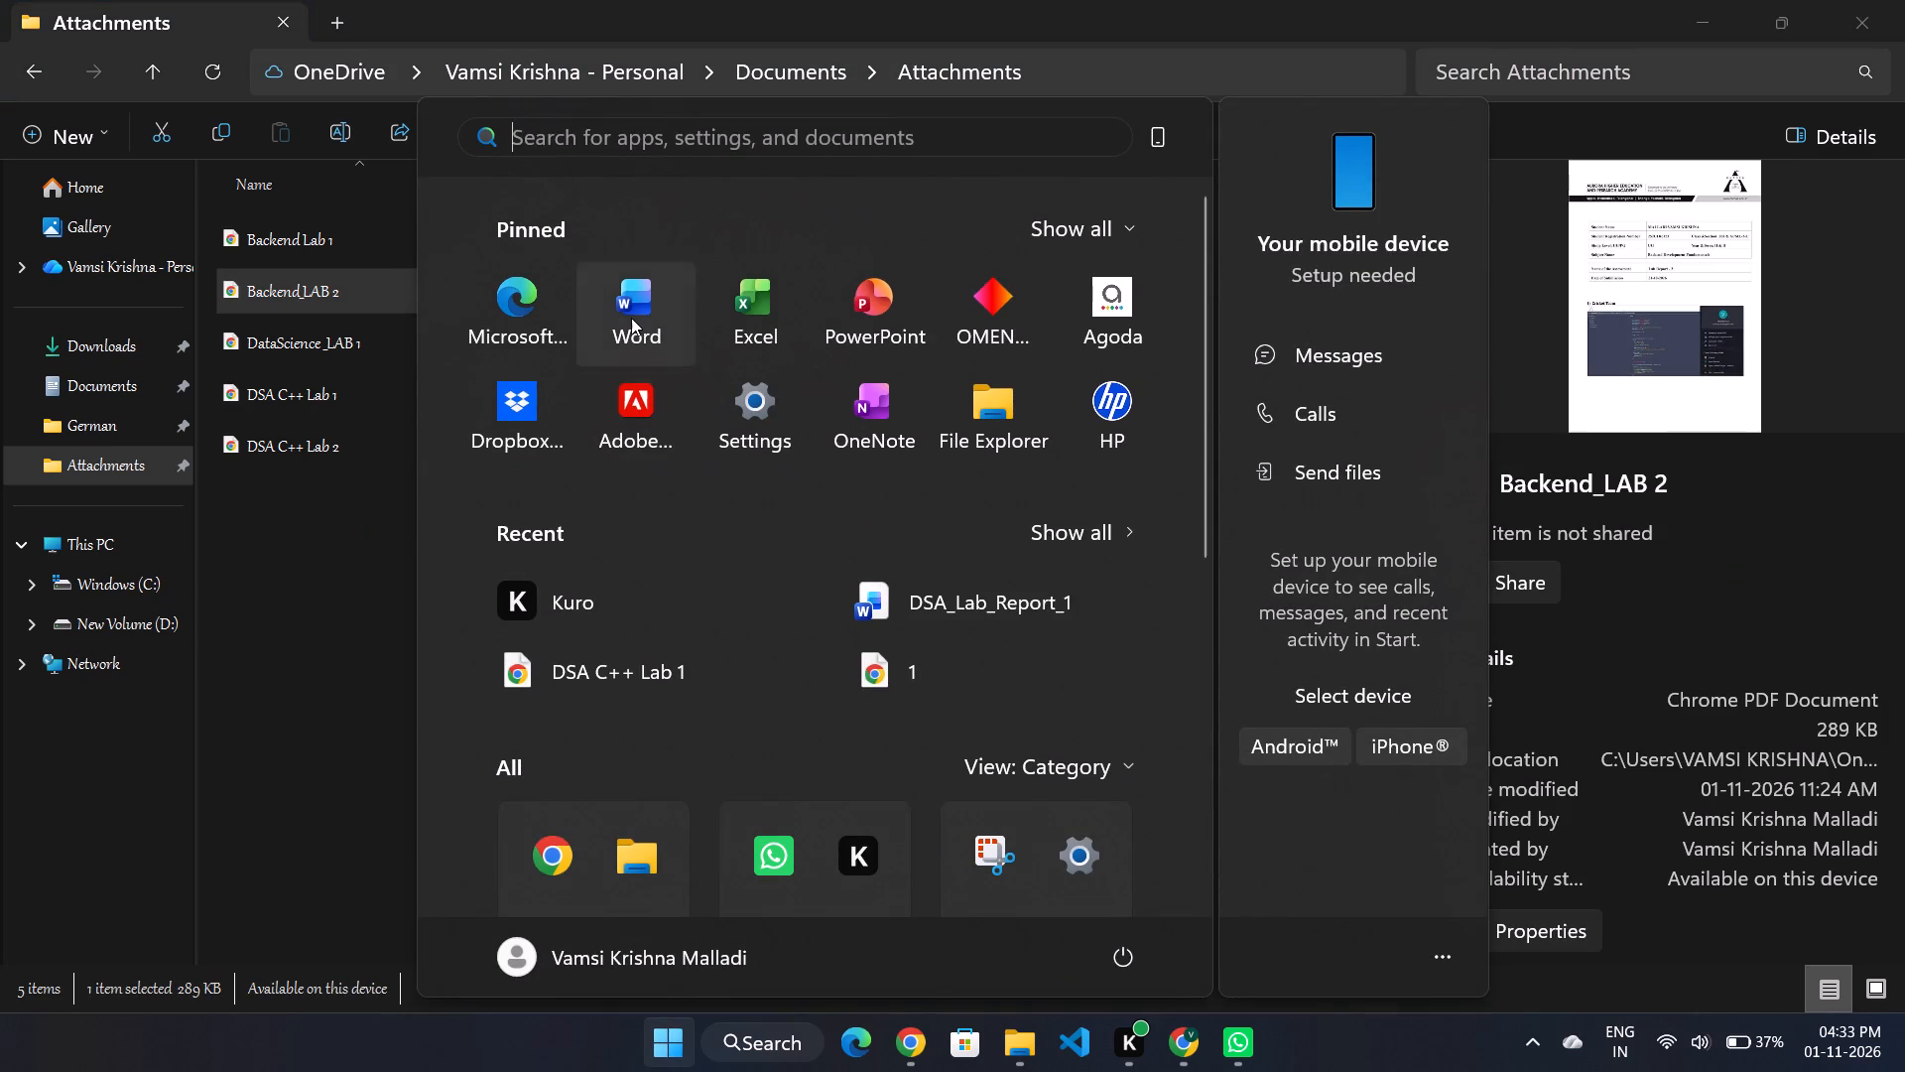
{"action": "left_click", "coordinate": [631, 318]}
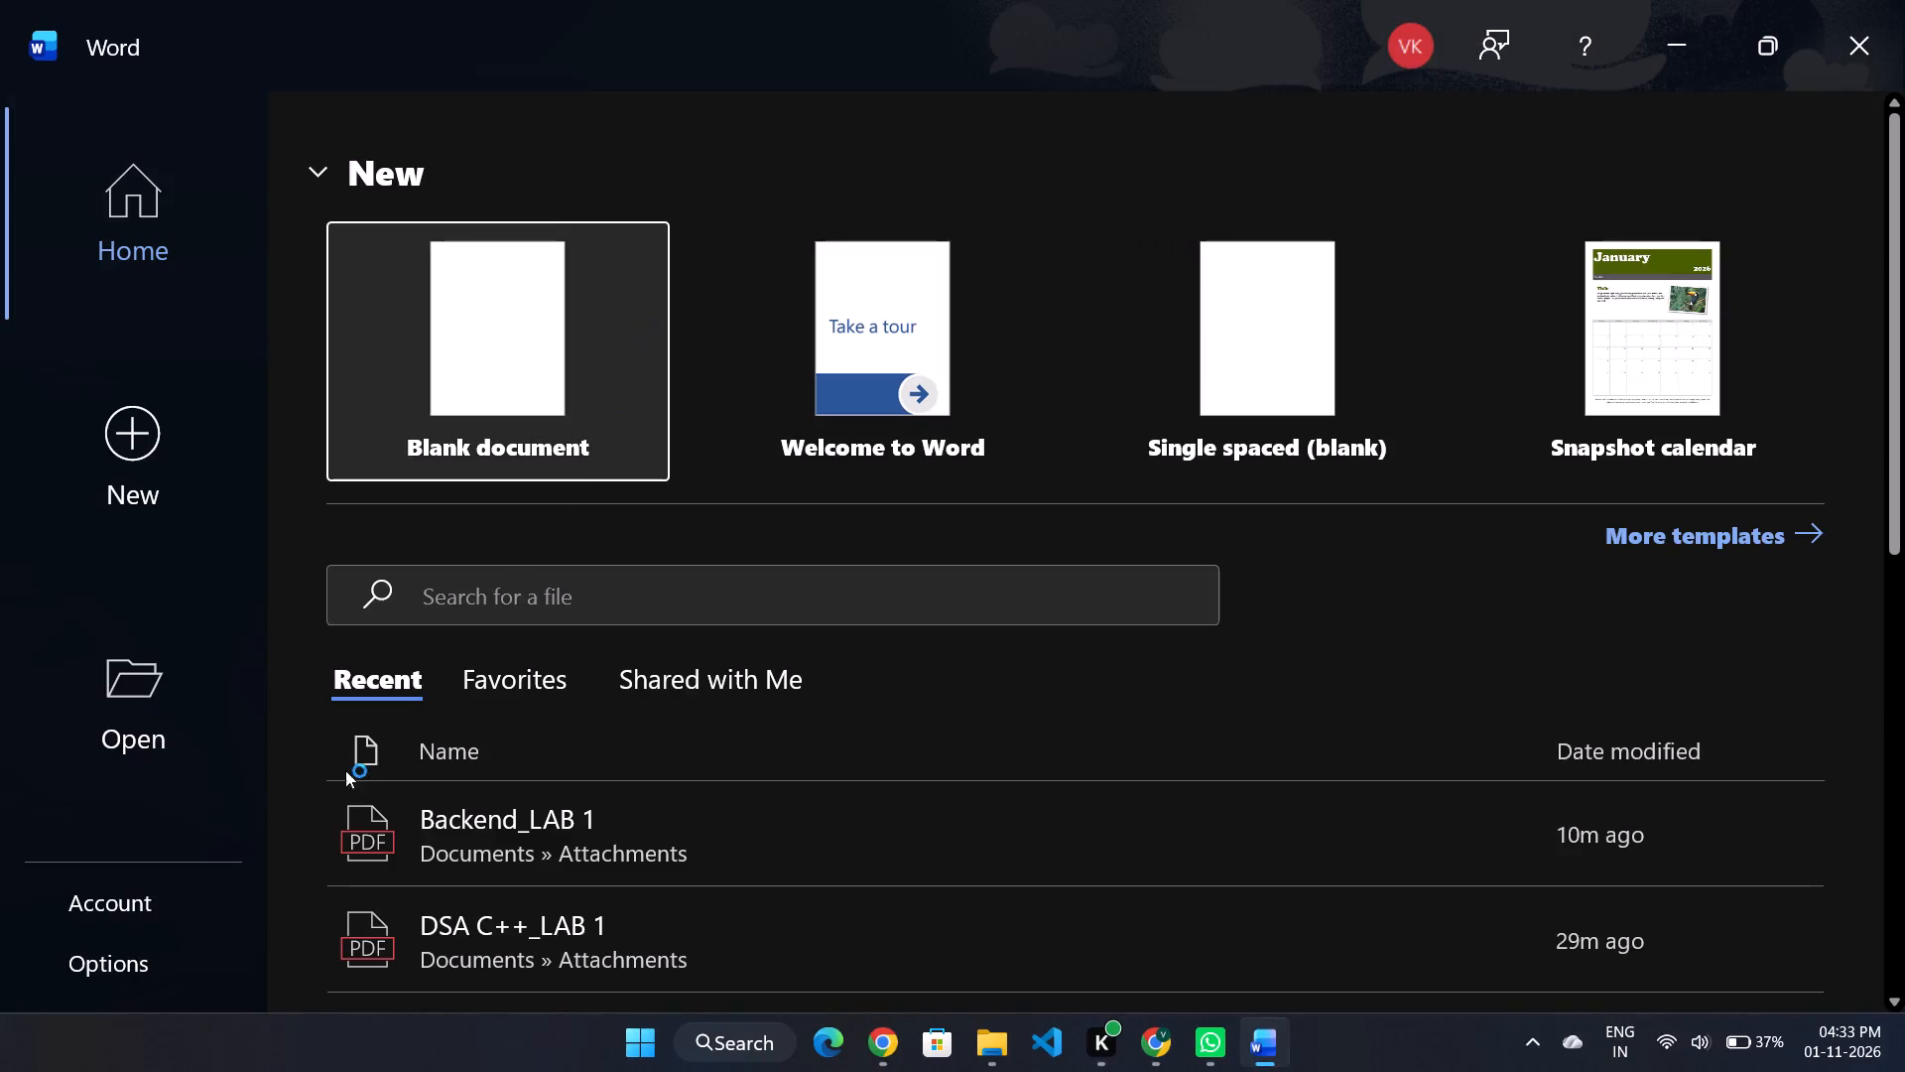
{"action": "left_click", "coordinate": [168, 770]}
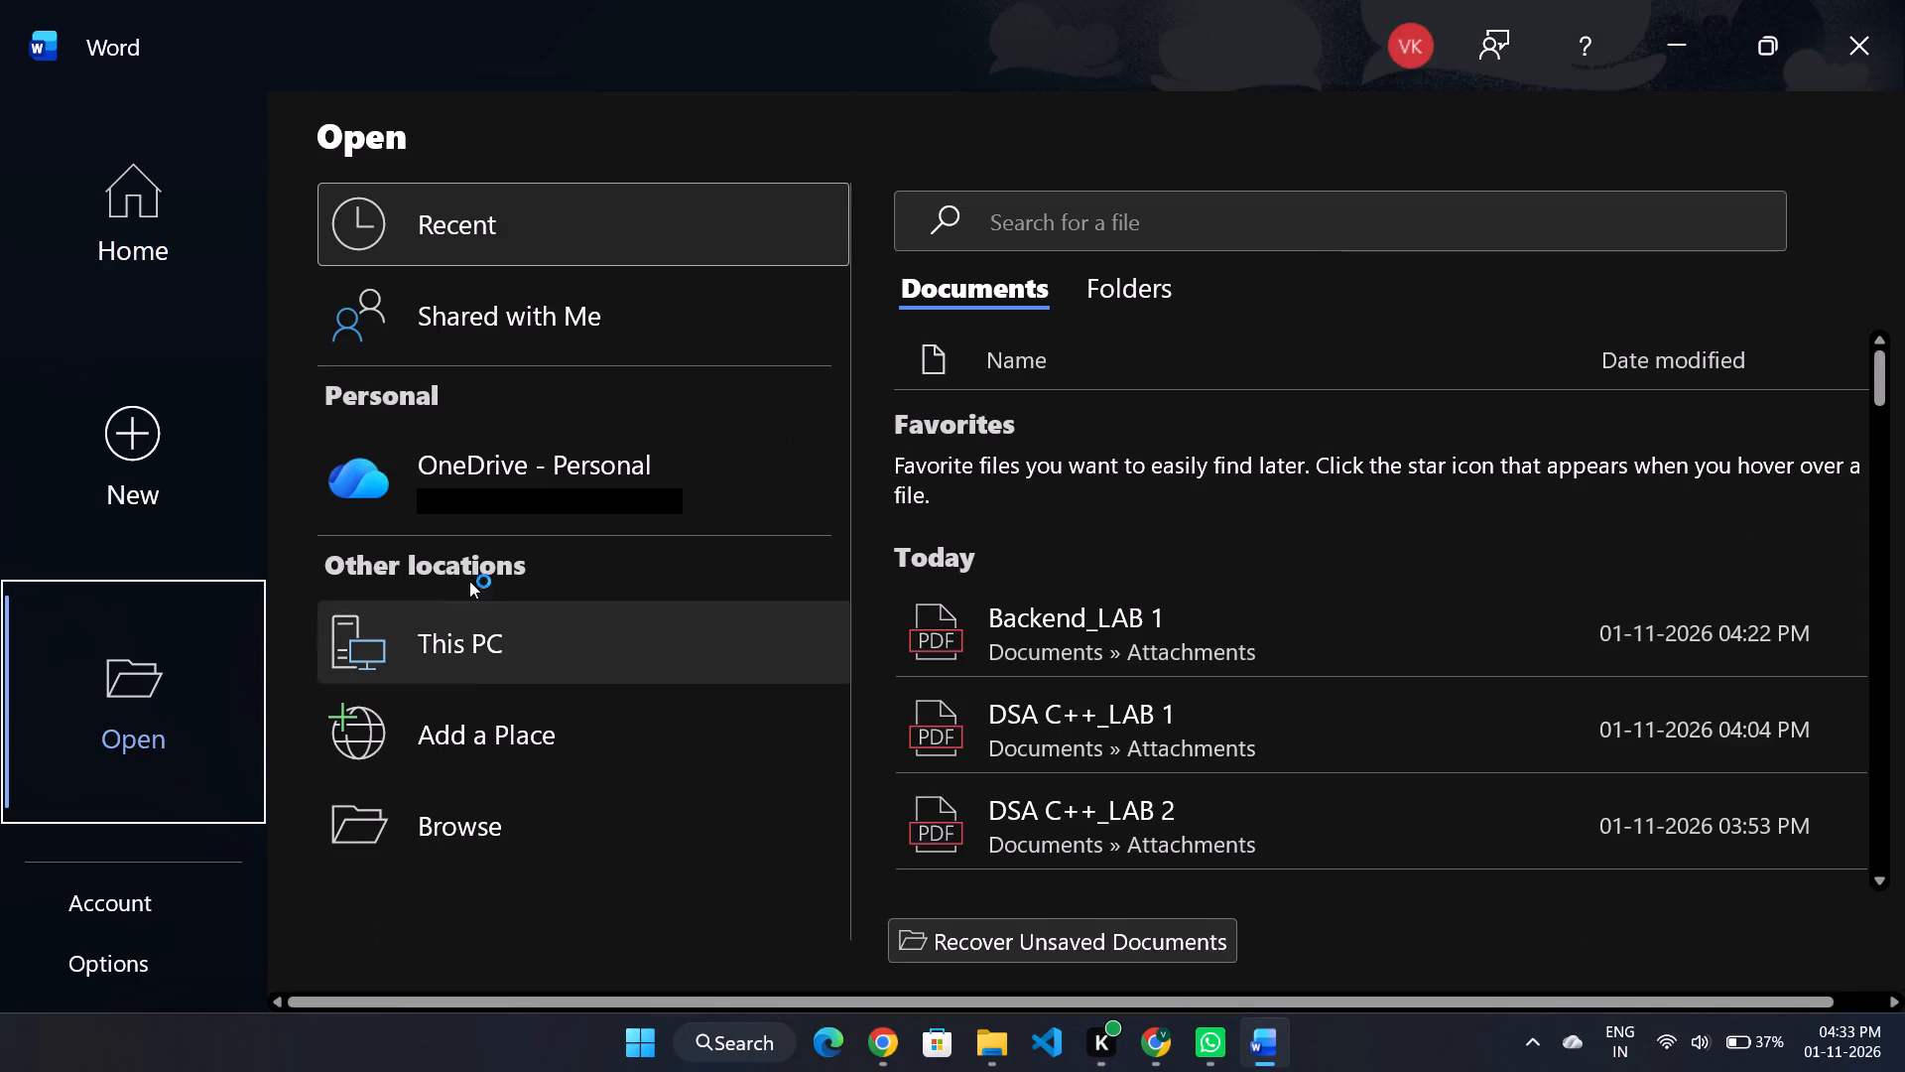
{"action": "left_click", "coordinate": [571, 816]}
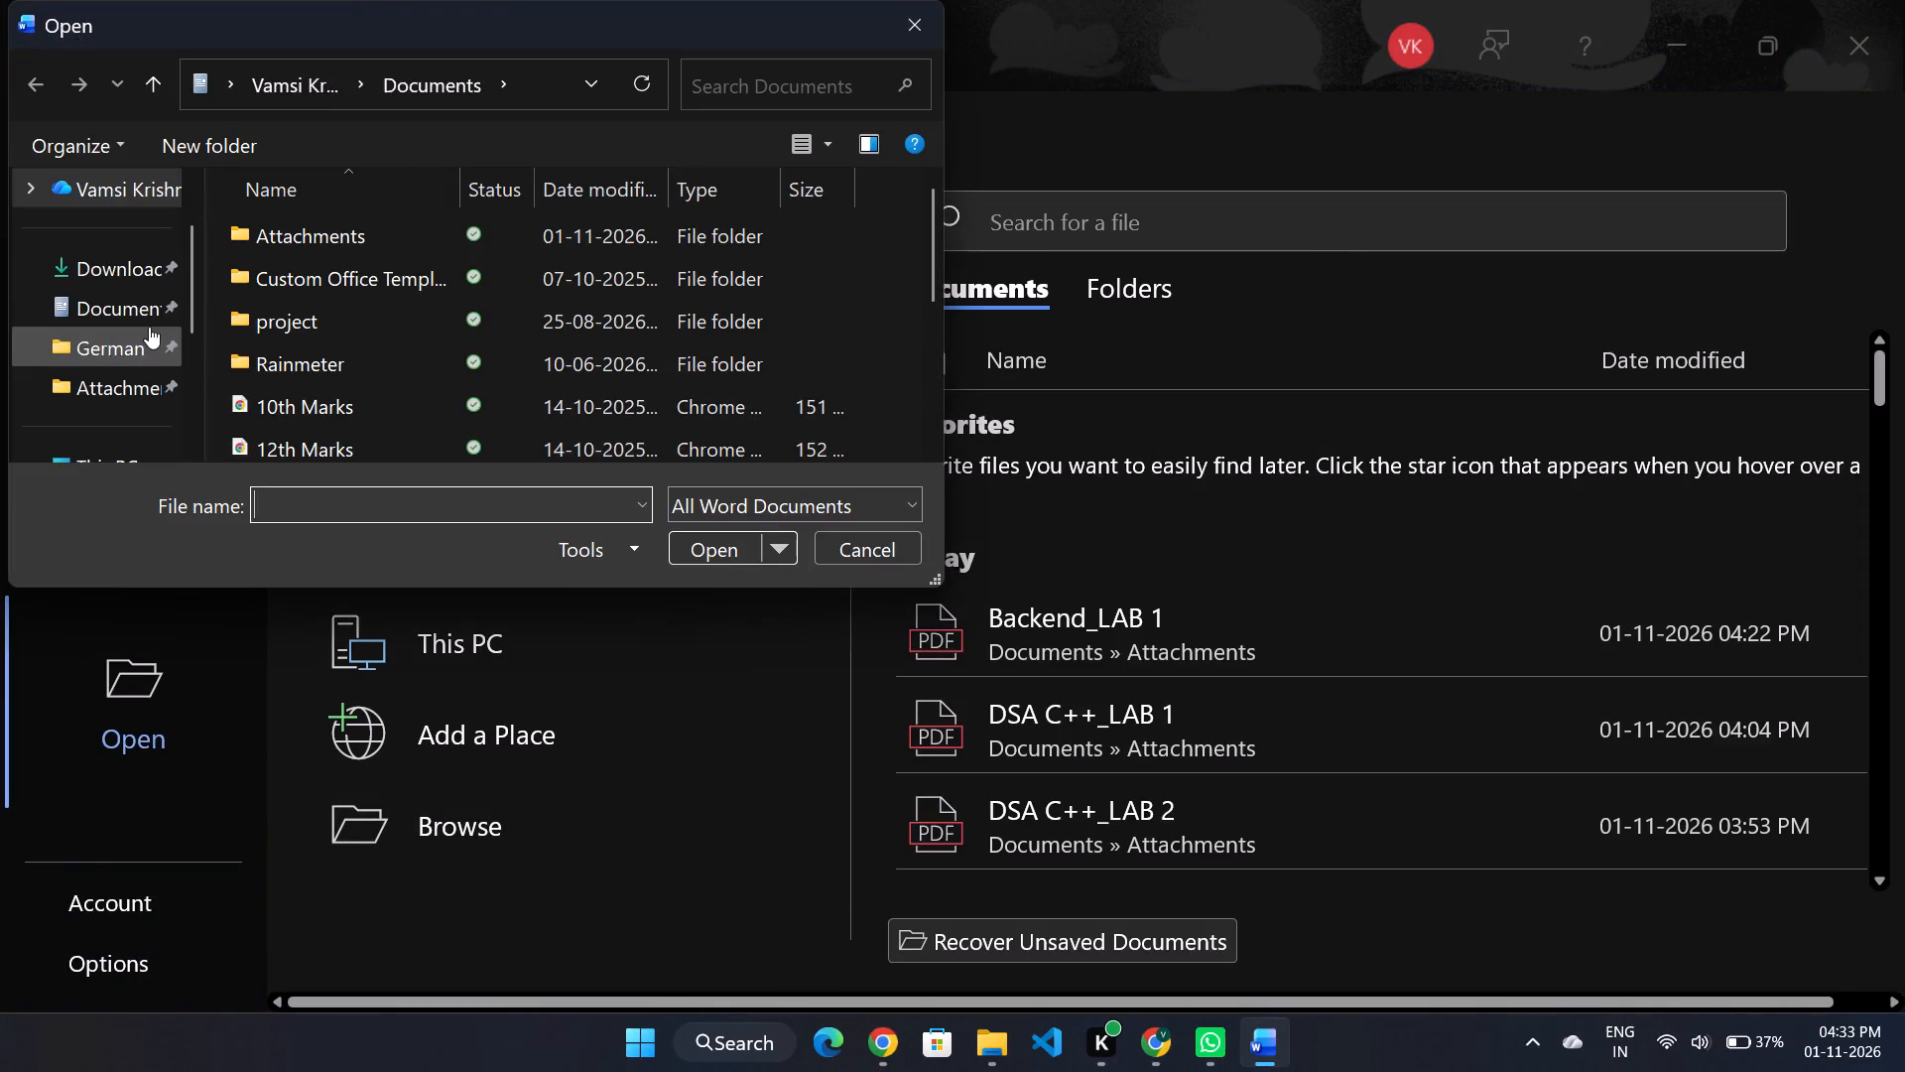
{"action": "left_click", "coordinate": [130, 390]}
{"action": "double_click", "coordinate": [363, 260]}
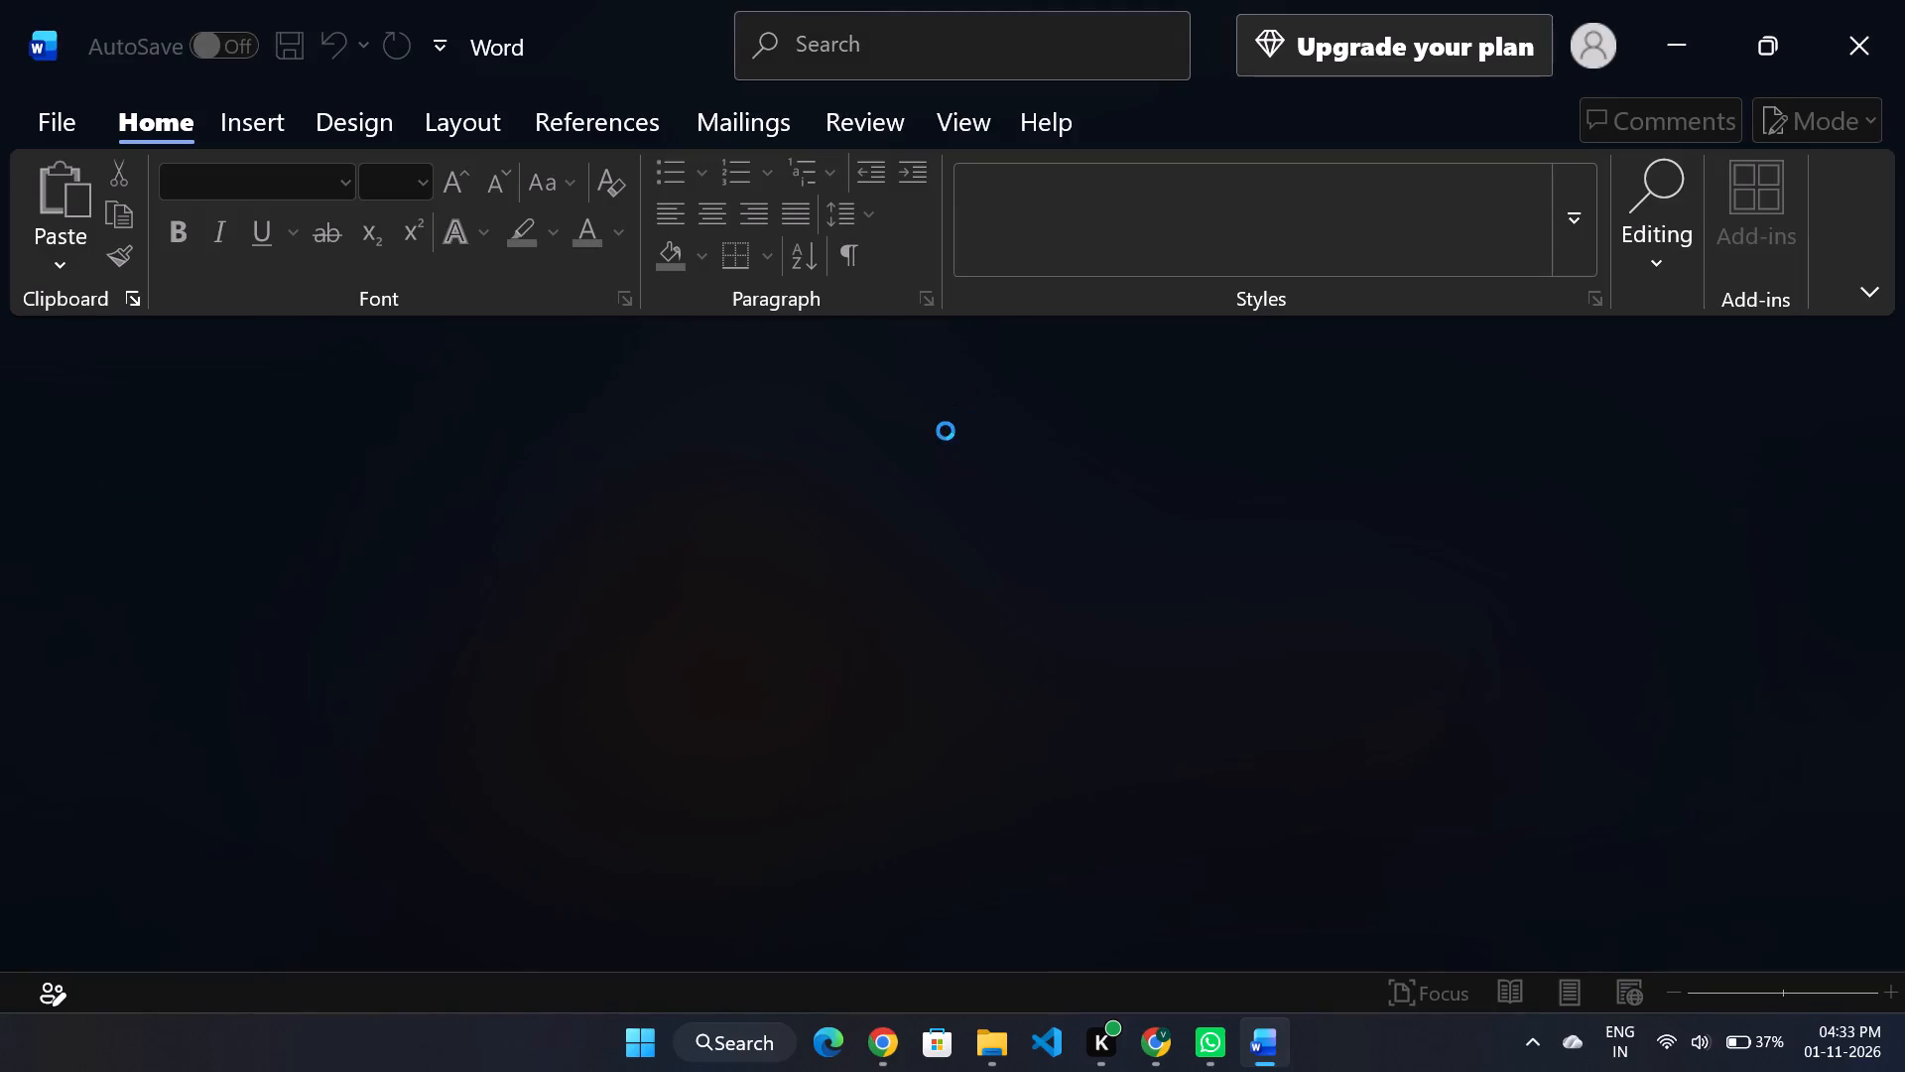
Examine all pages of the Backend_LAB 2 report, including its details tables and the Cricket Team and Movies screenshots.
{"action": "scroll", "coordinate": [918, 458], "scroll_direction": "down", "scroll_amount": 3}
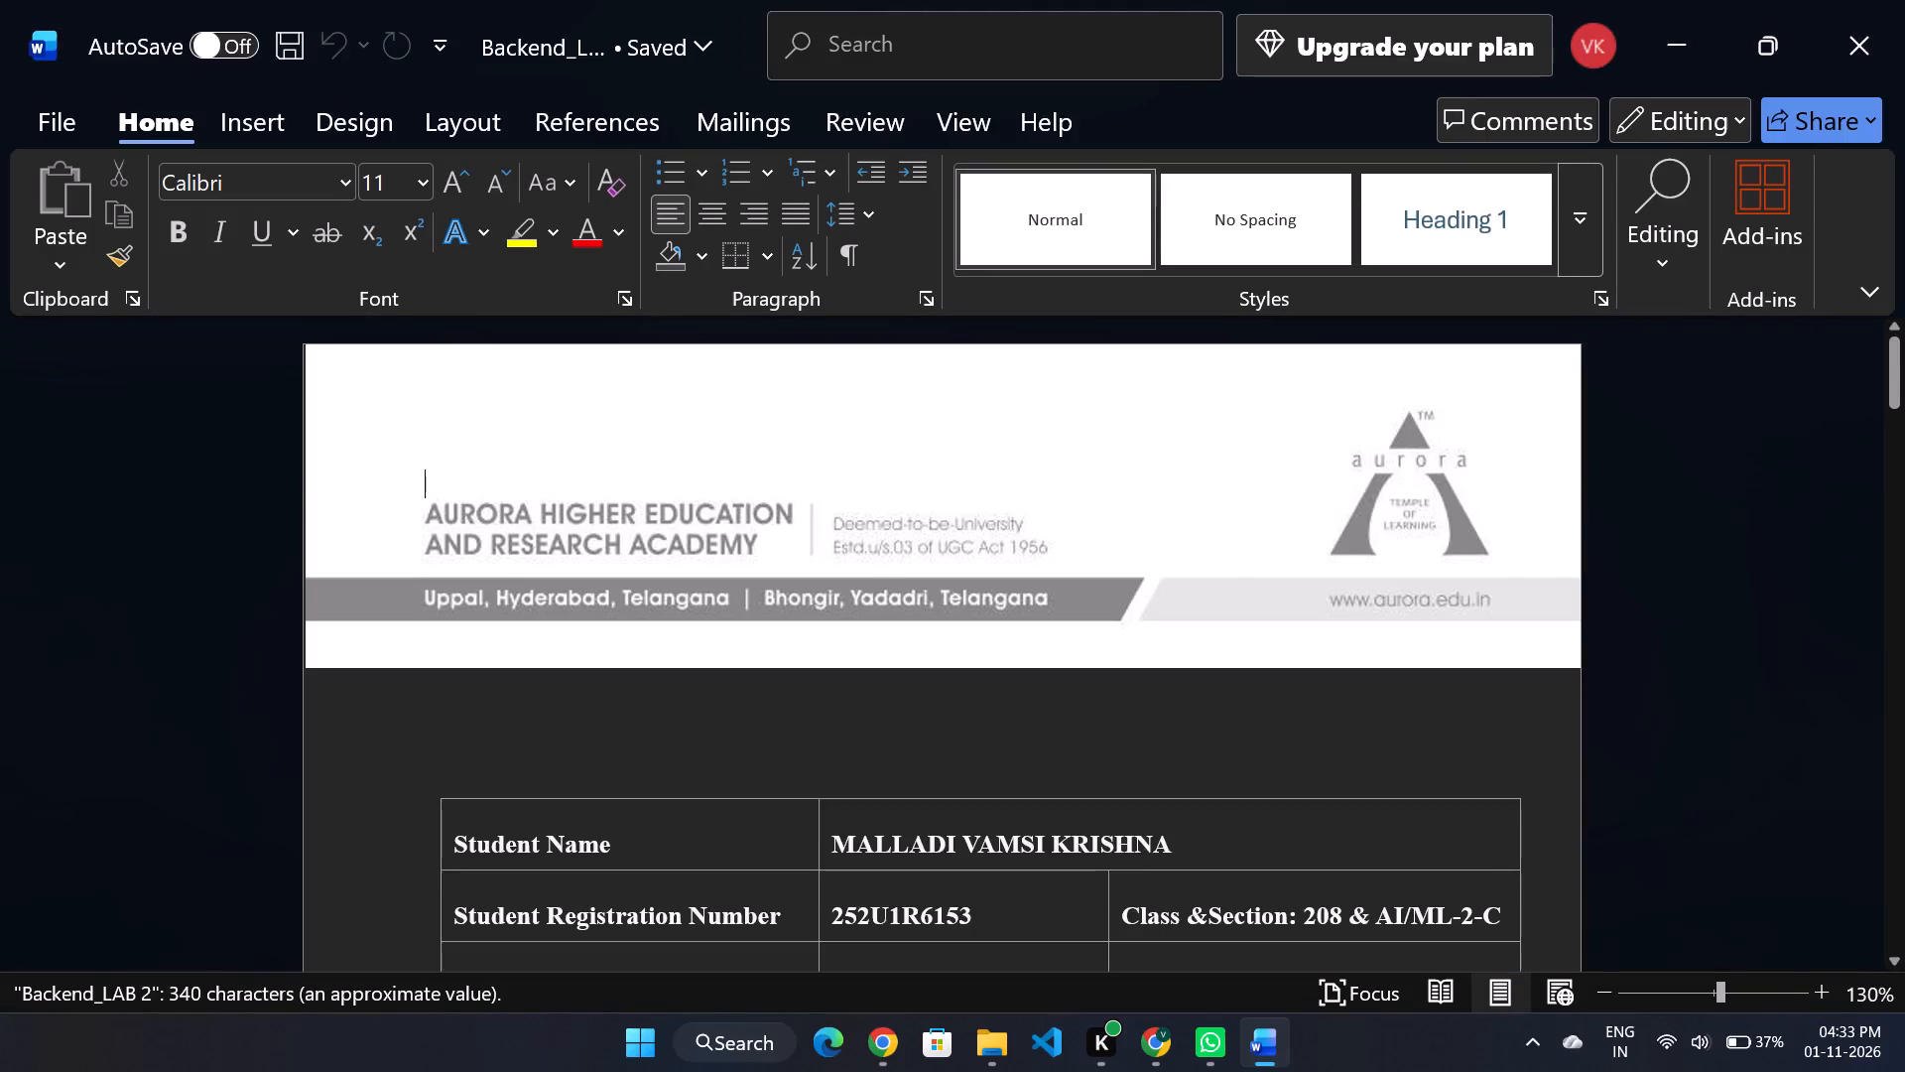
{"action": "scroll", "coordinate": [918, 459], "scroll_direction": "down", "scroll_amount": 5}
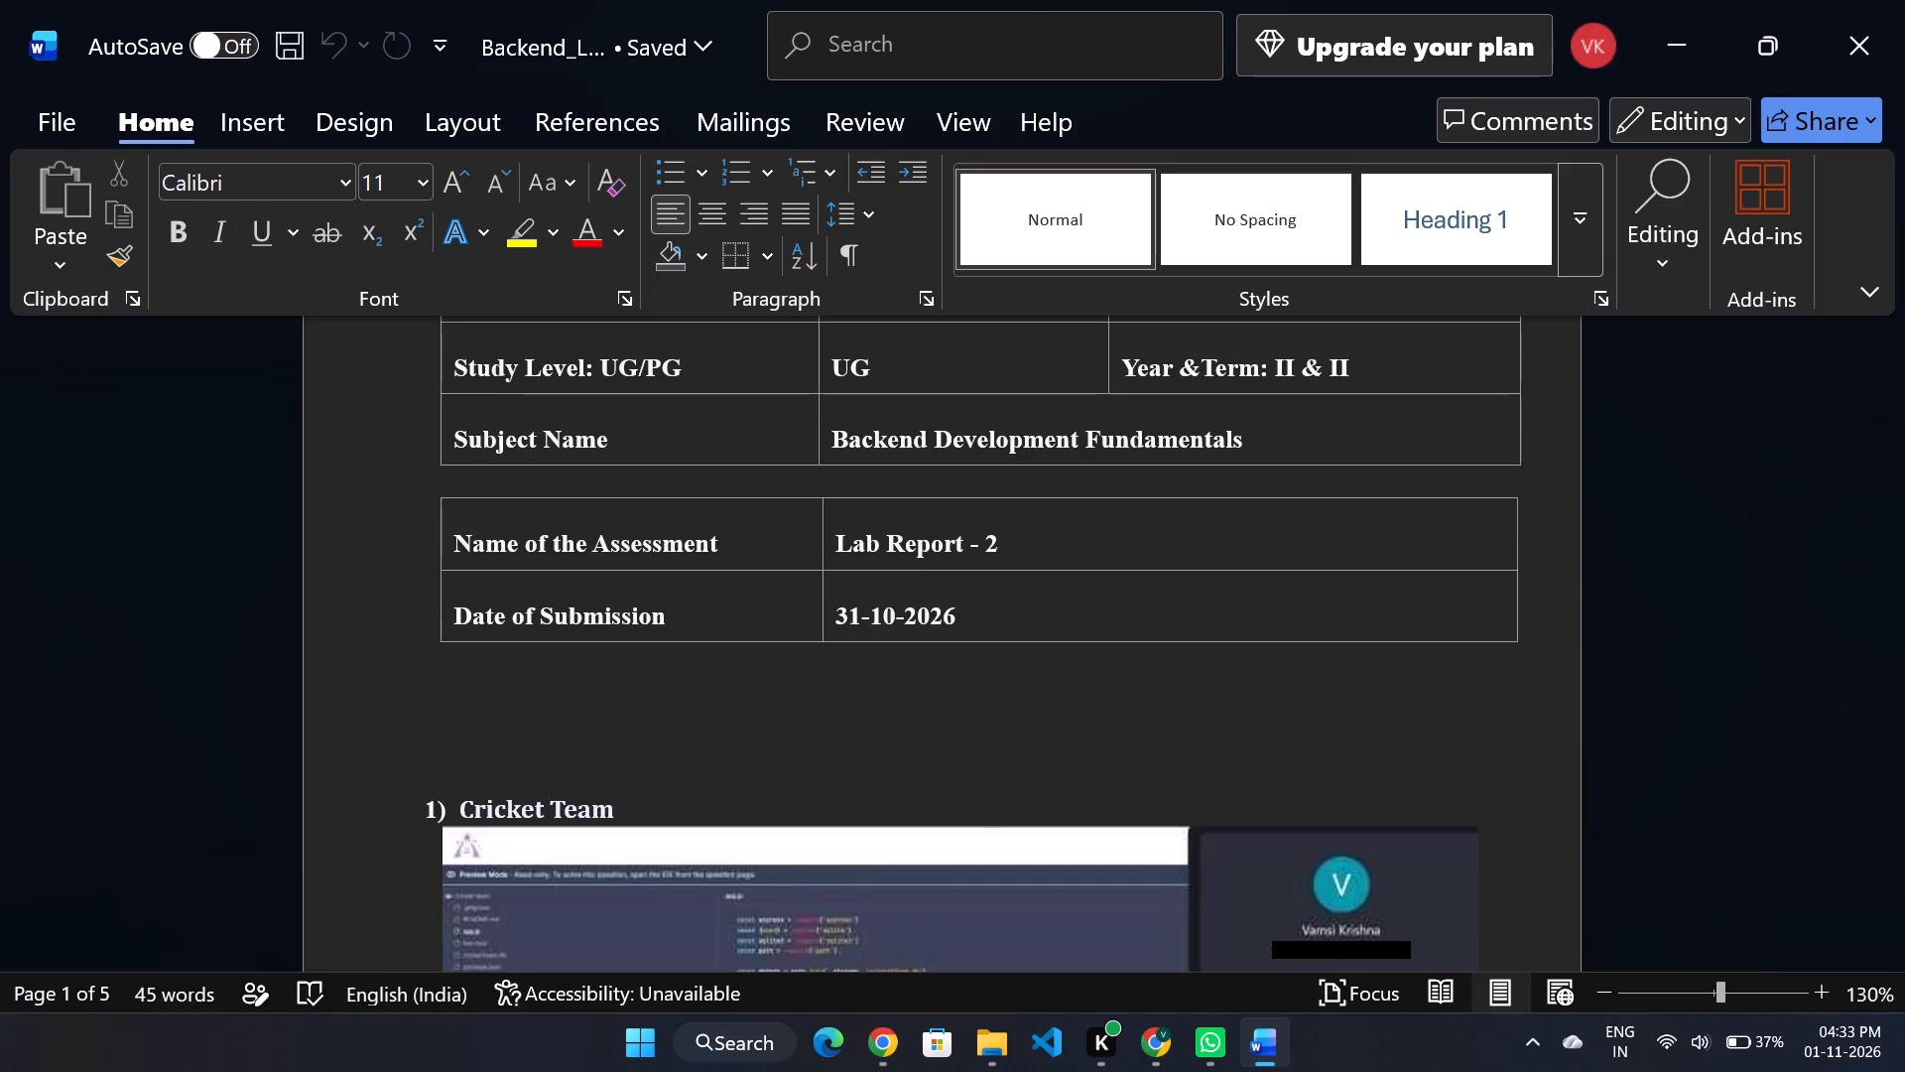
{"action": "scroll", "coordinate": [1132, 822], "scroll_direction": "down", "scroll_amount": 8}
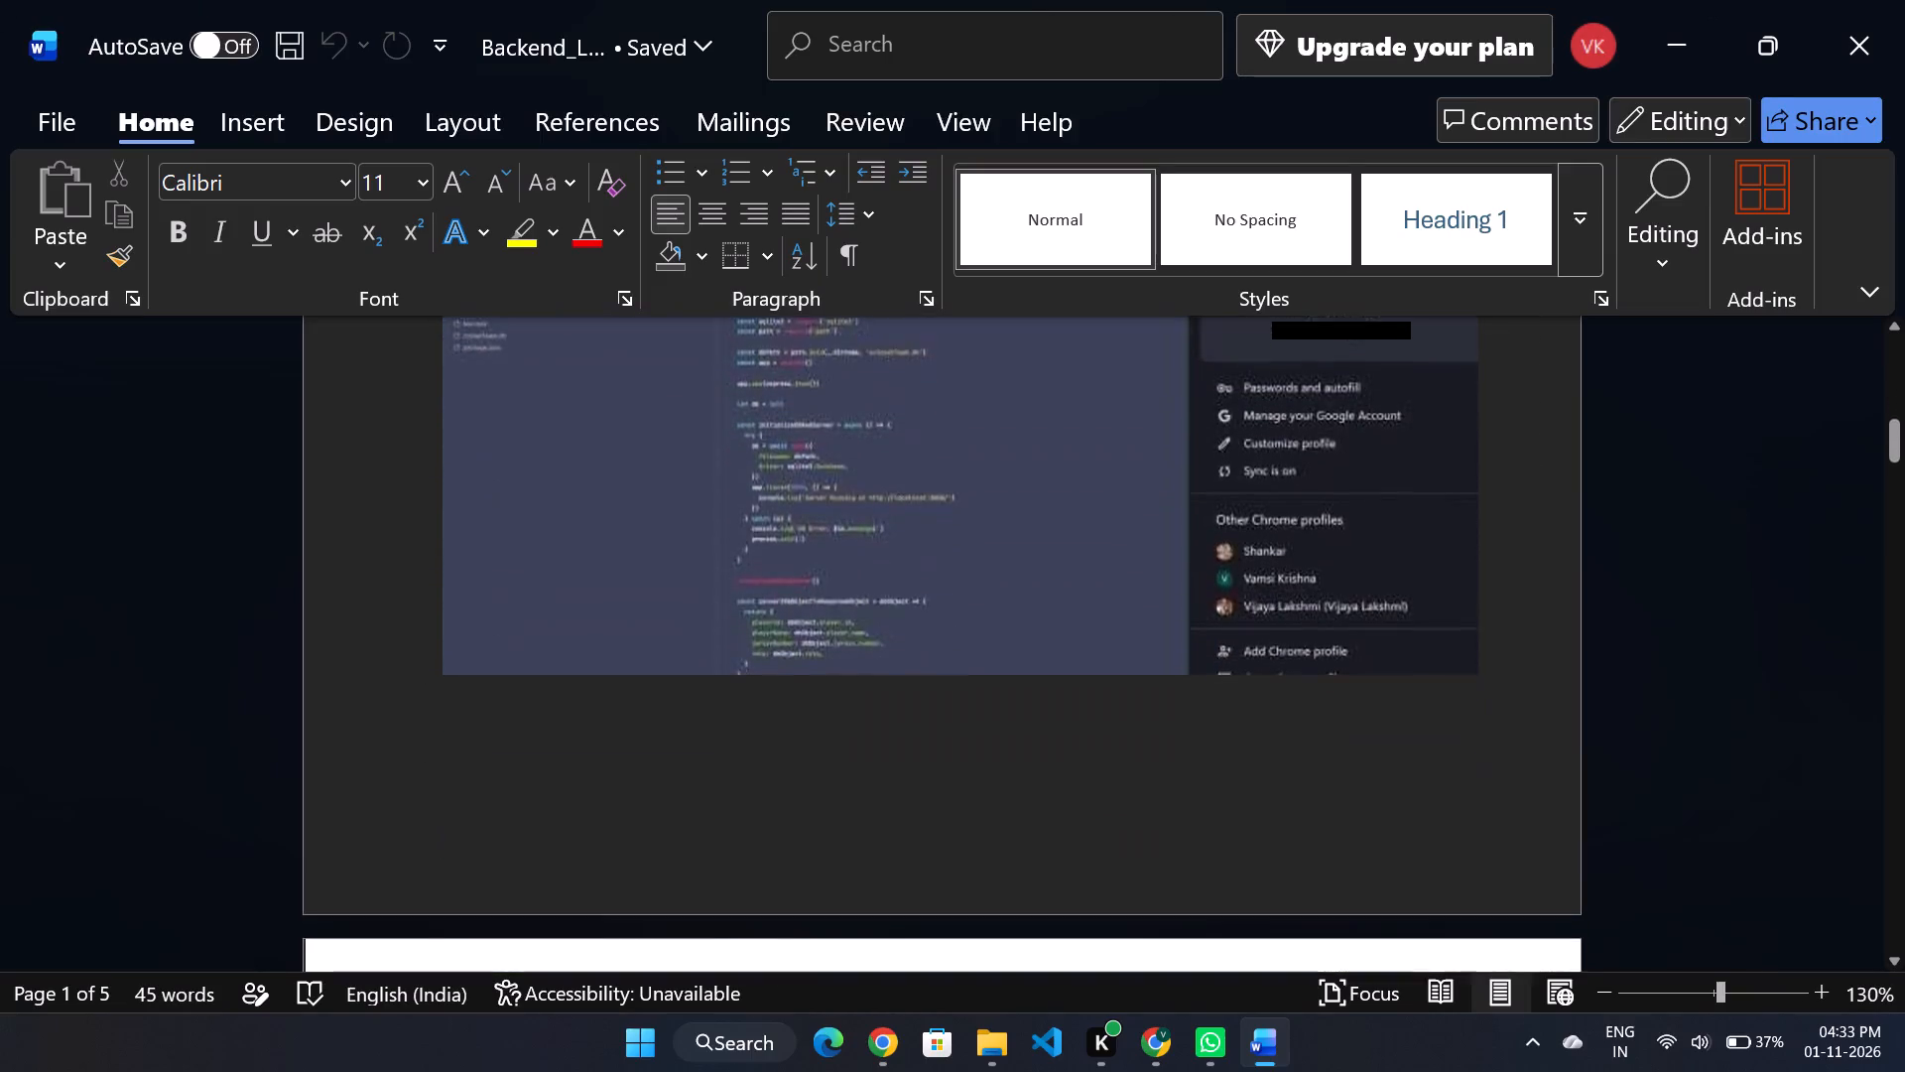
{"action": "scroll", "coordinate": [1126, 749], "scroll_direction": "down", "scroll_amount": 8}
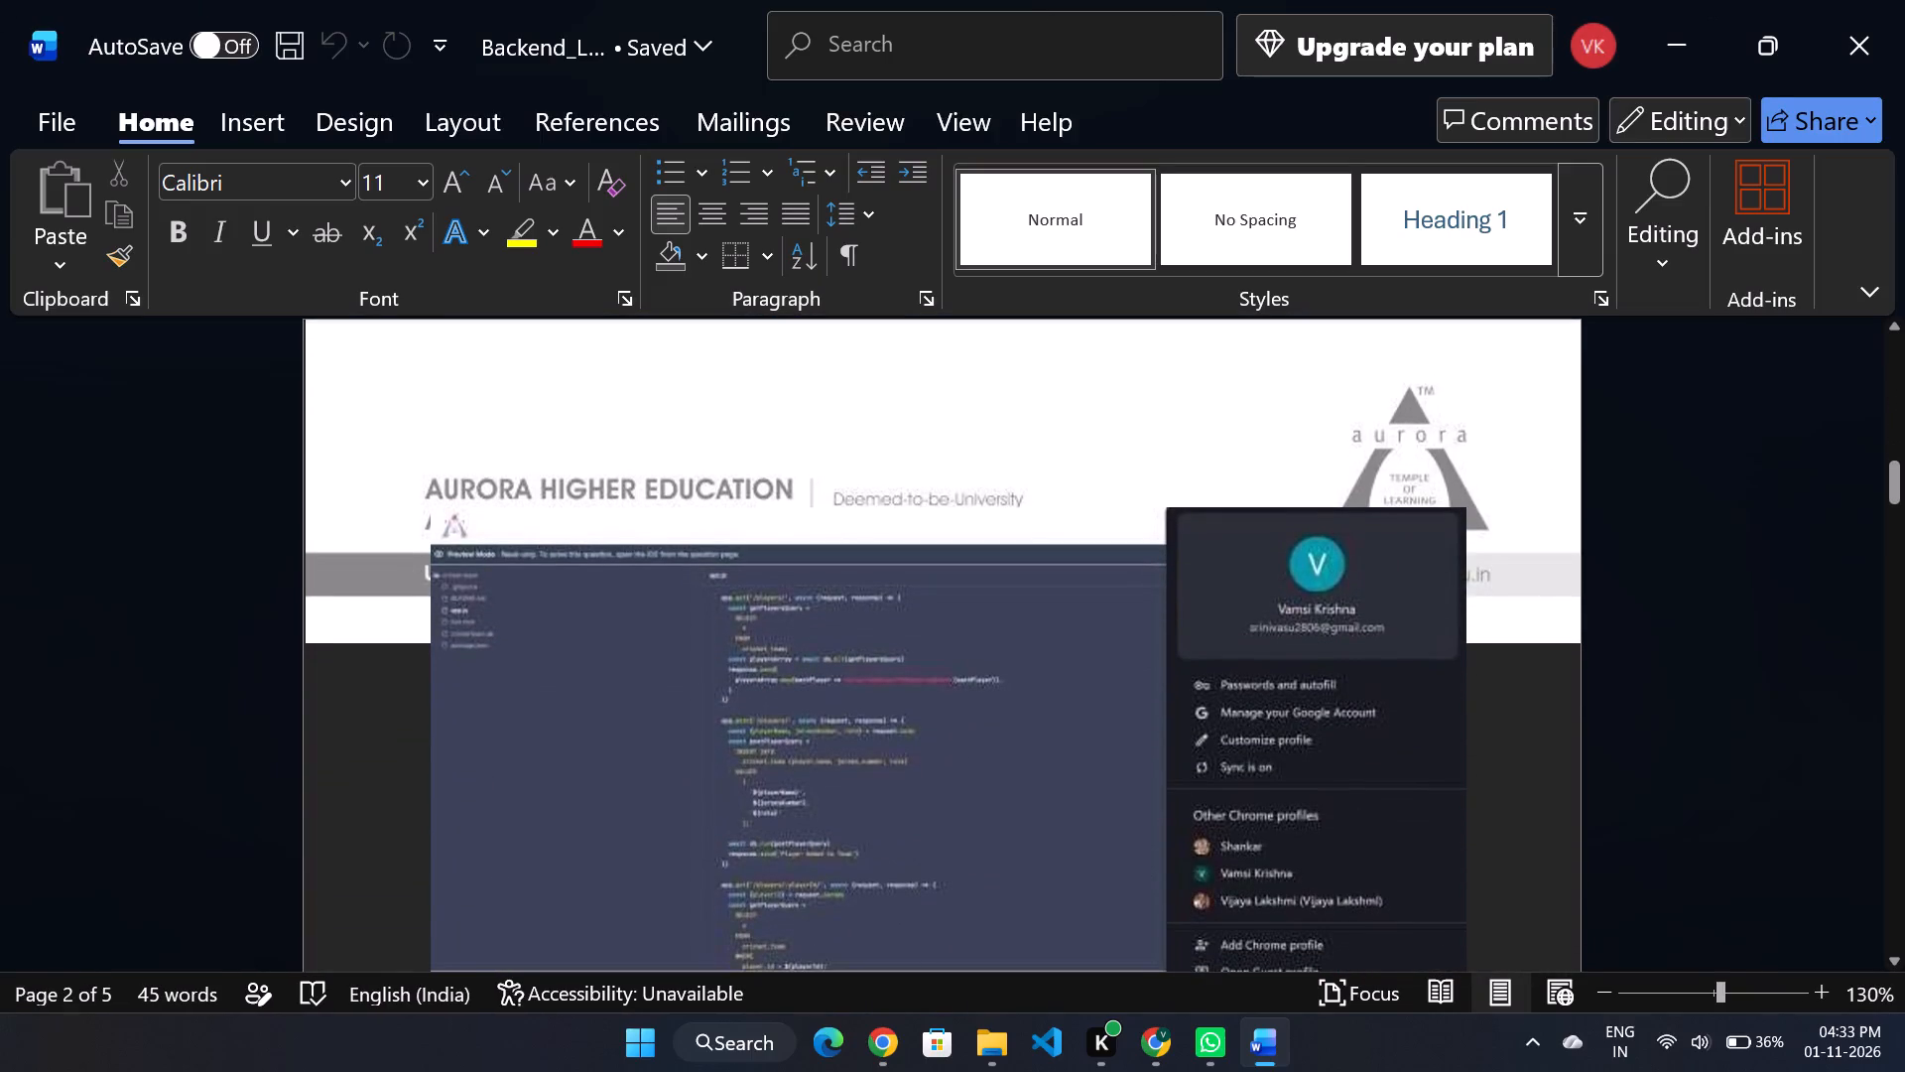
{"action": "scroll", "coordinate": [968, 547], "scroll_direction": "down", "scroll_amount": 18}
{"action": "scroll", "coordinate": [970, 547], "scroll_direction": "down", "scroll_amount": 11}
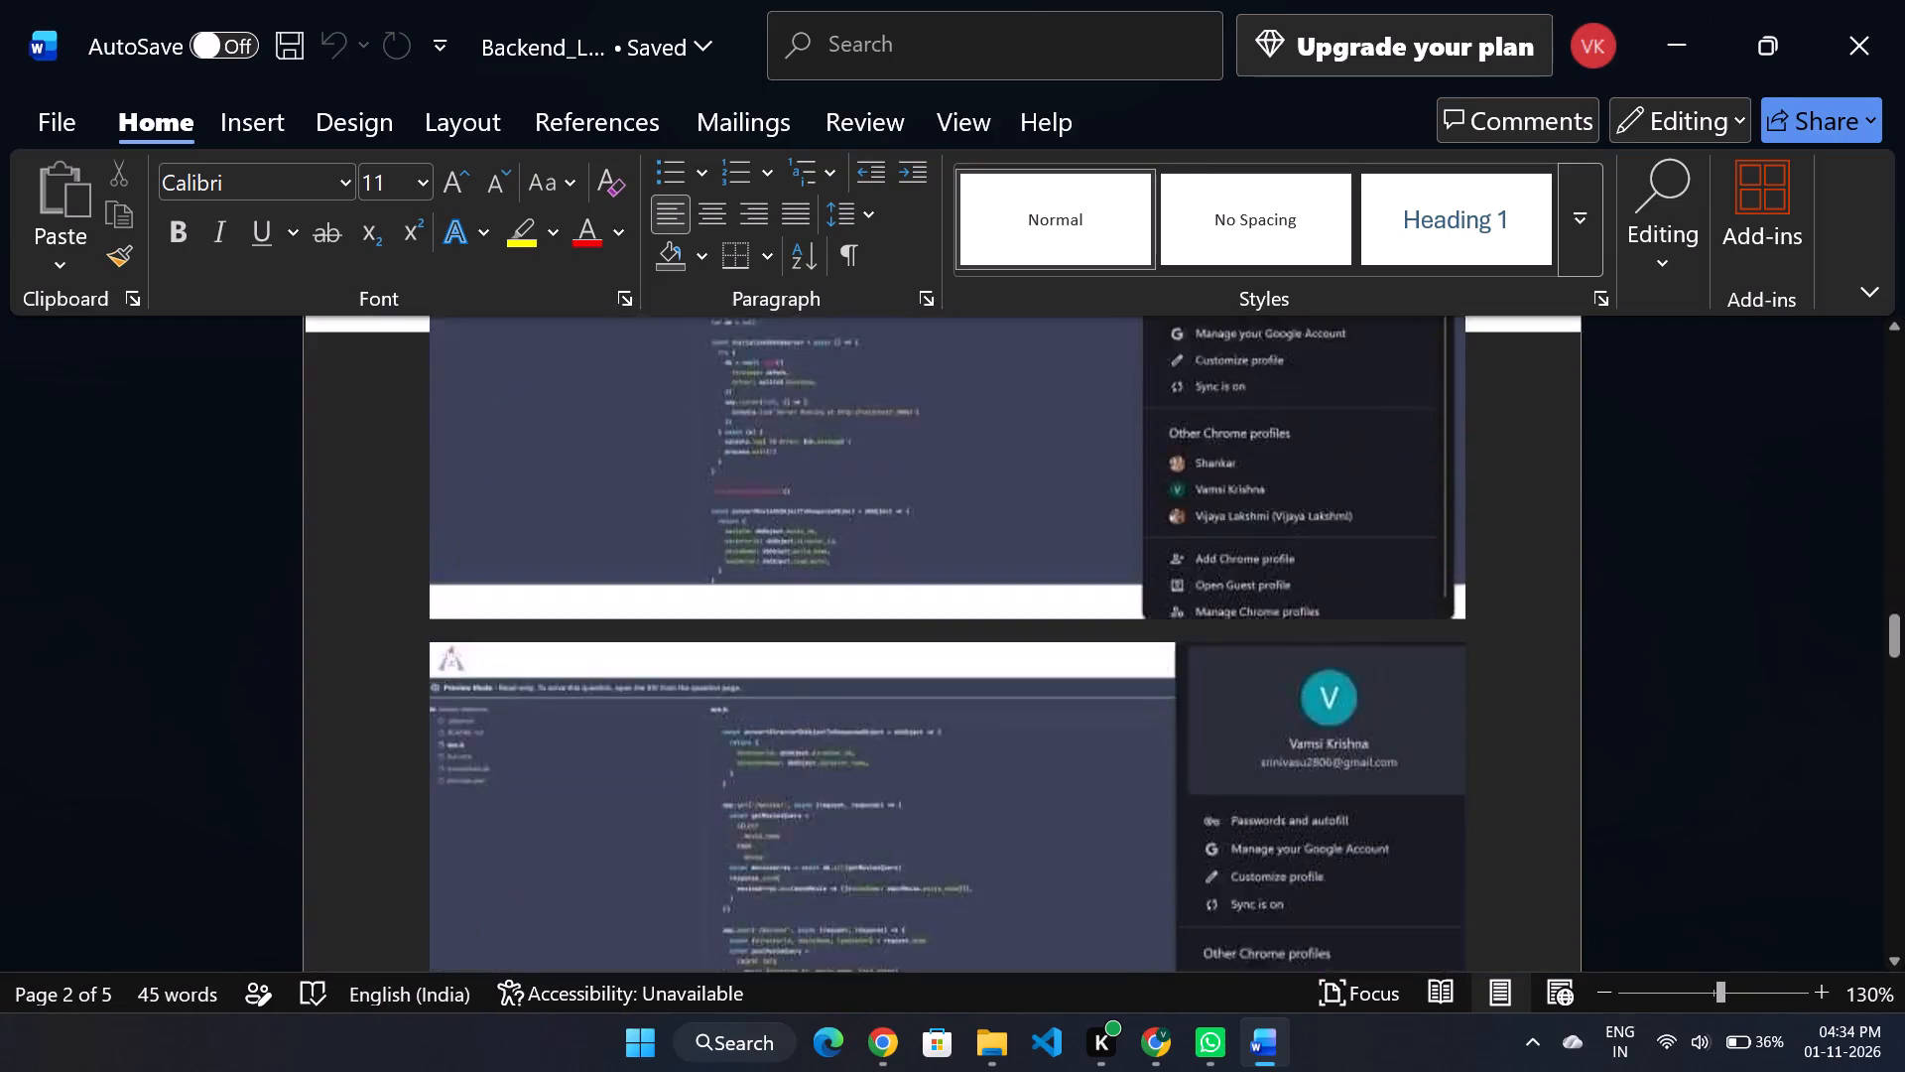
{"action": "scroll", "coordinate": [970, 547], "scroll_direction": "down", "scroll_amount": 20}
{"action": "scroll", "coordinate": [970, 547], "scroll_direction": "down", "scroll_amount": 16}
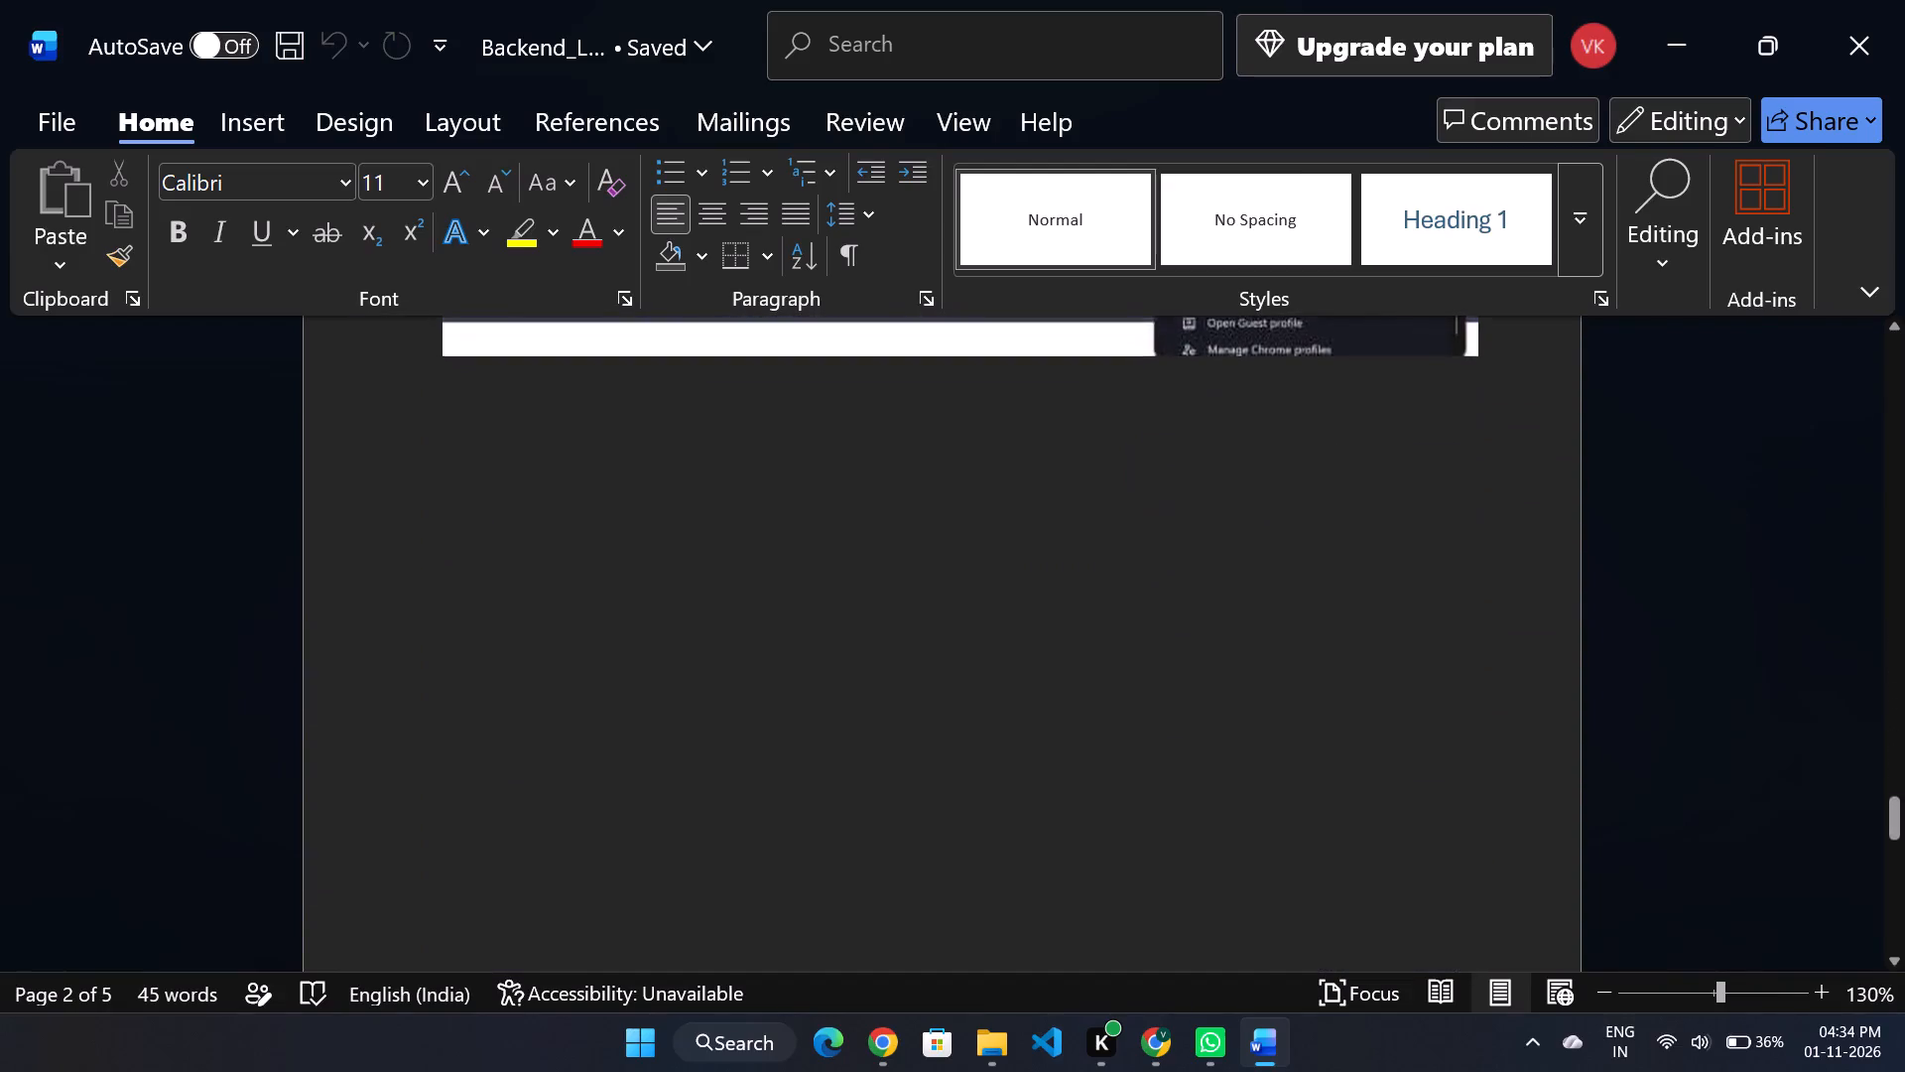
{"action": "scroll", "coordinate": [970, 547], "scroll_direction": "up", "scroll_amount": 1}
{"action": "scroll", "coordinate": [970, 547], "scroll_direction": "down", "scroll_amount": 10}
Delete the coding practice scores screenshot and the code screenshots under the Movies heading, working back from the last page.
{"action": "left_click", "coordinate": [970, 547]}
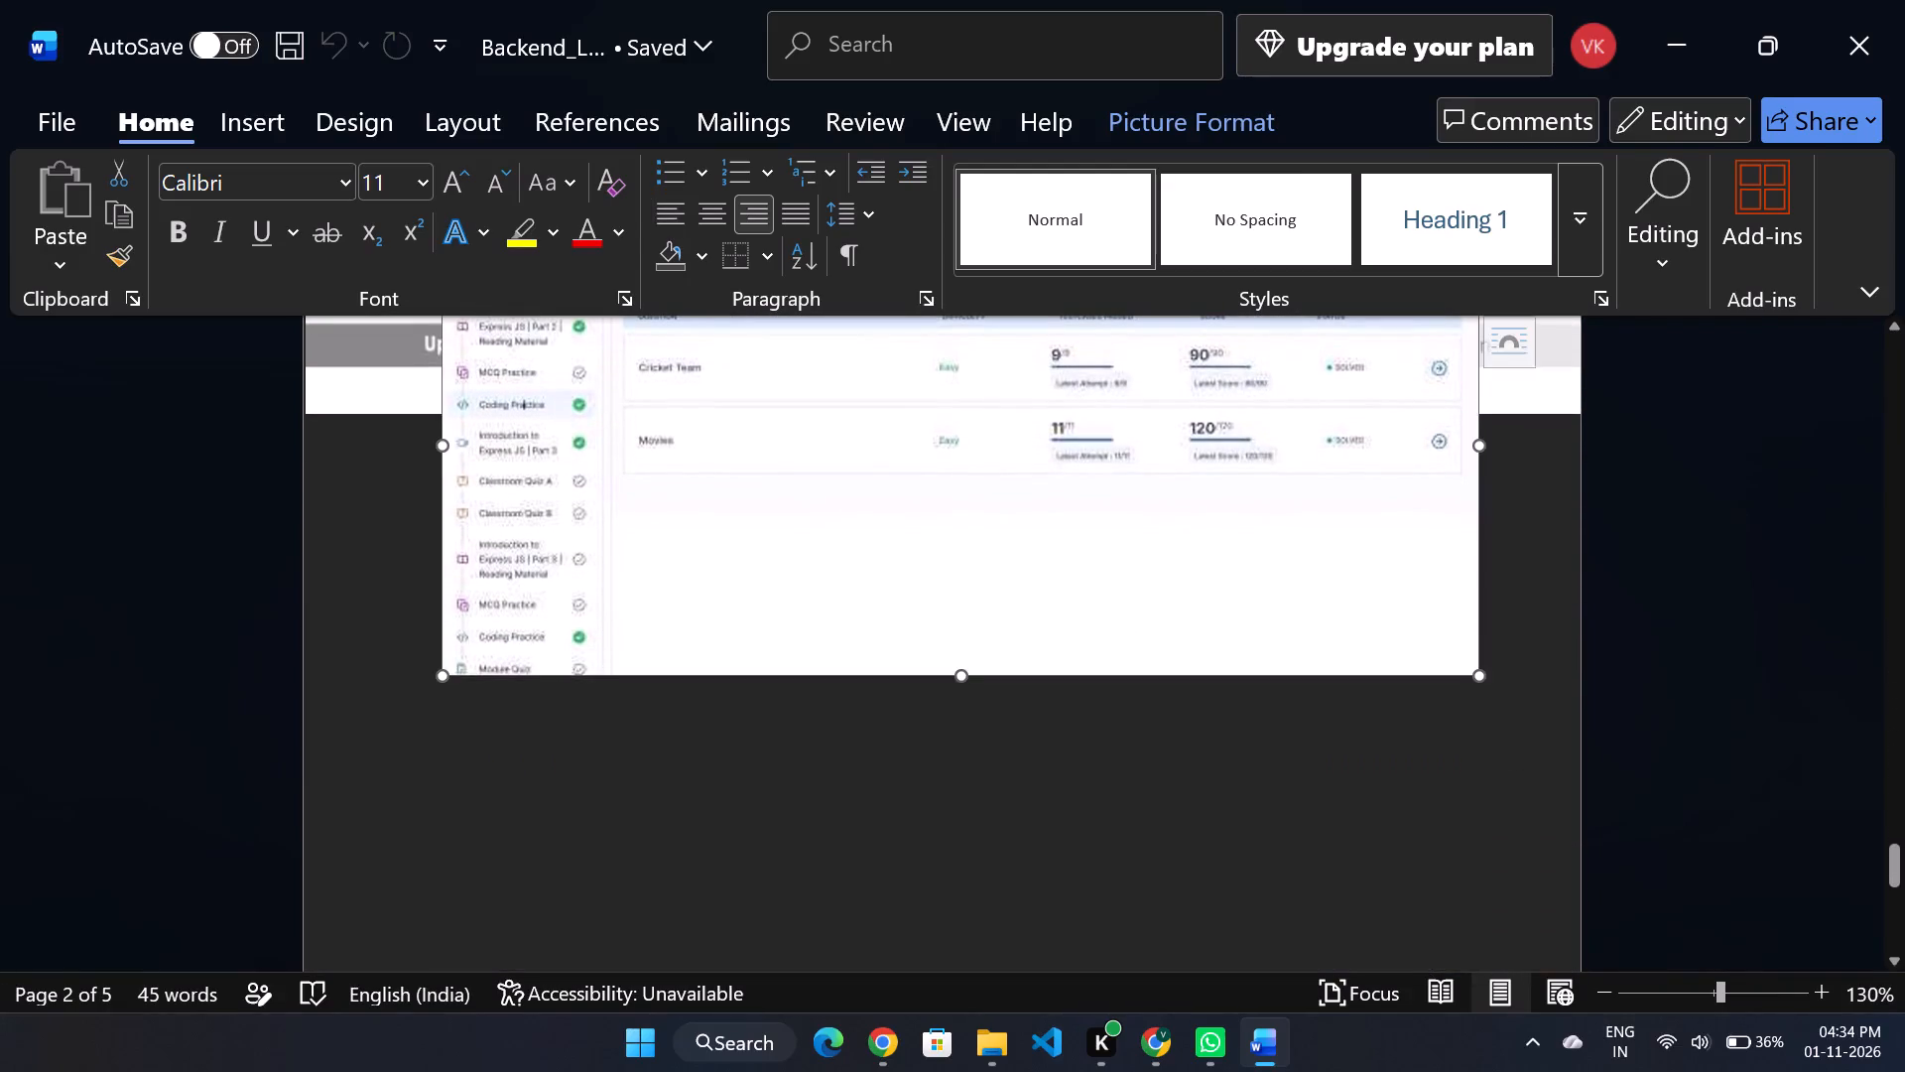
{"action": "key", "text": "BackSpace"}
{"action": "left_click", "coordinate": [970, 547]}
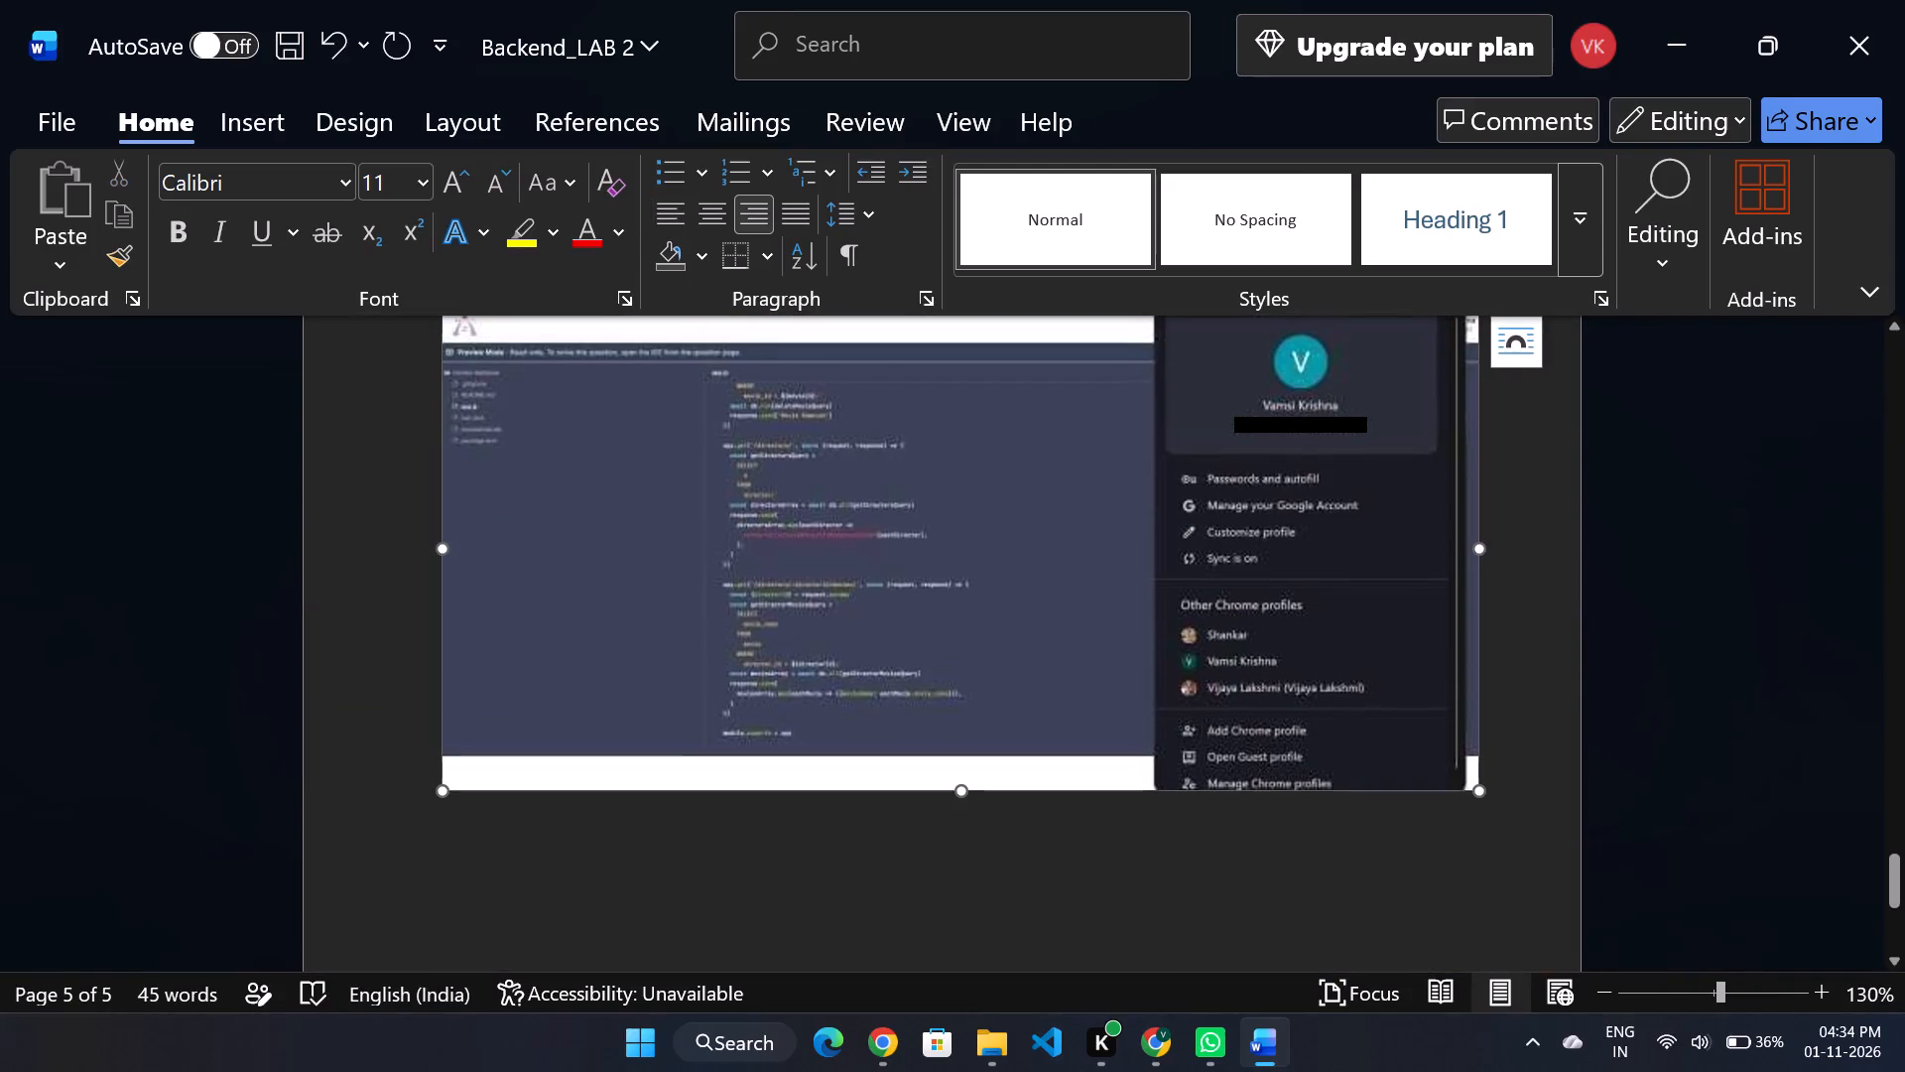
{"action": "key", "text": "BackSpace"}
{"action": "left_click_drag", "start_coordinate": [970, 547], "coordinate": [939, 474]}
{"action": "scroll", "coordinate": [939, 474], "scroll_direction": "up", "scroll_amount": 2}
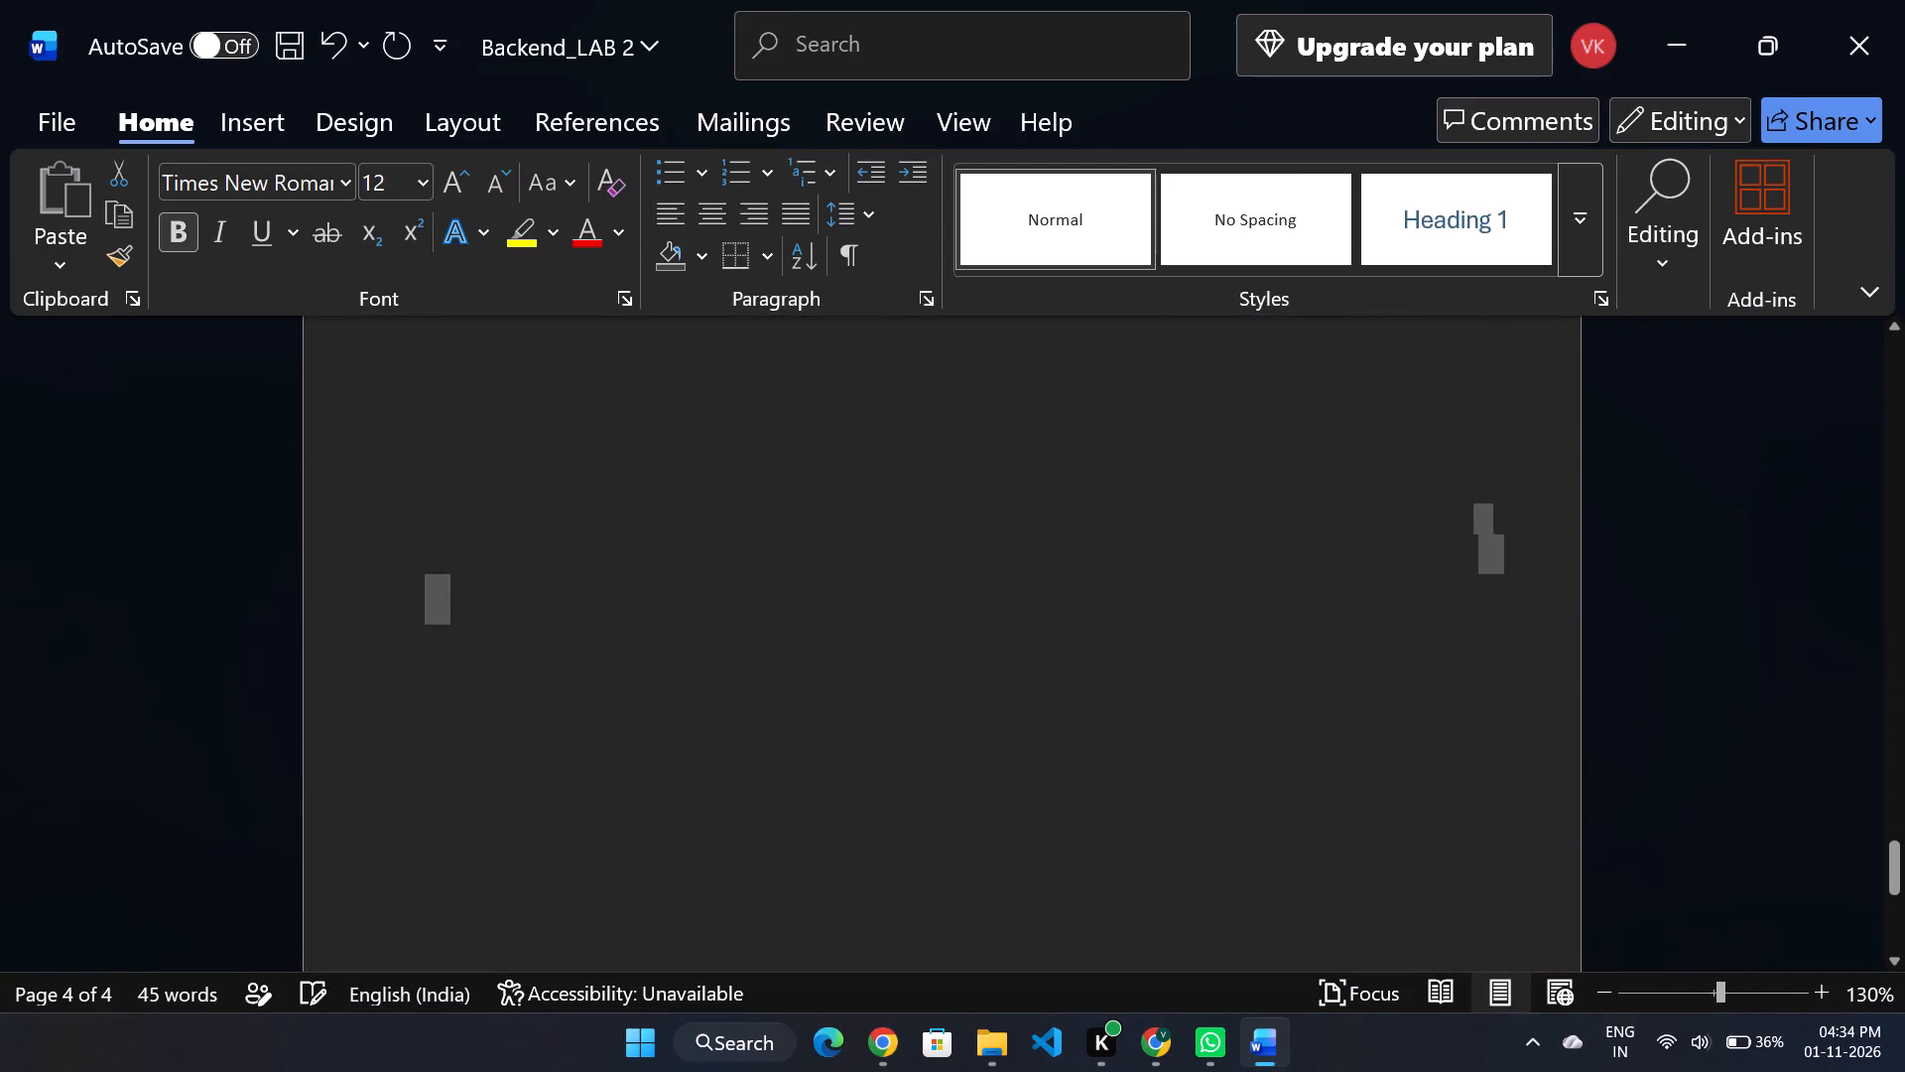
{"action": "scroll", "coordinate": [971, 537], "scroll_direction": "up", "scroll_amount": 4}
{"action": "left_click", "coordinate": [971, 537]}
{"action": "key", "text": "BackSpace"}
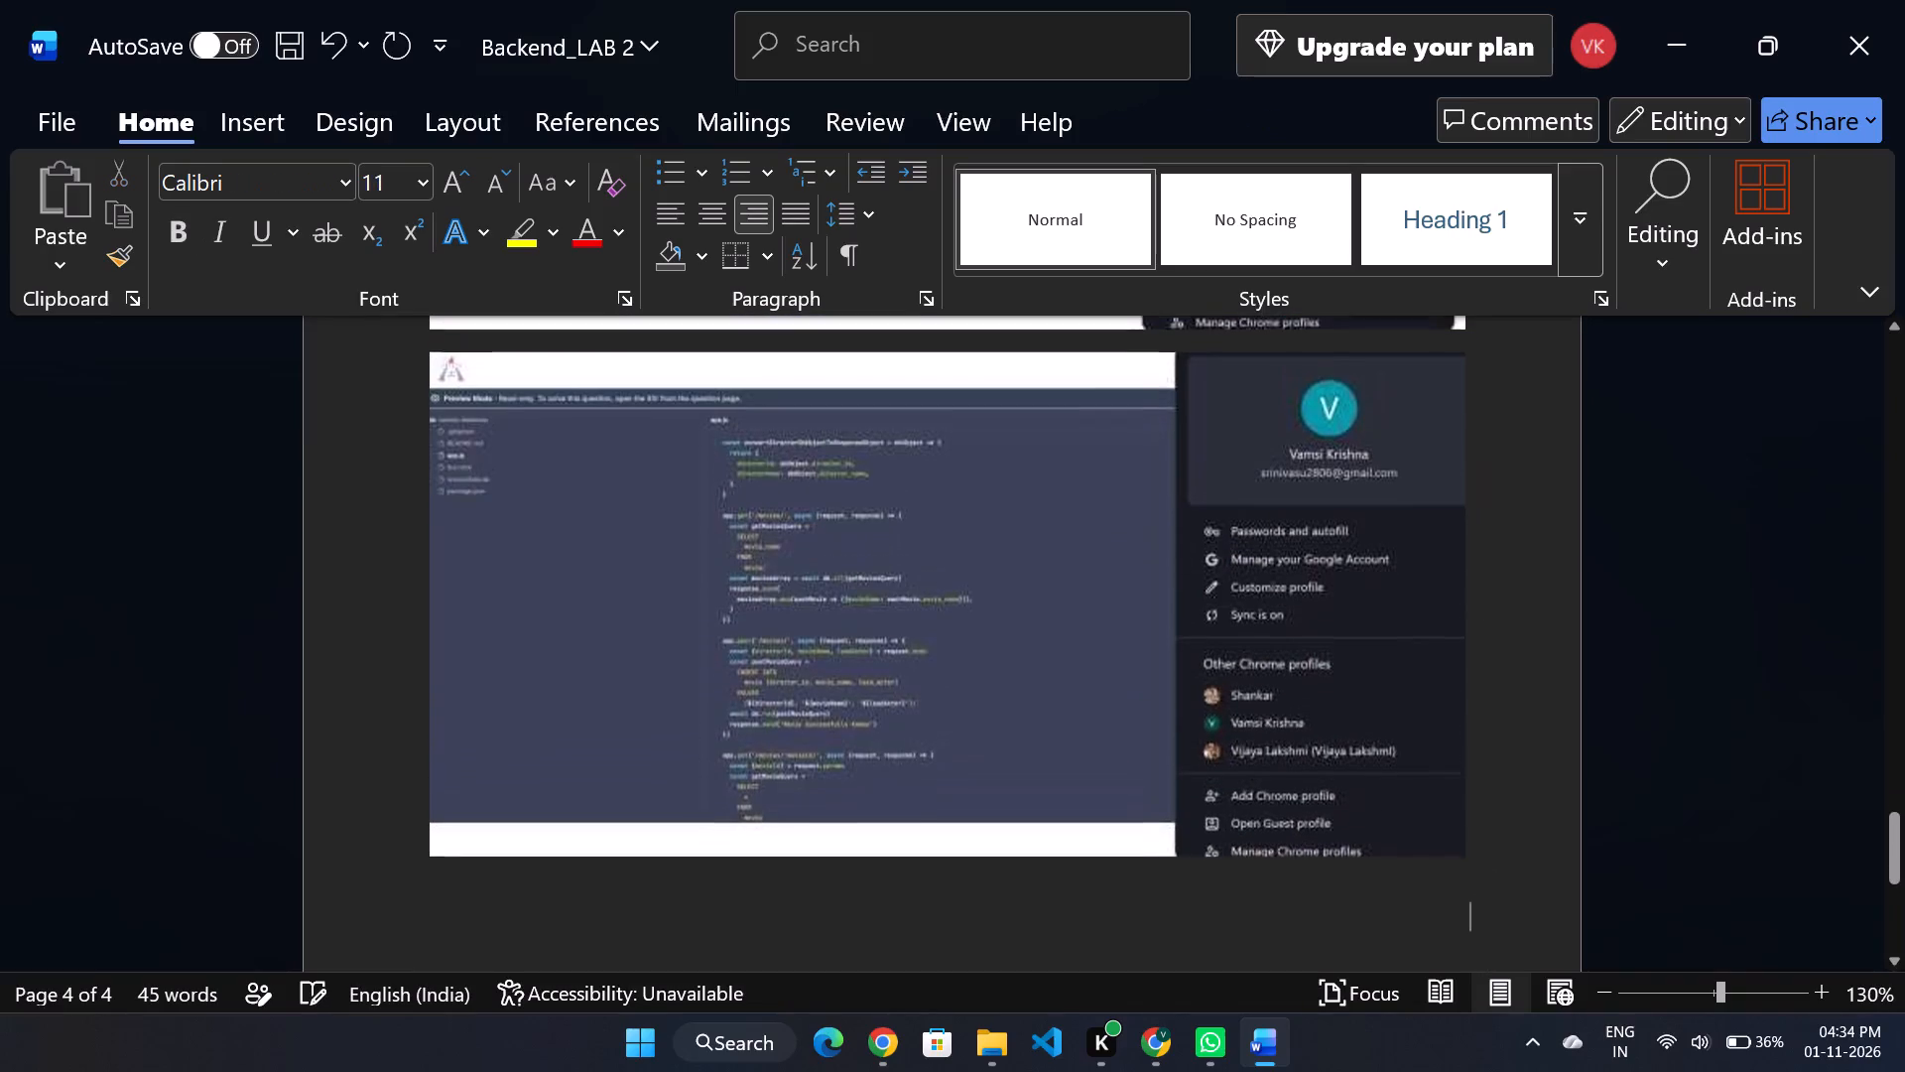
{"action": "left_click", "coordinate": [971, 537]}
{"action": "key", "text": "BackSpace"}
Delete the code screenshots under the Cricket Team heading.
{"action": "scroll", "coordinate": [971, 537], "scroll_direction": "down", "scroll_amount": 1}
{"action": "scroll", "coordinate": [971, 545], "scroll_direction": "up", "scroll_amount": 16}
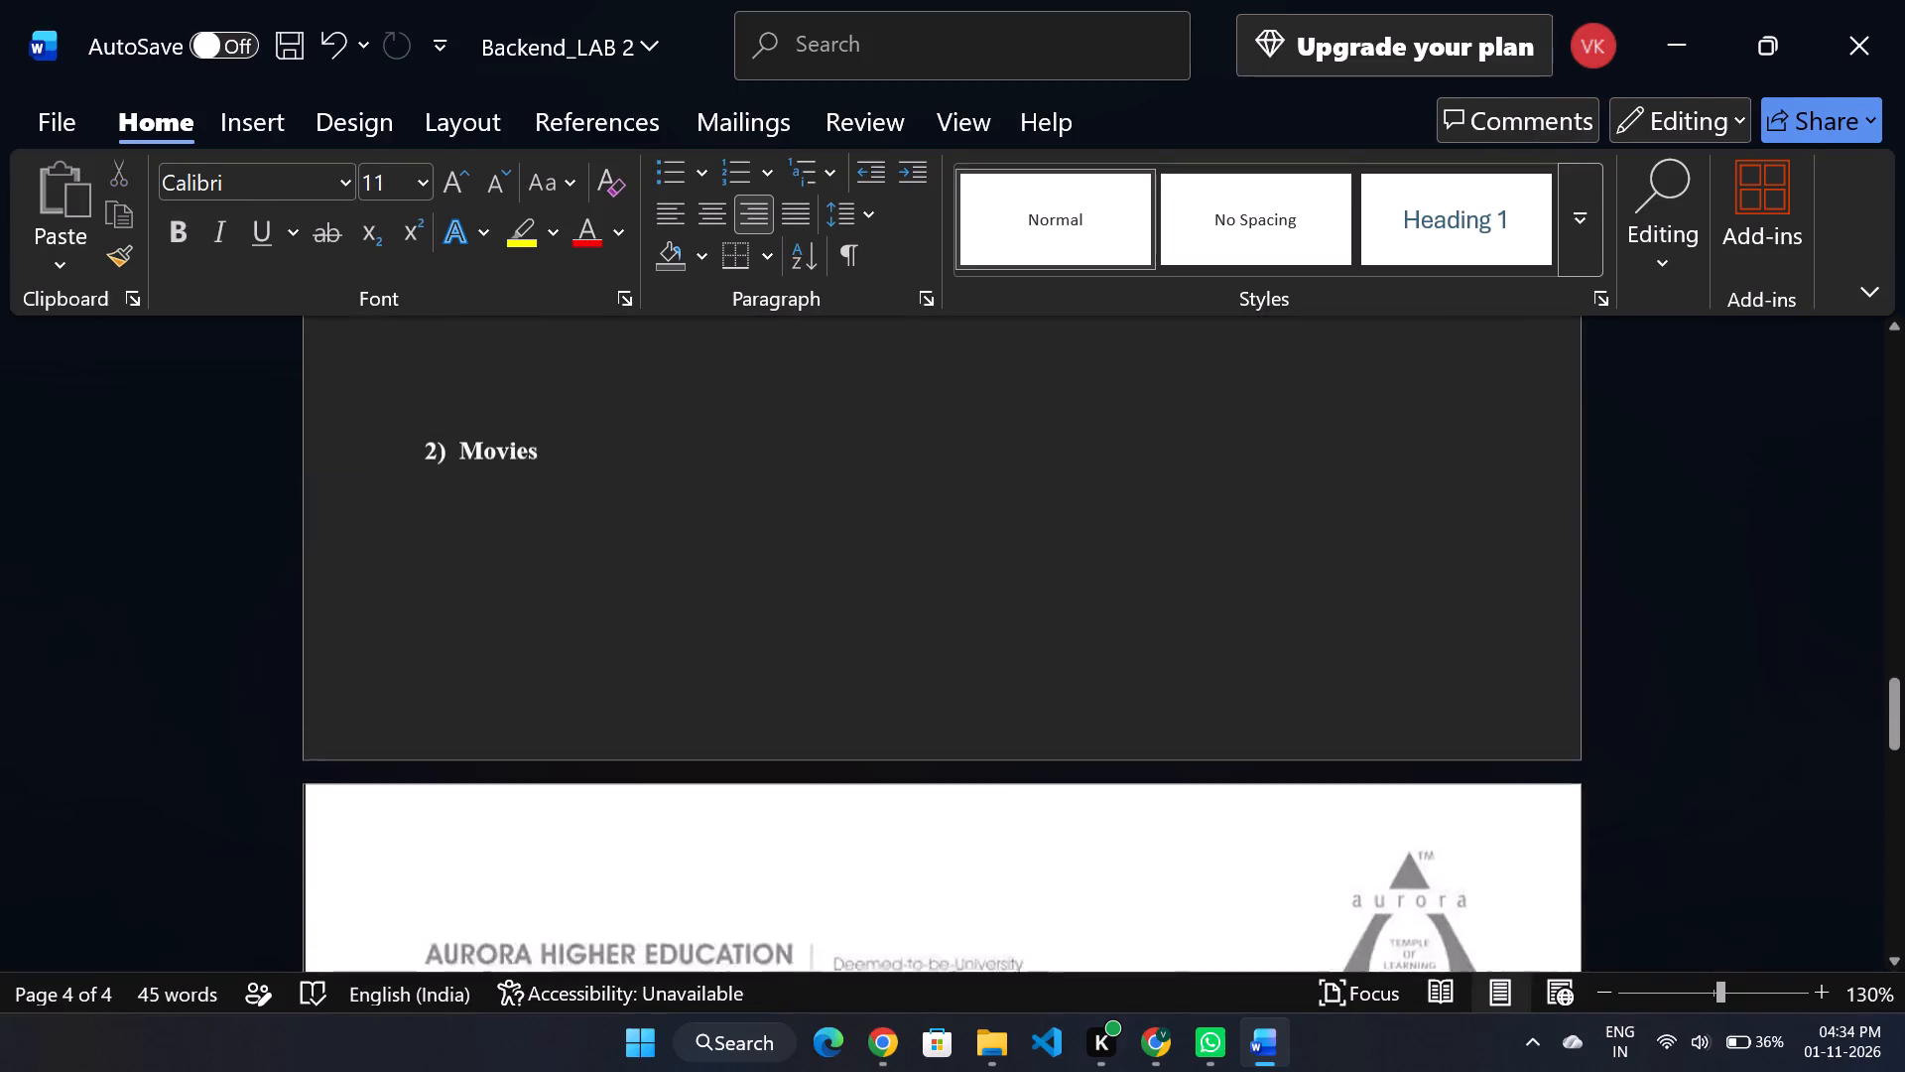
{"action": "scroll", "coordinate": [971, 545], "scroll_direction": "up", "scroll_amount": 6}
{"action": "left_click", "coordinate": [971, 545]}
{"action": "key", "text": "BackSpace"}
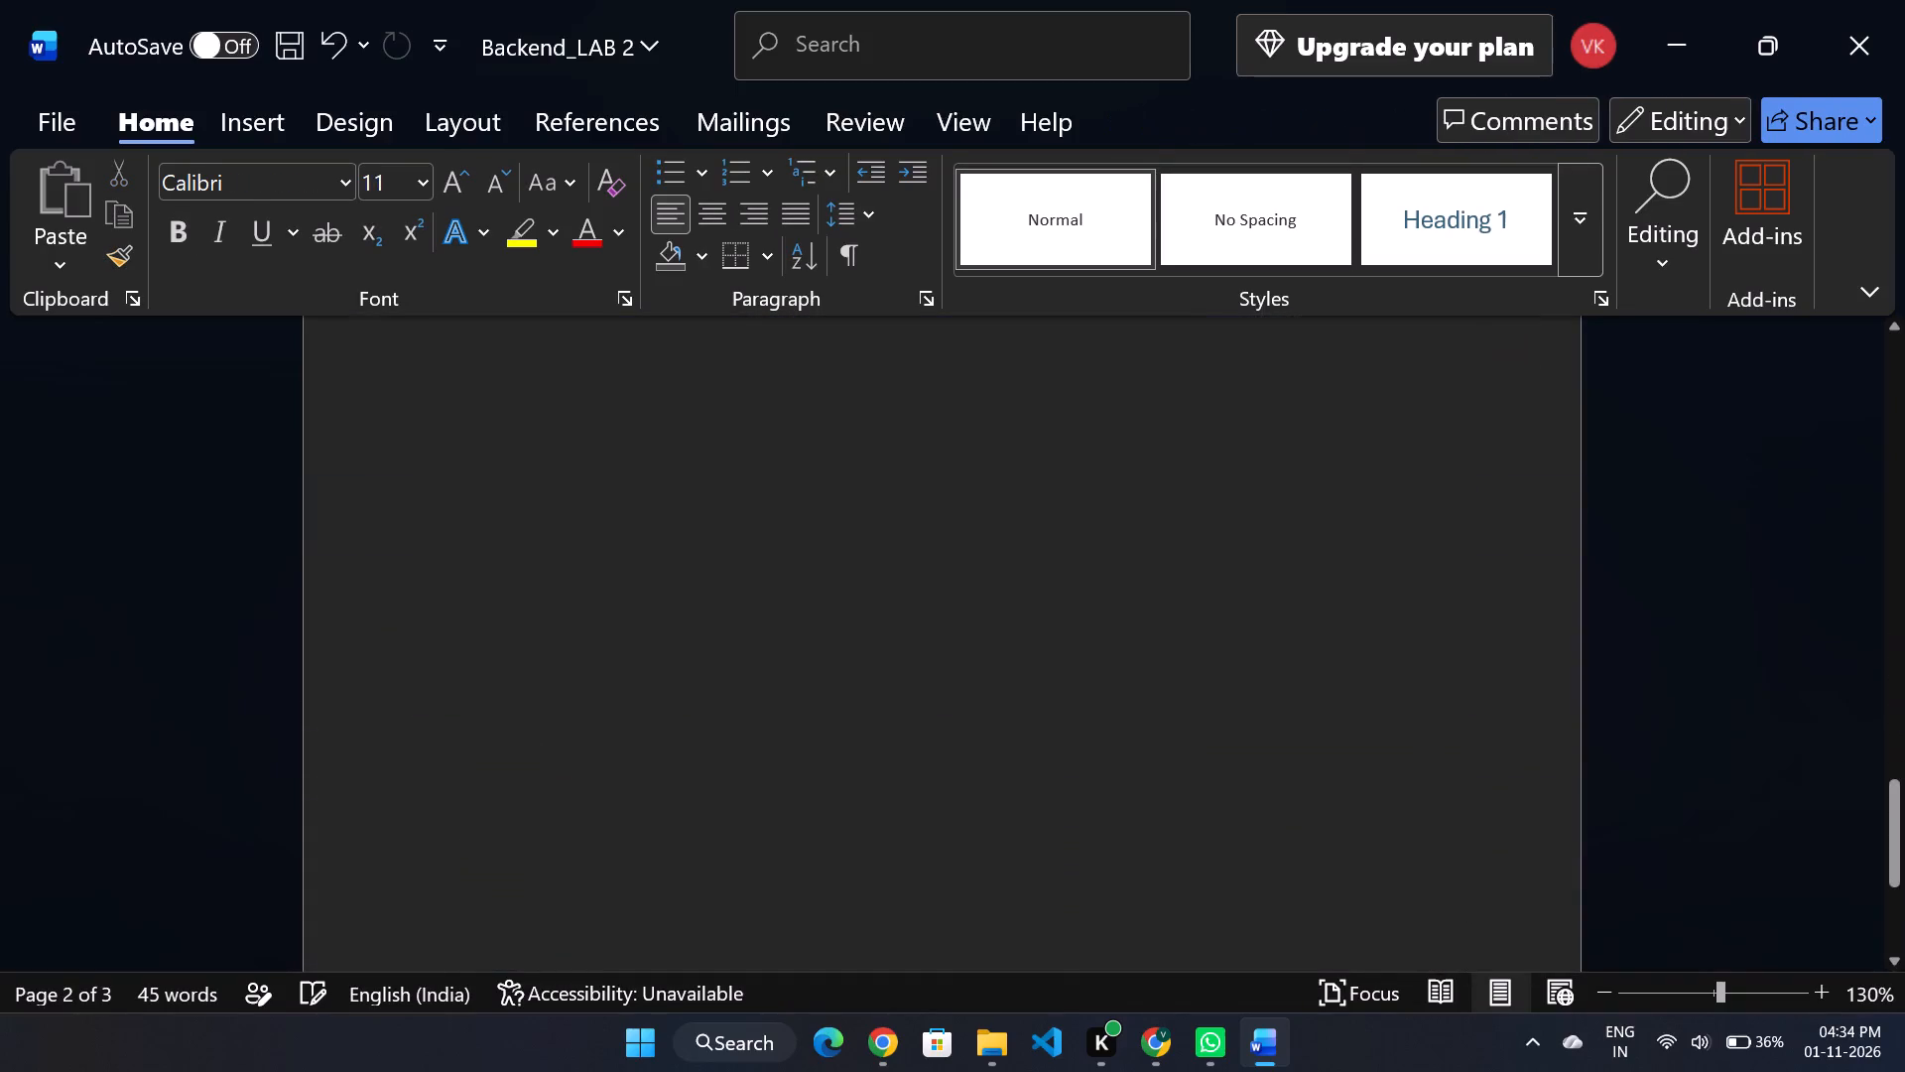
{"action": "scroll", "coordinate": [971, 545], "scroll_direction": "up", "scroll_amount": 19}
{"action": "left_click", "coordinate": [971, 545]}
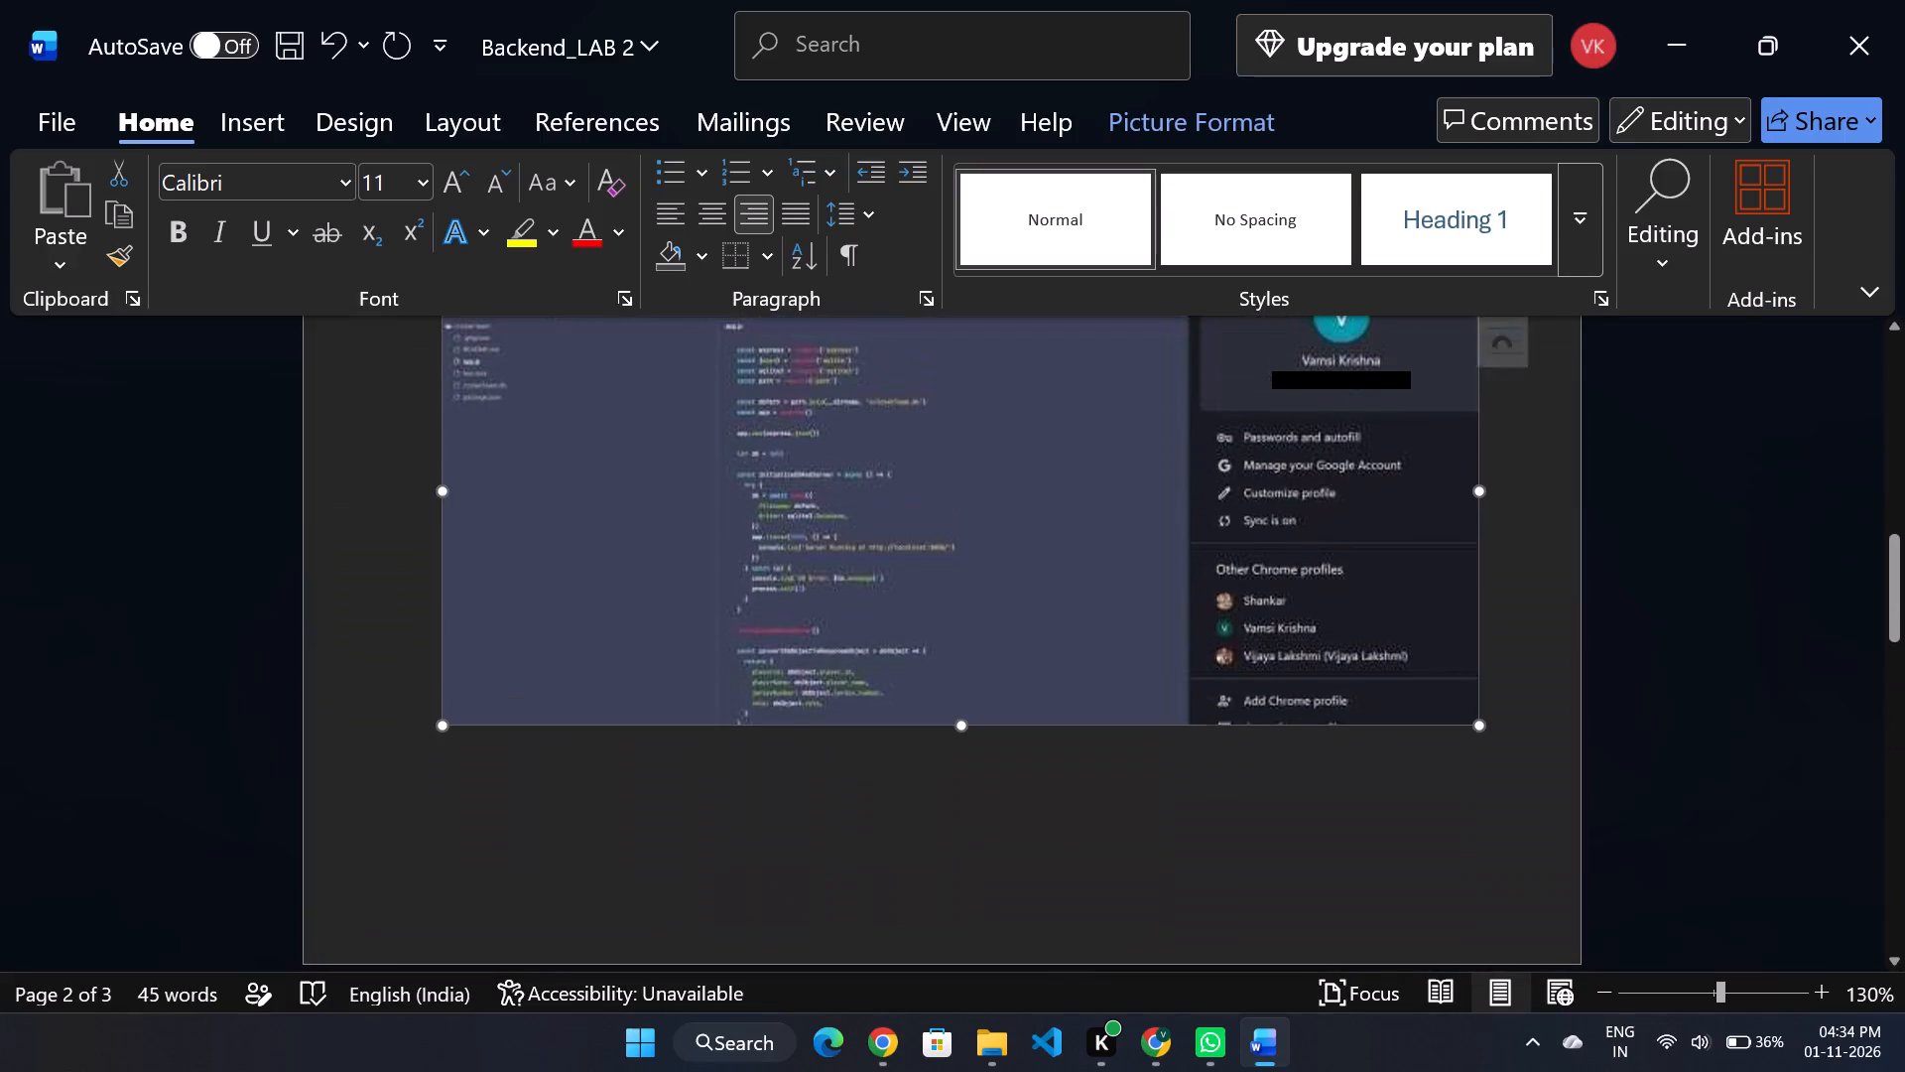
{"action": "key", "text": "BackSpace"}
Delete the 2) Movies heading and the blank lines above it.
{"action": "scroll", "coordinate": [971, 545], "scroll_direction": "up", "scroll_amount": 8}
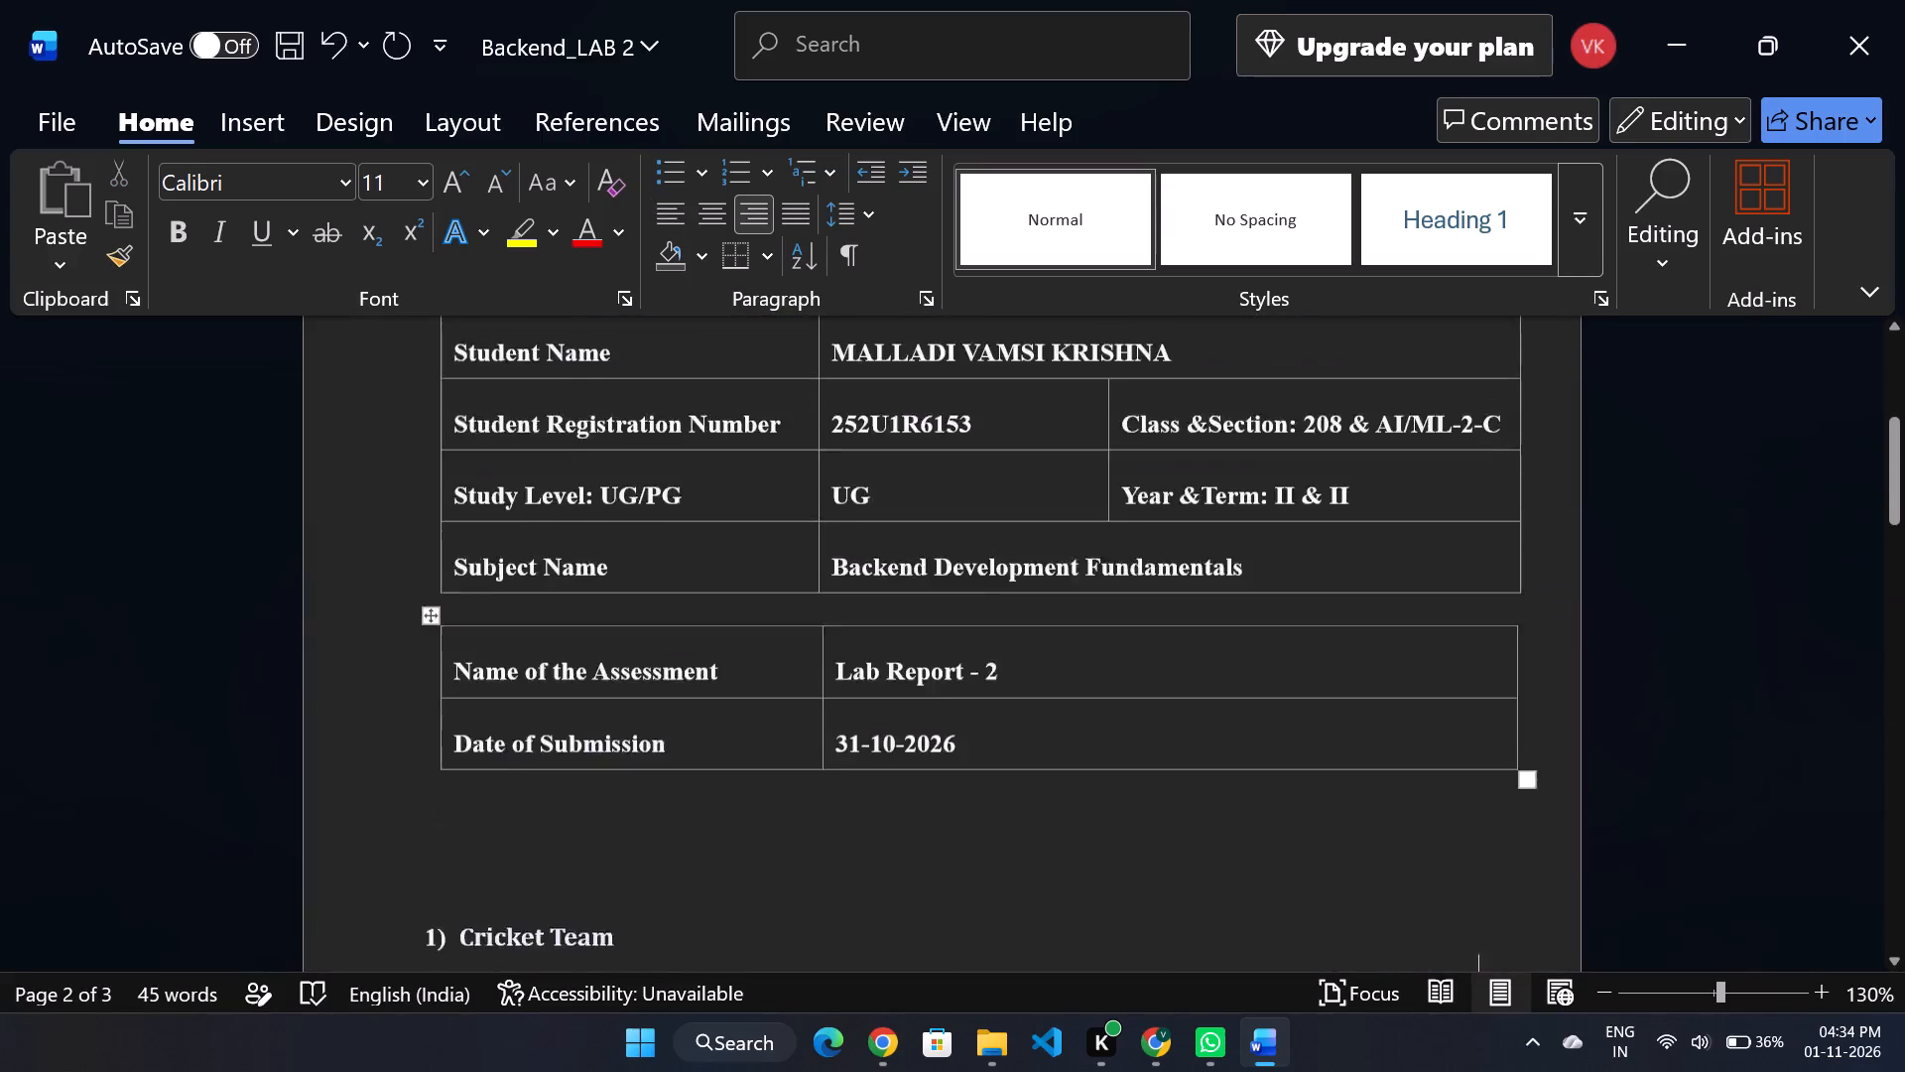
{"action": "scroll", "coordinate": [971, 545], "scroll_direction": "down", "scroll_amount": 7}
{"action": "scroll", "coordinate": [854, 681], "scroll_direction": "down", "scroll_amount": 2}
{"action": "left_click_drag", "start_coordinate": [619, 775], "coordinate": [610, 766]}
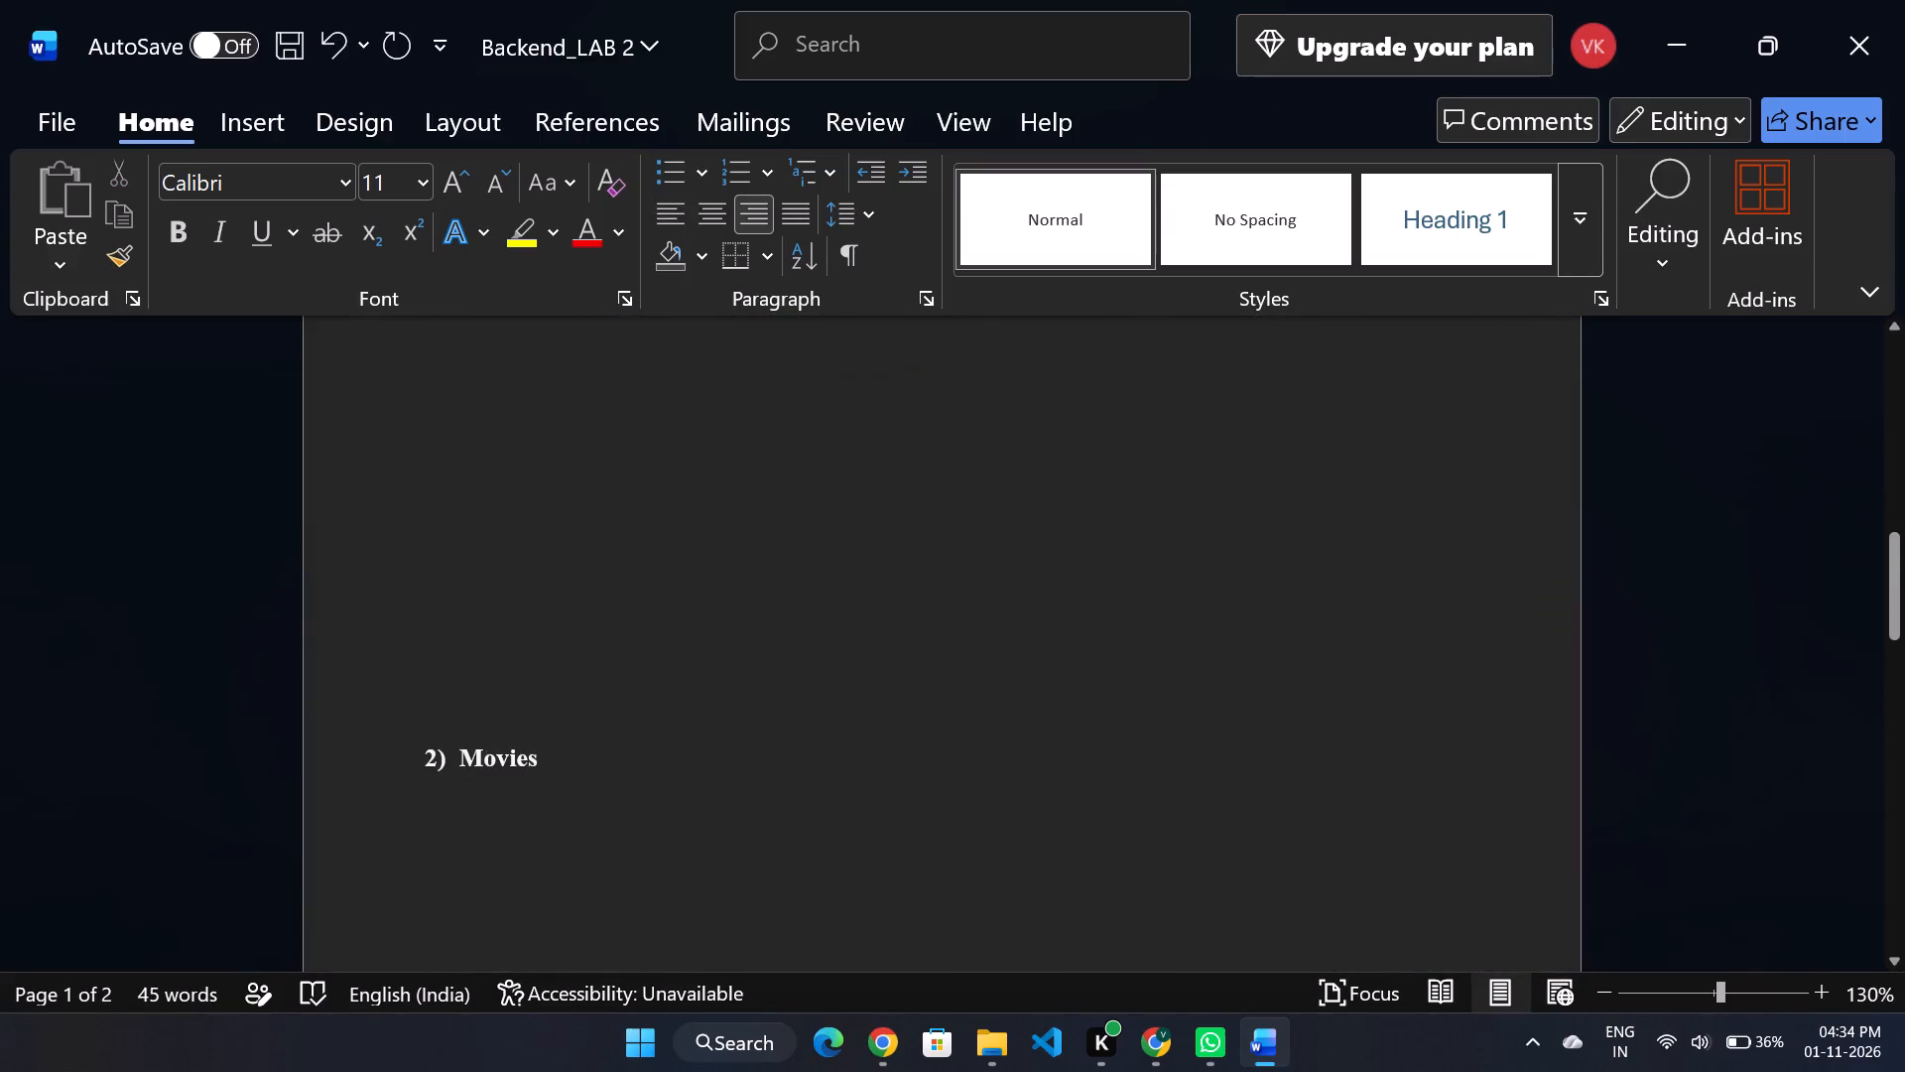
{"action": "left_click_drag", "start_coordinate": [610, 766], "coordinate": [413, 788]}
{"action": "key", "text": "BackSpace"}
{"action": "key", "text": "BackSpace"}
{"action": "key", "text": "BackSpace"}
{"action": "key", "text": "BackSpace"}
{"action": "key", "text": "BackSpace"}
{"action": "key", "text": "BackSpace"}
{"action": "key", "text": "BackSpace"}
{"action": "key", "text": "BackSpace"}
{"action": "key", "text": "BackSpace"}
{"action": "key", "text": "BackSpace"}
{"action": "key", "text": "BackSpace"}
{"action": "key", "text": "BackSpace"}
{"action": "key", "text": "BackSpace"}
{"action": "key", "text": "BackSpace"}
{"action": "key", "text": "BackSpace"}
{"action": "key", "text": "BackSpace"}
{"action": "key", "text": "BackSpace"}
{"action": "key", "text": "BackSpace"}
{"action": "key", "text": "BackSpace"}
{"action": "key", "text": "BackSpace"}
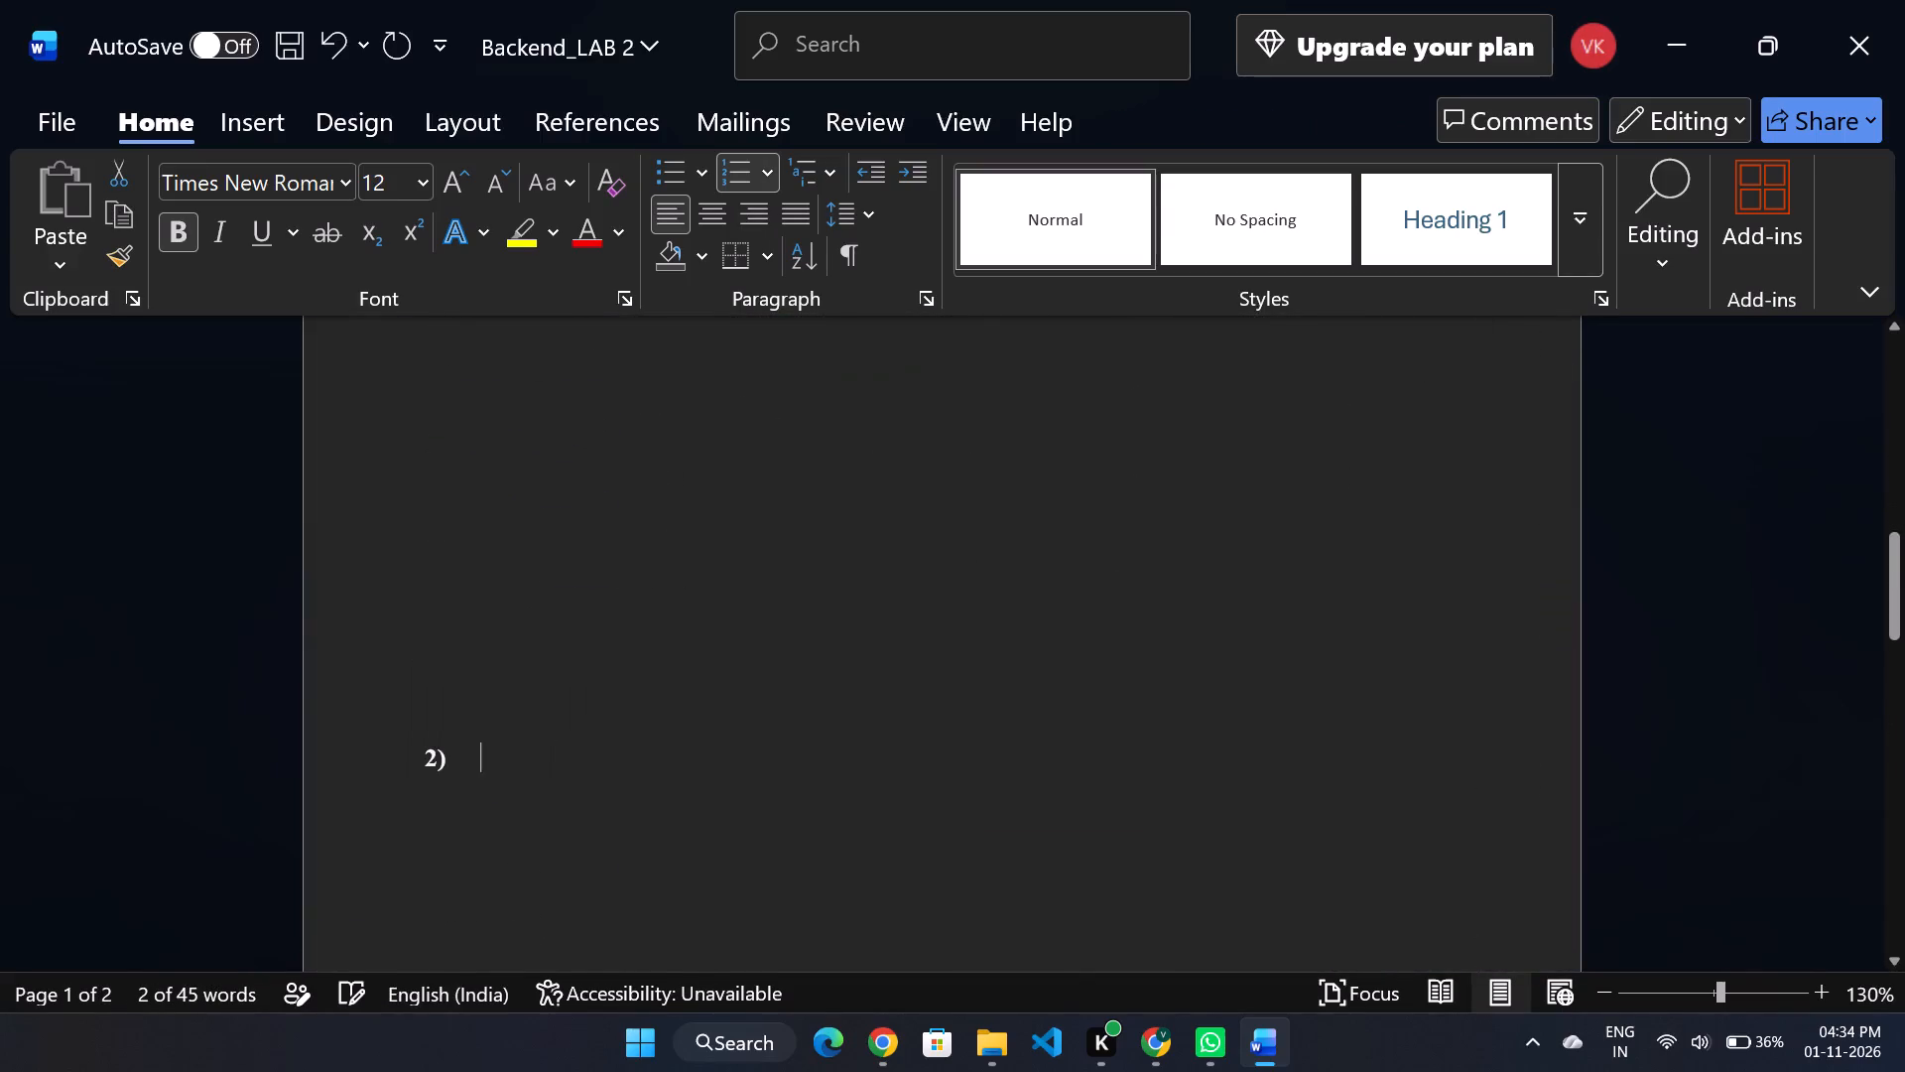
{"action": "key", "text": "BackSpace"}
{"action": "key", "text": "BackSpace"}
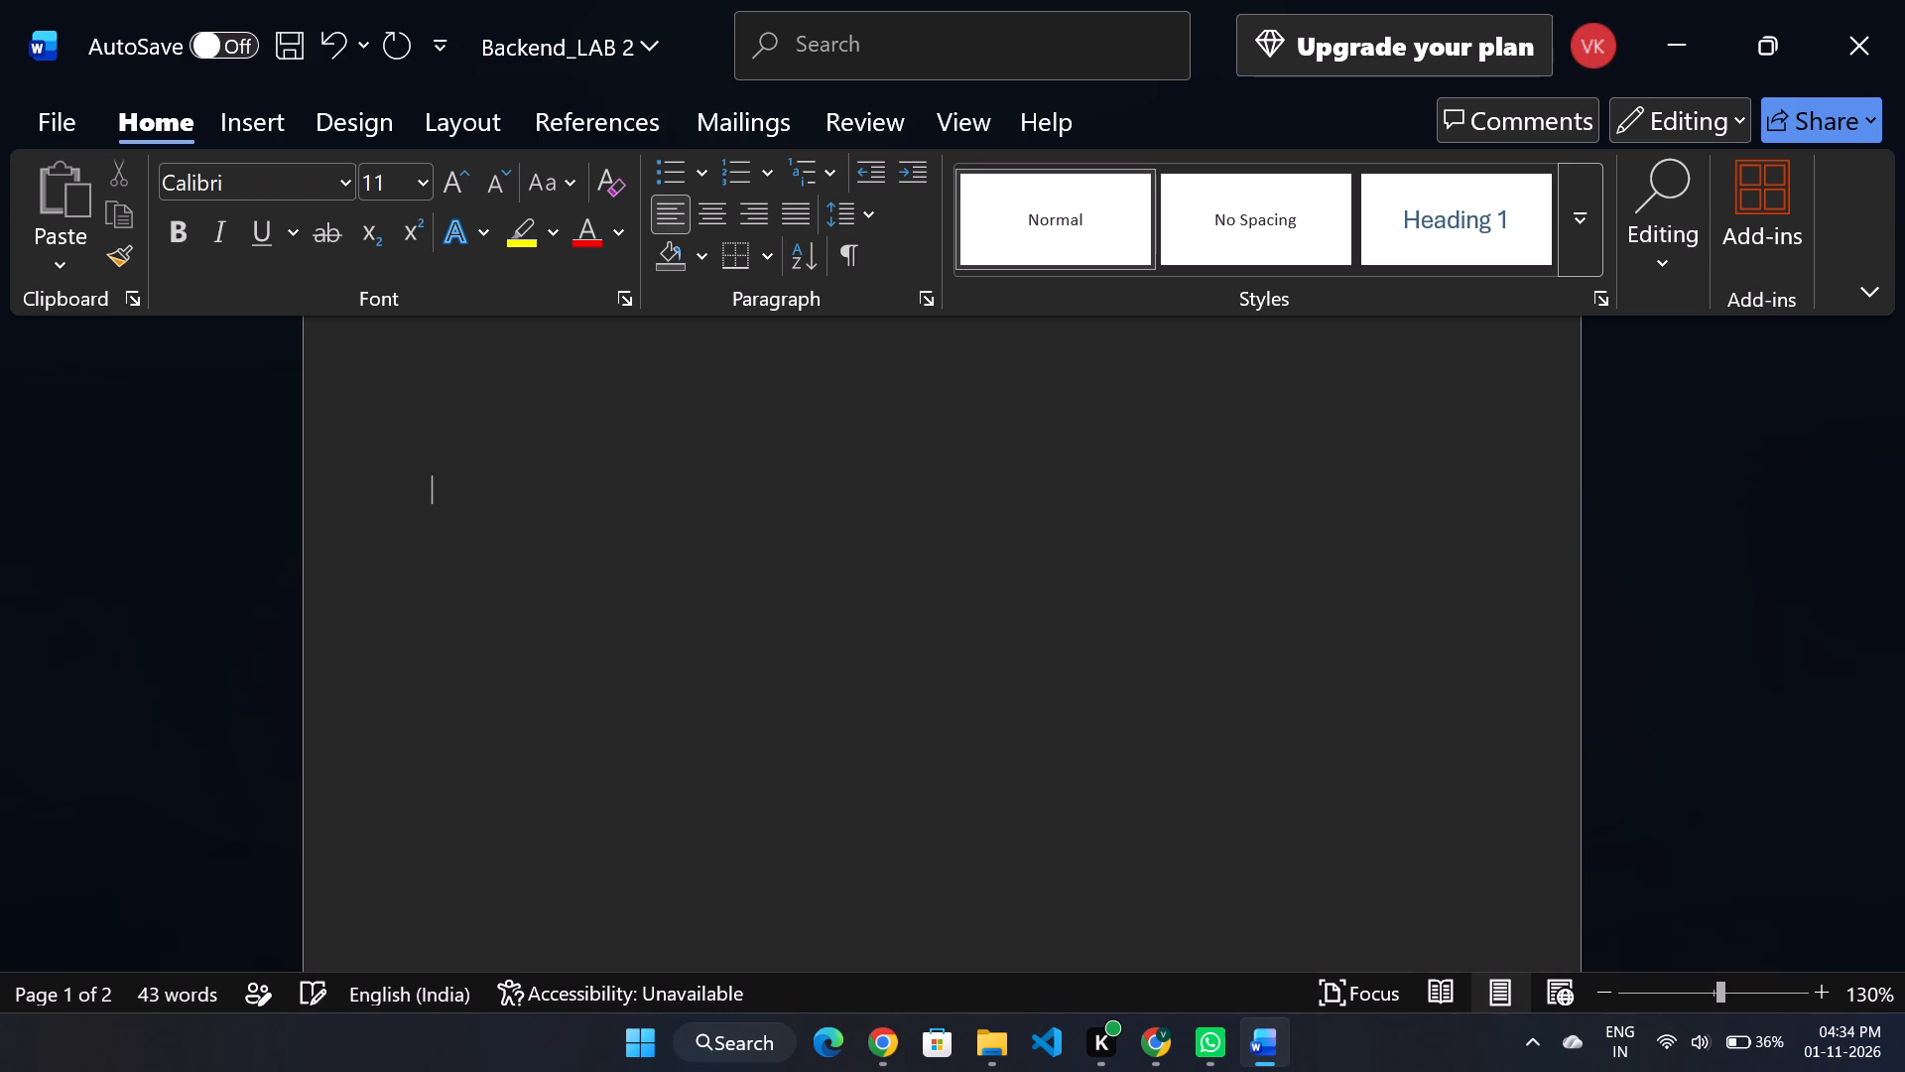
{"action": "key", "text": "BackSpace"}
{"action": "key", "text": "BackSpace"}
{"action": "key", "text": "BackSpace"}
{"action": "key", "text": "BackSpace"}
{"action": "key", "text": "BackSpace"}
{"action": "key", "text": "BackSpace"}
{"action": "key", "text": "BackSpace"}
{"action": "key", "text": "BackSpace"}
{"action": "key", "text": "BackSpace"}
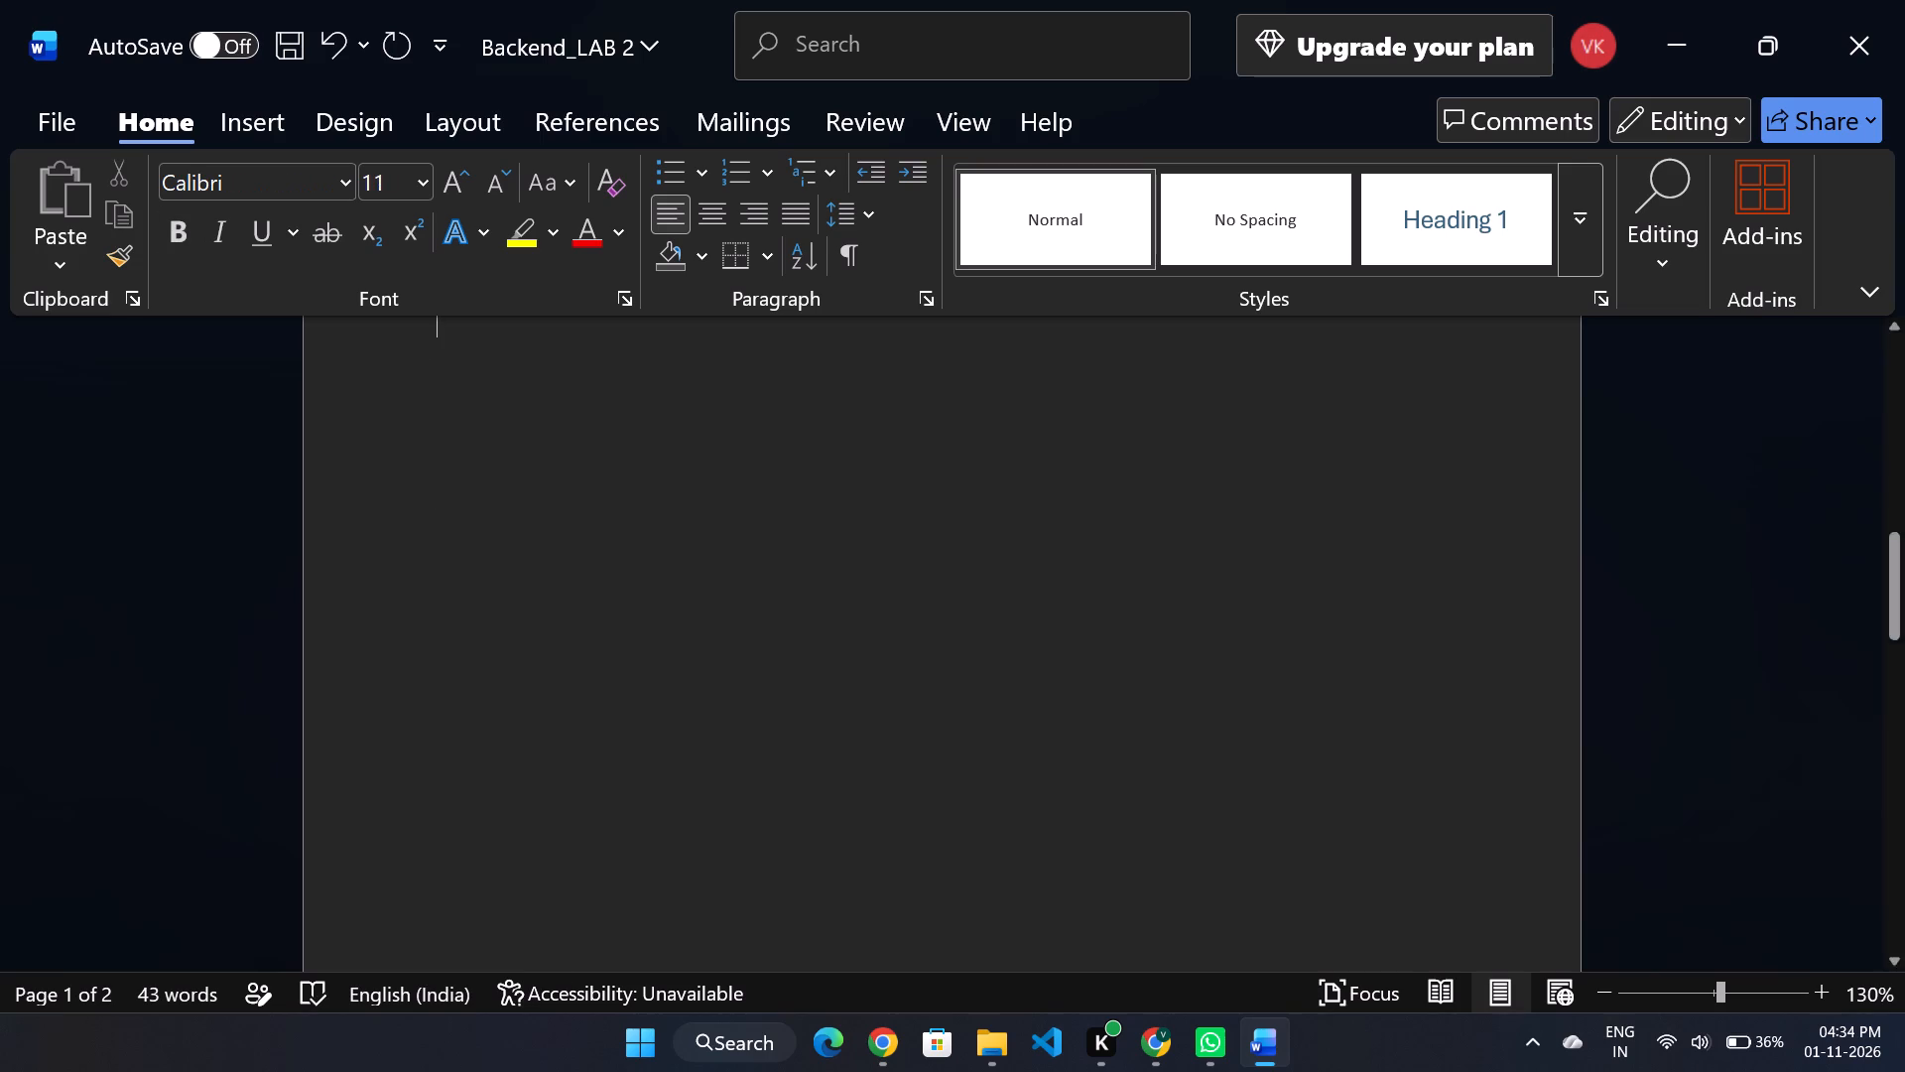
Remove the extra blank lines between the assessment table and the 1) Cricket Team heading.
{"action": "scroll", "coordinate": [680, 800], "scroll_direction": "up", "scroll_amount": 6}
{"action": "left_click", "coordinate": [522, 648]}
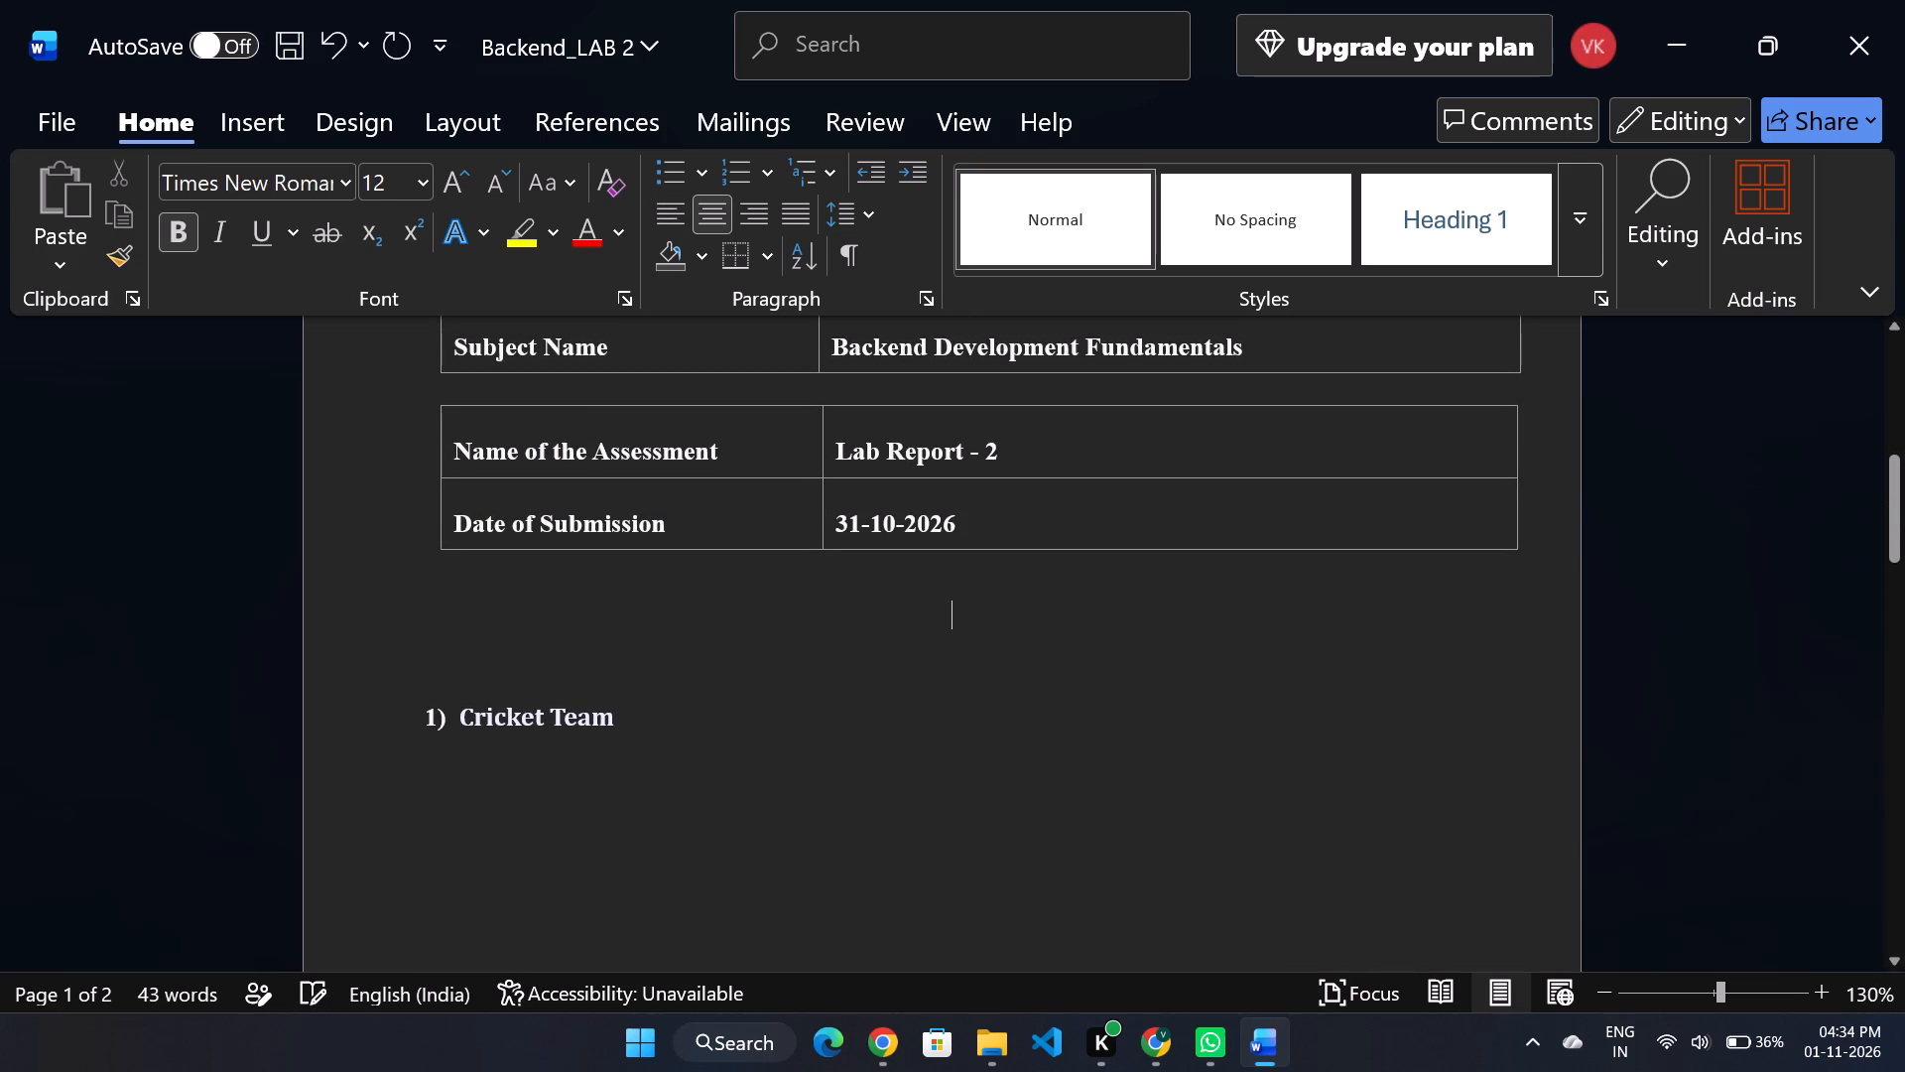
{"action": "key", "text": "BackSpace"}
{"action": "key", "text": "BackSpace"}
{"action": "key", "text": "BackSpace"}
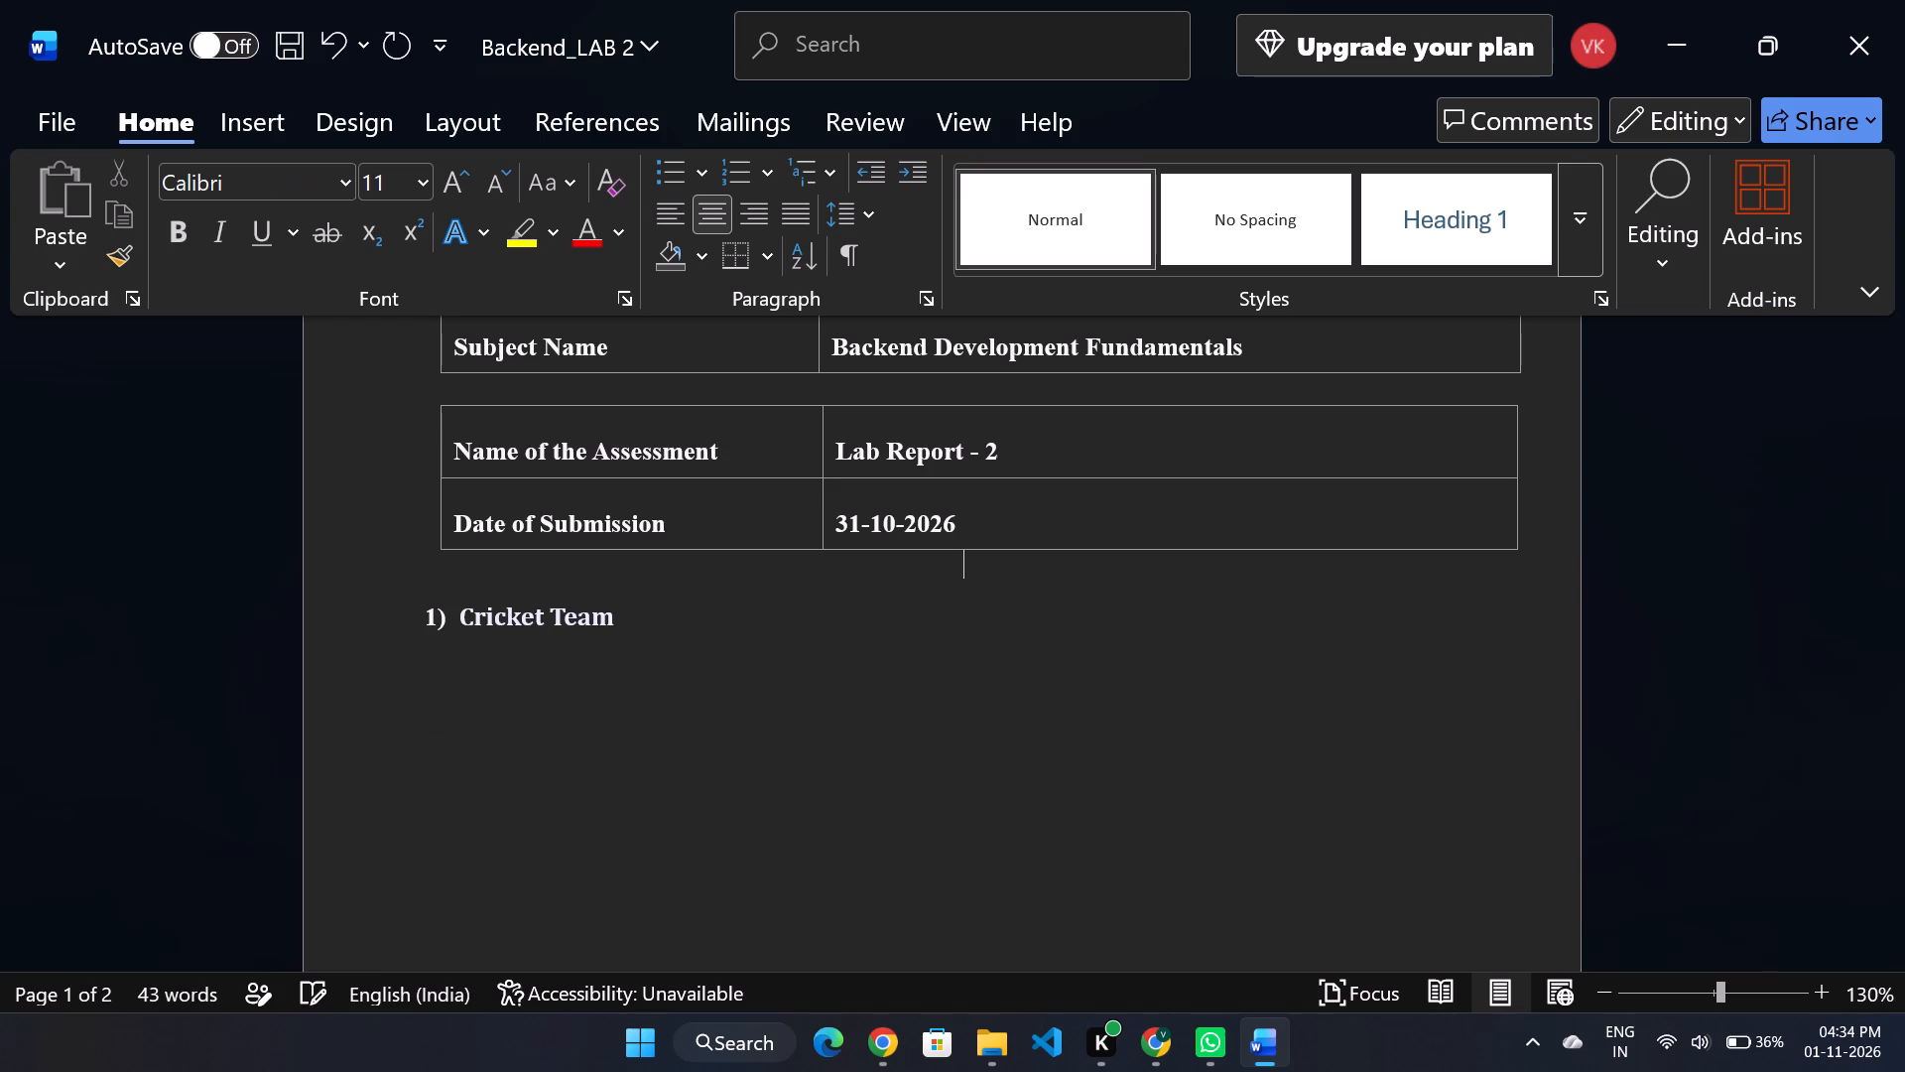
Set the Date of Submission in the assessment table to 01-11-2026.
{"action": "scroll", "coordinate": [942, 650], "scroll_direction": "down", "scroll_amount": 5}
{"action": "scroll", "coordinate": [942, 650], "scroll_direction": "up", "scroll_amount": 1}
{"action": "scroll", "coordinate": [942, 650], "scroll_direction": "down", "scroll_amount": 8}
{"action": "scroll", "coordinate": [943, 652], "scroll_direction": "up", "scroll_amount": 12}
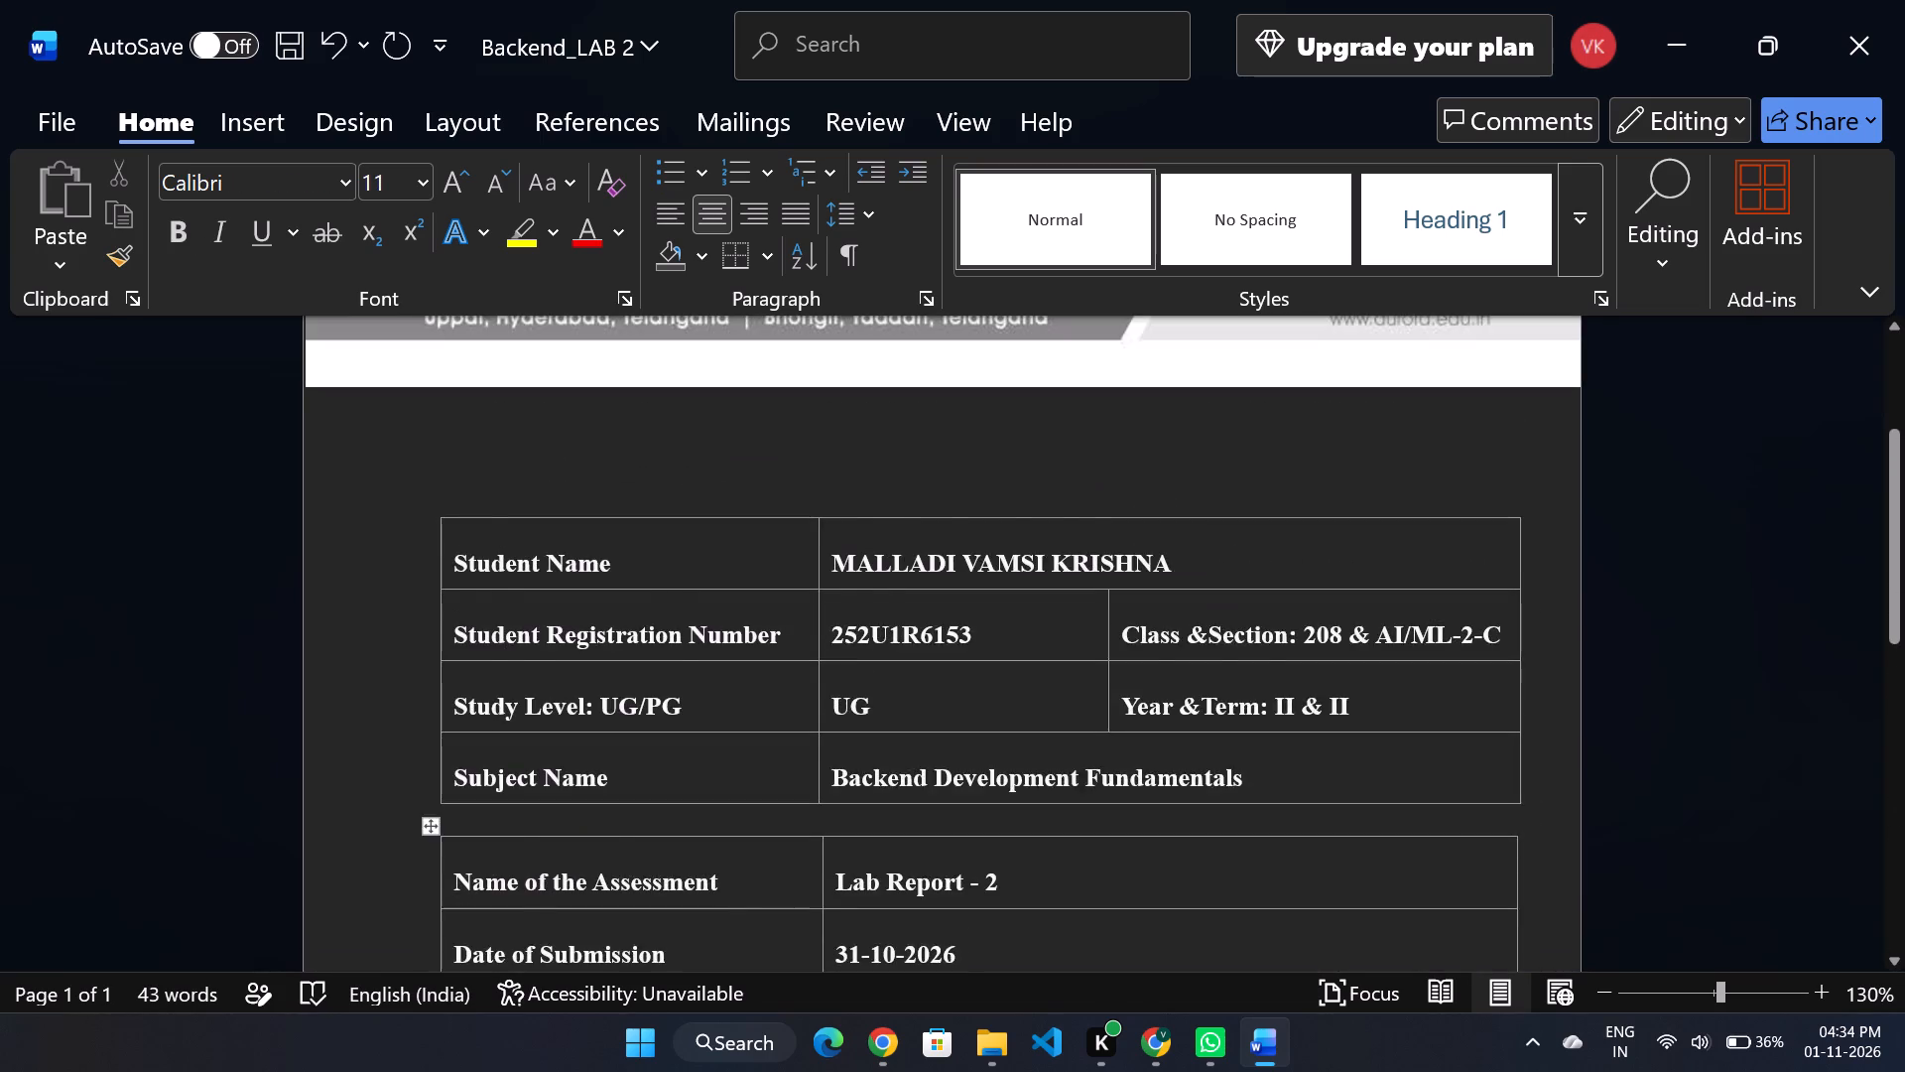
{"action": "scroll", "coordinate": [932, 886], "scroll_direction": "down", "scroll_amount": 2}
{"action": "left_click", "coordinate": [860, 806]}
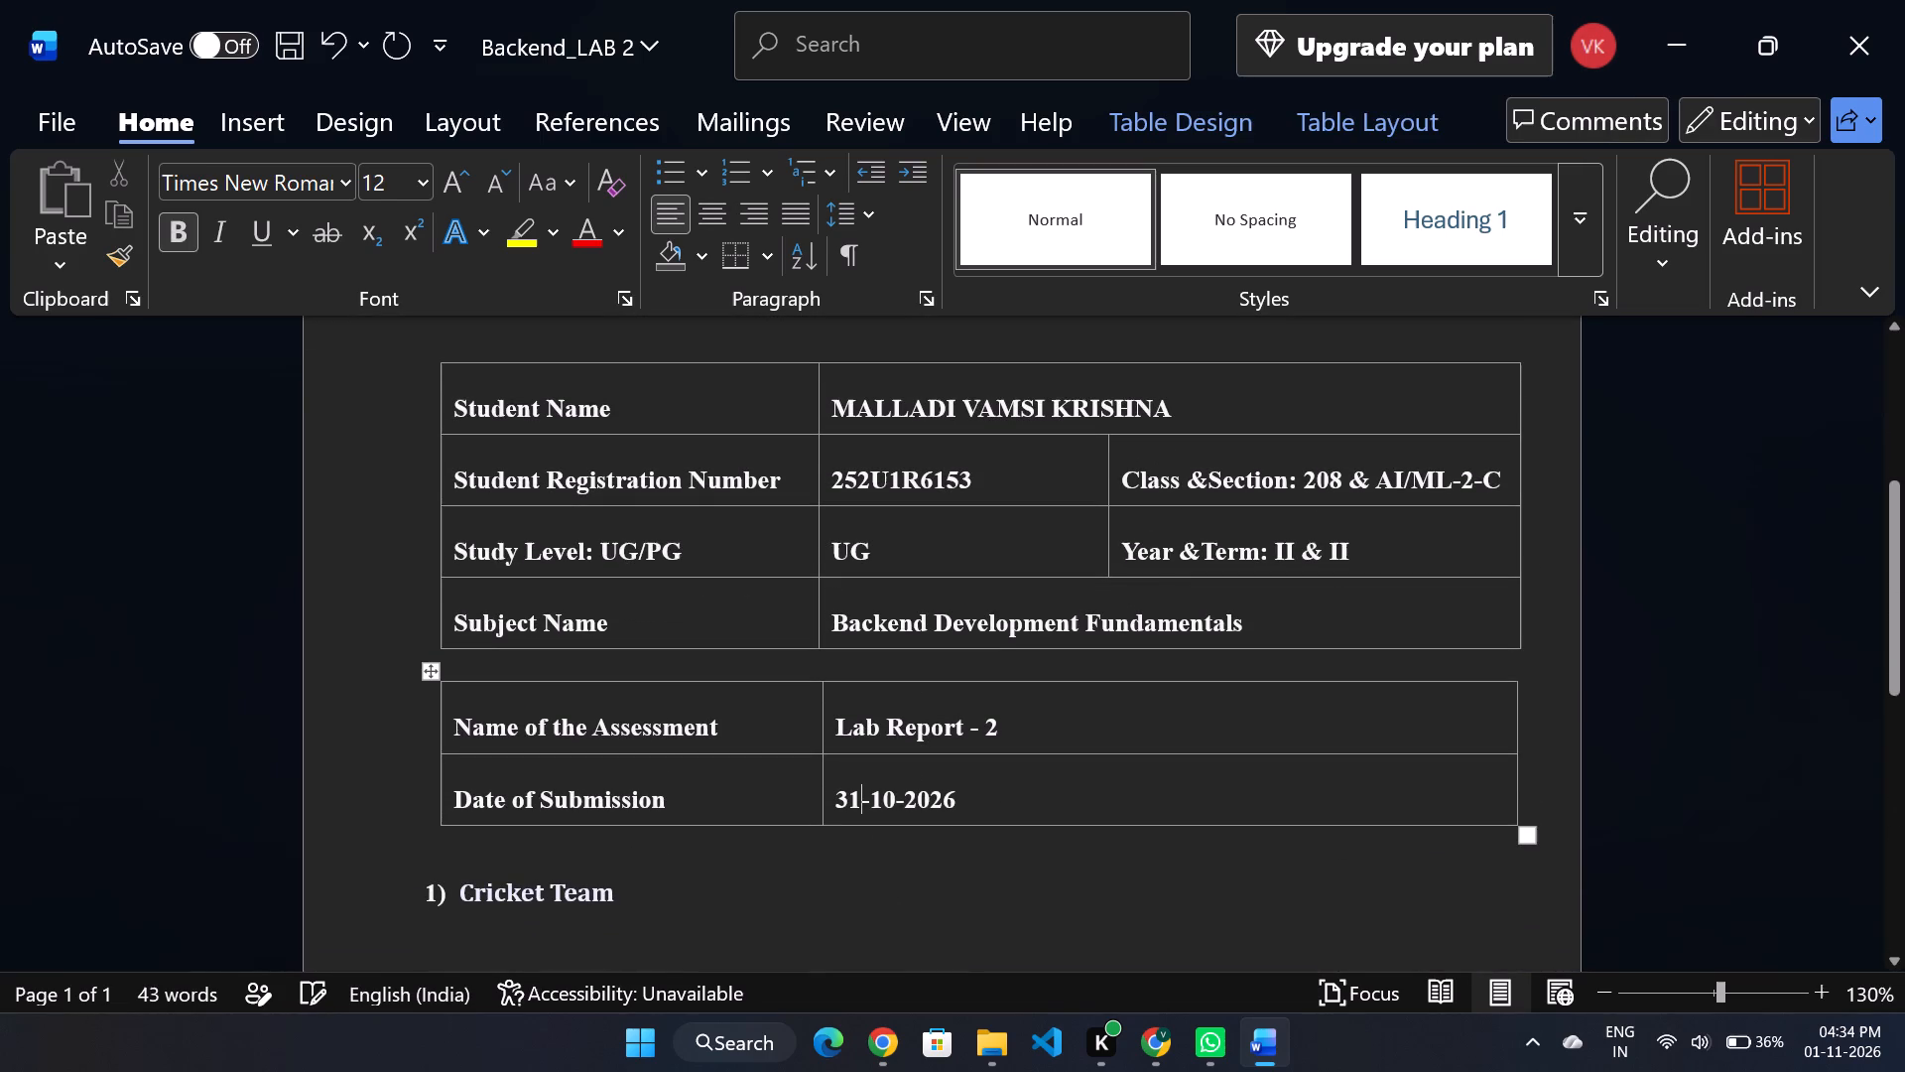
{"action": "key", "text": "BackSpace"}
{"action": "key", "text": "BackSpace"}
{"action": "type", "text": "01"}
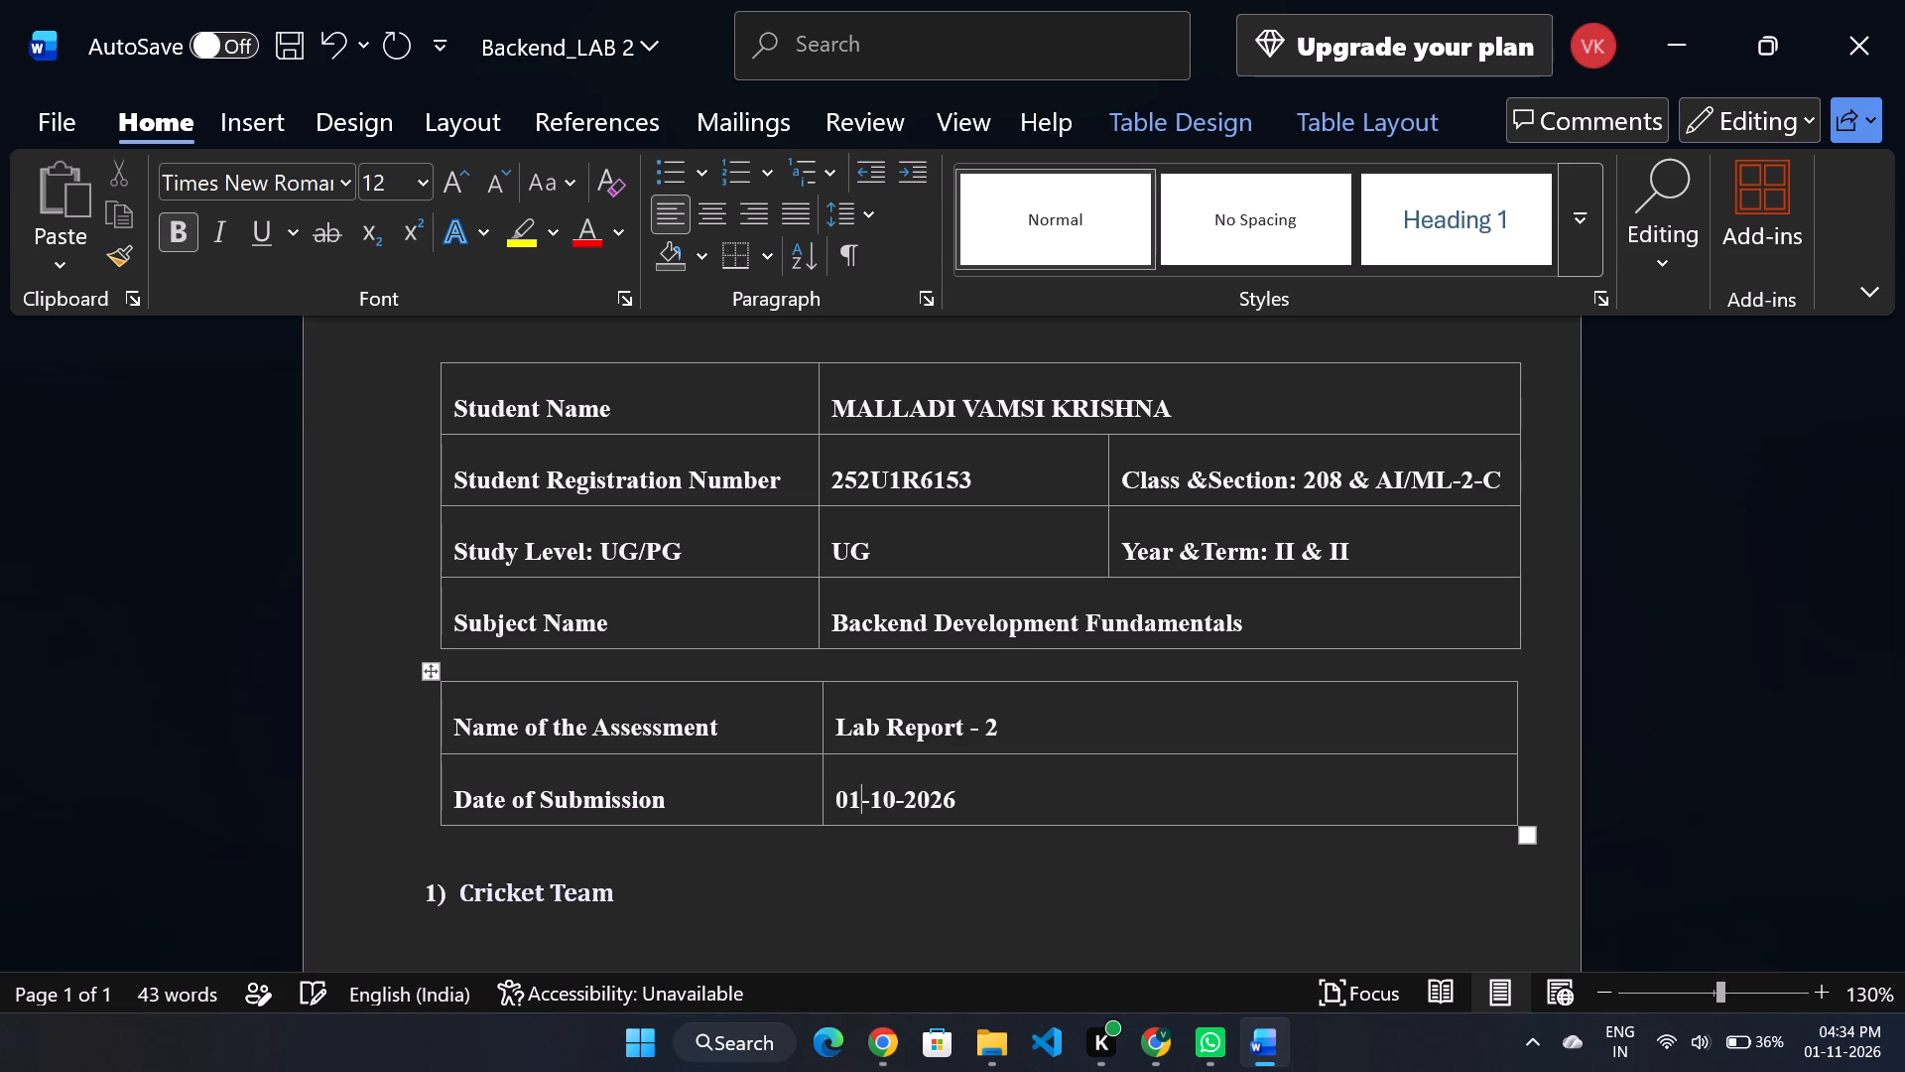
{"action": "key", "text": "Right"}
{"action": "key", "text": "Right"}
{"action": "key", "text": "Right"}
{"action": "key", "text": "1"}
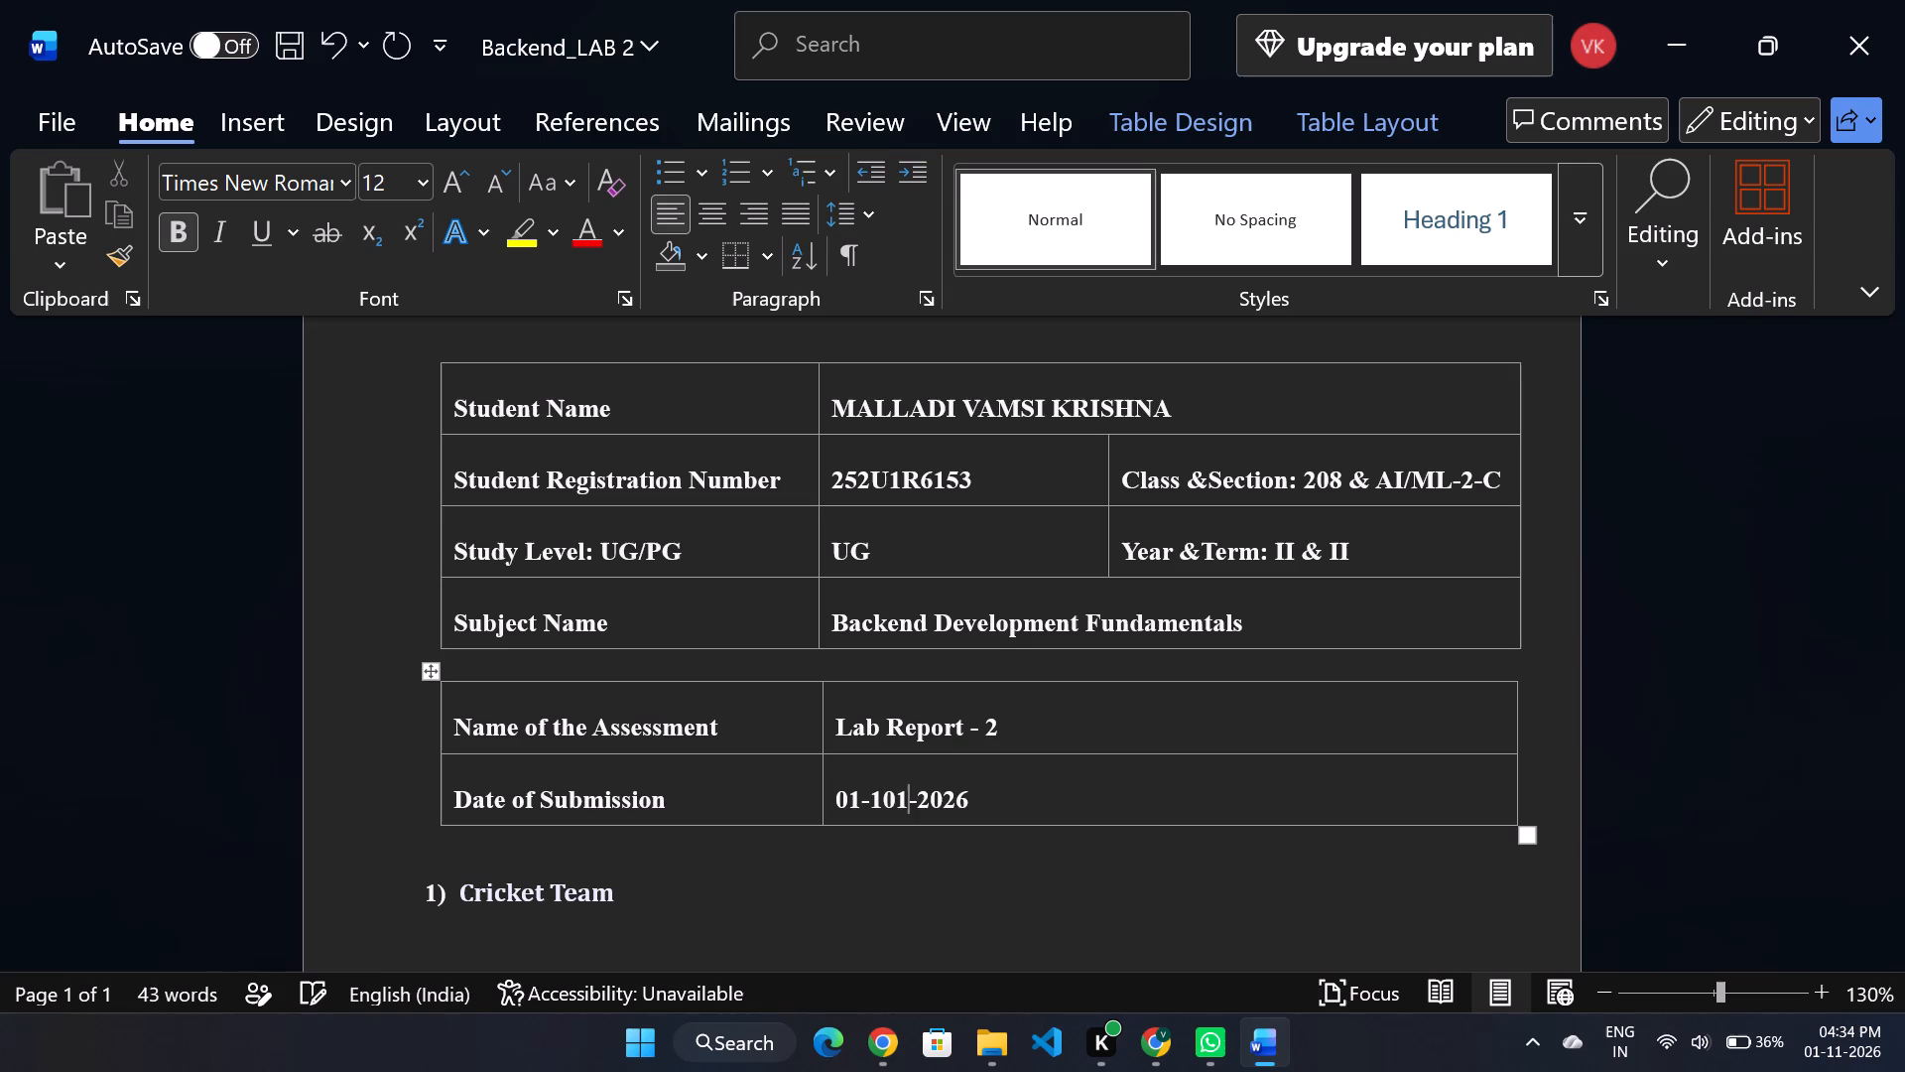
{"action": "key", "text": "BackSpace"}
{"action": "key", "text": "BackSpace"}
{"action": "key", "text": "1"}
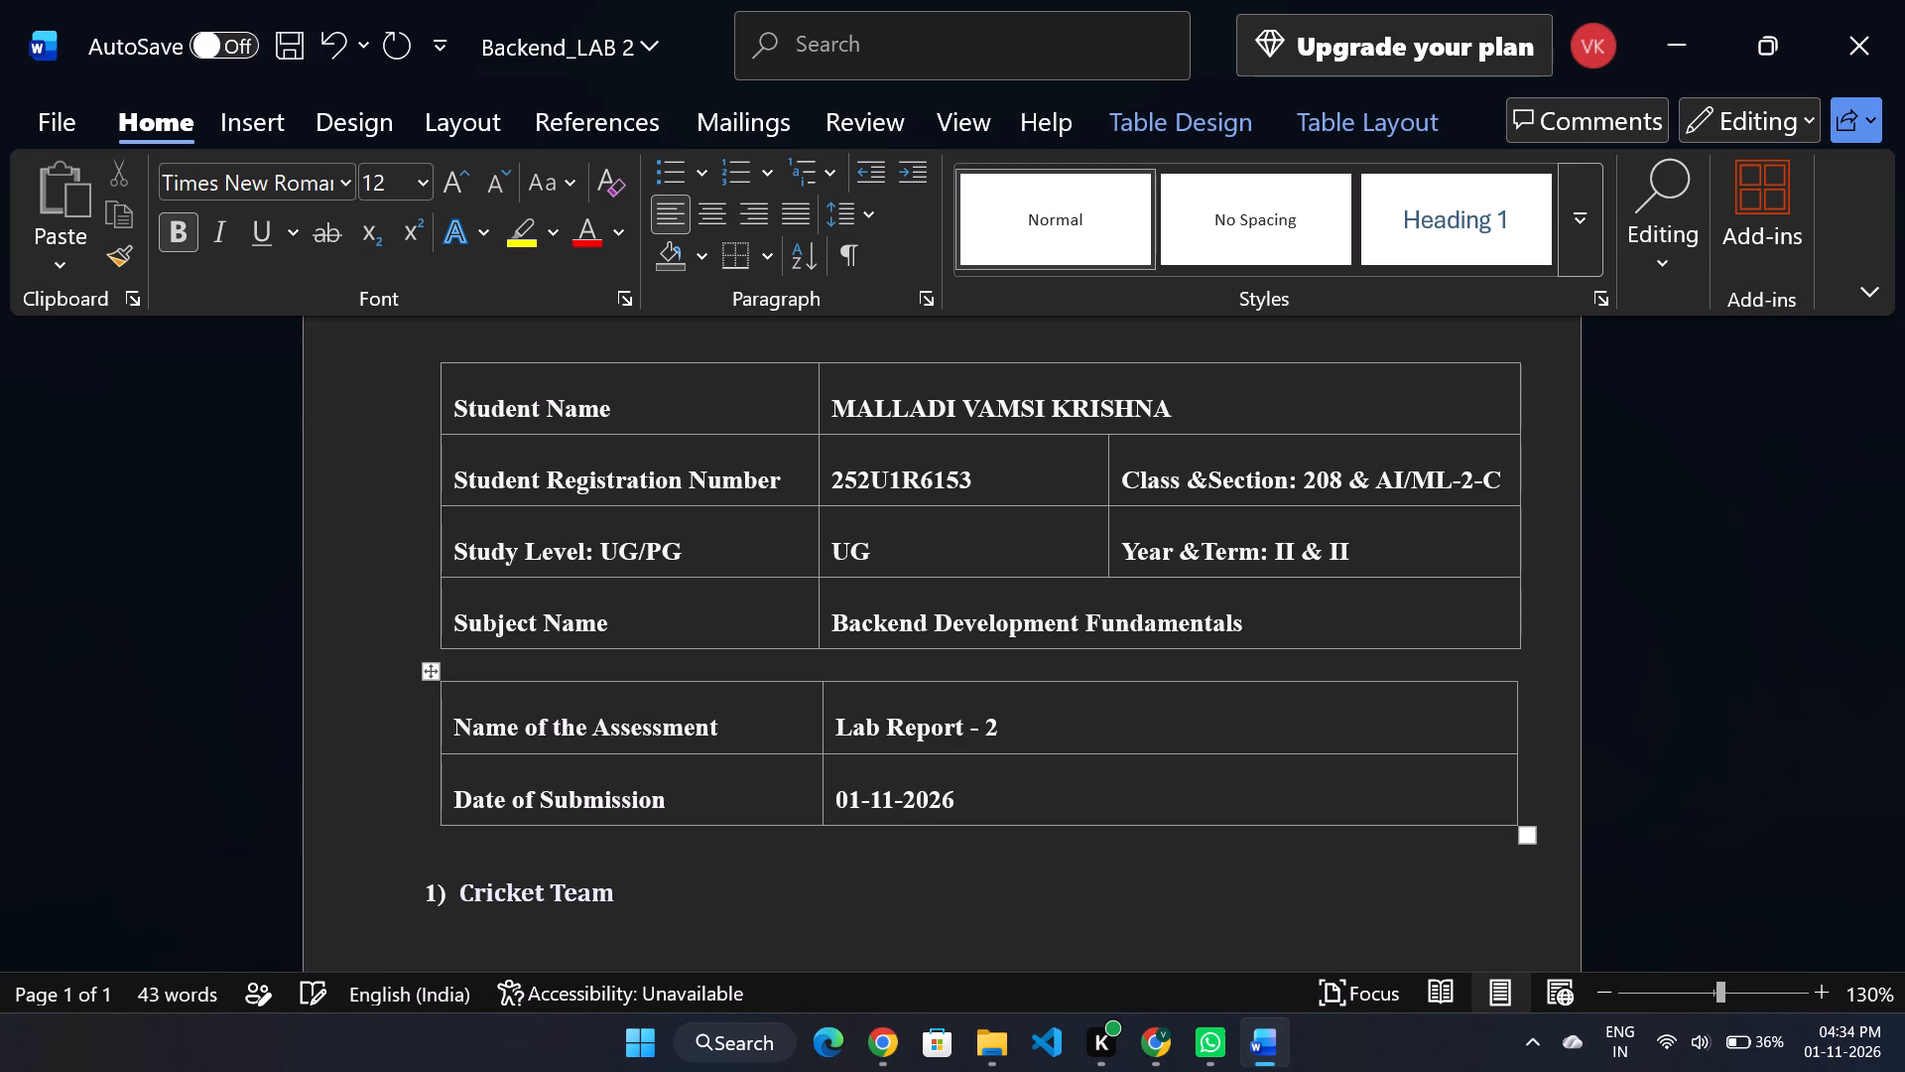
{"action": "left_click", "coordinate": [966, 882]}
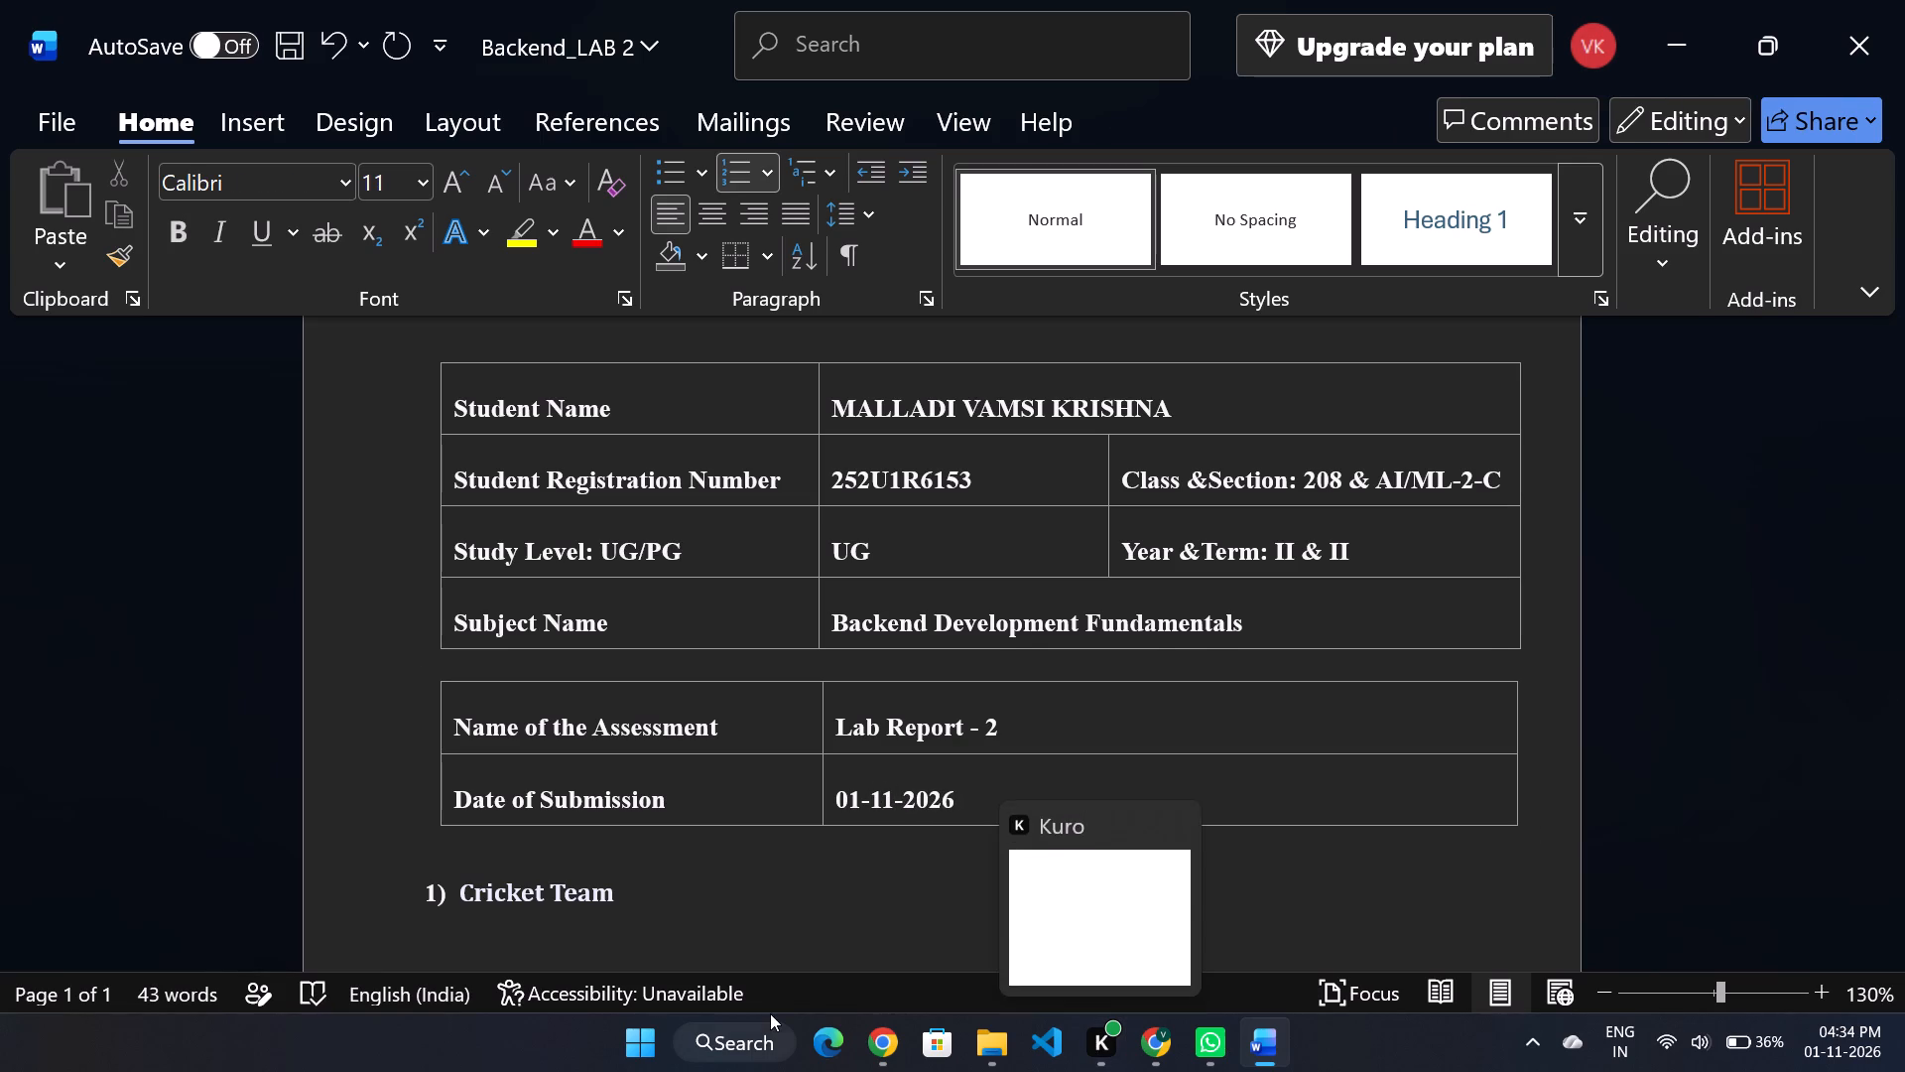
Open the DSA C++ Lab 2 PDF from the Attachments folder, examine its pages, and close it.
{"action": "left_click", "coordinate": [976, 1025]}
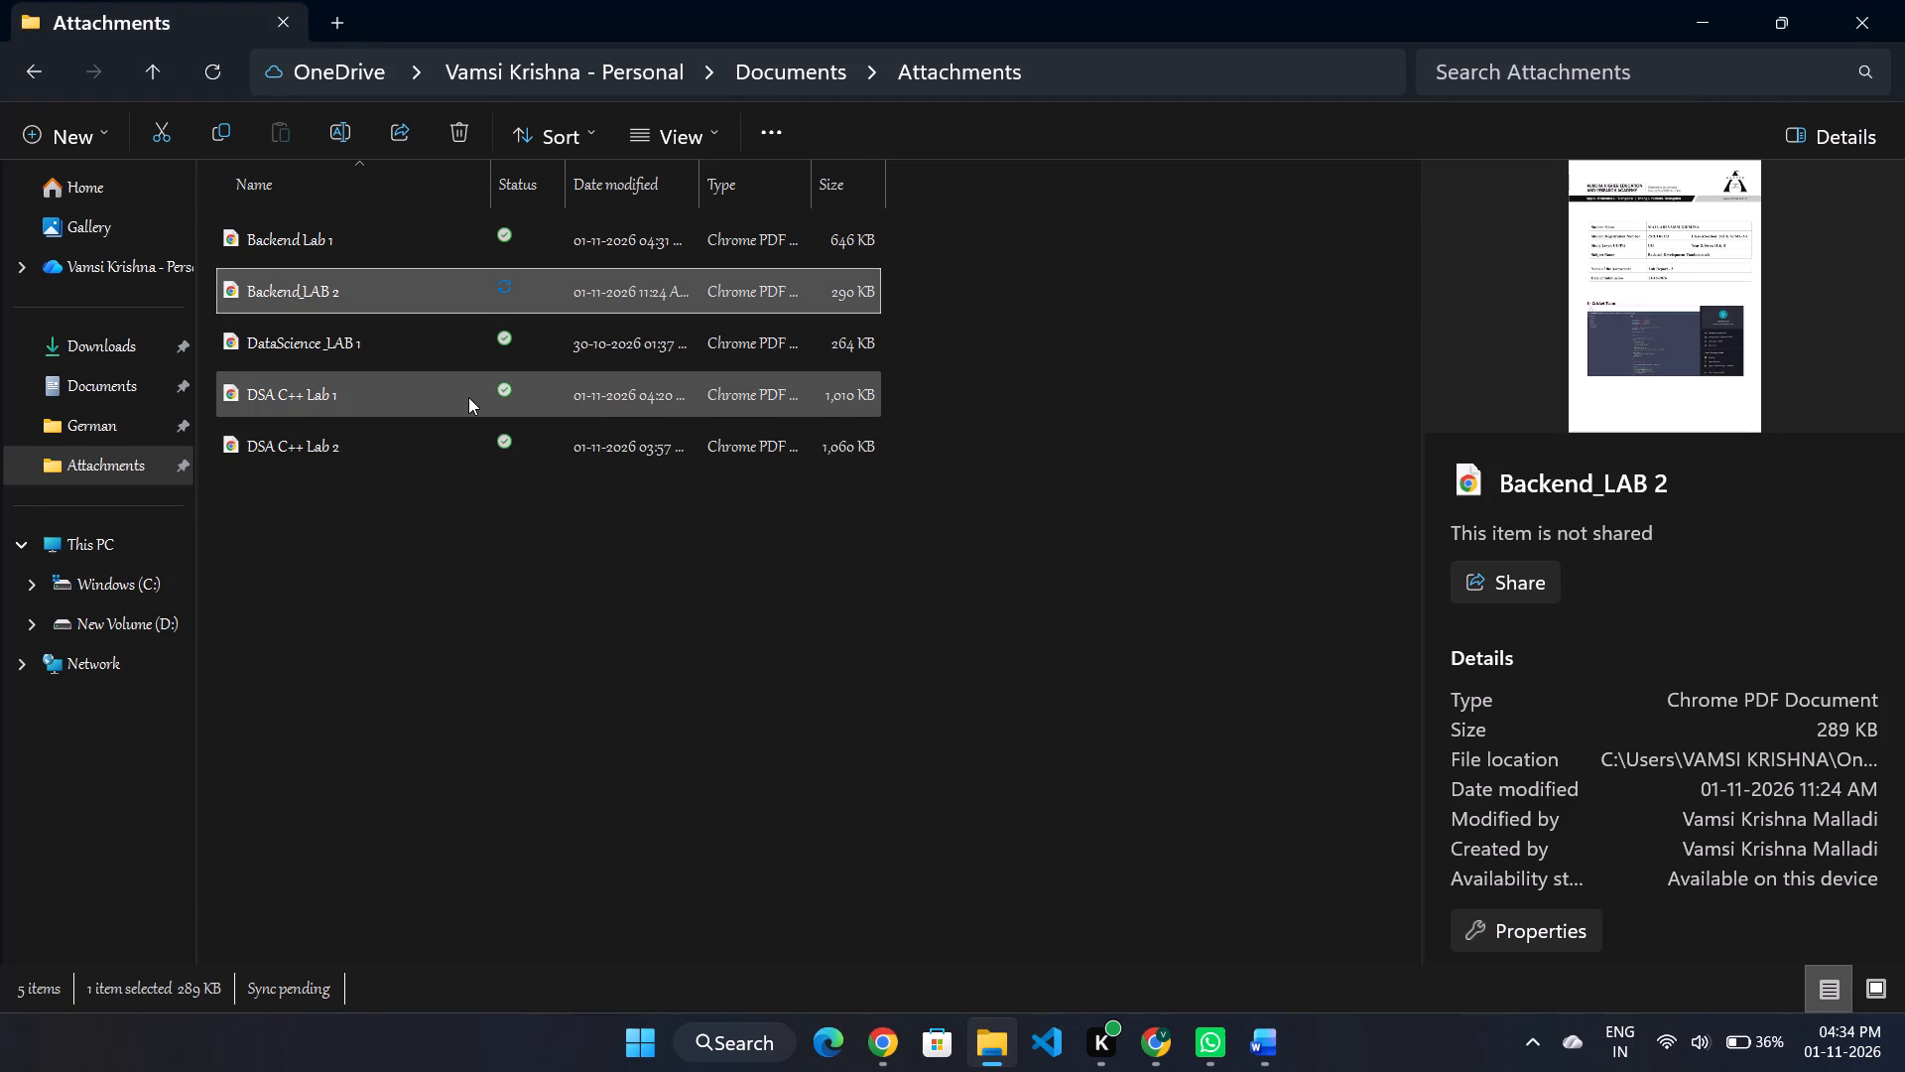
{"action": "double_click", "coordinate": [402, 448]}
{"action": "scroll", "coordinate": [1517, 622], "scroll_direction": "down", "scroll_amount": 4}
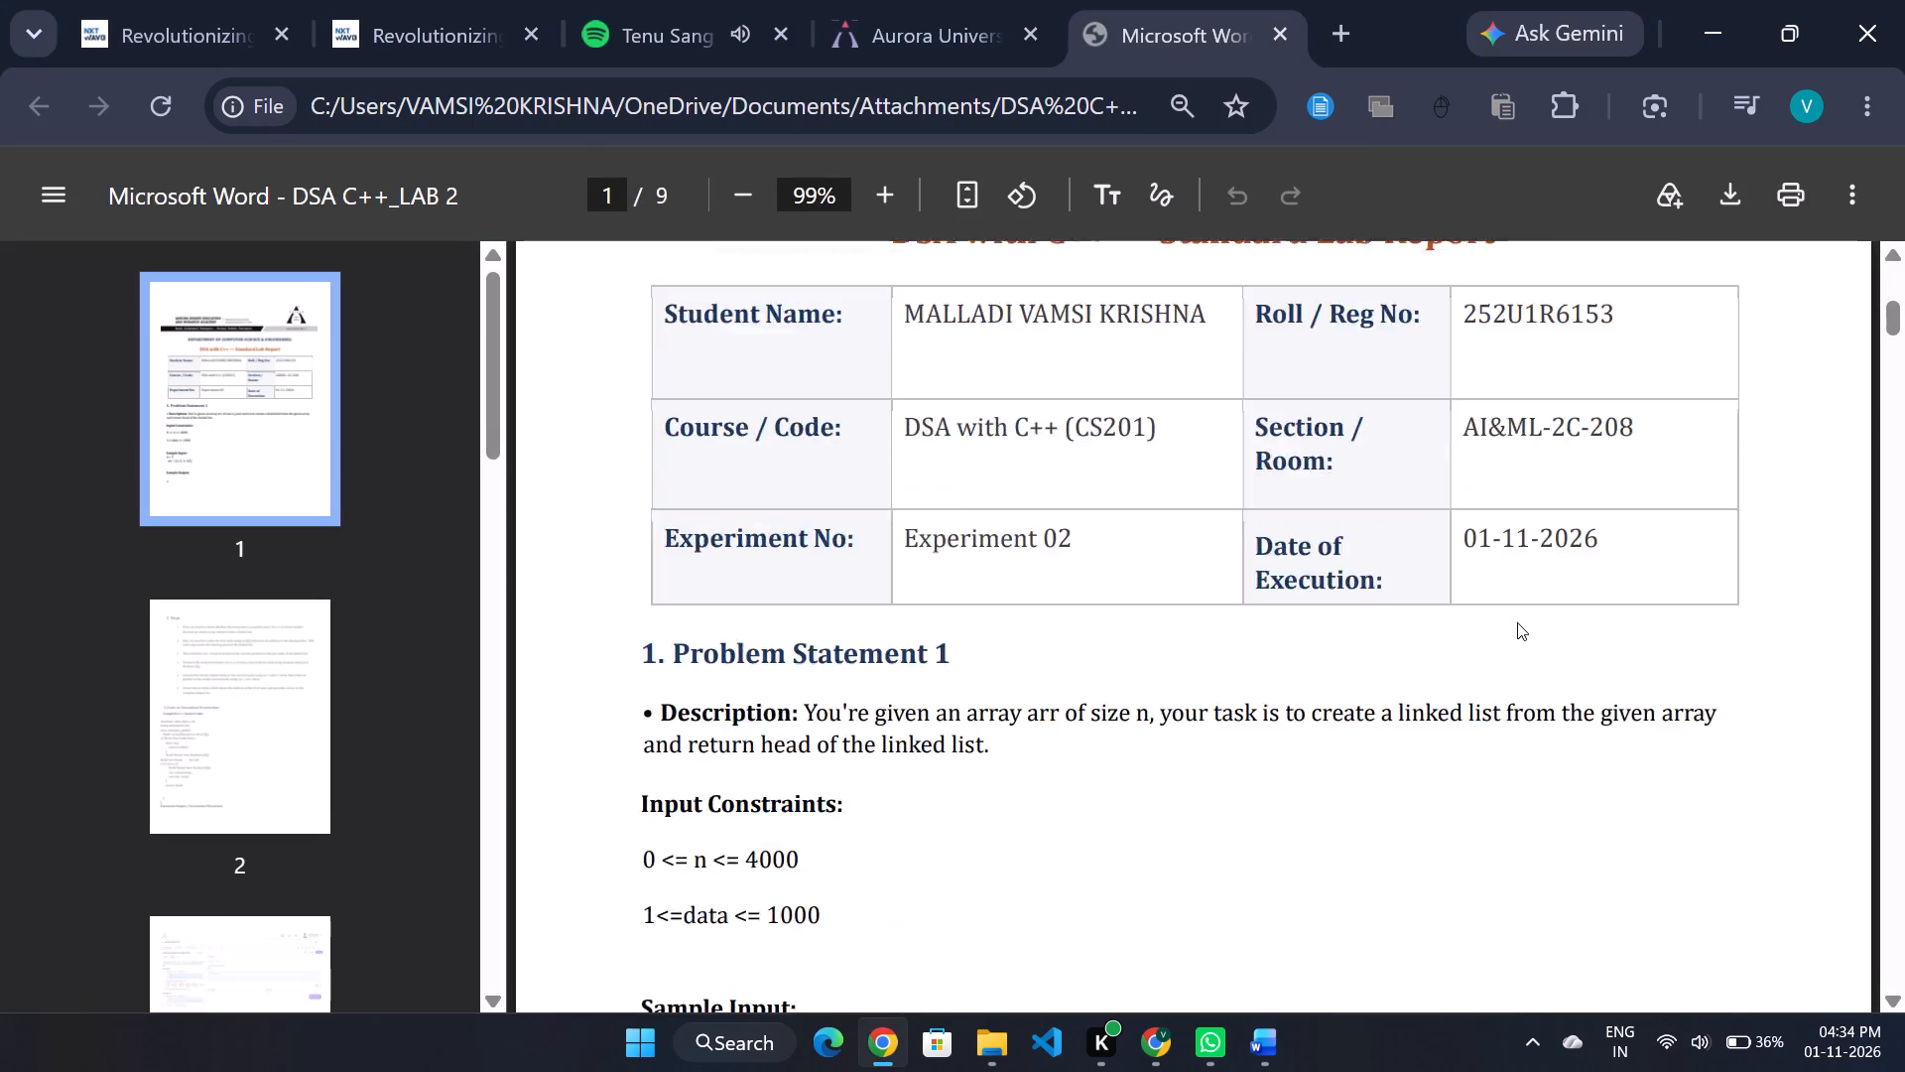
{"action": "scroll", "coordinate": [1517, 622], "scroll_direction": "down", "scroll_amount": 20}
{"action": "scroll", "coordinate": [1517, 622], "scroll_direction": "down", "scroll_amount": 14}
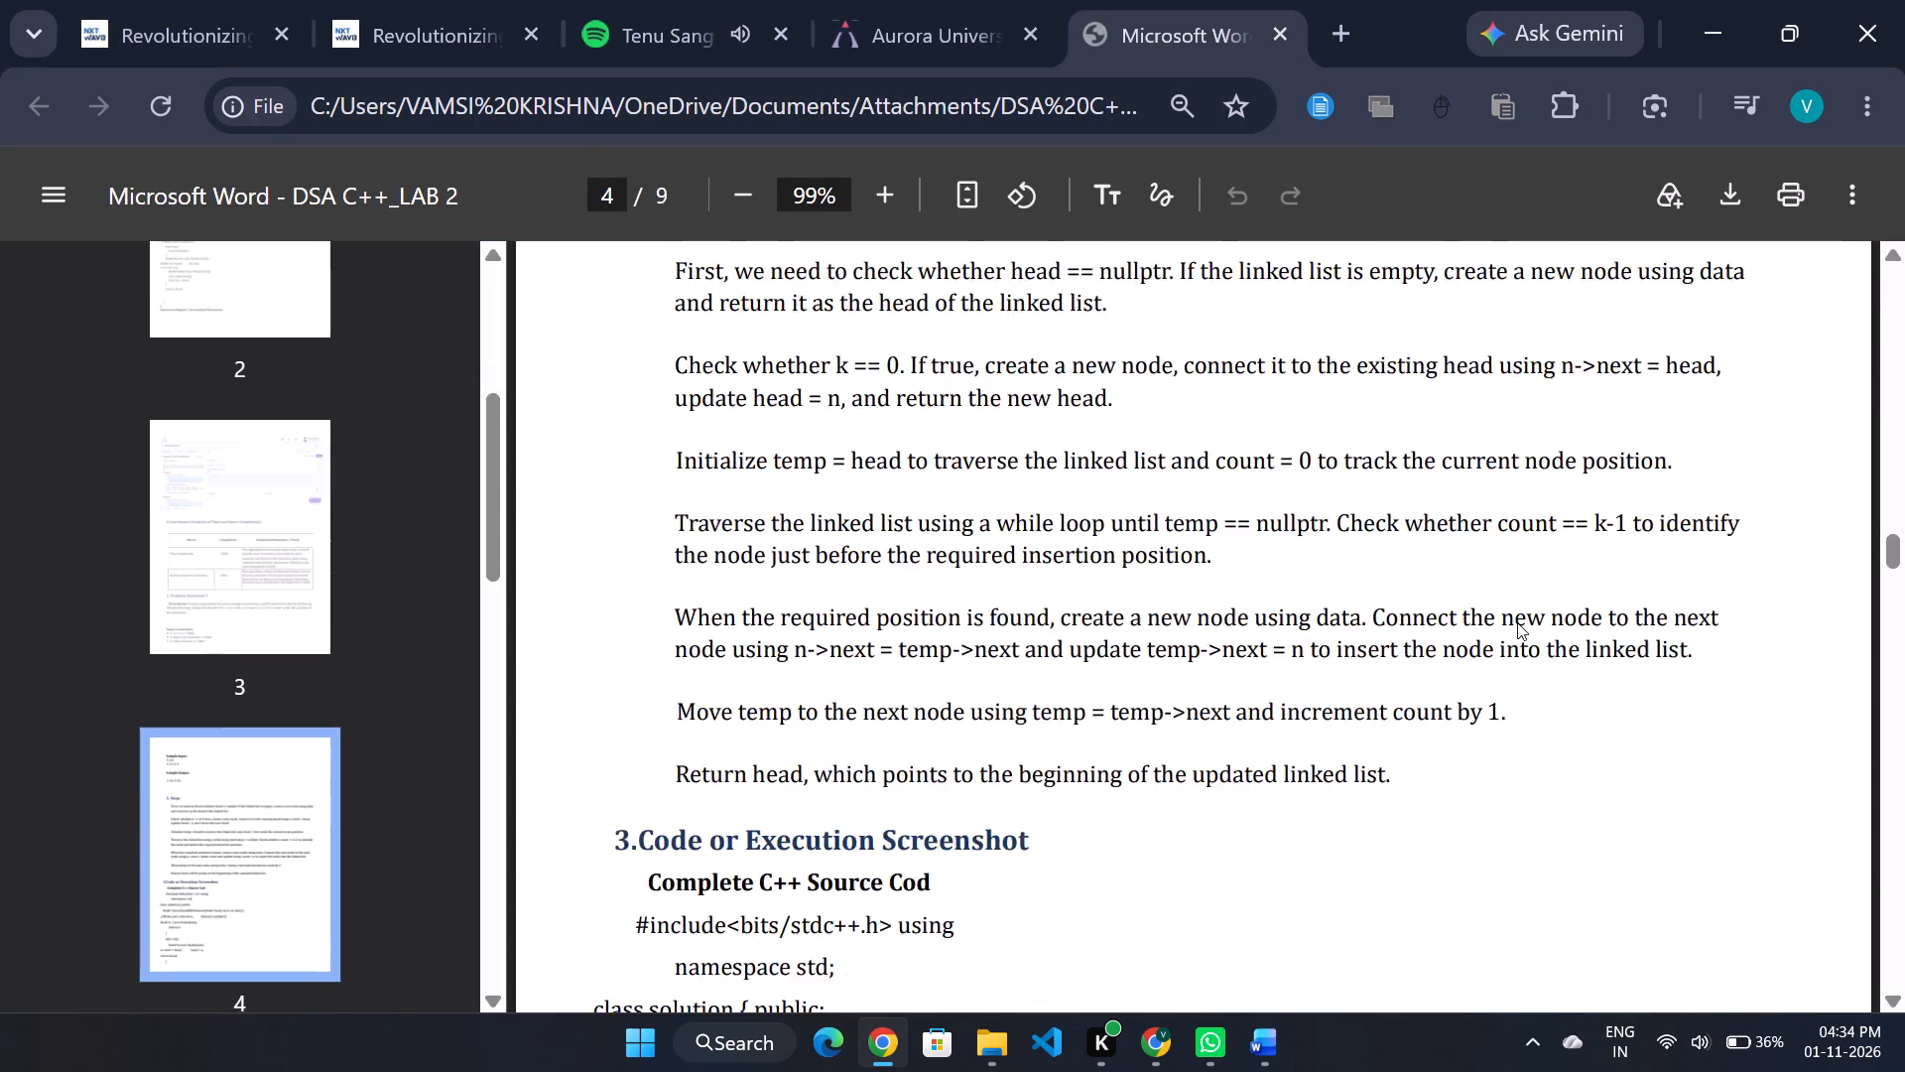
{"action": "scroll", "coordinate": [1517, 622], "scroll_direction": "down", "scroll_amount": 20}
{"action": "scroll", "coordinate": [1517, 622], "scroll_direction": "down", "scroll_amount": 14}
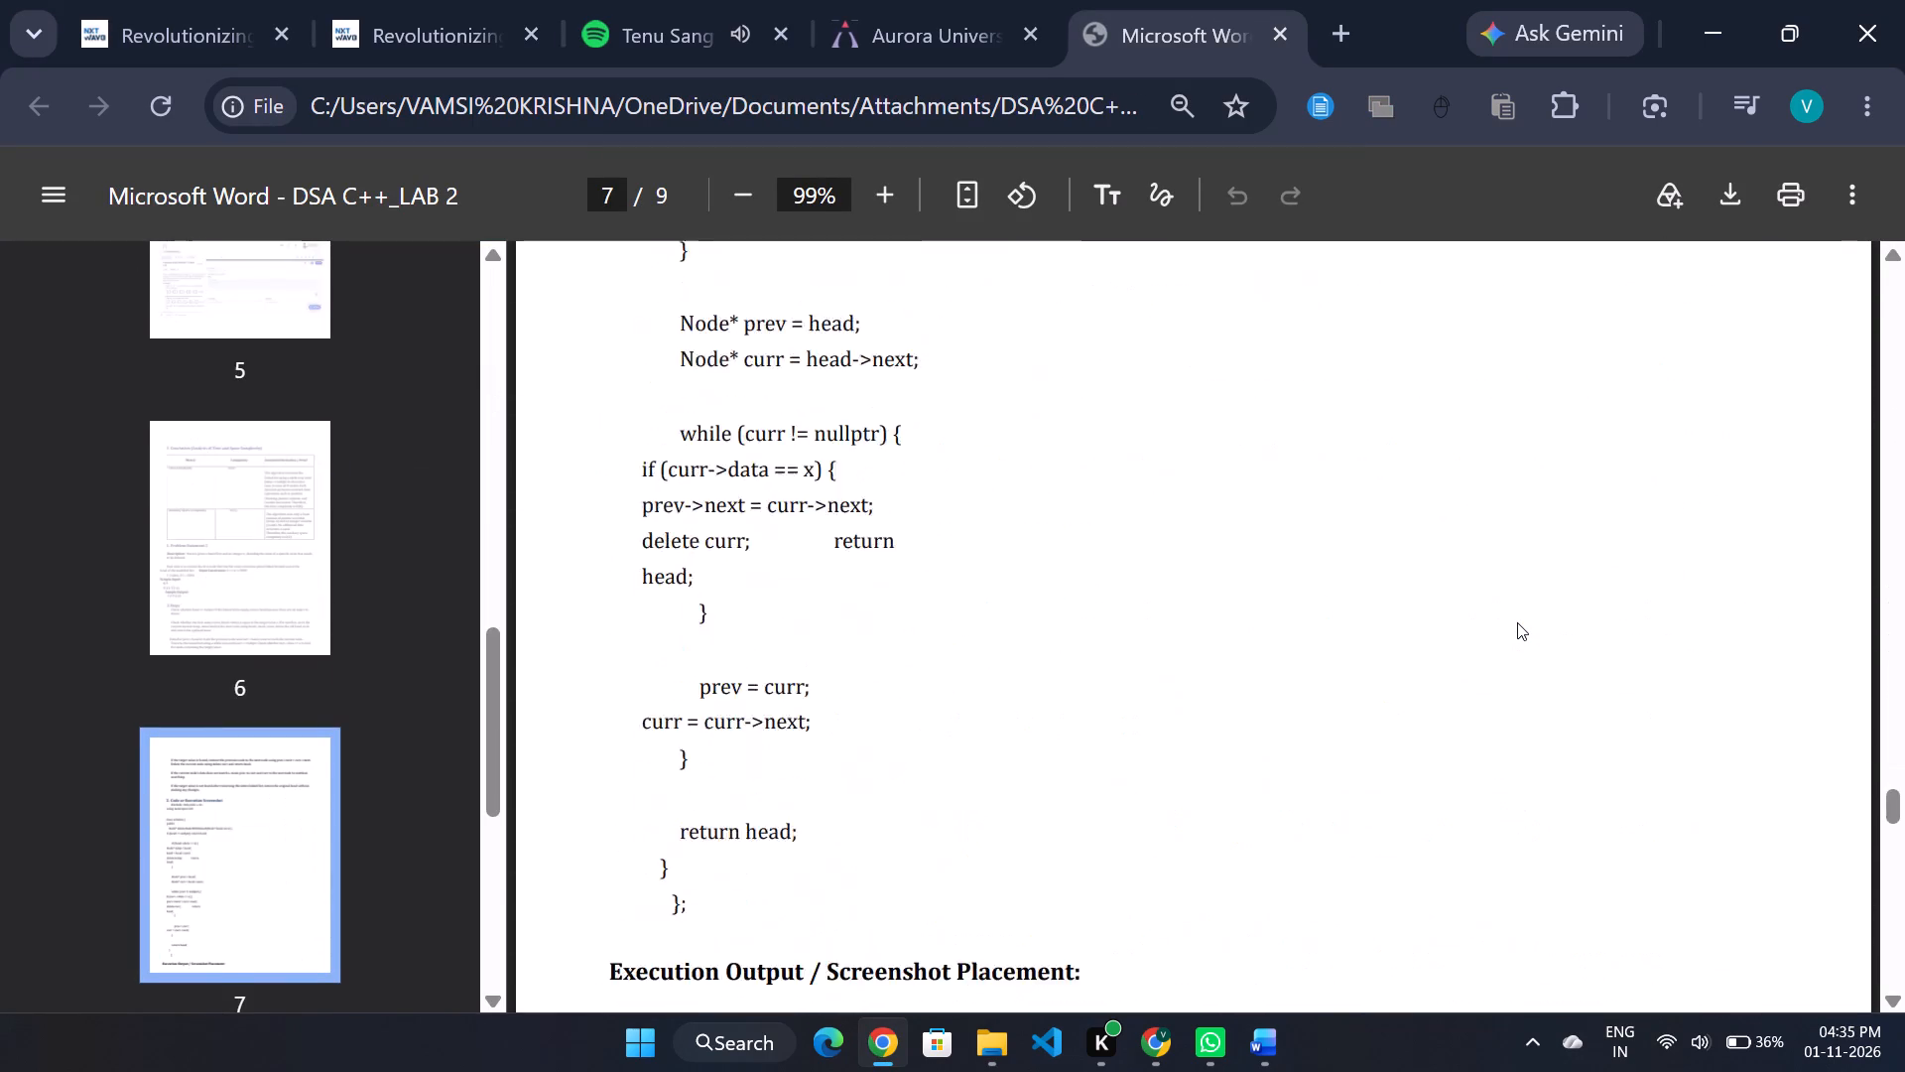
{"action": "scroll", "coordinate": [1517, 622], "scroll_direction": "down", "scroll_amount": 16}
{"action": "scroll", "coordinate": [1517, 622], "scroll_direction": "up", "scroll_amount": 2}
{"action": "scroll", "coordinate": [1517, 622], "scroll_direction": "down", "scroll_amount": 4}
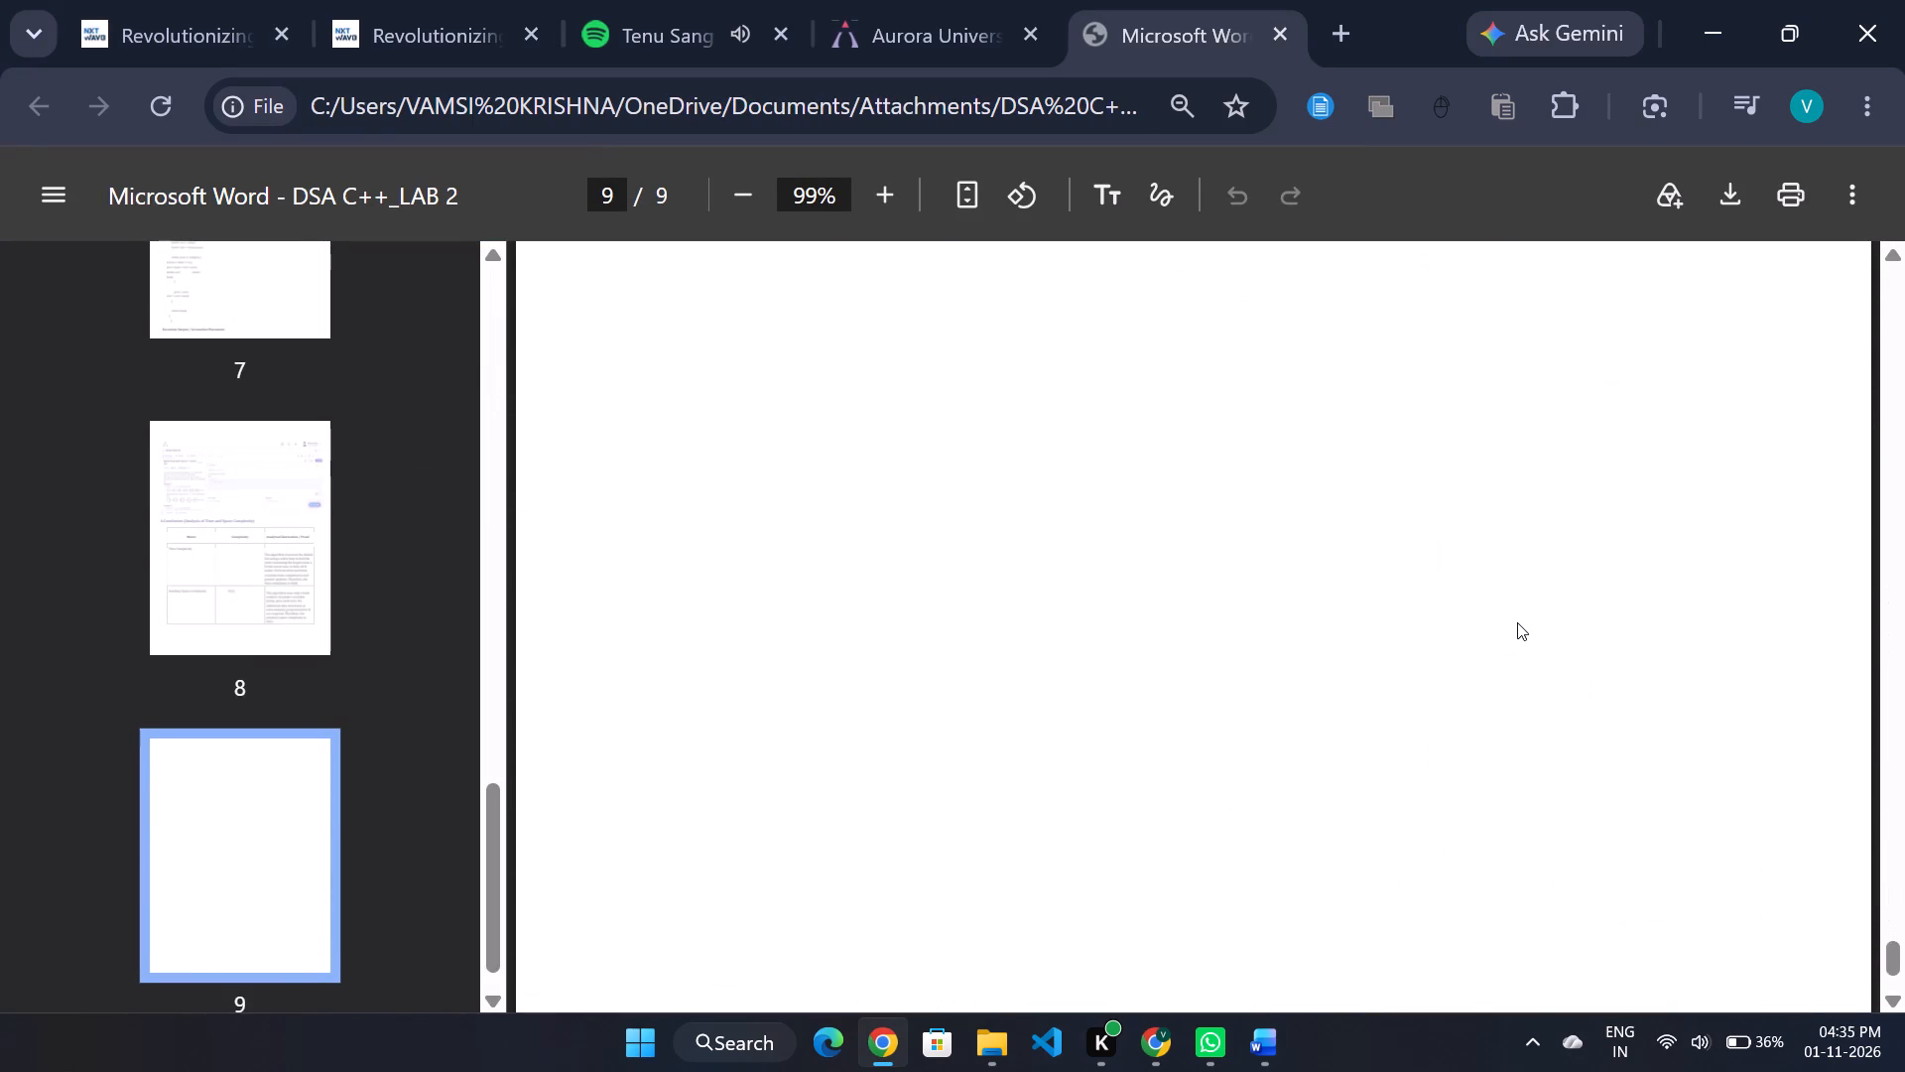
{"action": "scroll", "coordinate": [1517, 622], "scroll_direction": "up", "scroll_amount": 10}
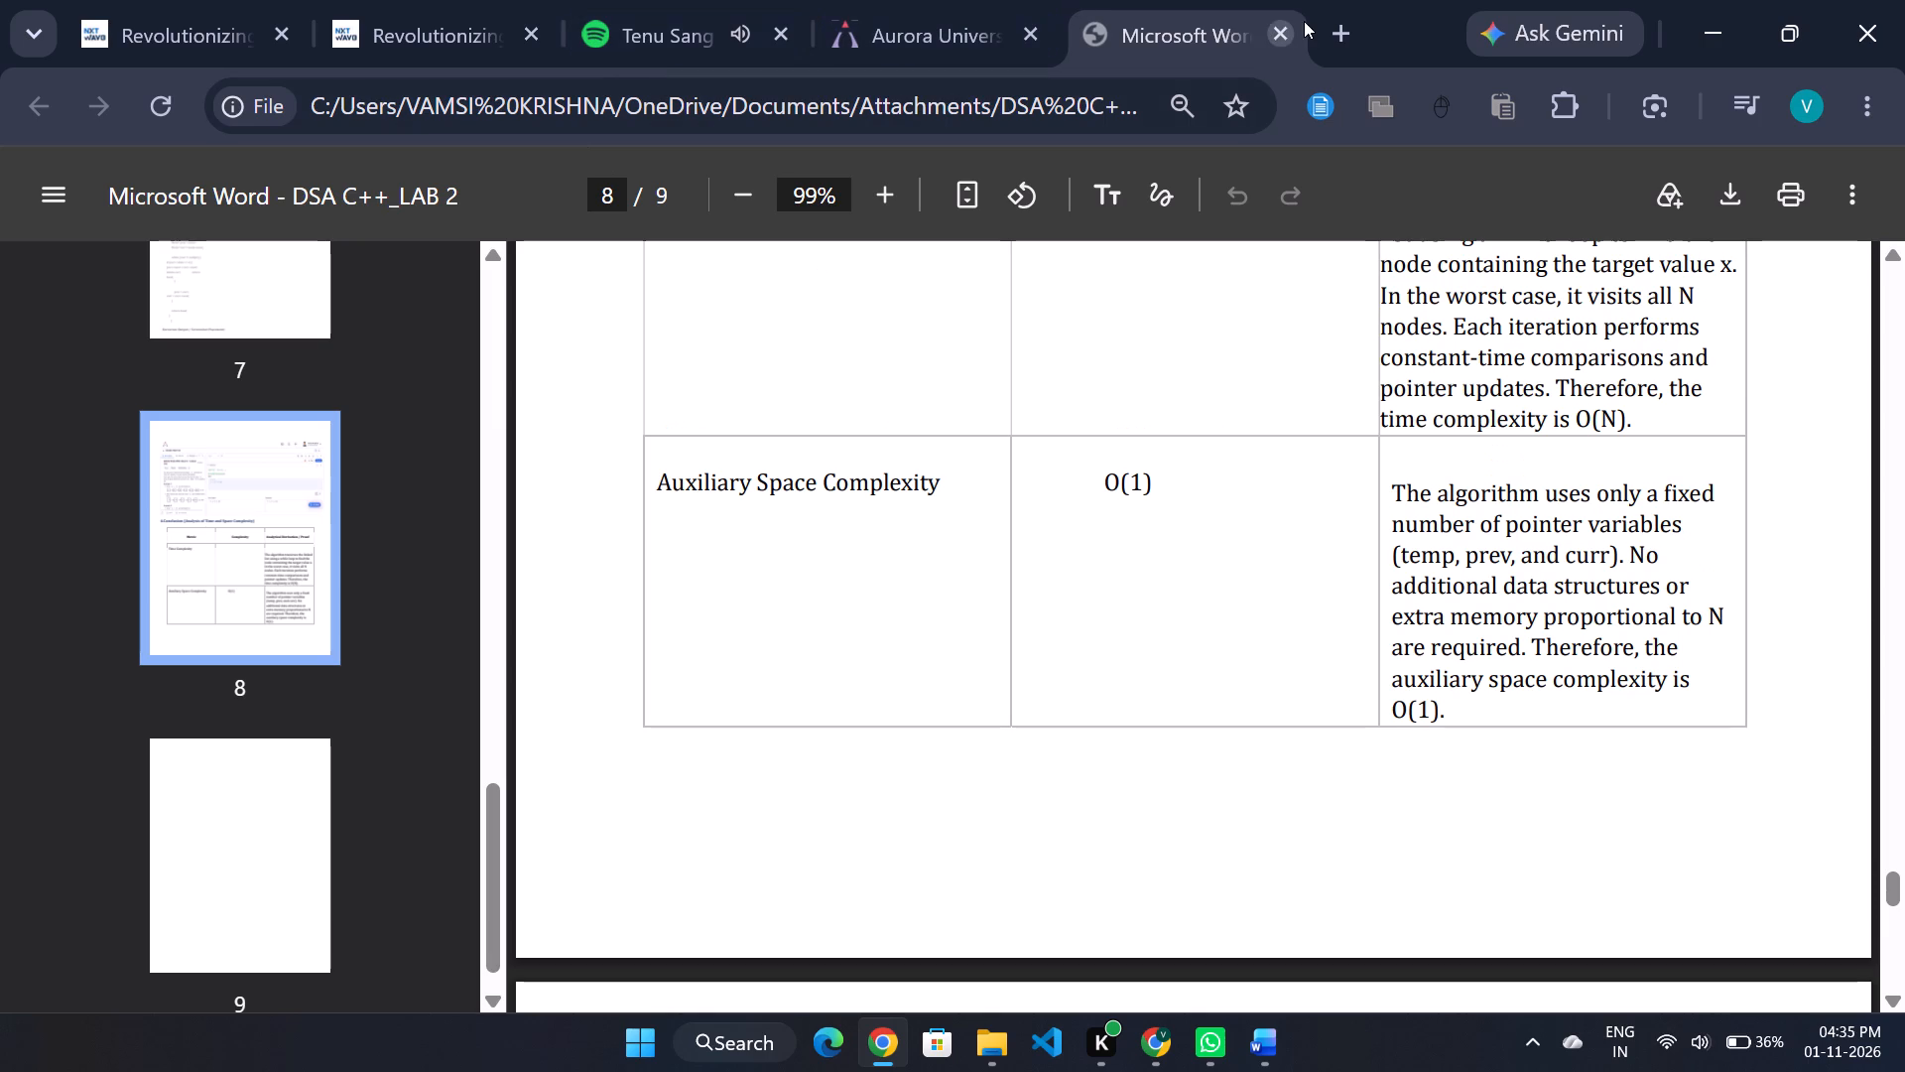
{"action": "left_click", "coordinate": [1286, 33]}
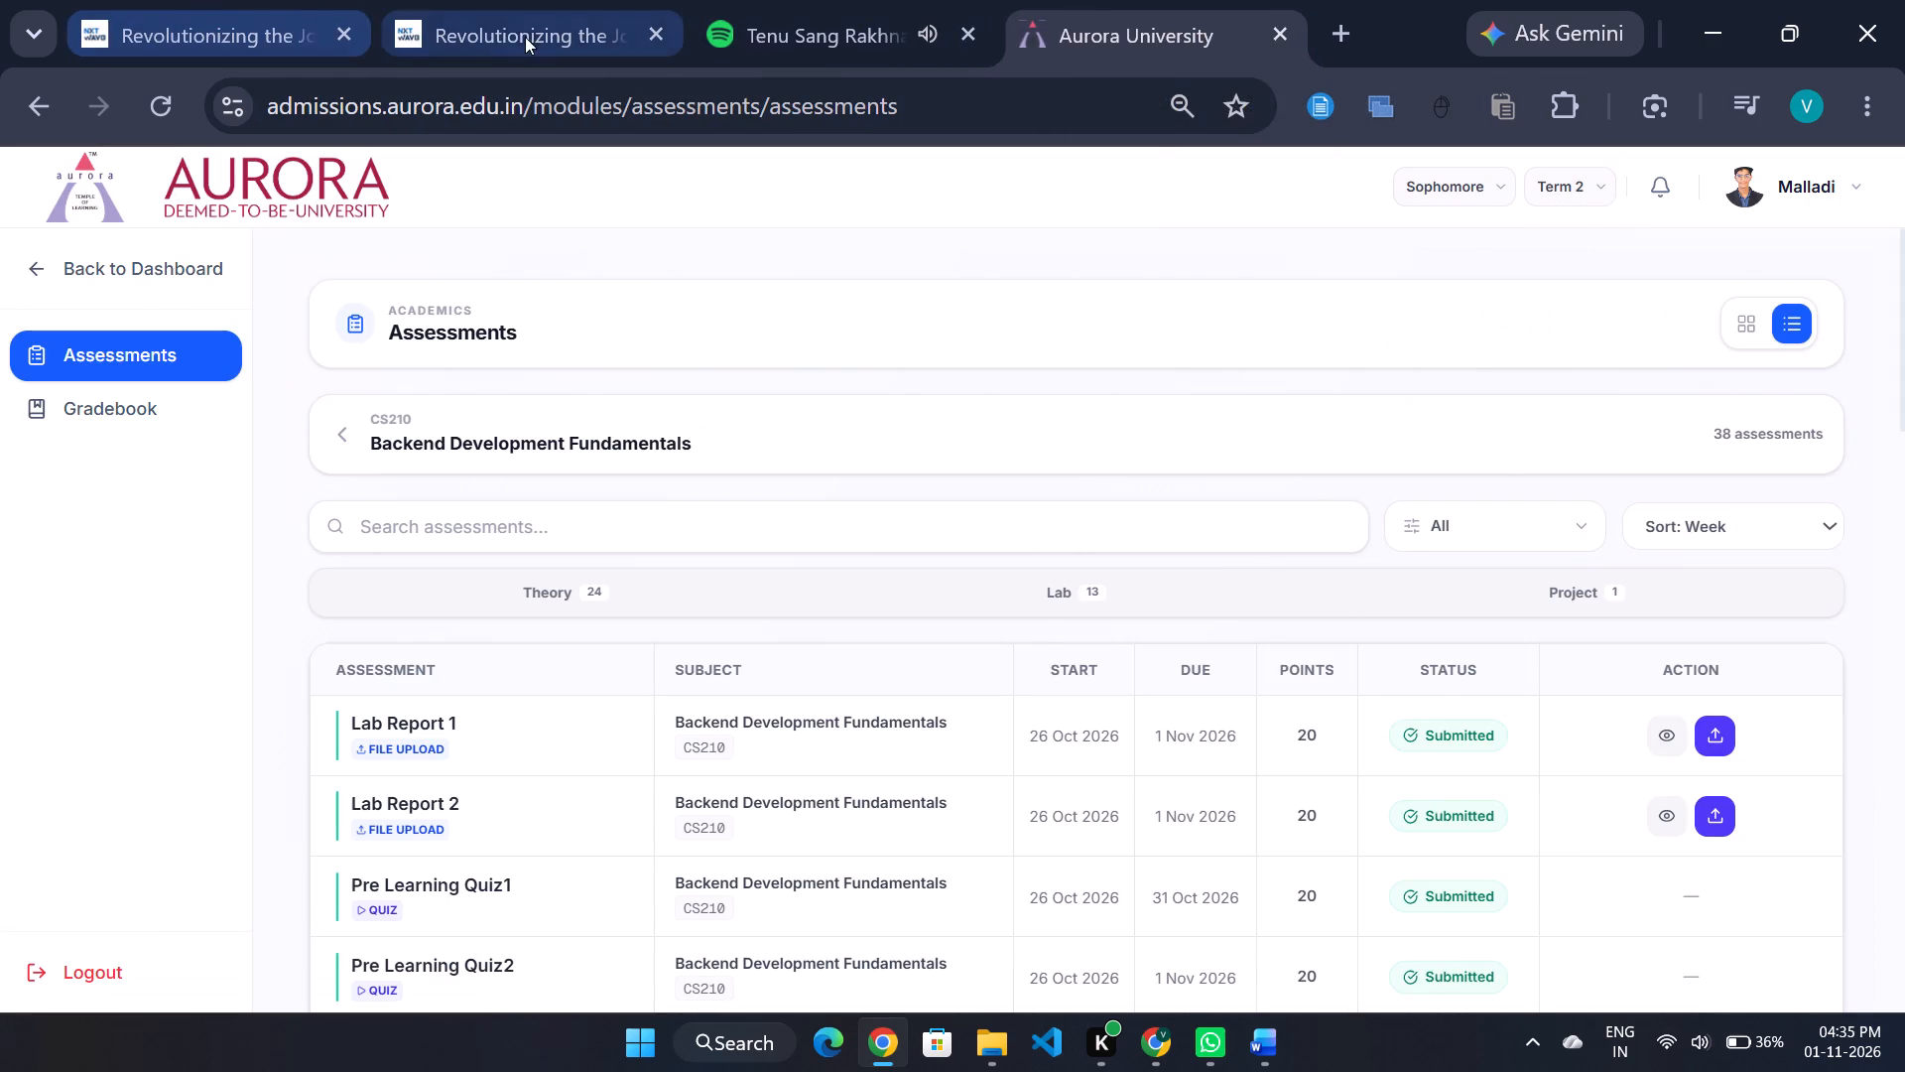
Close the old code preview and open the Cricket Team code preview from the Coding Practice under SQLite and Database Operations.
{"action": "left_click", "coordinate": [274, 3]}
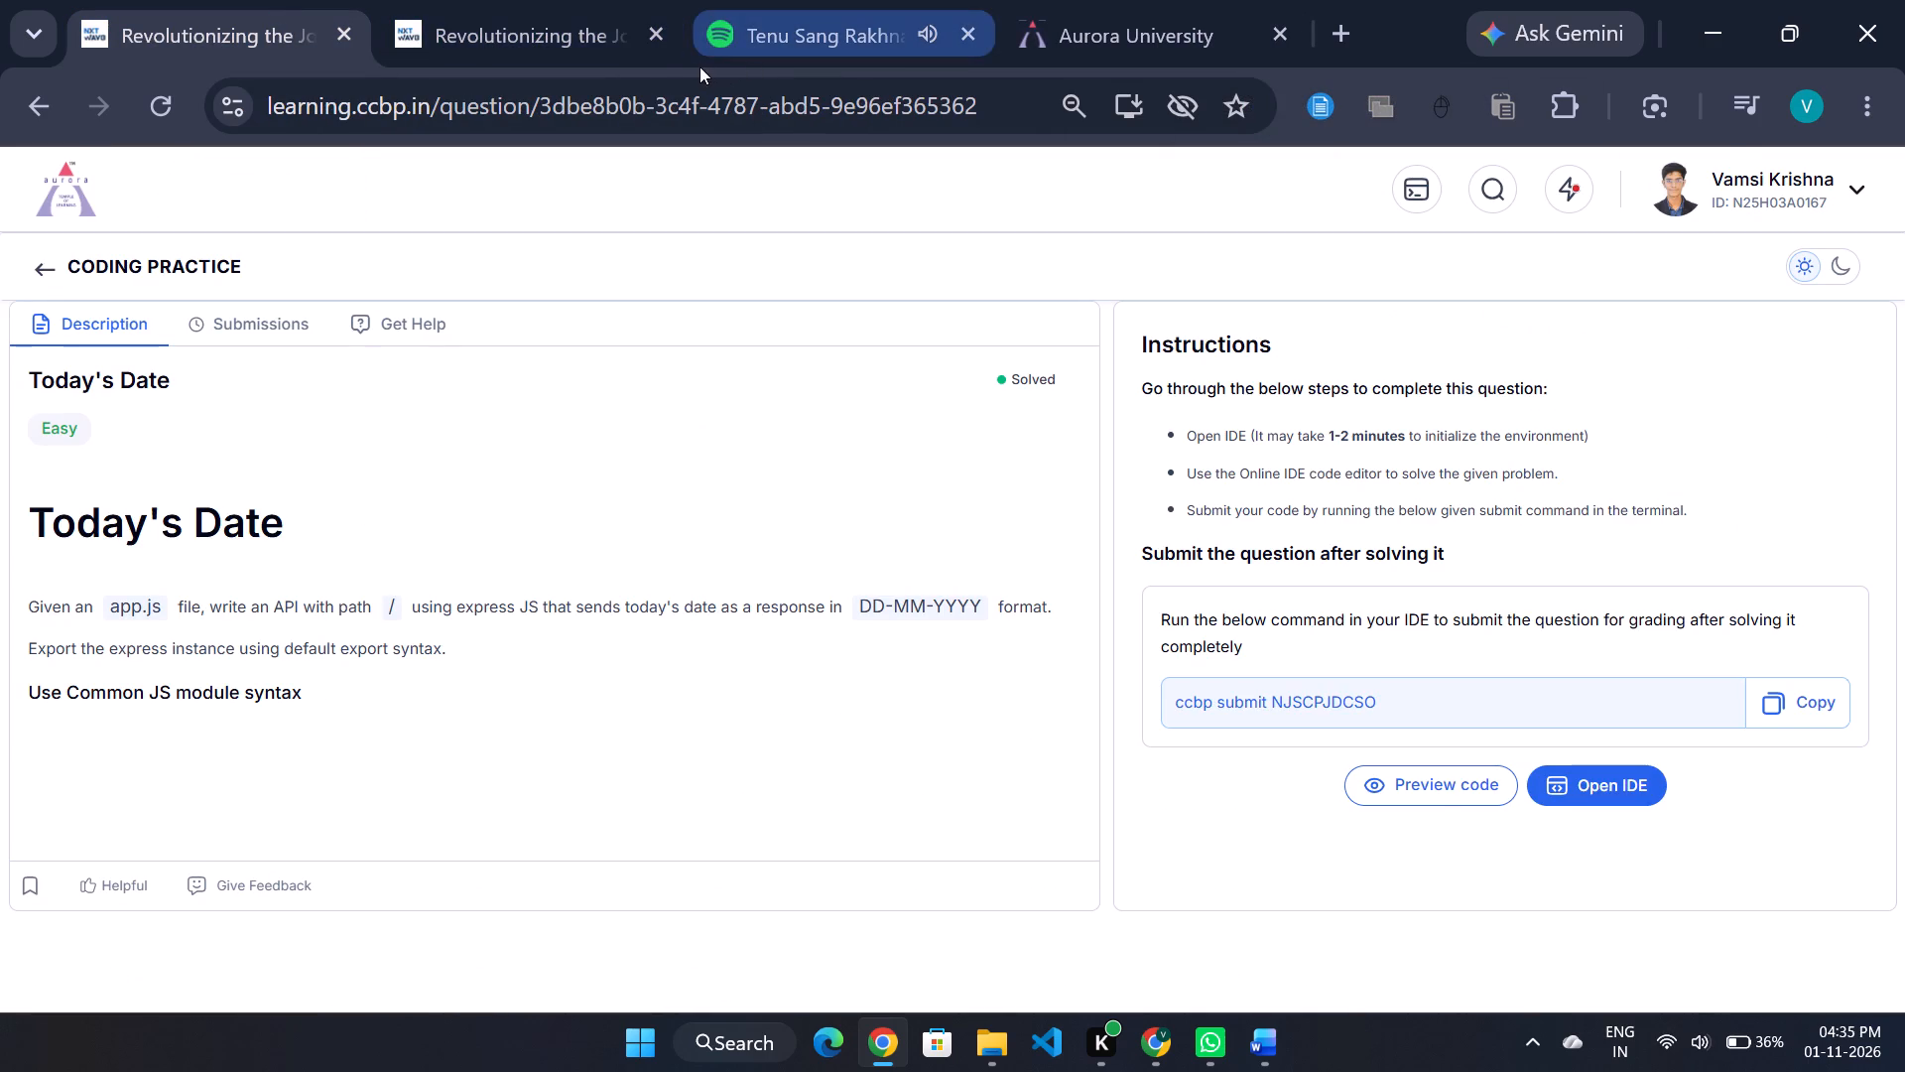
{"action": "left_click", "coordinate": [657, 30]}
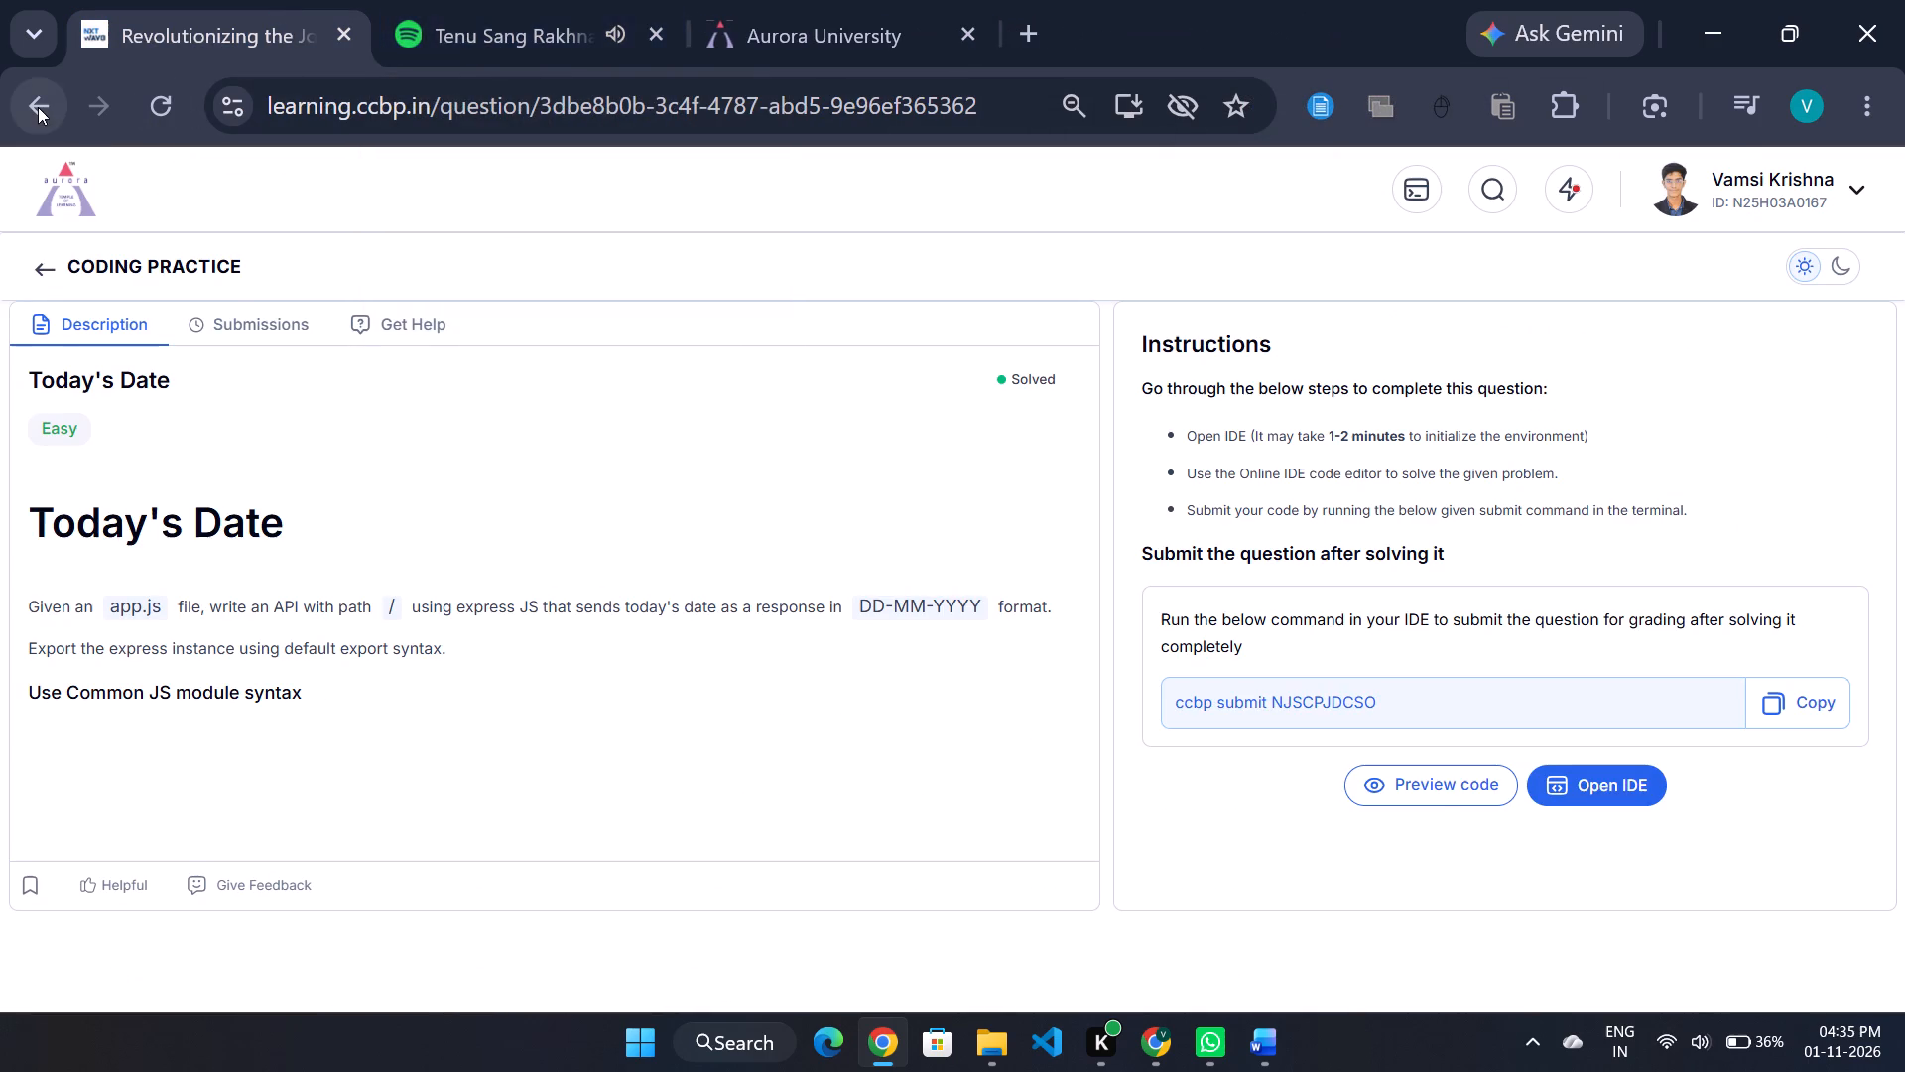
{"action": "left_click", "coordinate": [38, 107]}
{"action": "scroll", "coordinate": [253, 527], "scroll_direction": "down", "scroll_amount": 2}
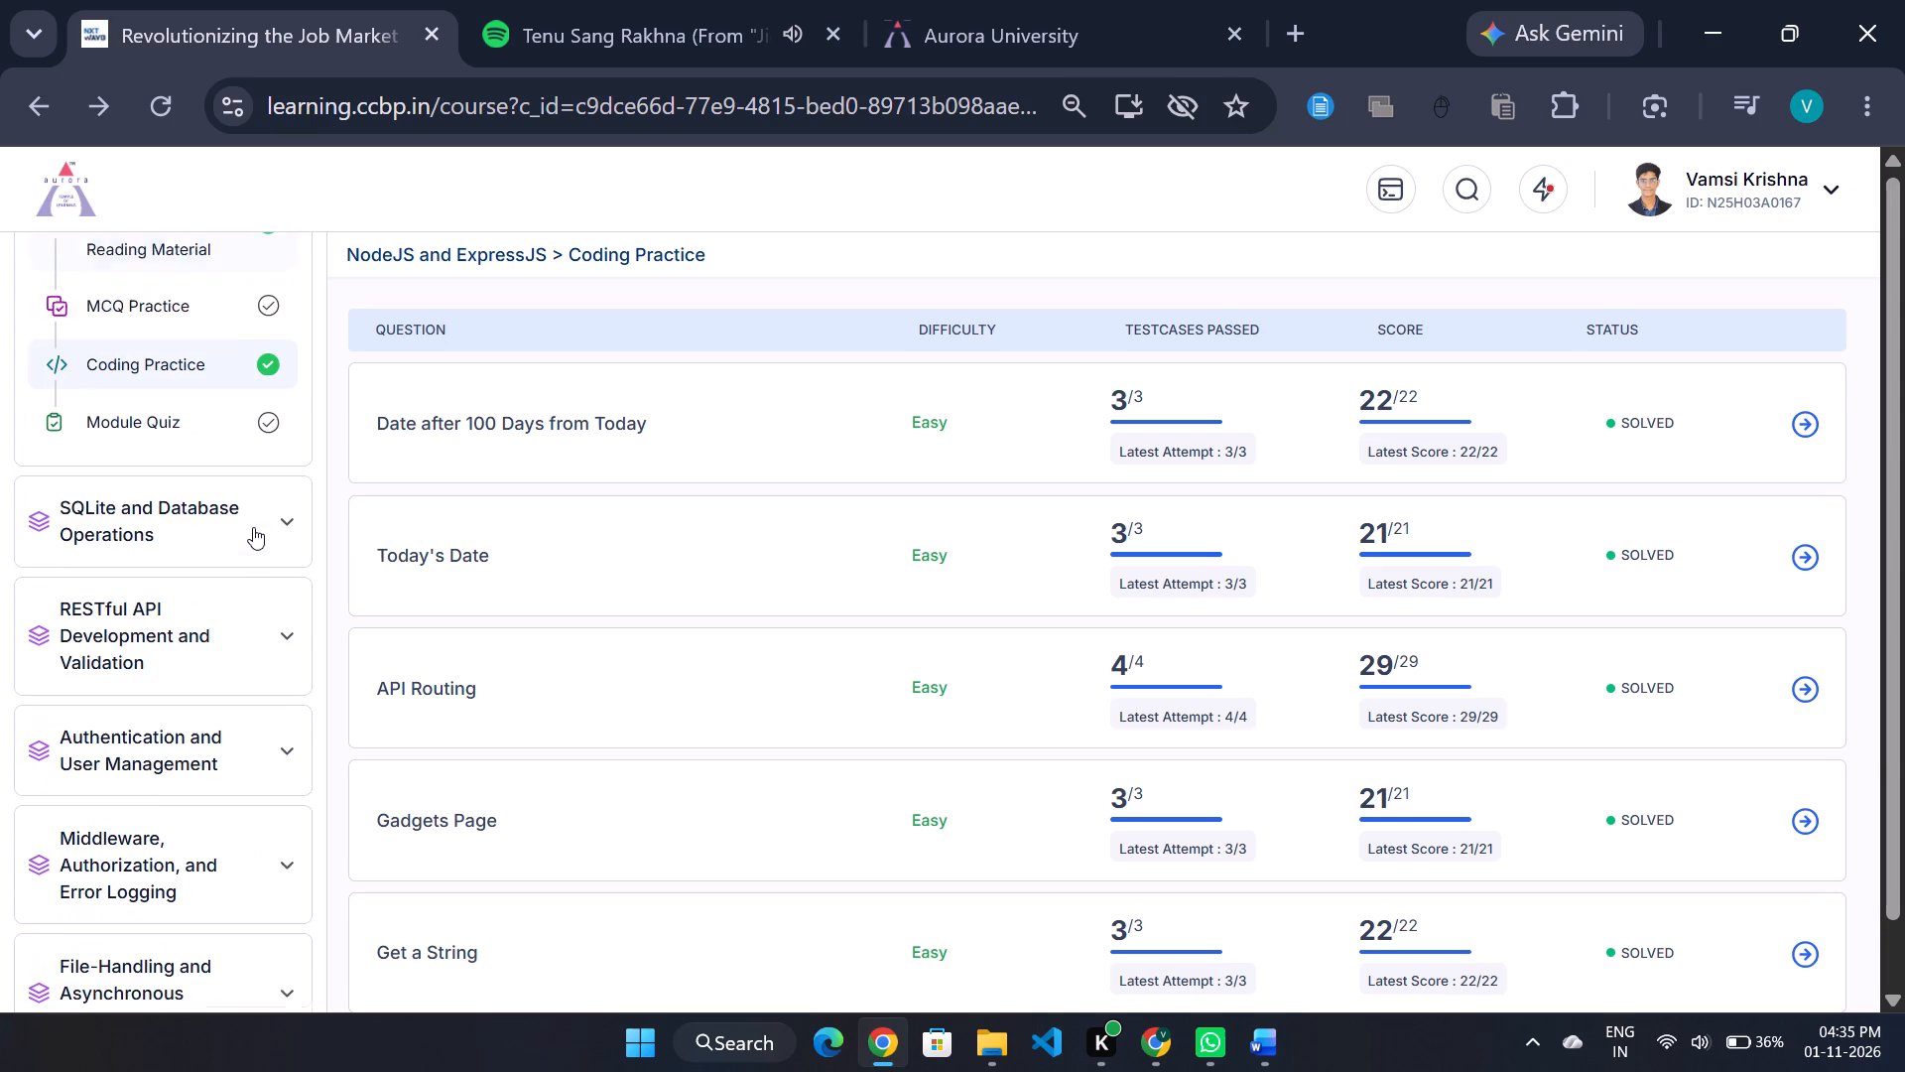
{"action": "left_click", "coordinate": [207, 427]}
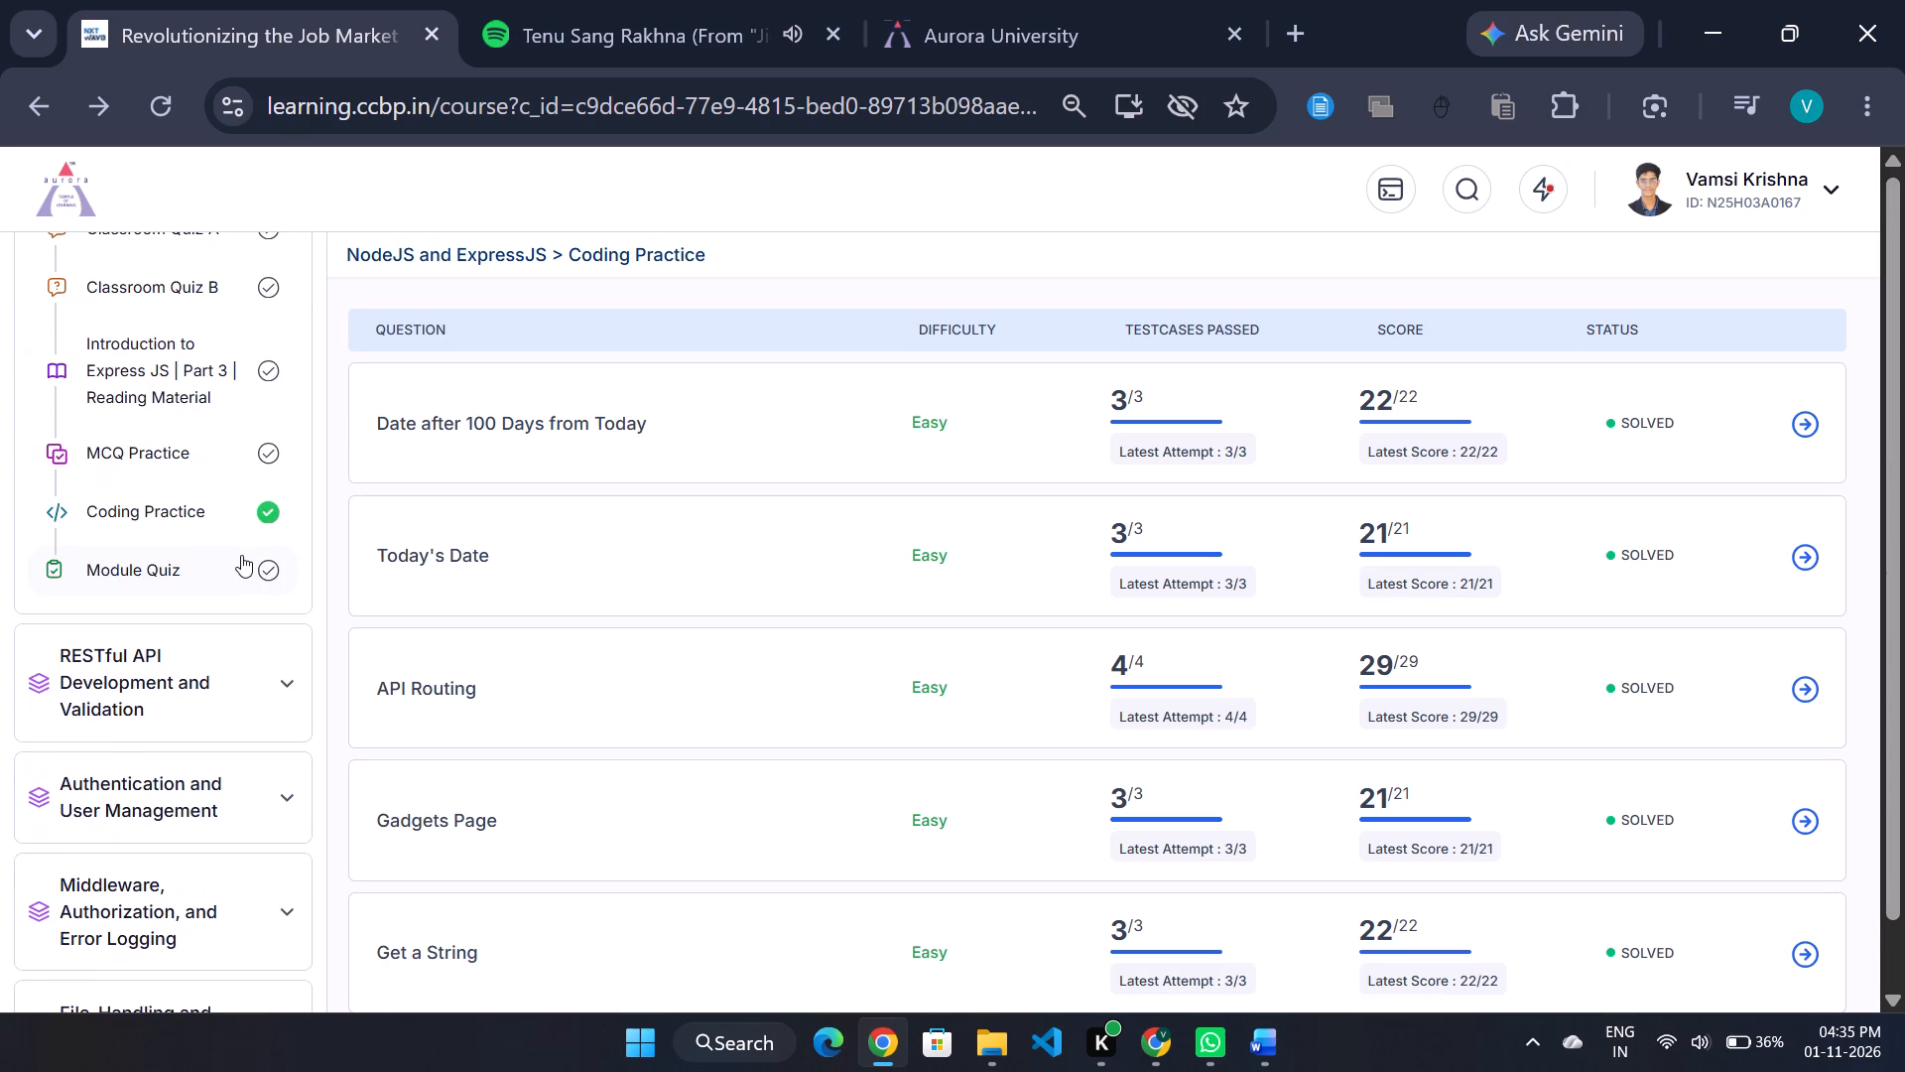
{"action": "scroll", "coordinate": [241, 555], "scroll_direction": "up", "scroll_amount": 6}
{"action": "scroll", "coordinate": [241, 555], "scroll_direction": "down", "scroll_amount": 1}
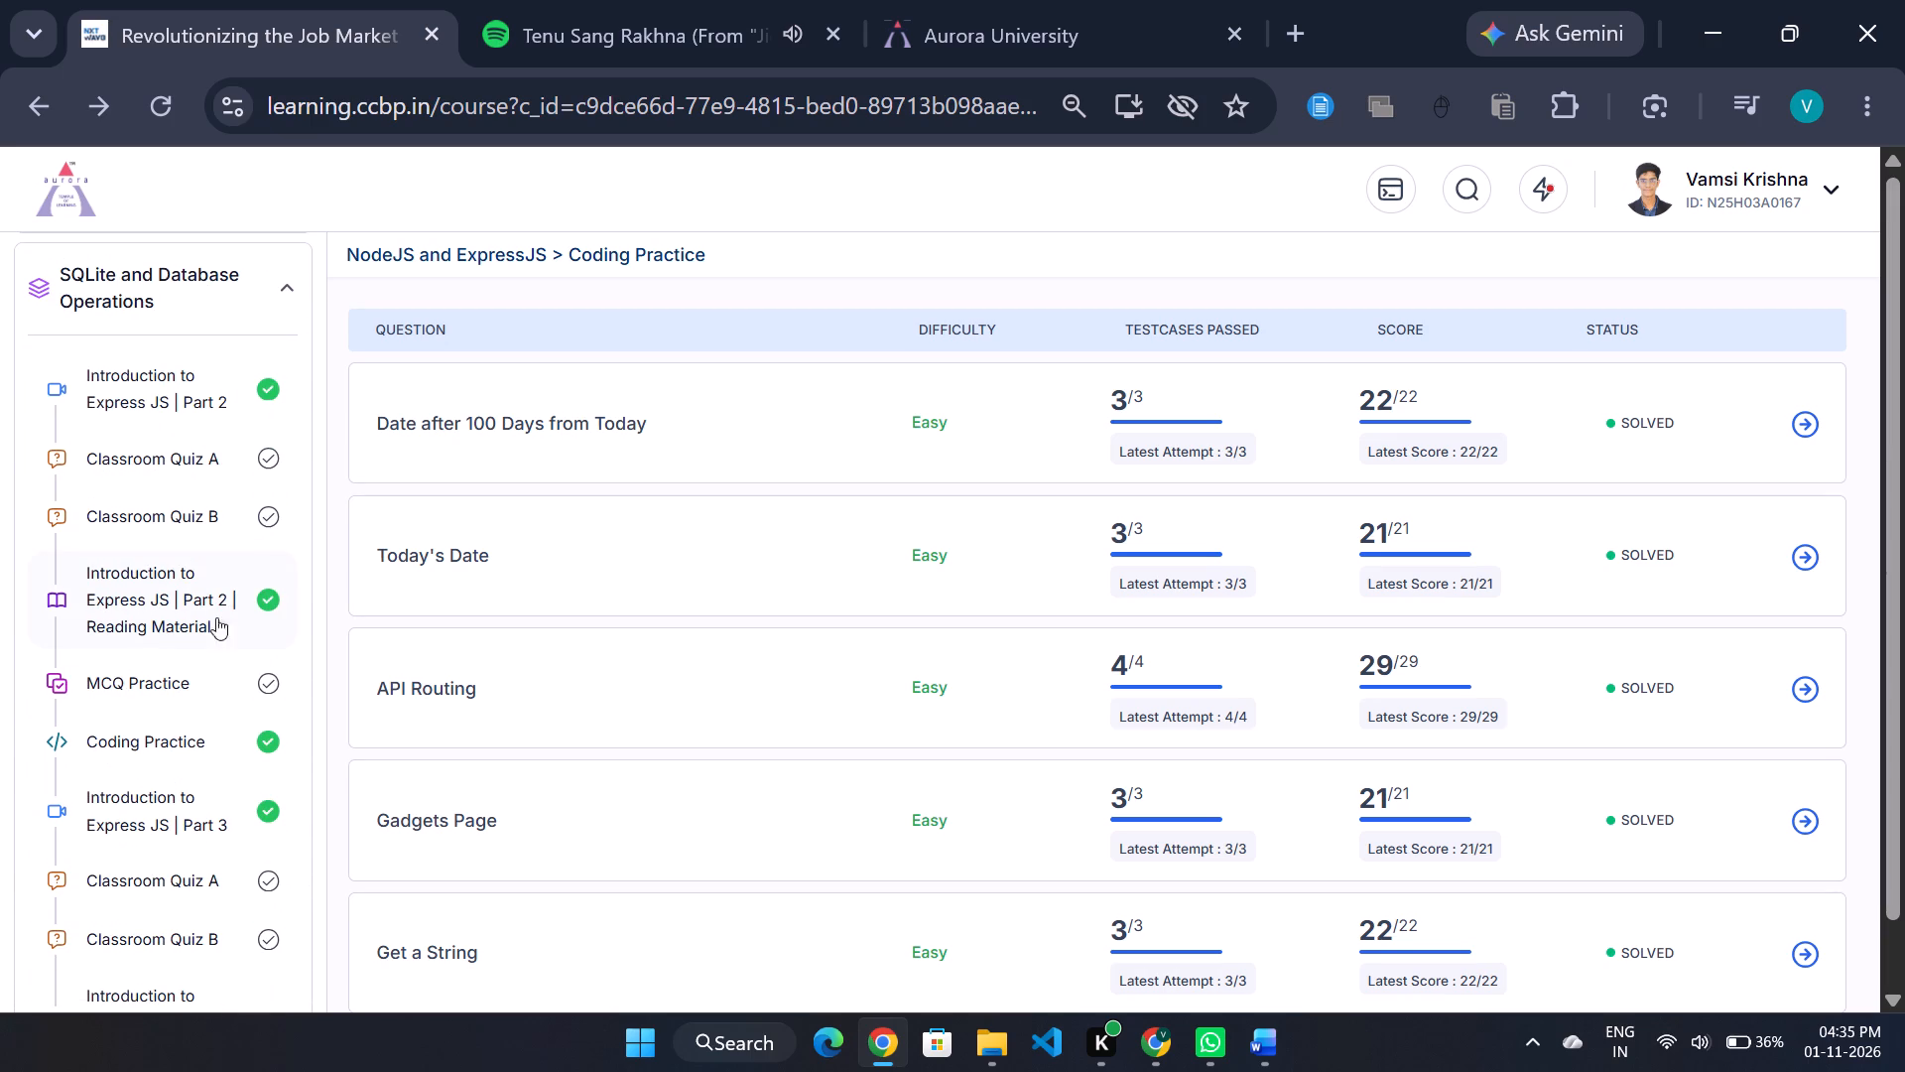
{"action": "left_click", "coordinate": [220, 761]}
{"action": "left_click", "coordinate": [984, 437]}
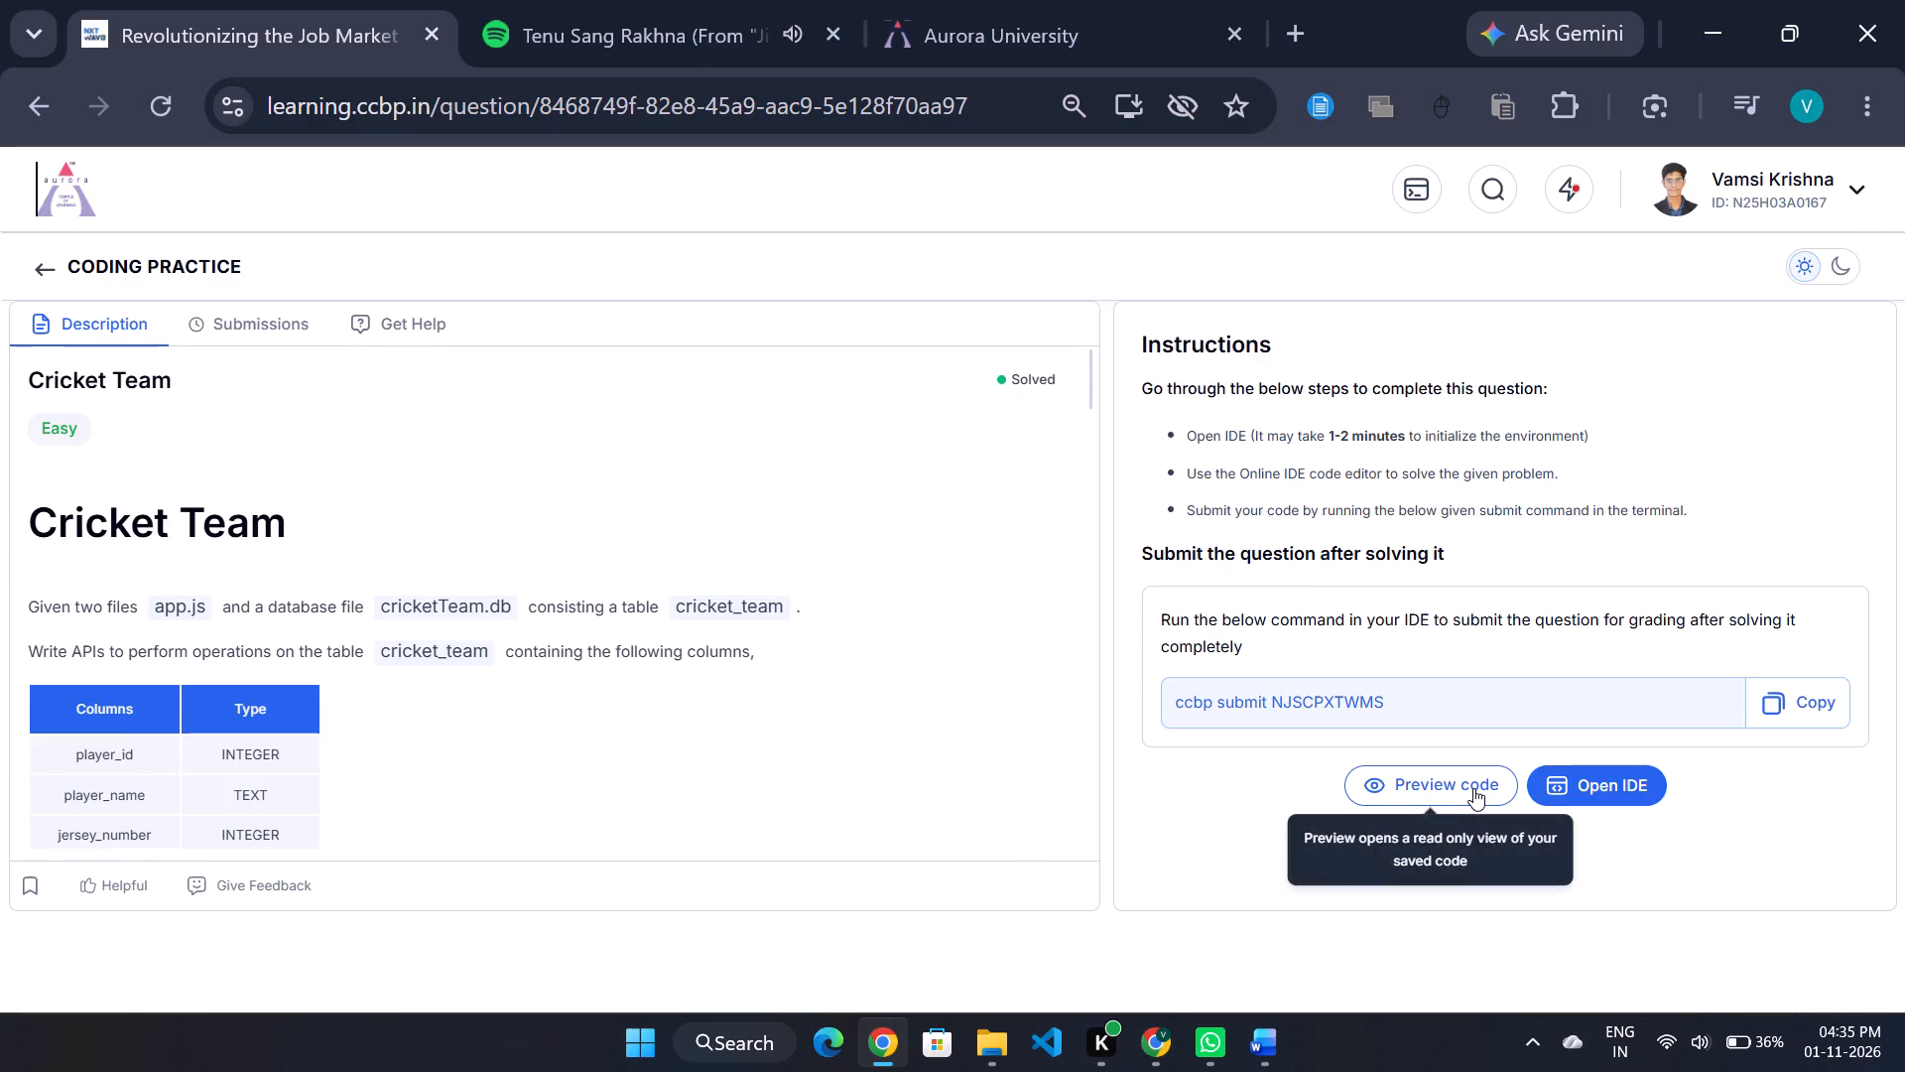
{"action": "left_click", "coordinate": [1473, 788]}
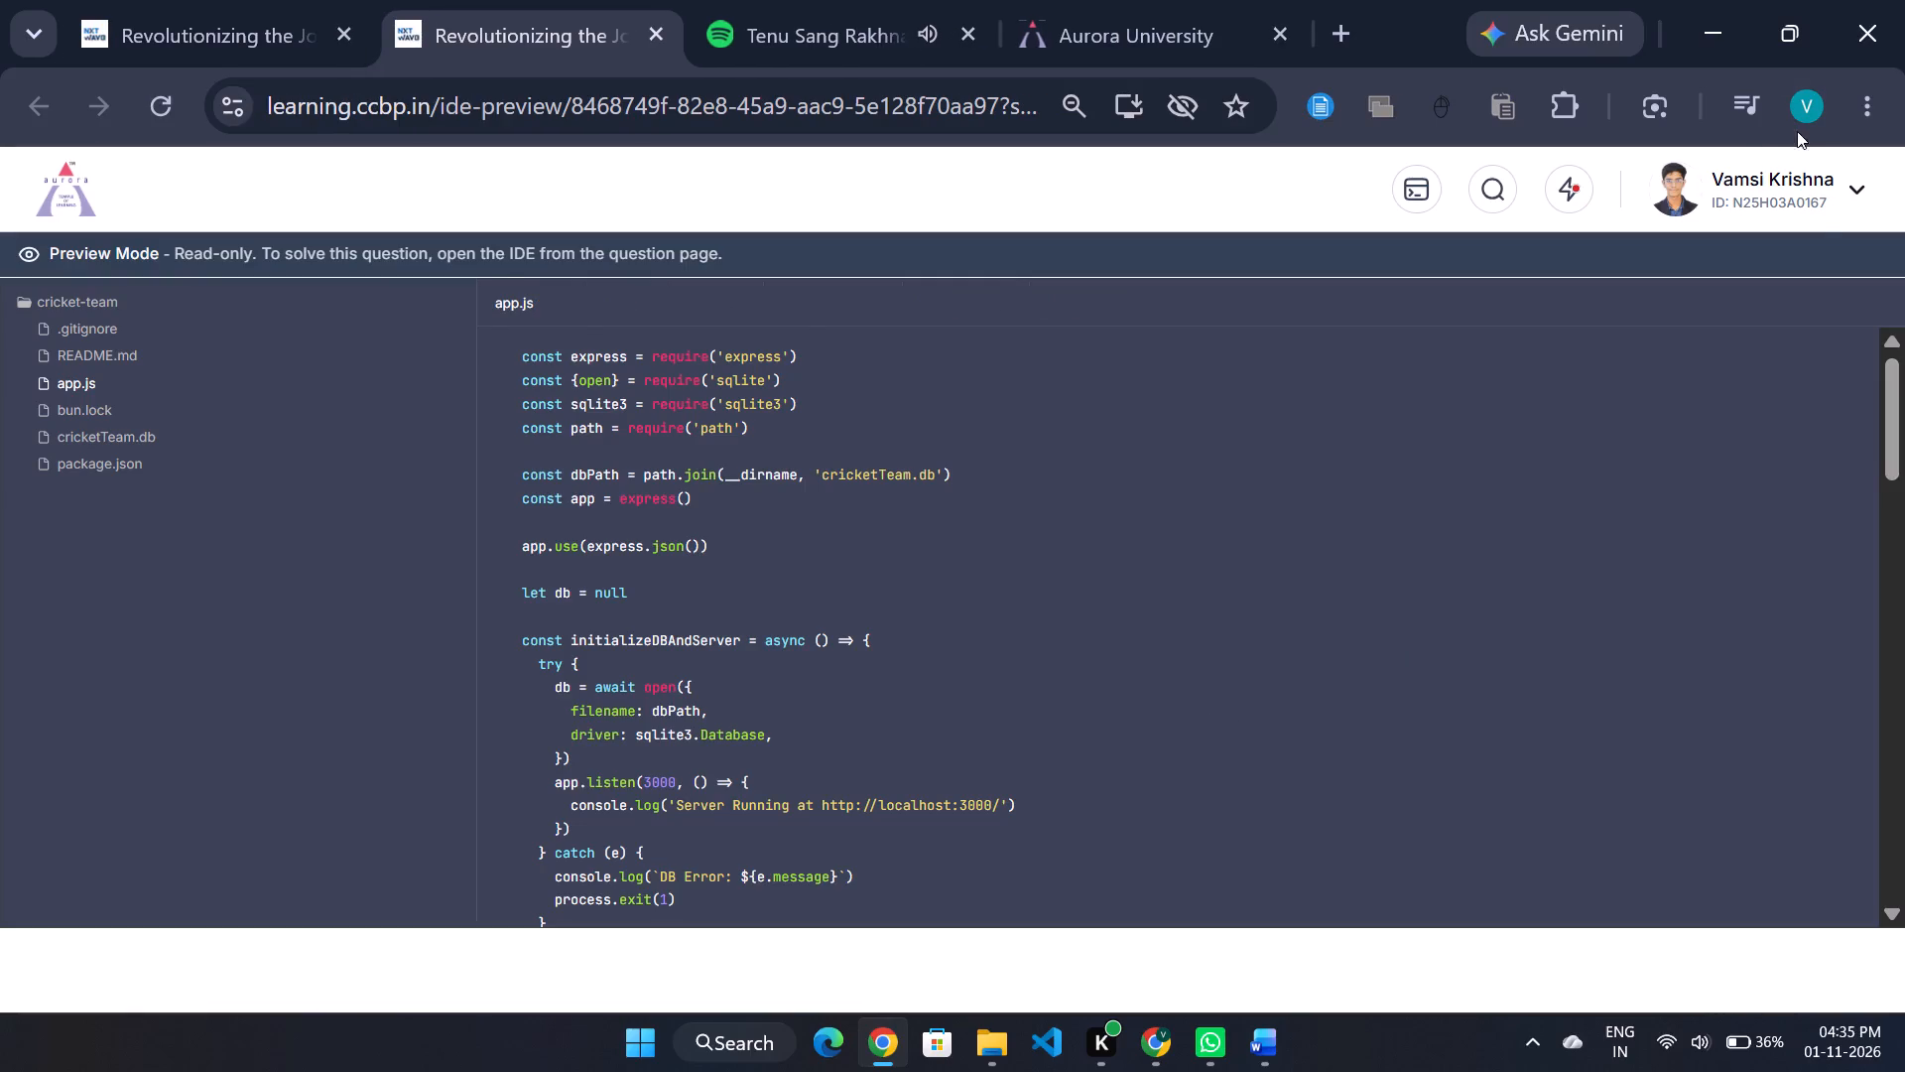
Capture a screenshot of the beginning of the Cricket Team app.js code with the browser profile card open beside it.
{"action": "left_click", "coordinate": [1798, 118]}
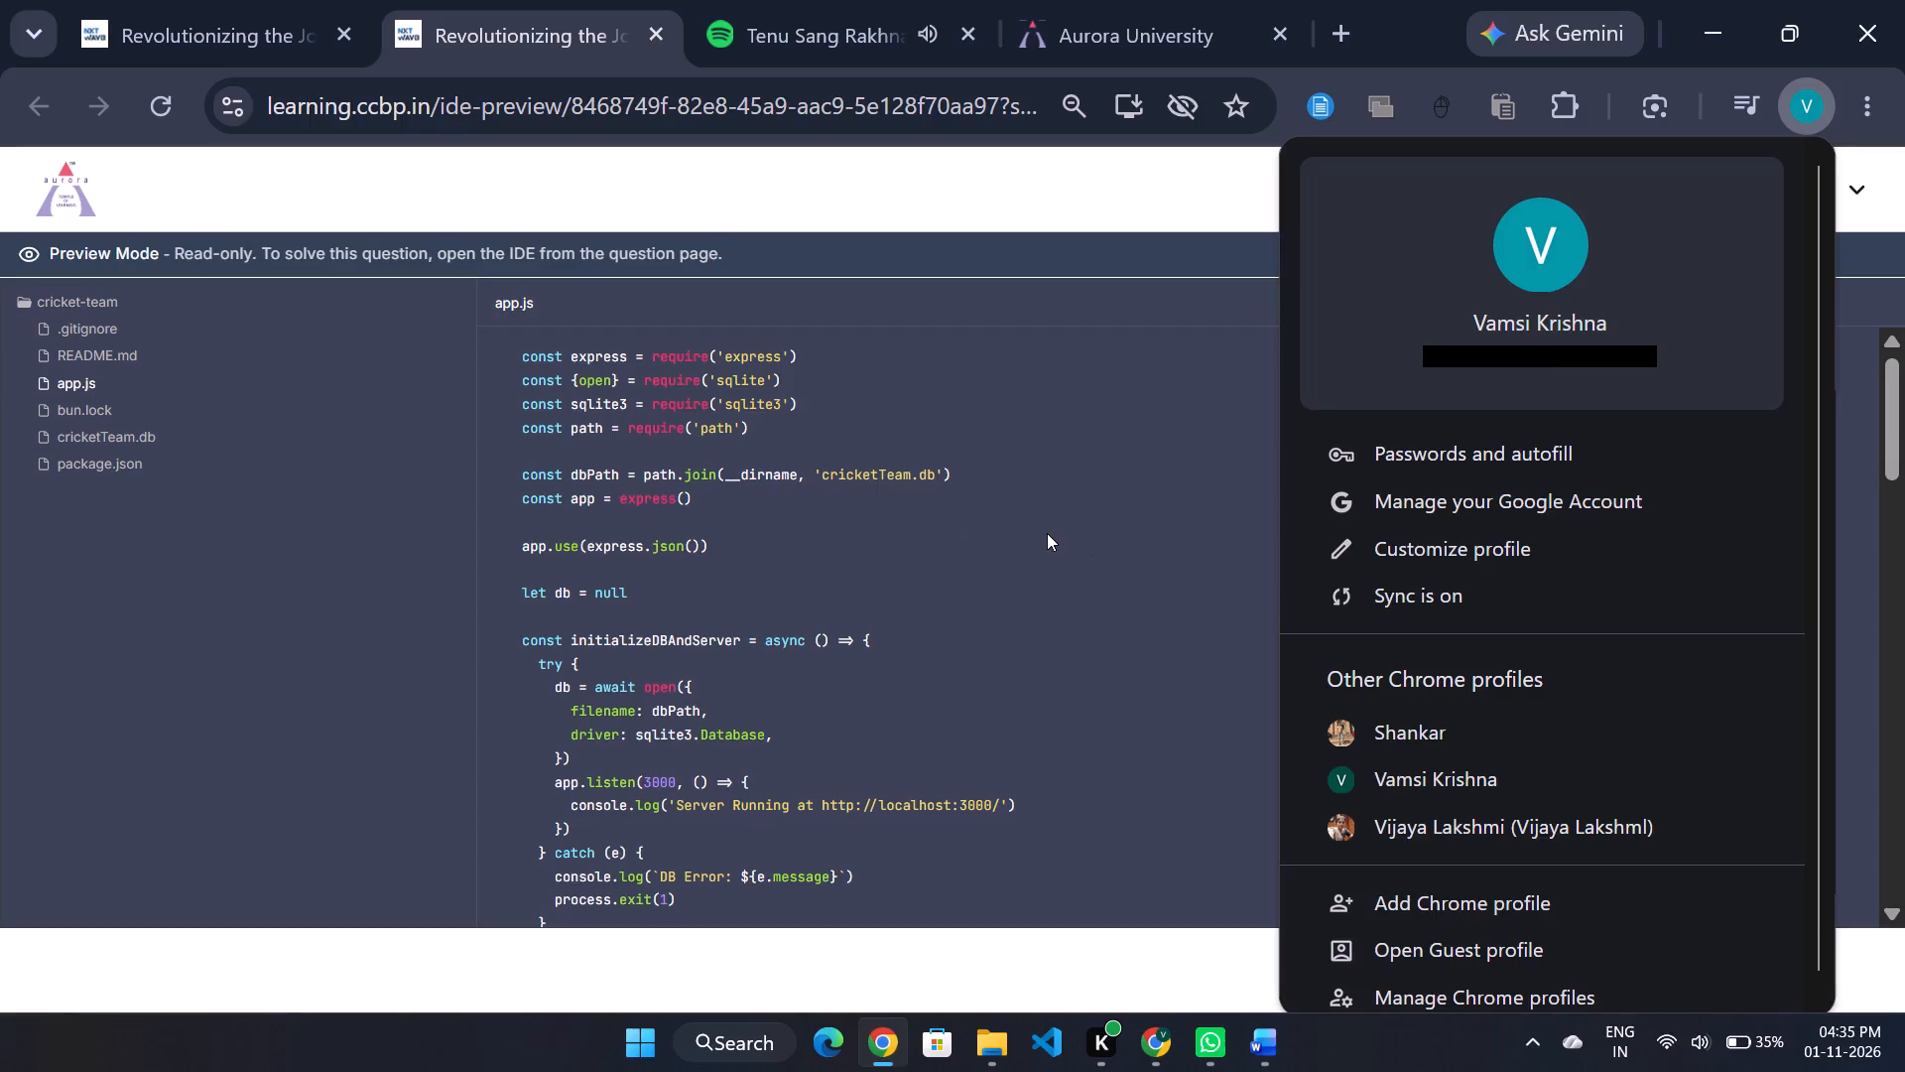
{"action": "key", "text": "Print"}
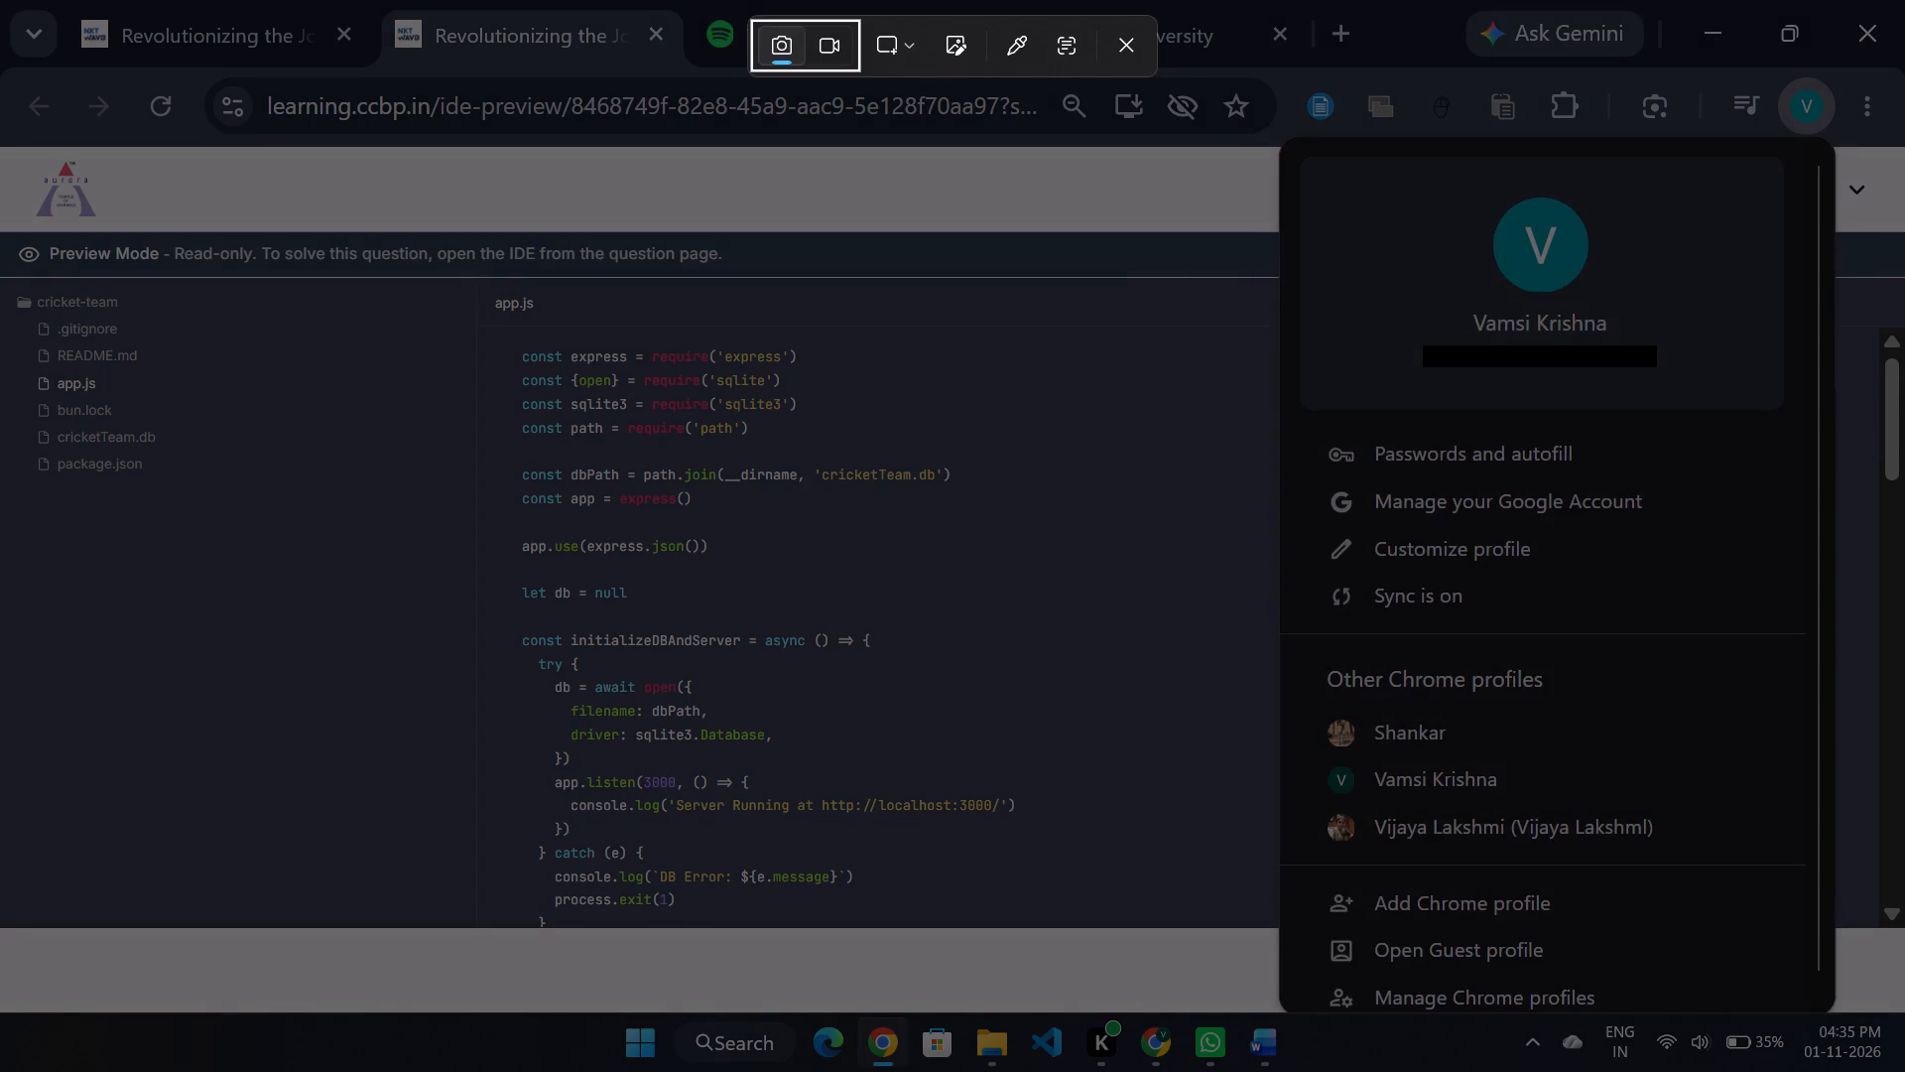
{"action": "left_click_drag", "start_coordinate": [0, 148], "coordinate": [1306, 851]}
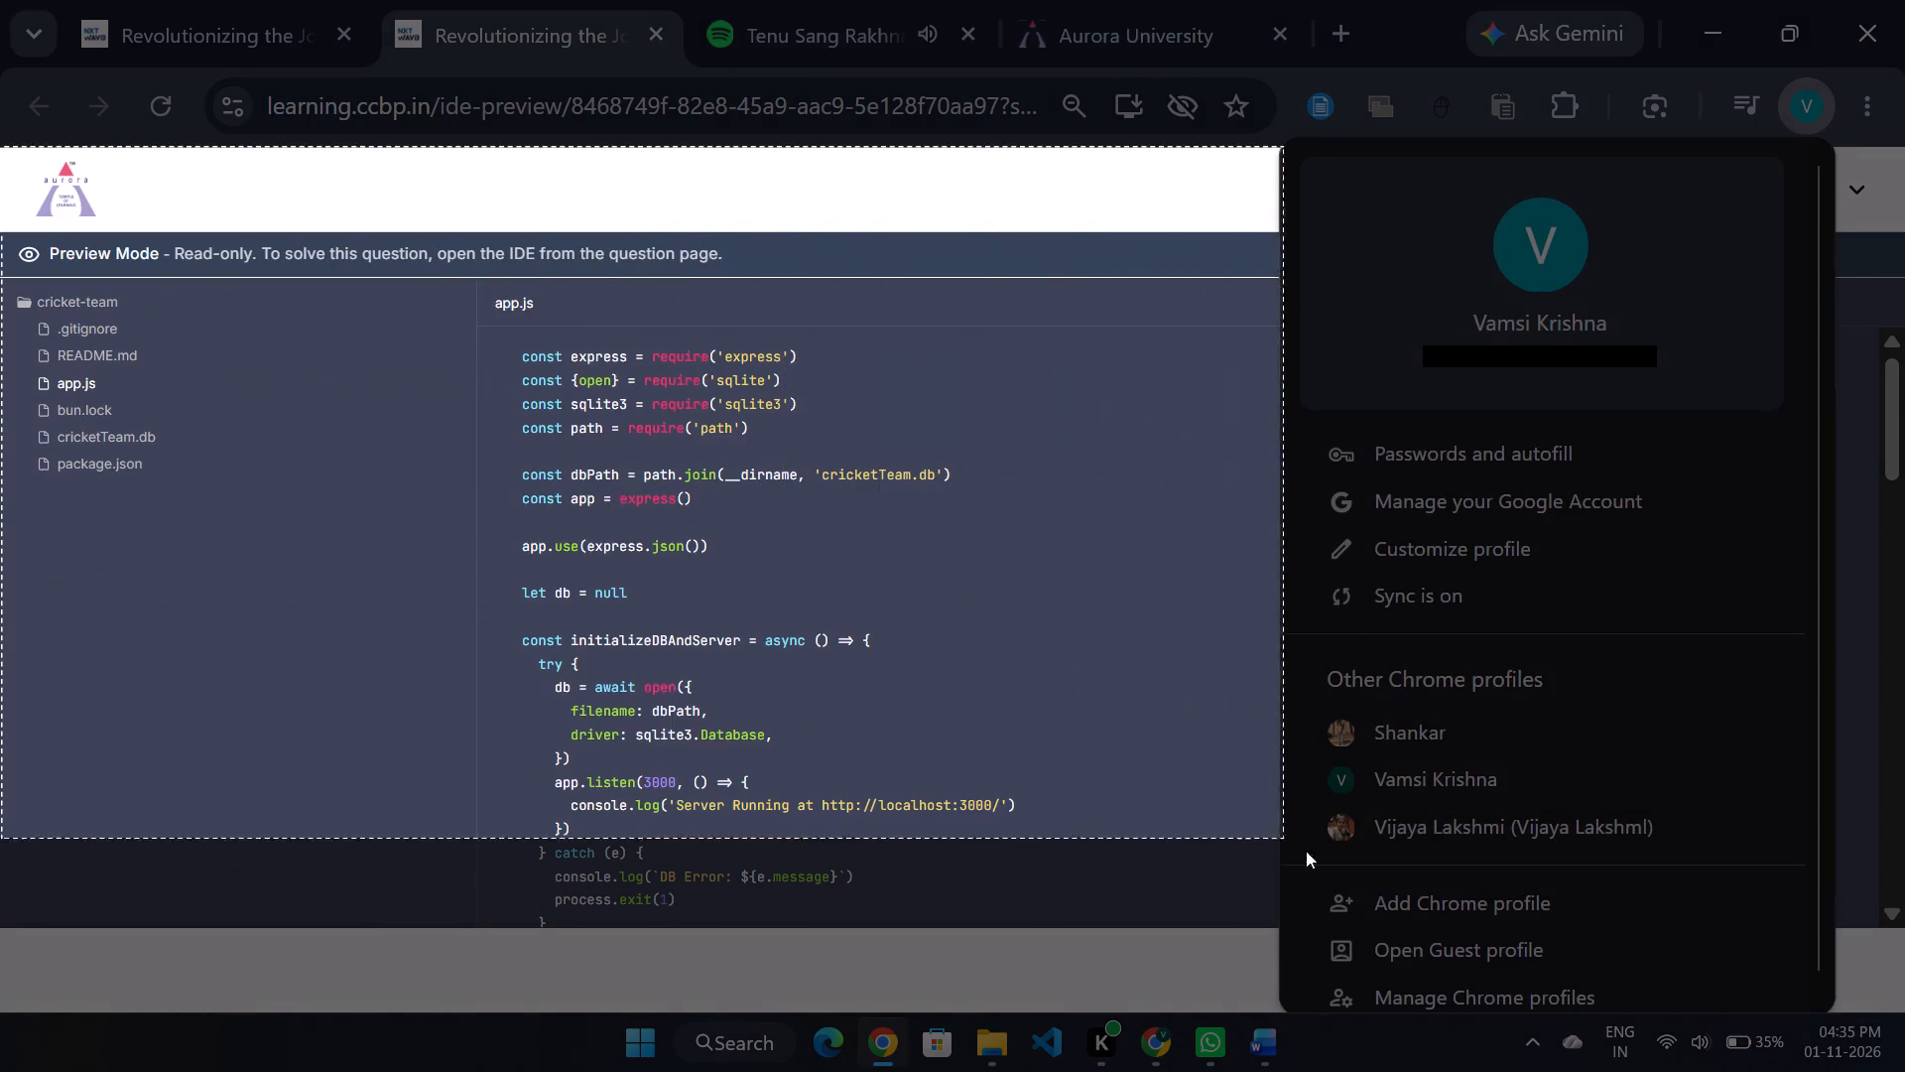
{"action": "left_click_drag", "start_coordinate": [1306, 851], "coordinate": [1756, 1007]}
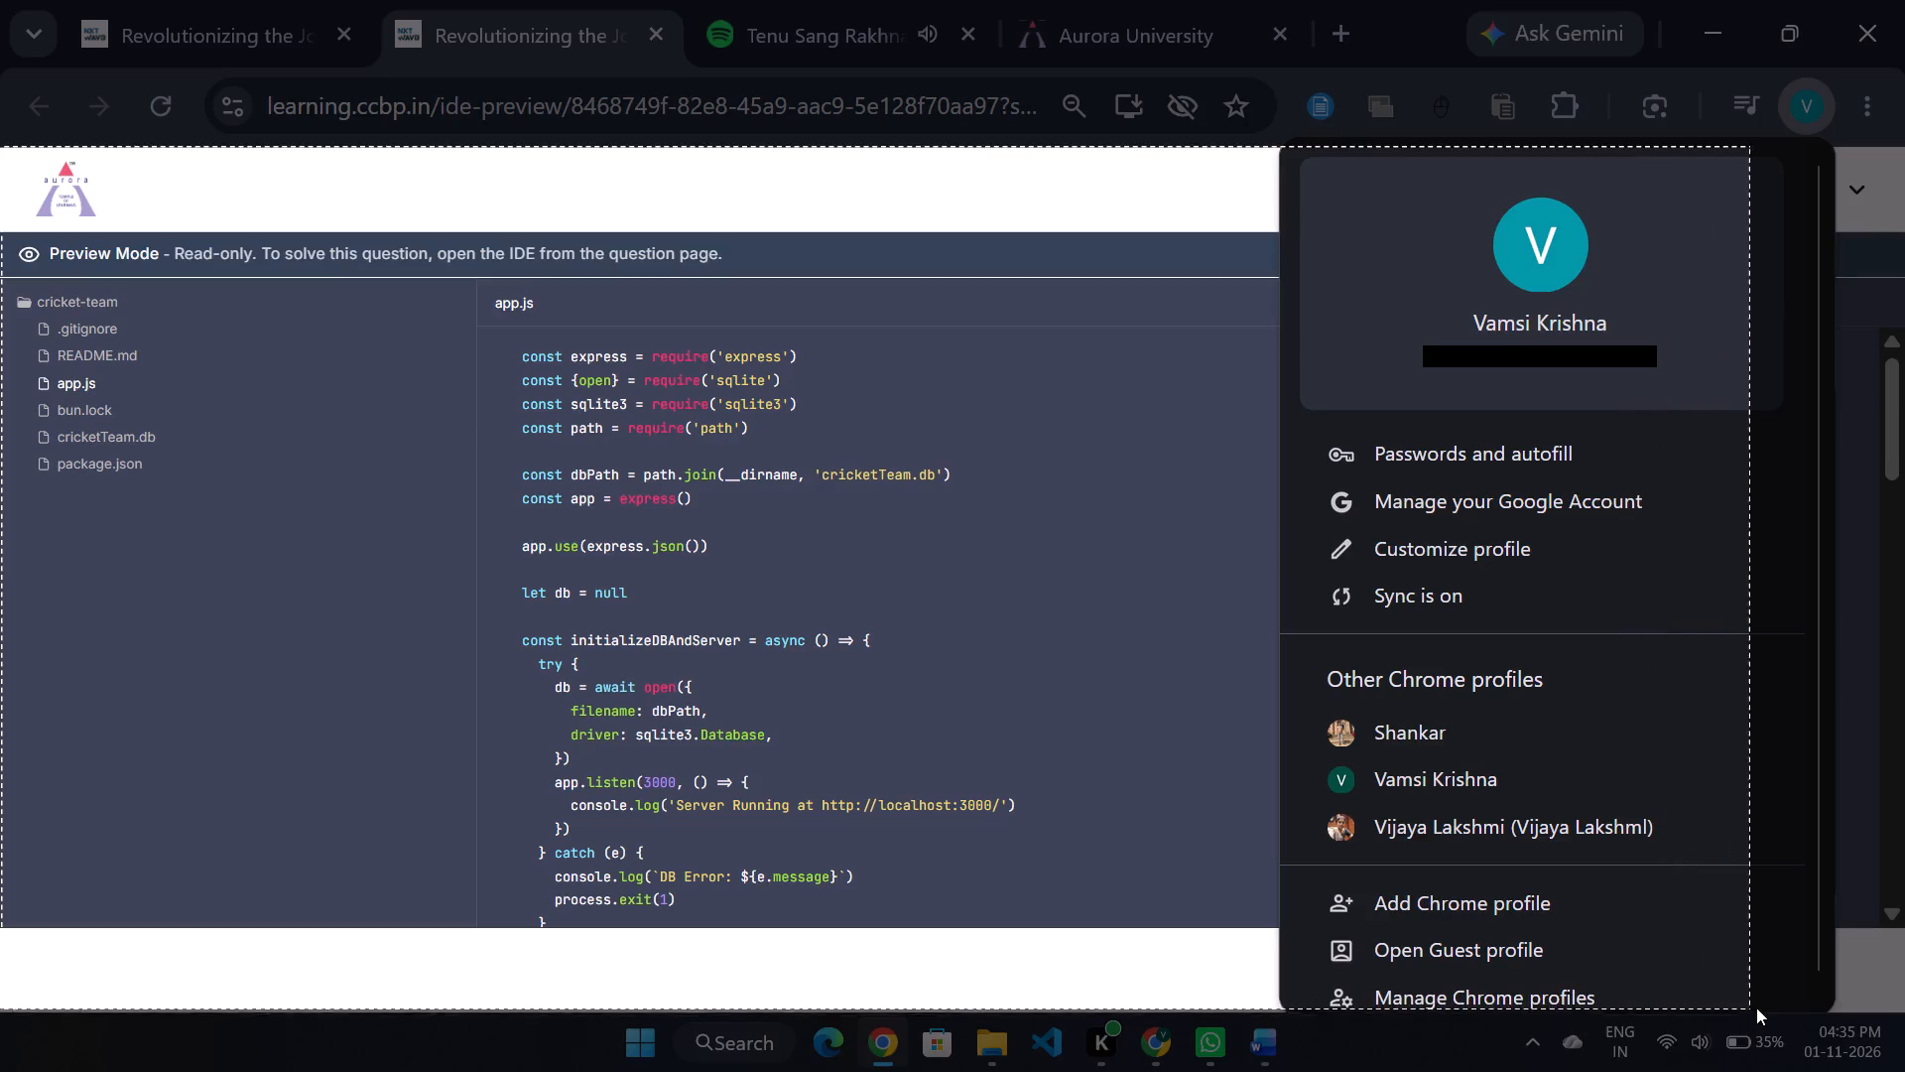
{"action": "left_click_drag", "start_coordinate": [1756, 1007], "coordinate": [1820, 971]}
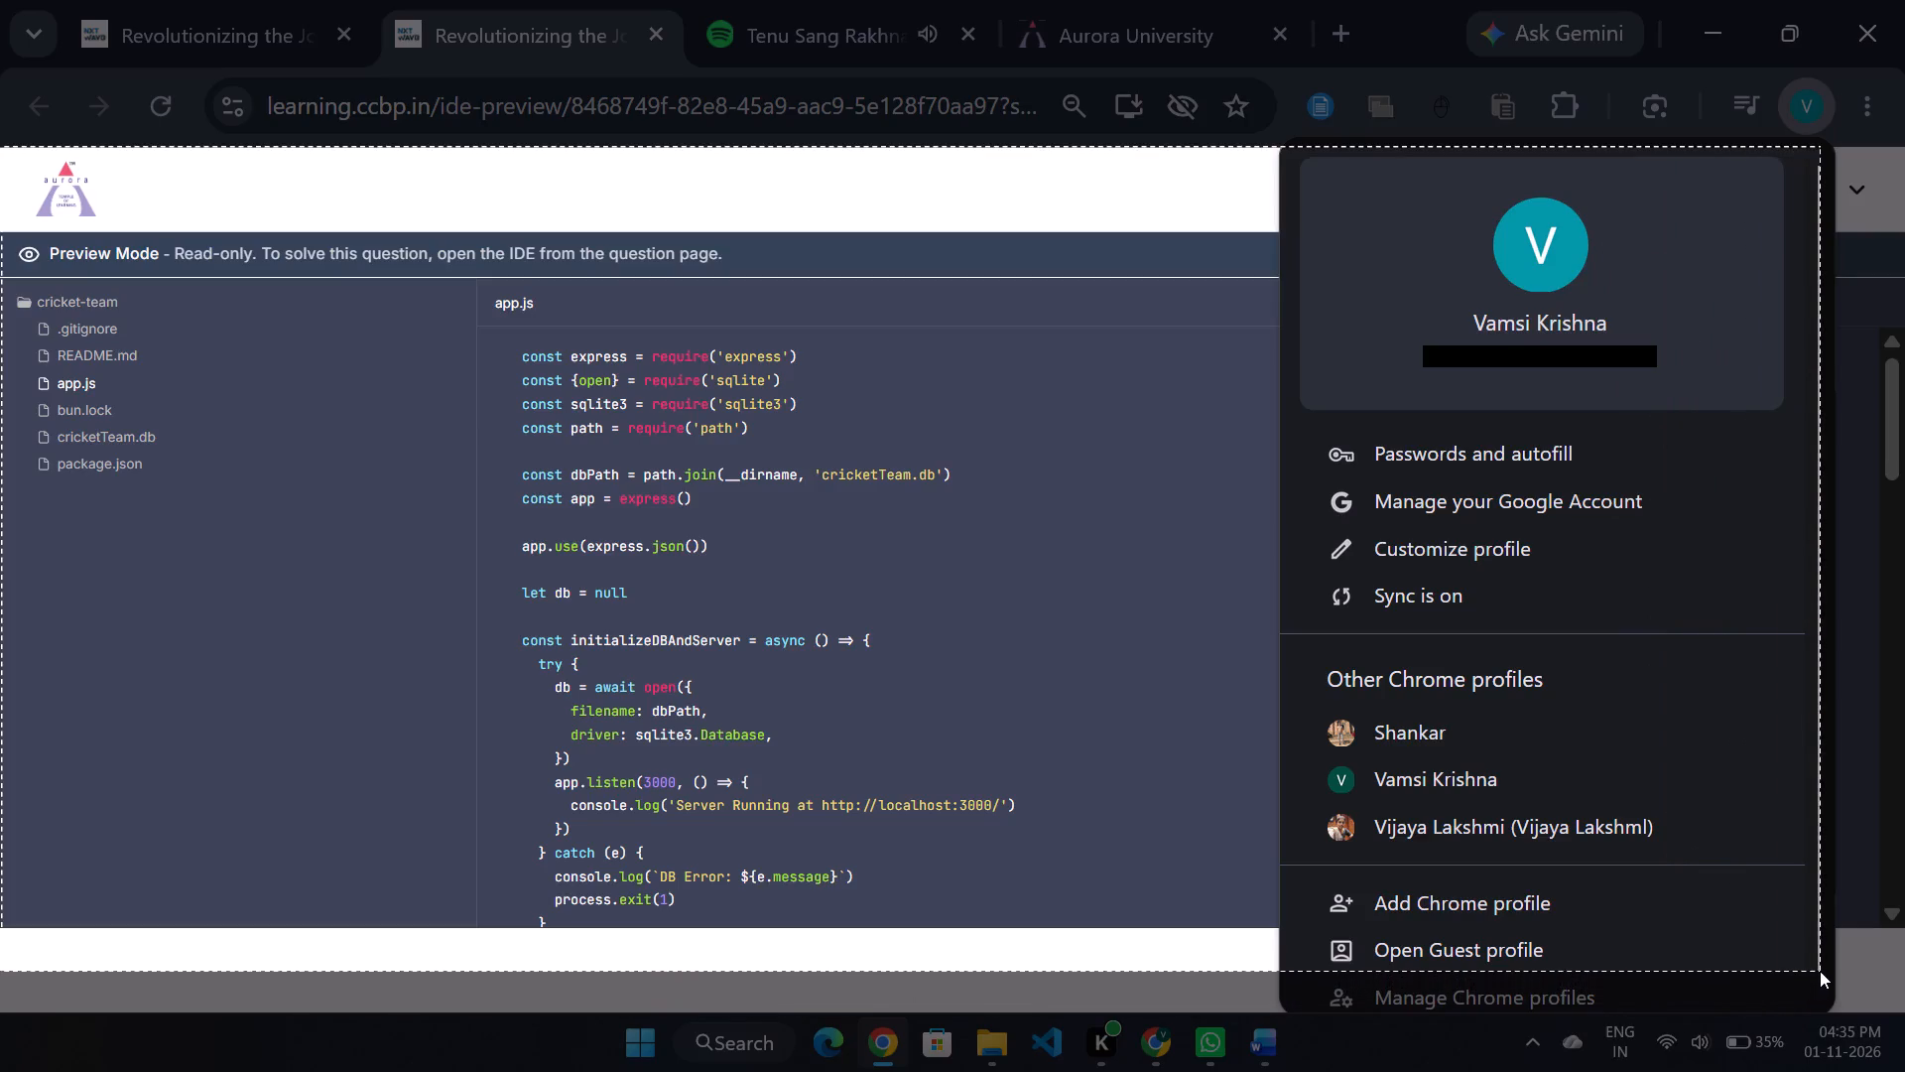
{"action": "left_click_drag", "start_coordinate": [1820, 971], "coordinate": [1823, 971]}
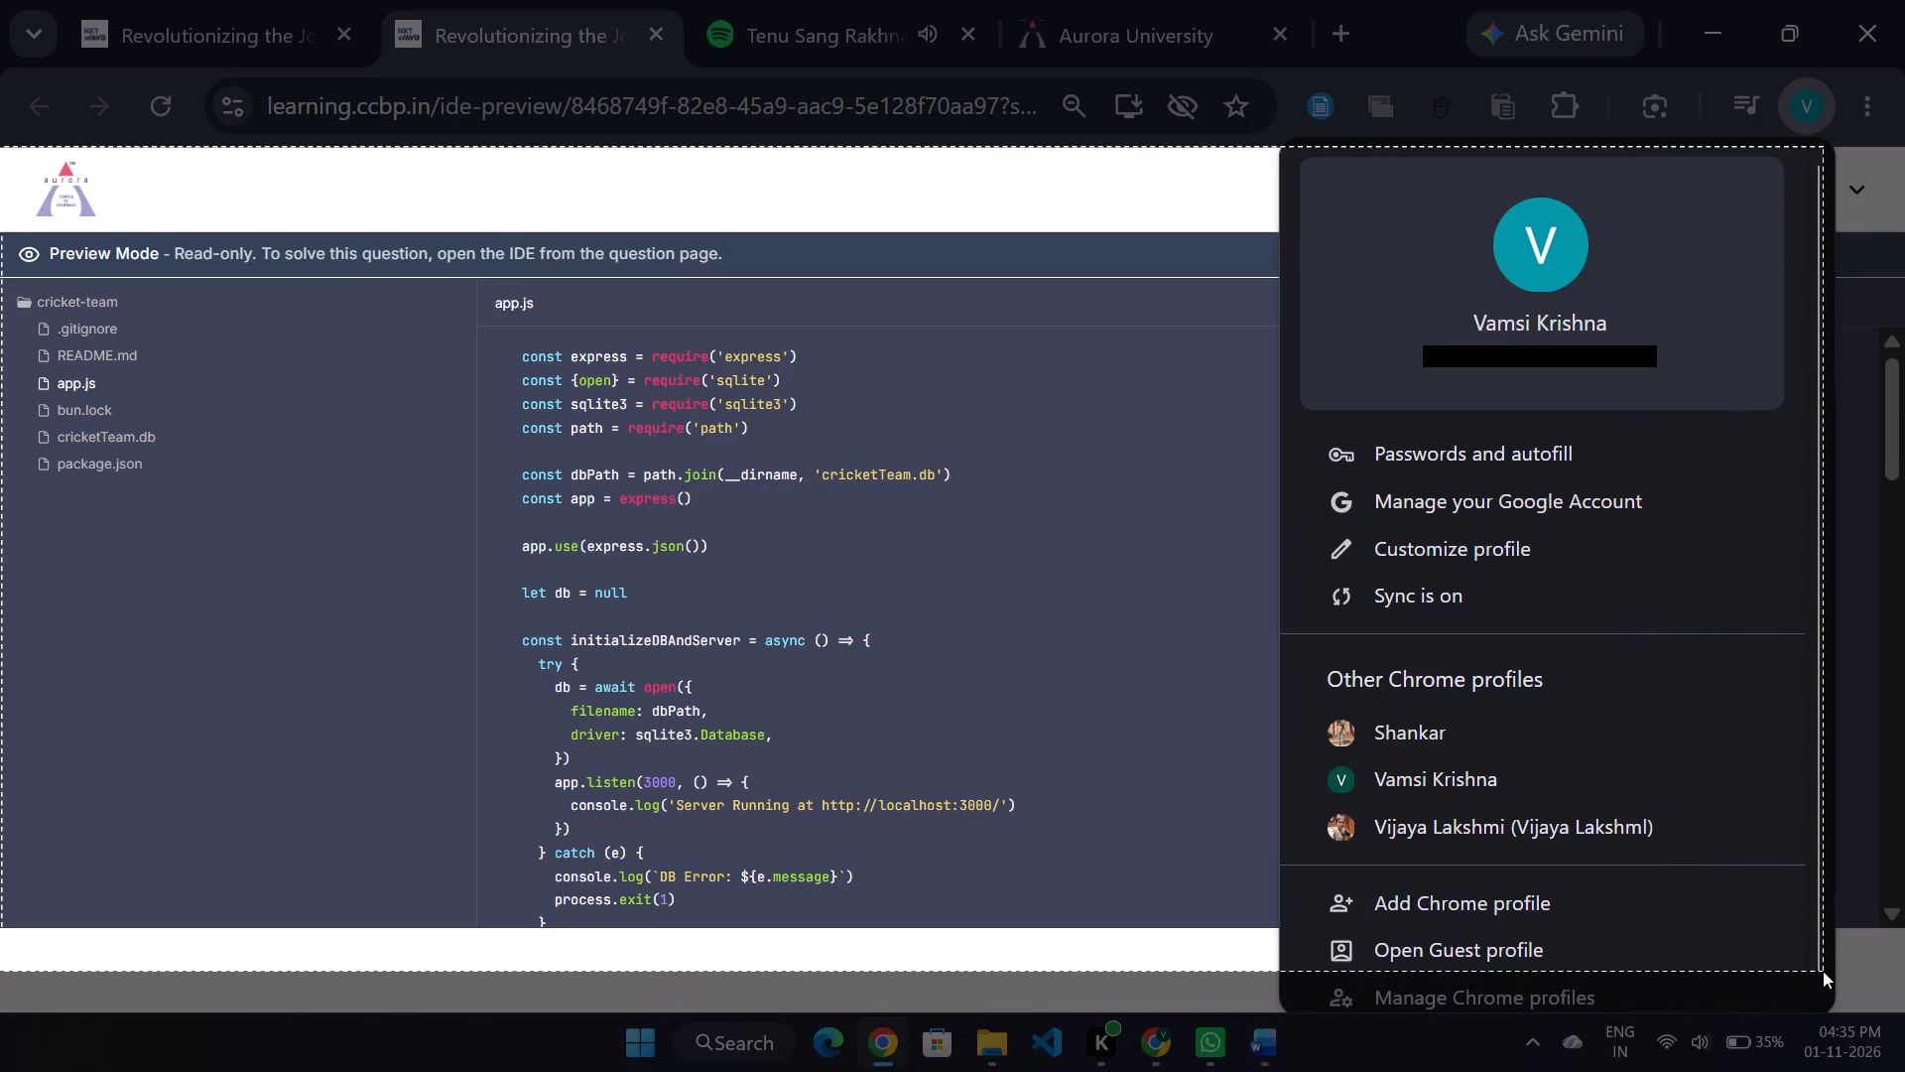
{"action": "left_click_drag", "start_coordinate": [1823, 971], "coordinate": [1818, 973]}
Paste the screenshot on an unnumbered line under the 1) Cricket Team heading in Word and add blank lines below it.
{"action": "left_click", "coordinate": [1288, 1050]}
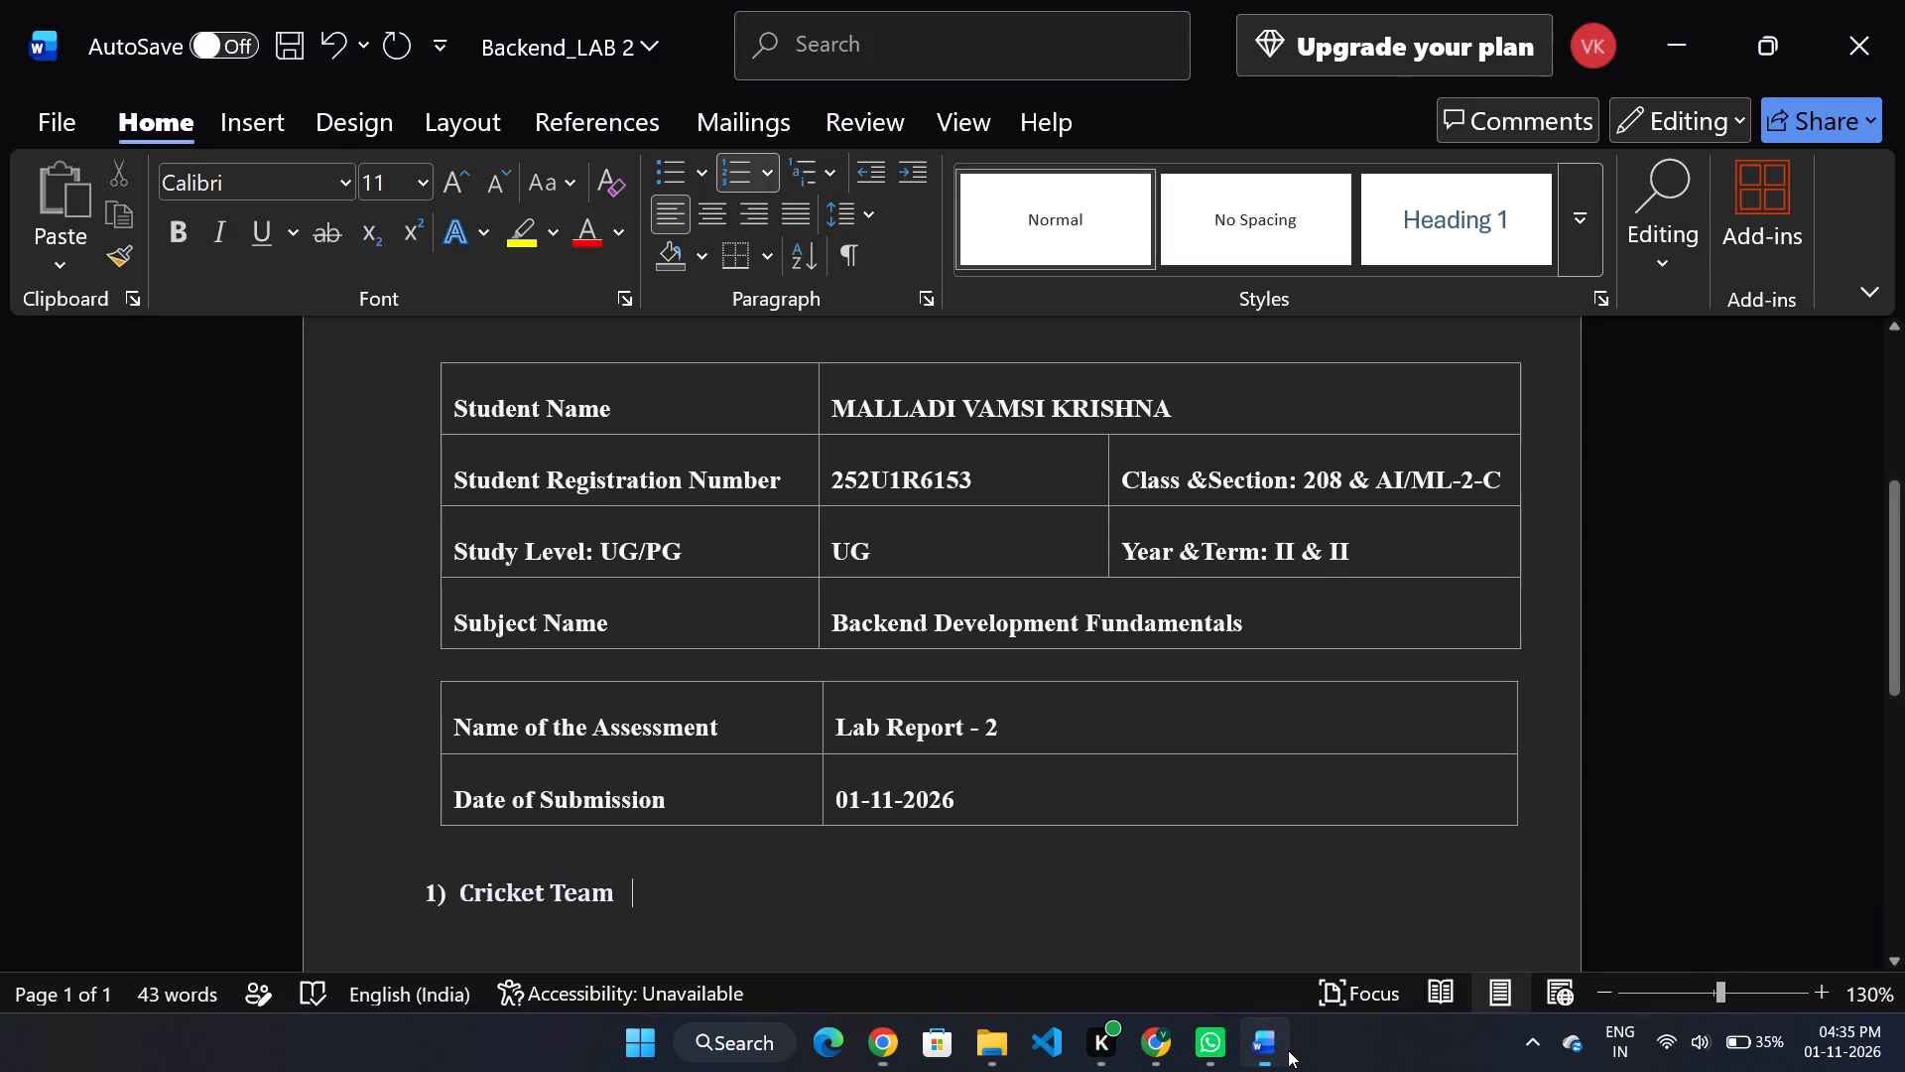
{"action": "key", "text": "Return"}
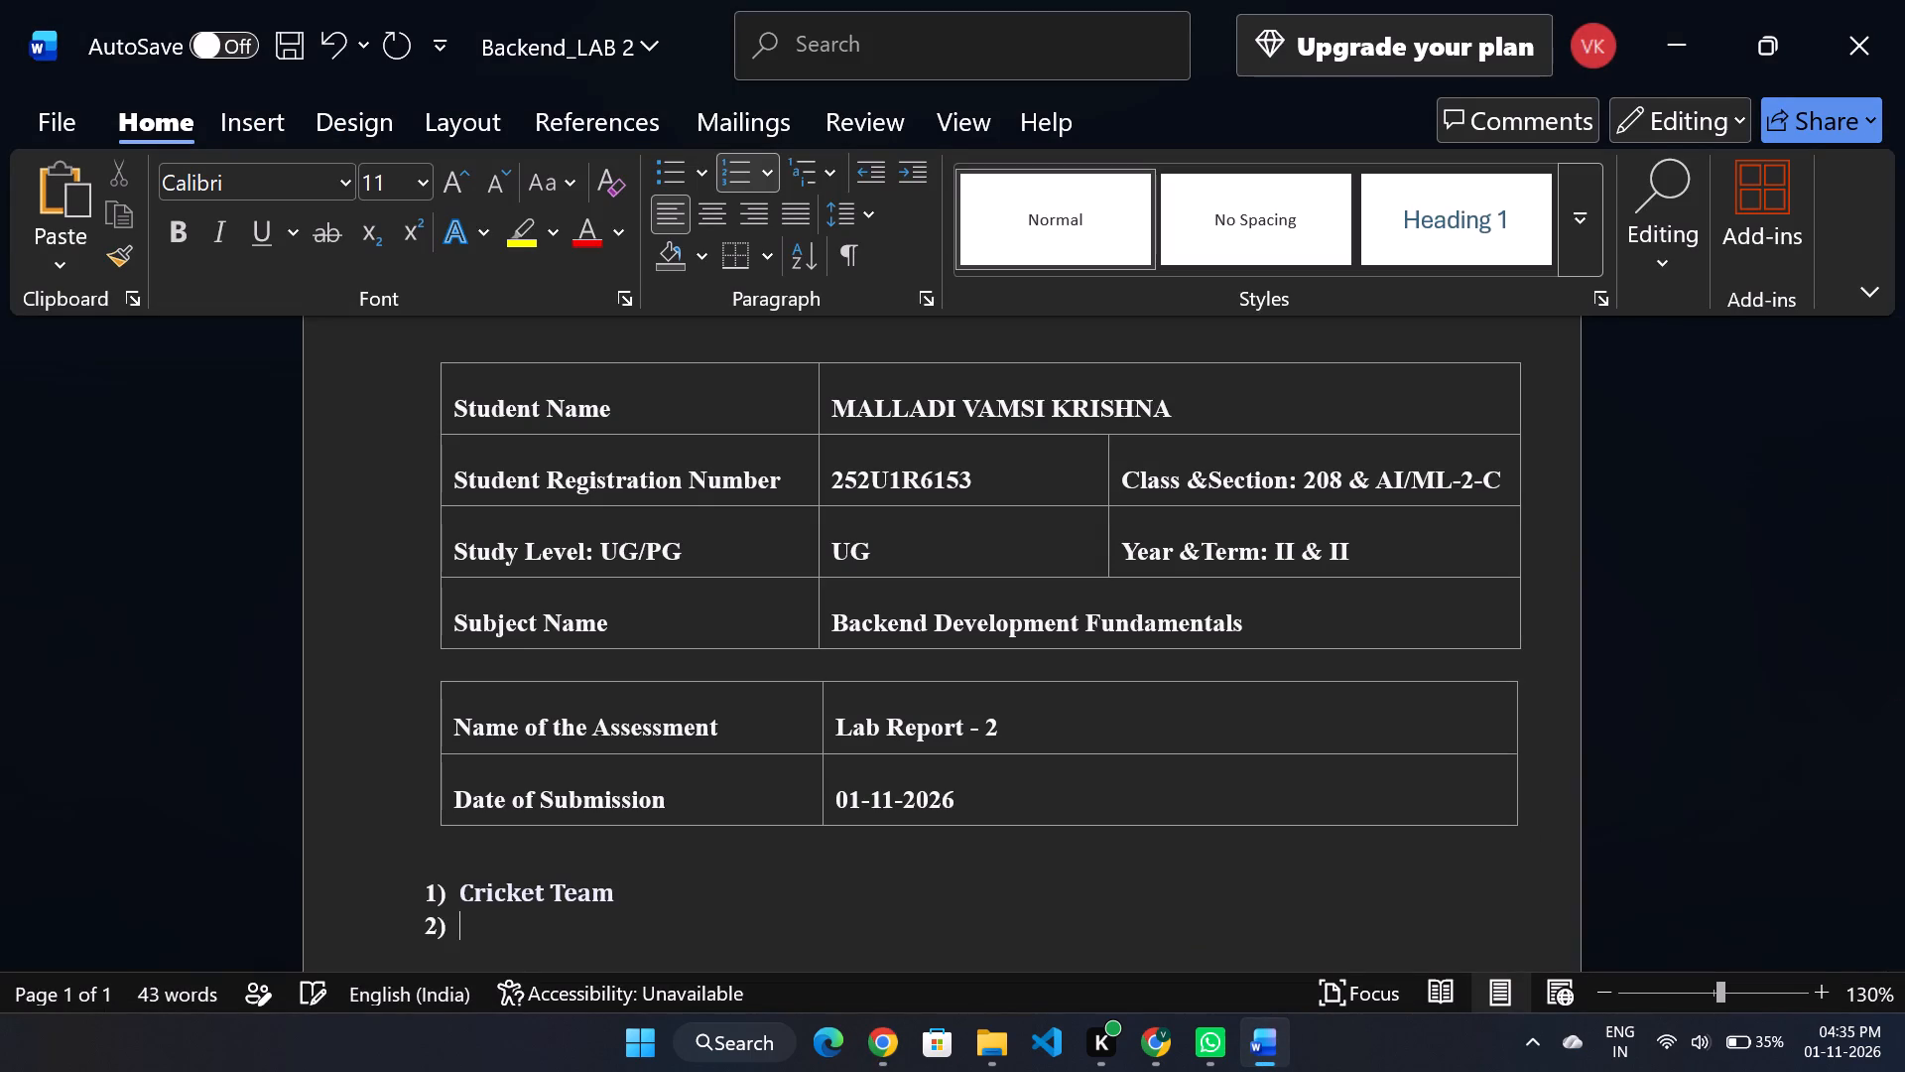
{"action": "key", "text": "BackSpace"}
{"action": "key", "text": "Return"}
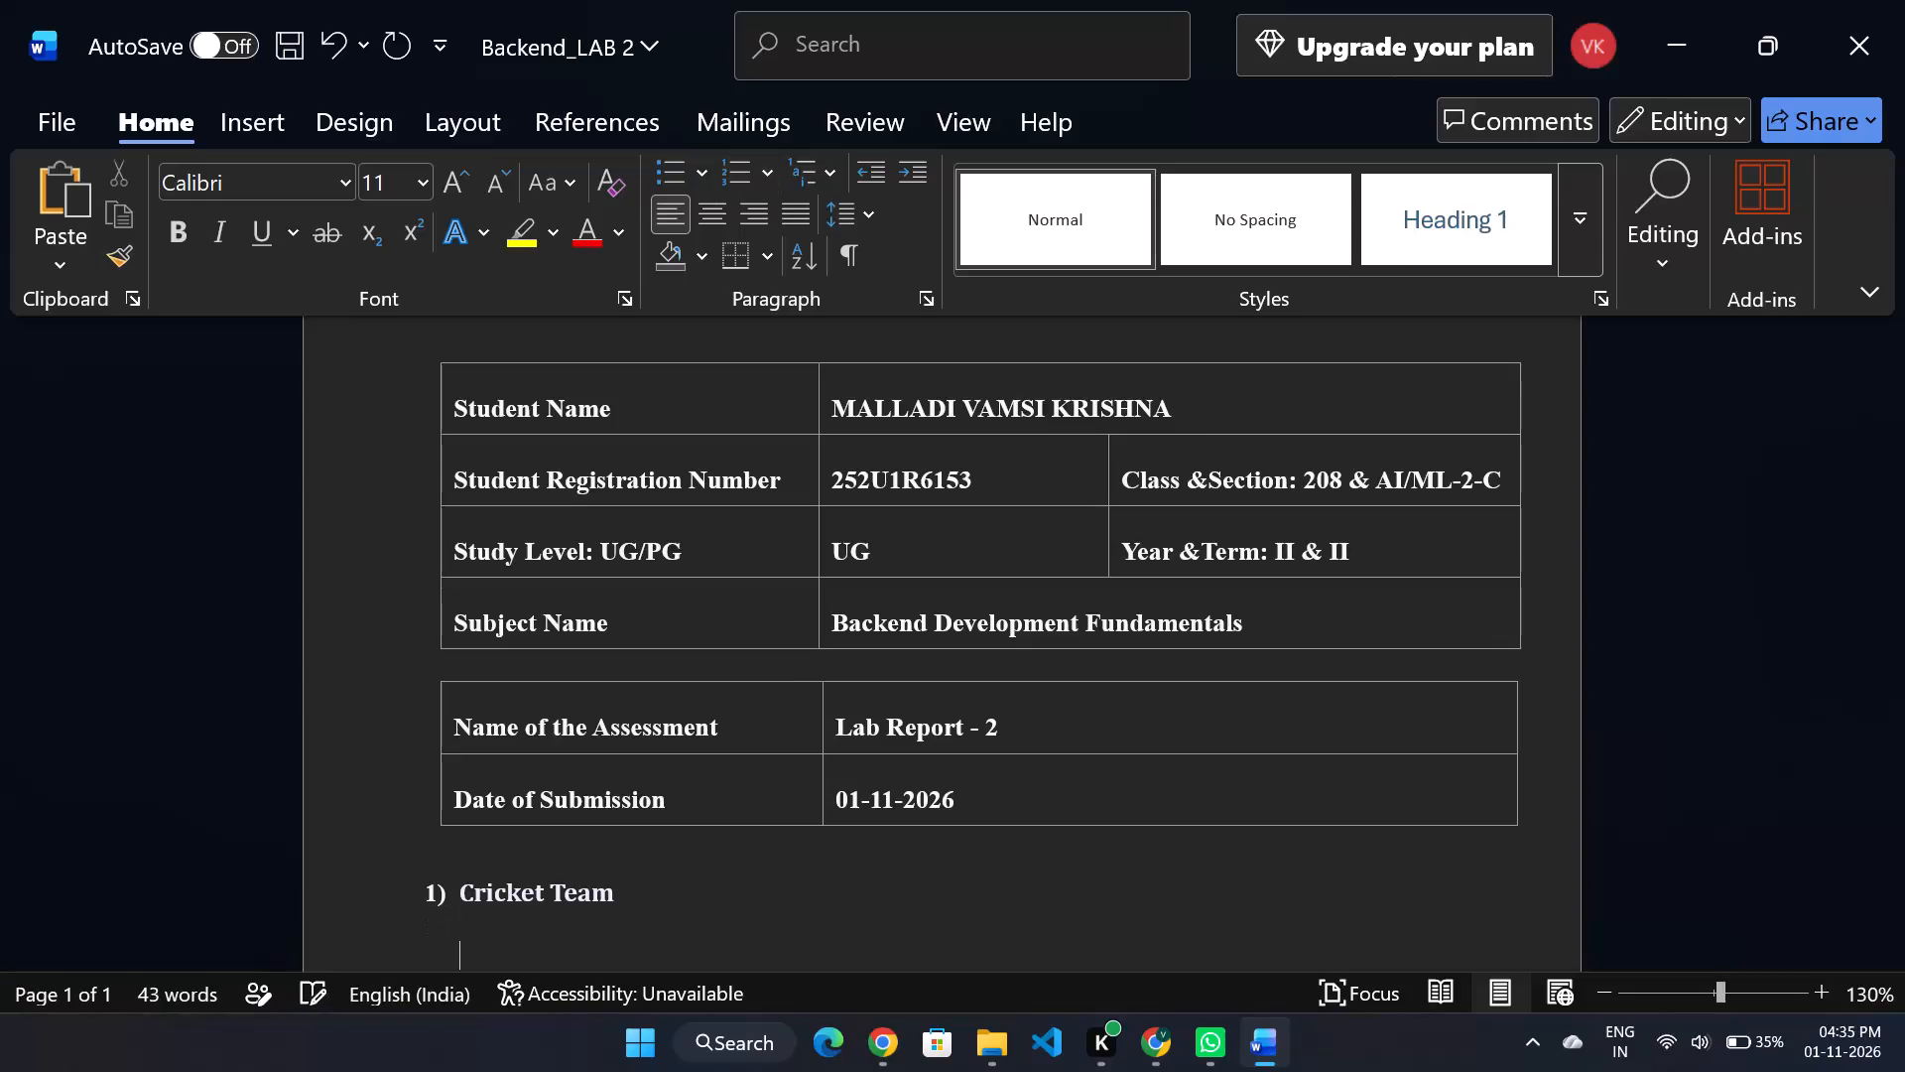
{"action": "key", "text": "ctrl+v"}
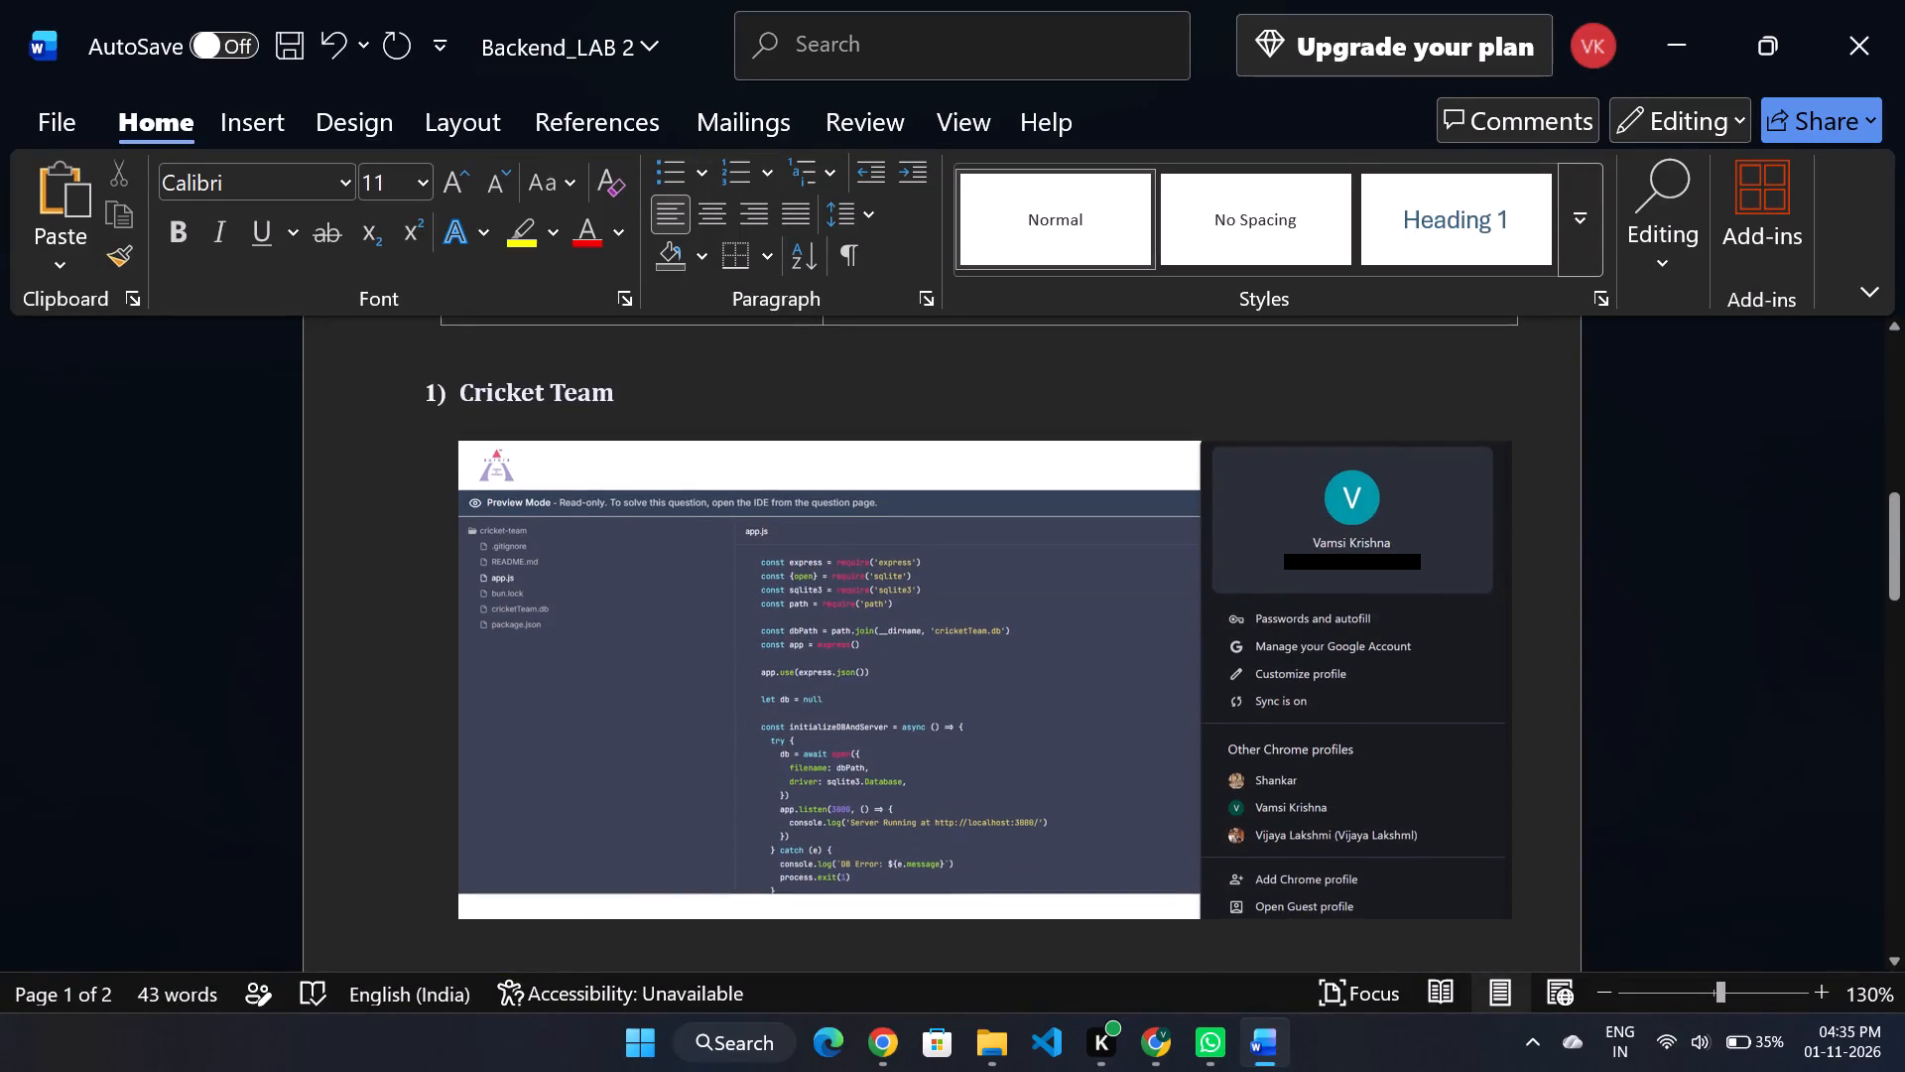
{"action": "scroll", "coordinate": [1255, 807], "scroll_direction": "down", "scroll_amount": 2}
{"action": "scroll", "coordinate": [1255, 807], "scroll_direction": "up", "scroll_amount": 2}
{"action": "scroll", "coordinate": [1255, 807], "scroll_direction": "down", "scroll_amount": 1}
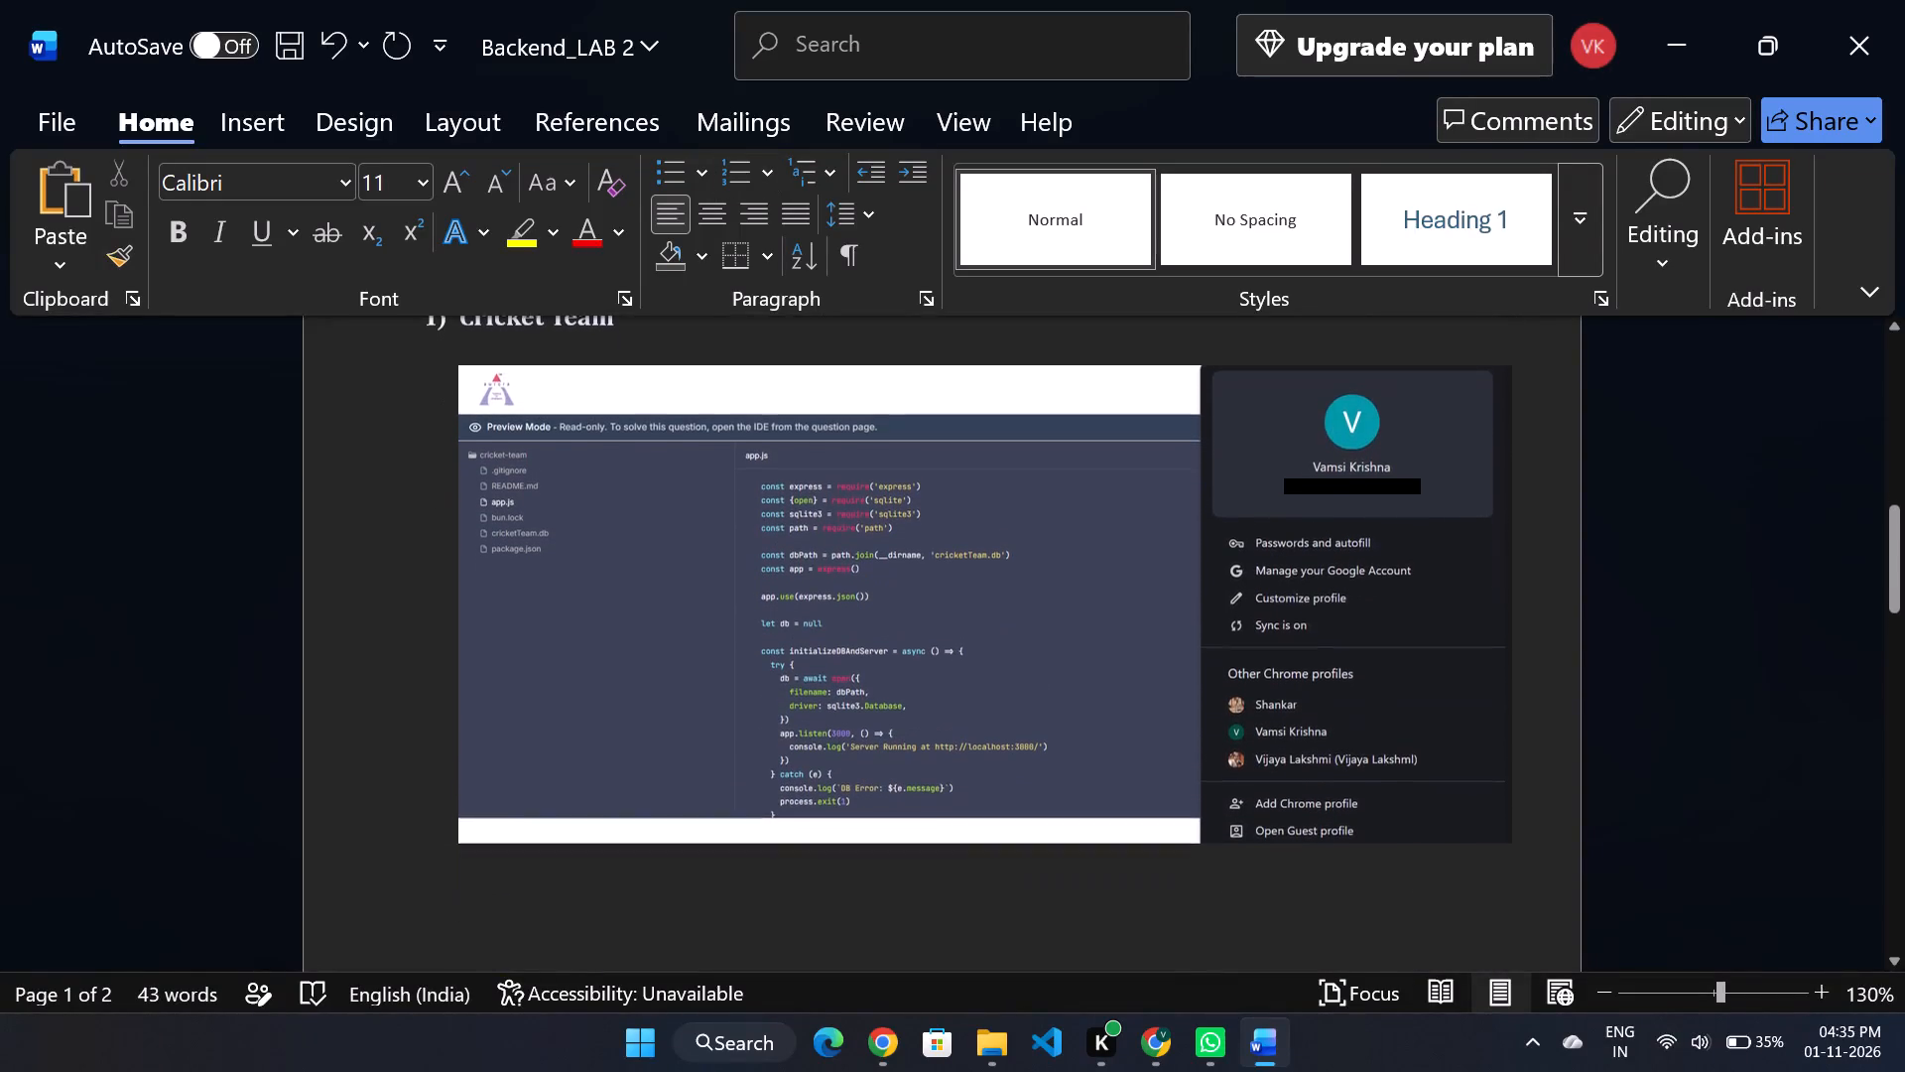
{"action": "key", "text": "Return"}
{"action": "key", "text": "Return"}
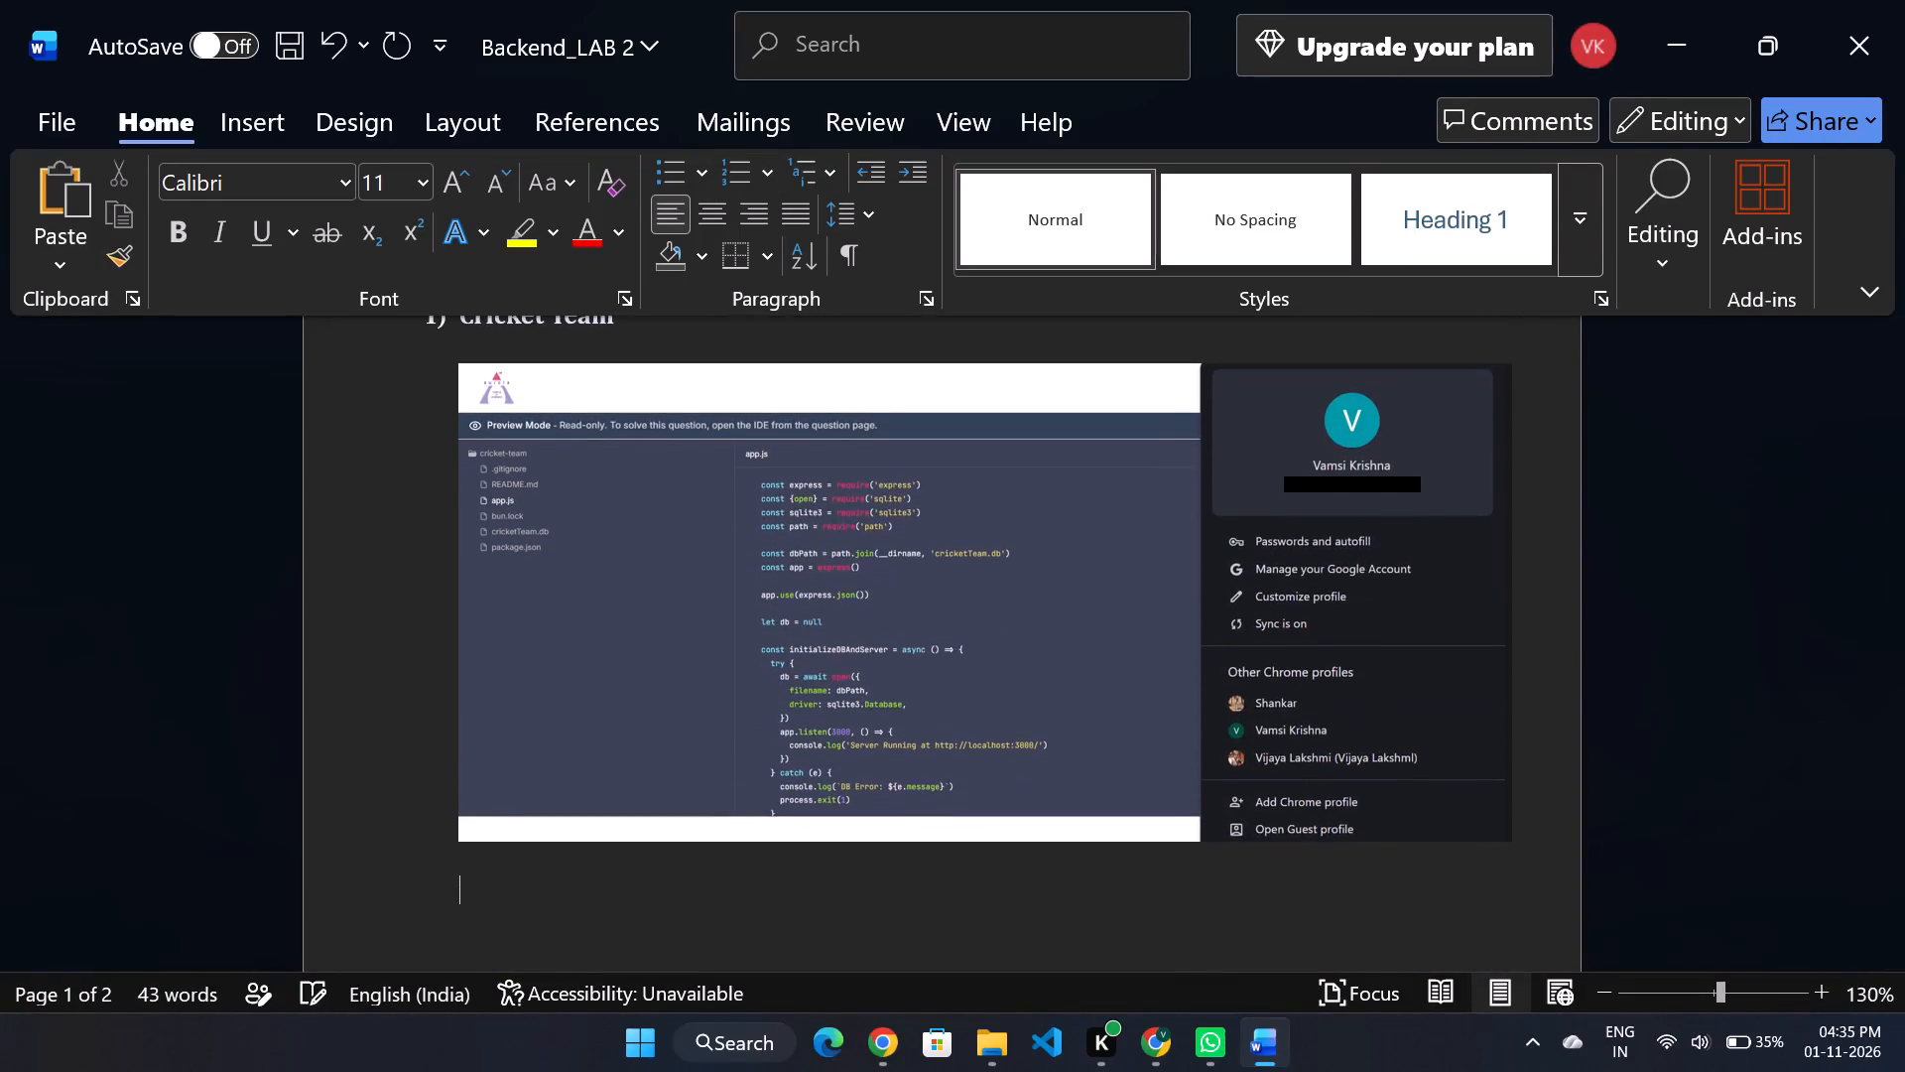
Capture the app.js section from the initializeDBAndServer() call through the GET /players/ route in Chrome, with the profile card open.
{"action": "left_click", "coordinate": [871, 1057]}
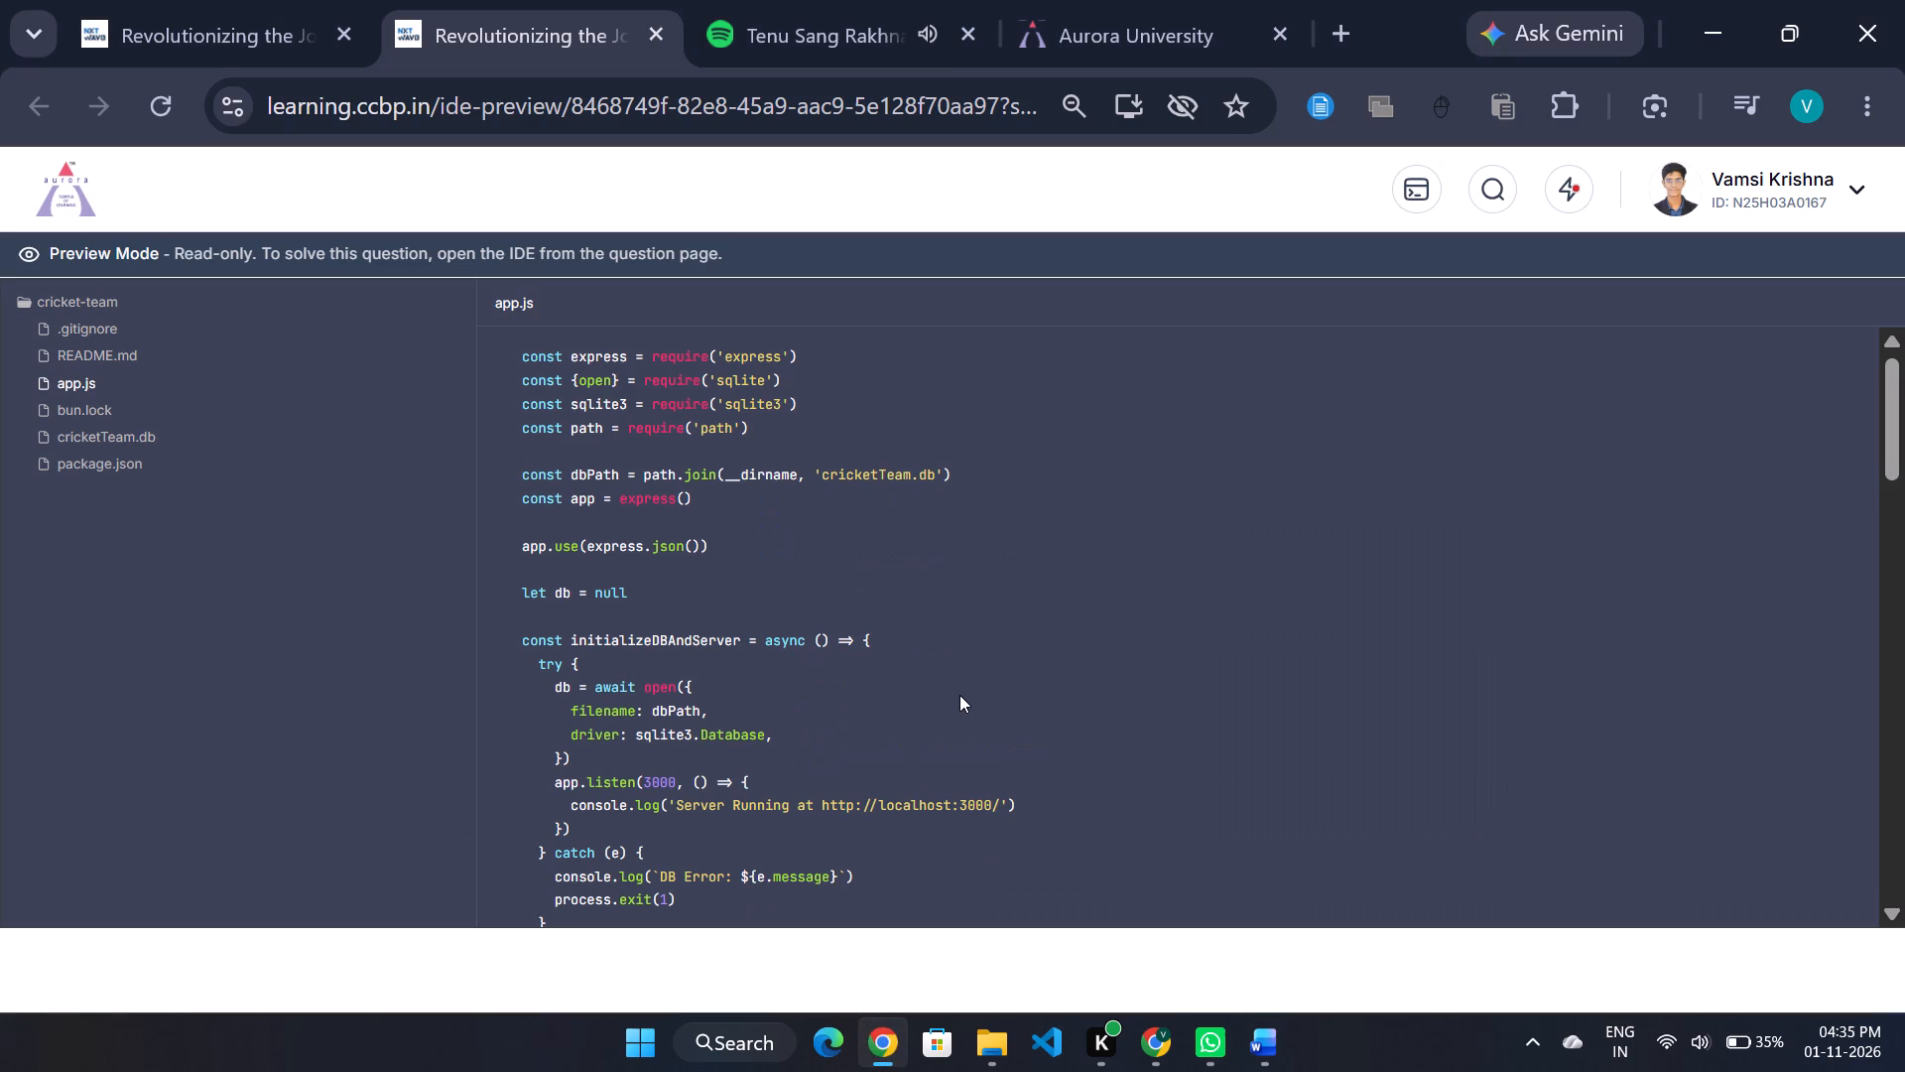
{"action": "scroll", "coordinate": [959, 695], "scroll_direction": "down", "scroll_amount": 5}
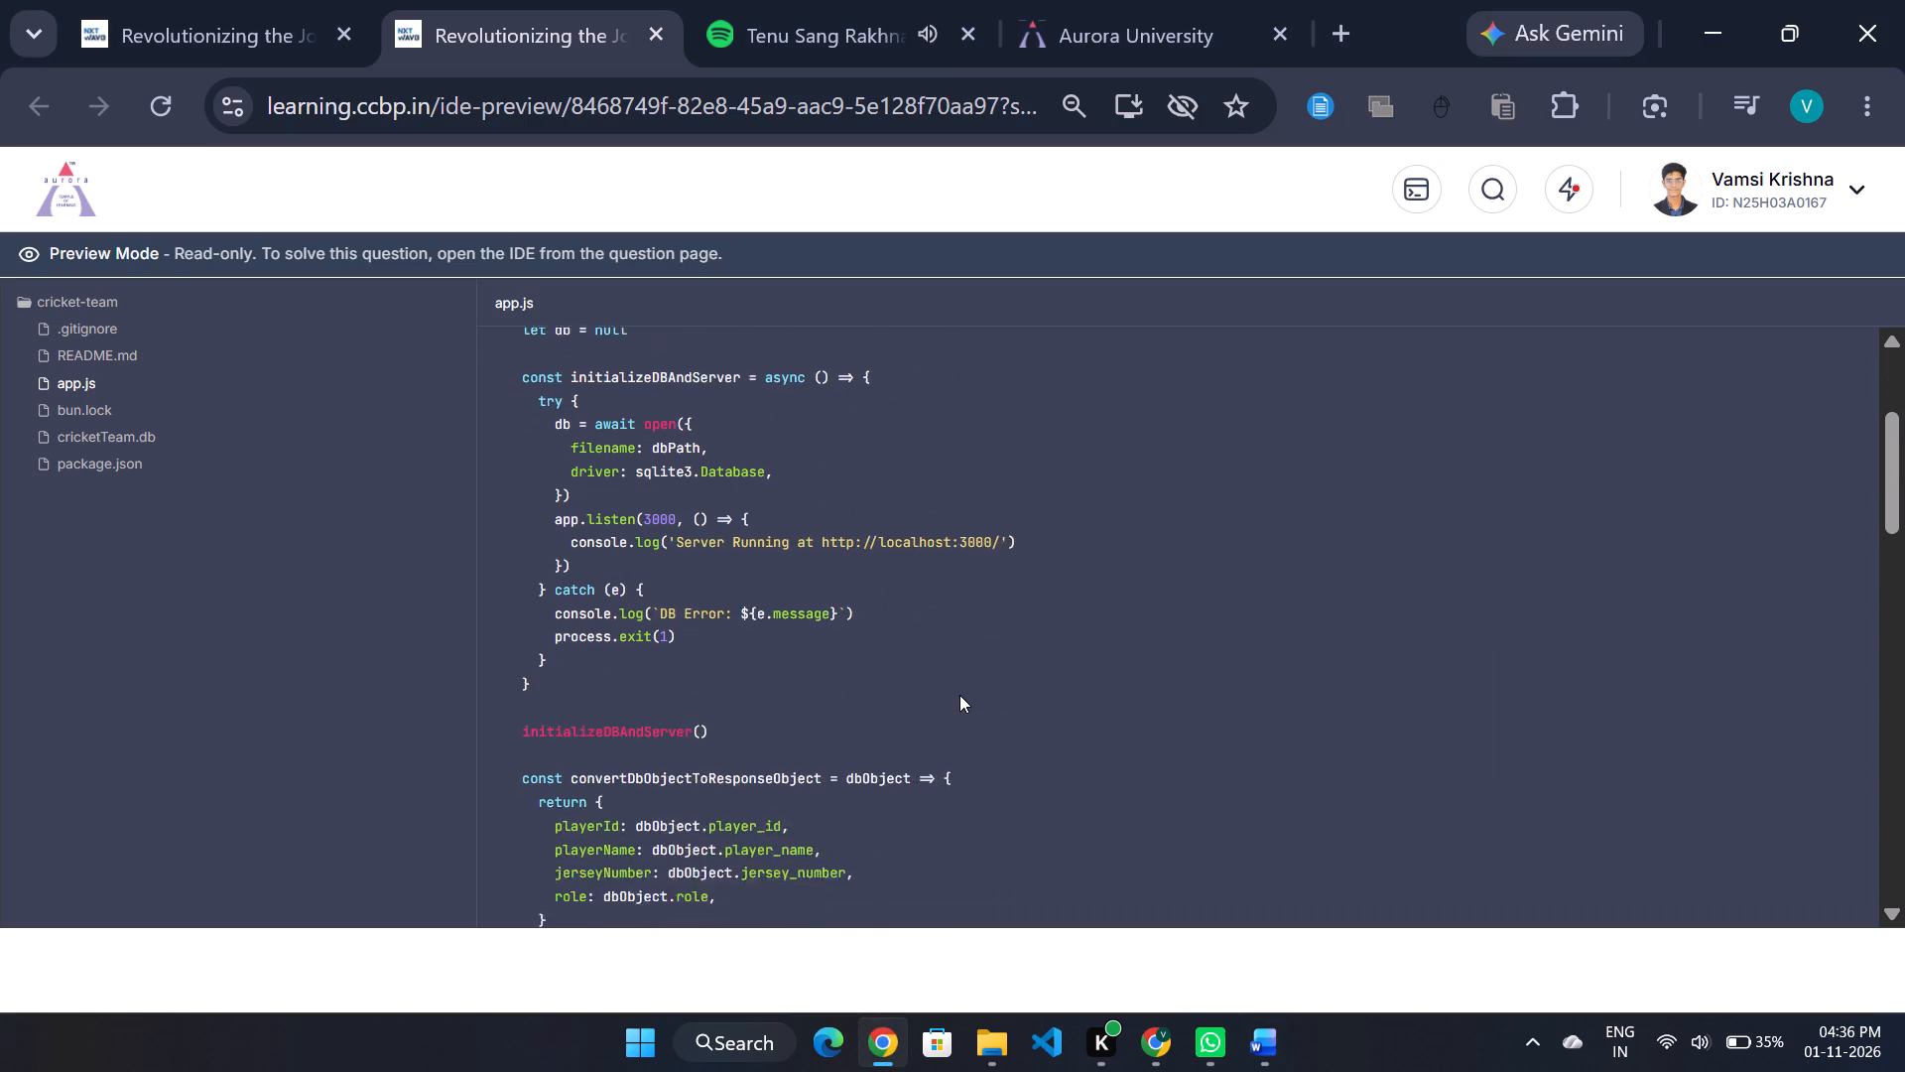
{"action": "scroll", "coordinate": [959, 695], "scroll_direction": "down", "scroll_amount": 1}
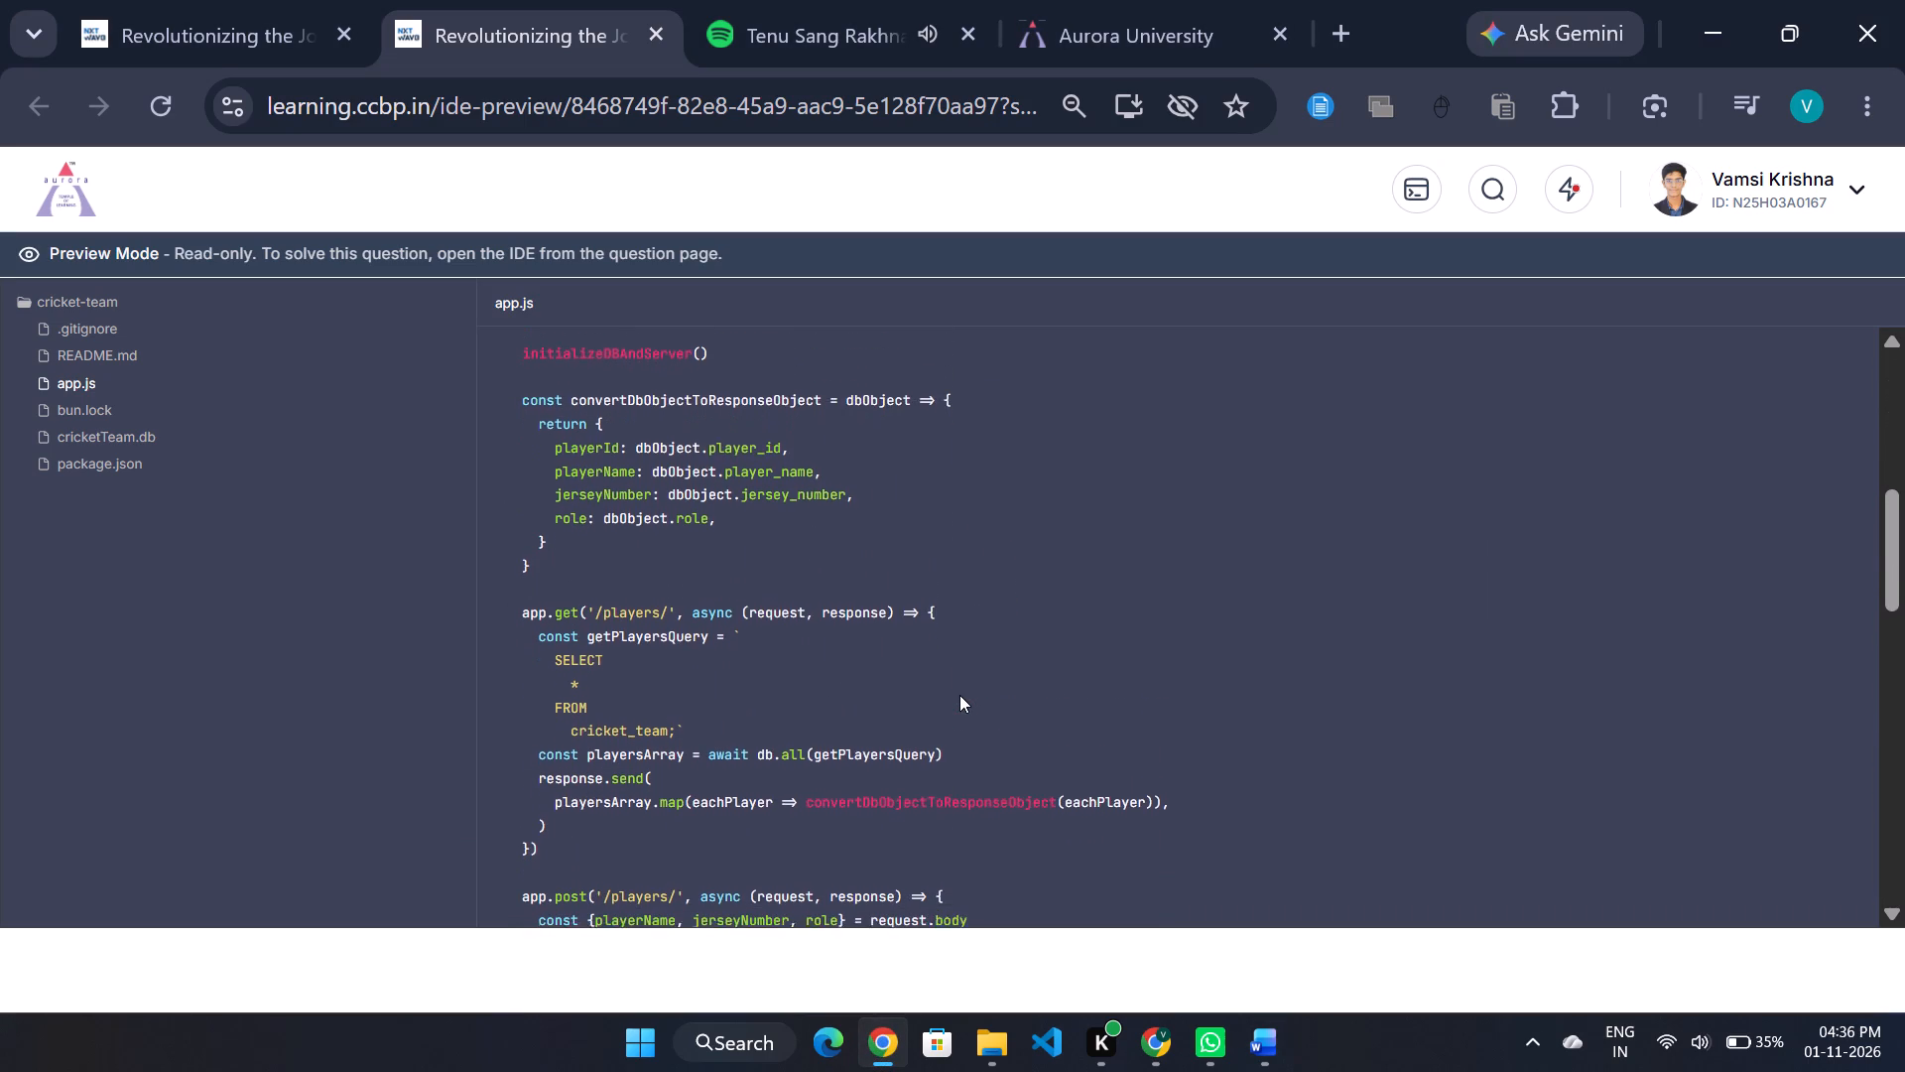
{"action": "scroll", "coordinate": [959, 695], "scroll_direction": "down", "scroll_amount": 2}
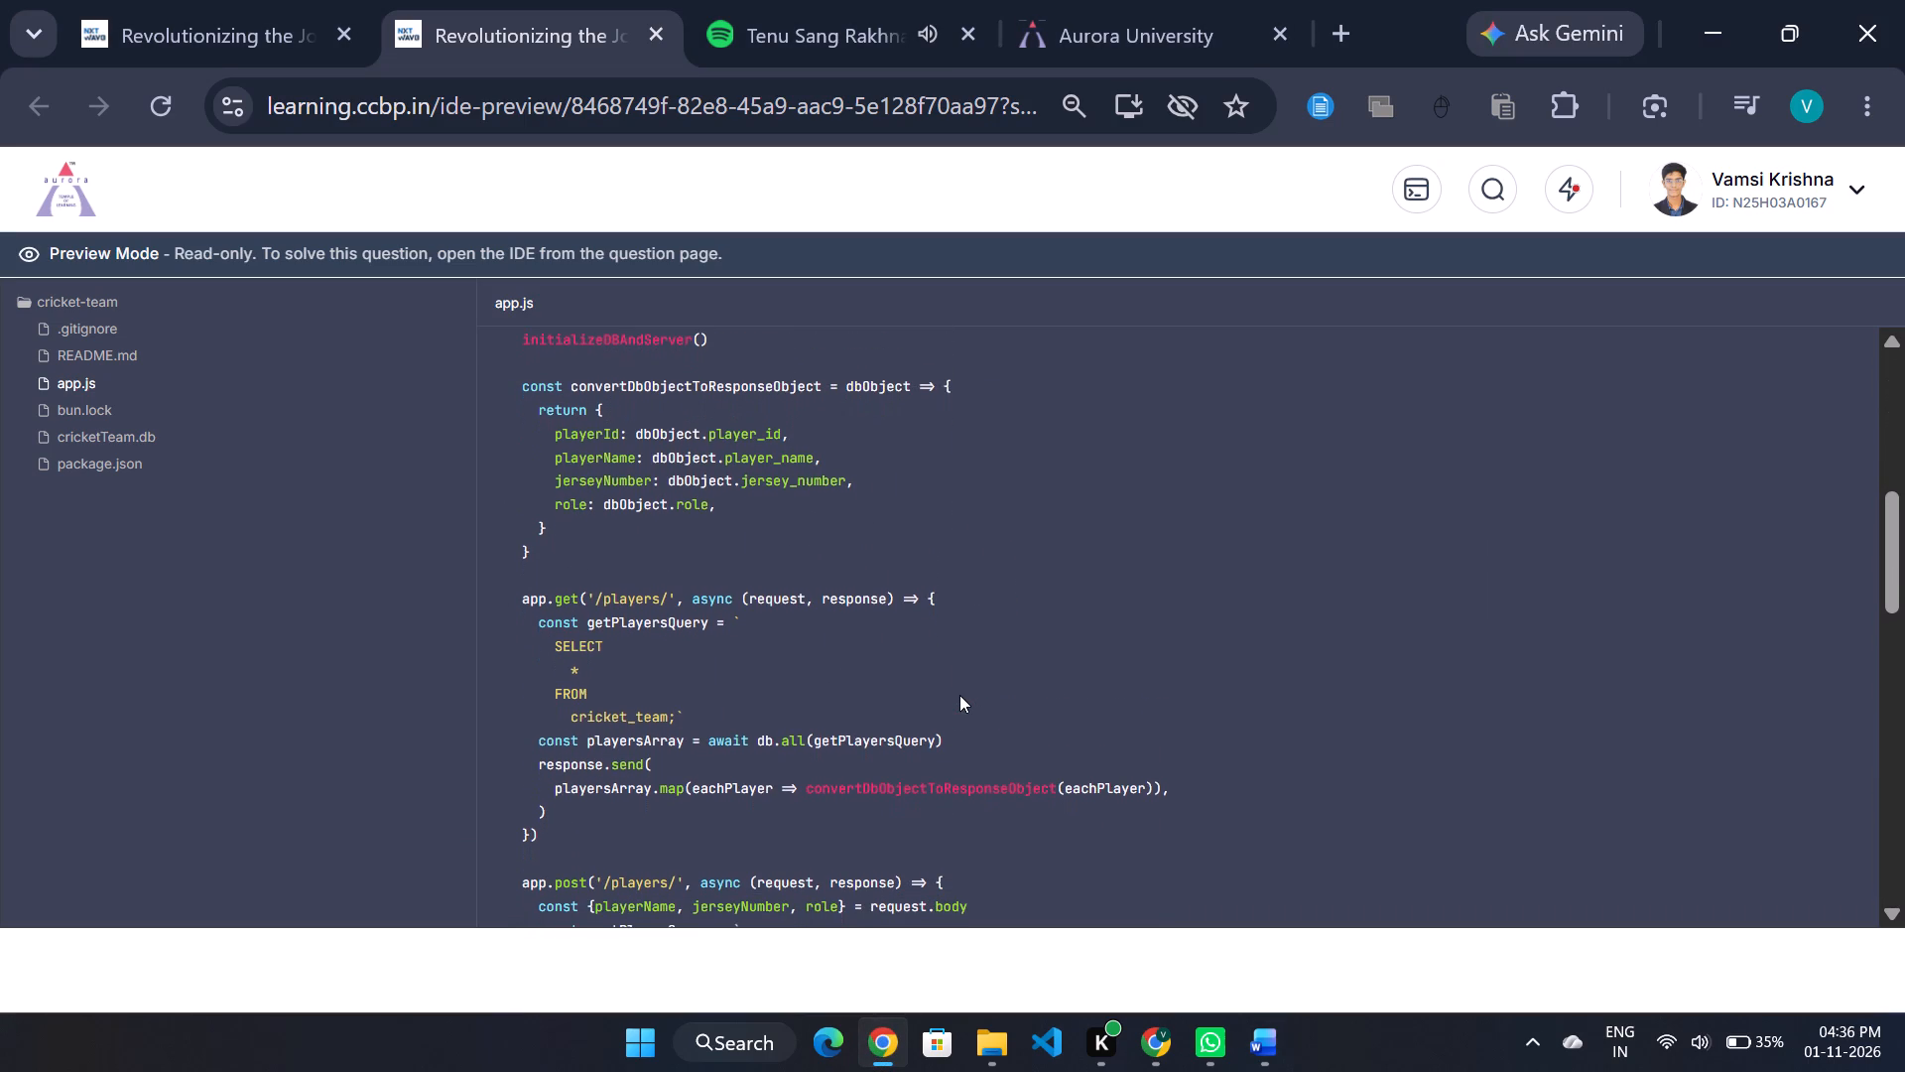
{"action": "left_click", "coordinate": [1786, 103]}
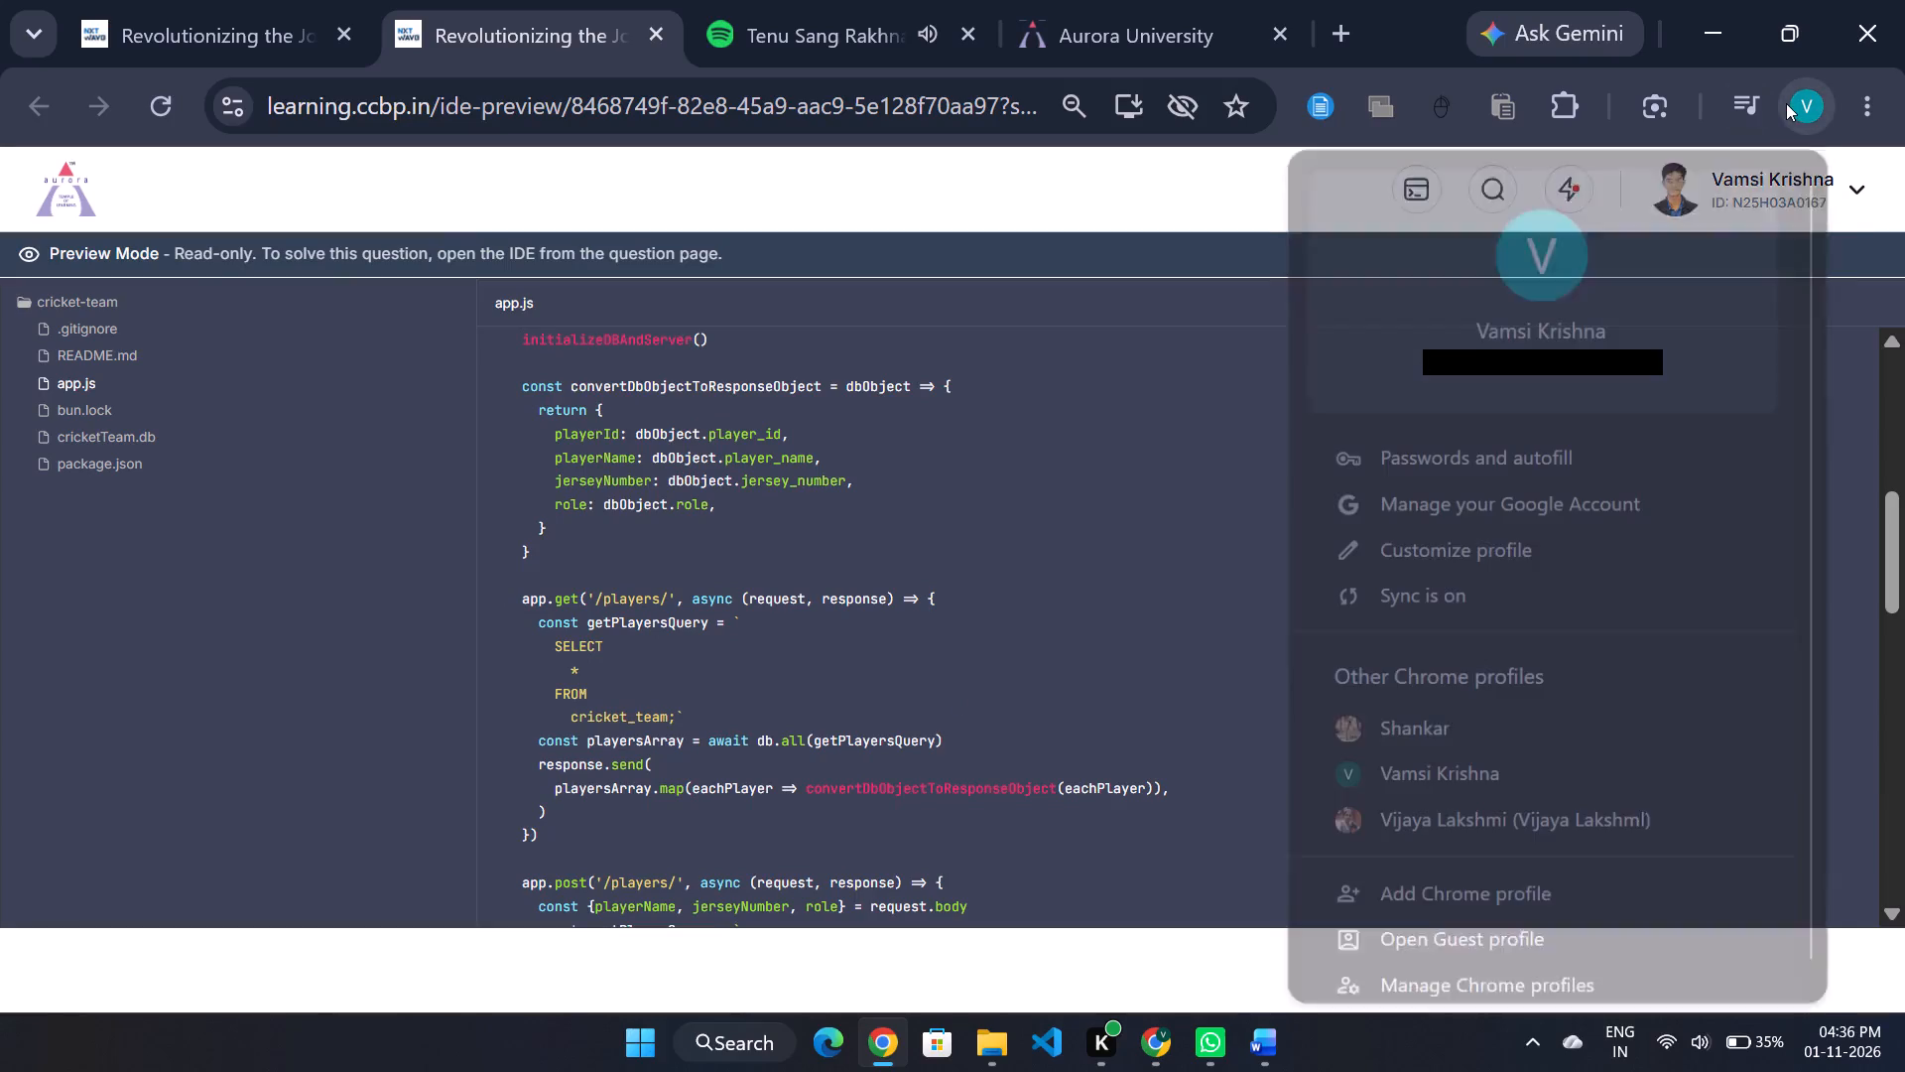
{"action": "key", "text": "Print"}
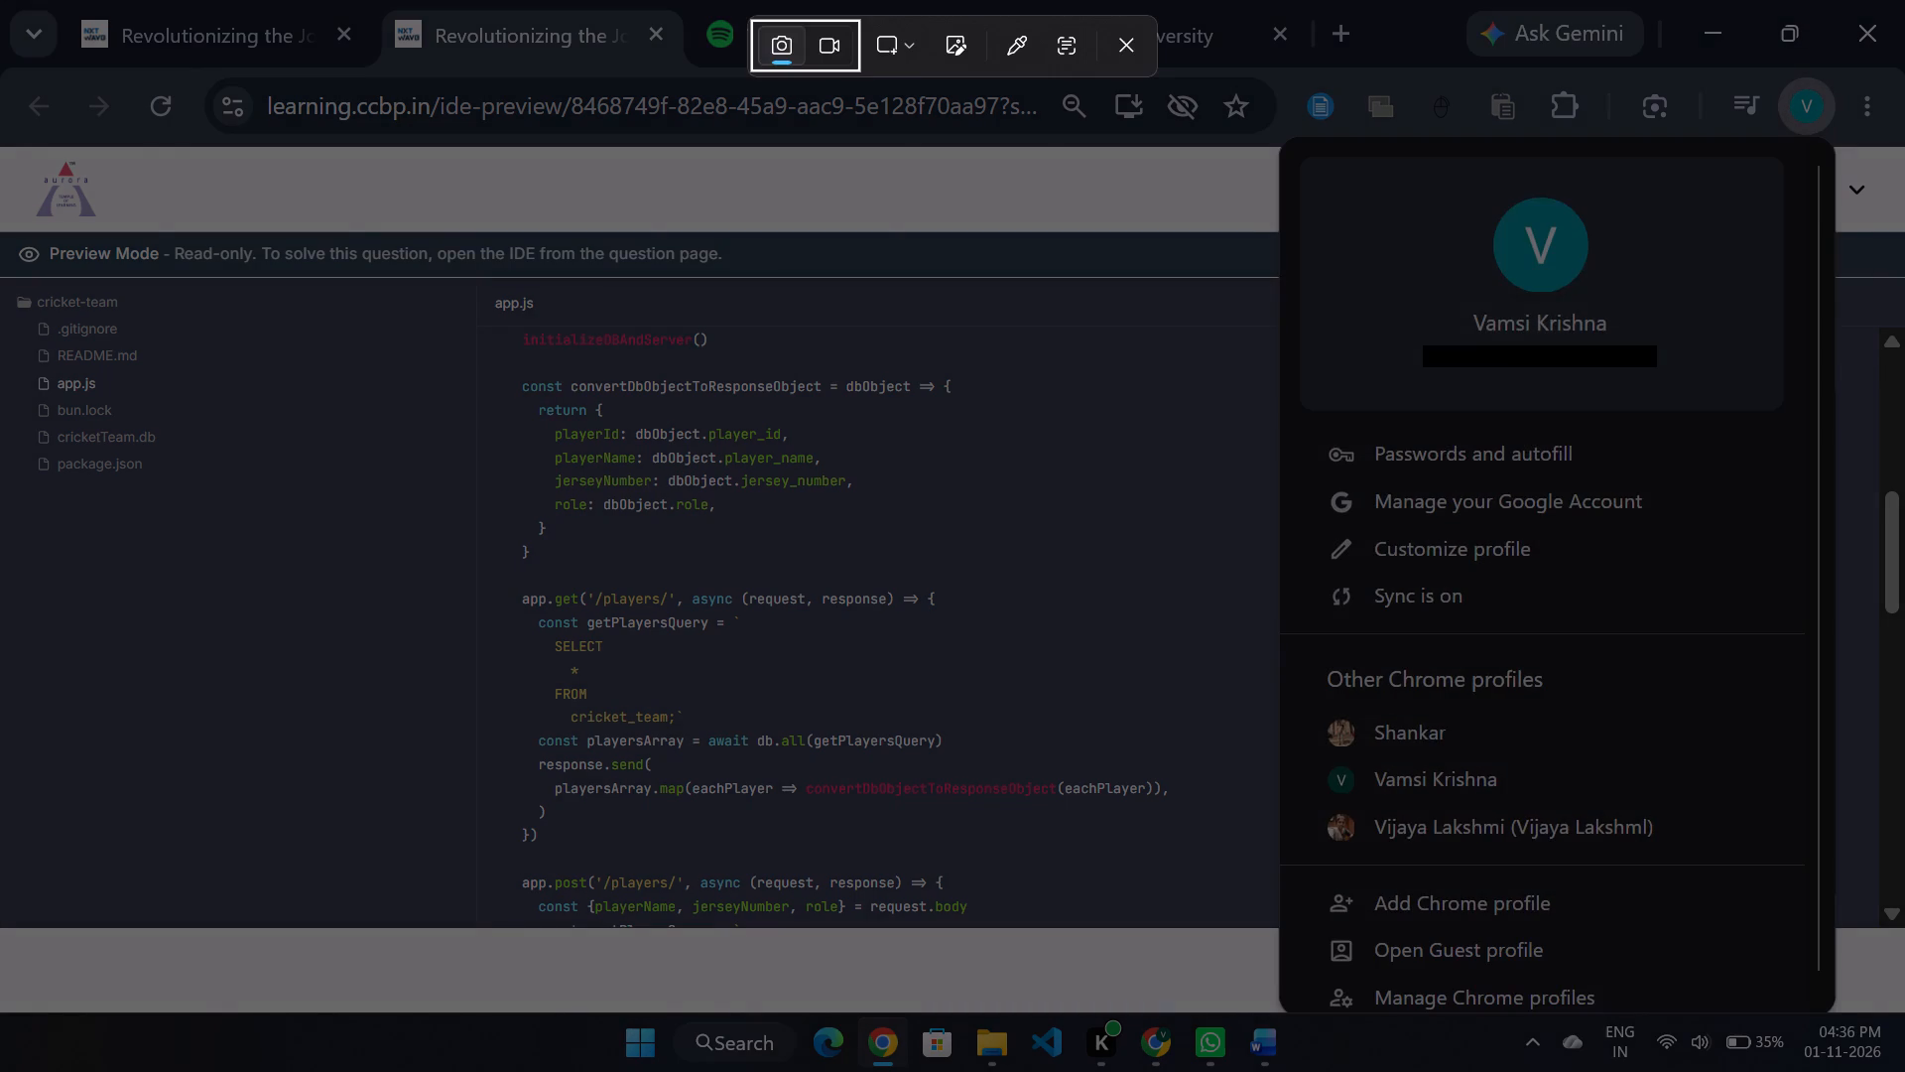
{"action": "left_click_drag", "start_coordinate": [8, 149], "coordinate": [1606, 1003]}
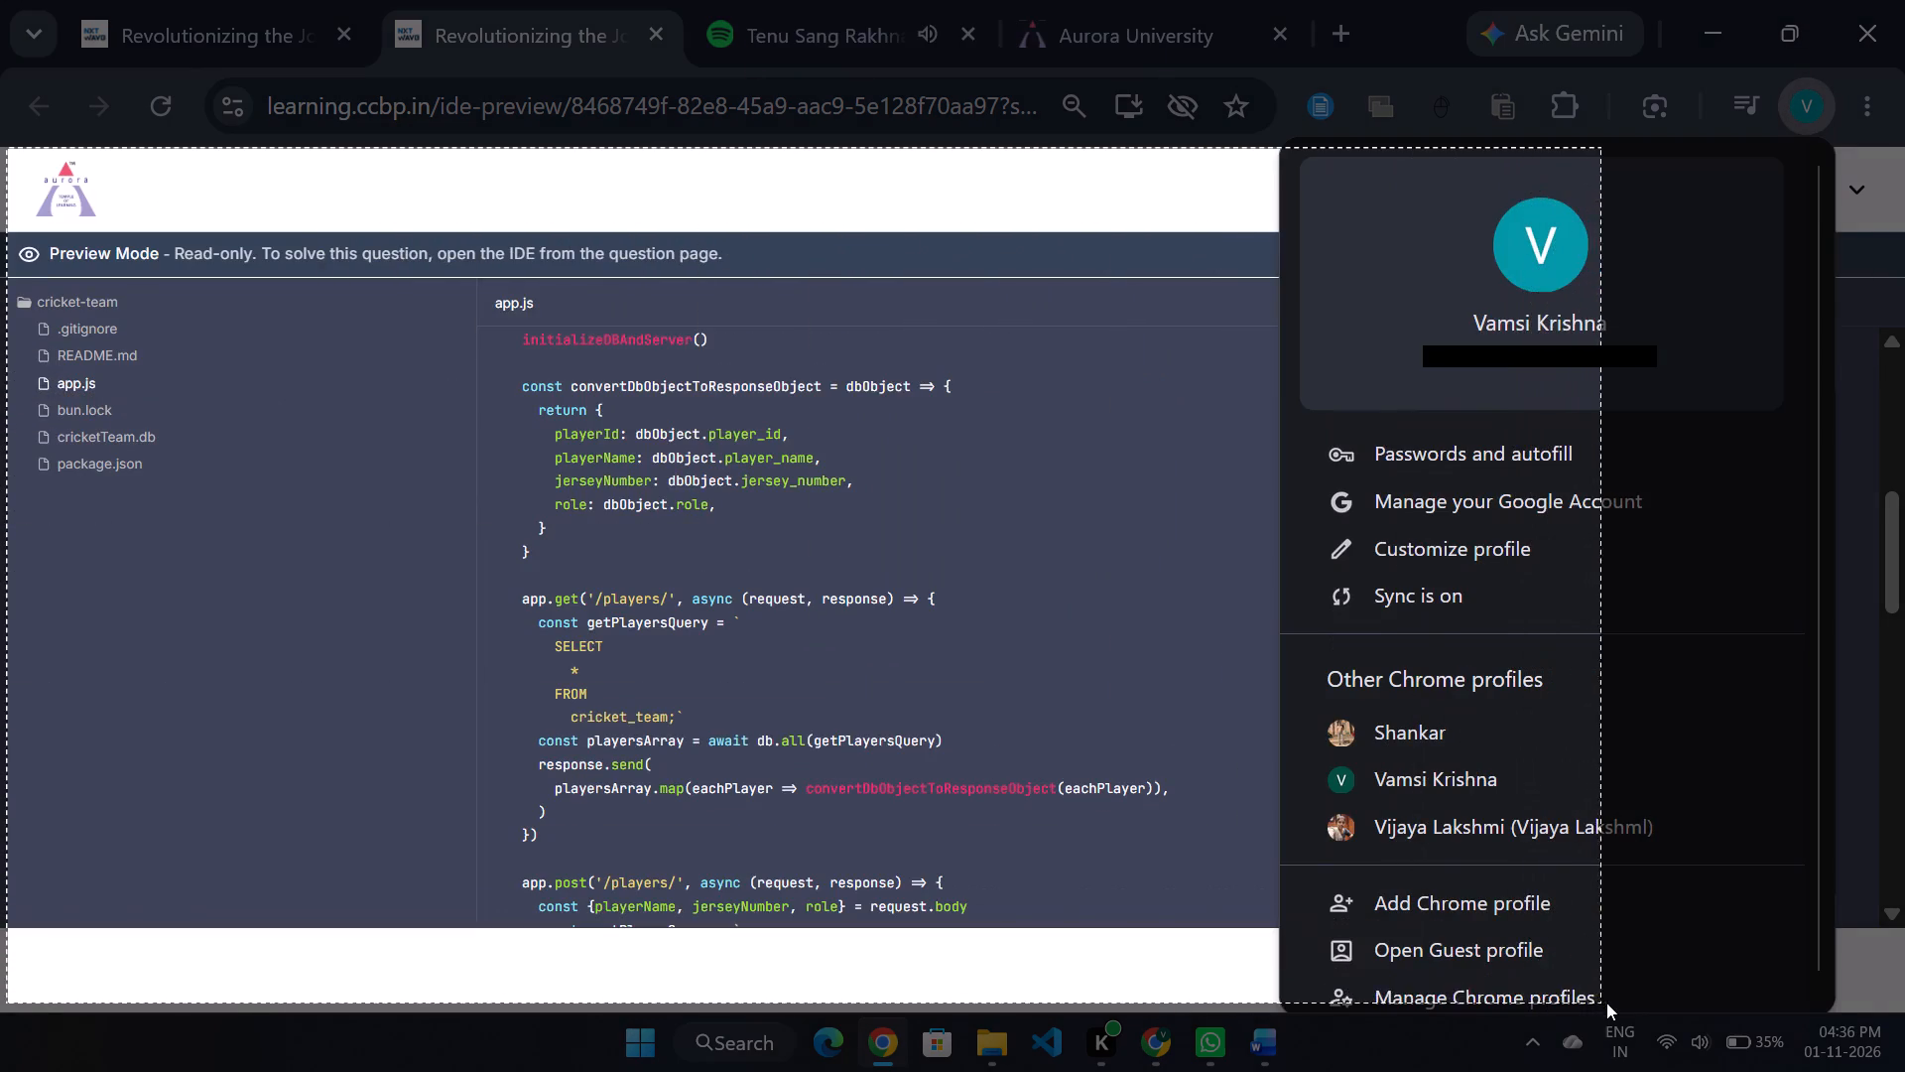
{"action": "left_click_drag", "start_coordinate": [1606, 1003], "coordinate": [1807, 970]}
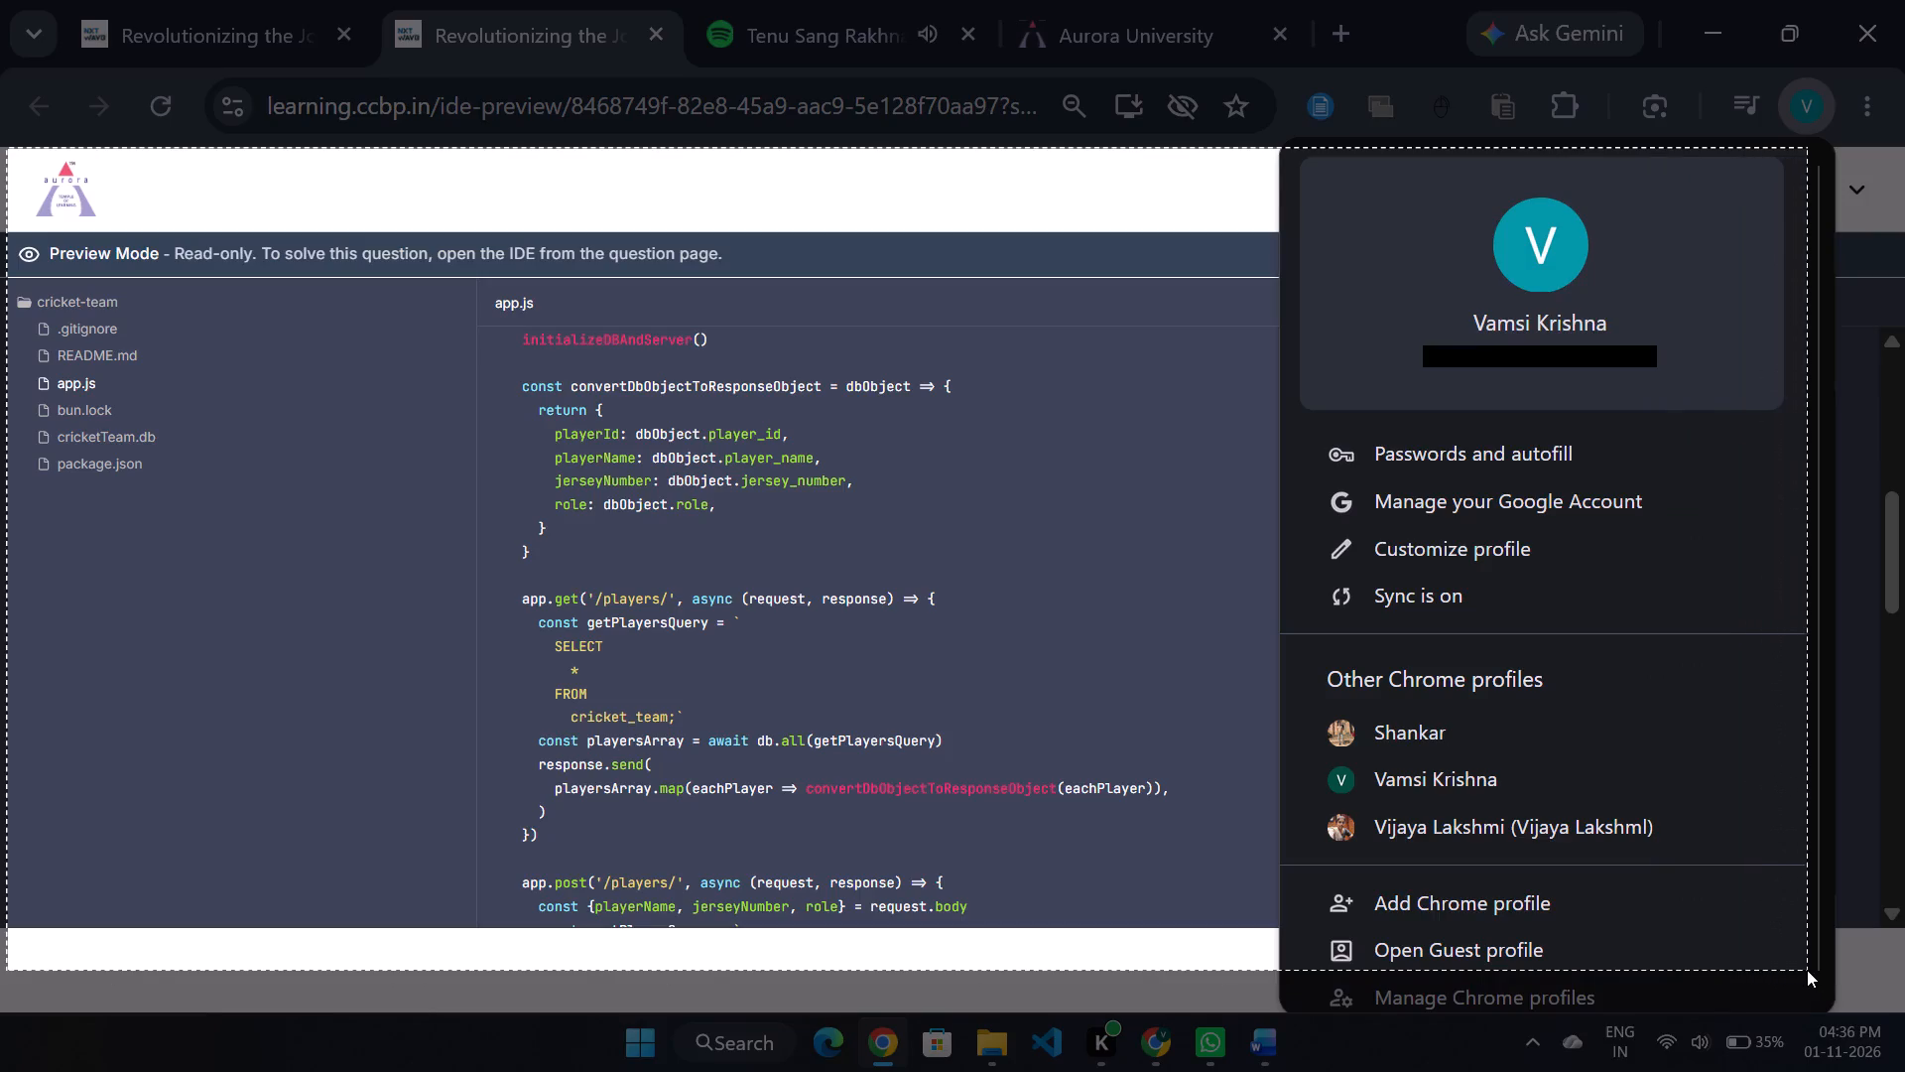
{"action": "left_click_drag", "start_coordinate": [1807, 970], "coordinate": [1816, 969]}
Paste the captured initializeDBAndServer() and GET /players/ screenshot below the first Cricket Team screenshot in Word and check its placement.
{"action": "left_click", "coordinate": [1253, 1025]}
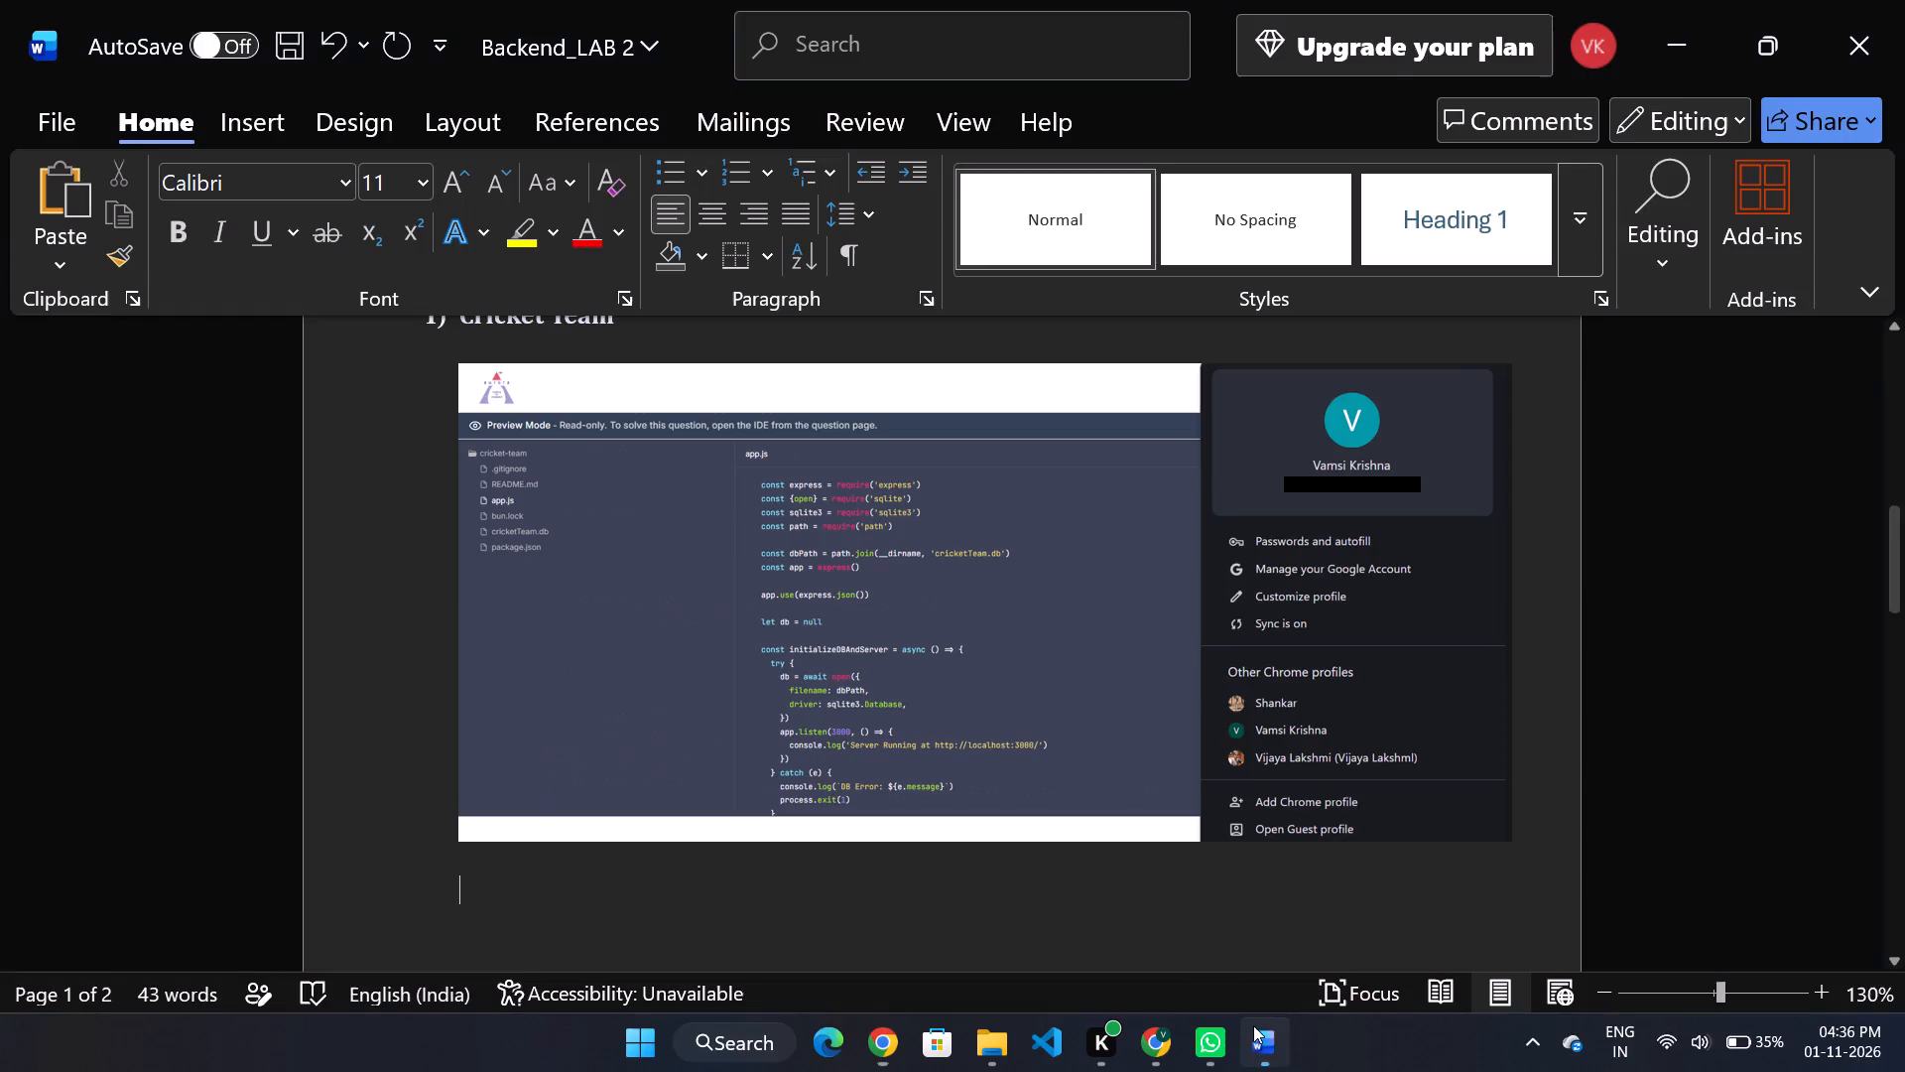
{"action": "key", "text": "ctrl+v"}
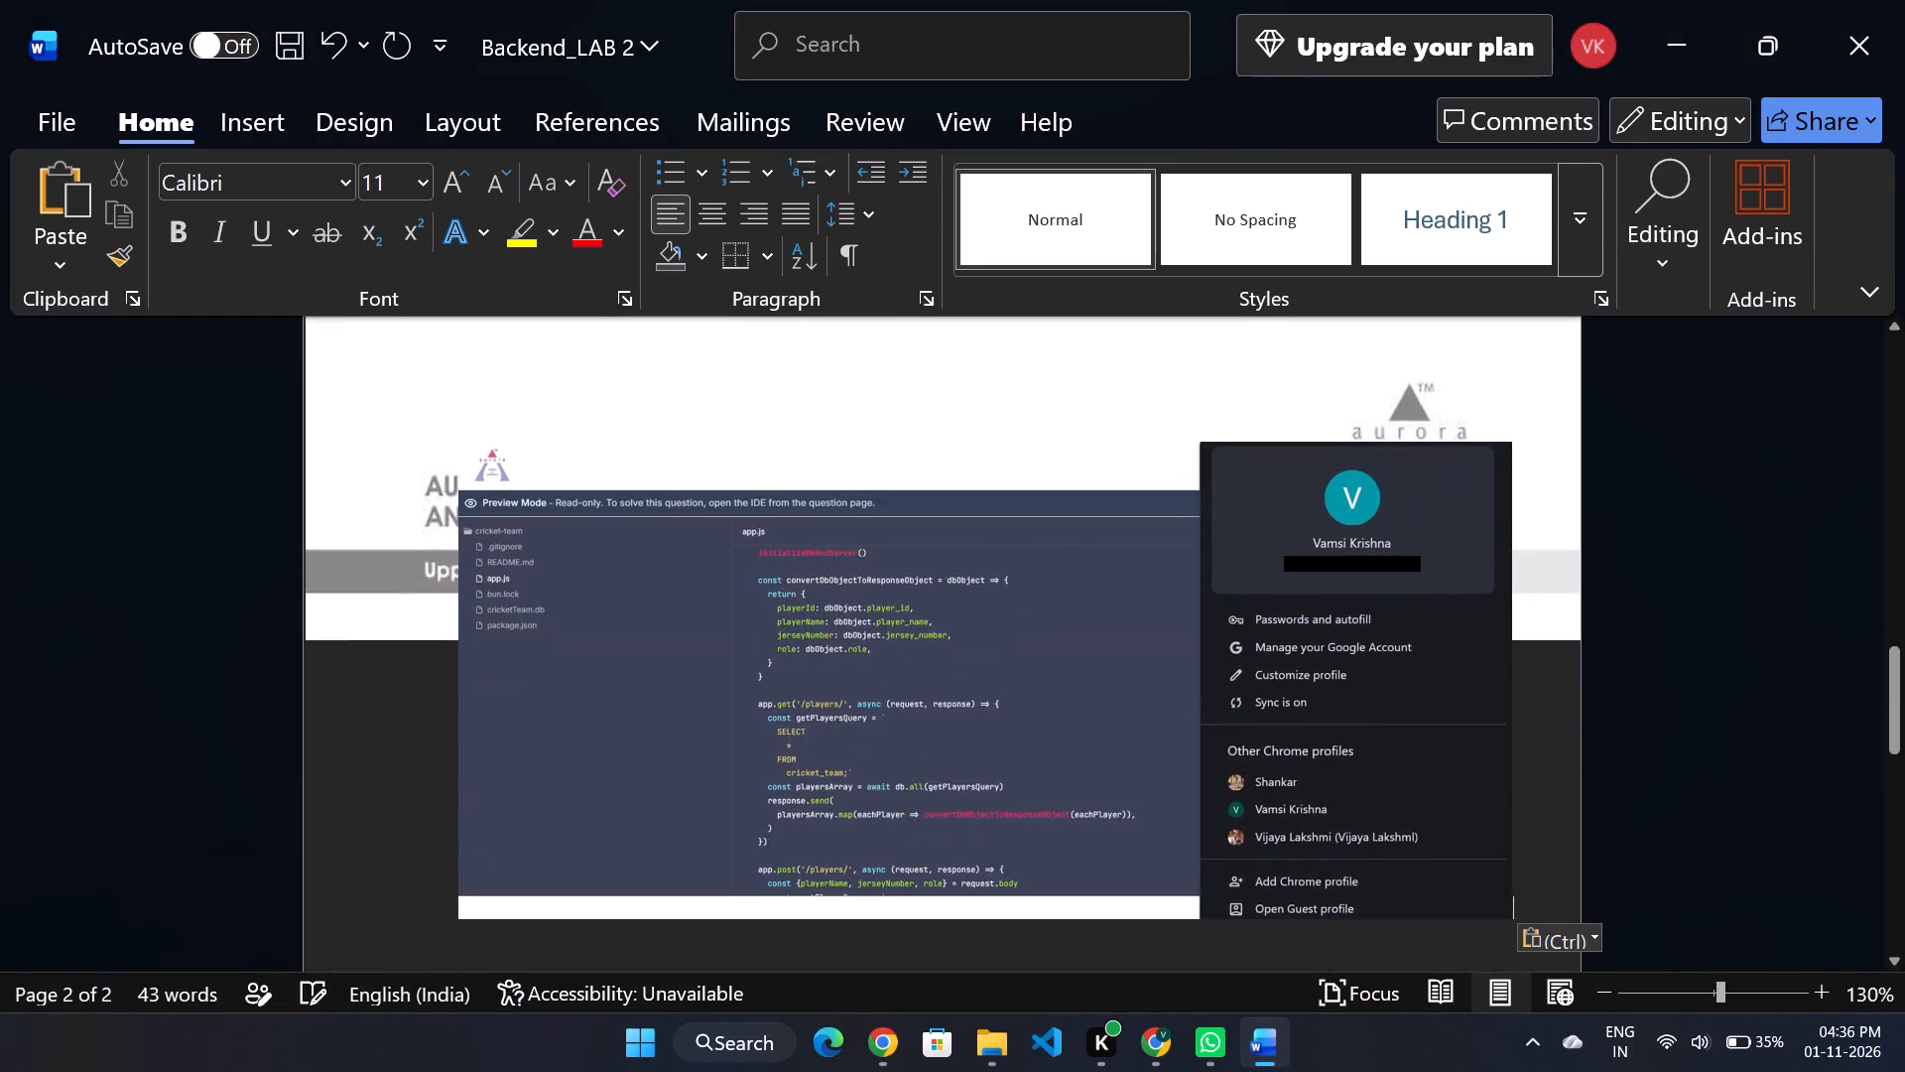
{"action": "scroll", "coordinate": [1002, 830], "scroll_direction": "up", "scroll_amount": 14}
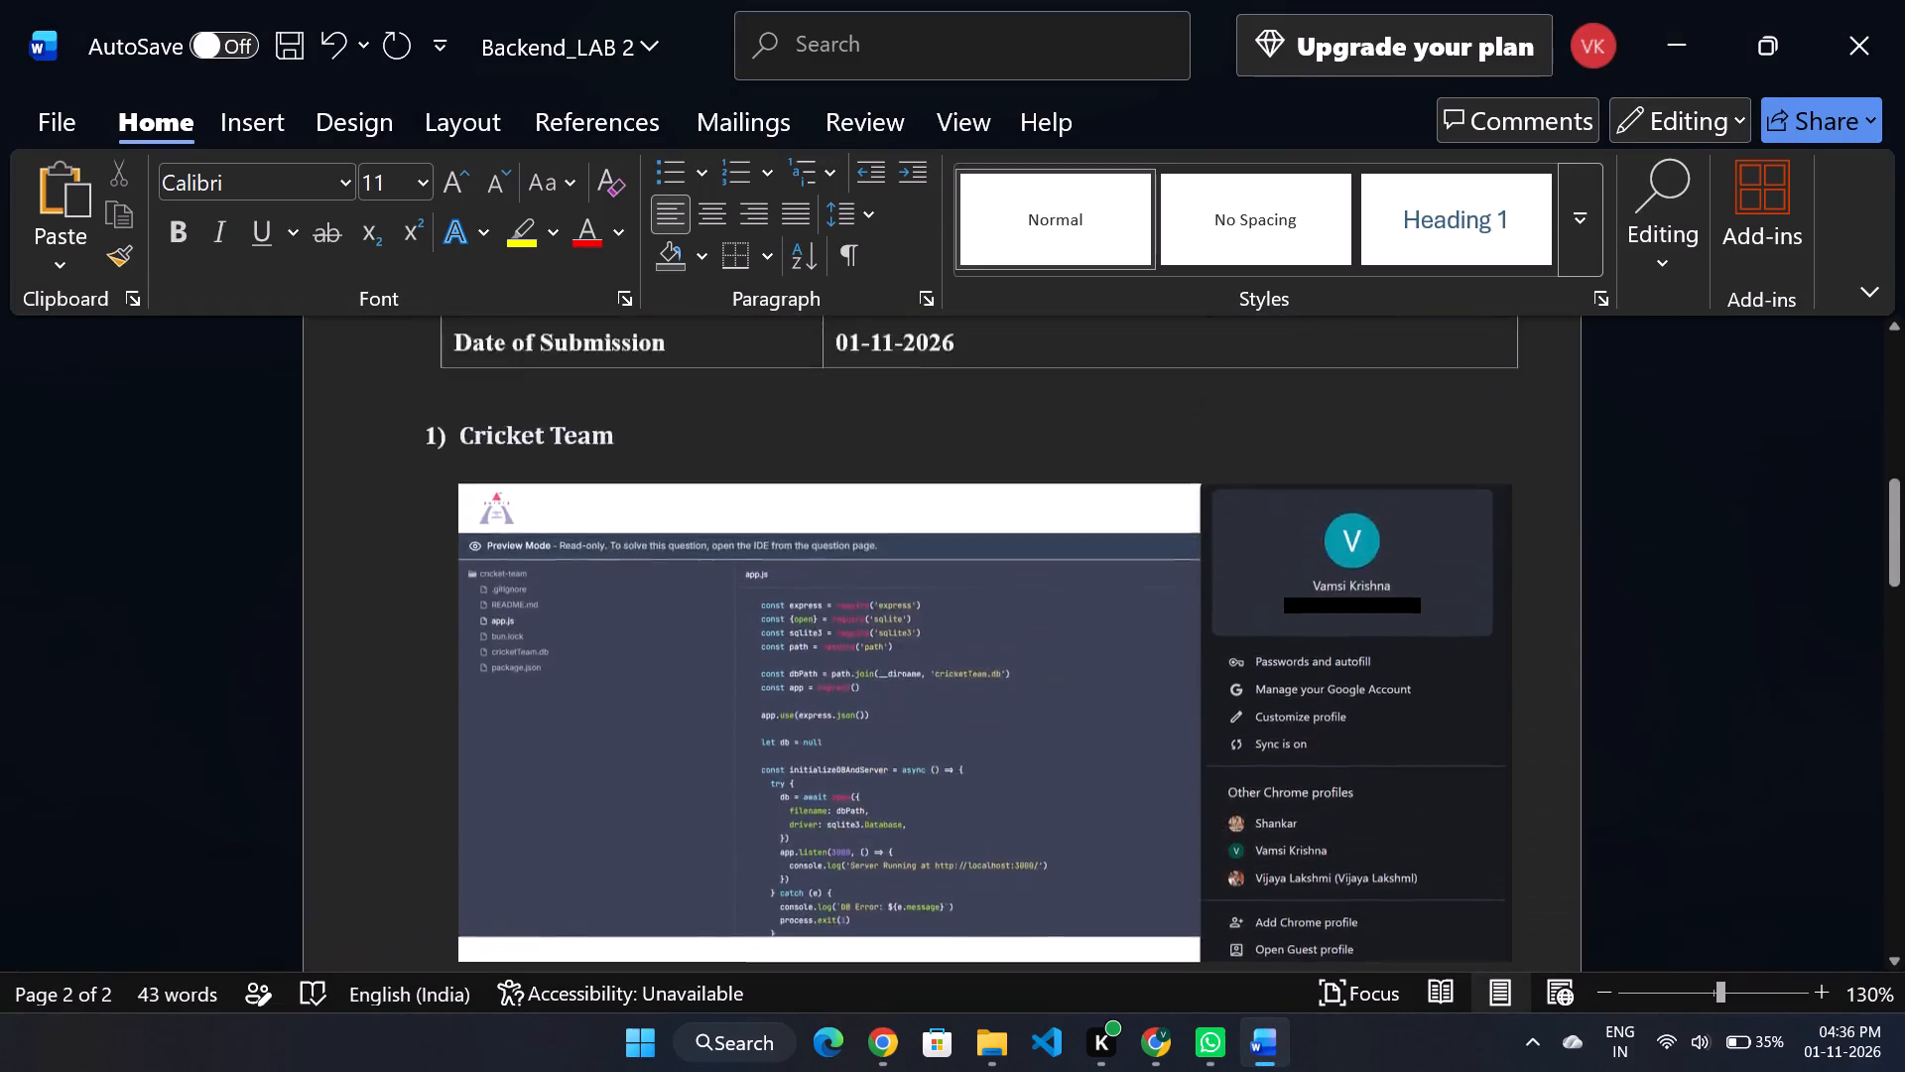
{"action": "scroll", "coordinate": [1002, 829], "scroll_direction": "up", "scroll_amount": 2}
{"action": "scroll", "coordinate": [1002, 829], "scroll_direction": "down", "scroll_amount": 11}
{"action": "scroll", "coordinate": [1002, 829], "scroll_direction": "up", "scroll_amount": 8}
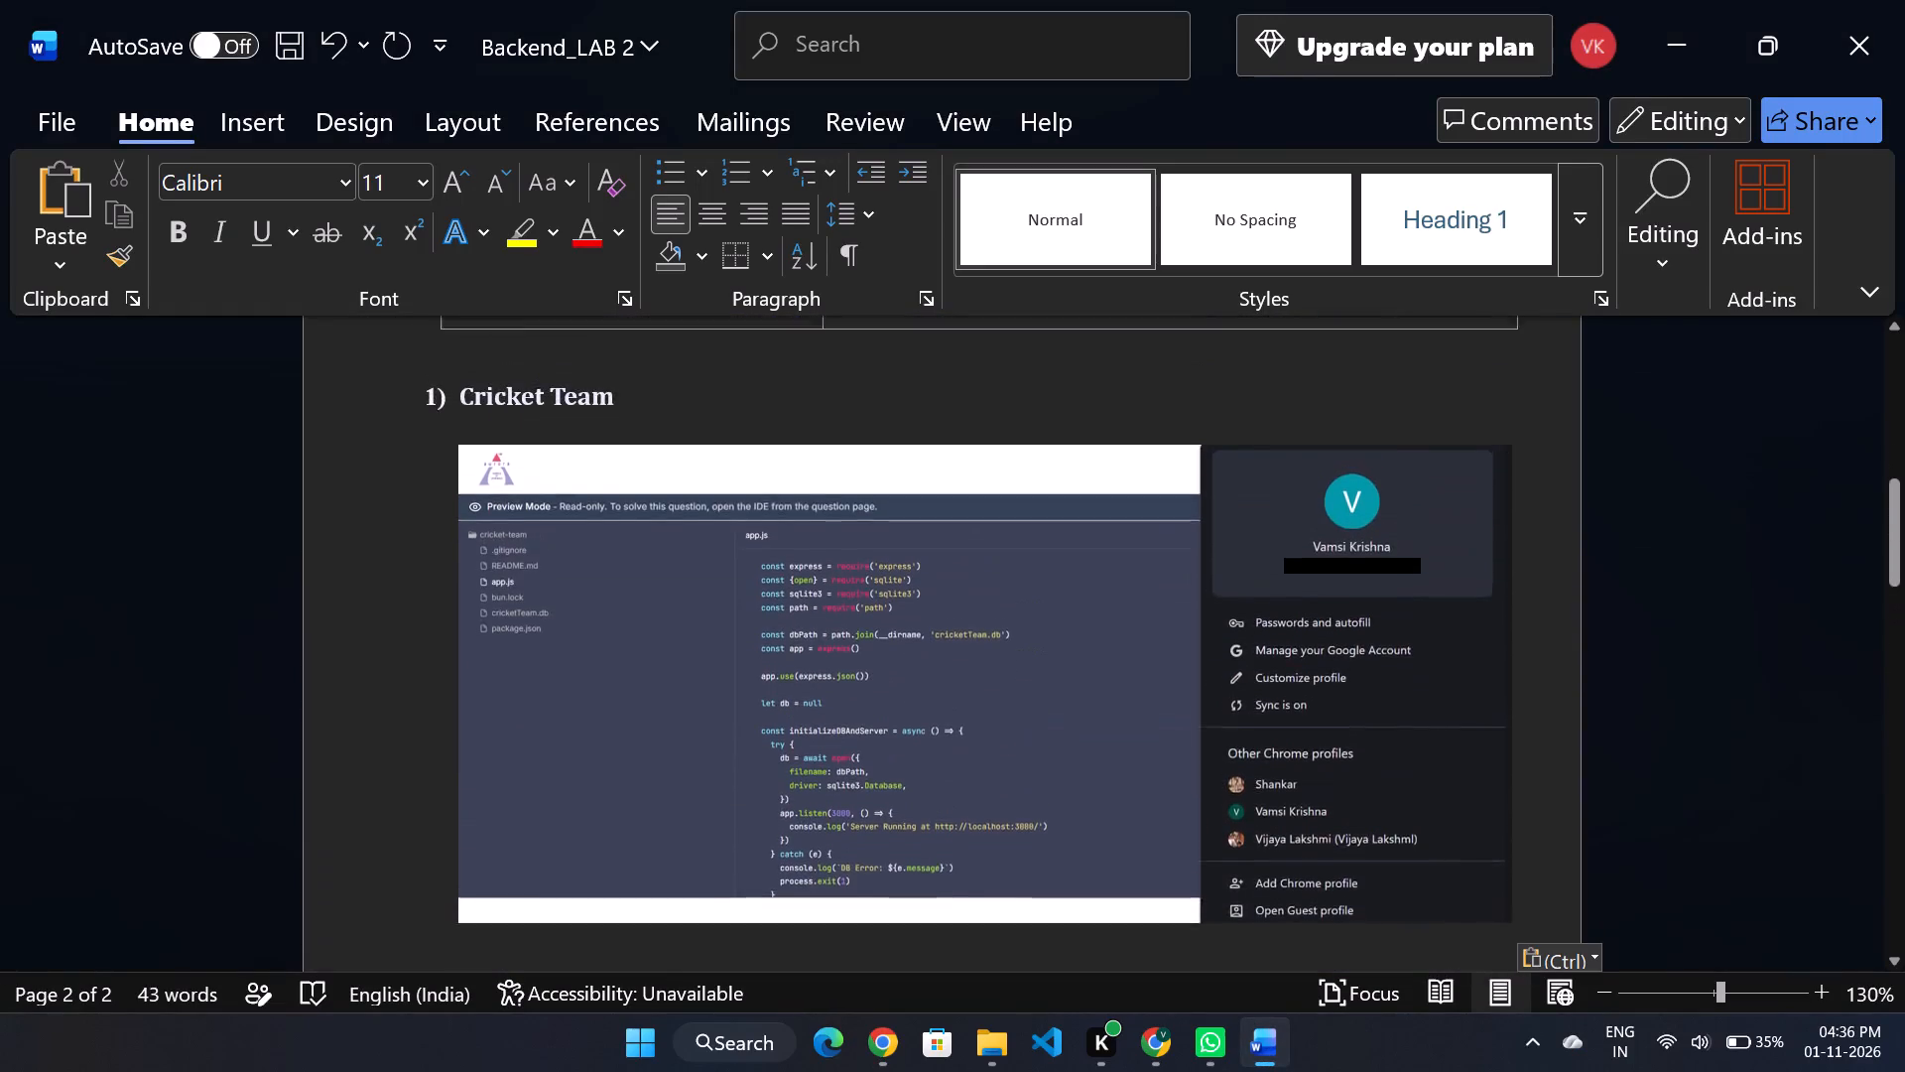
{"action": "scroll", "coordinate": [1002, 829], "scroll_direction": "up", "scroll_amount": 1}
{"action": "scroll", "coordinate": [1002, 829], "scroll_direction": "down", "scroll_amount": 11}
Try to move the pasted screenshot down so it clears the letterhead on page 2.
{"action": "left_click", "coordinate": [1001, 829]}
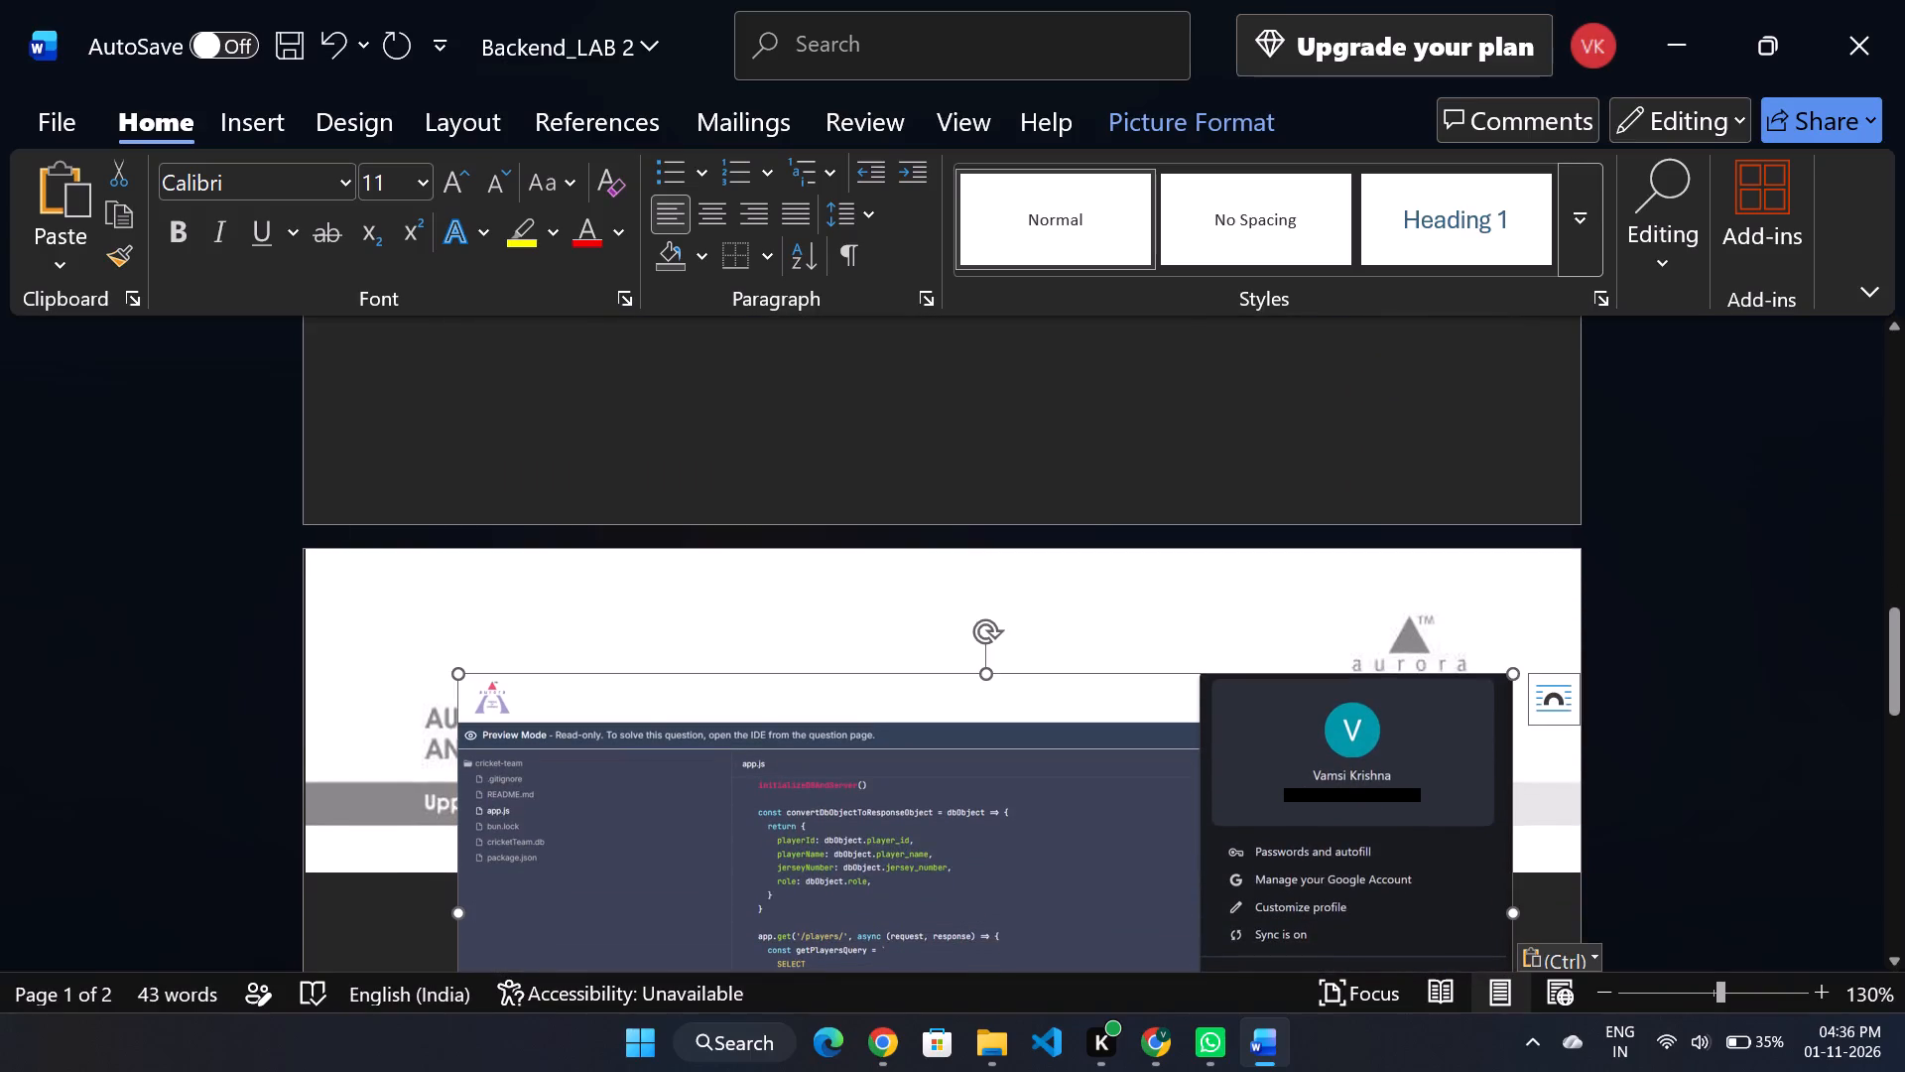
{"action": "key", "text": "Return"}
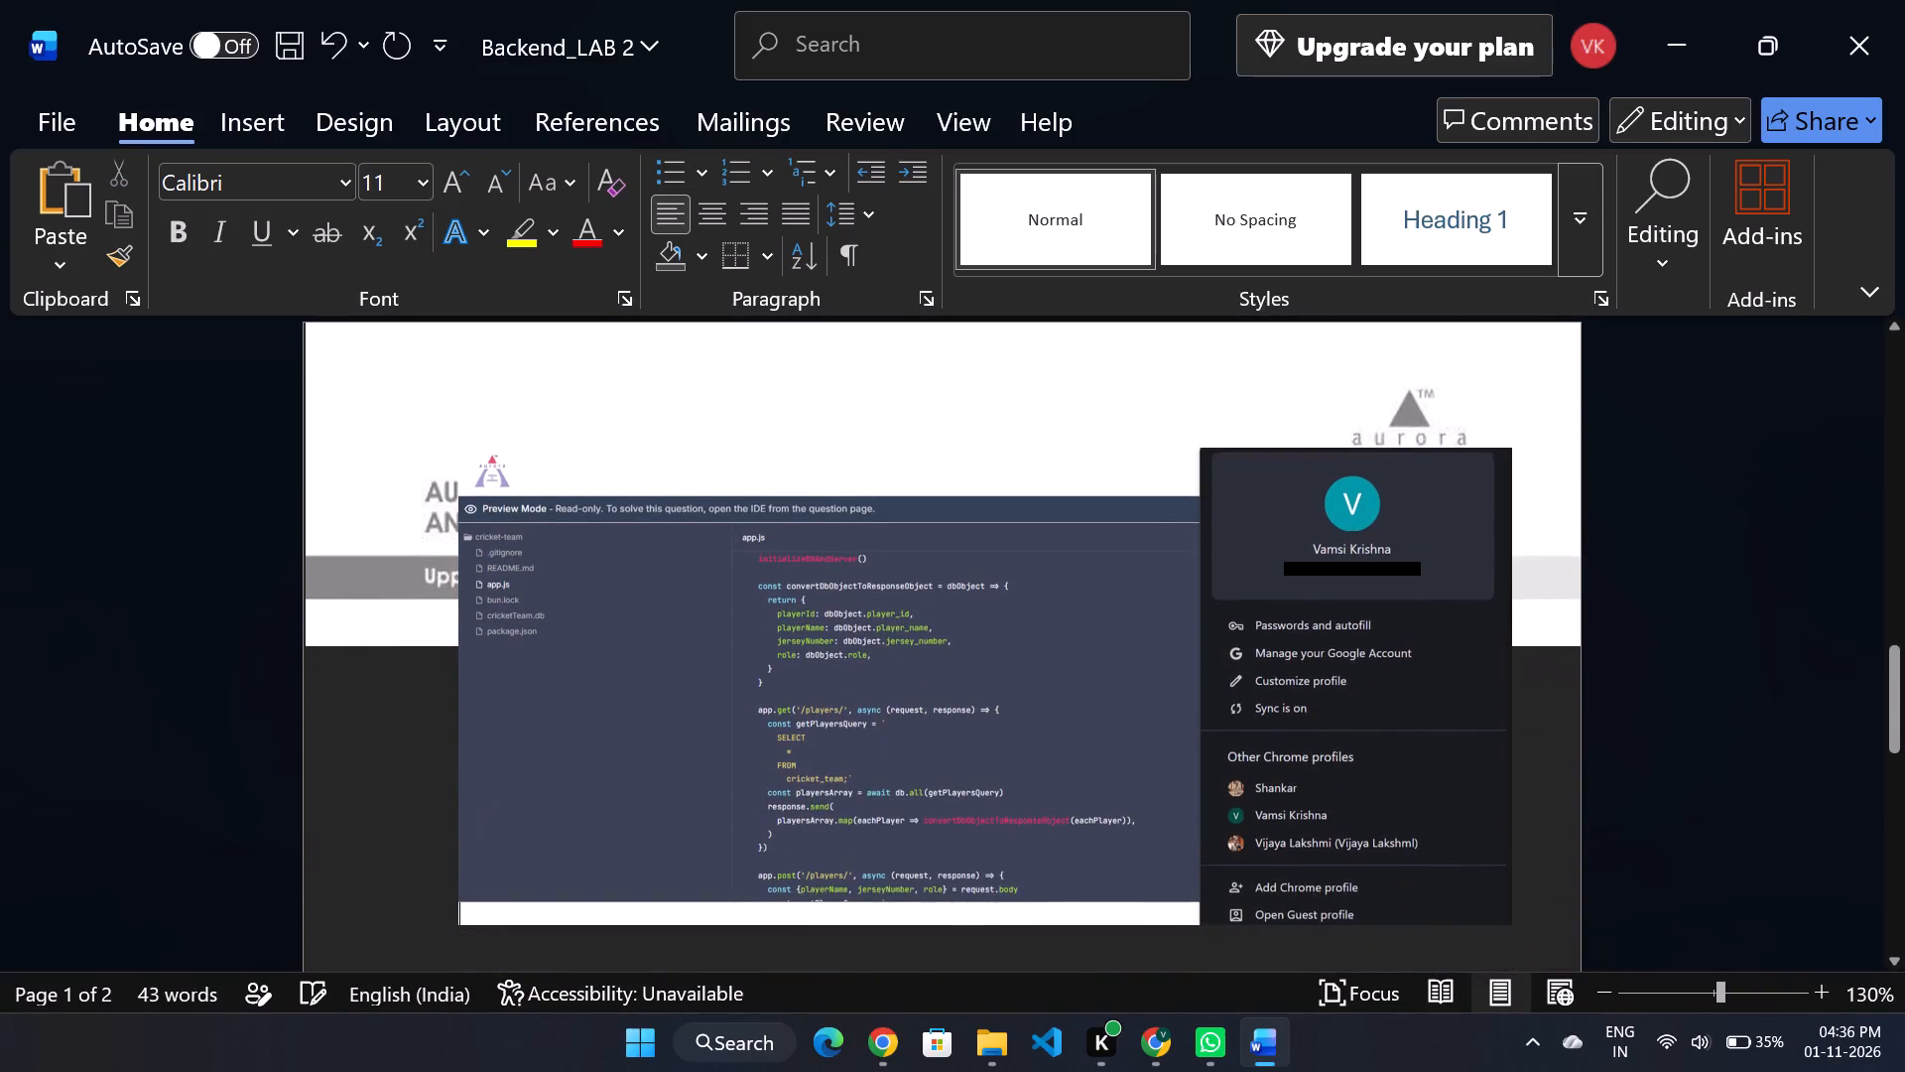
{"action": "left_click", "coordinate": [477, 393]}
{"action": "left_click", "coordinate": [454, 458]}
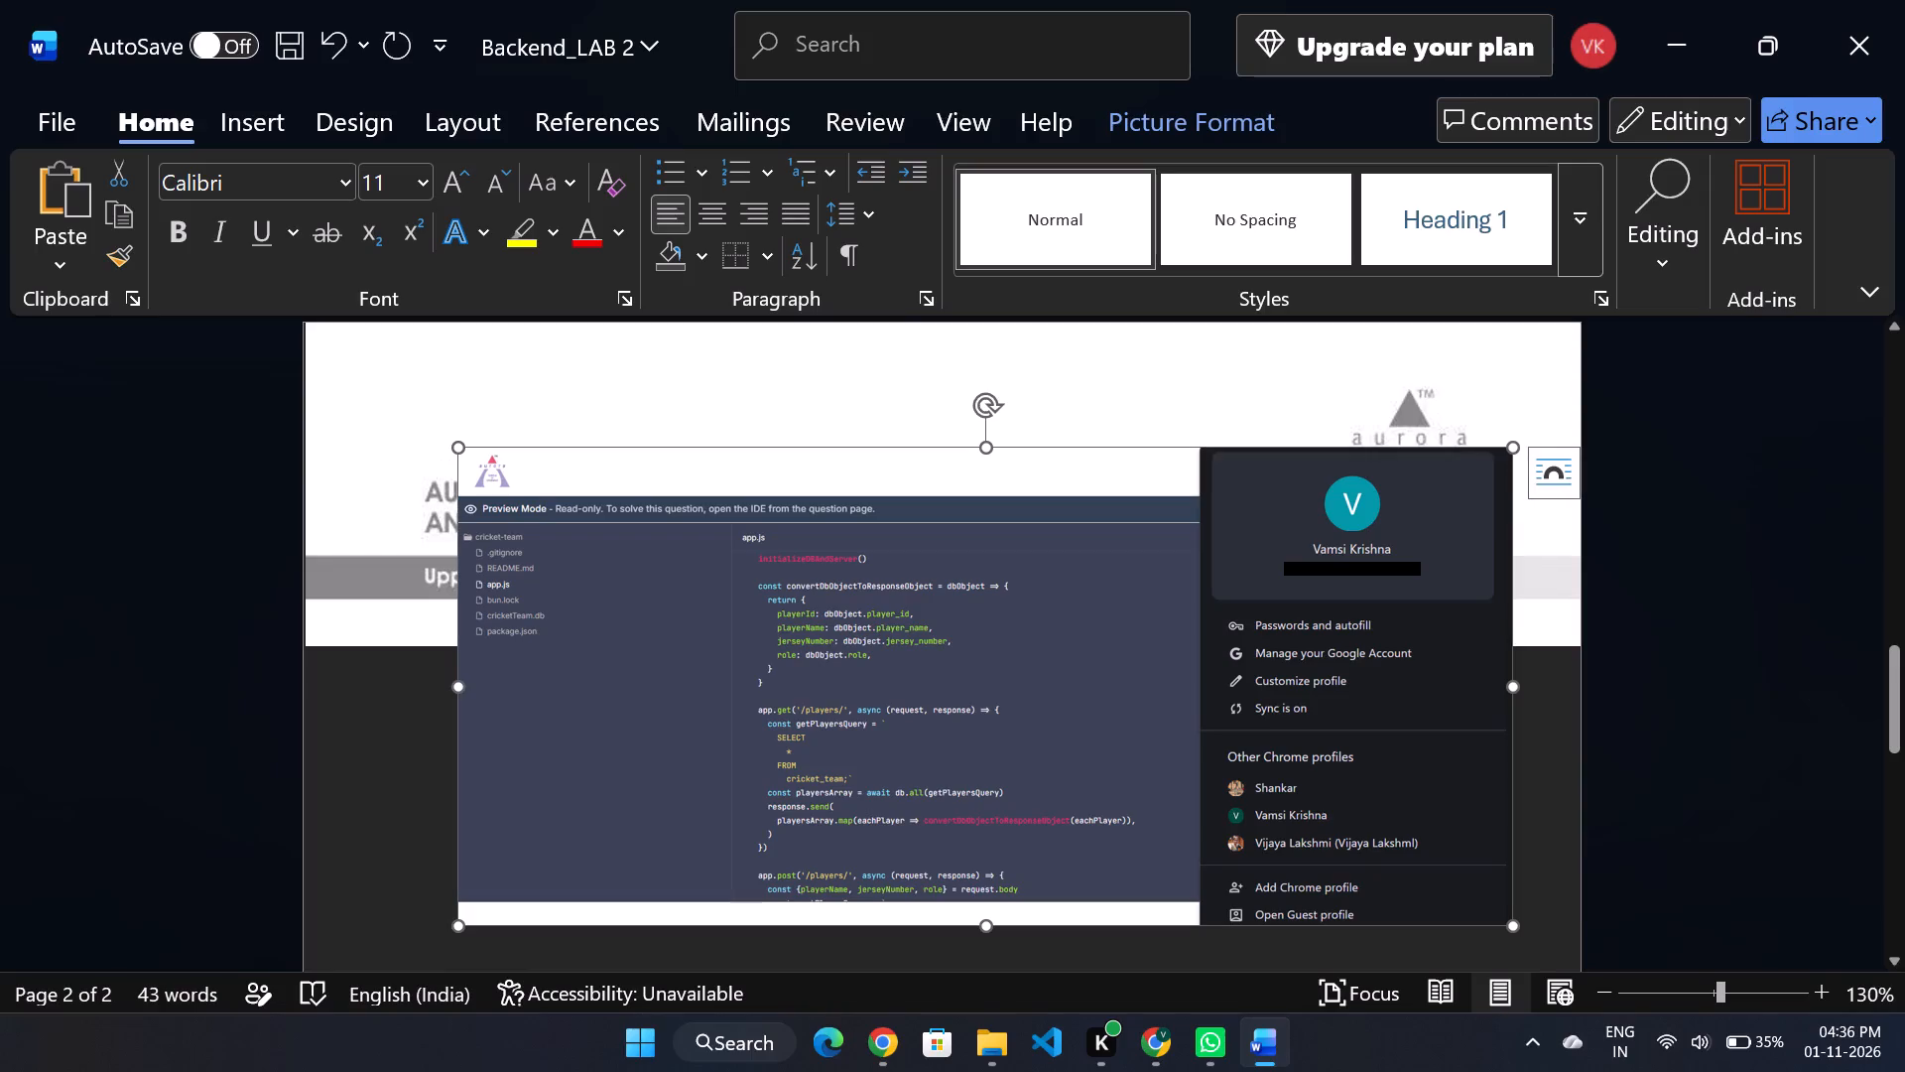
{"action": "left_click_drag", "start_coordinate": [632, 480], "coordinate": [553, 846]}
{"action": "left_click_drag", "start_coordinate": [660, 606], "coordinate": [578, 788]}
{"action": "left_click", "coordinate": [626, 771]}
Cut the screenshot overlapping the letterhead and paste it on an unindented line beneath the letterhead on page 2.
{"action": "key", "text": "ctrl+x"}
{"action": "scroll", "coordinate": [717, 755], "scroll_direction": "down", "scroll_amount": 4}
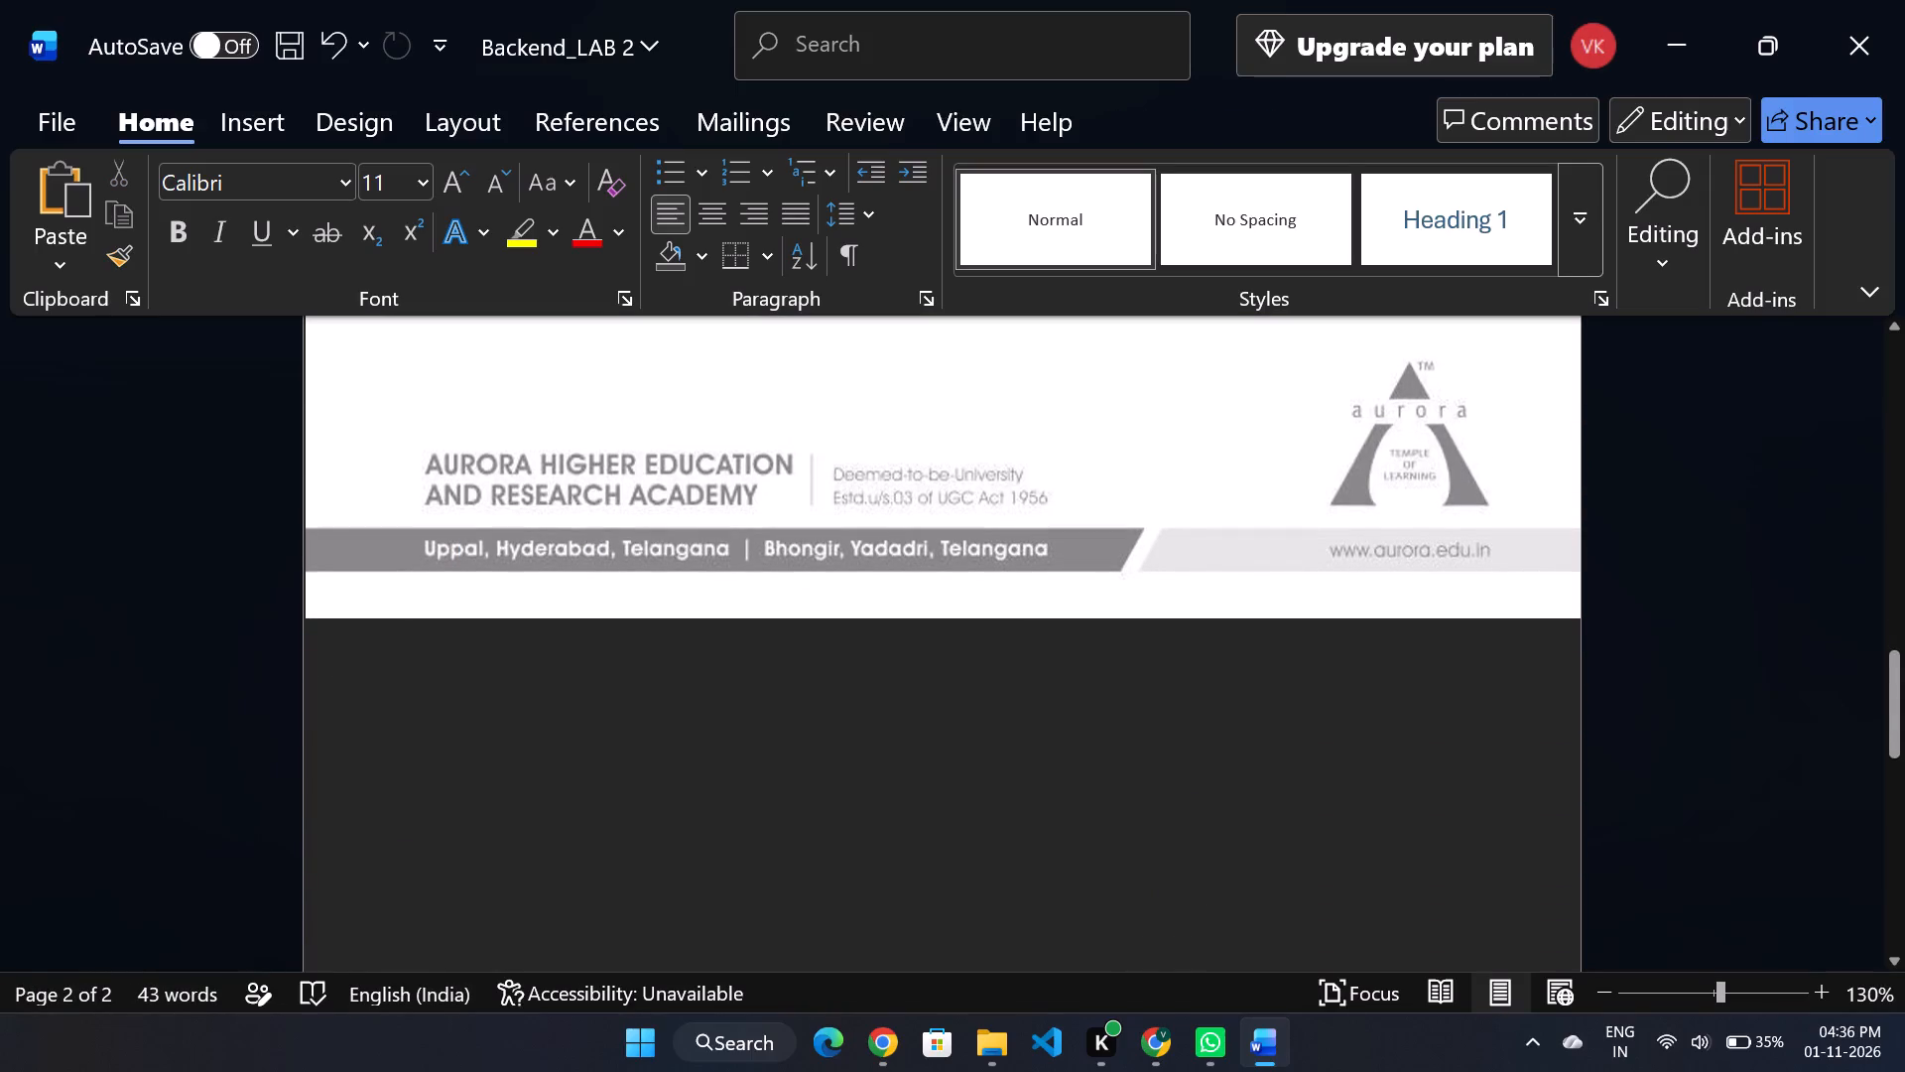
{"action": "left_click", "coordinate": [607, 674]}
{"action": "key", "text": "BackSpace"}
{"action": "key", "text": "BackSpace"}
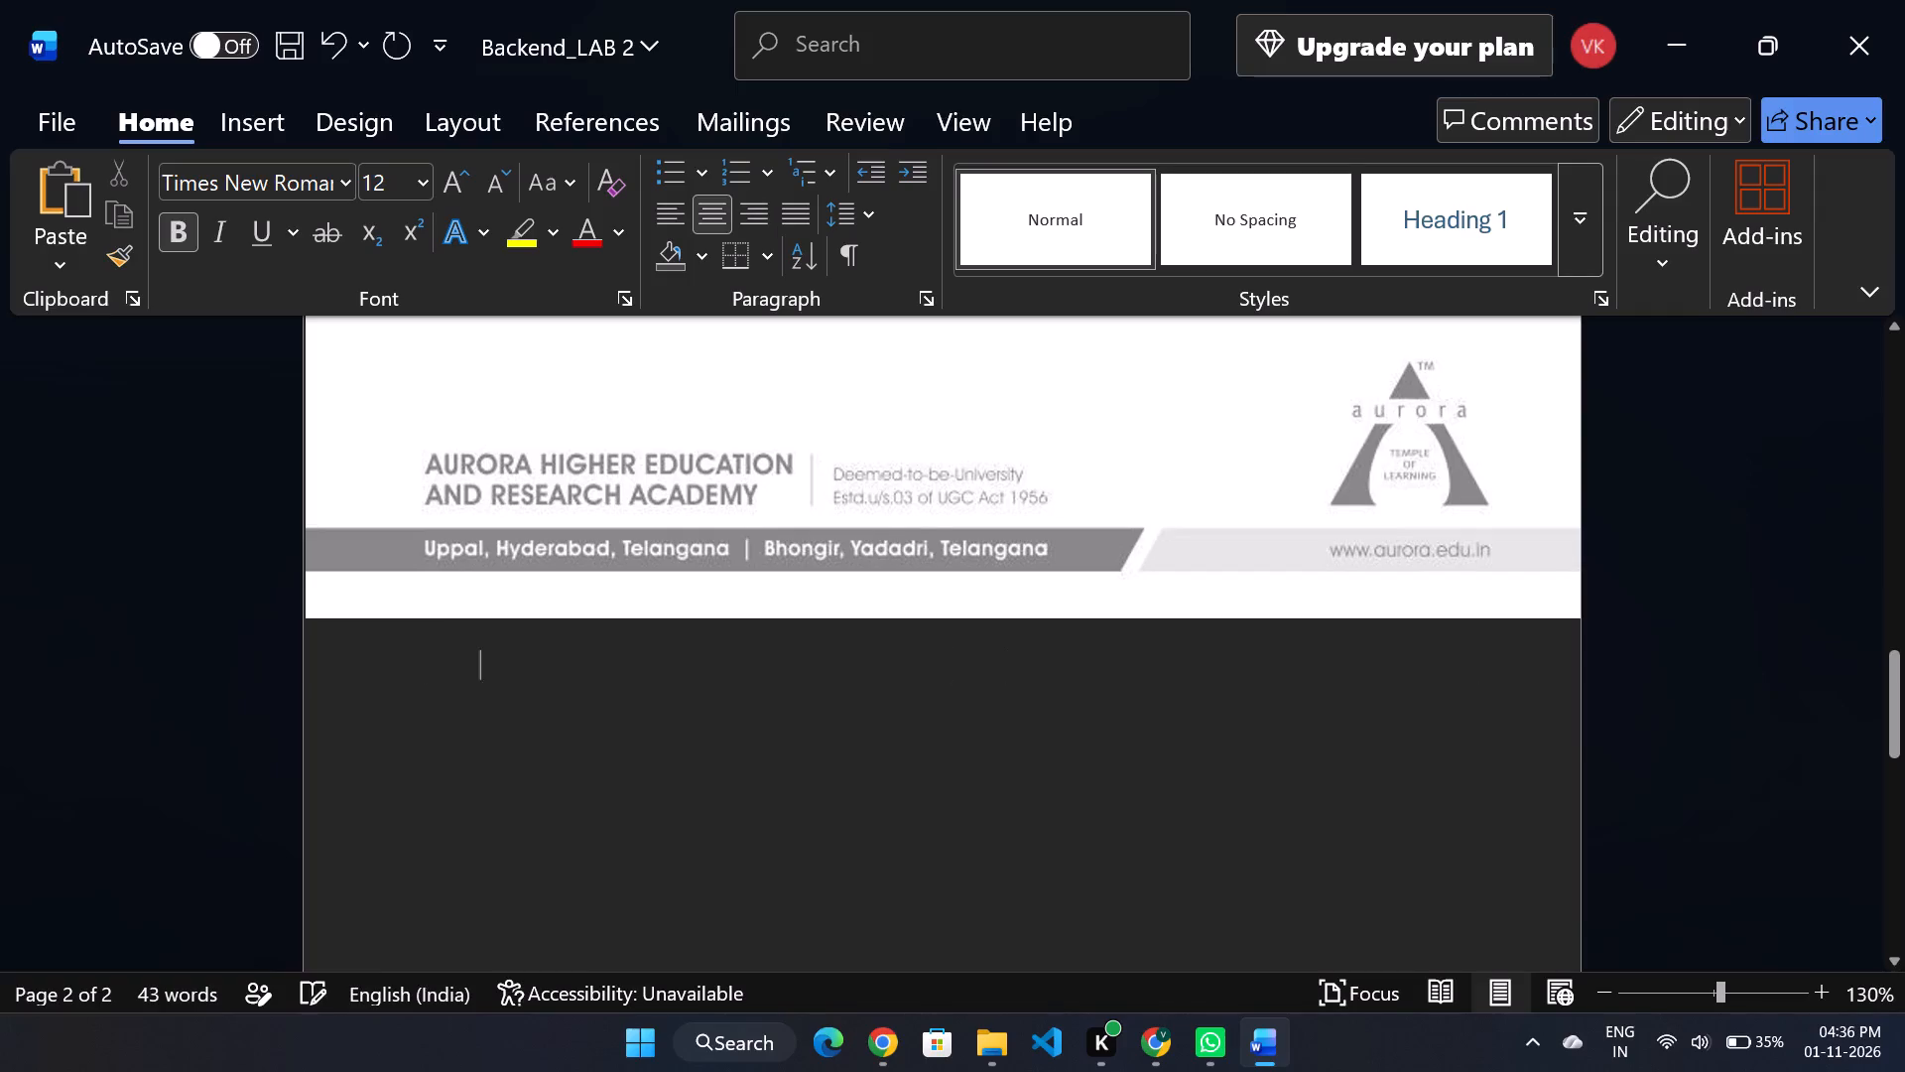
{"action": "key", "text": "ctrl+v"}
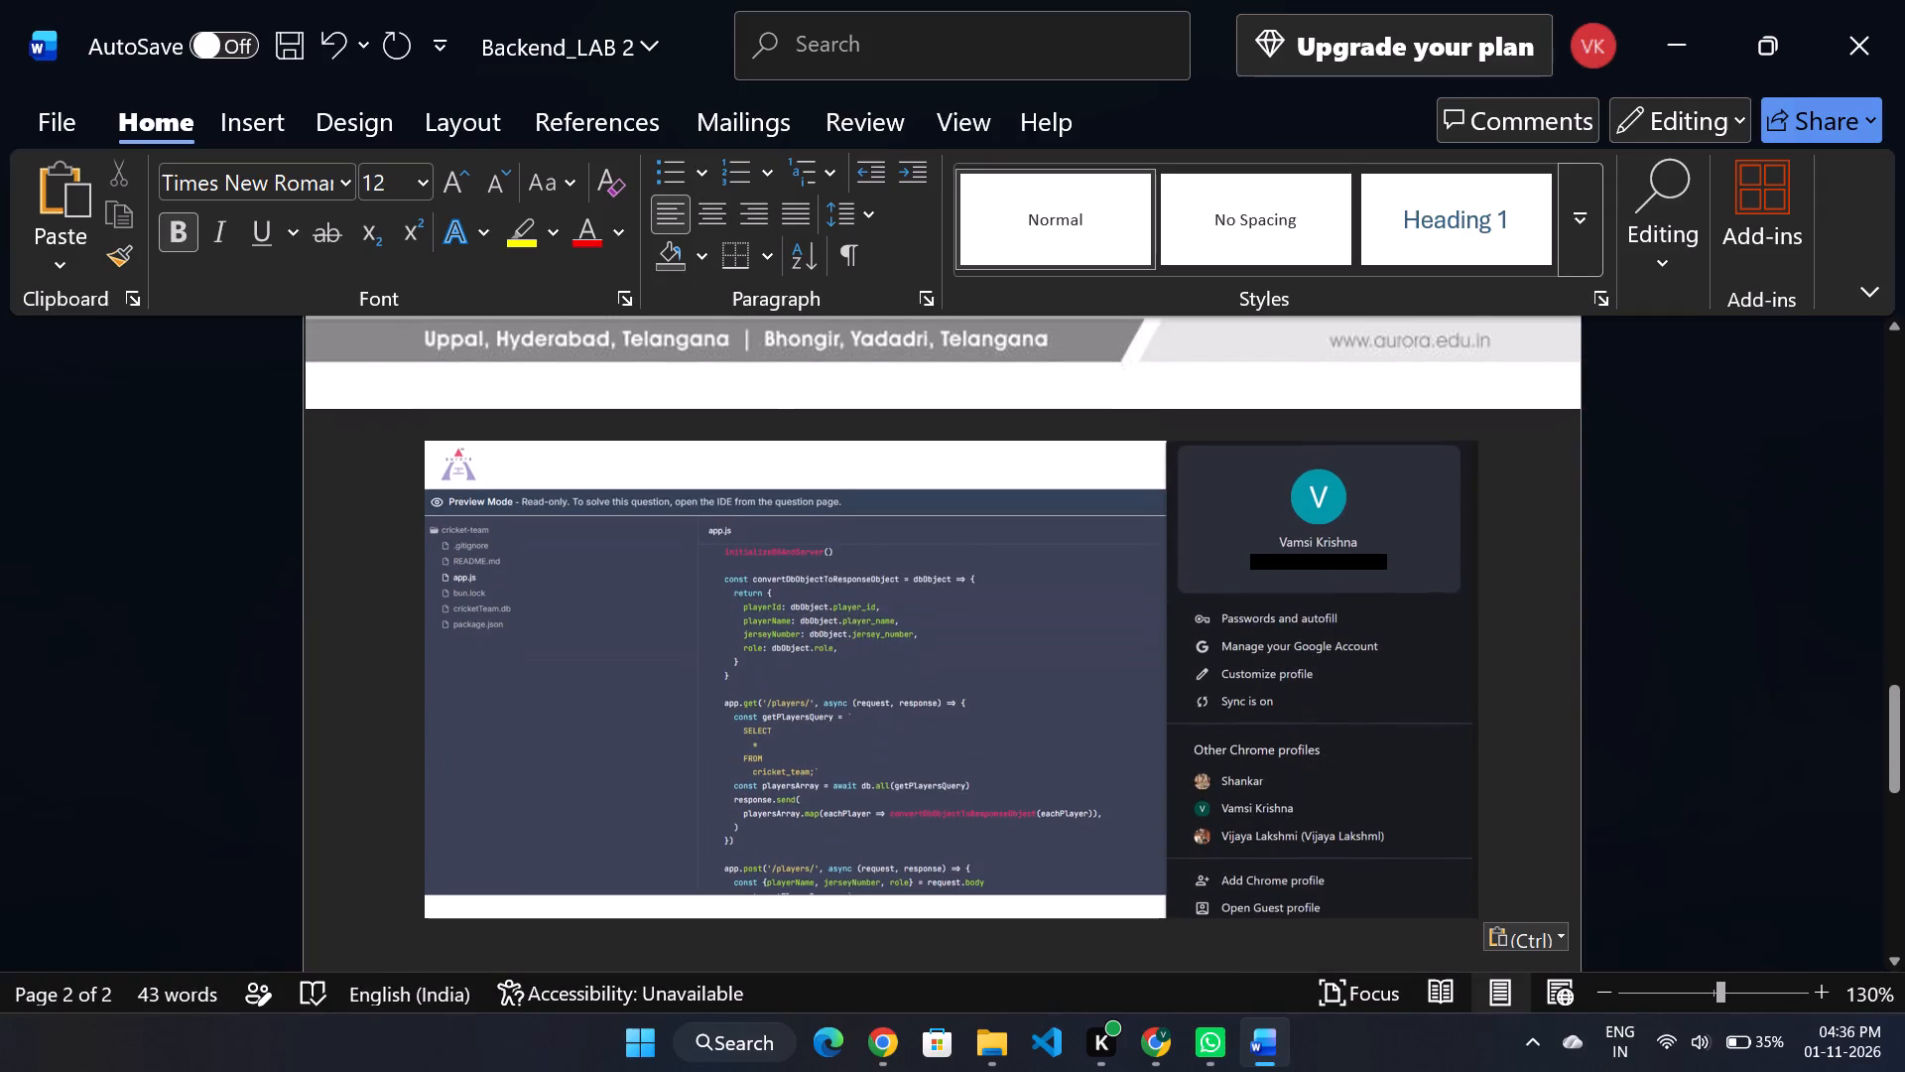
Check the layout of both report pages and add two blank lines below the second screenshot.
{"action": "scroll", "coordinate": [838, 672], "scroll_direction": "up", "scroll_amount": 11}
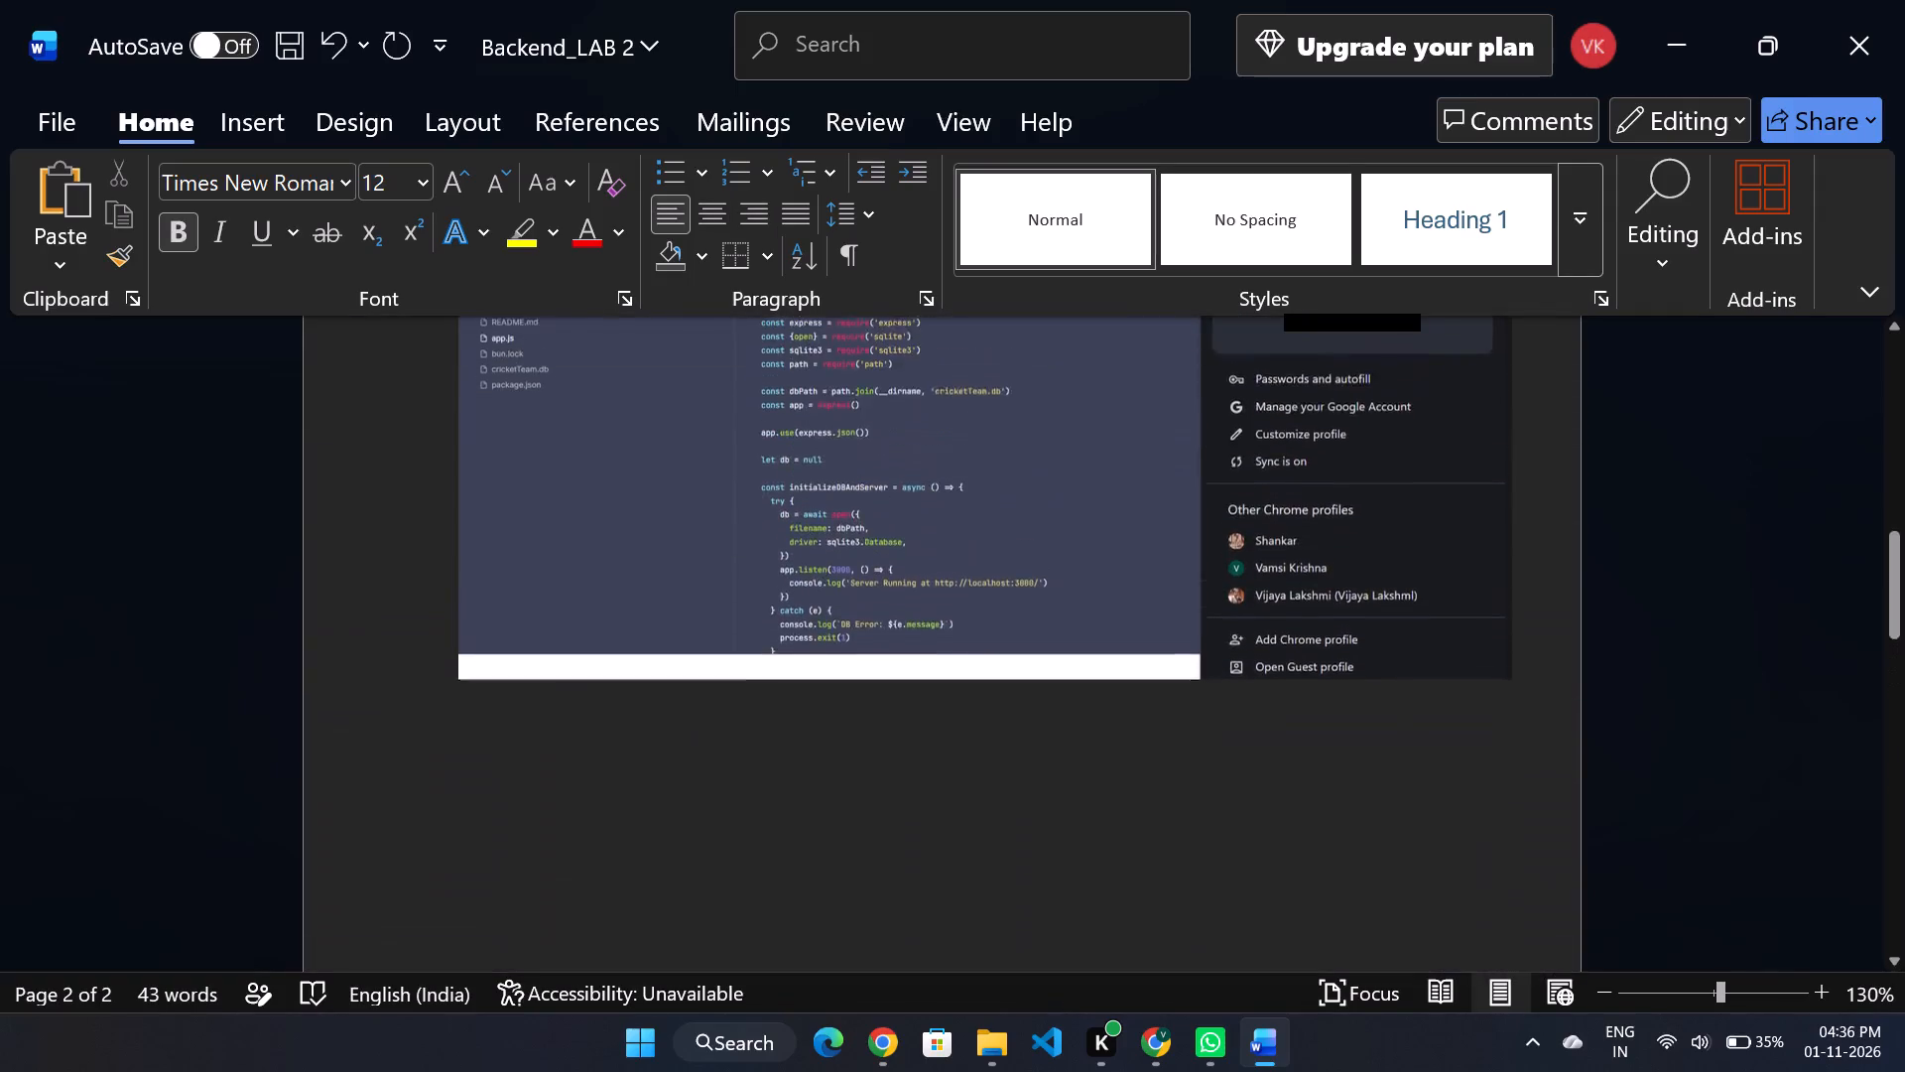
{"action": "scroll", "coordinate": [838, 672], "scroll_direction": "up", "scroll_amount": 11}
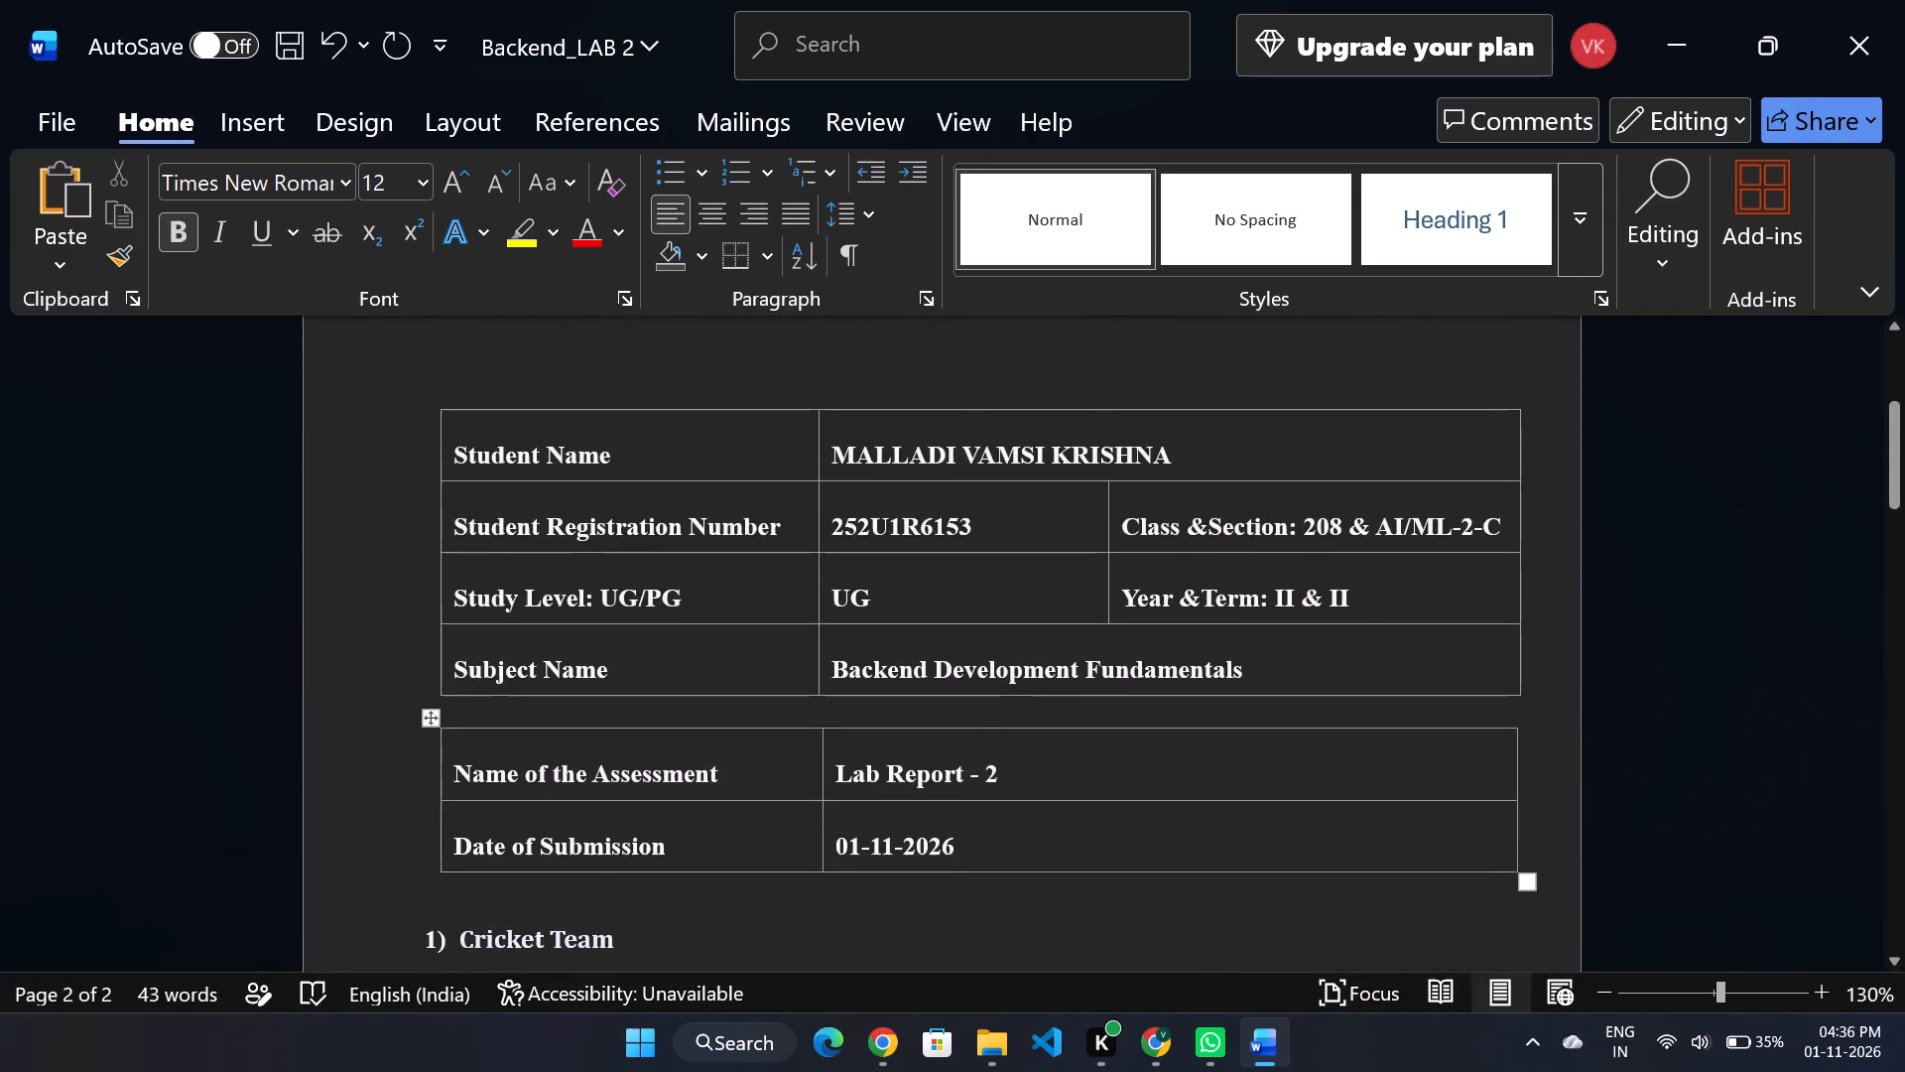
{"action": "scroll", "coordinate": [838, 672], "scroll_direction": "down", "scroll_amount": 6}
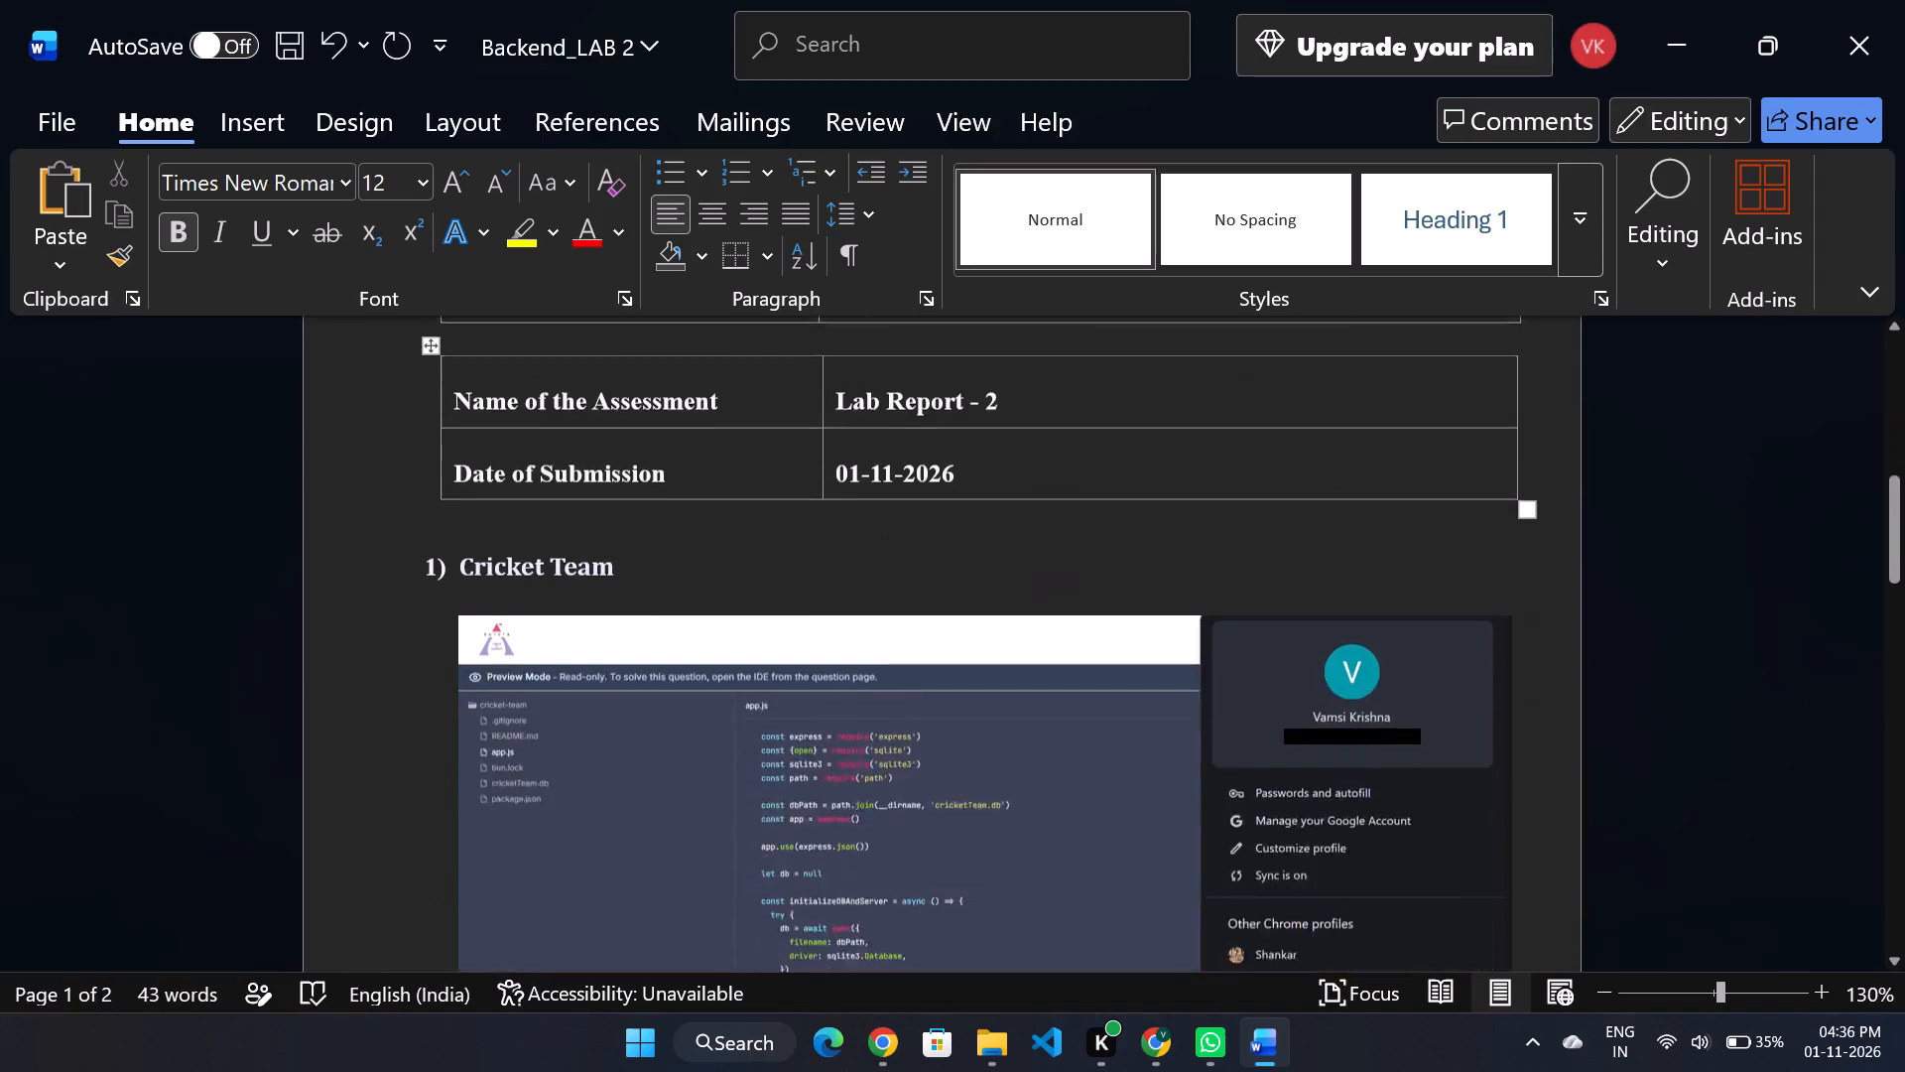
{"action": "scroll", "coordinate": [838, 674], "scroll_direction": "down", "scroll_amount": 19}
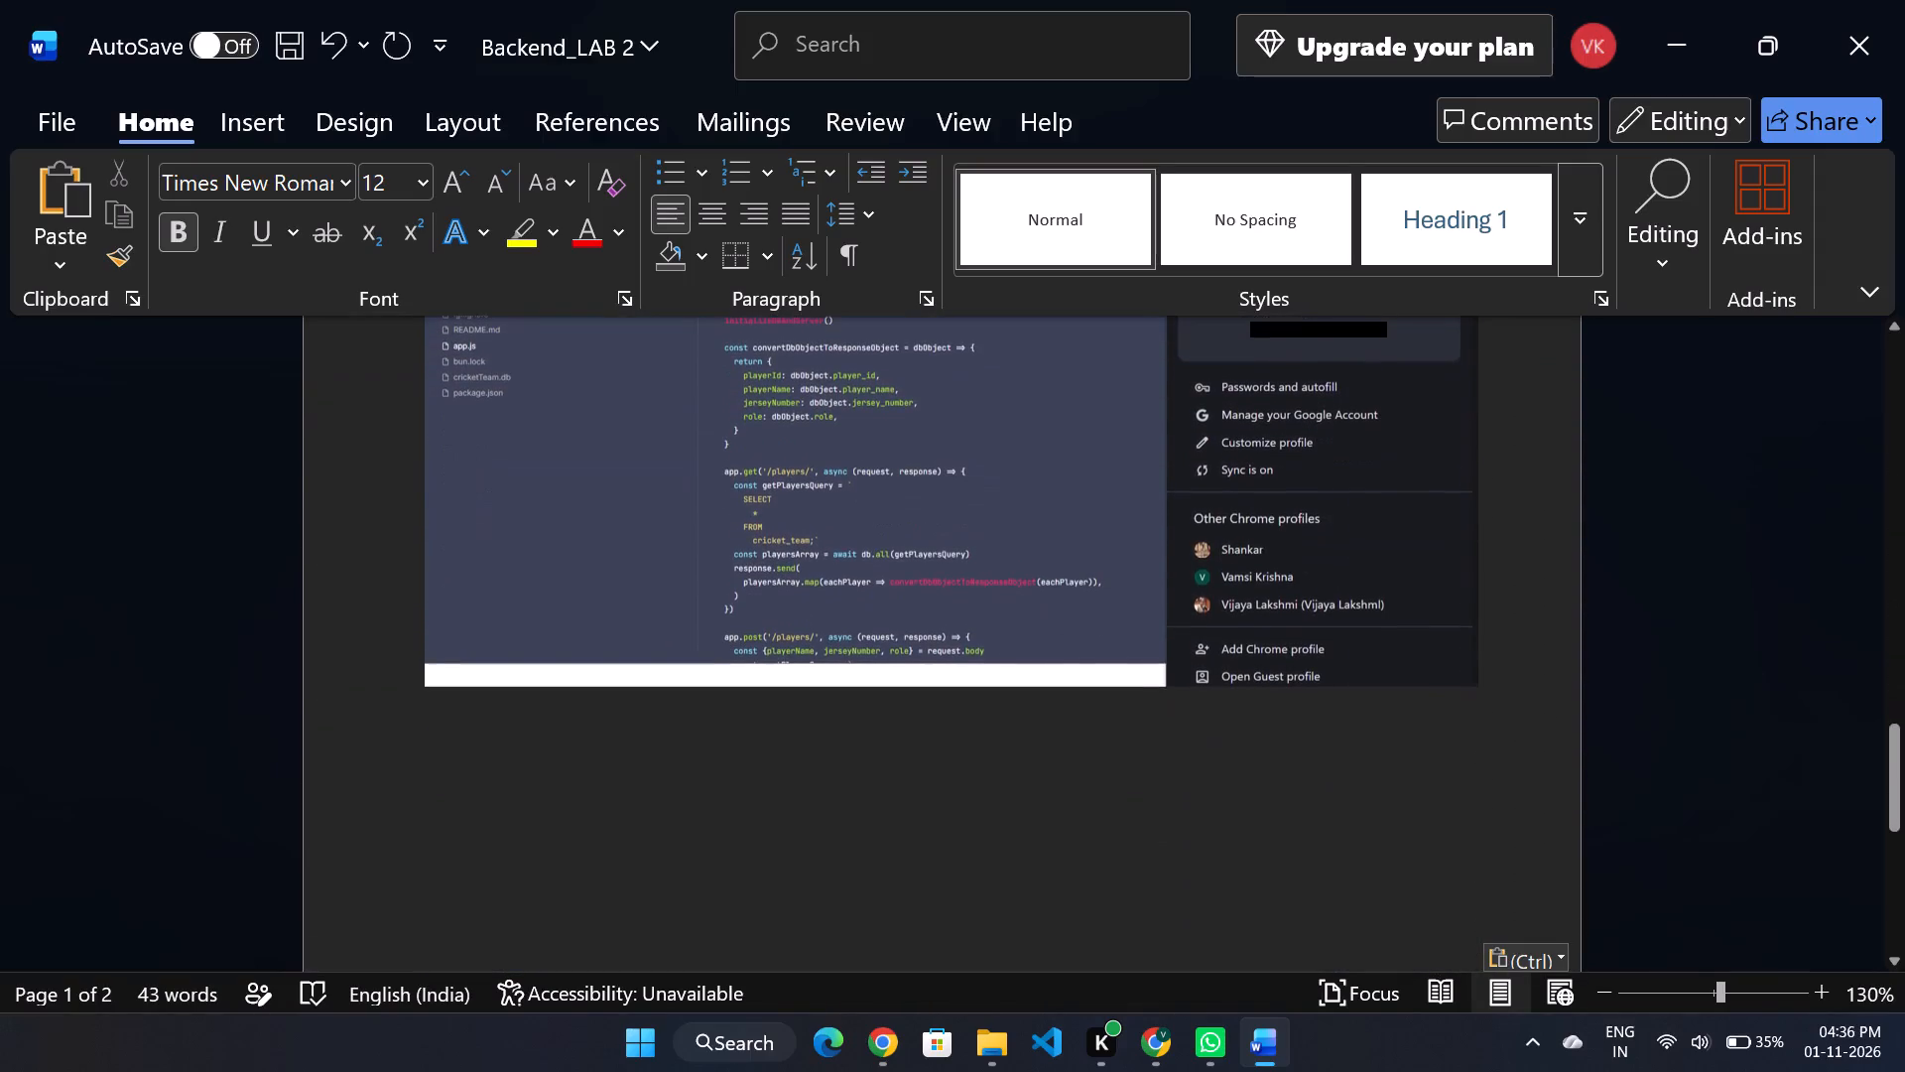
{"action": "key", "text": "Return"}
{"action": "key", "text": "Return"}
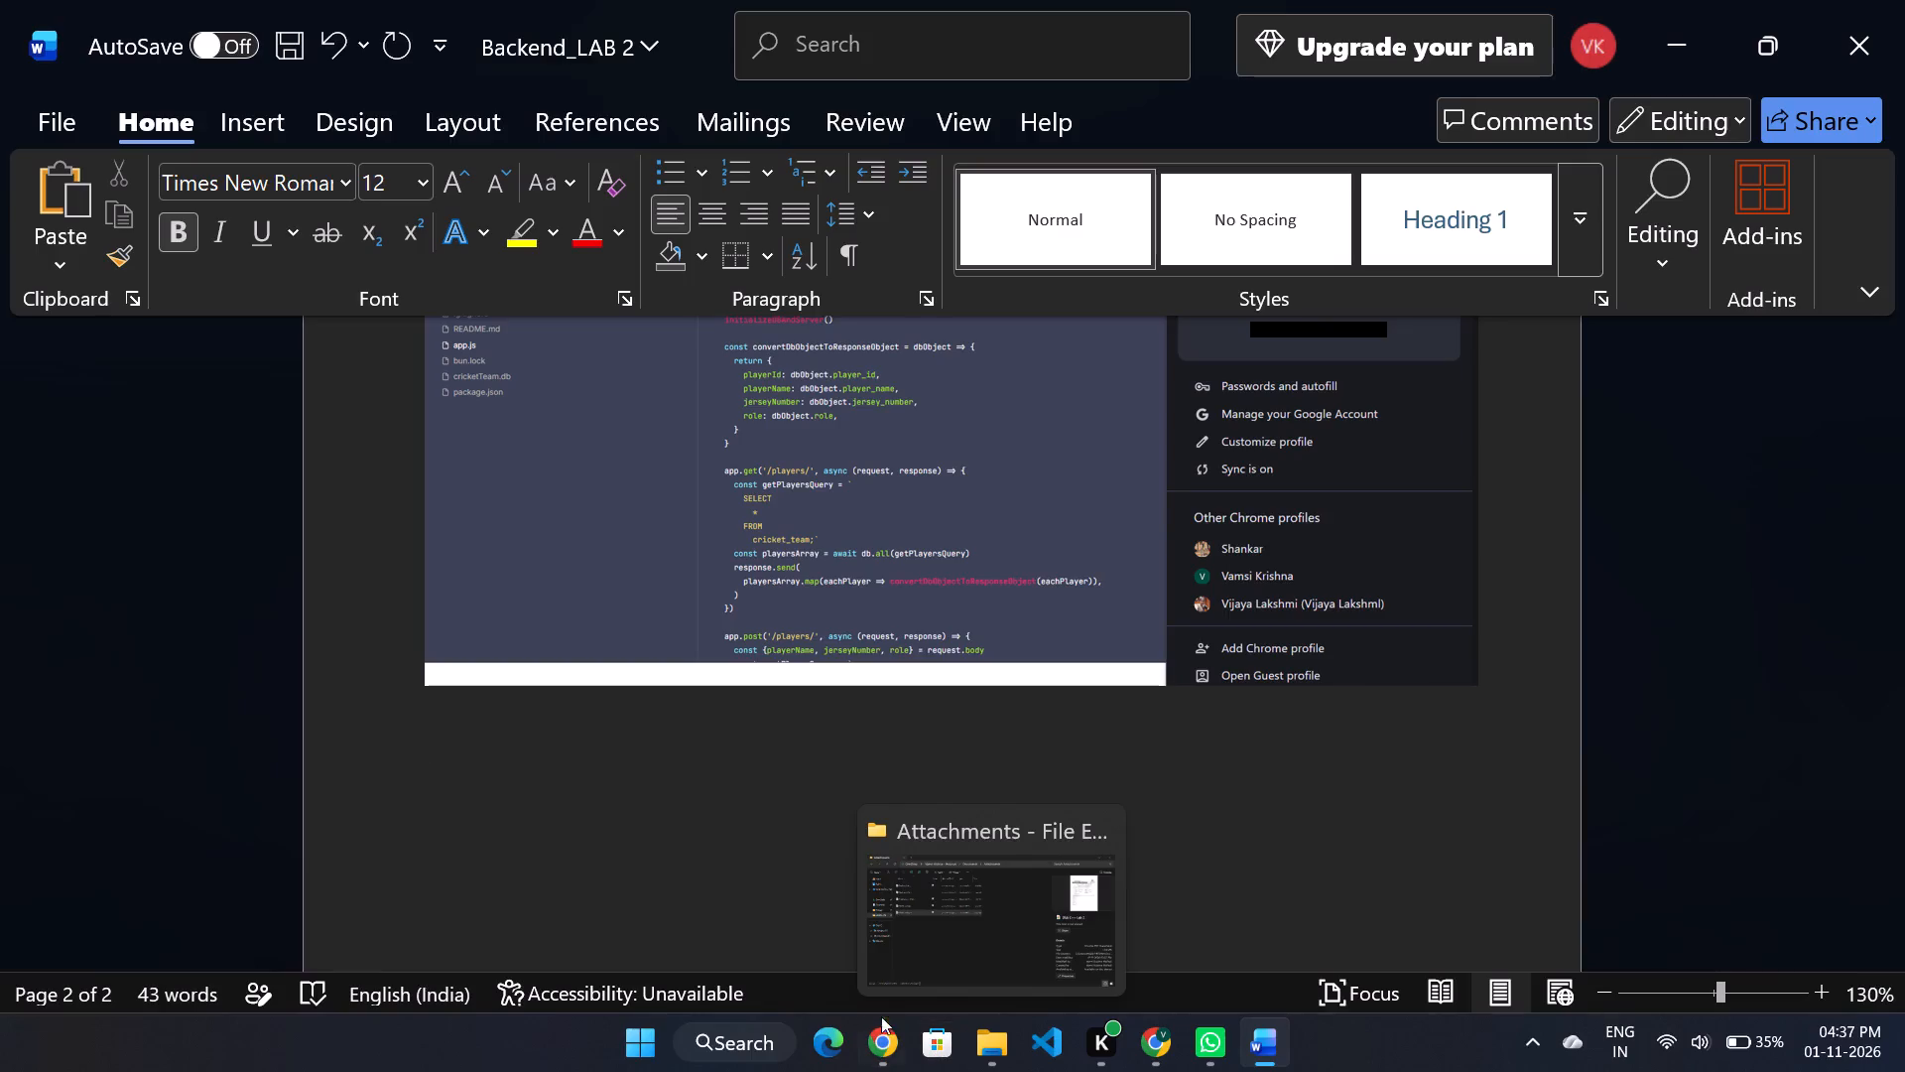
Examine the rest of the Cricket Team app.js code in Chrome, from the POST /players/ route through module.exports.
{"action": "left_click", "coordinate": [902, 1034]}
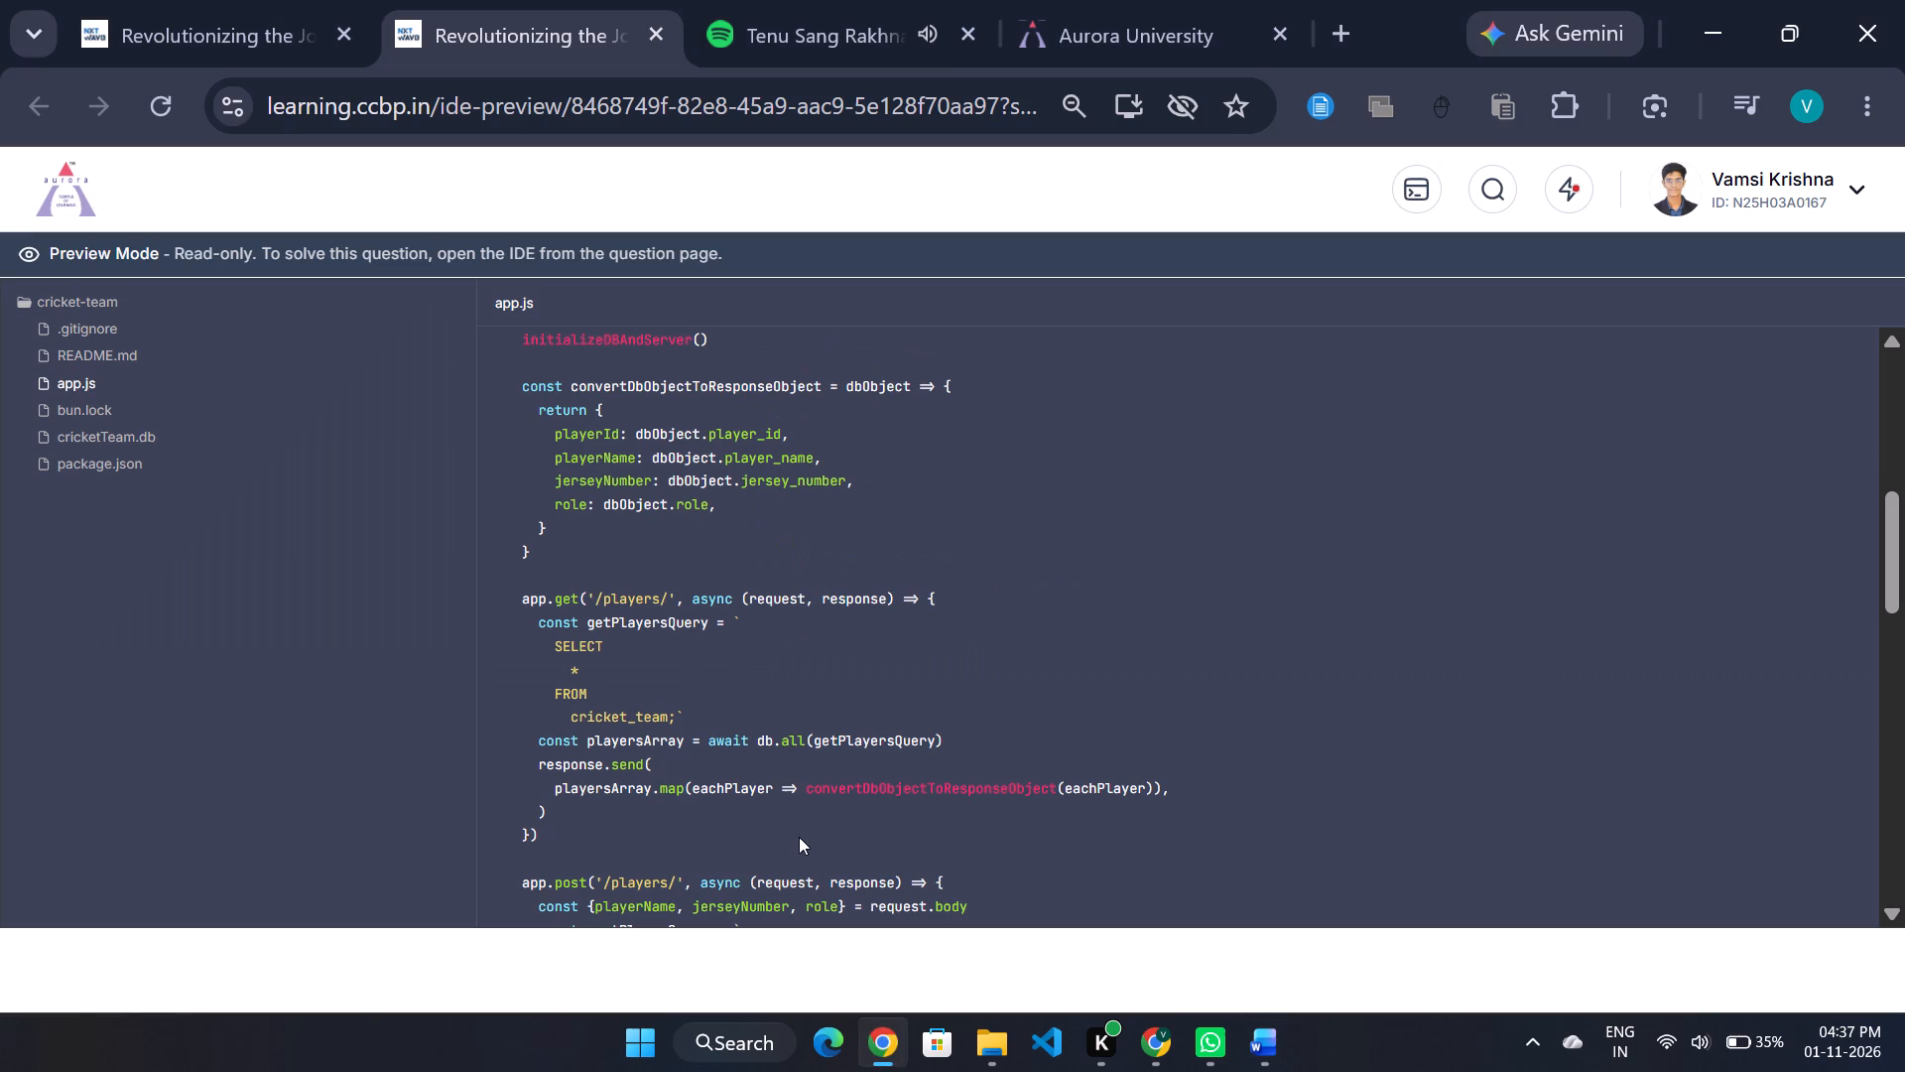
{"action": "scroll", "coordinate": [799, 836], "scroll_direction": "down", "scroll_amount": 4}
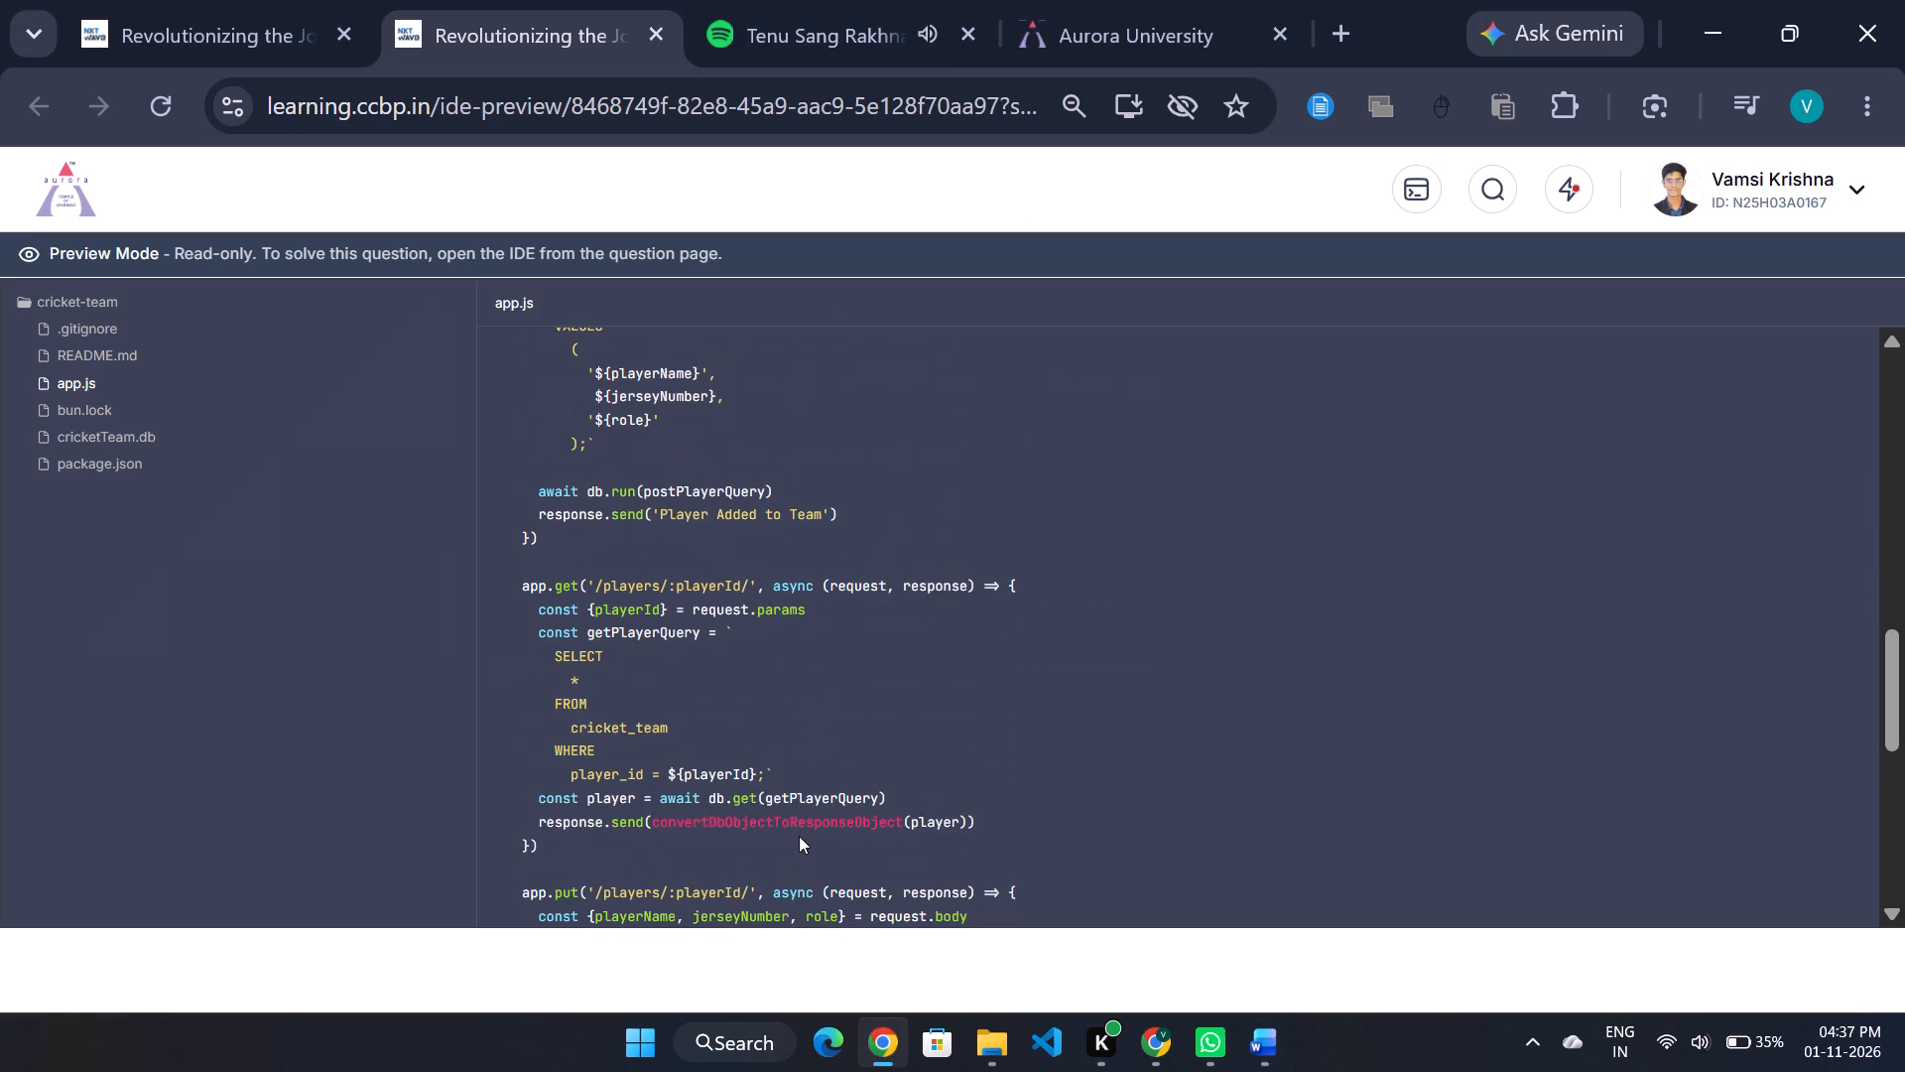
{"action": "scroll", "coordinate": [799, 836], "scroll_direction": "right", "scroll_amount": 1}
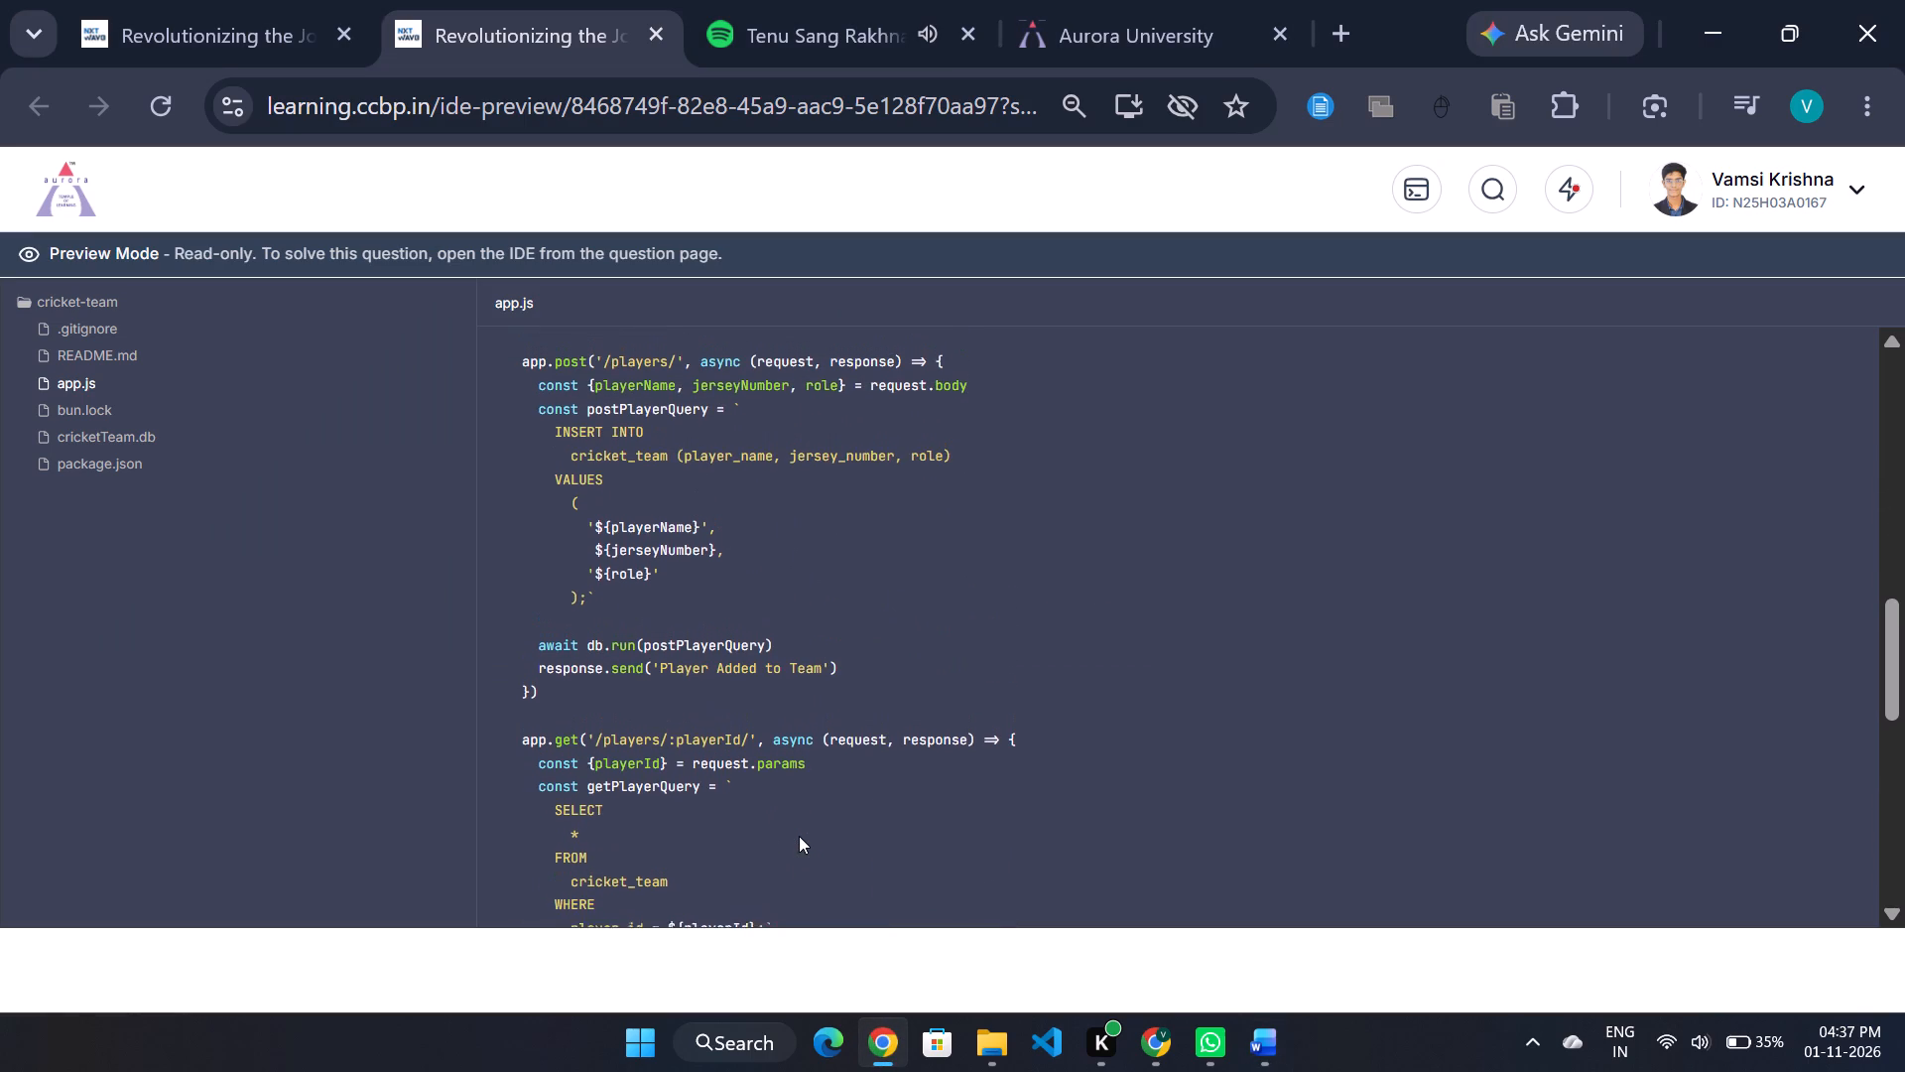
{"action": "scroll", "coordinate": [799, 836], "scroll_direction": "right", "scroll_amount": 2}
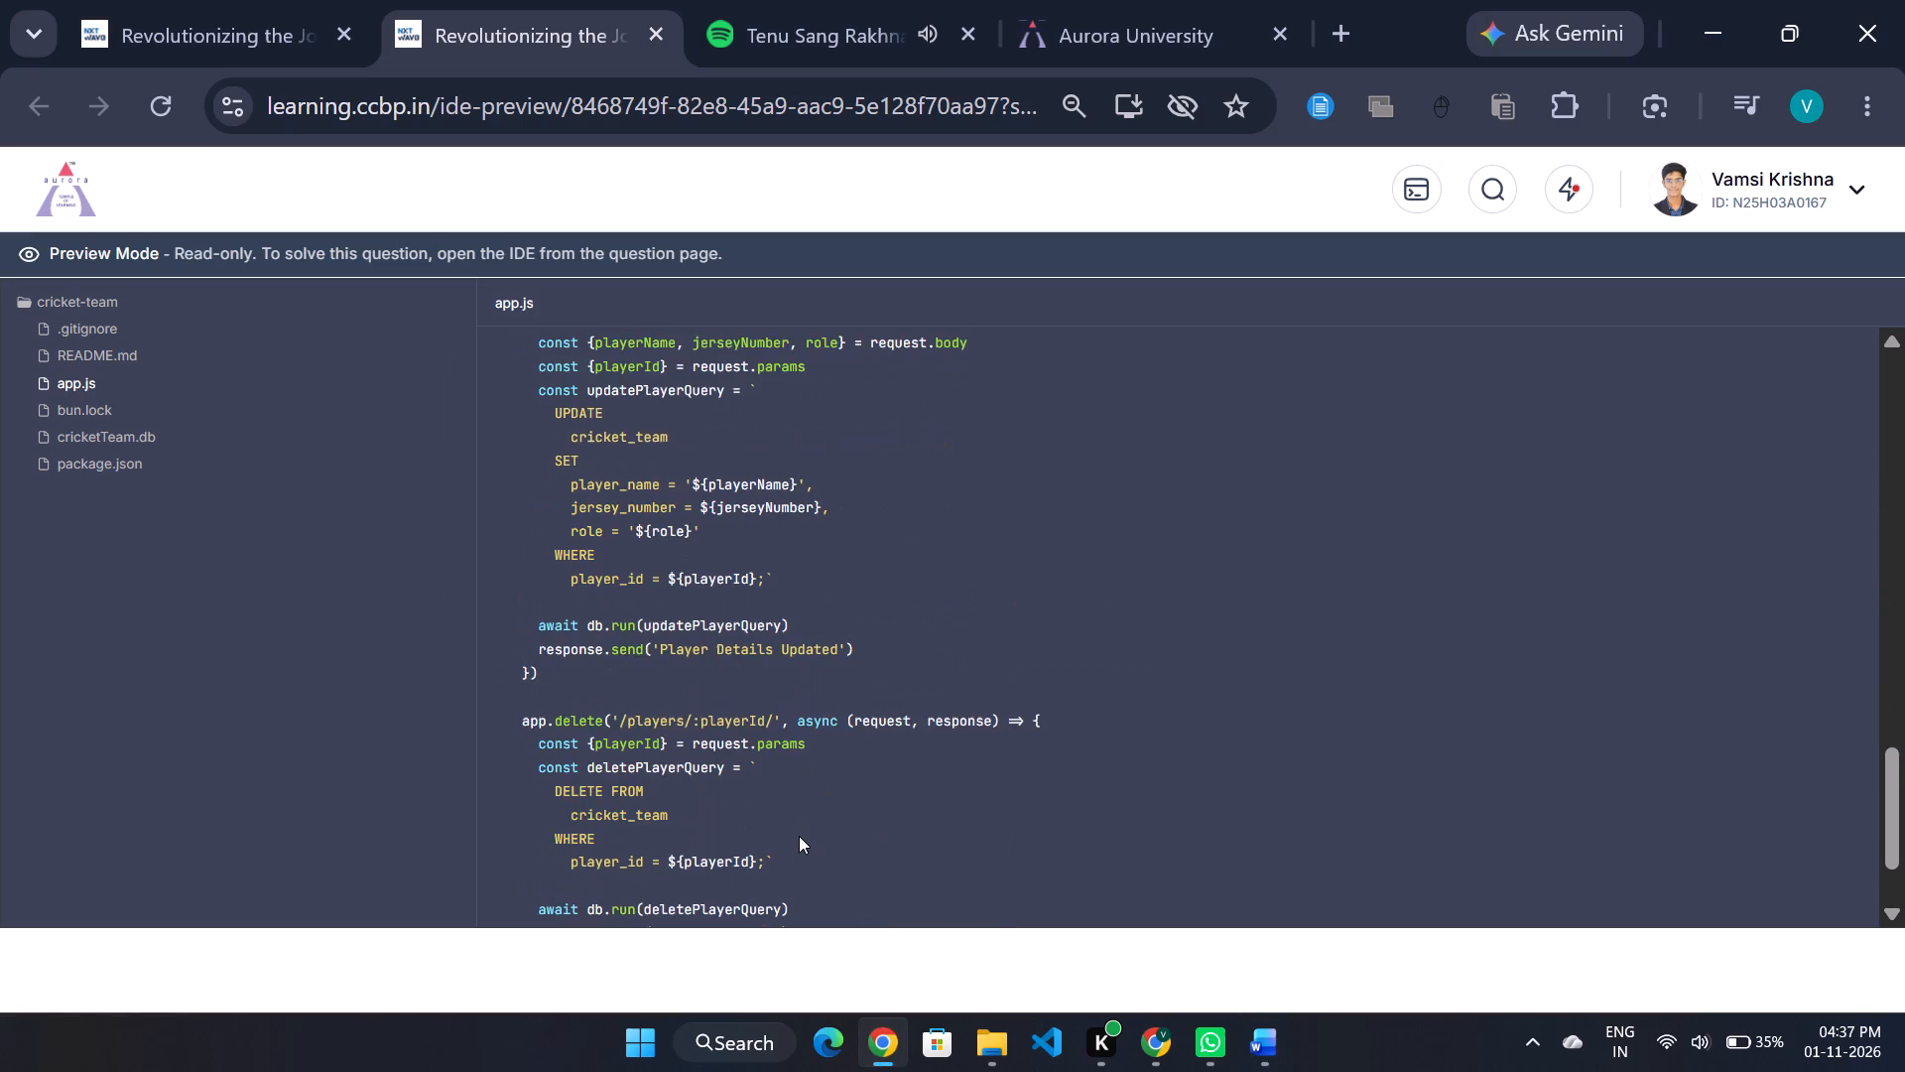
{"action": "scroll", "coordinate": [799, 836], "scroll_direction": "up", "scroll_amount": 4}
{"action": "scroll", "coordinate": [799, 836], "scroll_direction": "down", "scroll_amount": 1}
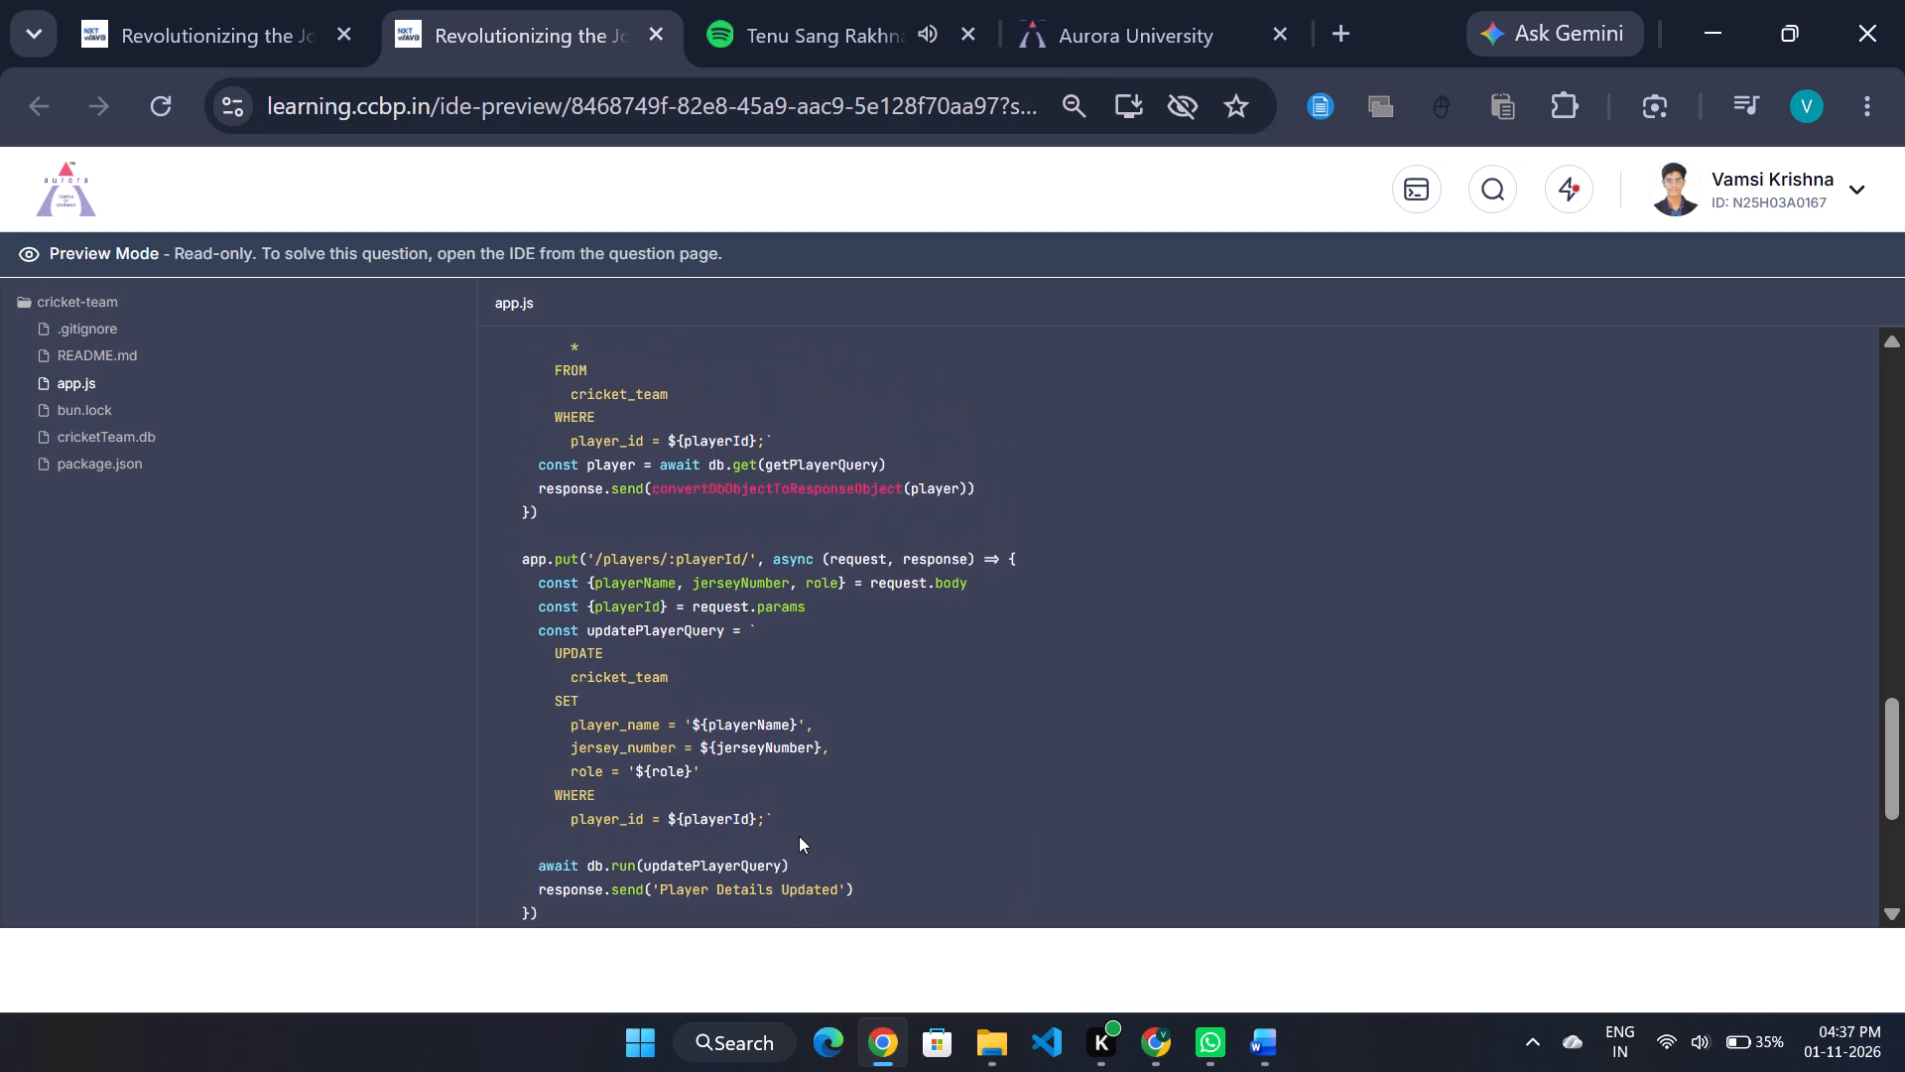
{"action": "scroll", "coordinate": [799, 836], "scroll_direction": "down", "scroll_amount": 1}
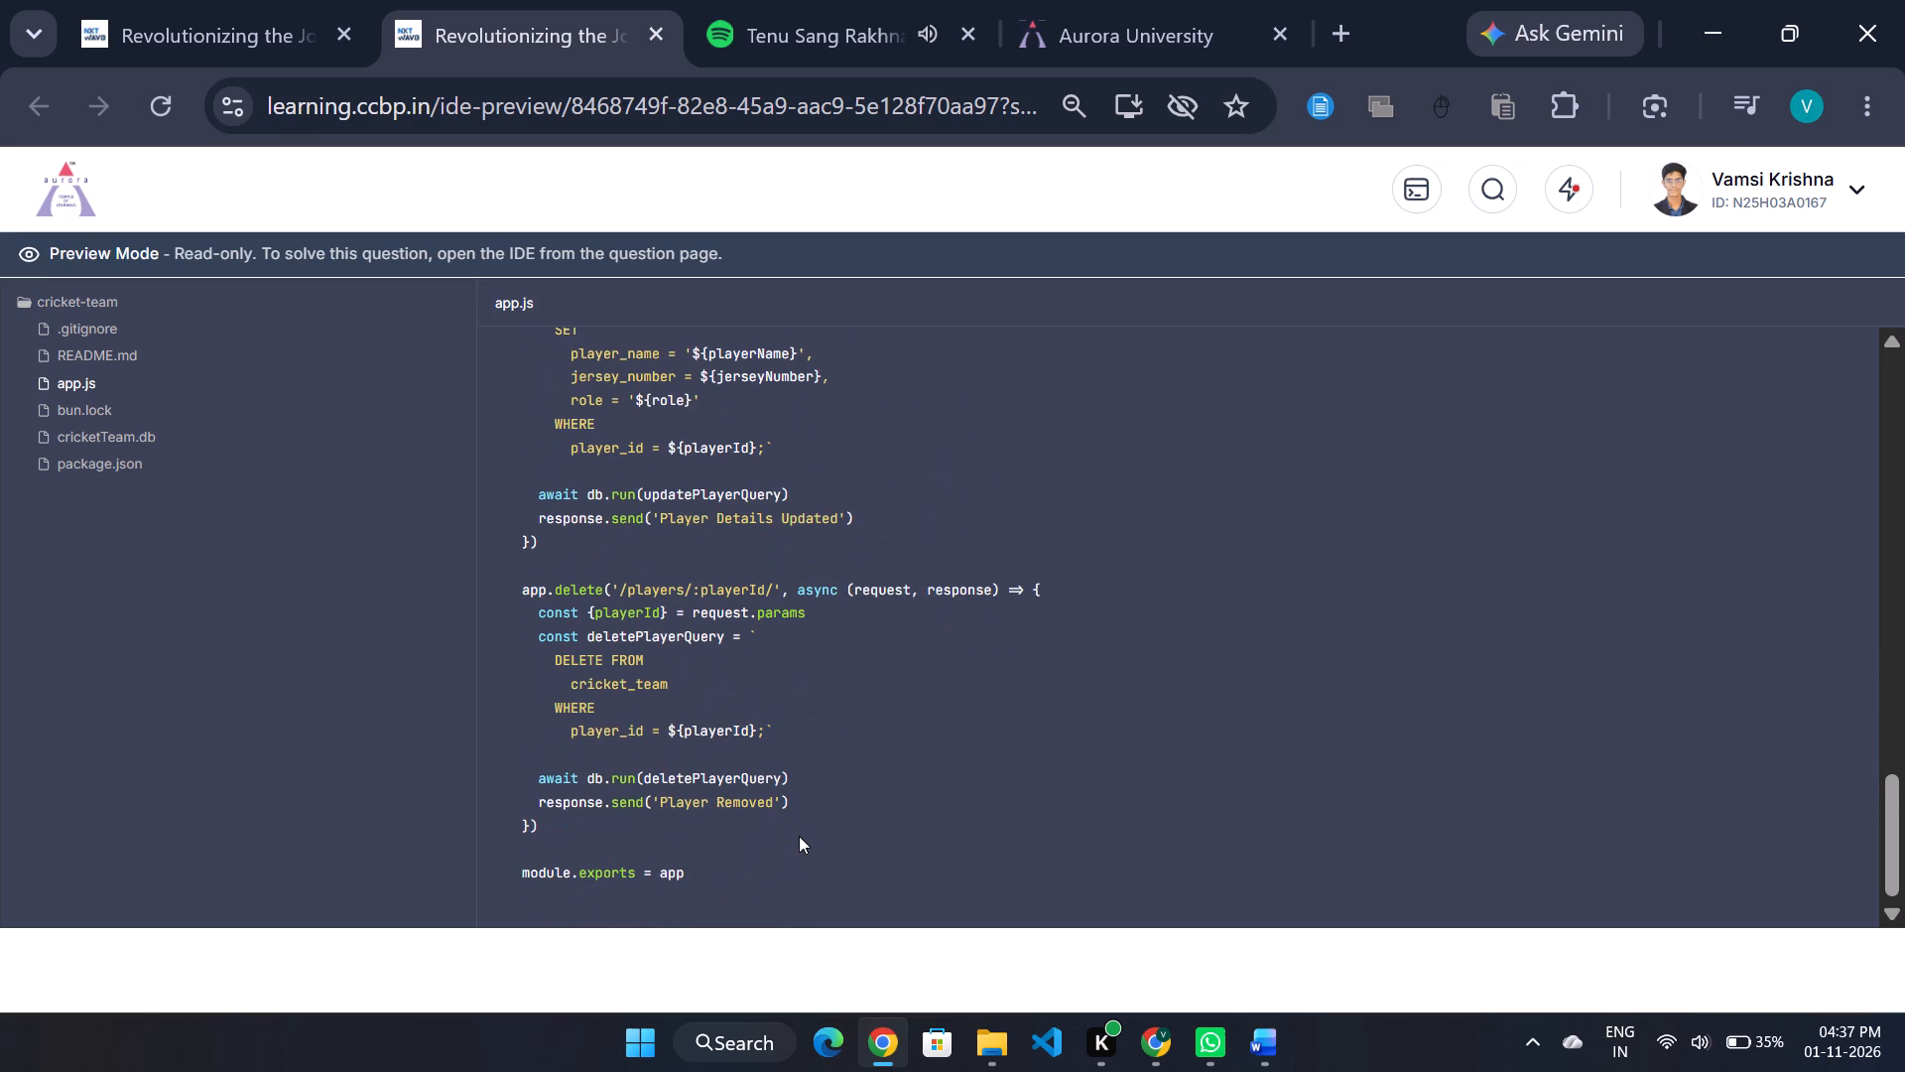
{"action": "scroll", "coordinate": [799, 836], "scroll_direction": "up", "scroll_amount": 5}
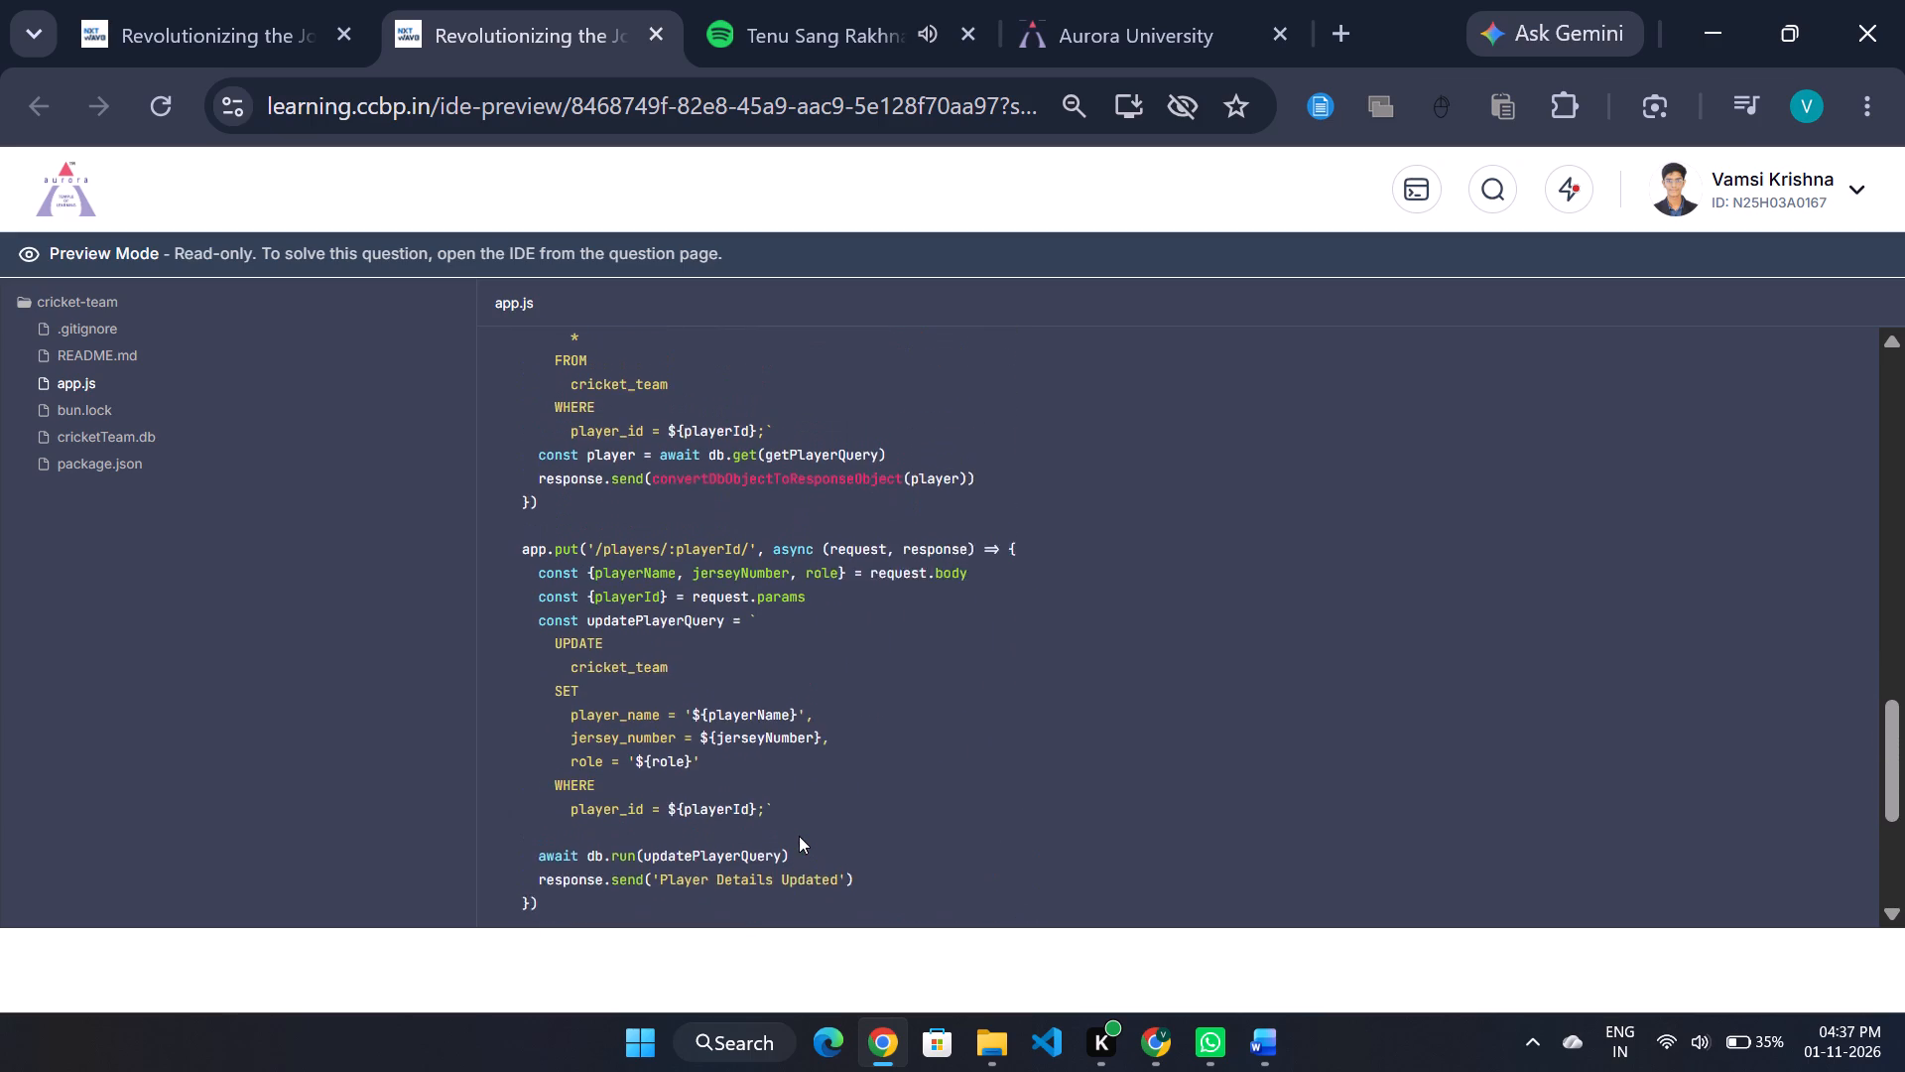
{"action": "scroll", "coordinate": [799, 836], "scroll_direction": "up", "scroll_amount": 1}
{"action": "left_click", "coordinate": [1288, 1032]}
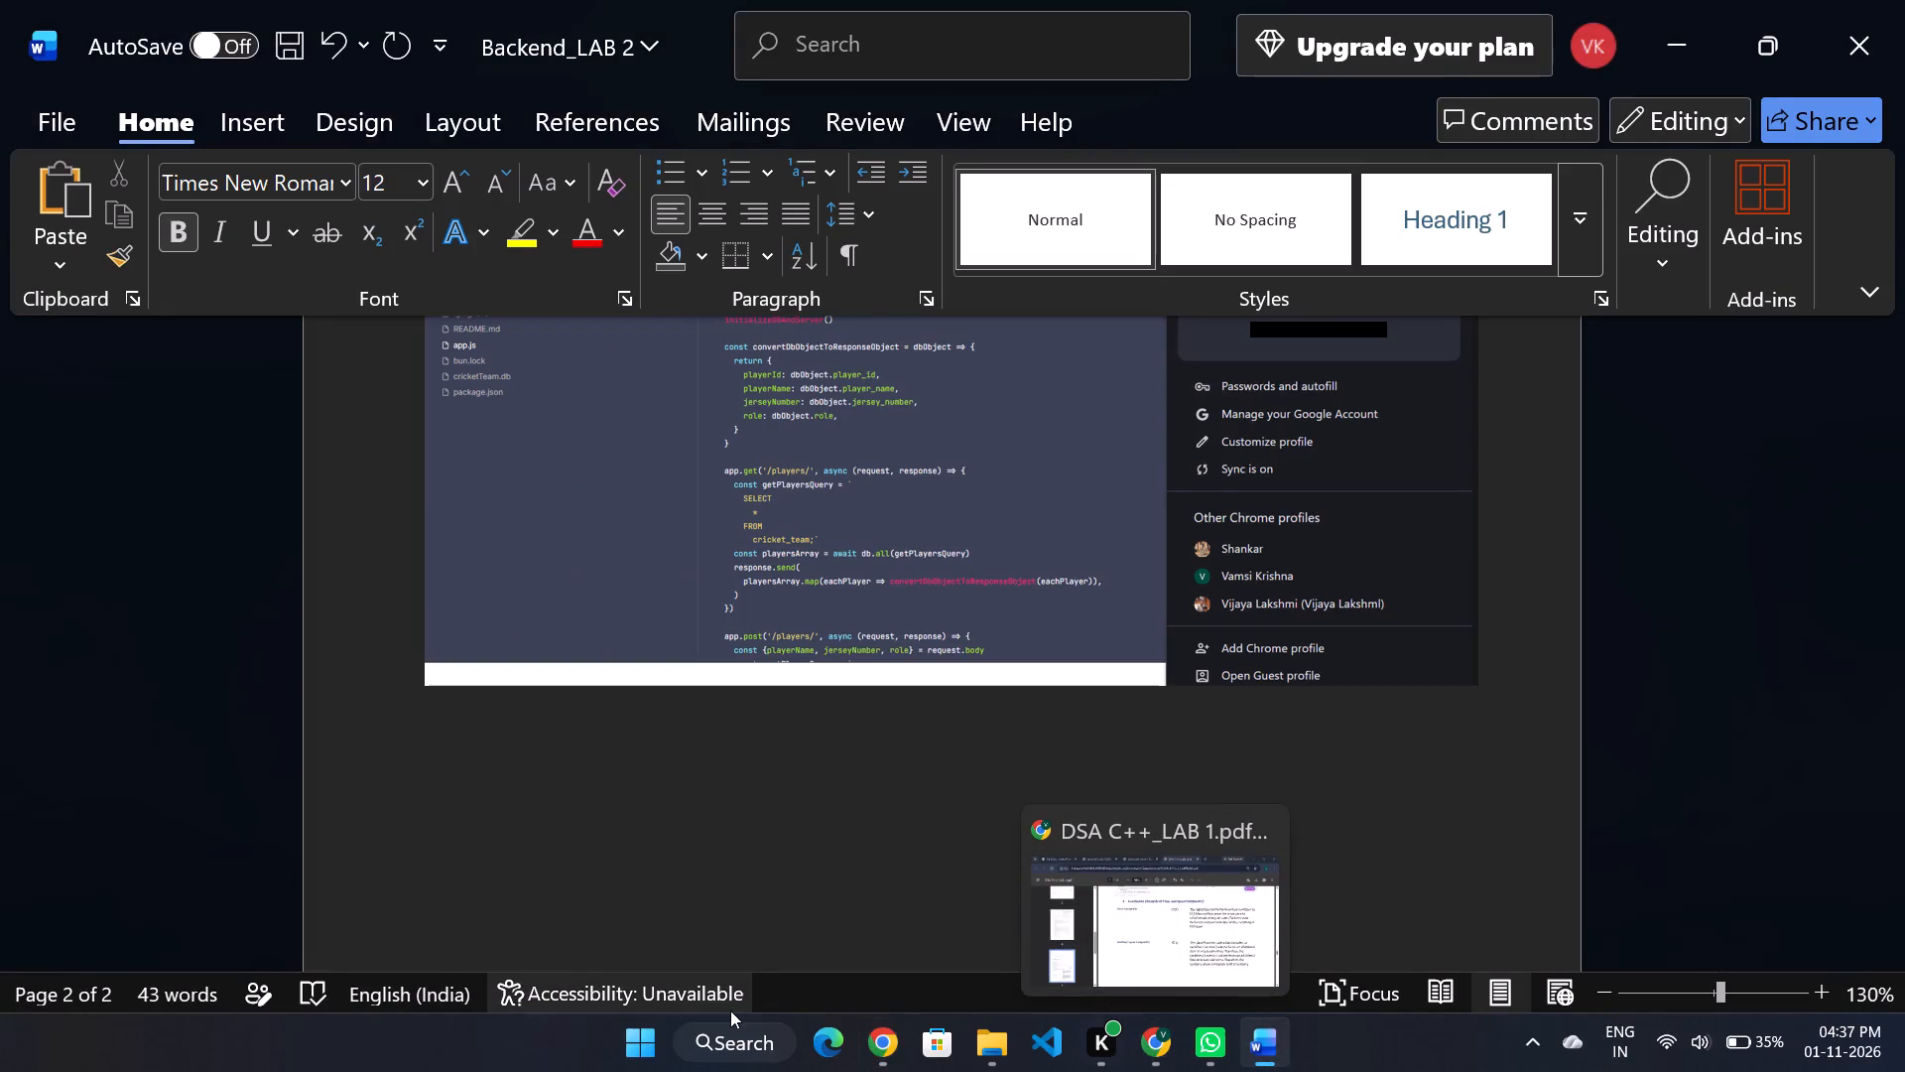
{"action": "left_click", "coordinate": [870, 1032]}
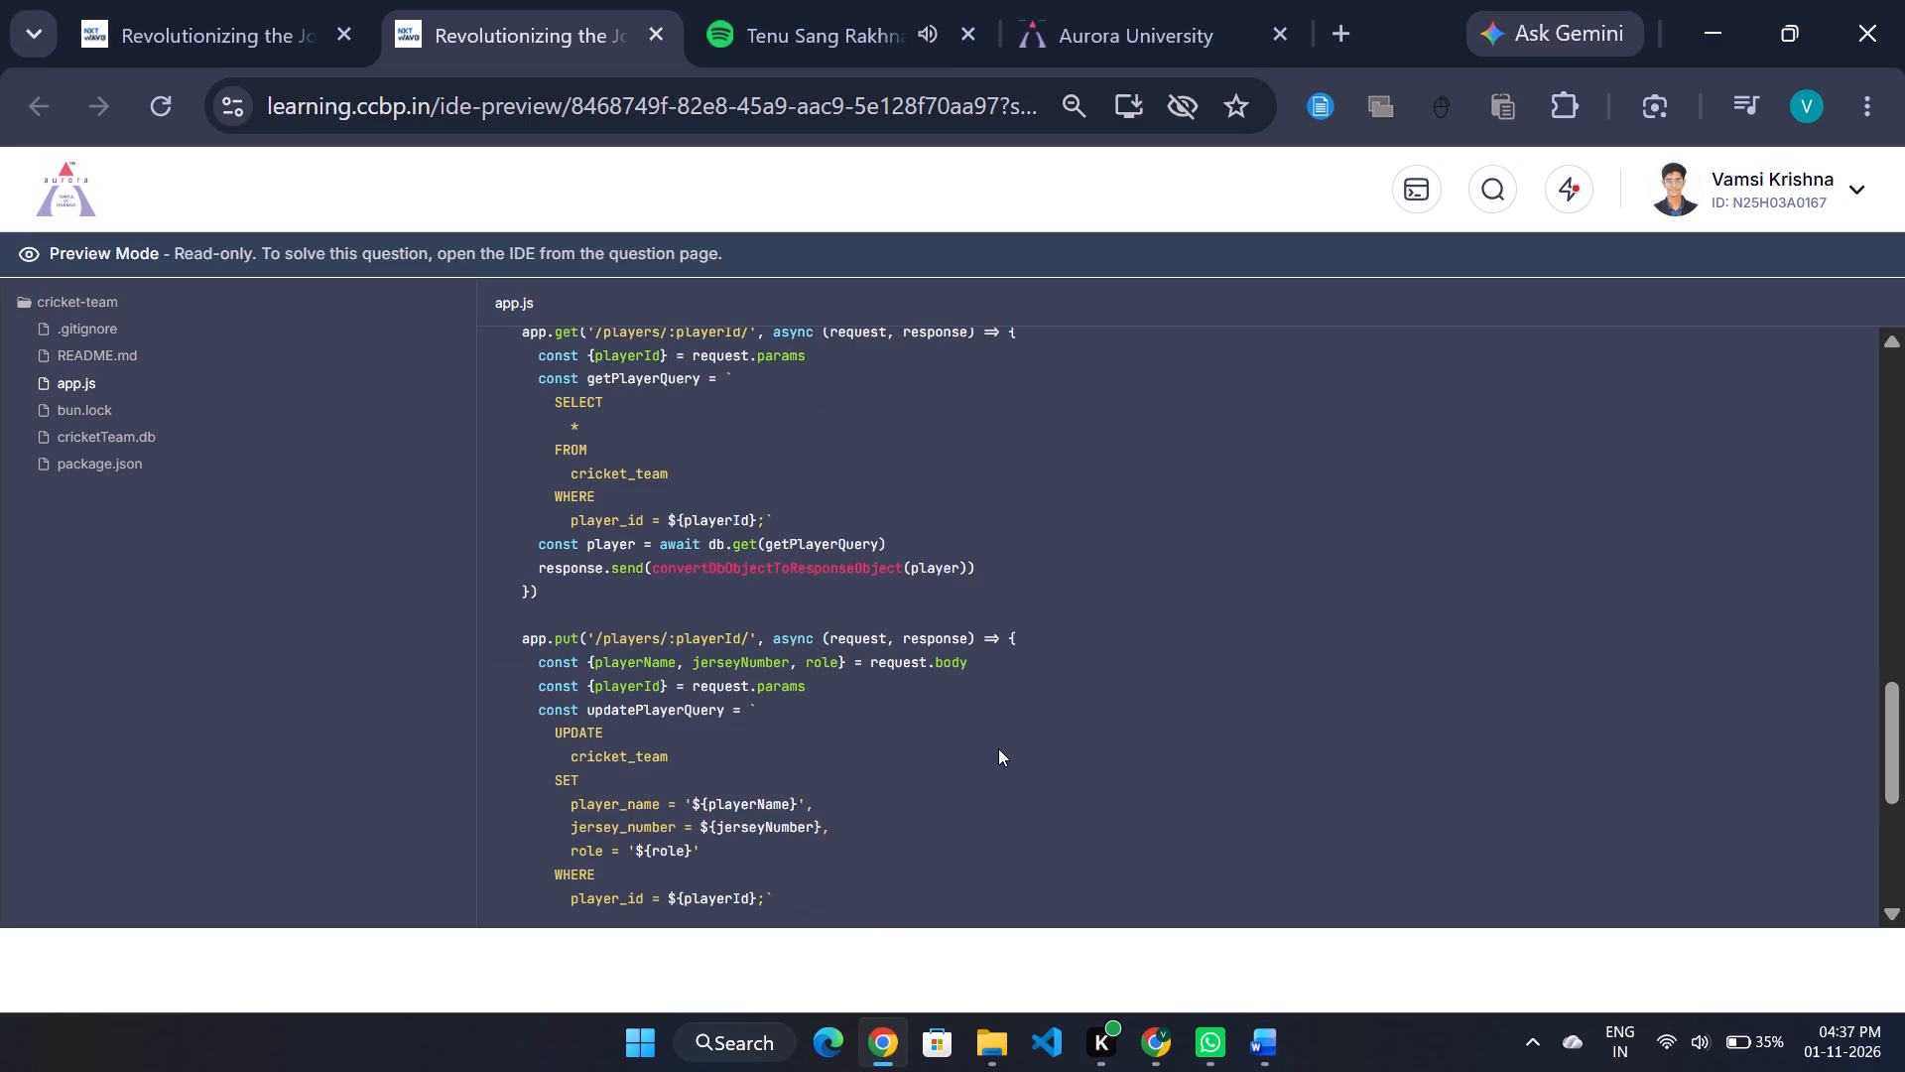
Capture a screenshot of app.js from the INSERT INTO query through the GET /players/:playerId/ route, with the Chrome profile panel open.
{"action": "scroll", "coordinate": [998, 748], "scroll_direction": "up", "scroll_amount": 4}
{"action": "scroll", "coordinate": [998, 748], "scroll_direction": "down", "scroll_amount": 1}
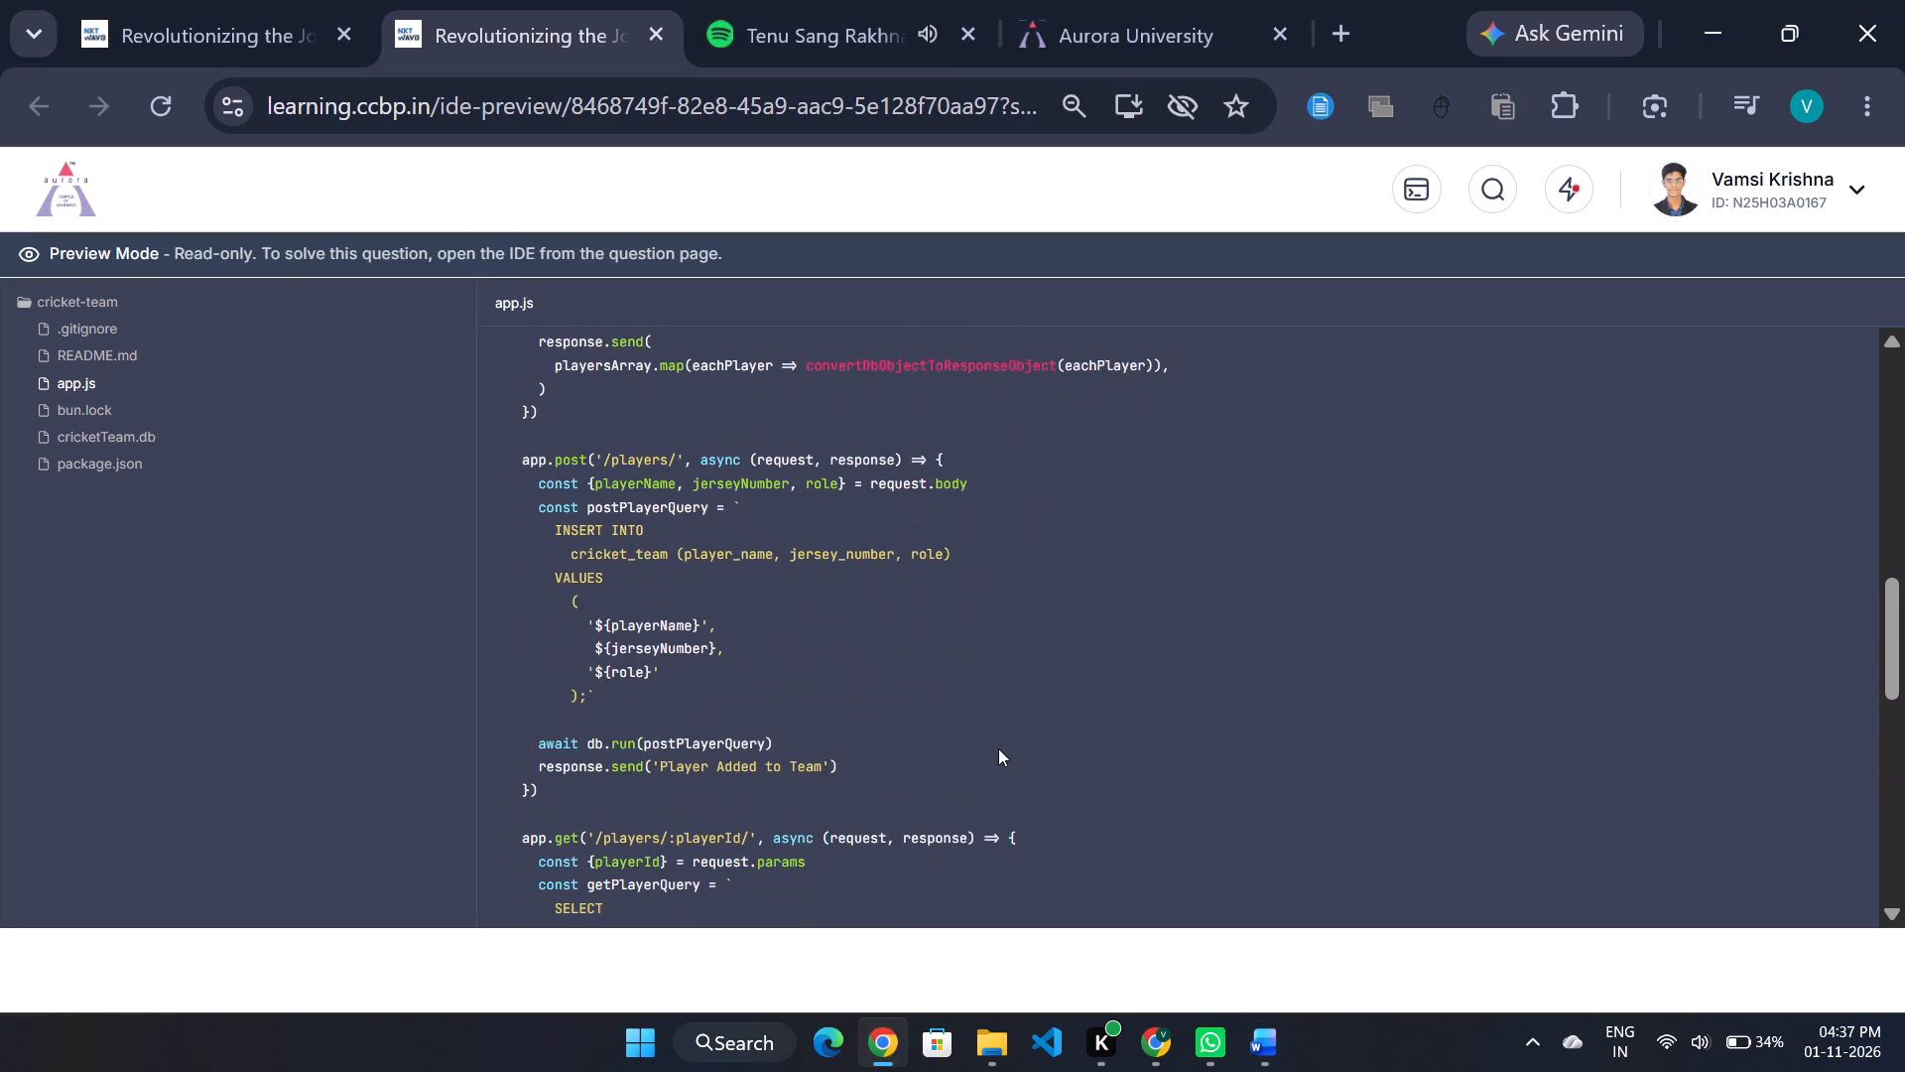
{"action": "scroll", "coordinate": [998, 748], "scroll_direction": "down", "scroll_amount": 2}
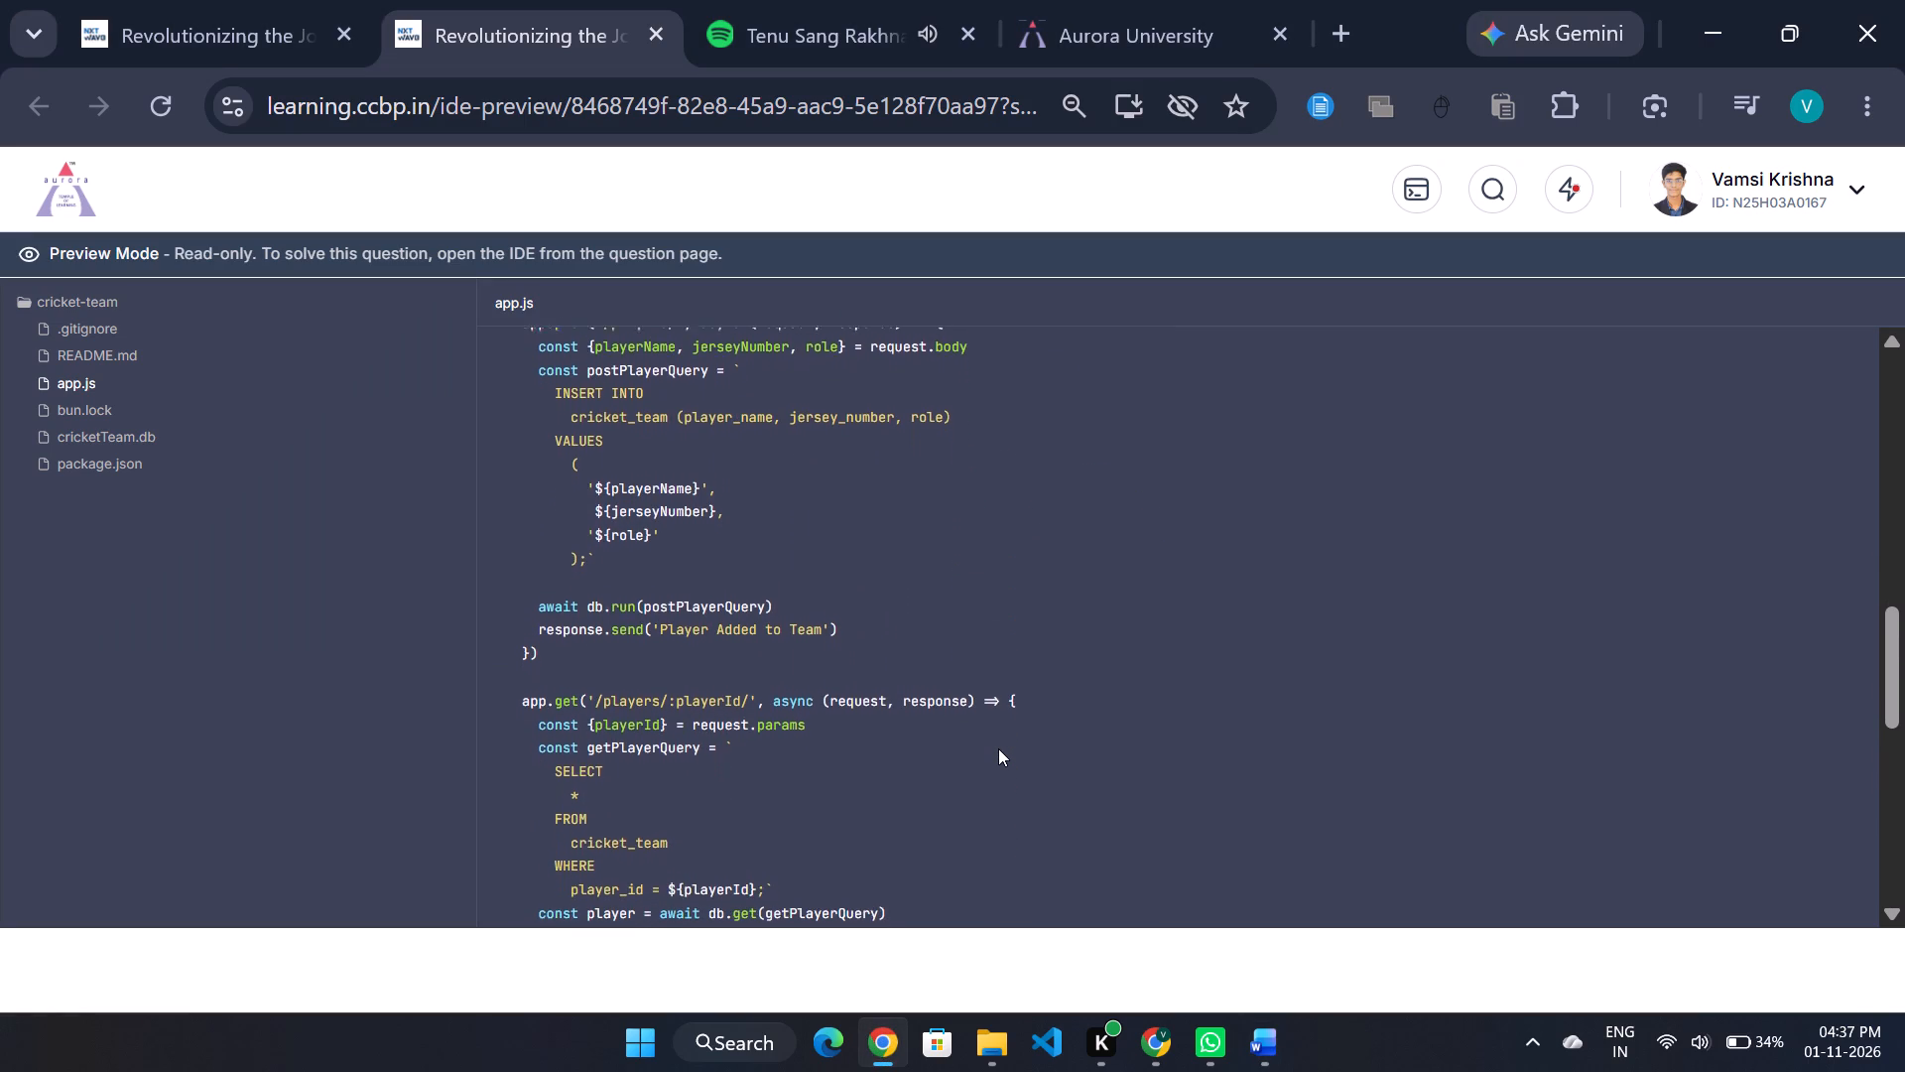
{"action": "scroll", "coordinate": [998, 748], "scroll_direction": "down", "scroll_amount": 2}
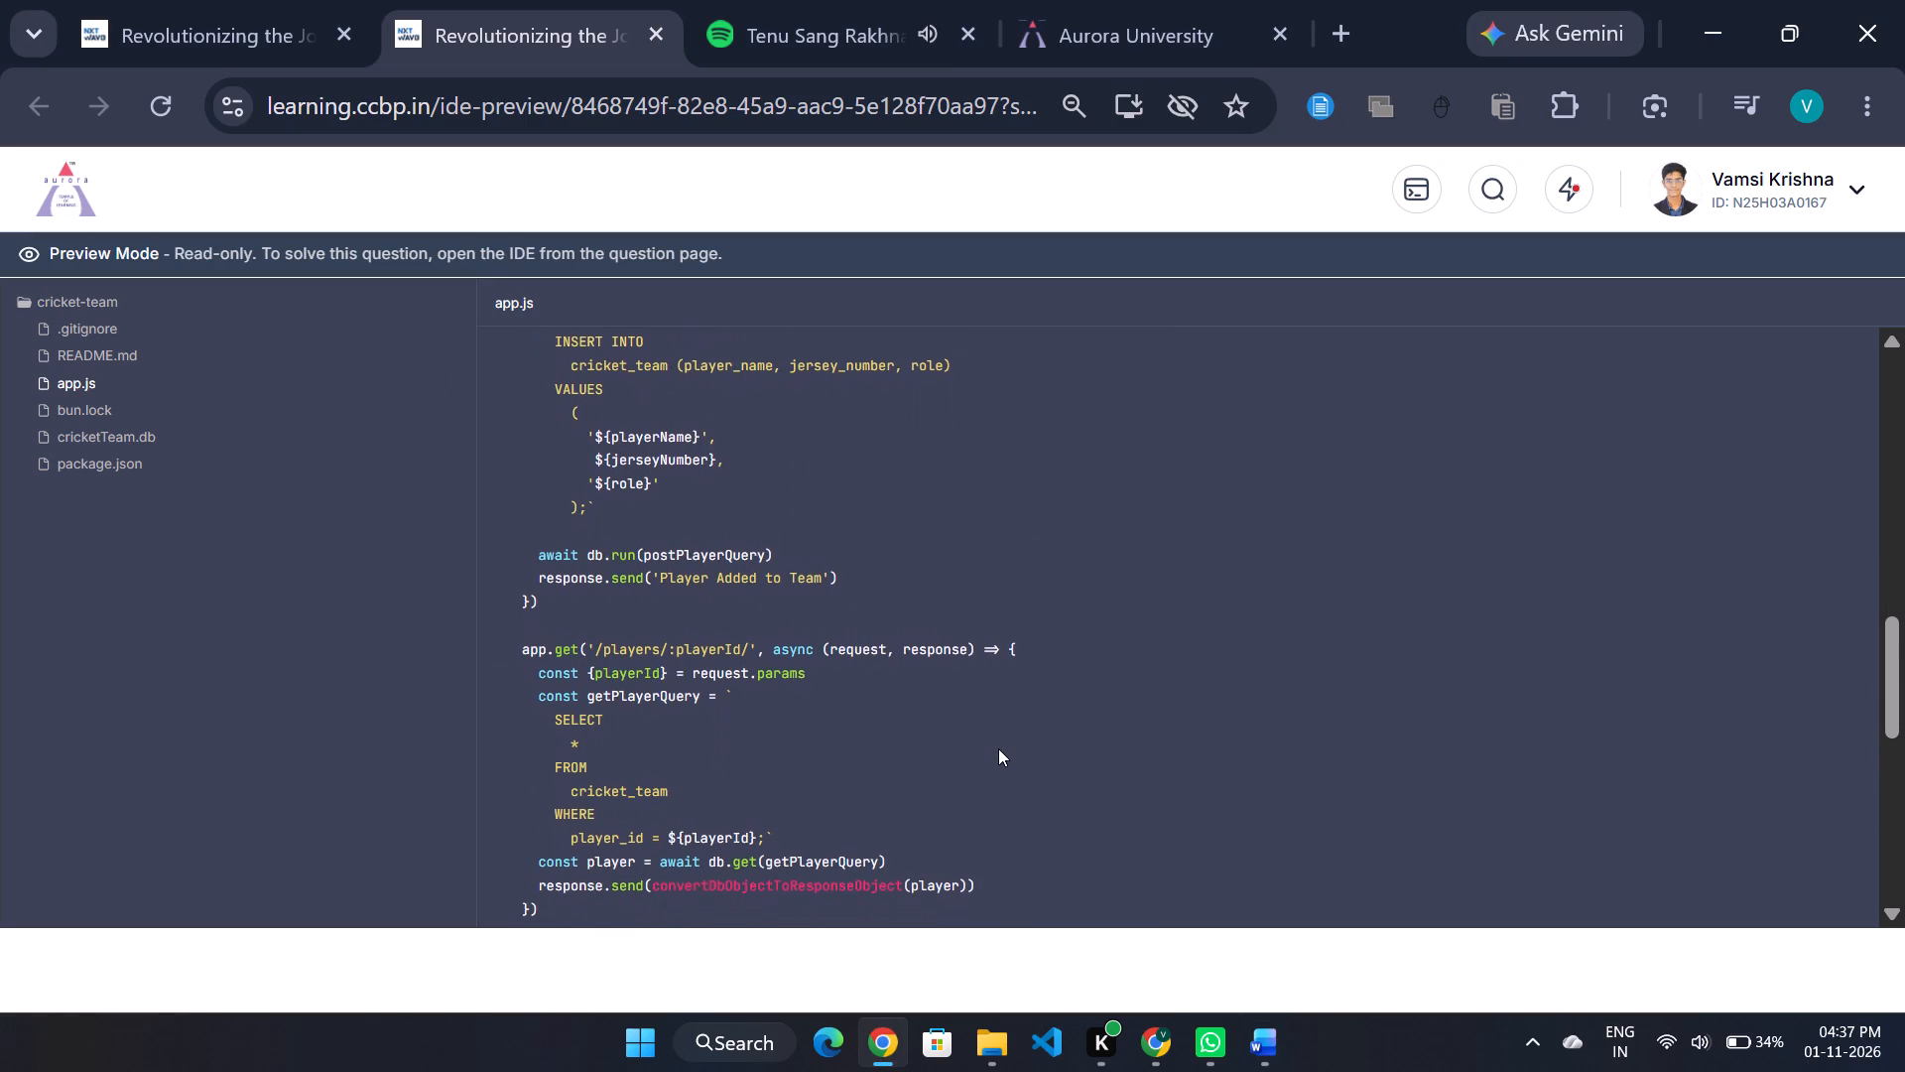
{"action": "key", "text": "Print"}
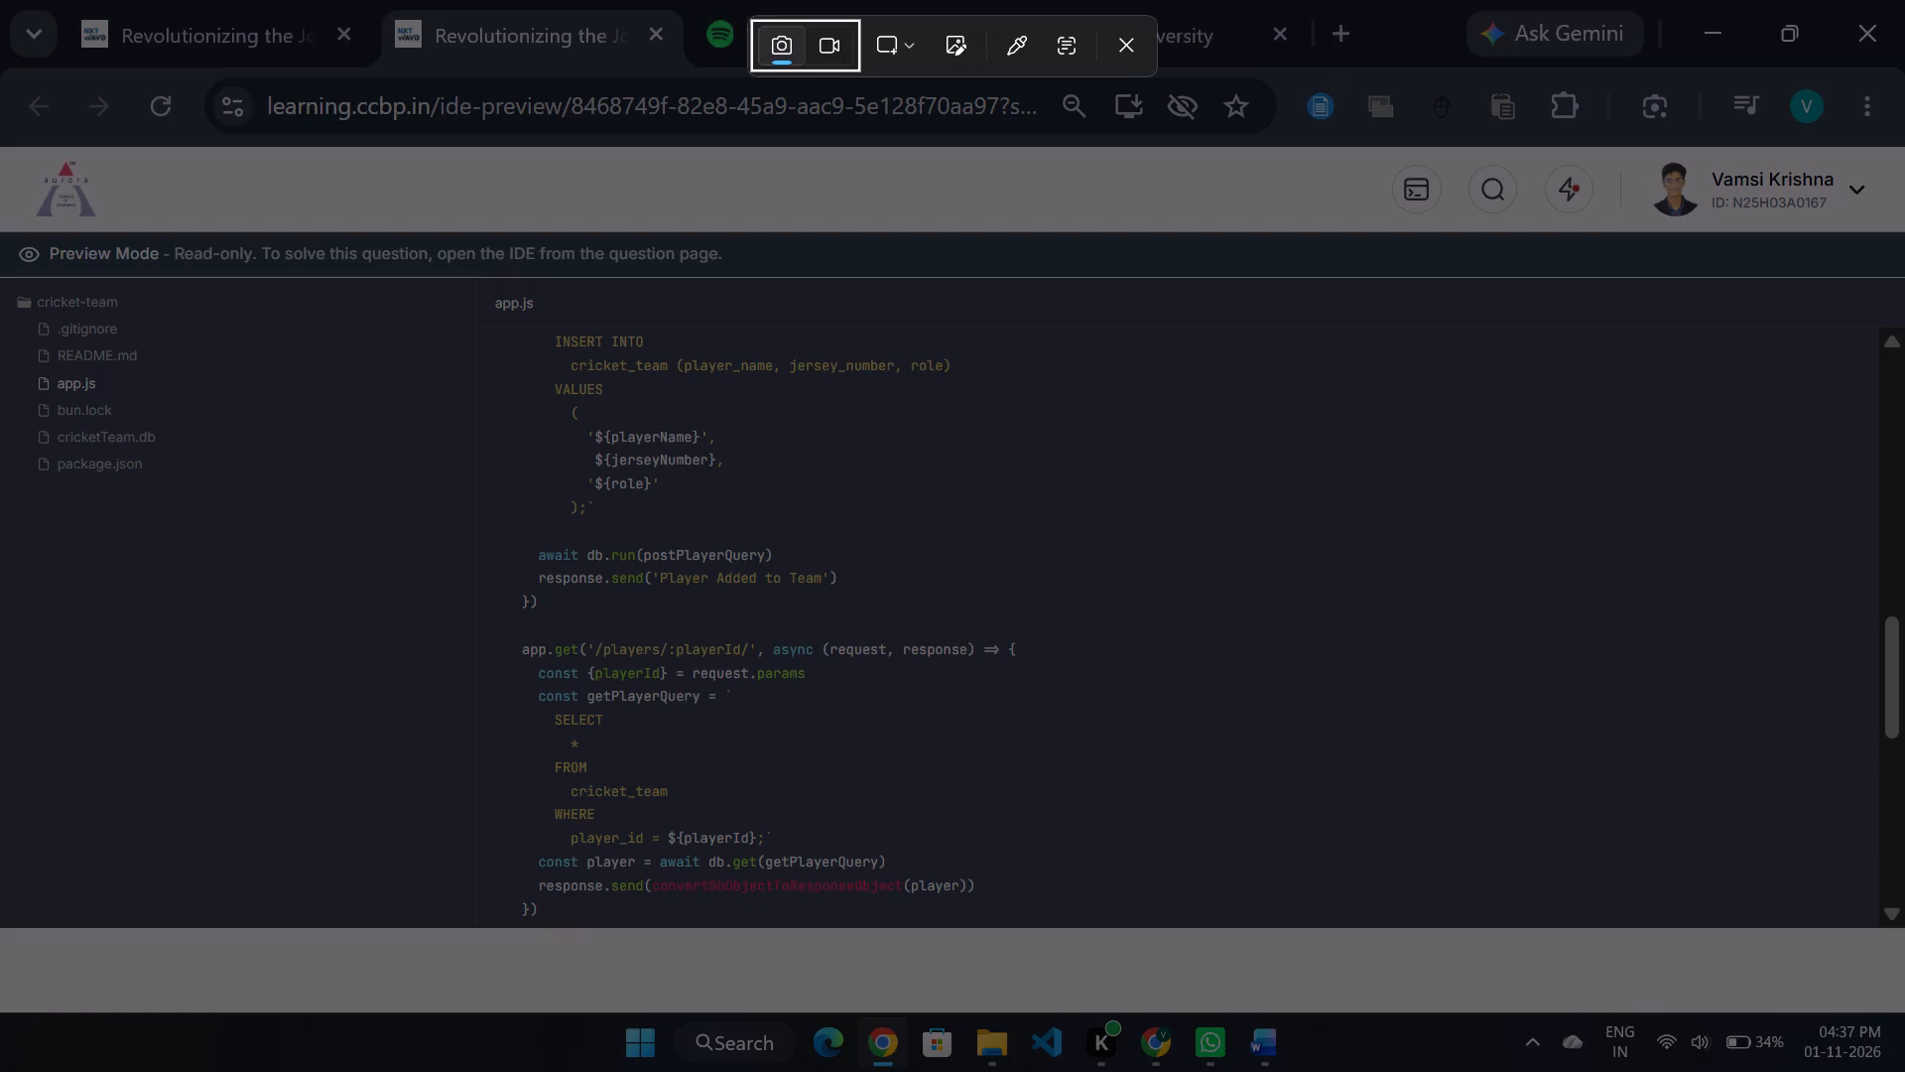
{"action": "key", "text": "Escape"}
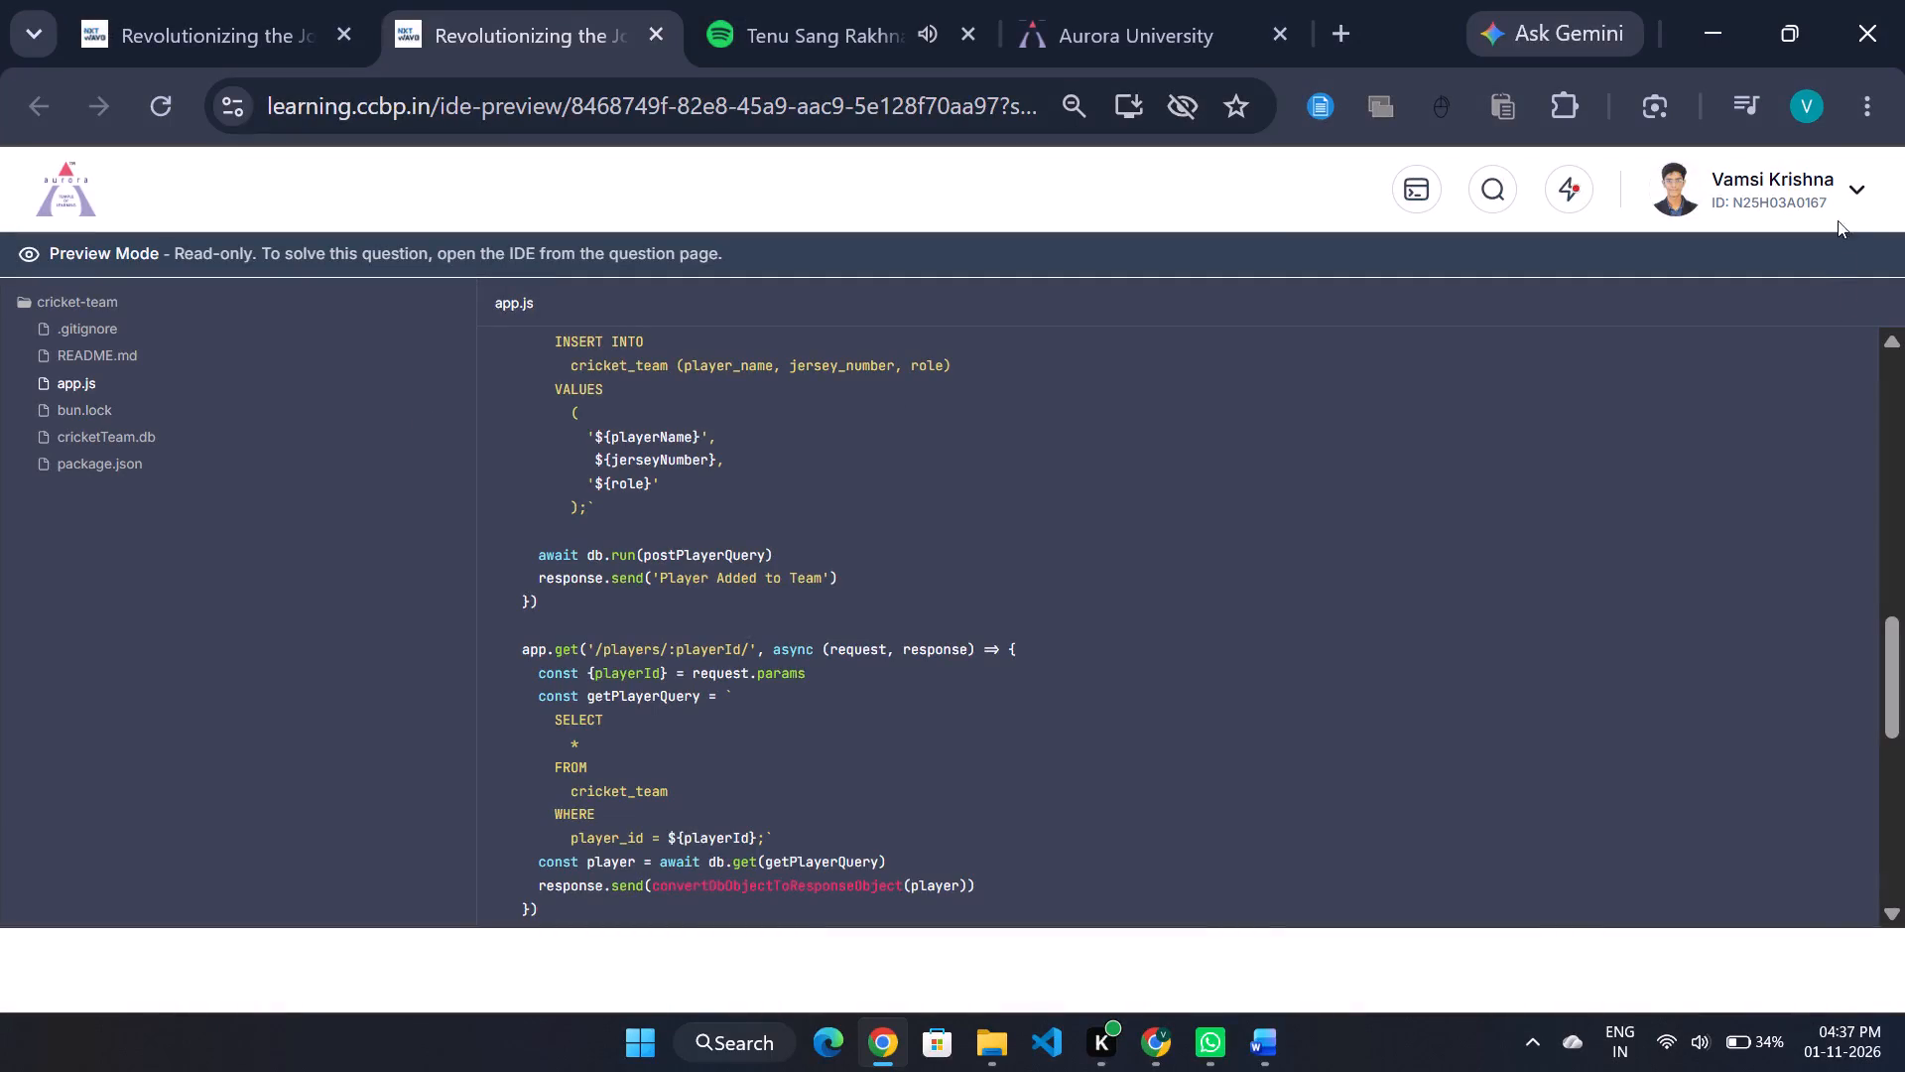
{"action": "left_click", "coordinate": [1827, 106]}
{"action": "key", "text": "Print"}
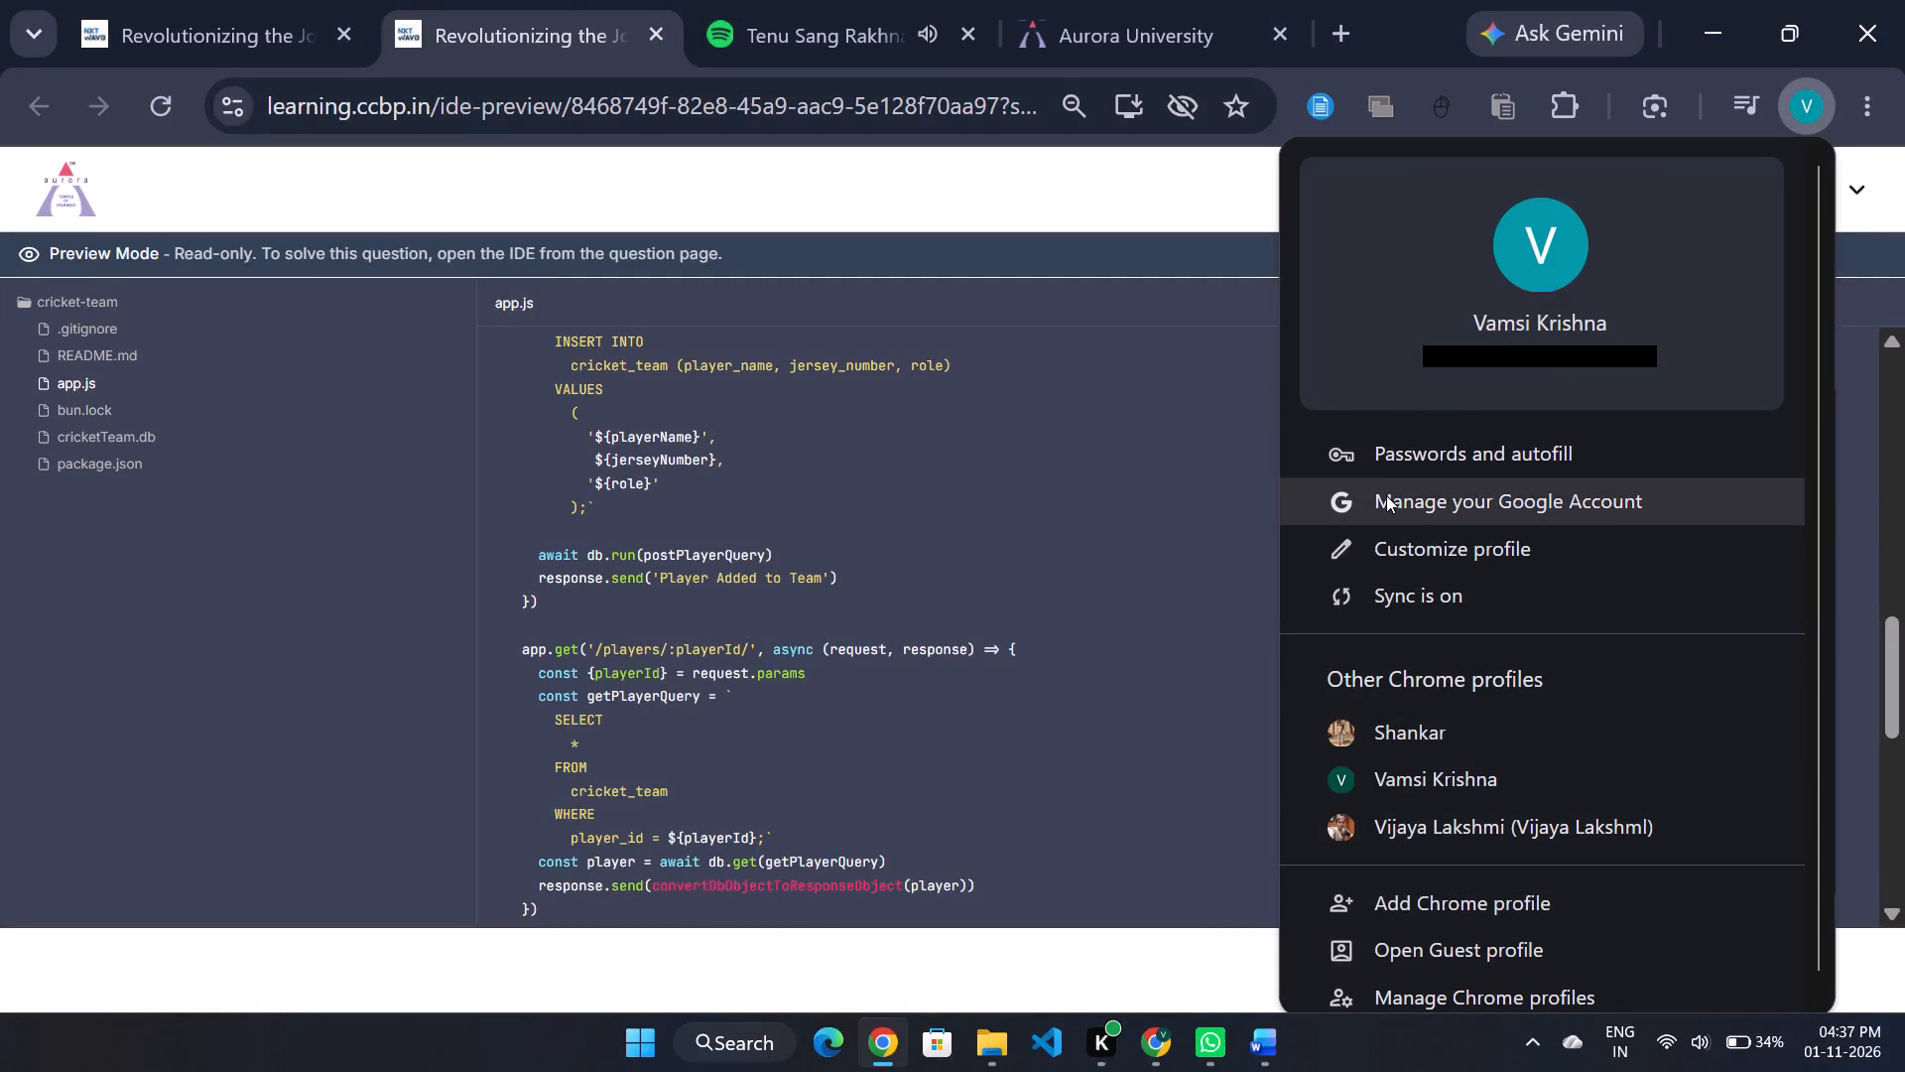
{"action": "key", "text": "Escape"}
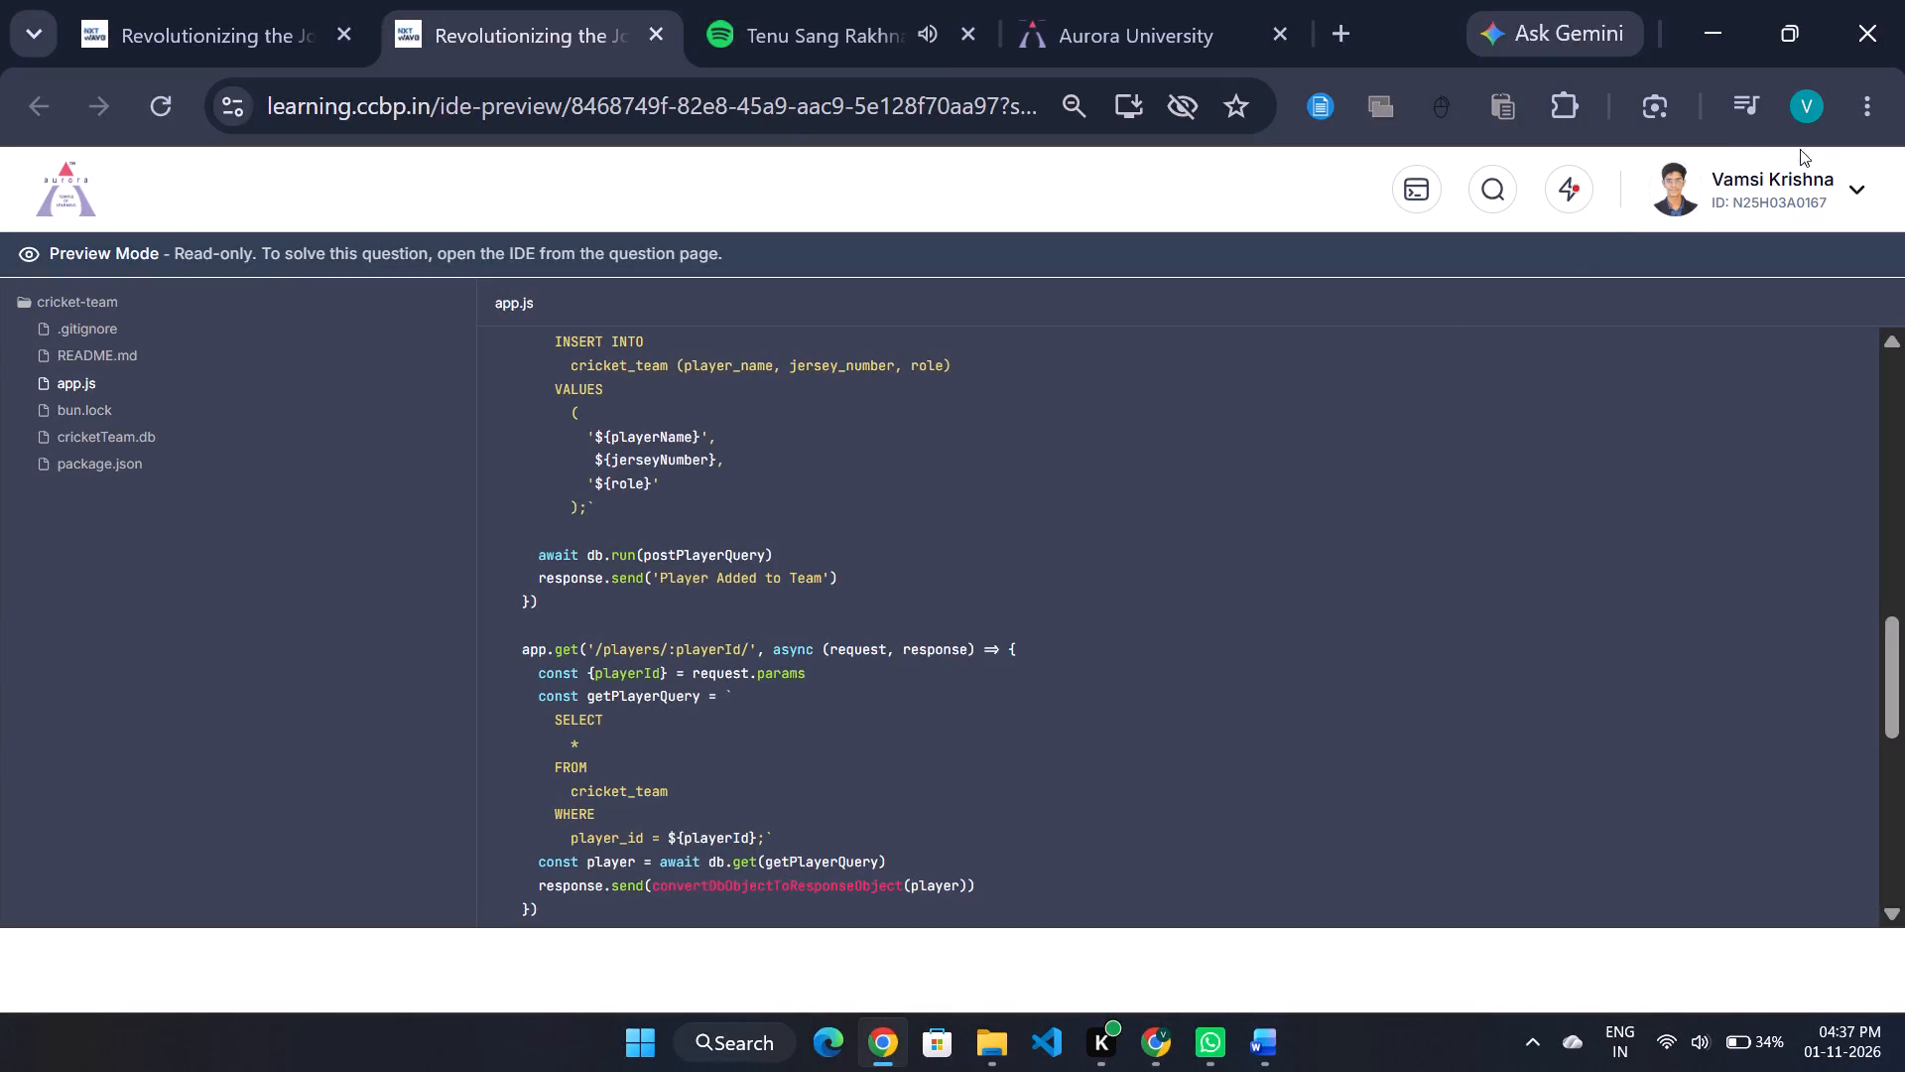
{"action": "left_click", "coordinate": [1822, 121]}
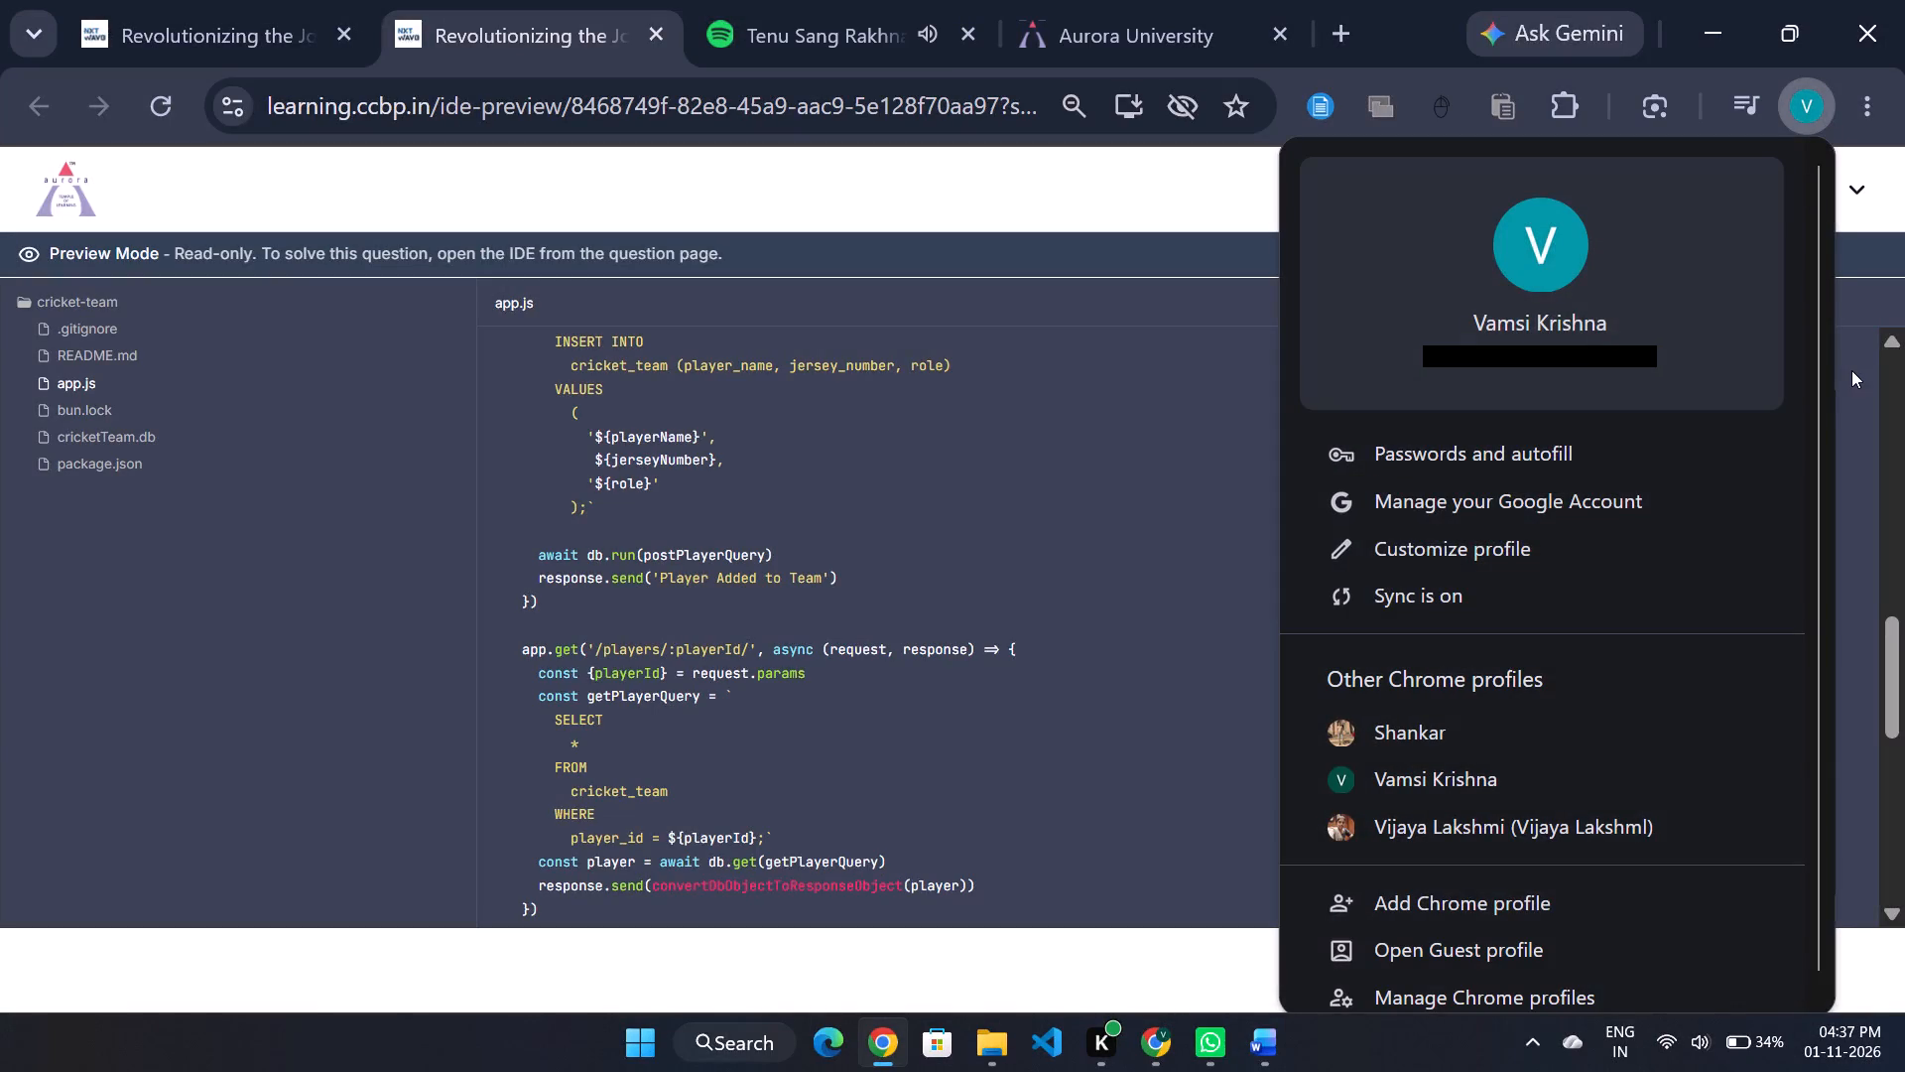
{"action": "key", "text": "Print"}
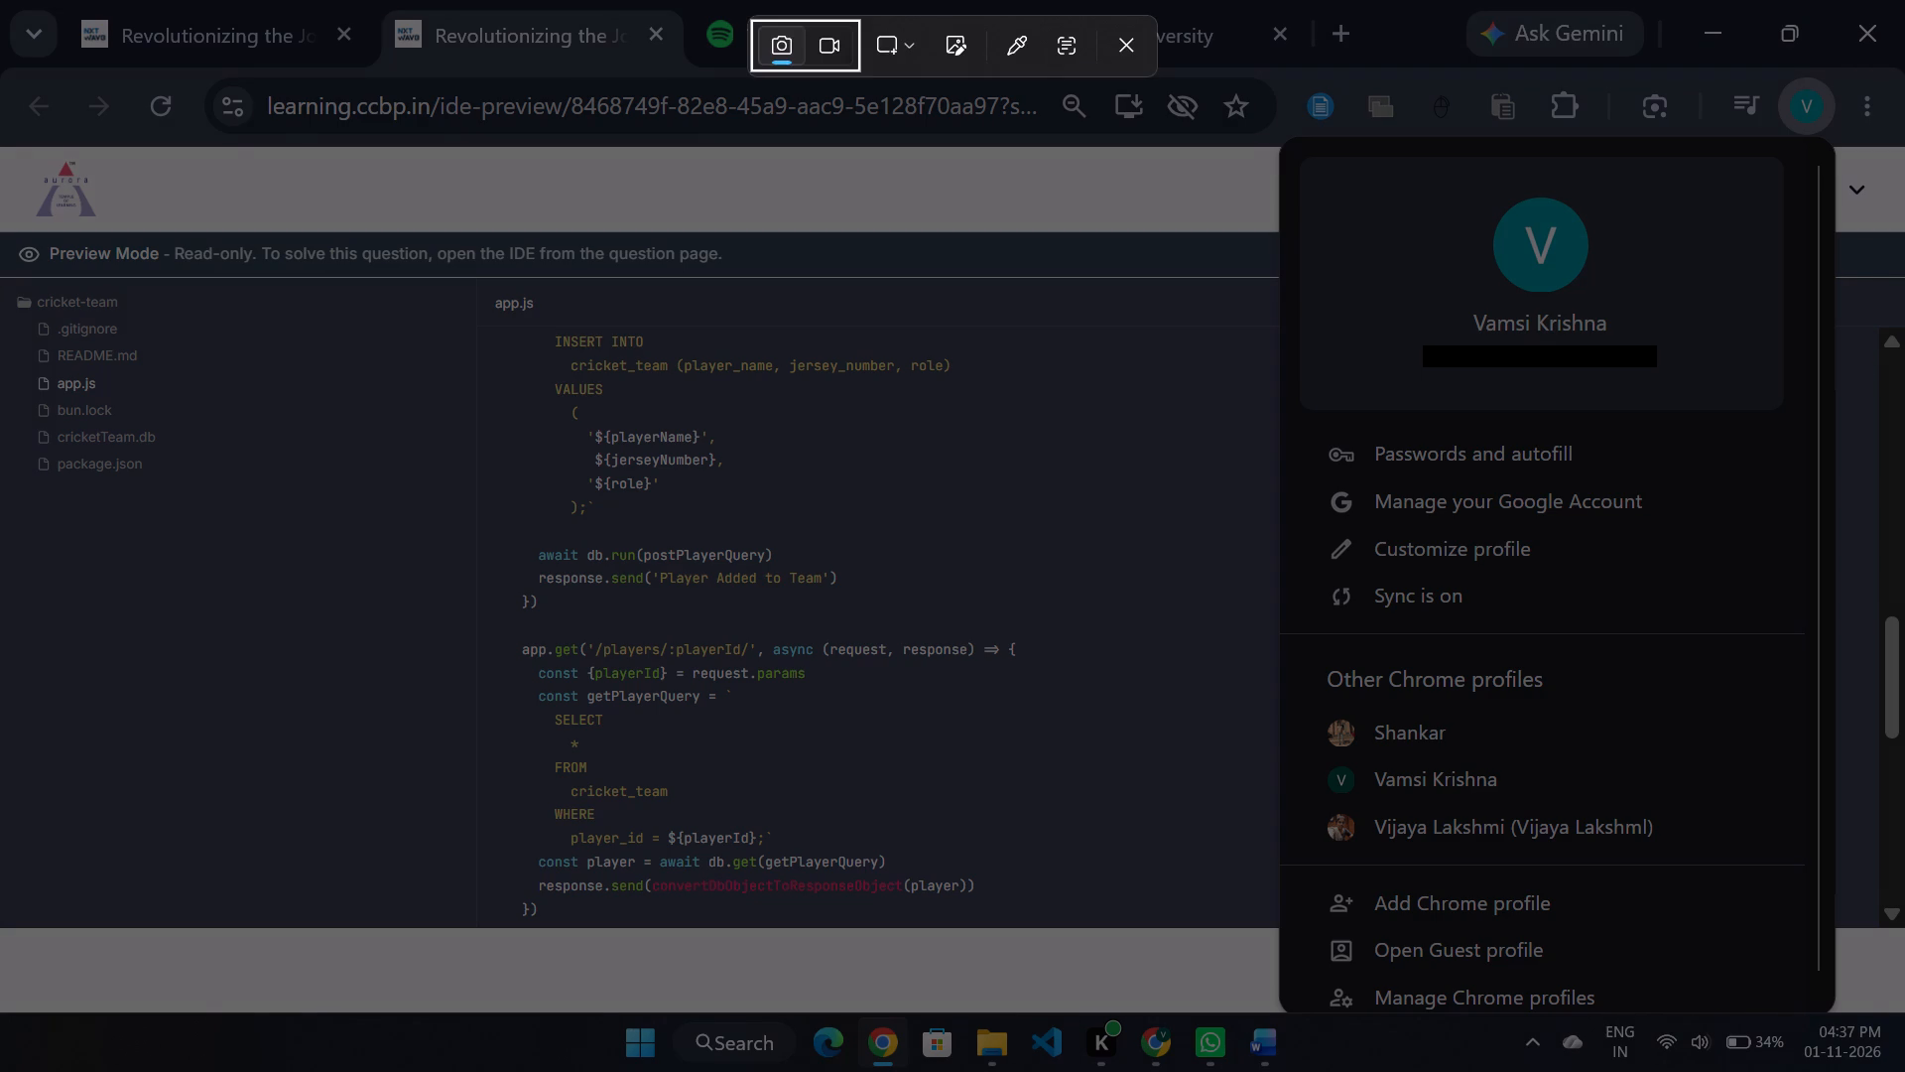
{"action": "left_click_drag", "start_coordinate": [12, 147], "coordinate": [825, 580]}
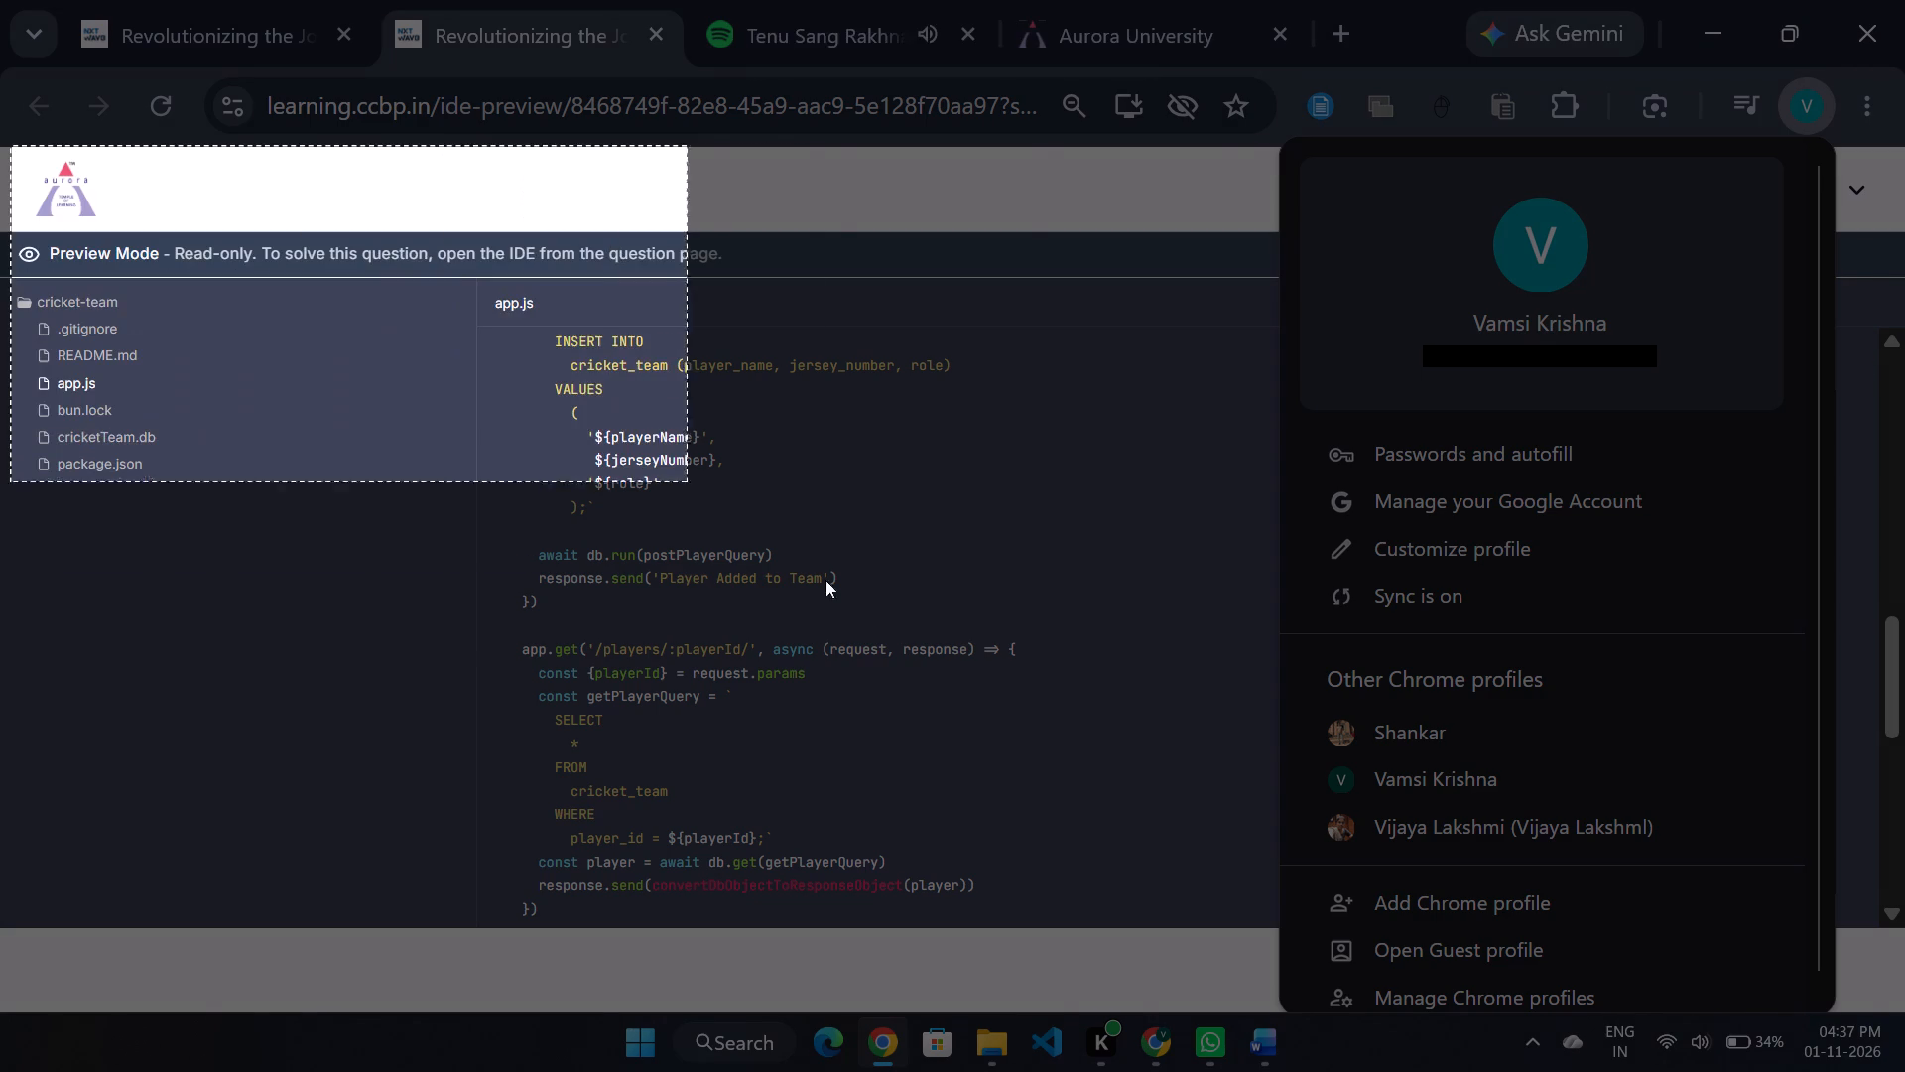
{"action": "left_click_drag", "start_coordinate": [825, 580], "coordinate": [1759, 967]}
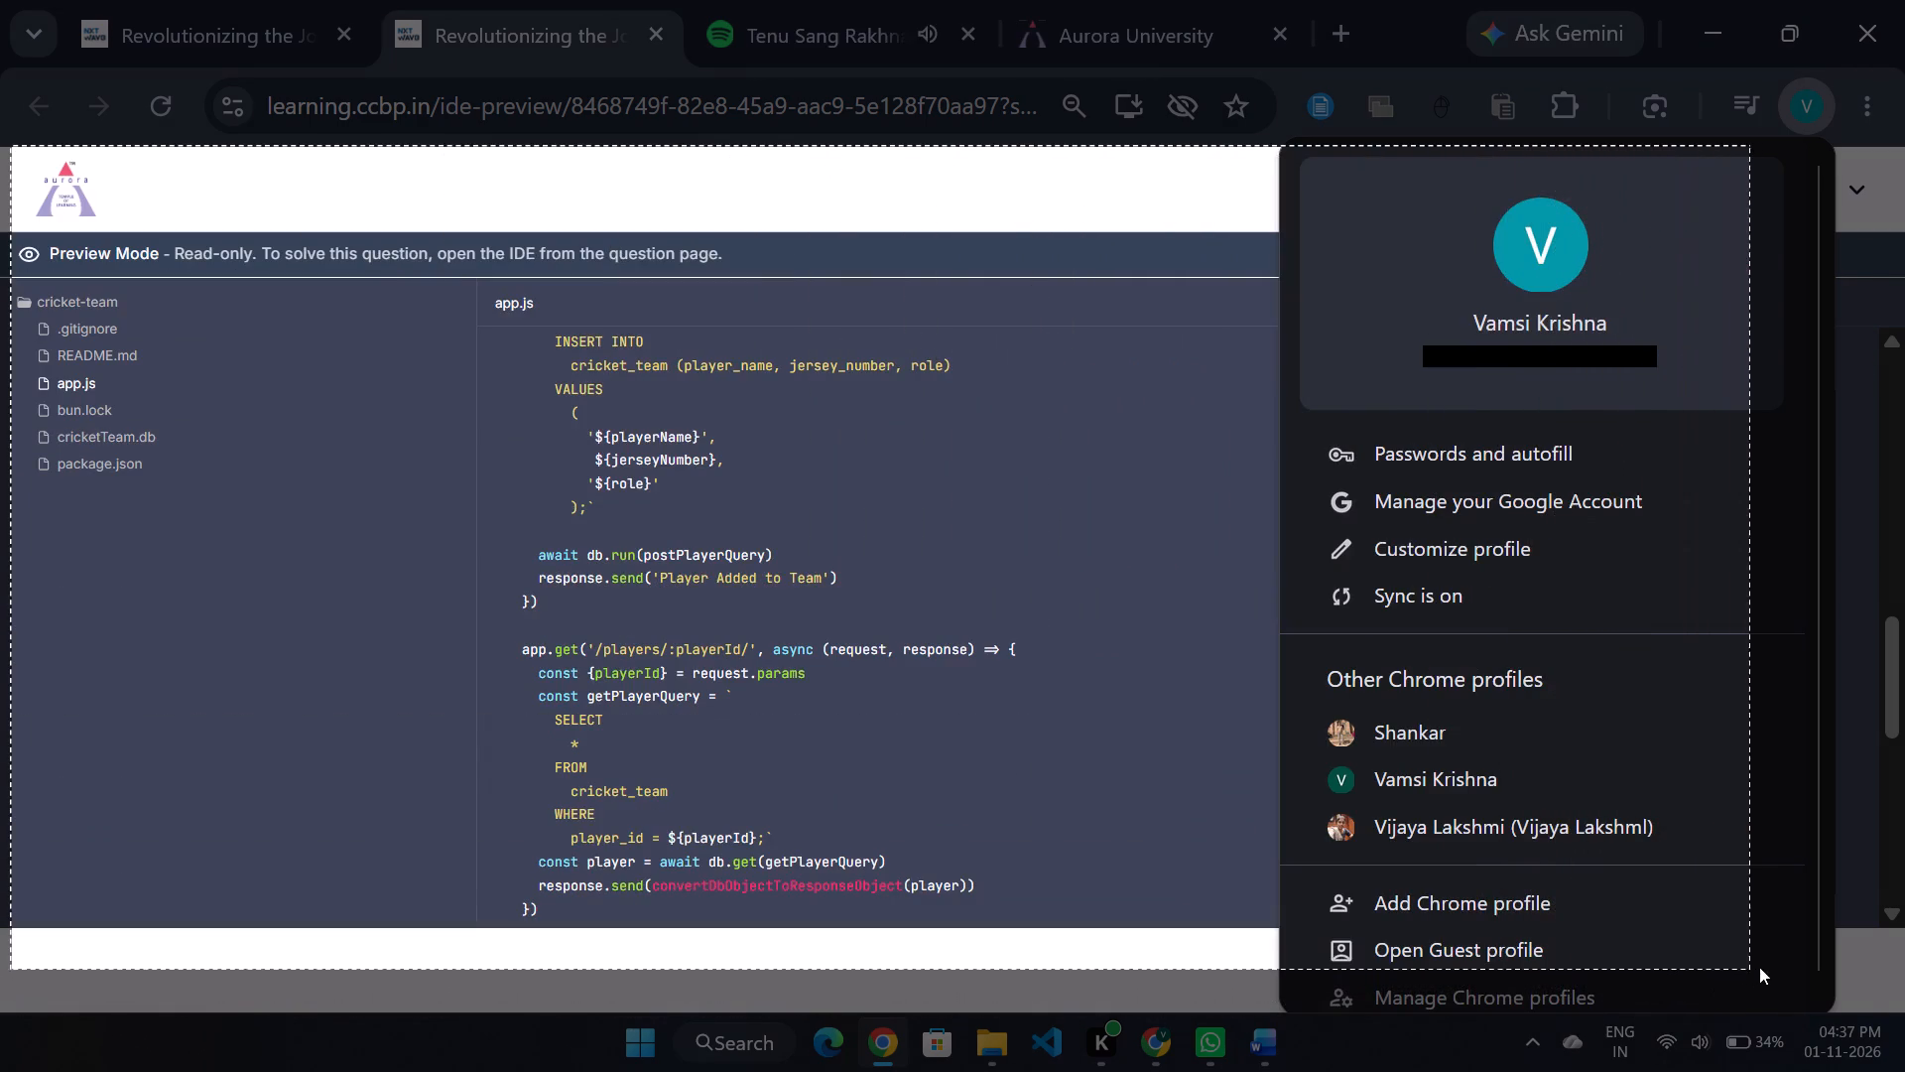
{"action": "left_click_drag", "start_coordinate": [1759, 967], "coordinate": [1810, 960]}
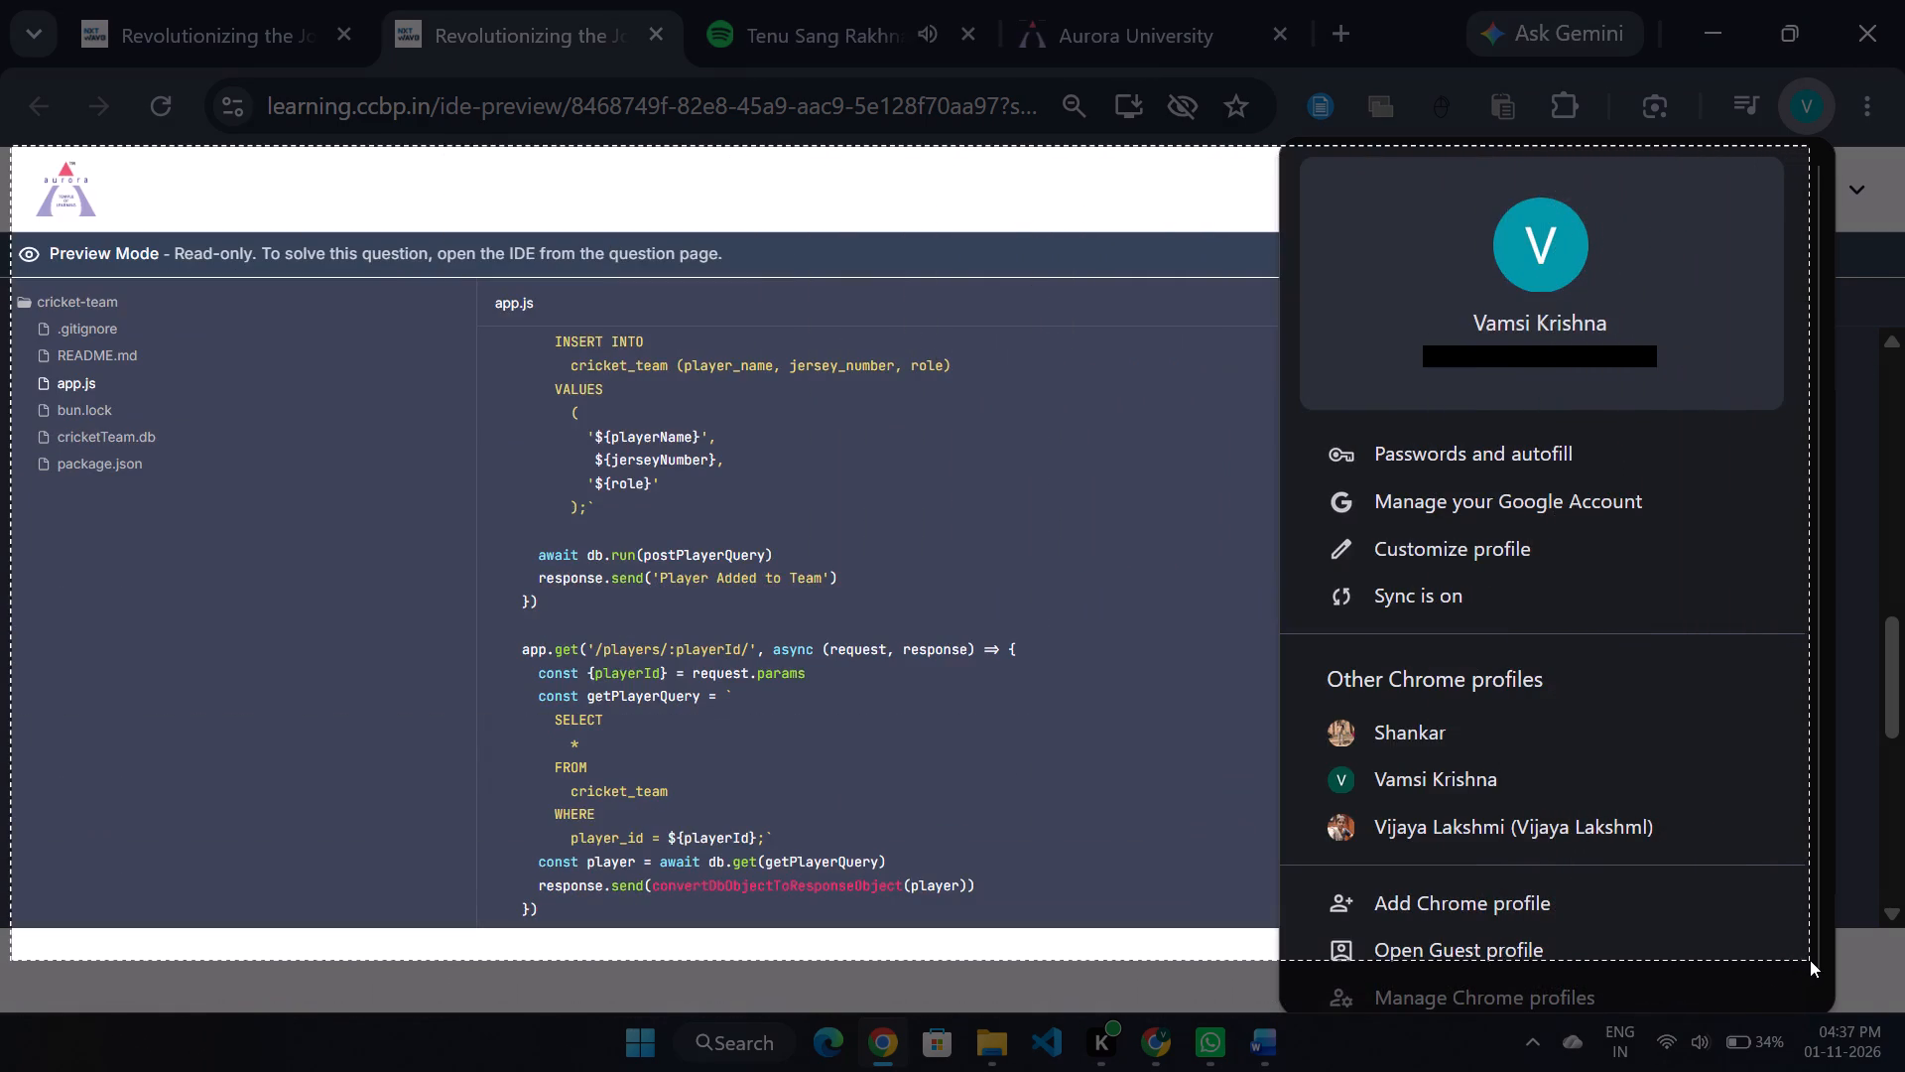
{"action": "left_click_drag", "start_coordinate": [1810, 960], "coordinate": [1817, 966]}
Paste the captured screenshot into the Backend_LAB 2 Word document, beneath the existing screenshot on page 2.
{"action": "left_click", "coordinate": [1275, 1068]}
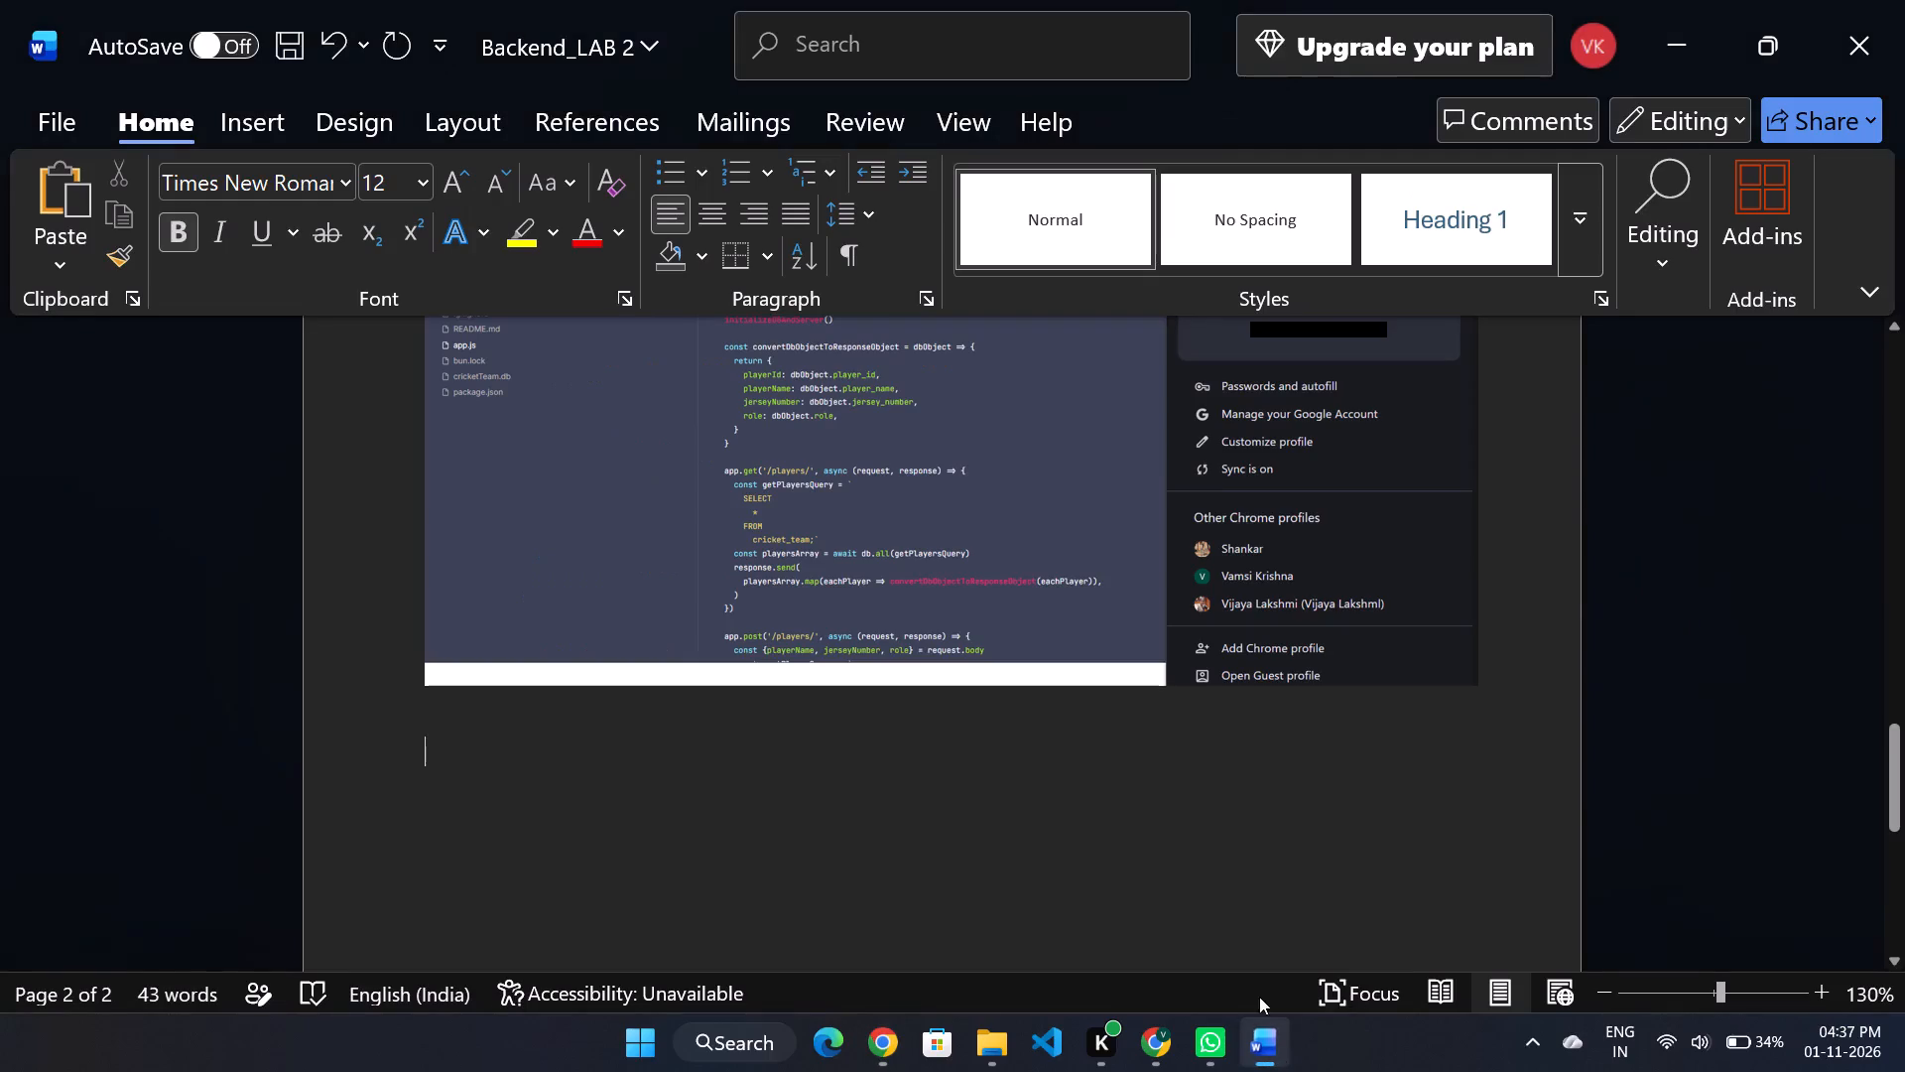
{"action": "key", "text": "ctrl+v"}
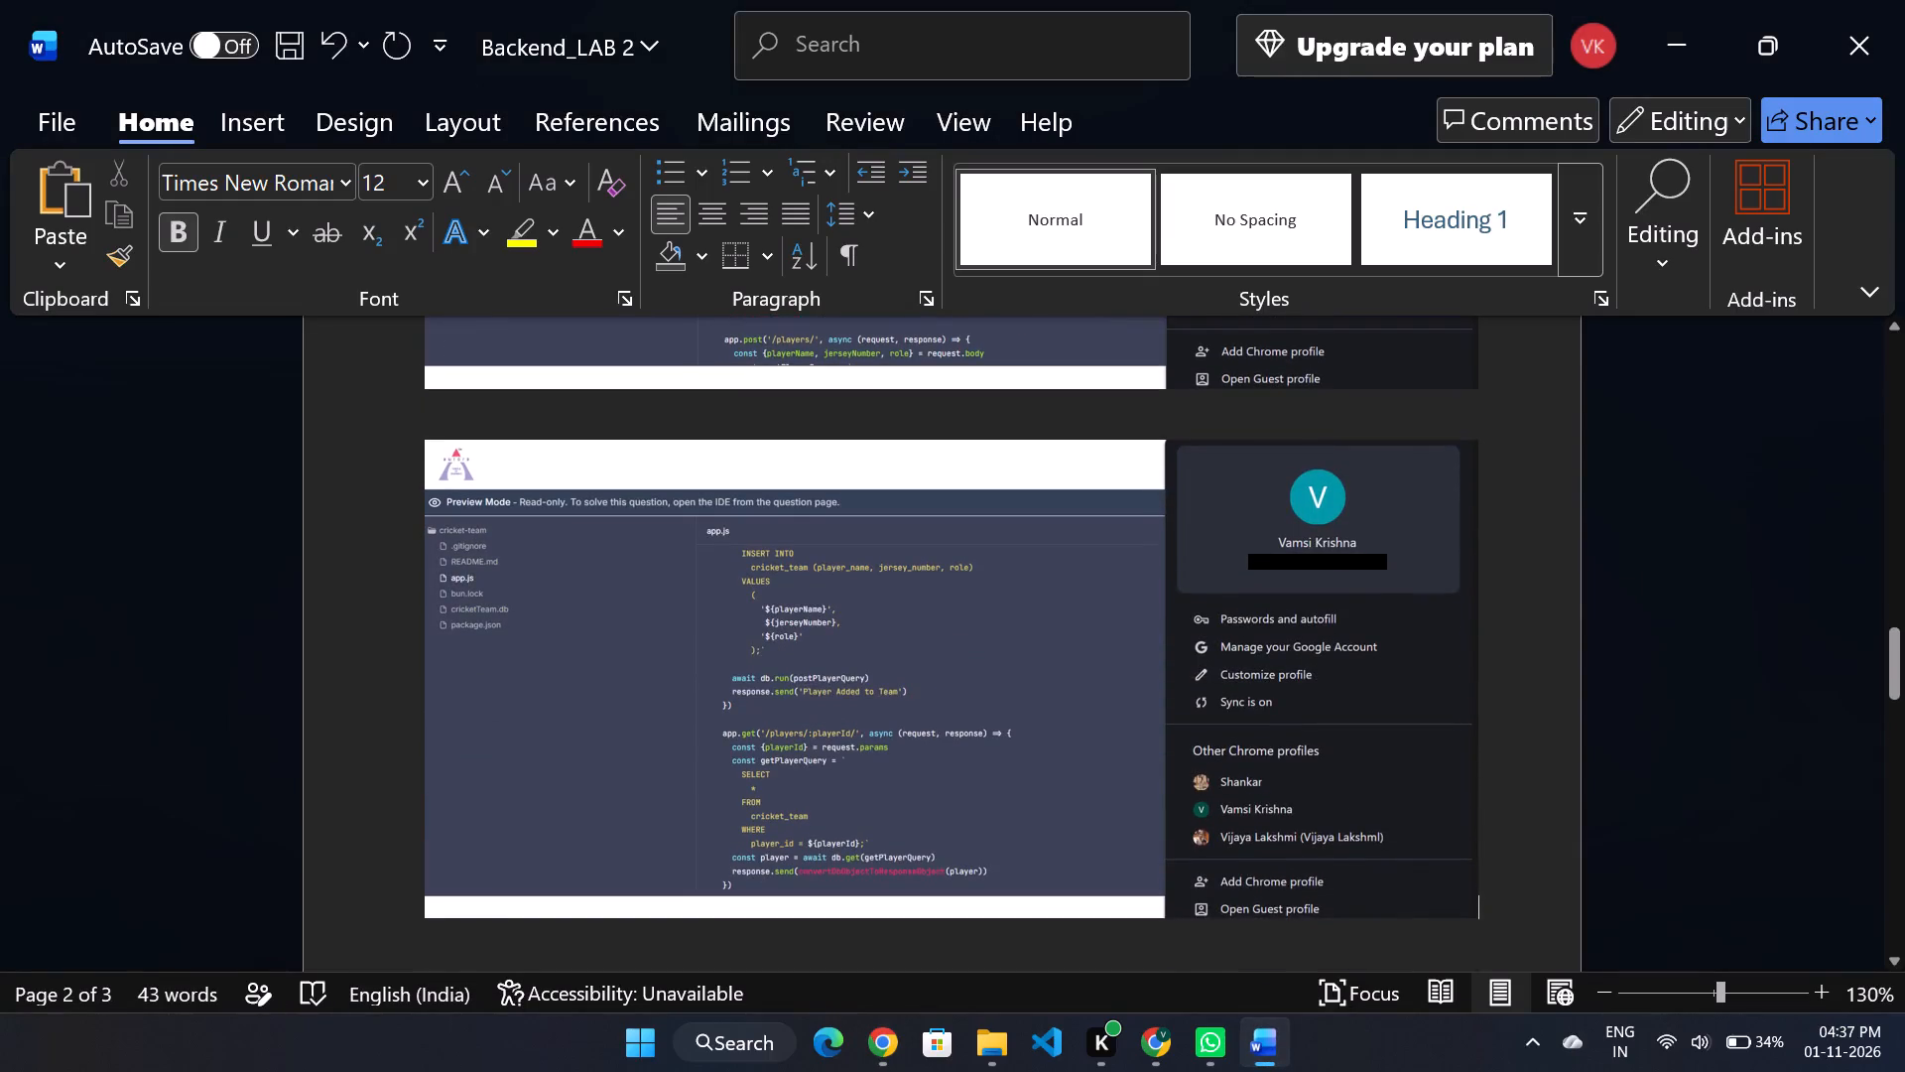
Check the placement and spacing of the two code screenshots on page 2.
{"action": "scroll", "coordinate": [1215, 822], "scroll_direction": "up", "scroll_amount": 6}
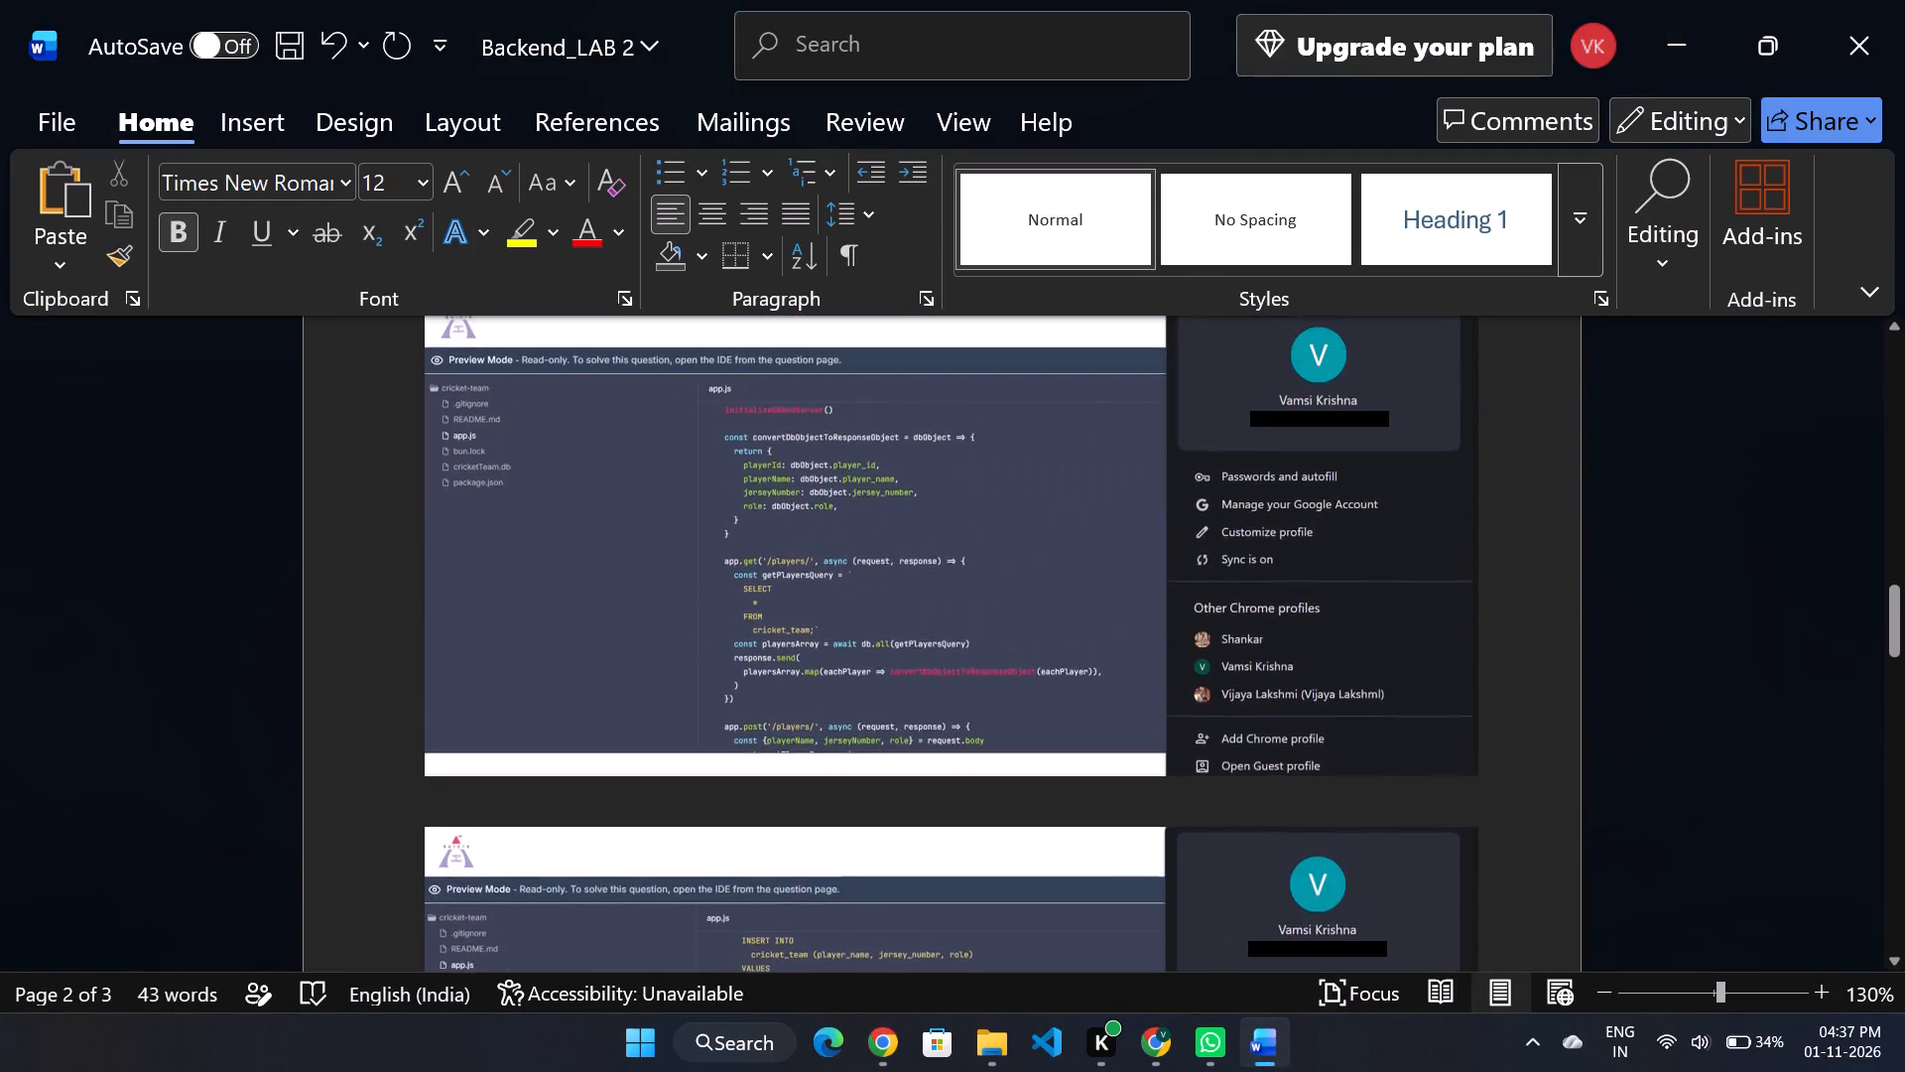
{"action": "scroll", "coordinate": [1215, 822], "scroll_direction": "up", "scroll_amount": 1}
{"action": "scroll", "coordinate": [1215, 822], "scroll_direction": "down", "scroll_amount": 5}
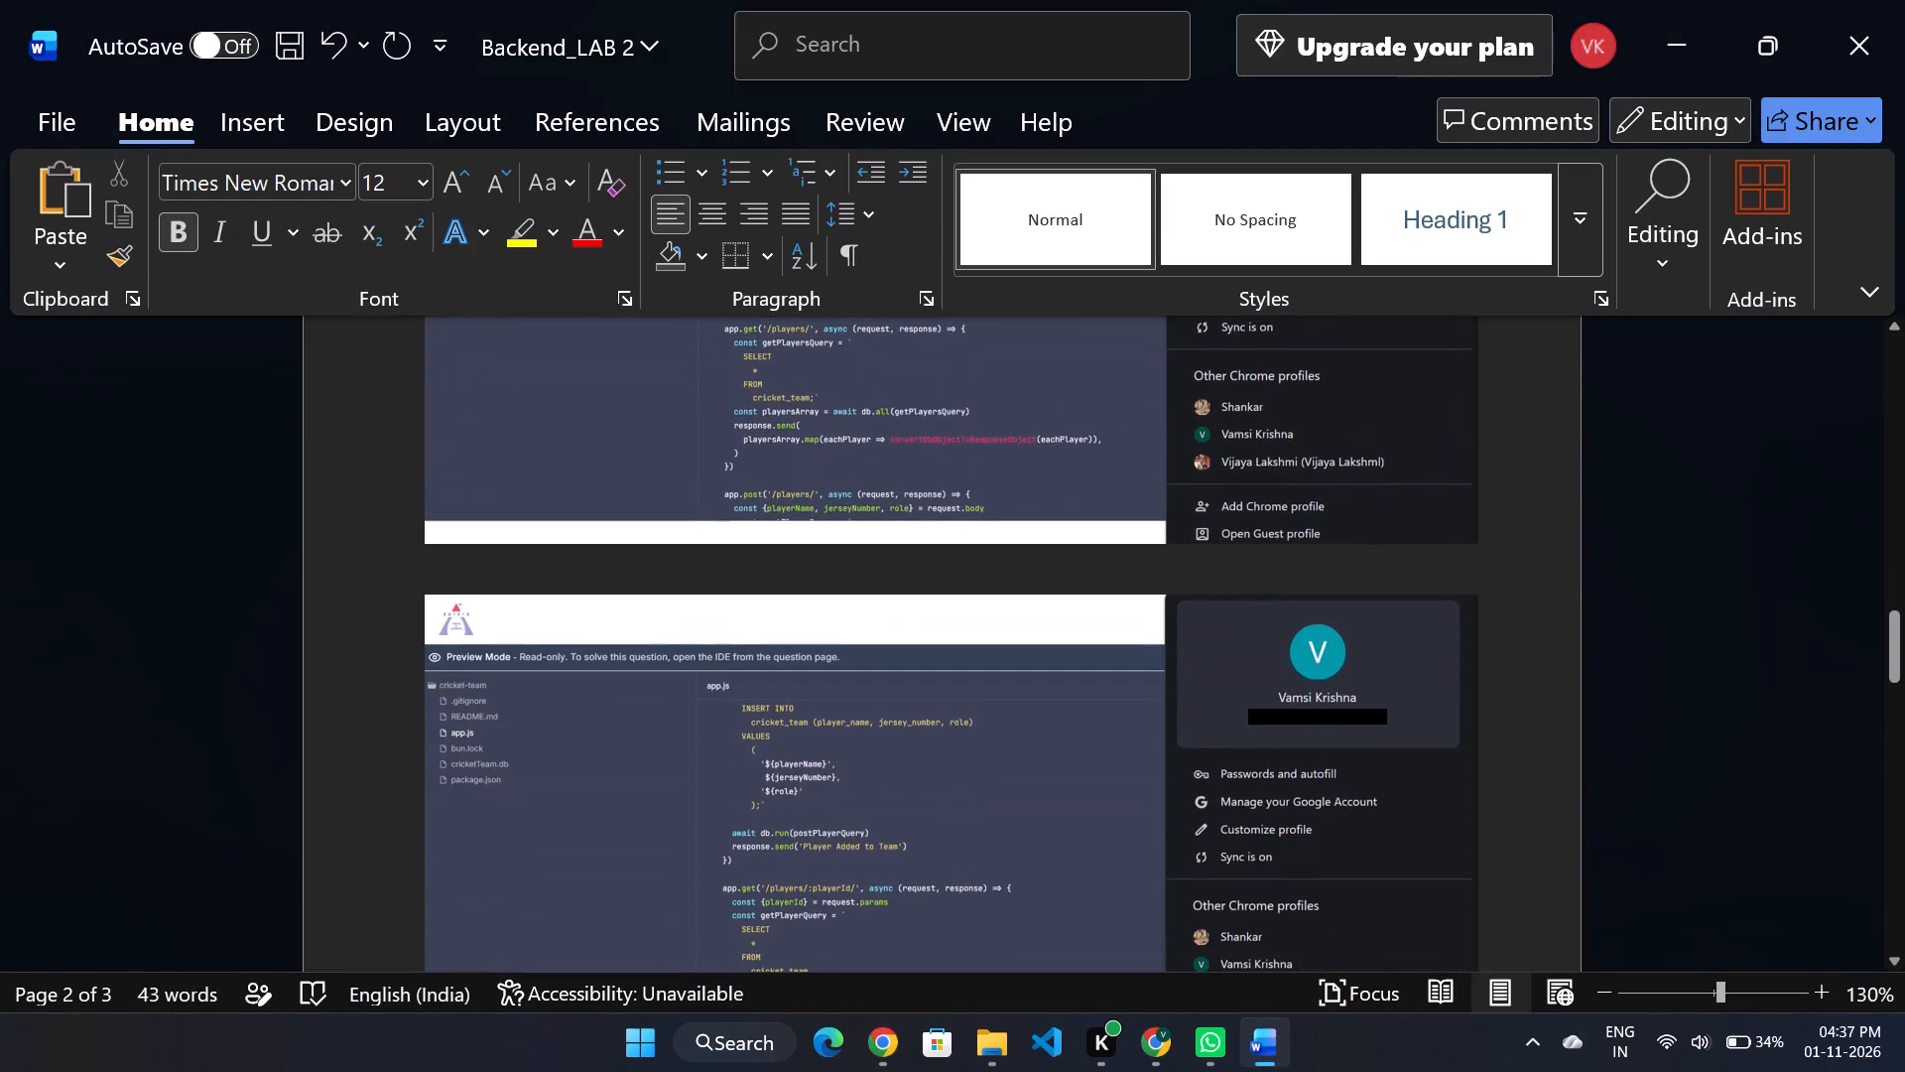
{"action": "scroll", "coordinate": [1215, 822], "scroll_direction": "down", "scroll_amount": 3}
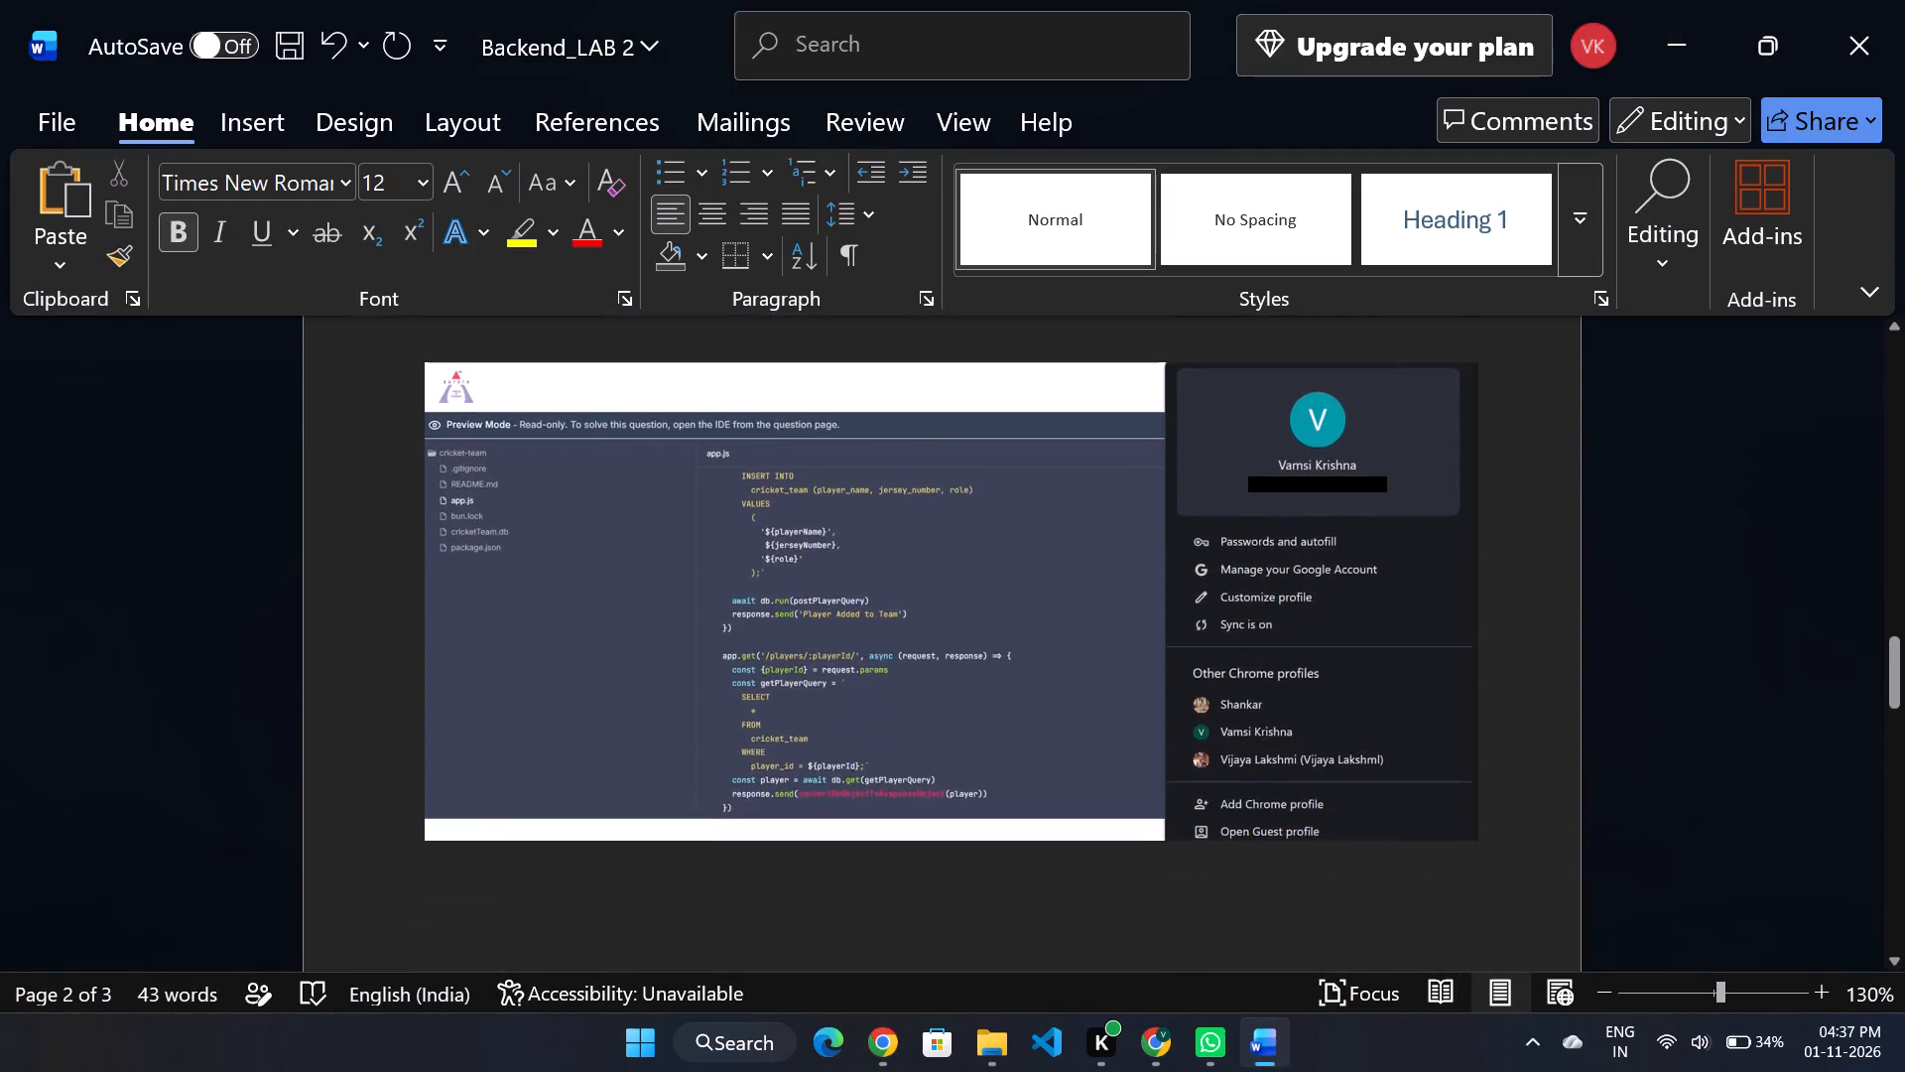
{"action": "scroll", "coordinate": [1215, 822], "scroll_direction": "up", "scroll_amount": 6}
{"action": "scroll", "coordinate": [1215, 820], "scroll_direction": "down", "scroll_amount": 2}
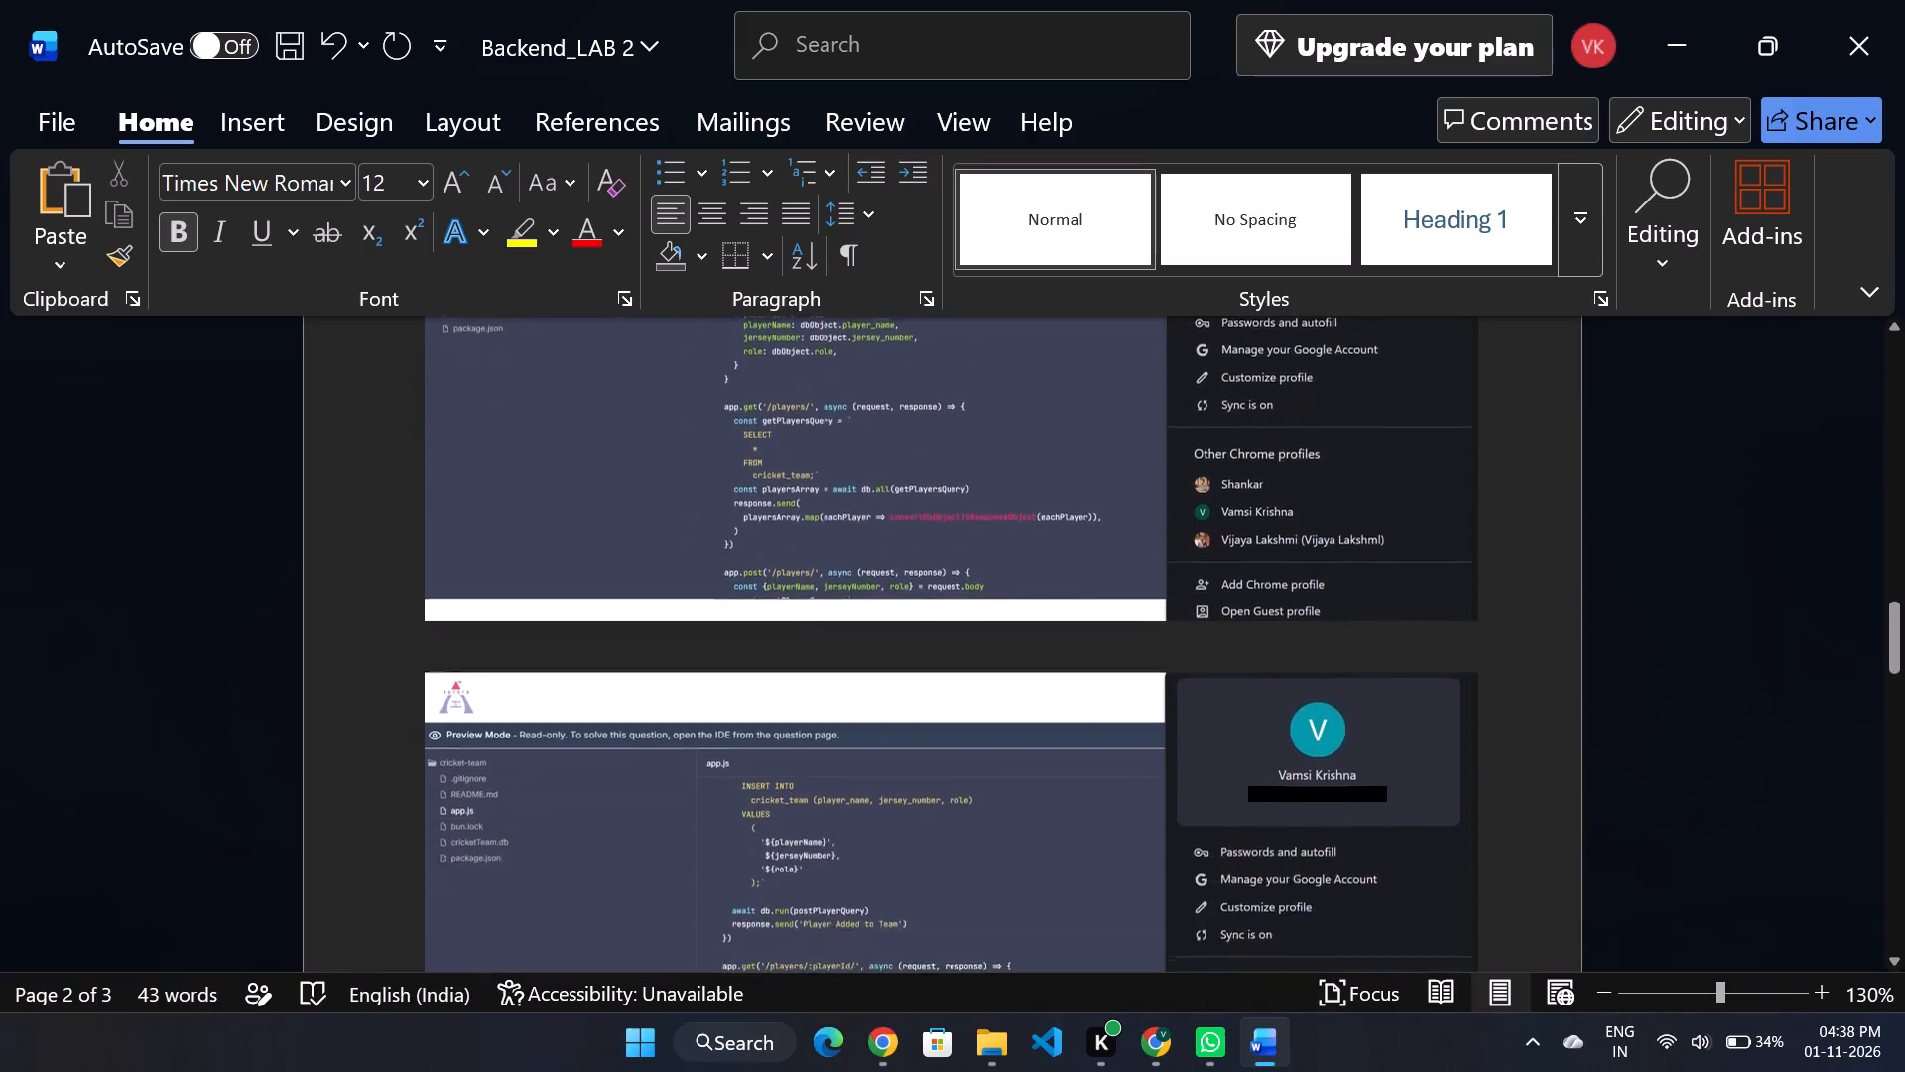
{"action": "scroll", "coordinate": [1215, 820], "scroll_direction": "down", "scroll_amount": 11}
{"action": "scroll", "coordinate": [1215, 820], "scroll_direction": "up", "scroll_amount": 4}
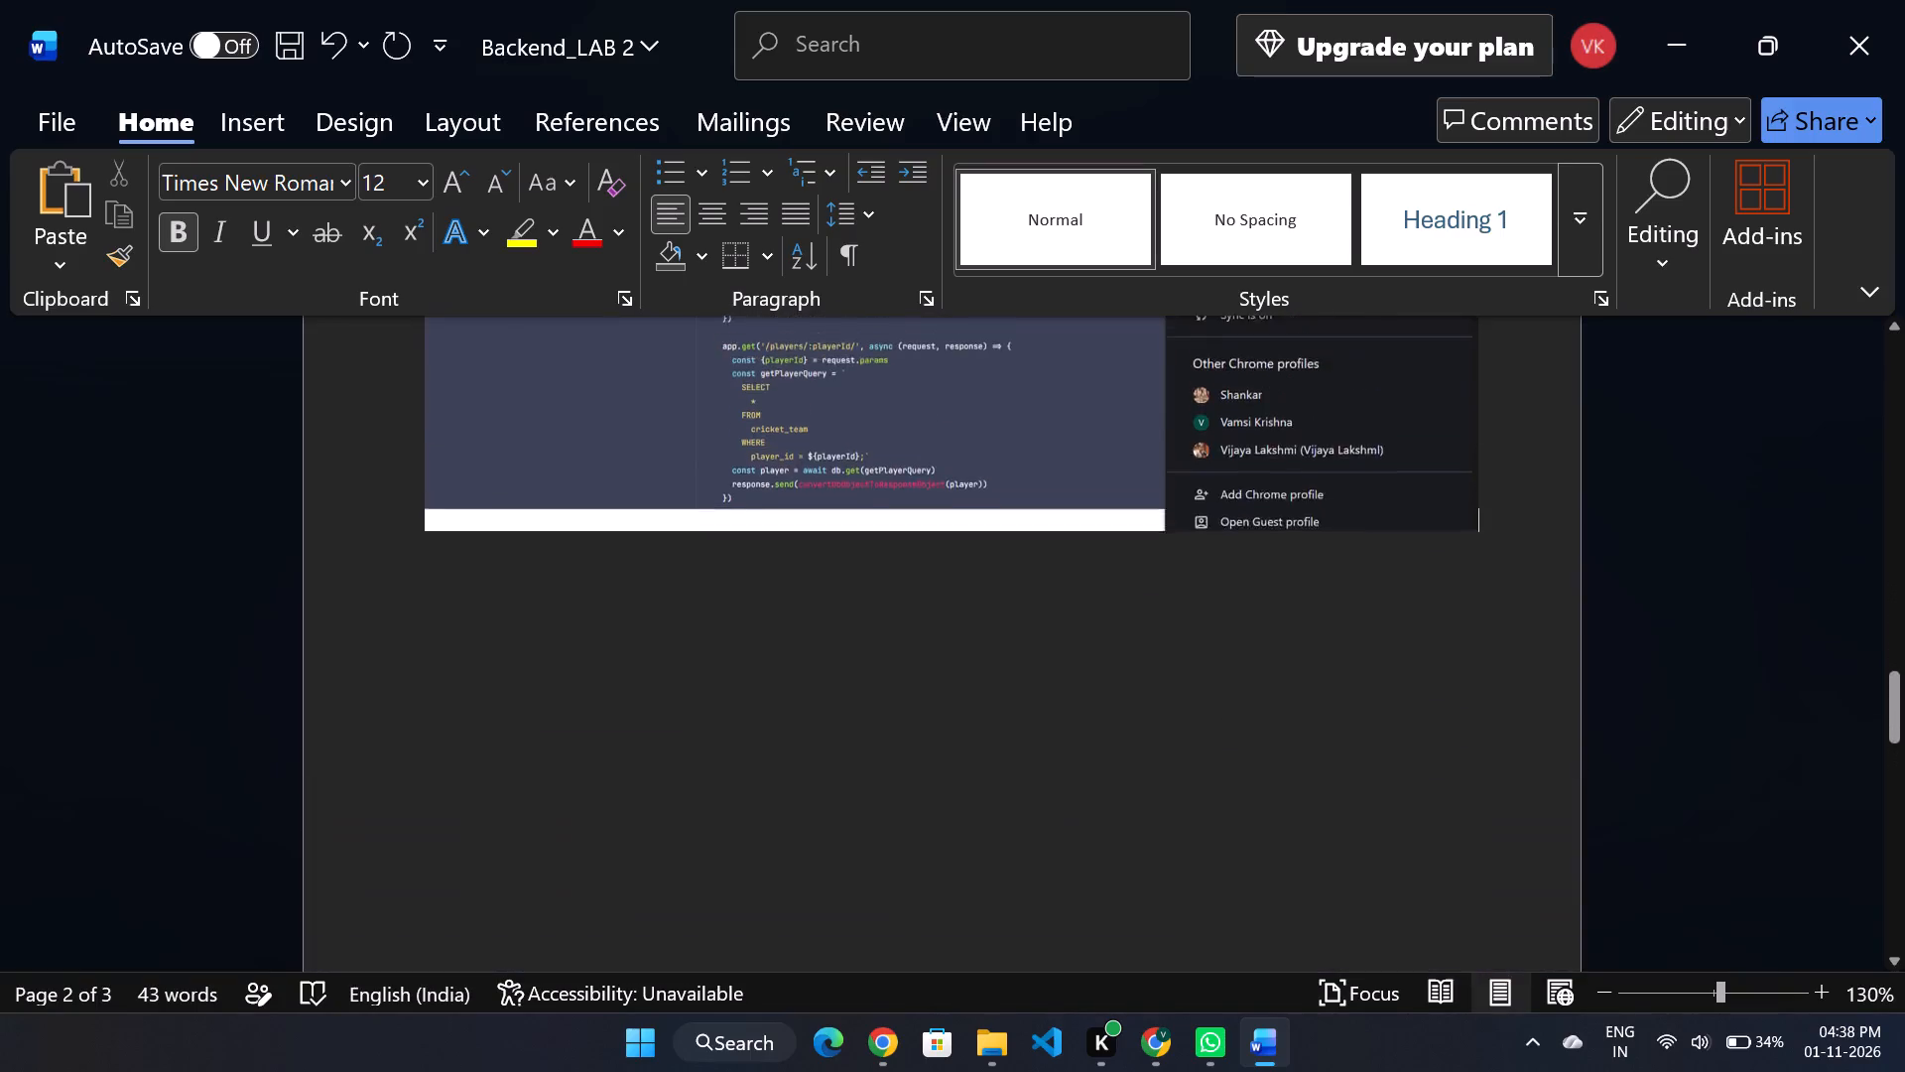
{"action": "scroll", "coordinate": [1215, 820], "scroll_direction": "up", "scroll_amount": 7}
{"action": "scroll", "coordinate": [1215, 820], "scroll_direction": "down", "scroll_amount": 4}
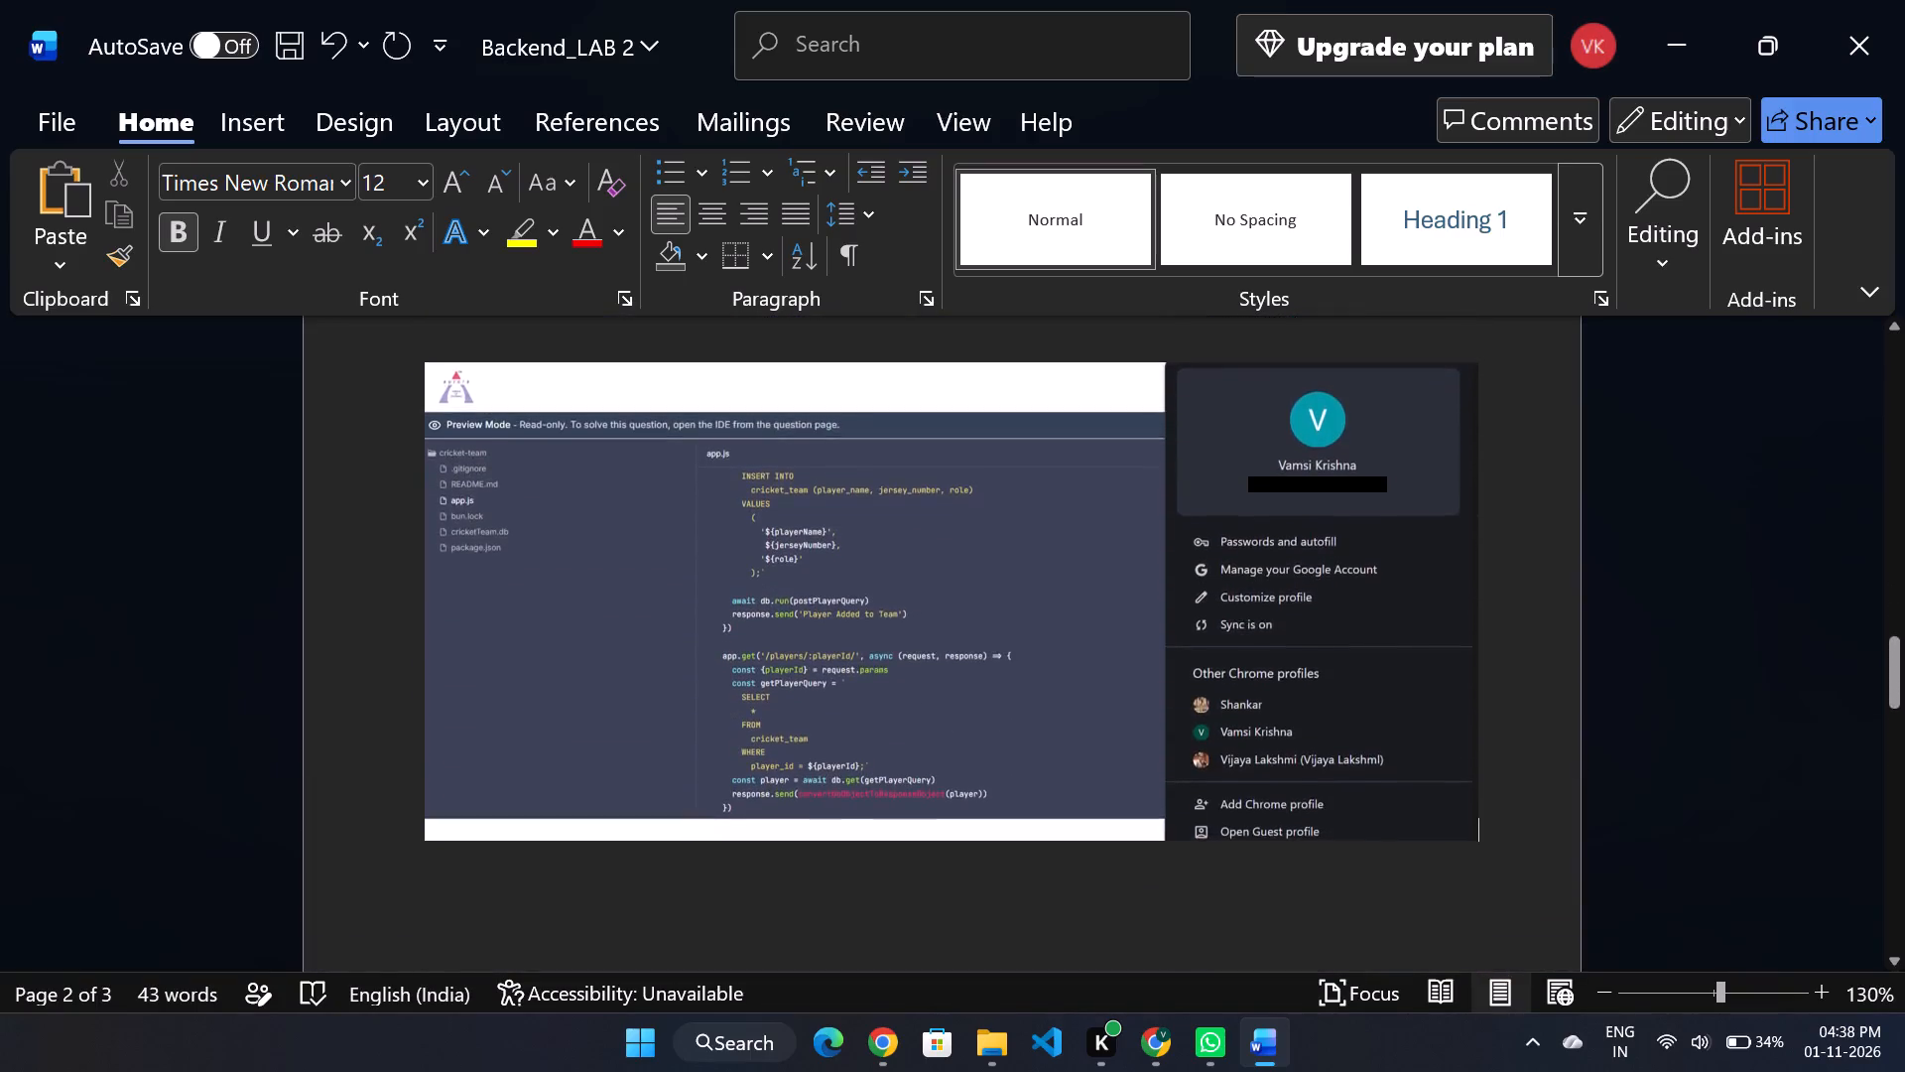
{"action": "scroll", "coordinate": [1215, 820], "scroll_direction": "down", "scroll_amount": 2}
Return to Chrome and capture app.js from the PUT /players/:playerId/ route into the DELETE query, with the profile panel open.
{"action": "left_click", "coordinate": [1671, 3]}
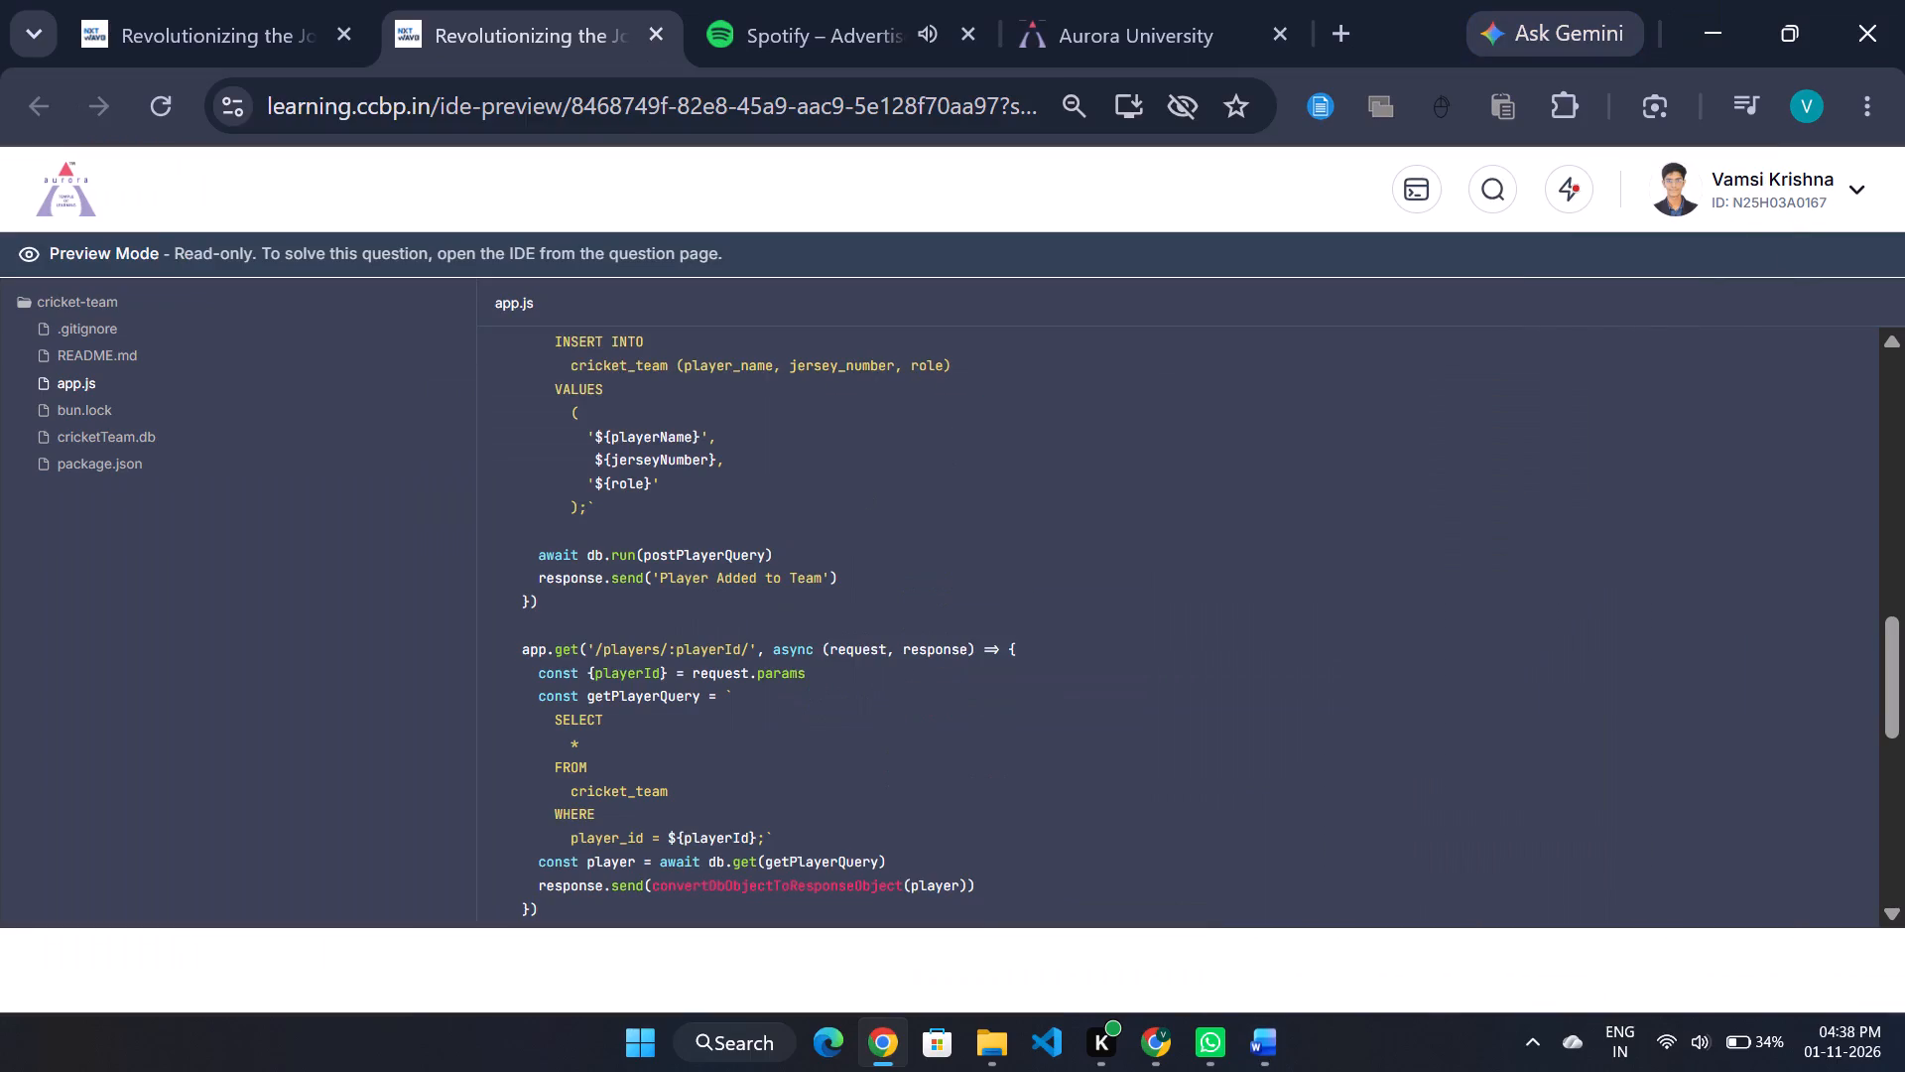
{"action": "scroll", "coordinate": [804, 646], "scroll_direction": "down", "scroll_amount": 4}
{"action": "scroll", "coordinate": [804, 646], "scroll_direction": "up", "scroll_amount": 2}
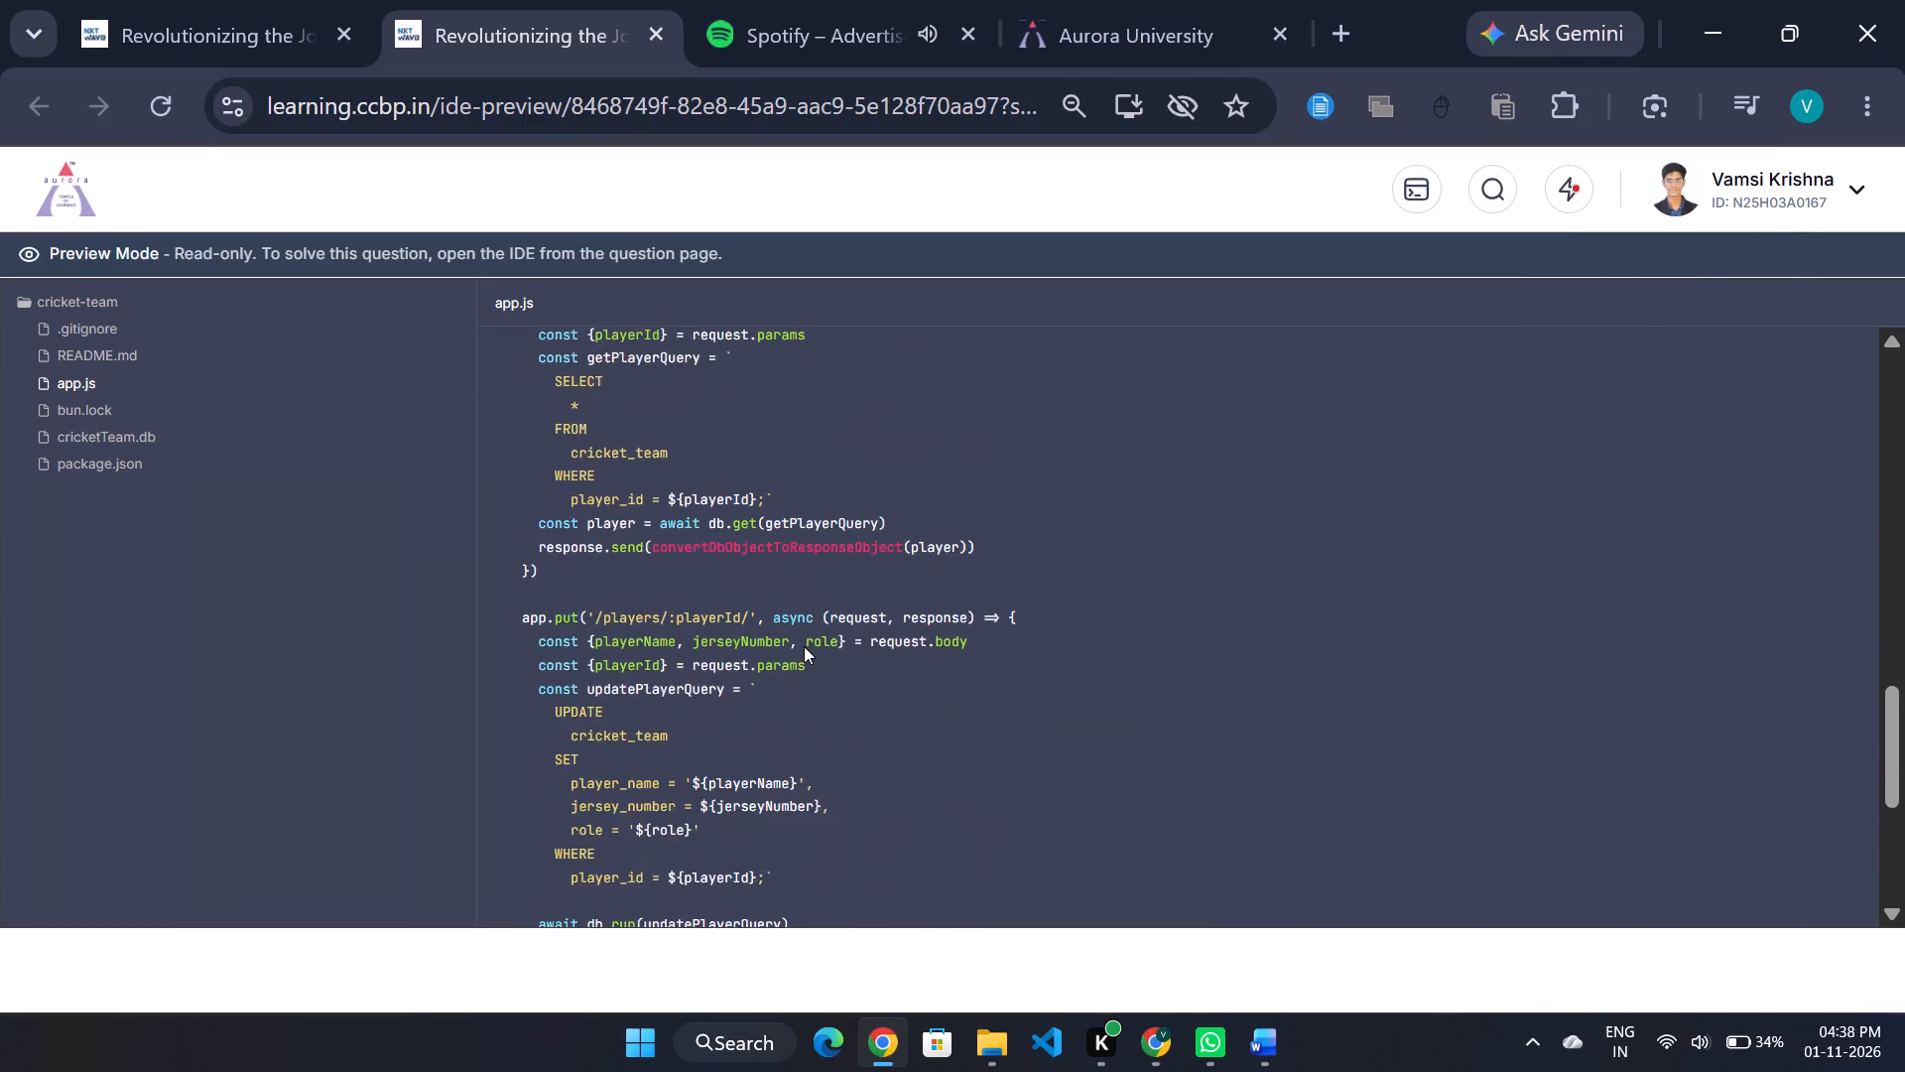
{"action": "scroll", "coordinate": [804, 646], "scroll_direction": "down", "scroll_amount": 2}
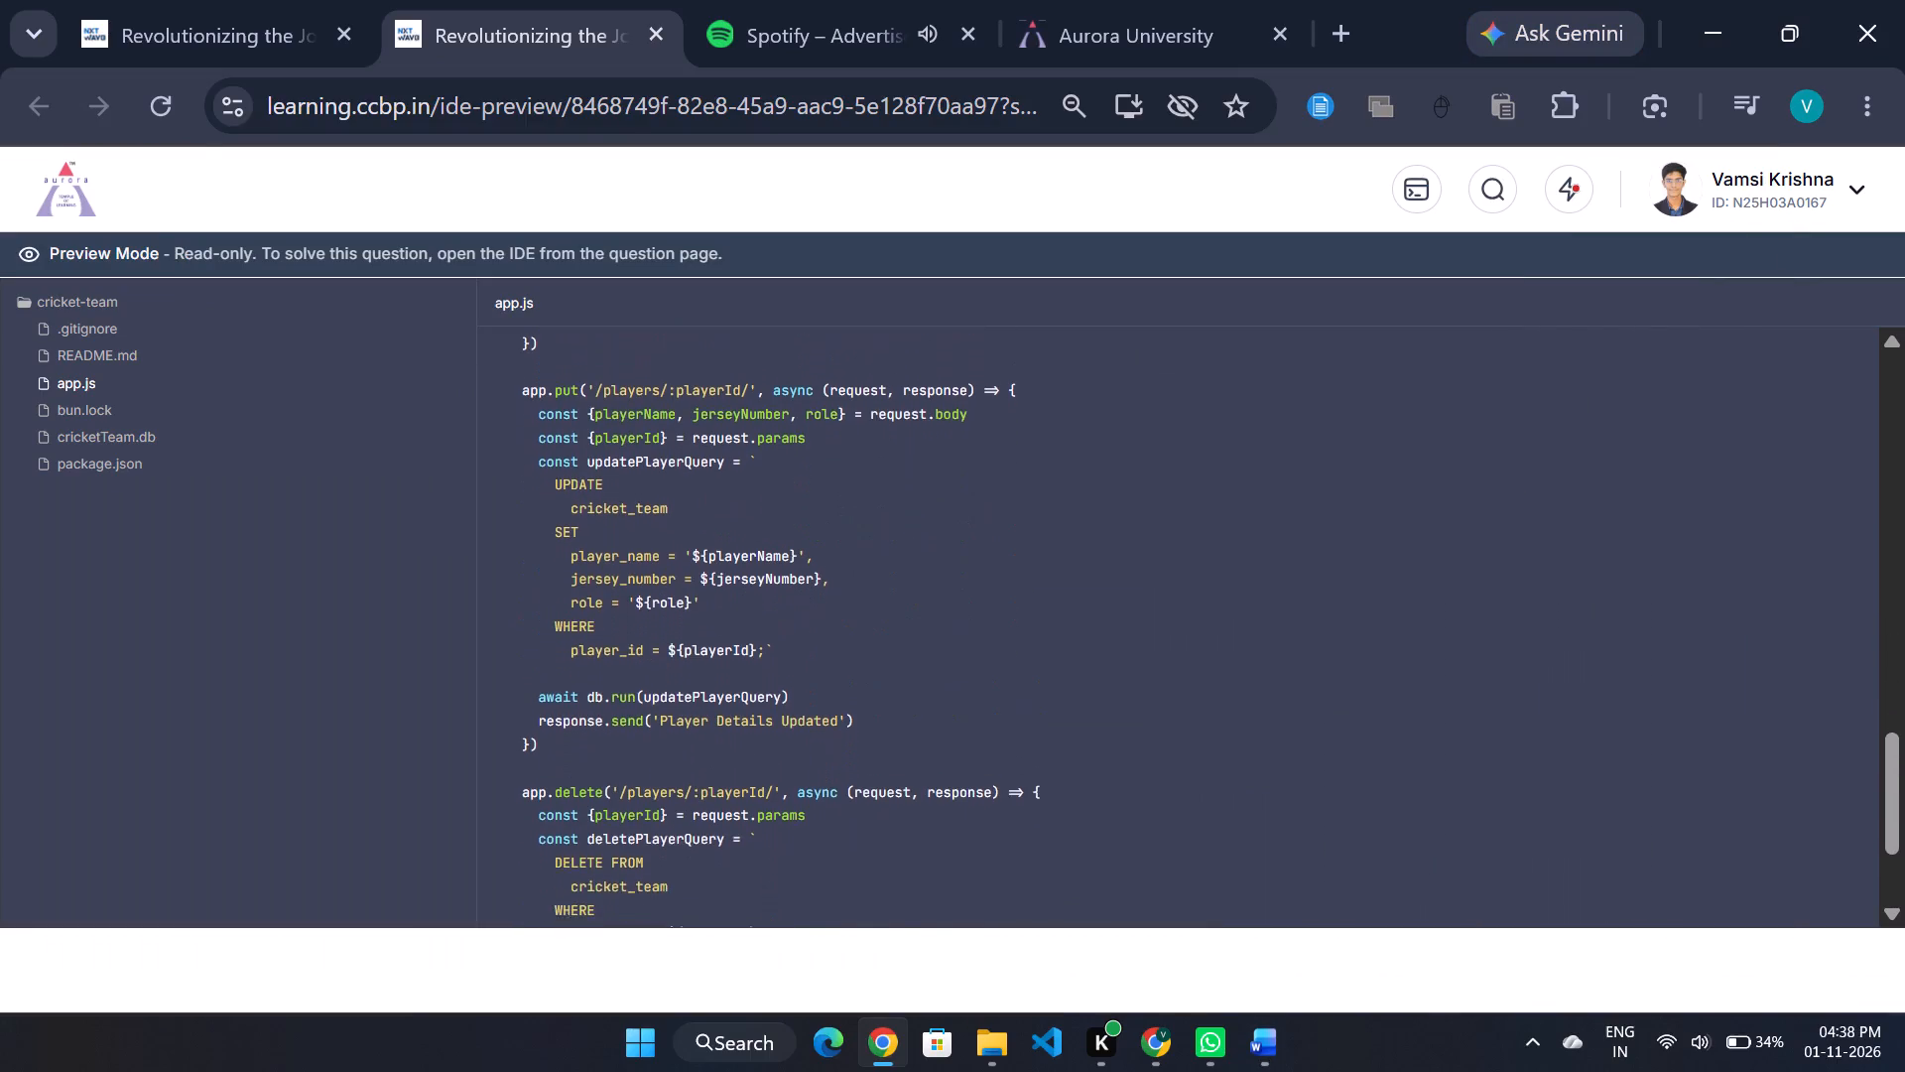
{"action": "scroll", "coordinate": [804, 646], "scroll_direction": "down", "scroll_amount": 9}
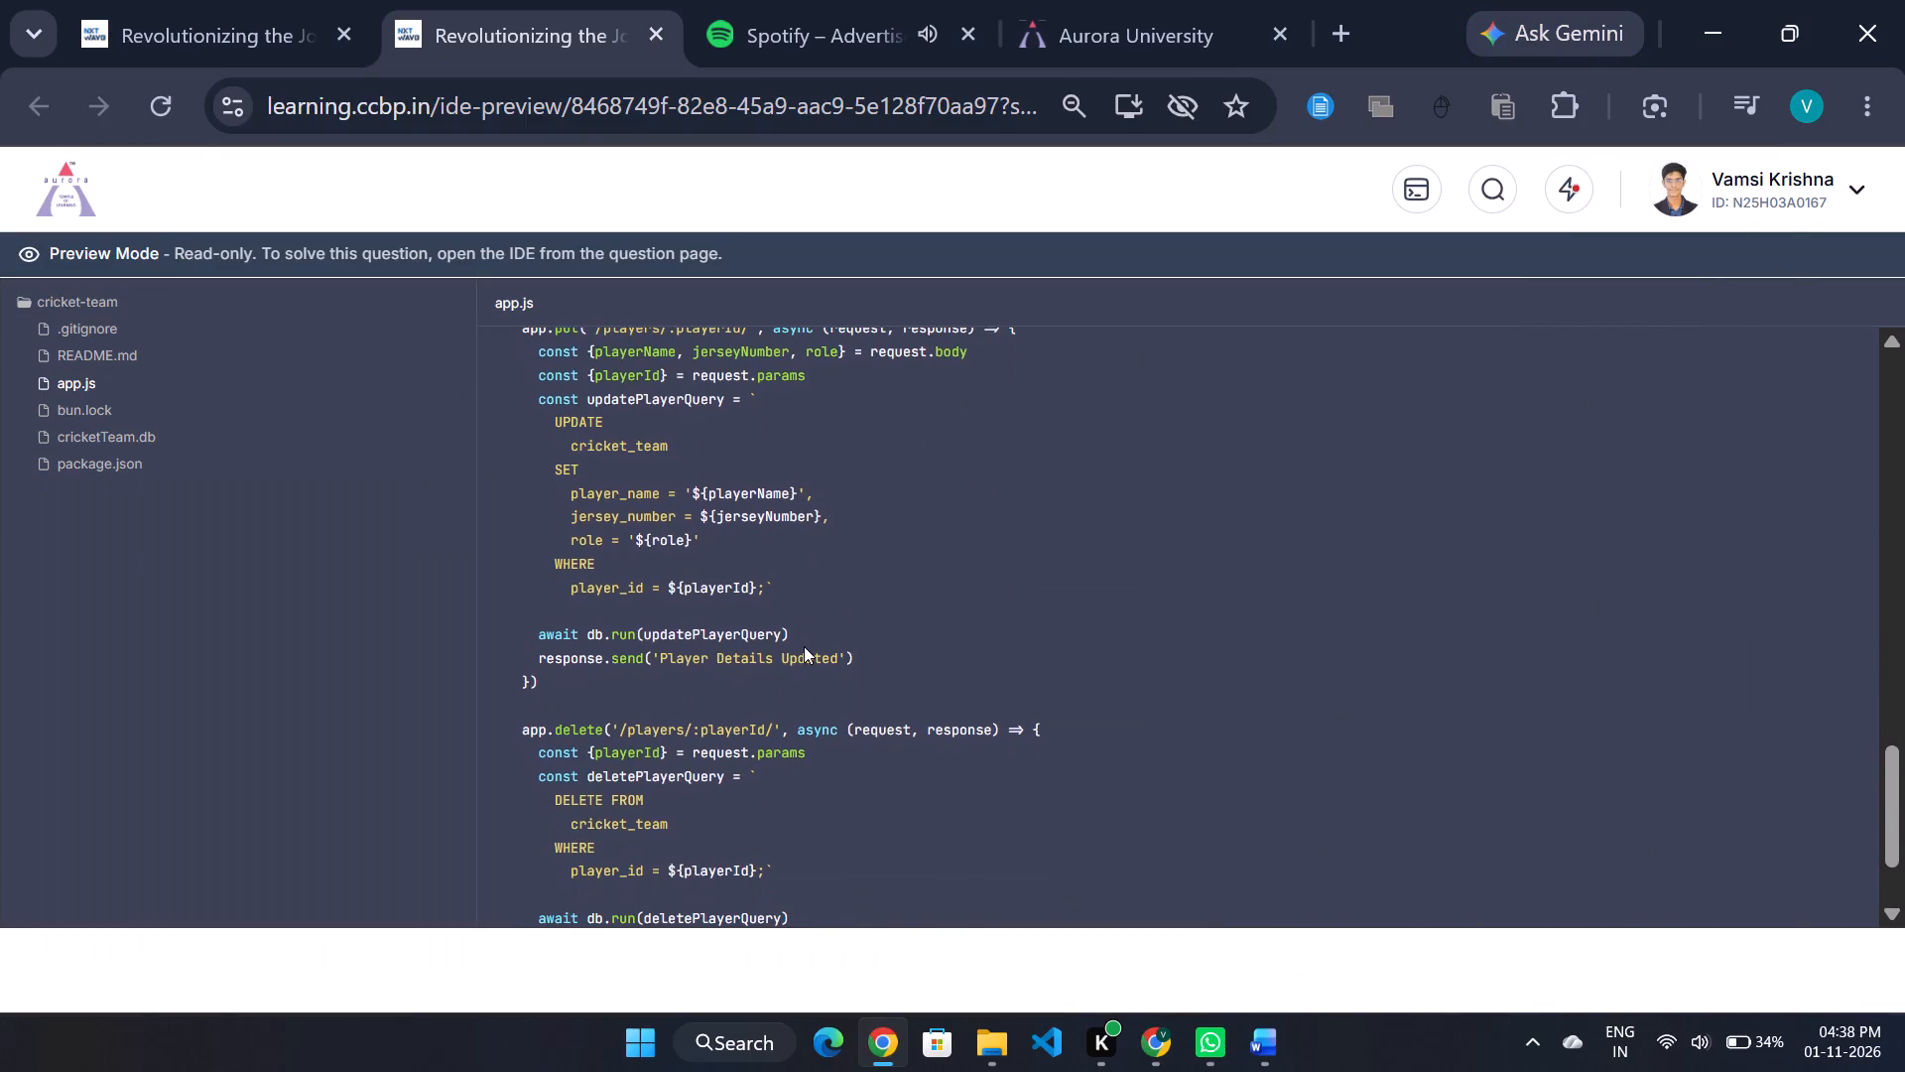
{"action": "scroll", "coordinate": [804, 646], "scroll_direction": "up", "scroll_amount": 1}
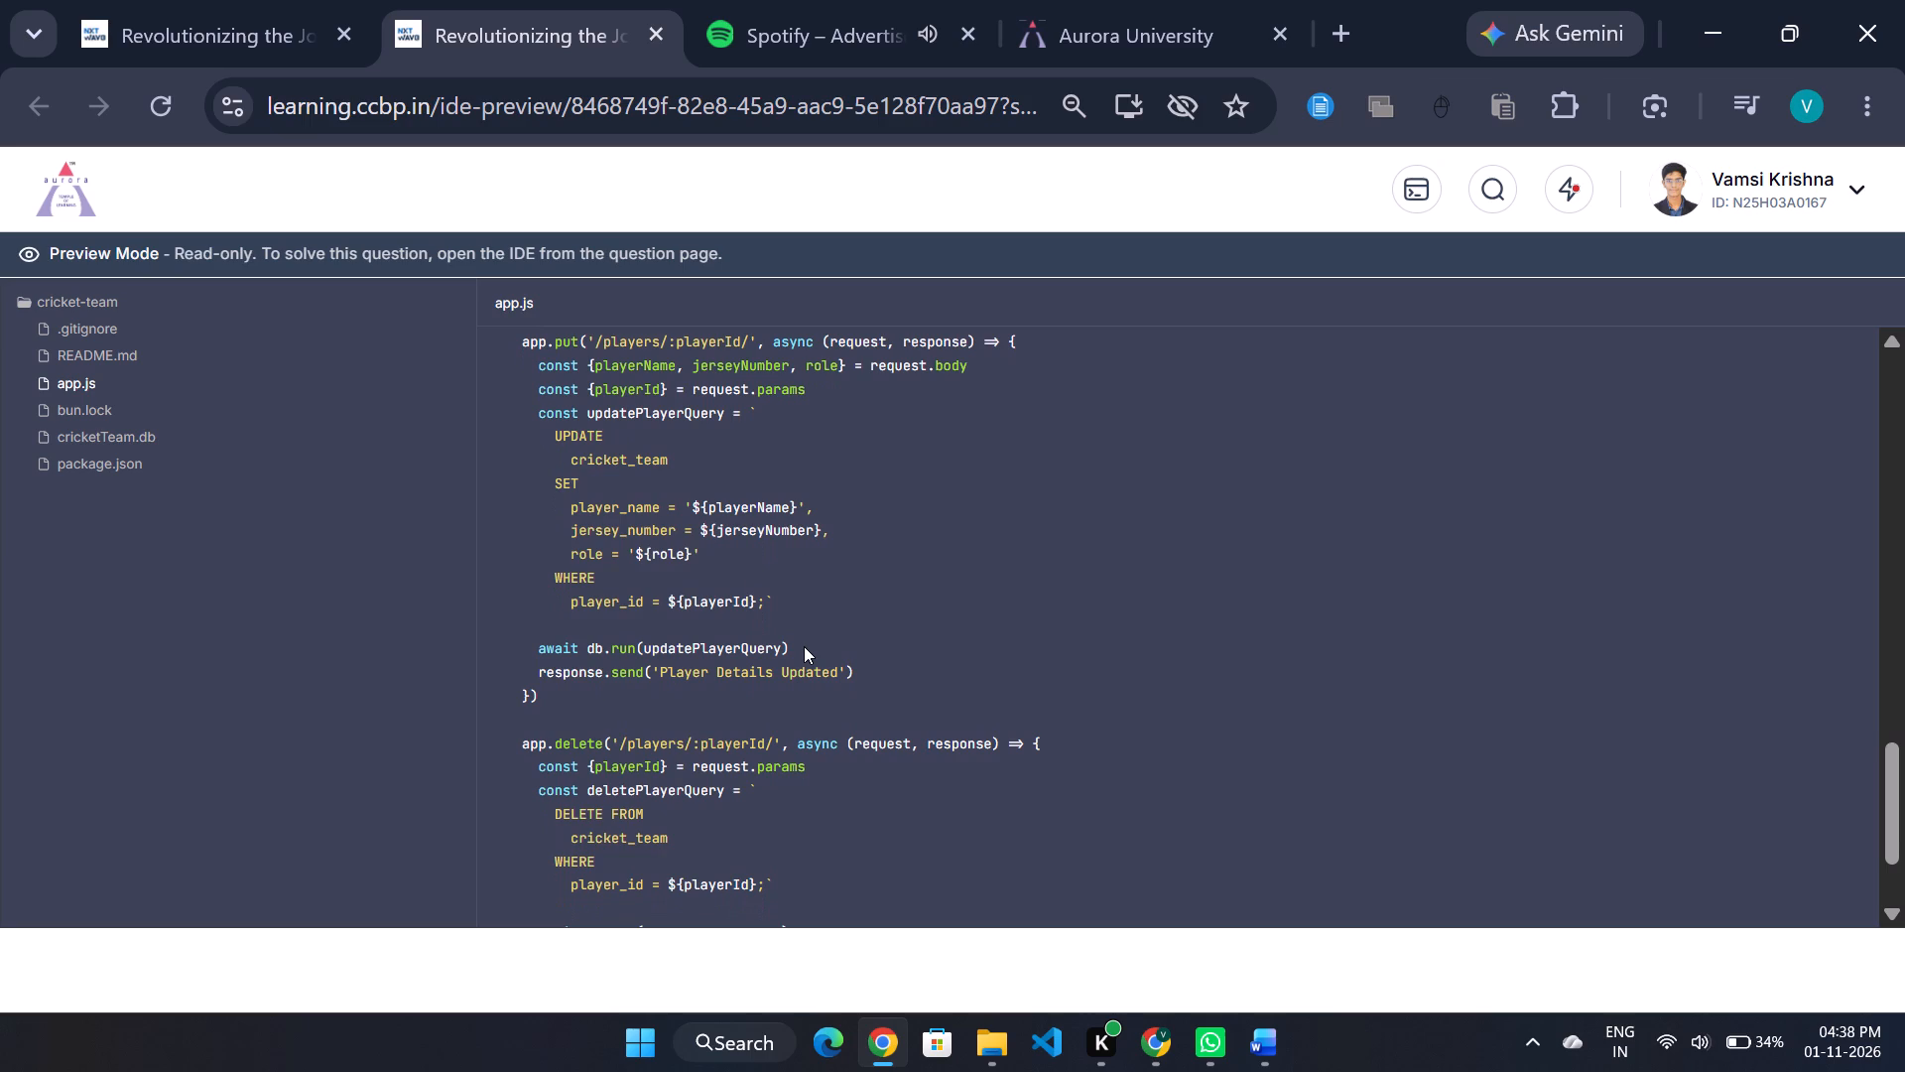
{"action": "scroll", "coordinate": [804, 646], "scroll_direction": "up", "scroll_amount": 1}
{"action": "left_click", "coordinate": [1822, 92]}
{"action": "key", "text": "Print"}
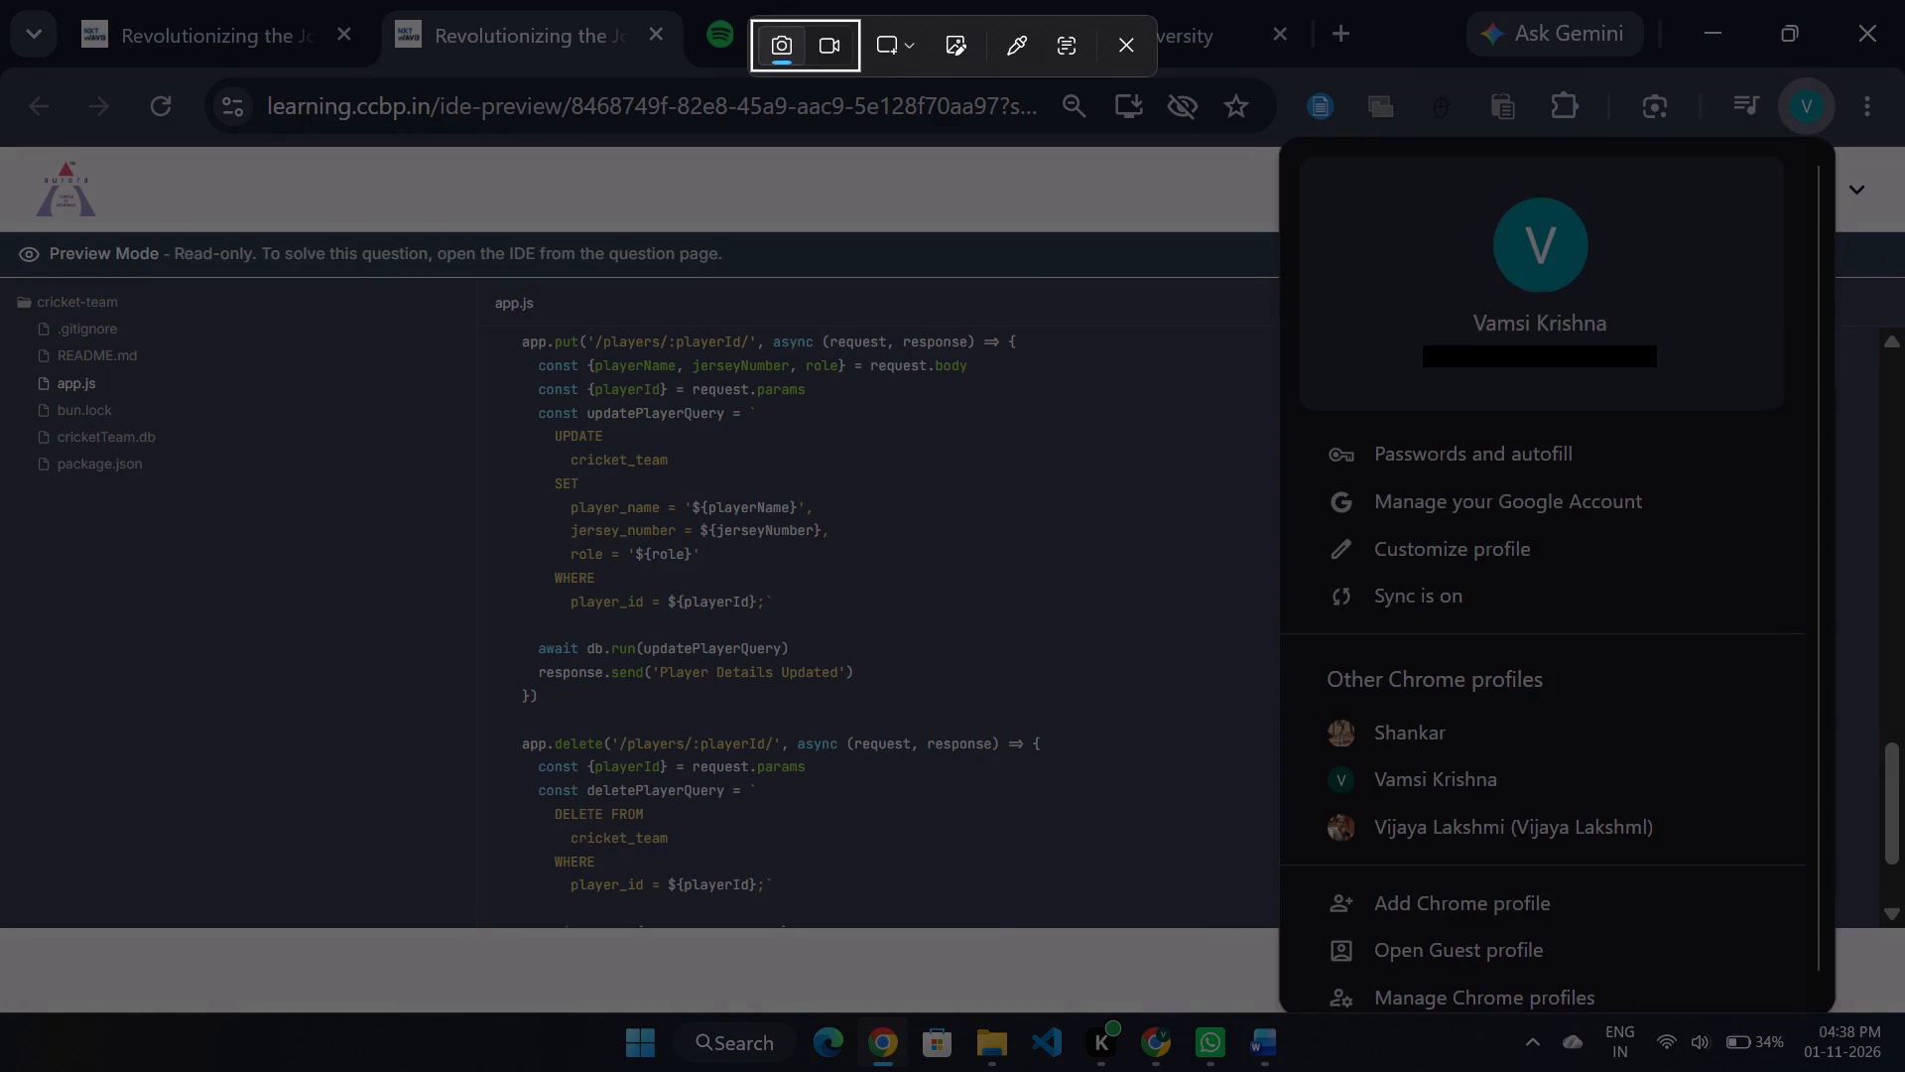
{"action": "left_click_drag", "start_coordinate": [7, 152], "coordinate": [1322, 820]}
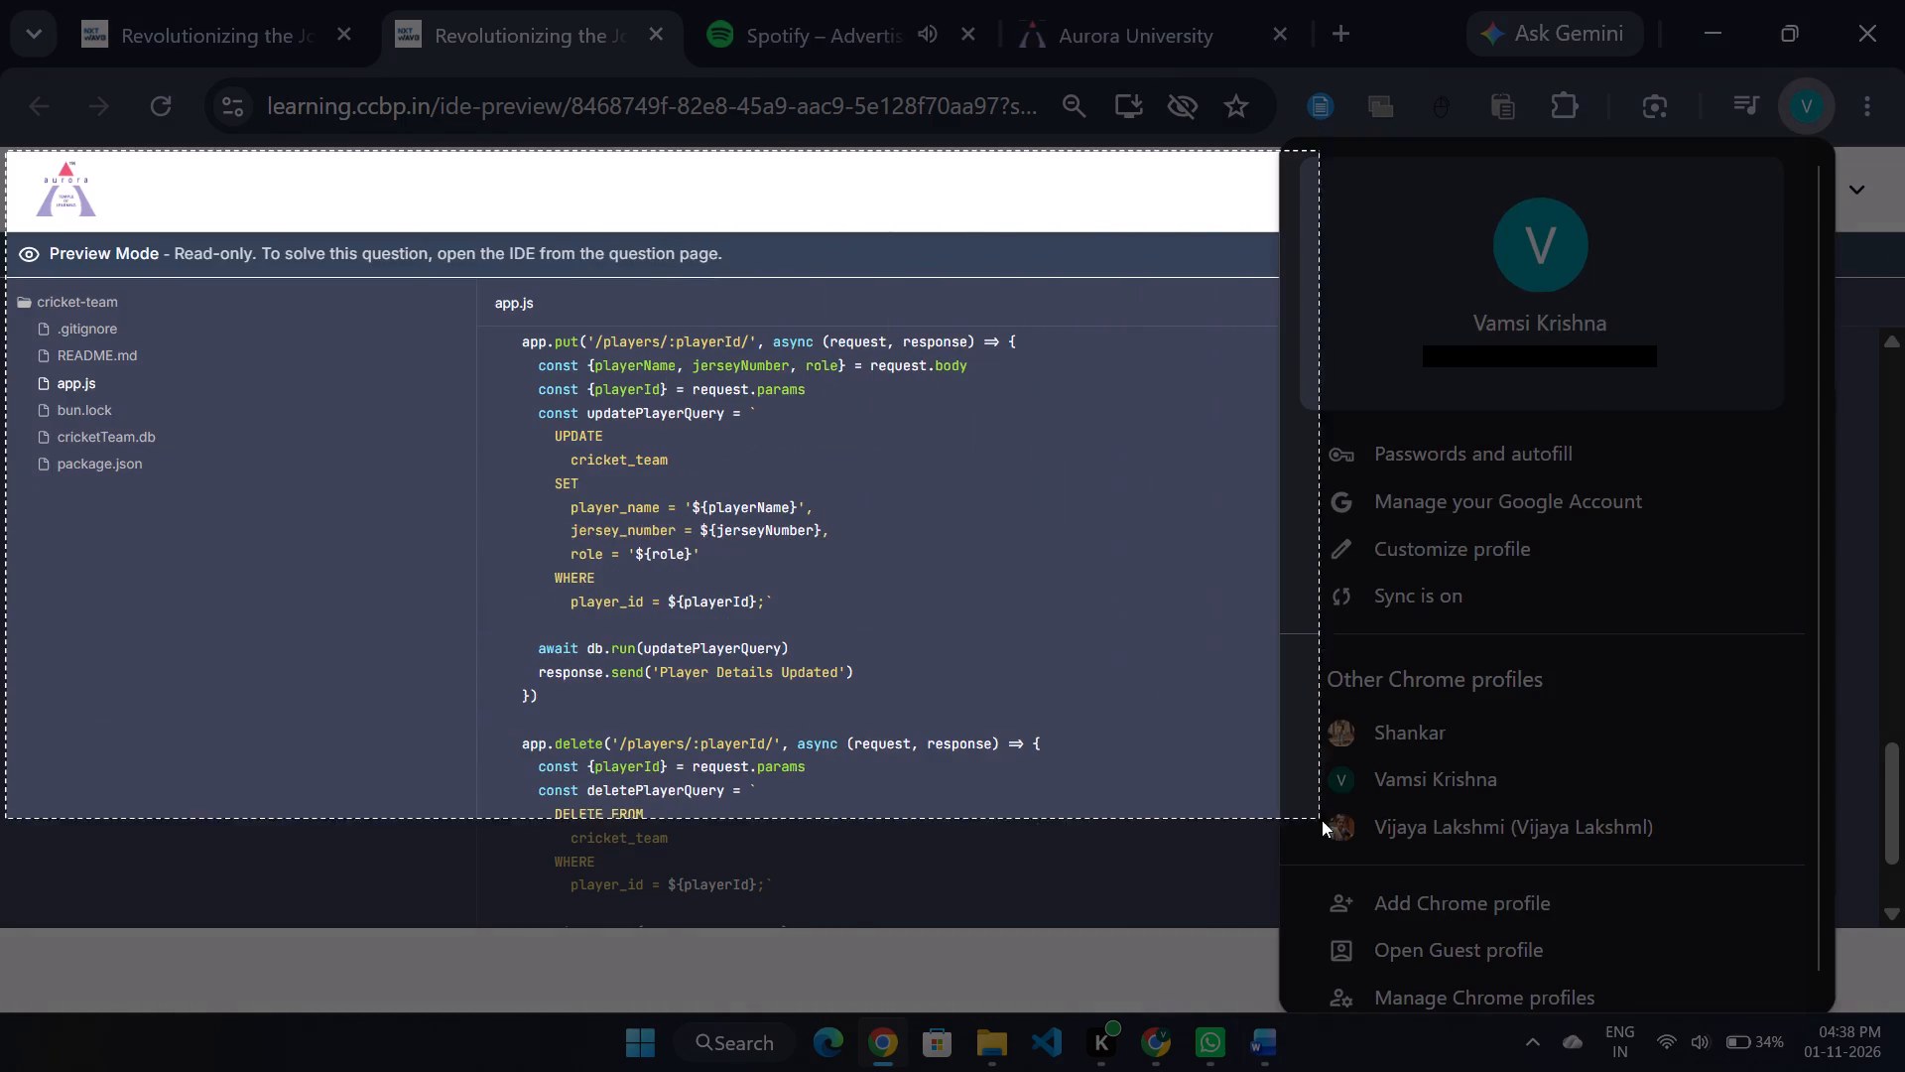
{"action": "left_click_drag", "start_coordinate": [1322, 820], "coordinate": [1756, 954]}
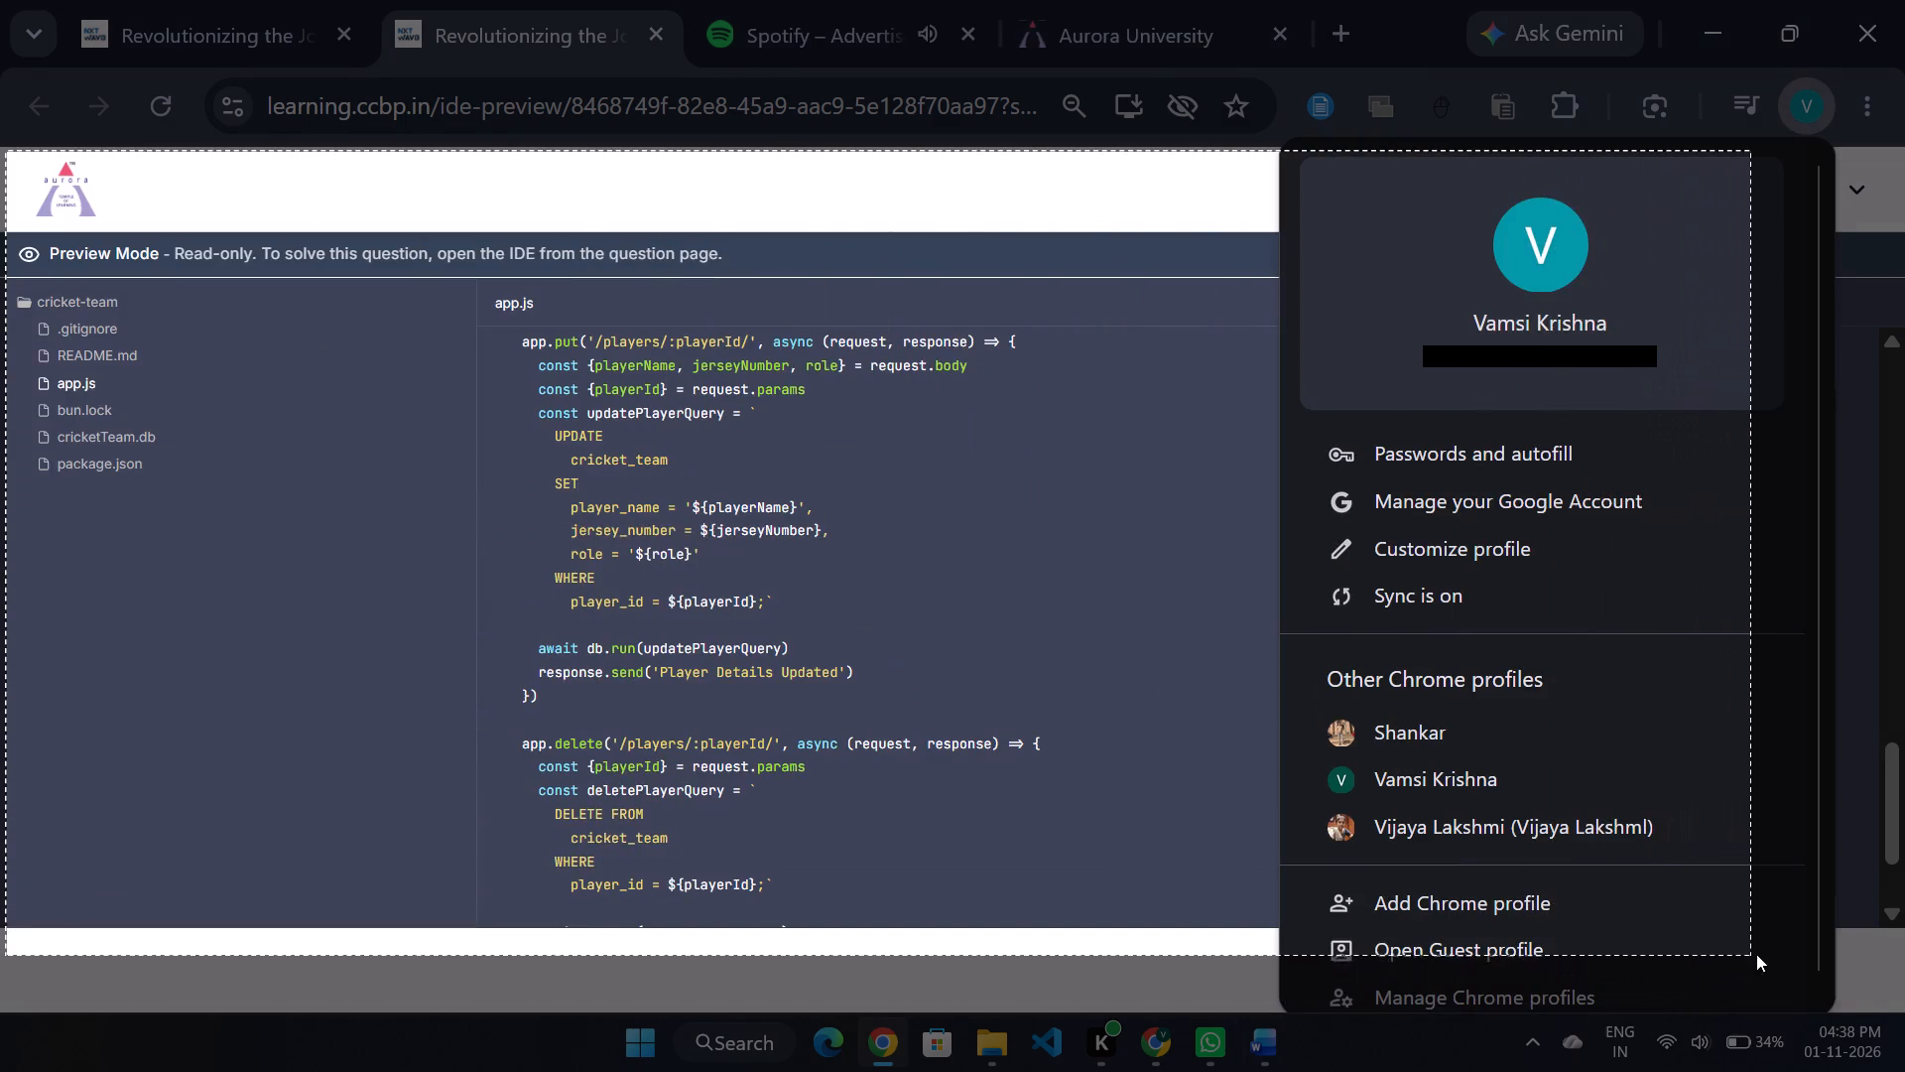
{"action": "left_click_drag", "start_coordinate": [1756, 954], "coordinate": [1815, 951]}
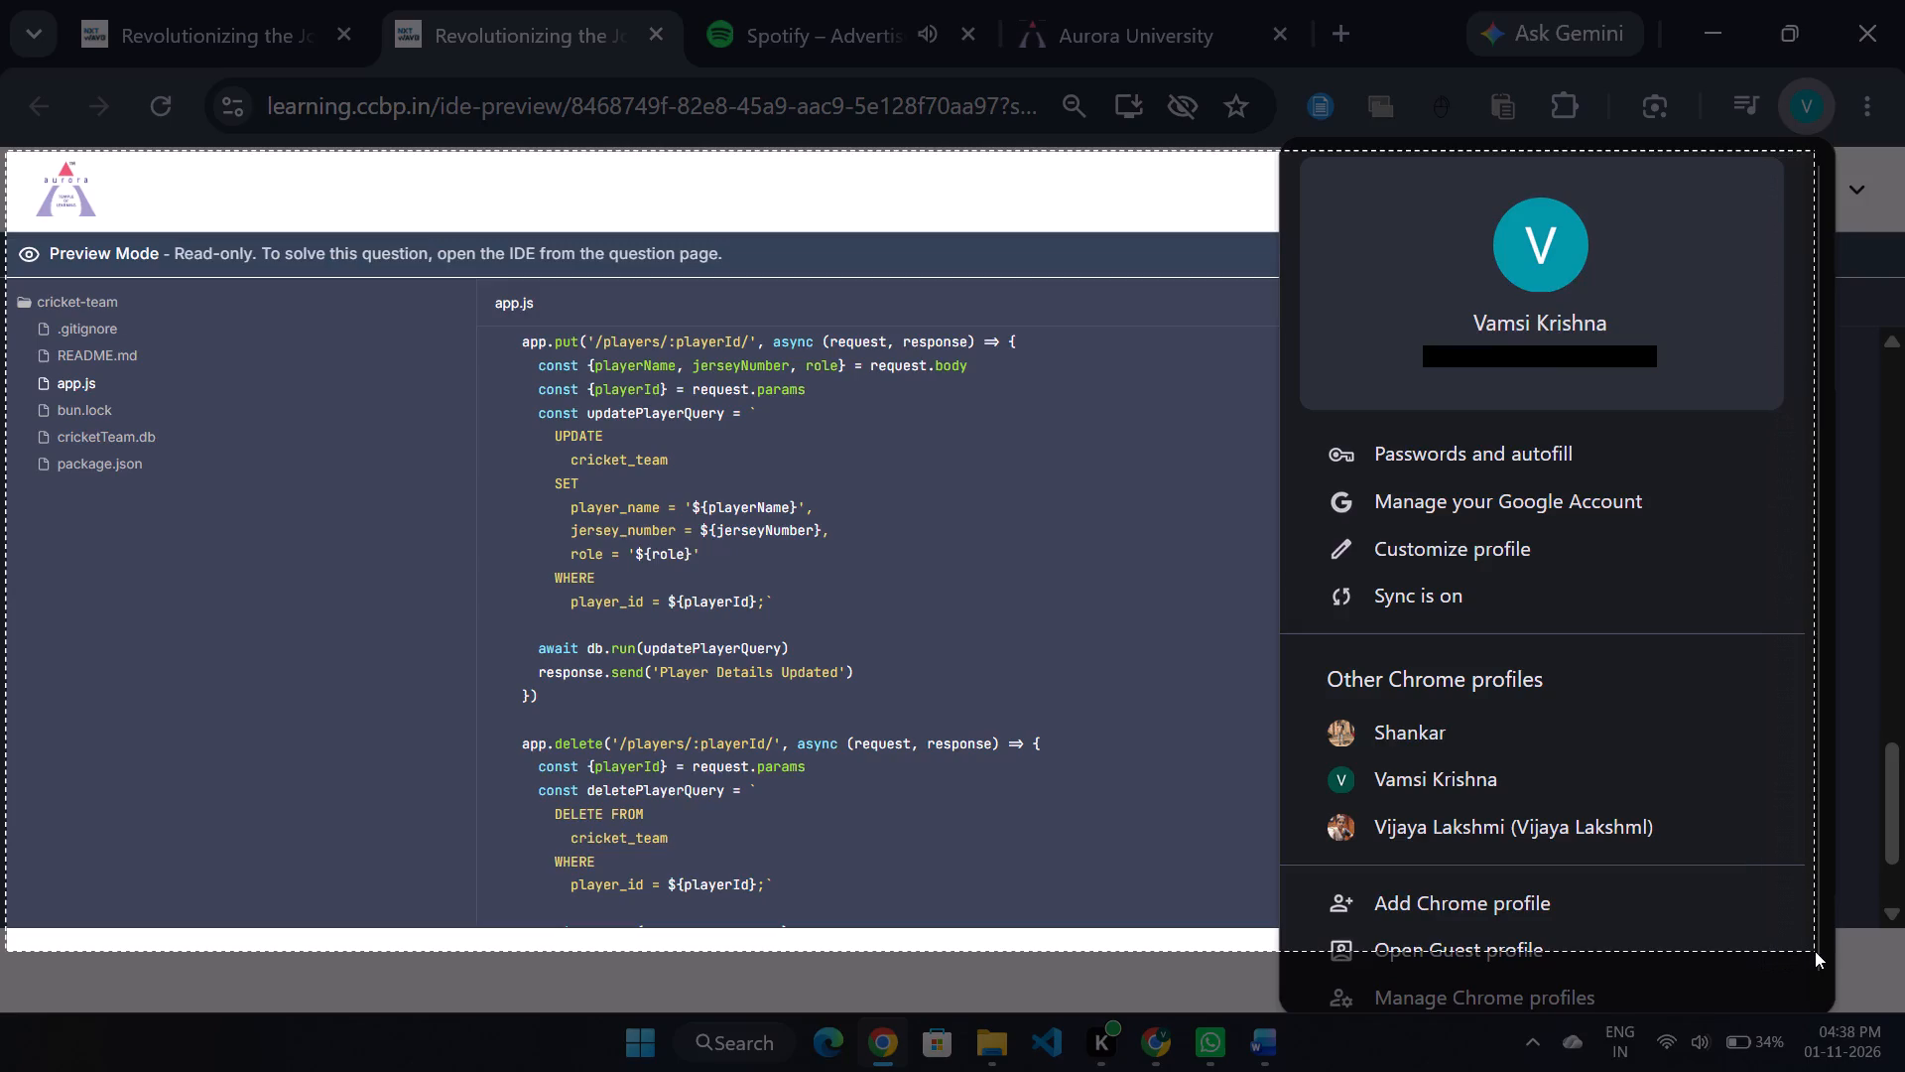
{"action": "left_click_drag", "start_coordinate": [1815, 951], "coordinate": [1820, 978]}
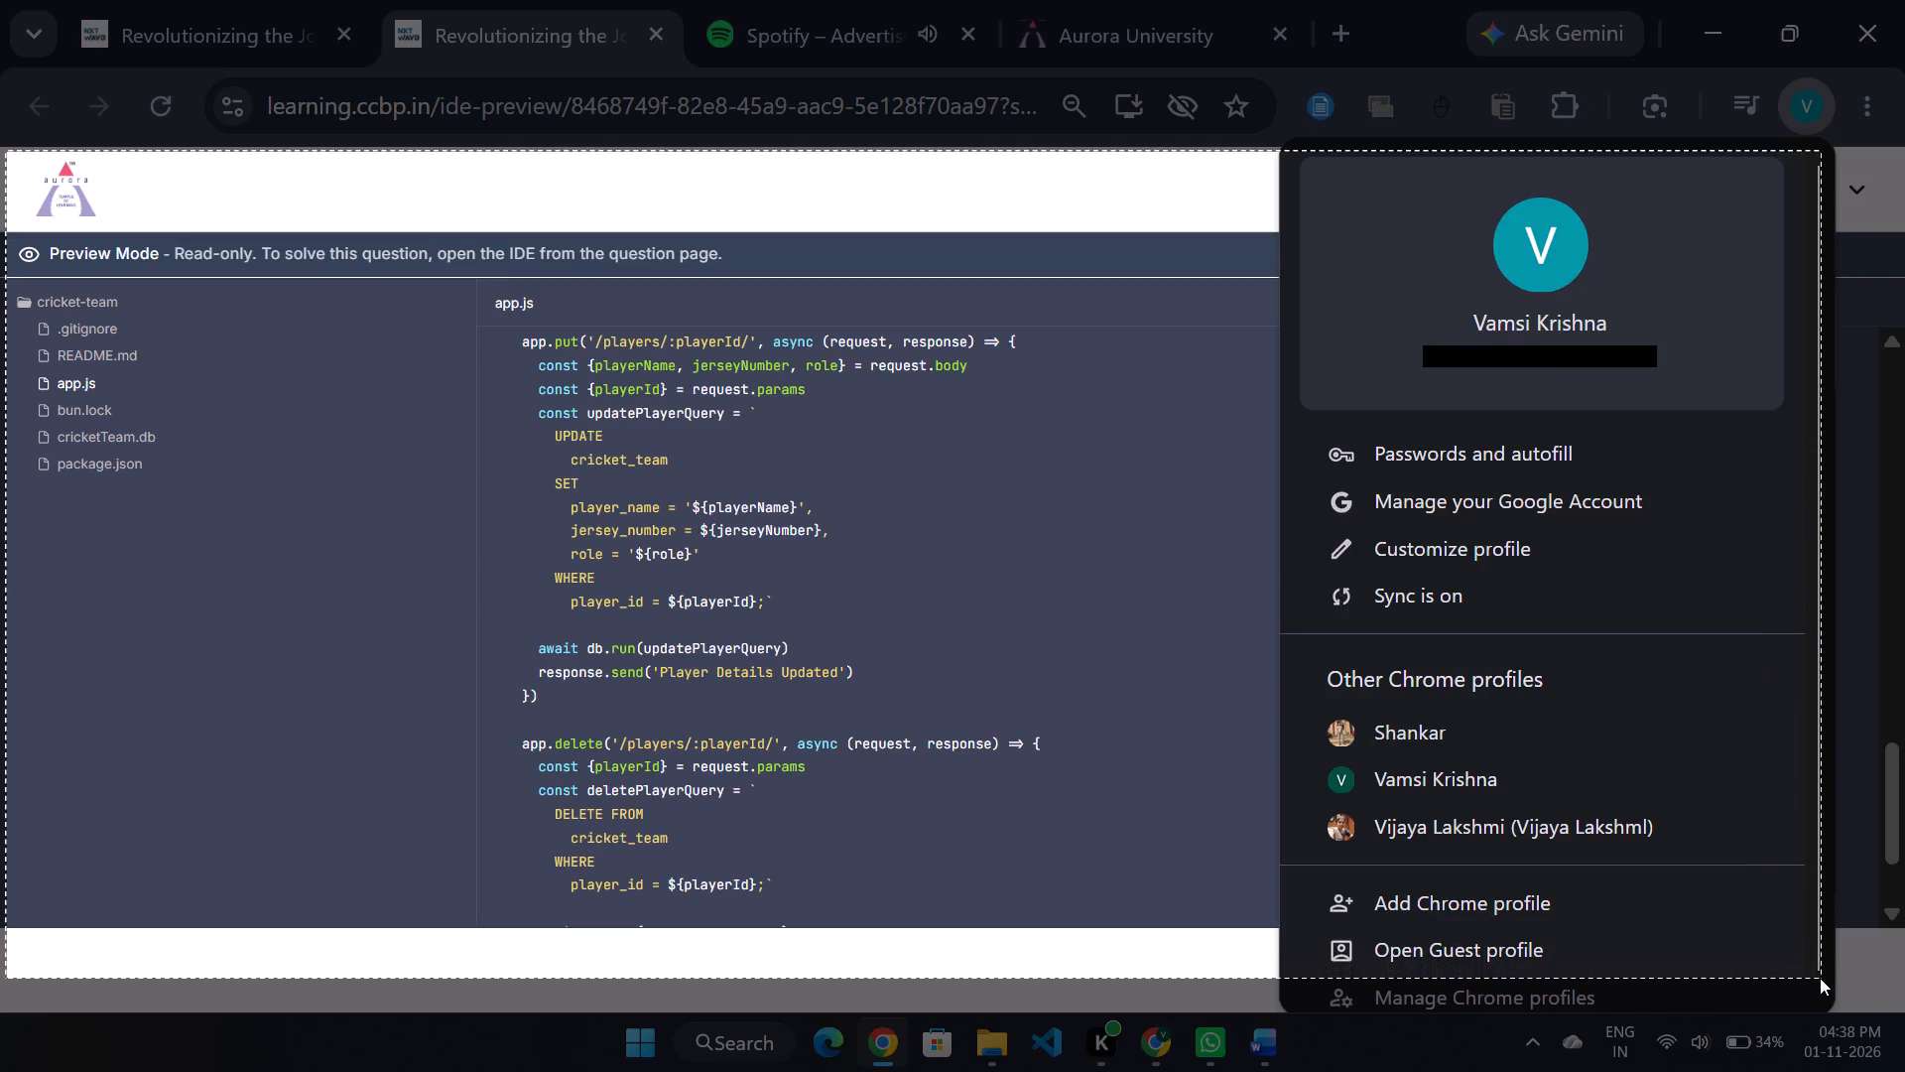
{"action": "left_click_drag", "start_coordinate": [1820, 978], "coordinate": [1812, 970]}
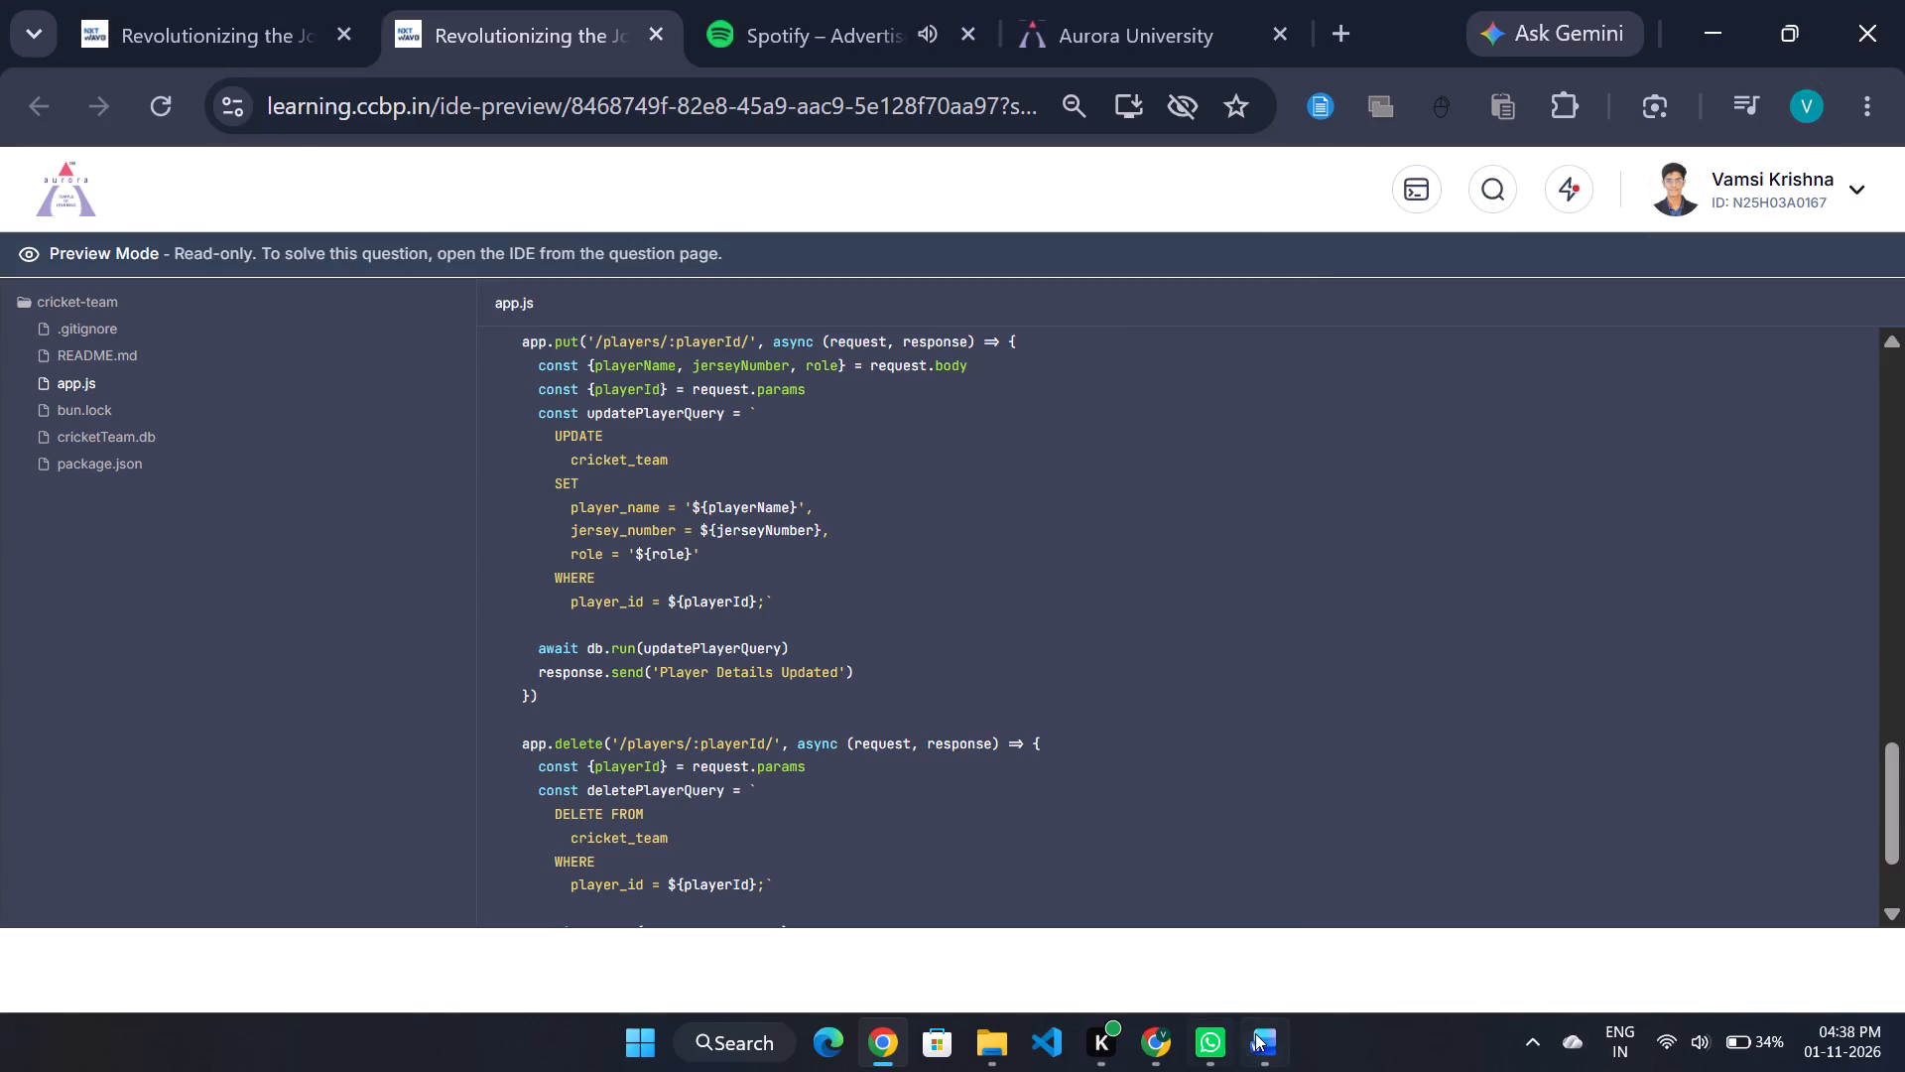
Paste the PUT and DELETE routes screenshot into the Word report on a new line below the last screenshot.
{"action": "left_click", "coordinate": [1256, 1033]}
{"action": "key", "text": "Return"}
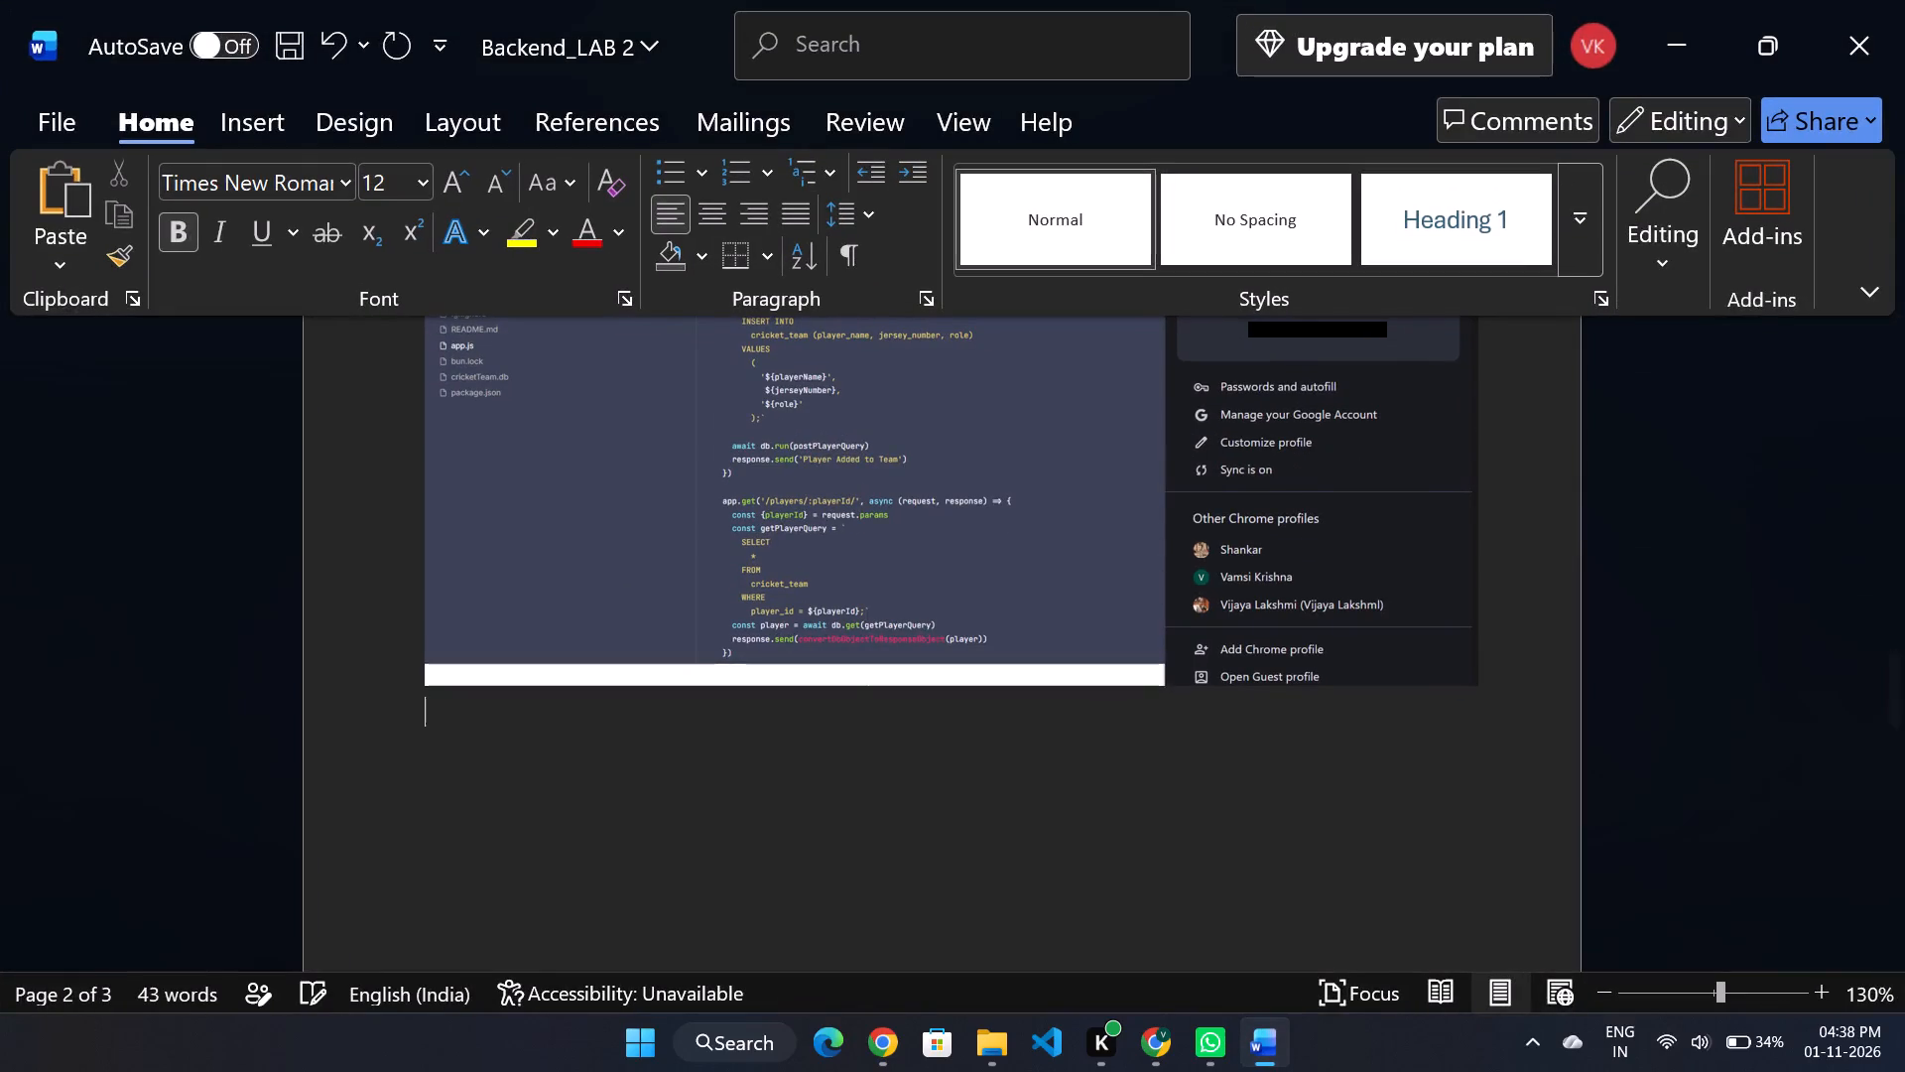
{"action": "key", "text": "ctrl+v"}
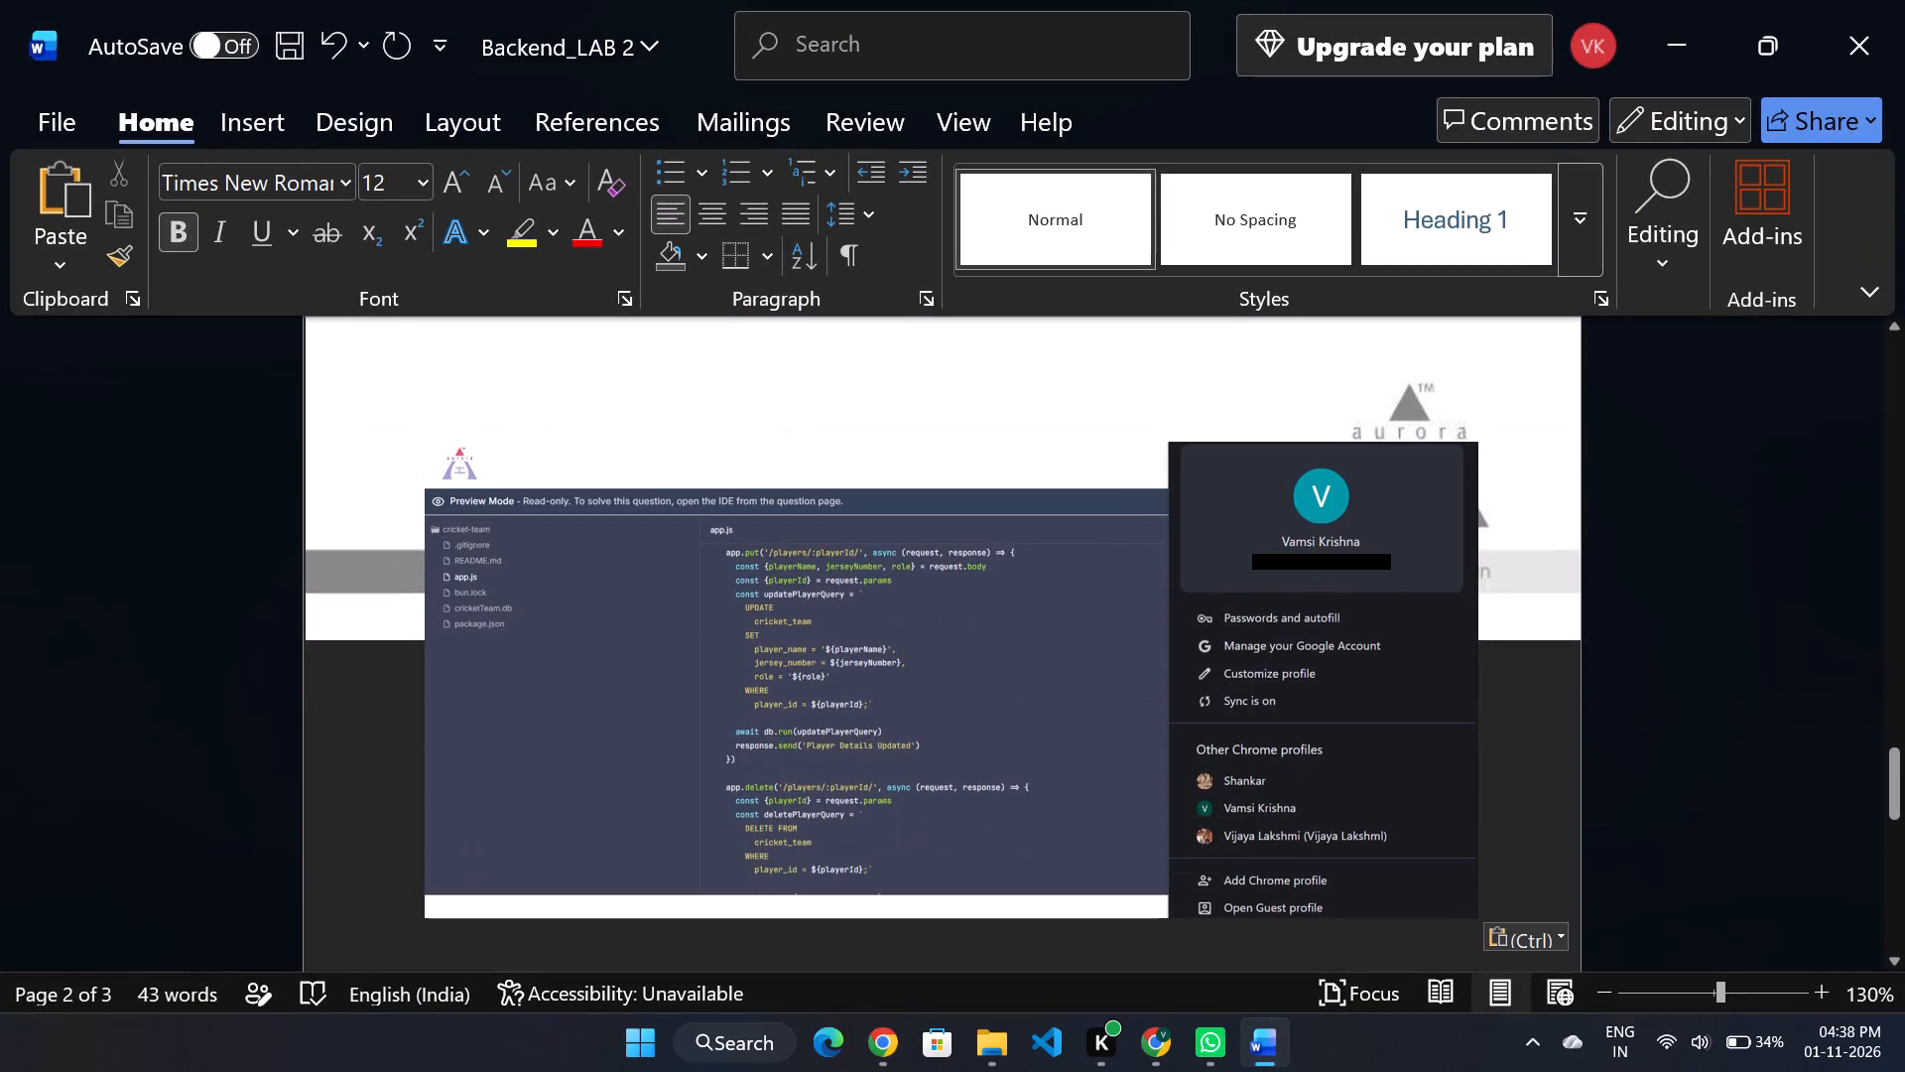
Cut the PUT and DELETE routes screenshot out of the Word report.
{"action": "left_click", "coordinate": [923, 668]}
{"action": "key", "text": "ctrl+x"}
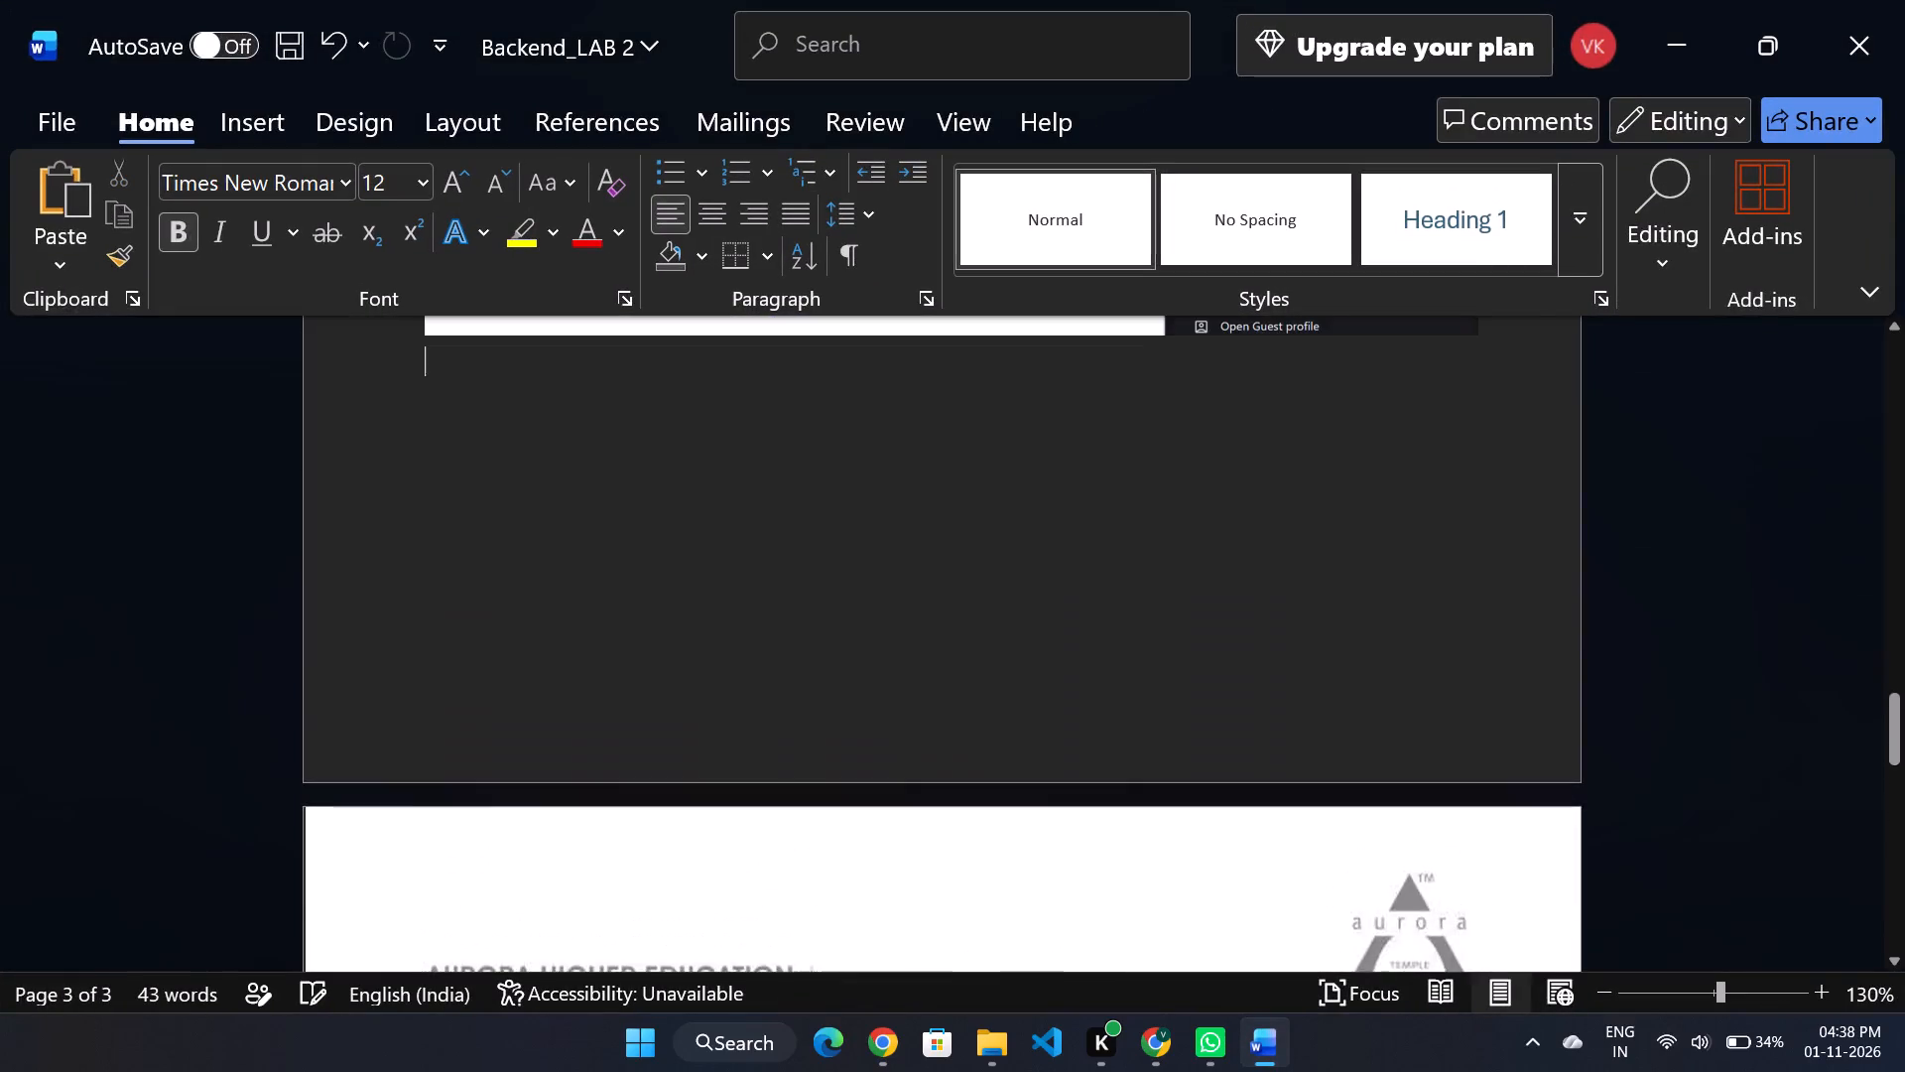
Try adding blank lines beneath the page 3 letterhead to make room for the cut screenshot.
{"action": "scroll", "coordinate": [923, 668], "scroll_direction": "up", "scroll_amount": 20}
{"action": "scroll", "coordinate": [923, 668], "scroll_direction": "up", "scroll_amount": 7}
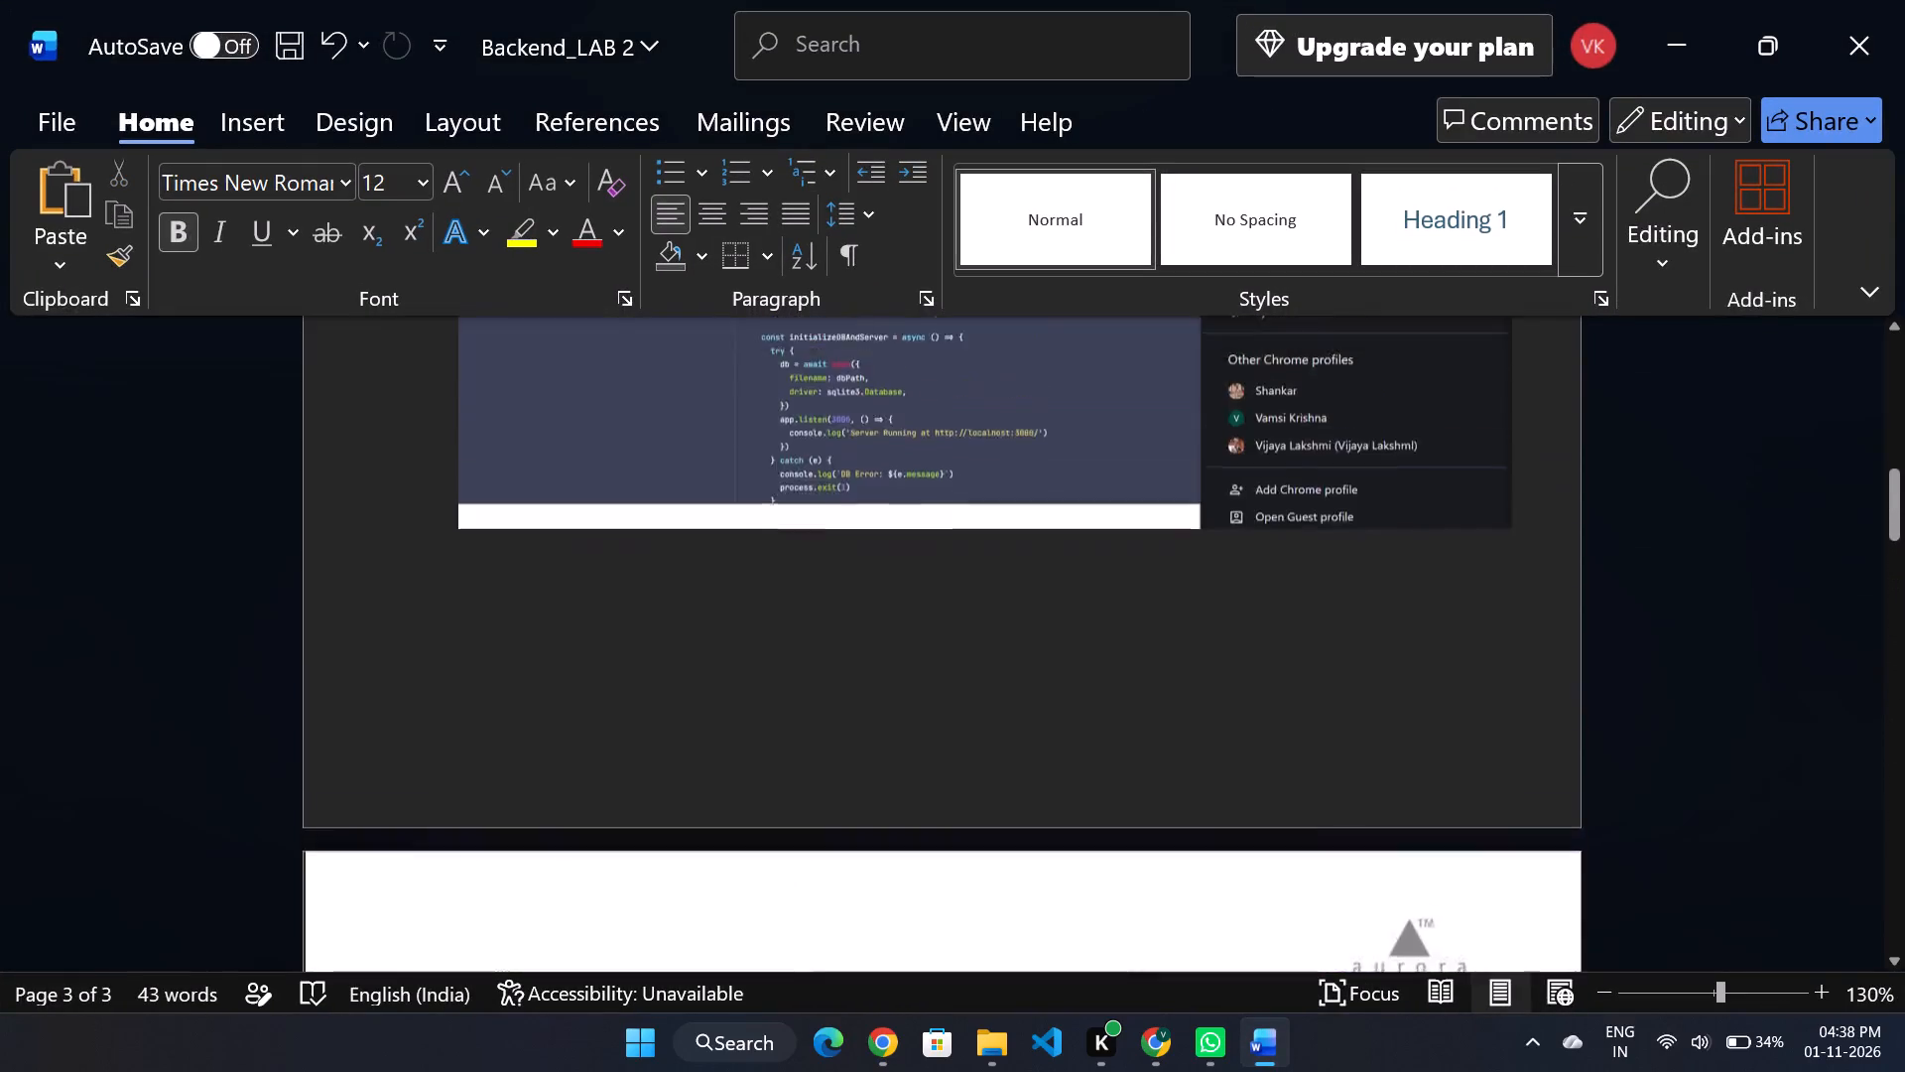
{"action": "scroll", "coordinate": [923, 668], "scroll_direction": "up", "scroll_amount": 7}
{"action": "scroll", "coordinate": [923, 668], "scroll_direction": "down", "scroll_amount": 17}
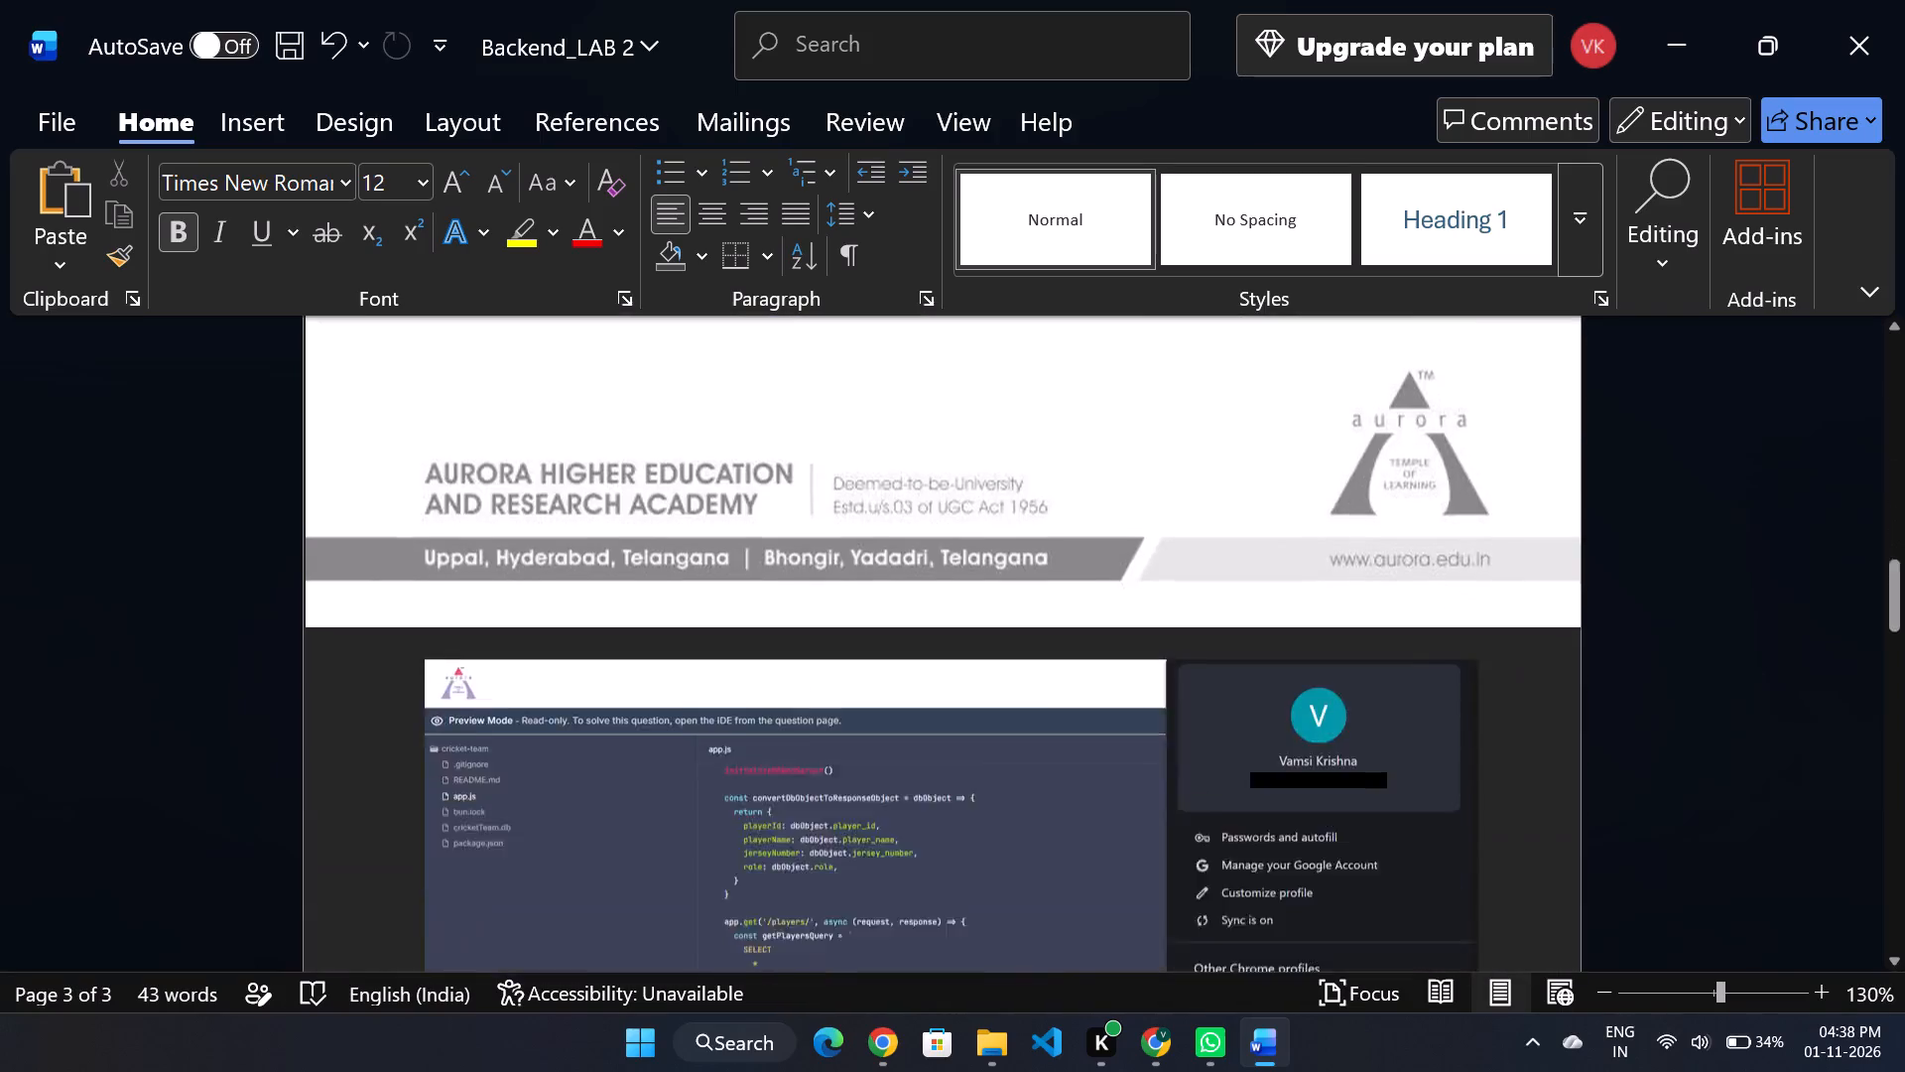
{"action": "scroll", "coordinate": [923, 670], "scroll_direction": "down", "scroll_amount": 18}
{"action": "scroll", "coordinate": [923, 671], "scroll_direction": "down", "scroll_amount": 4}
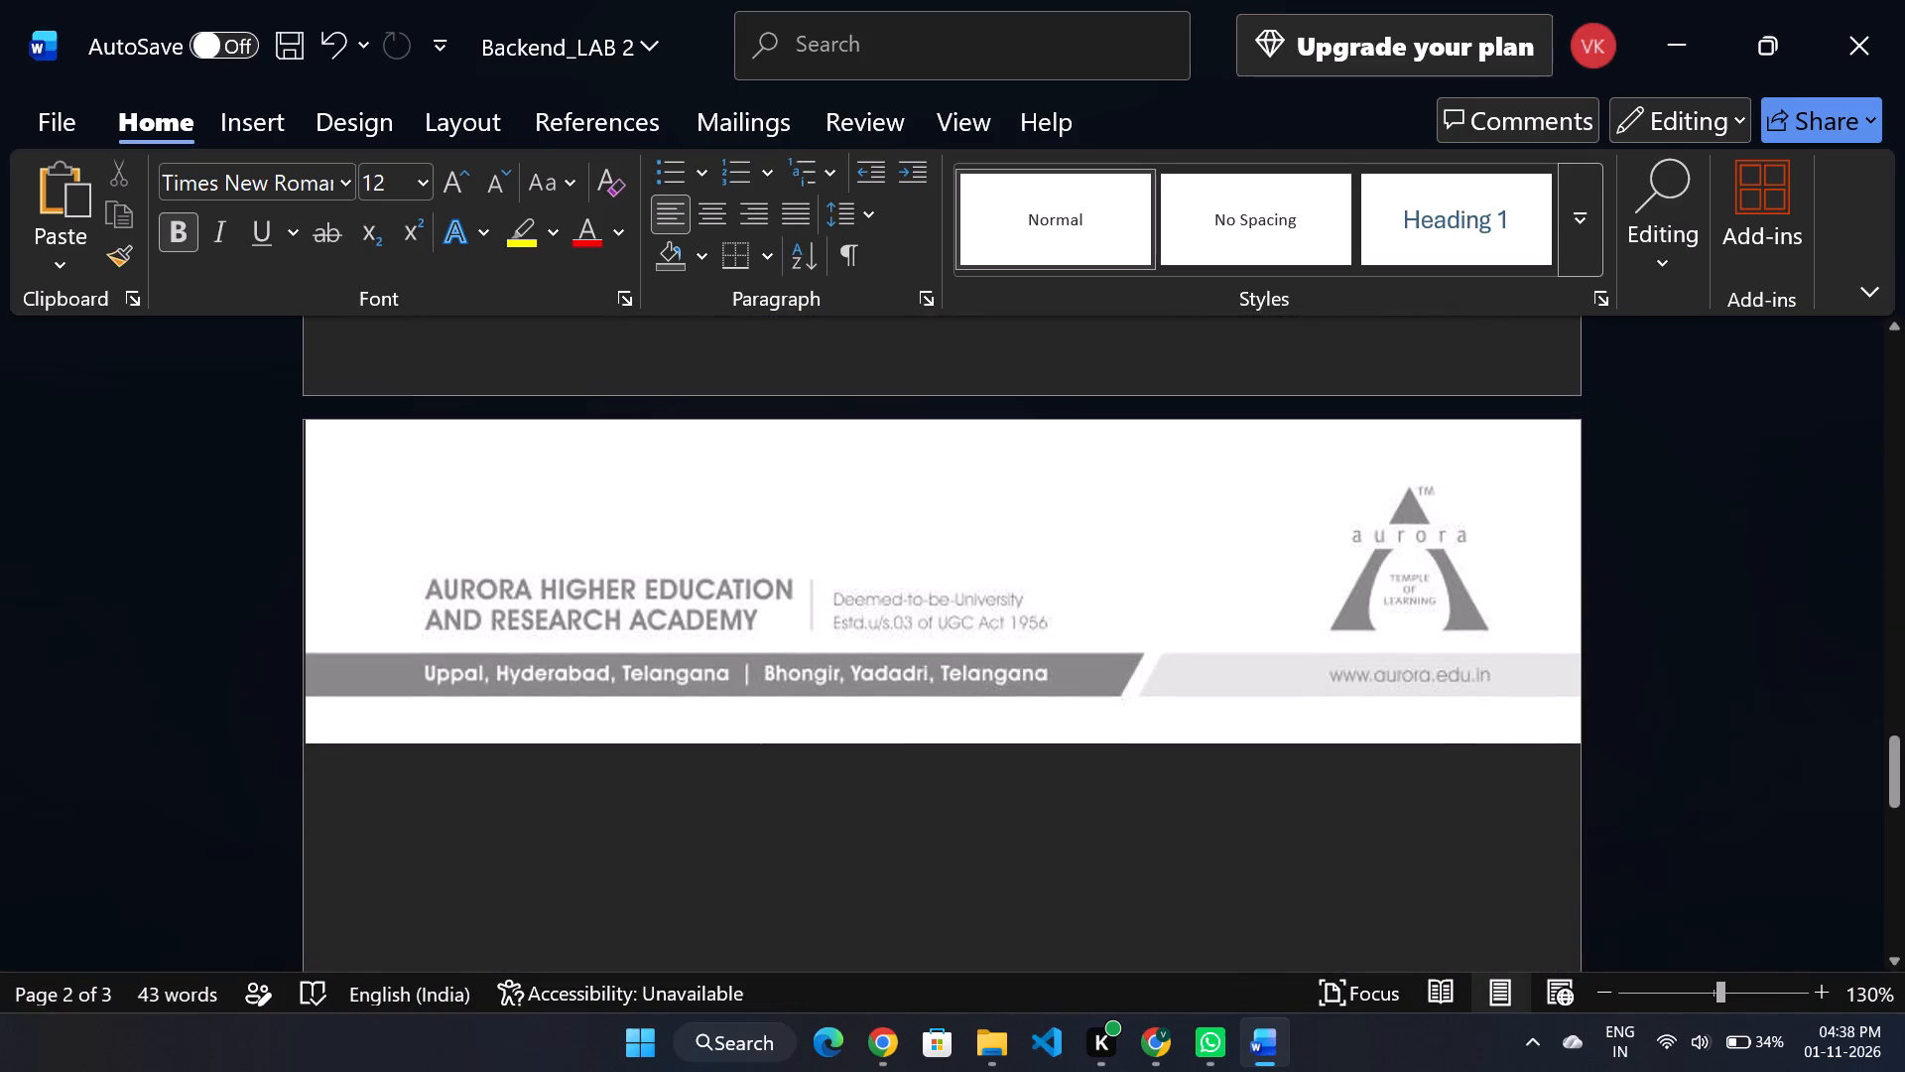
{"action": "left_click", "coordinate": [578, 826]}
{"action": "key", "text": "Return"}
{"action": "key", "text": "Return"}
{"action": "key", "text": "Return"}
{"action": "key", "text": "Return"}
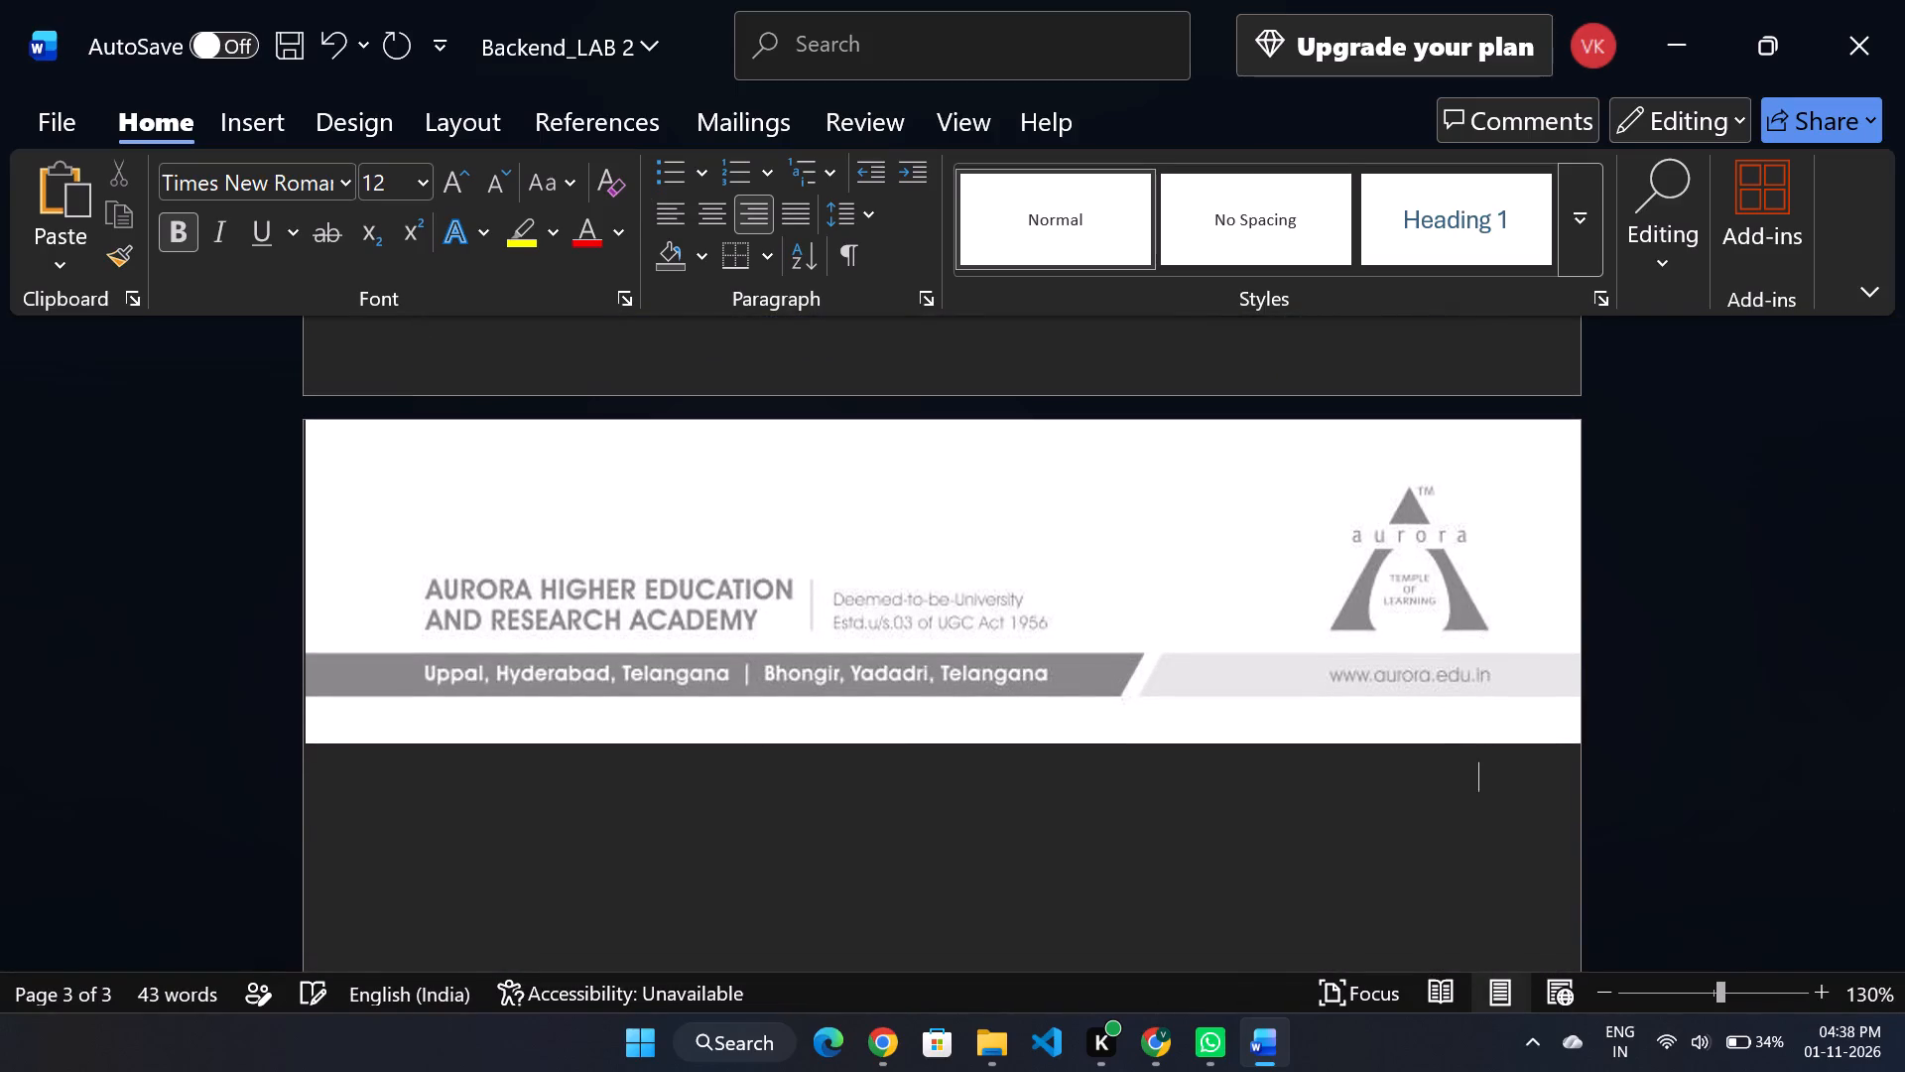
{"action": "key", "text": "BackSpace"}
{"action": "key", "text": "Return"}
Delete the empty lines back to just below the last screenshot on page 2.
{"action": "key", "text": "BackSpace"}
{"action": "key", "text": "BackSpace"}
{"action": "key", "text": "BackSpace"}
{"action": "key", "text": "BackSpace"}
{"action": "key", "text": "BackSpace"}
{"action": "key", "text": "BackSpace"}
{"action": "key", "text": "BackSpace"}
{"action": "key", "text": "BackSpace"}
{"action": "key", "text": "BackSpace"}
{"action": "key", "text": "BackSpace"}
{"action": "key", "text": "BackSpace"}
{"action": "key", "text": "BackSpace"}
{"action": "key", "text": "BackSpace"}
{"action": "key", "text": "BackSpace"}
{"action": "key", "text": "BackSpace"}
{"action": "key", "text": "BackSpace"}
{"action": "key", "text": "BackSpace"}
{"action": "key", "text": "BackSpace"}
{"action": "key", "text": "BackSpace"}
{"action": "key", "text": "BackSpace"}
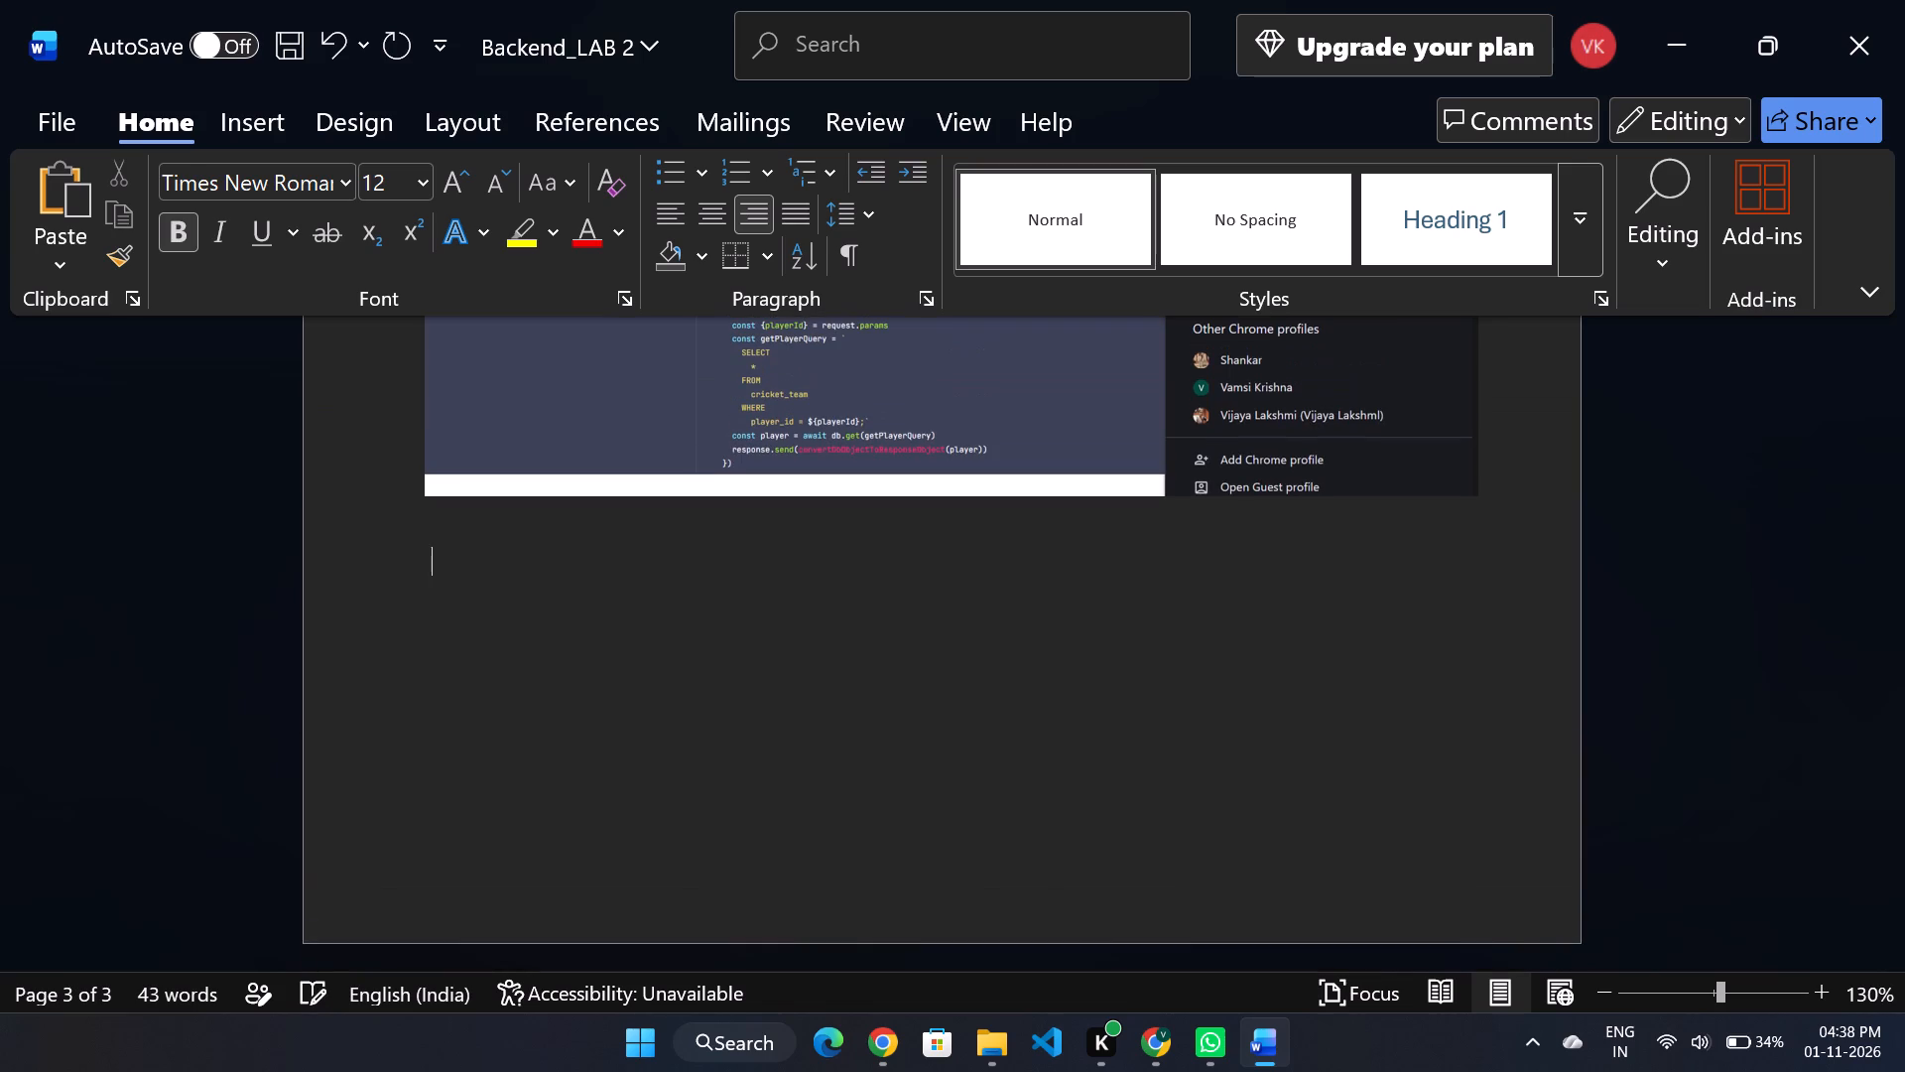
{"action": "key", "text": "BackSpace"}
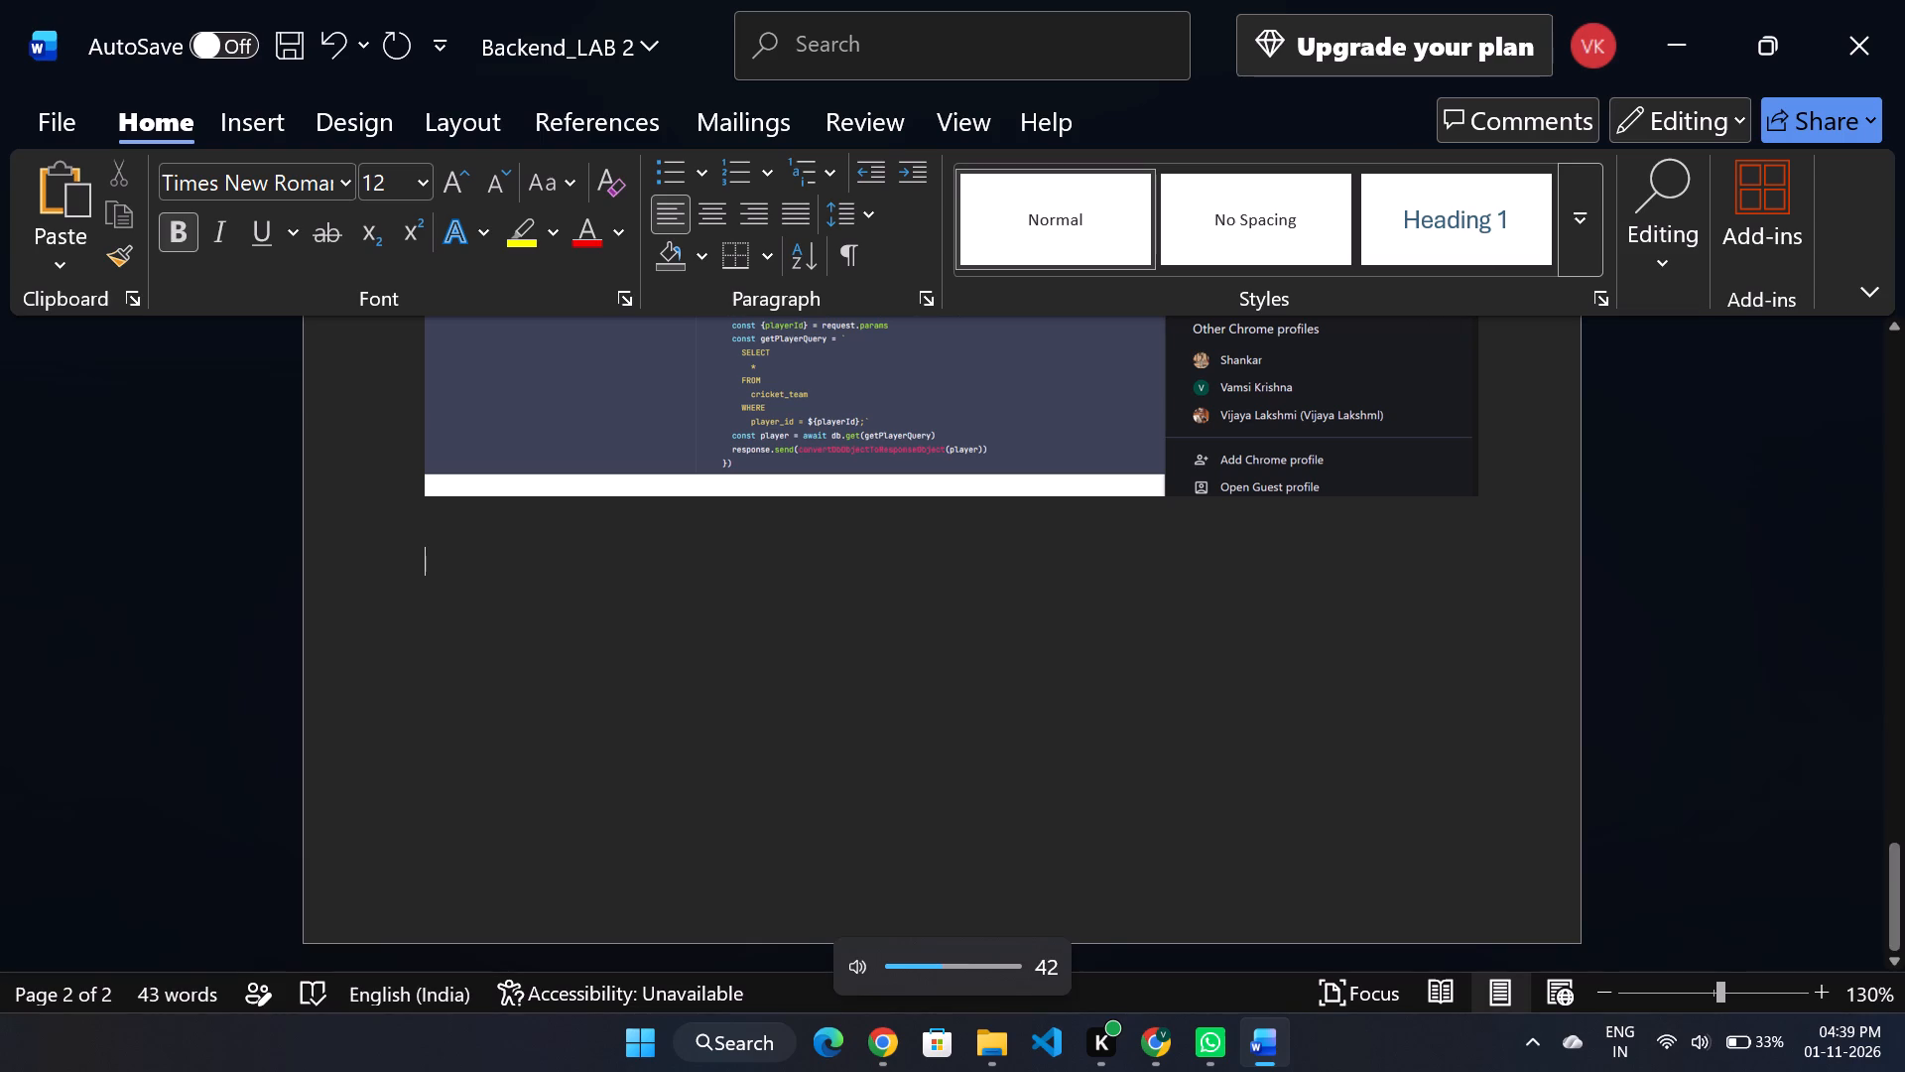
Add blank lines down to below the page 3 letterhead and paste the PUT and DELETE routes screenshot there.
{"action": "scroll", "coordinate": [1163, 603], "scroll_direction": "down", "scroll_amount": 3}
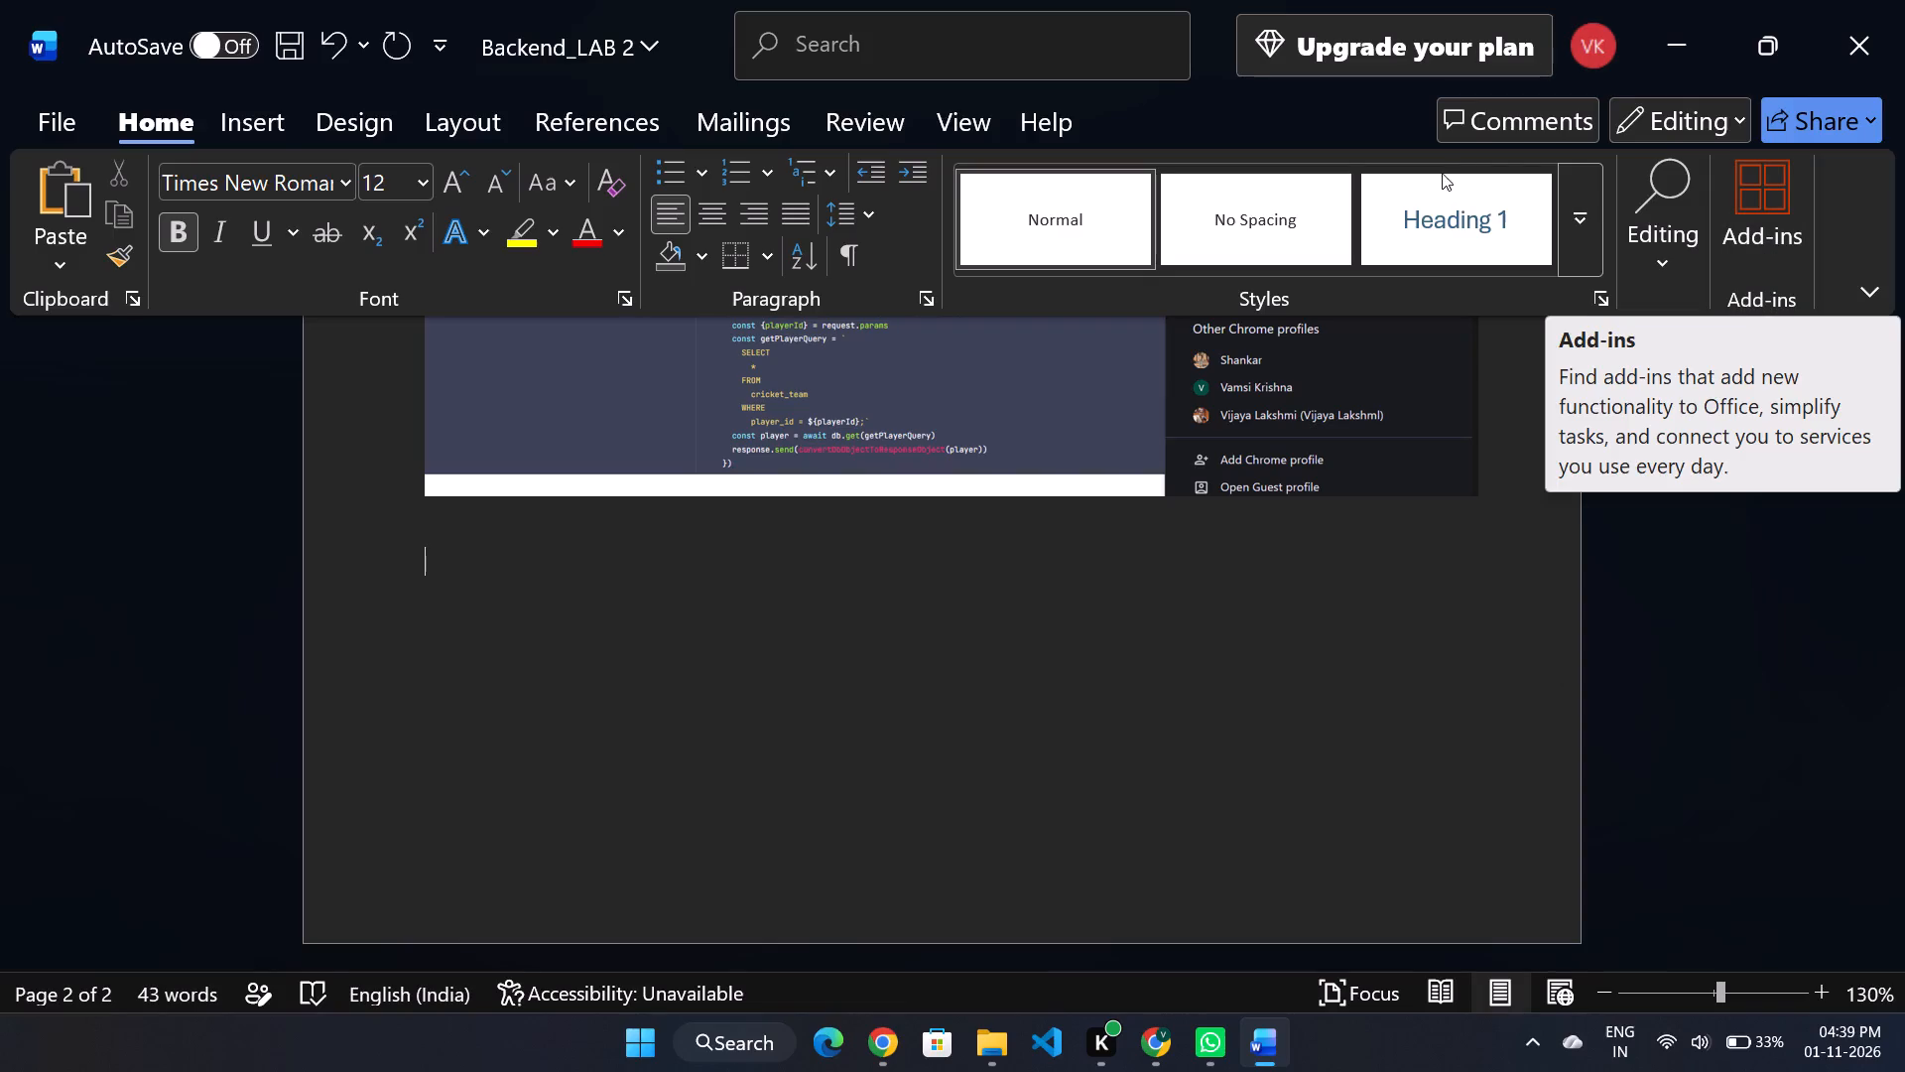
{"action": "scroll", "coordinate": [474, 678], "scroll_direction": "down", "scroll_amount": 4}
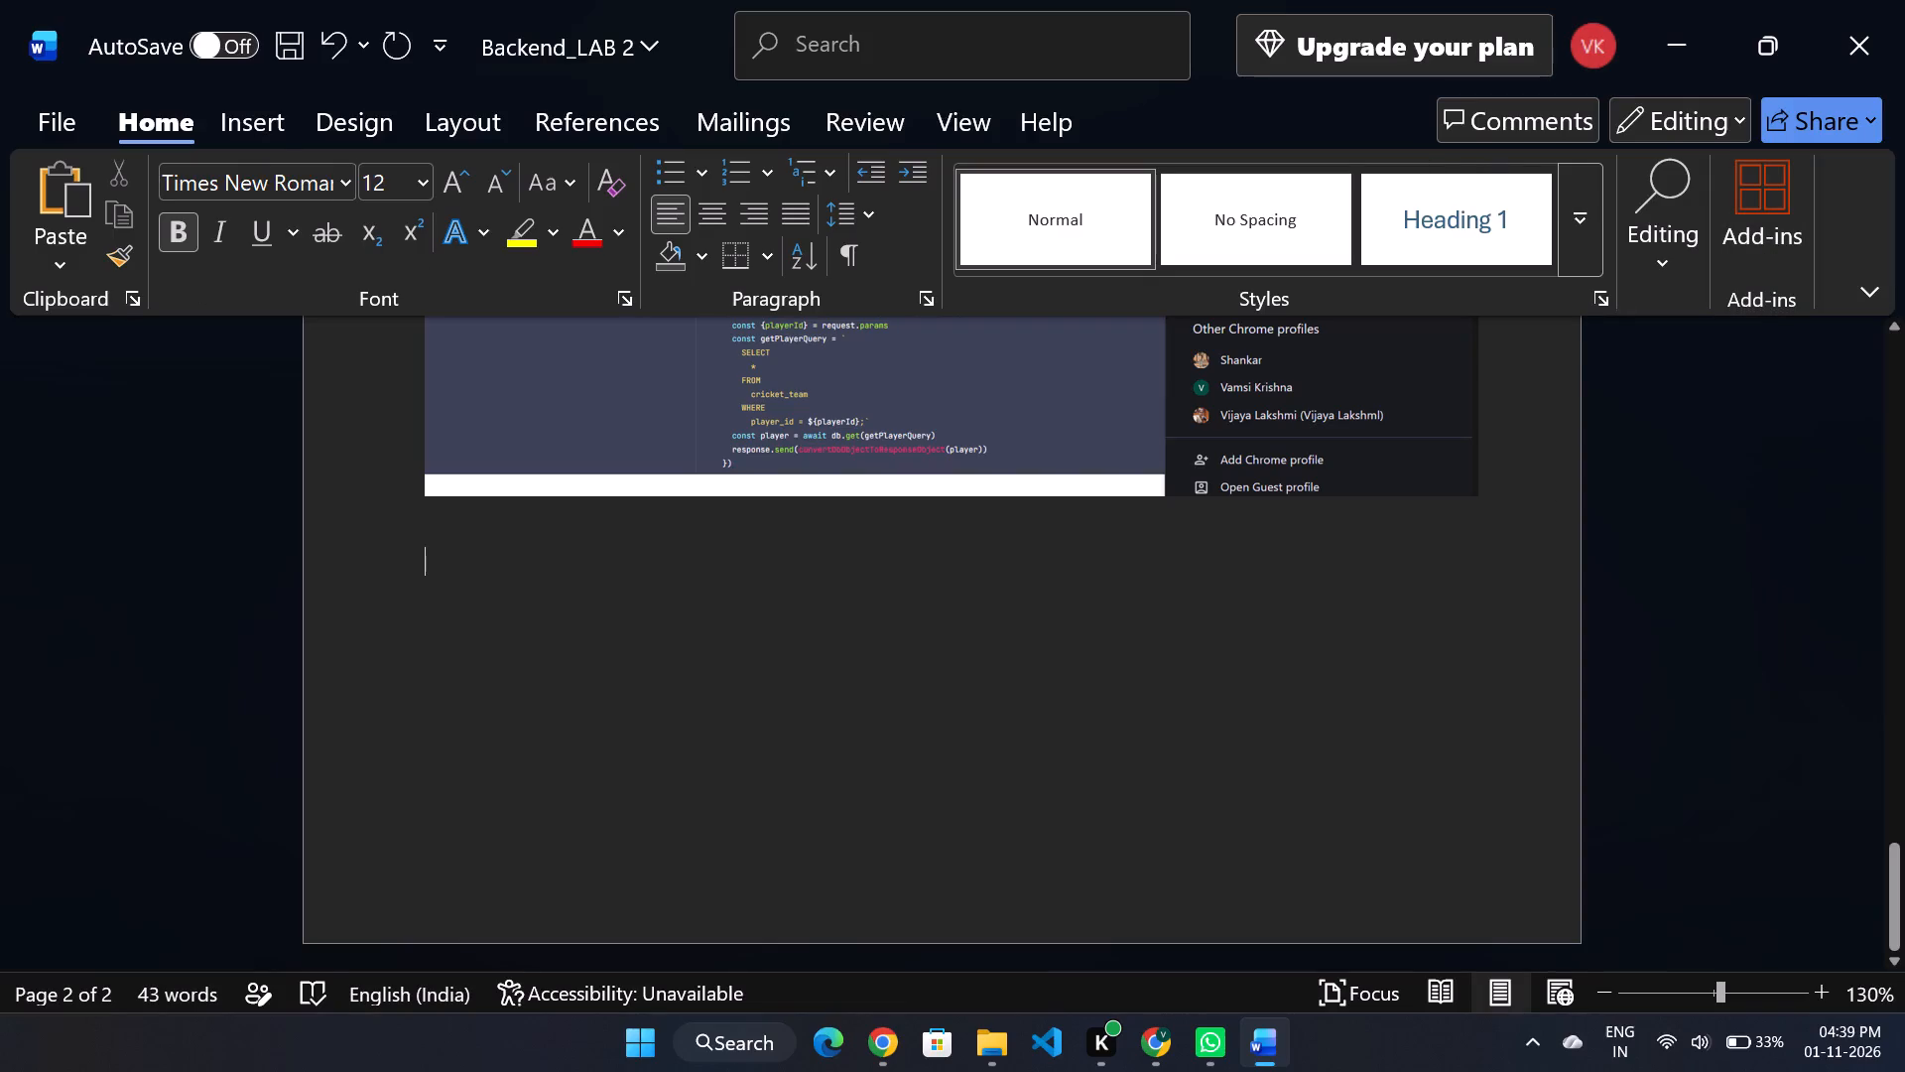
{"action": "key", "text": "Return"}
{"action": "key", "text": "Return"}
{"action": "key", "text": "Return"}
{"action": "key", "text": "Return"}
{"action": "key", "text": "Return"}
{"action": "key", "text": "Return"}
{"action": "key", "text": "Return"}
{"action": "key", "text": "Return"}
{"action": "key", "text": "Return"}
{"action": "key", "text": "Return"}
{"action": "key", "text": "Return"}
{"action": "key", "text": "Return"}
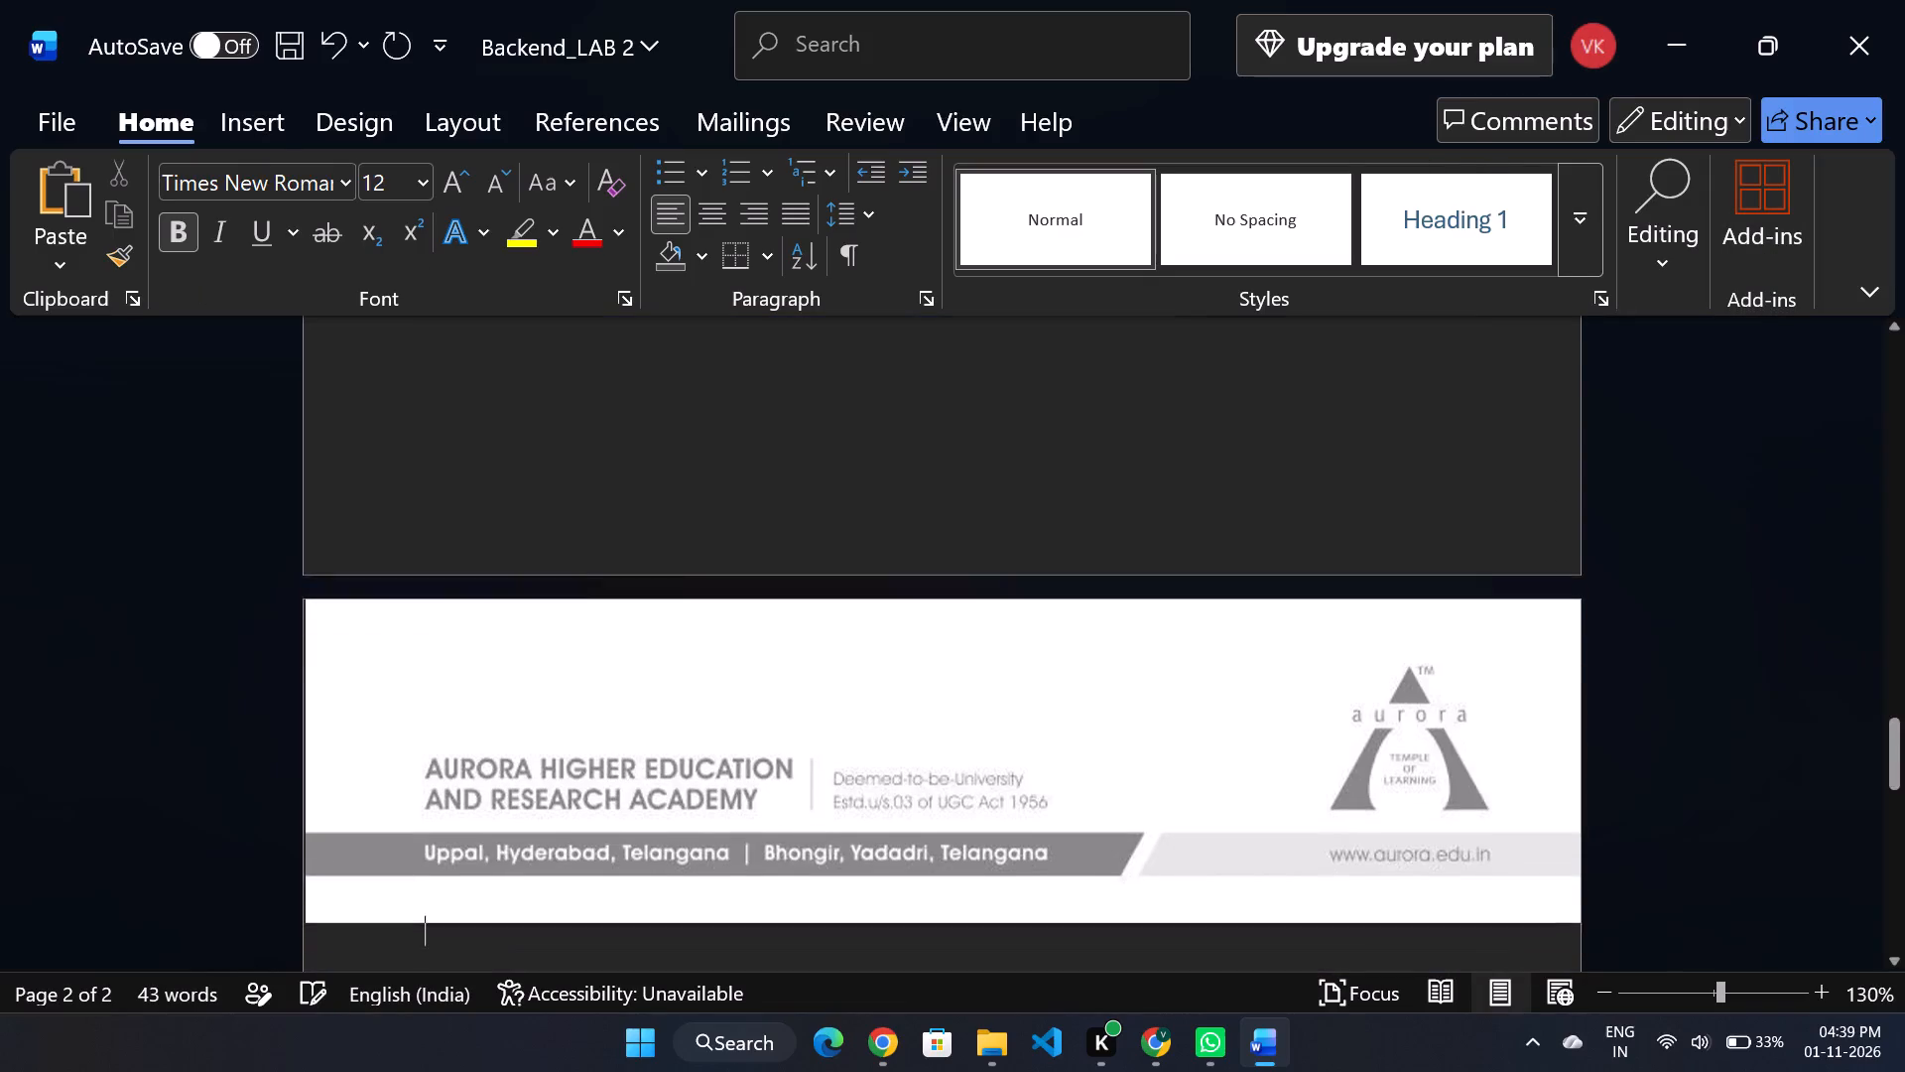
{"action": "key", "text": "Return"}
{"action": "key", "text": "Return"}
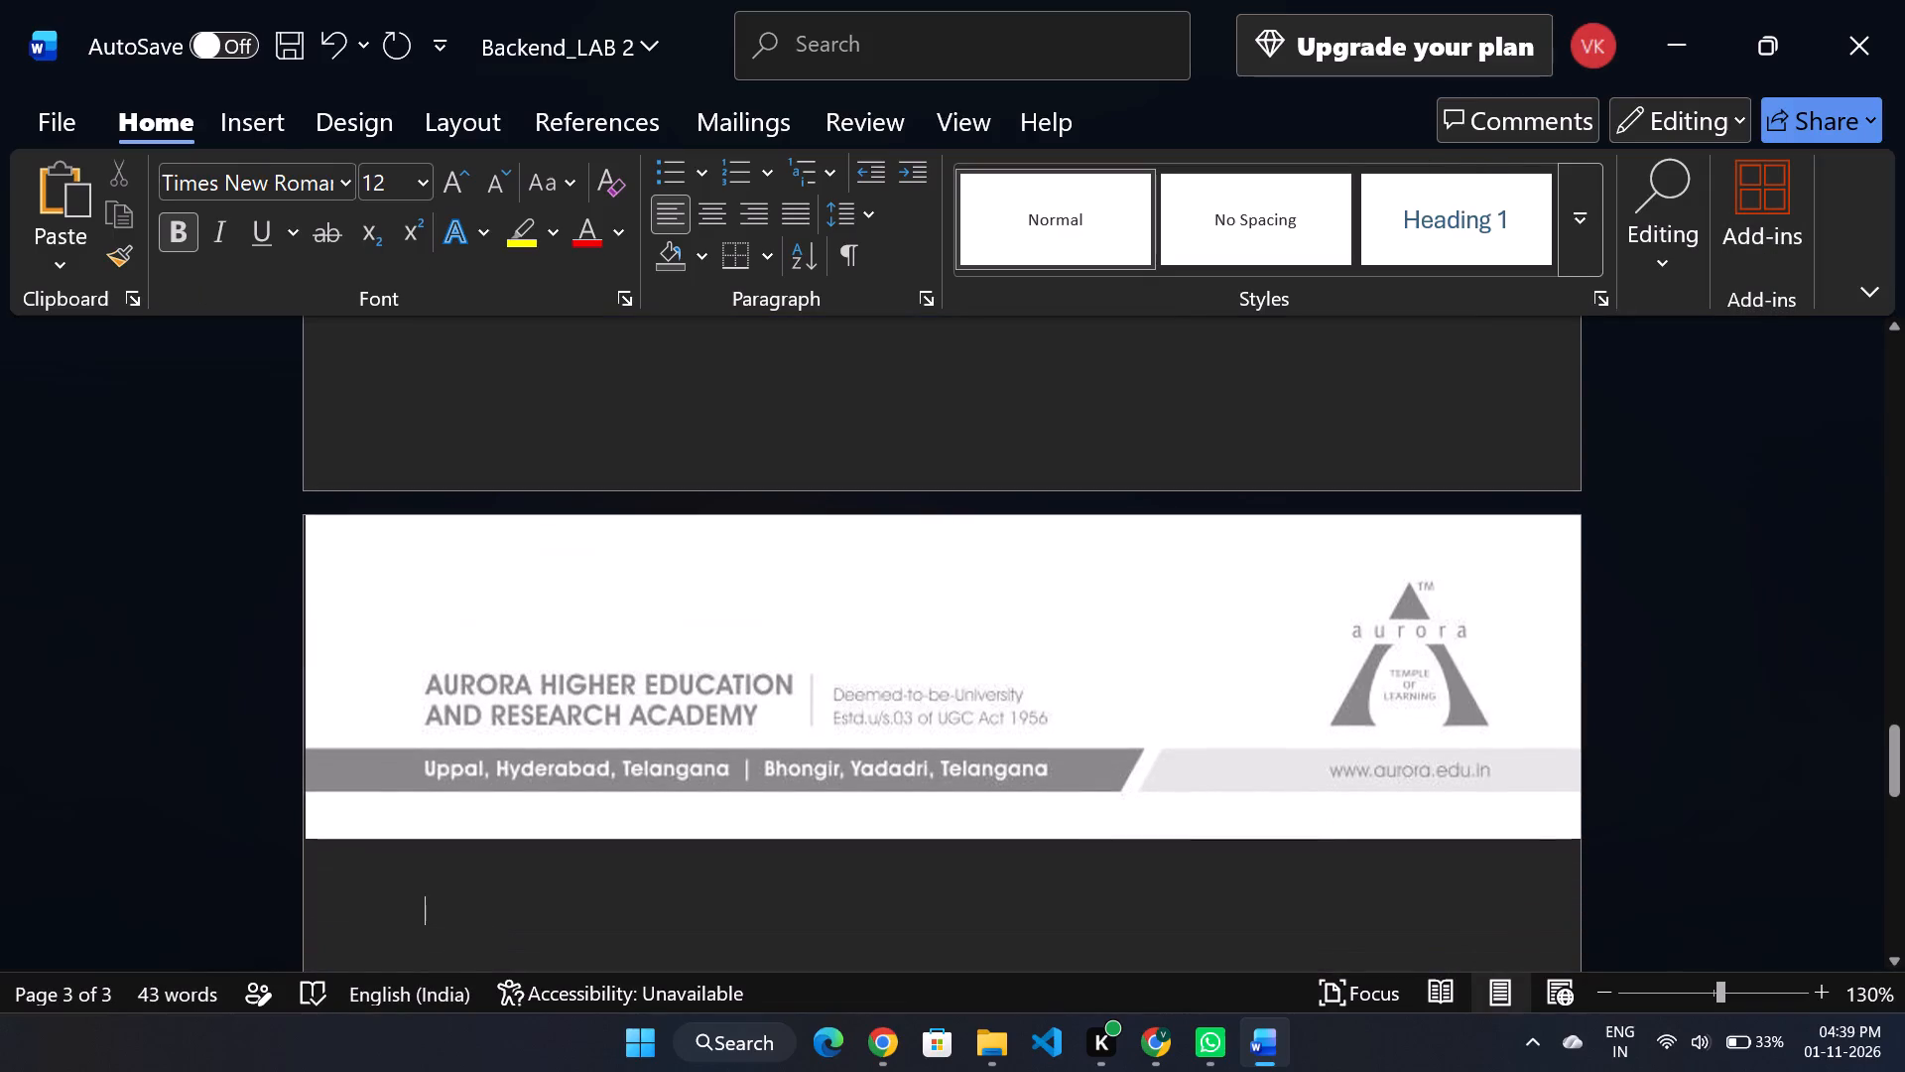
{"action": "key", "text": "ctrl+v"}
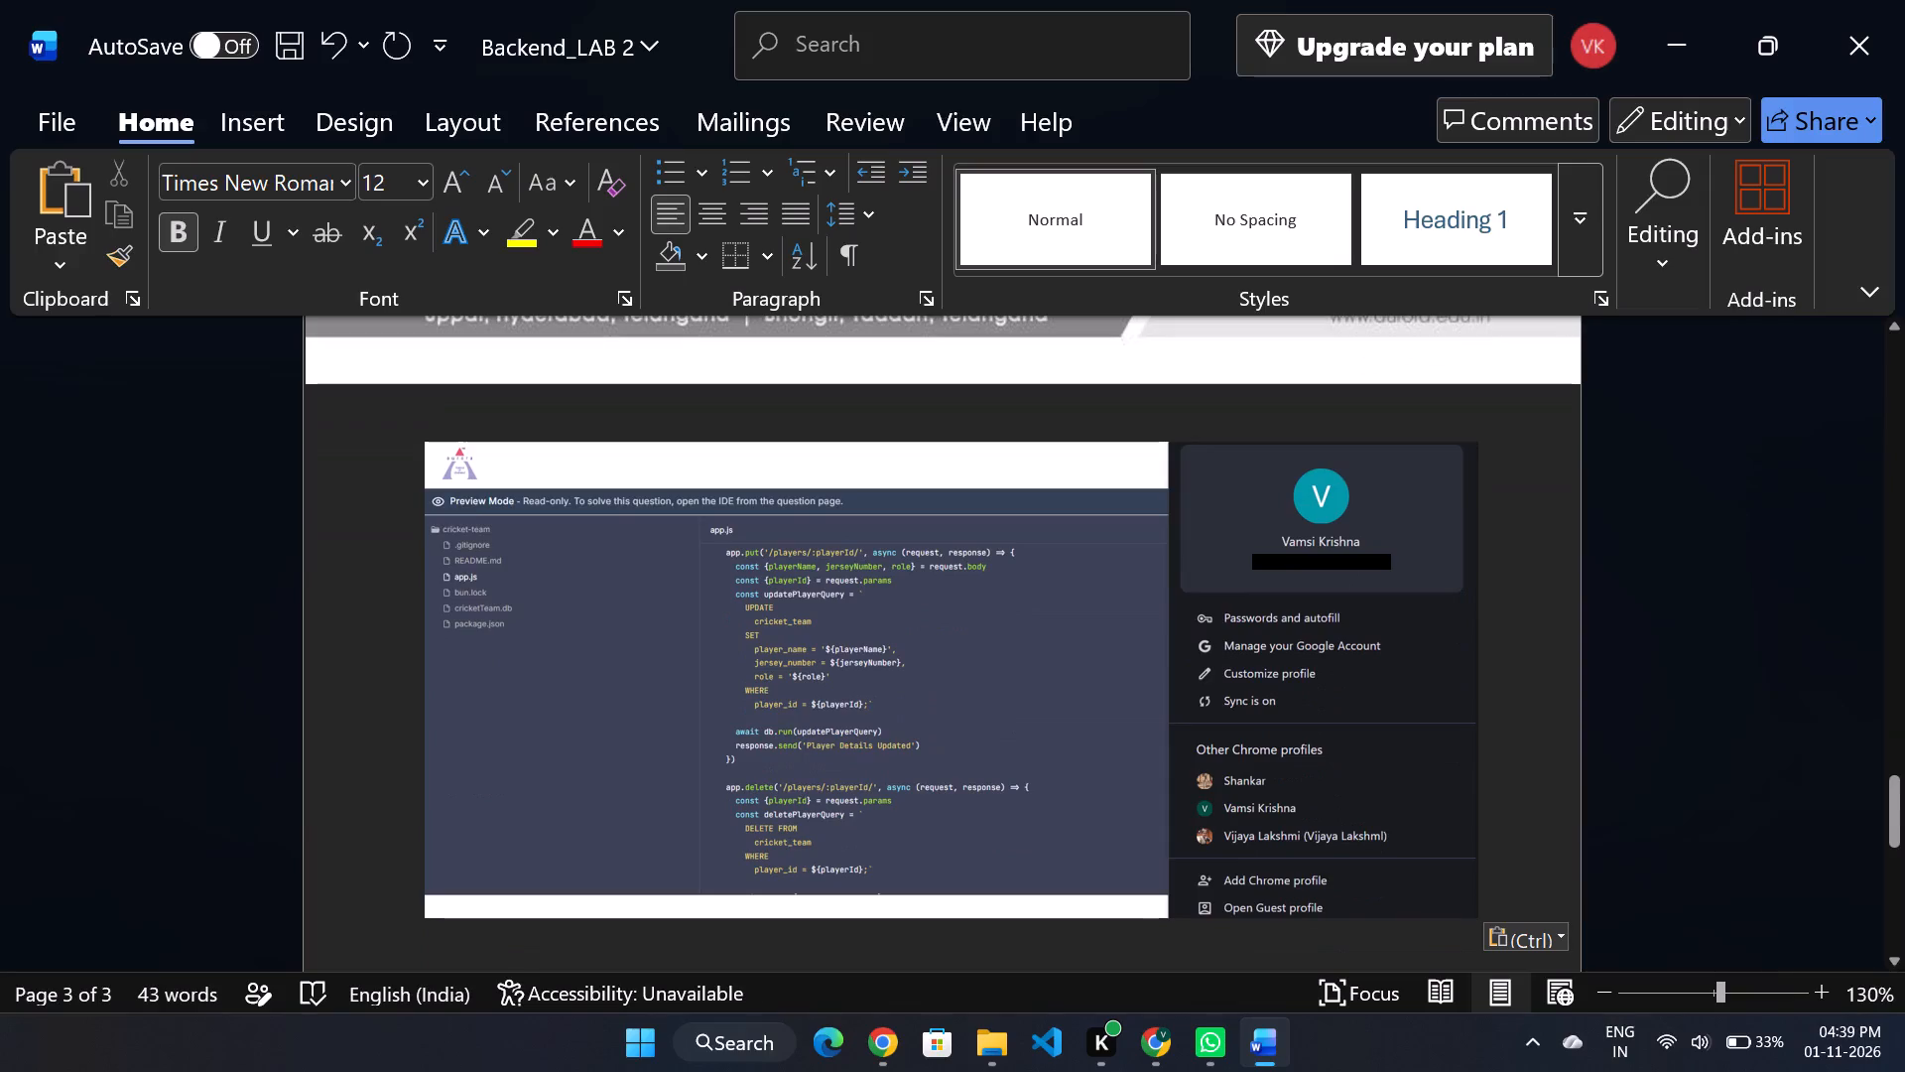
{"action": "scroll", "coordinate": [915, 671], "scroll_direction": "down", "scroll_amount": 1}
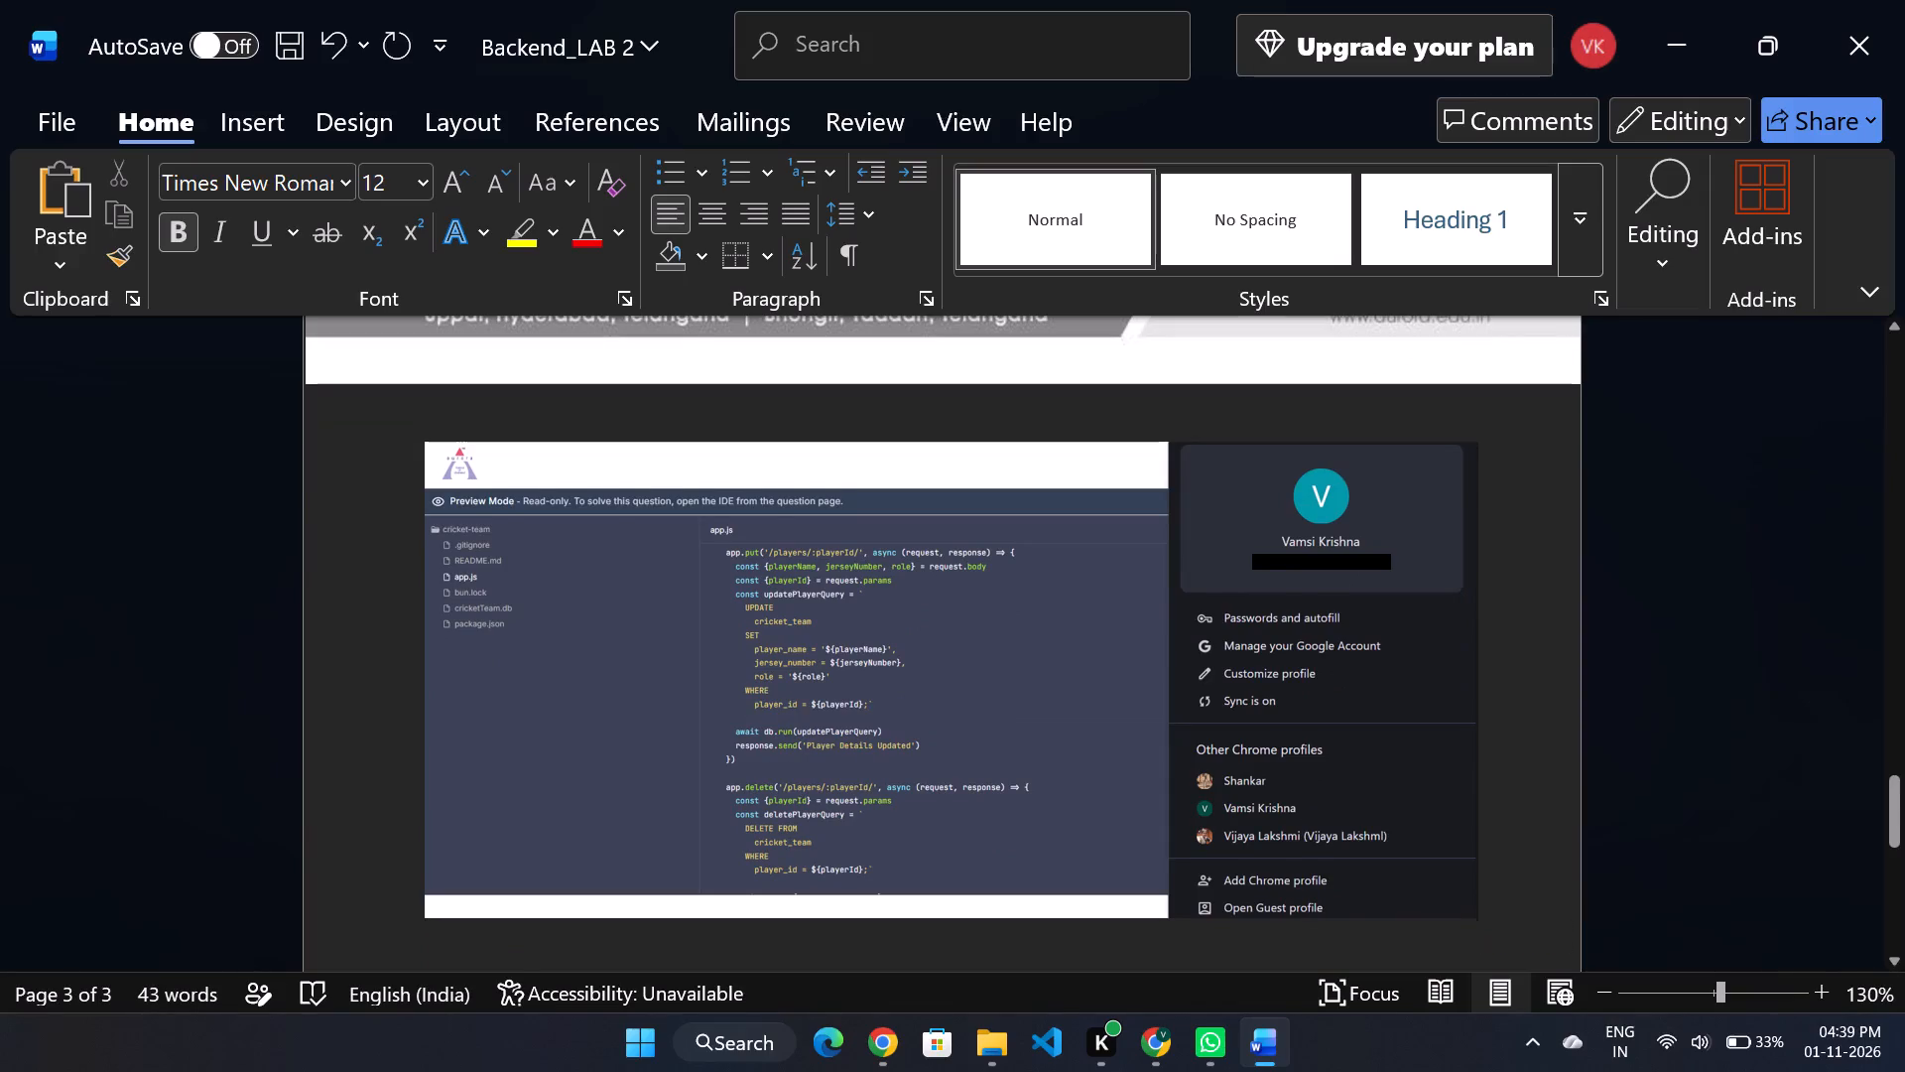
{"action": "scroll", "coordinate": [915, 671], "scroll_direction": "down", "scroll_amount": 2}
Return to Chrome and bring the end of app.js into view, down to module.exports = app.
{"action": "left_click", "coordinate": [1663, 56]}
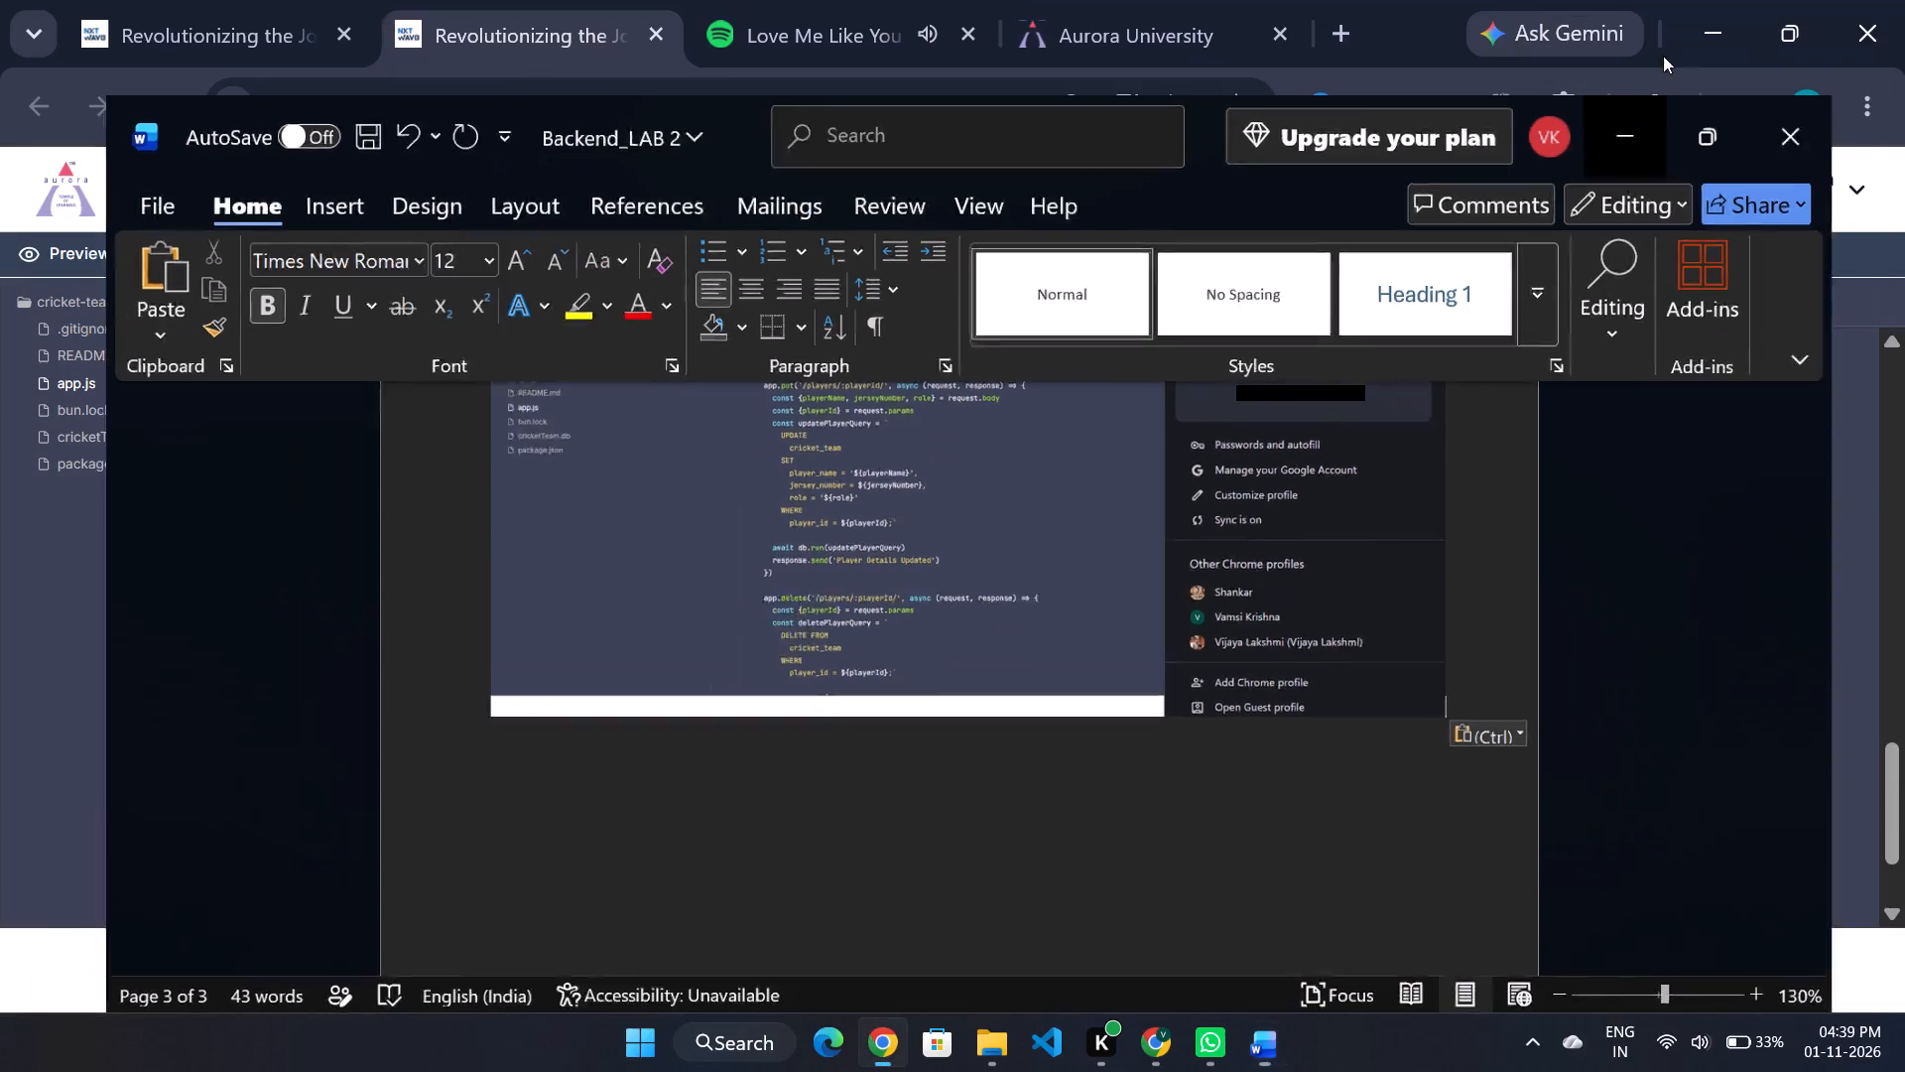
{"action": "scroll", "coordinate": [1203, 527], "scroll_direction": "down", "scroll_amount": 6}
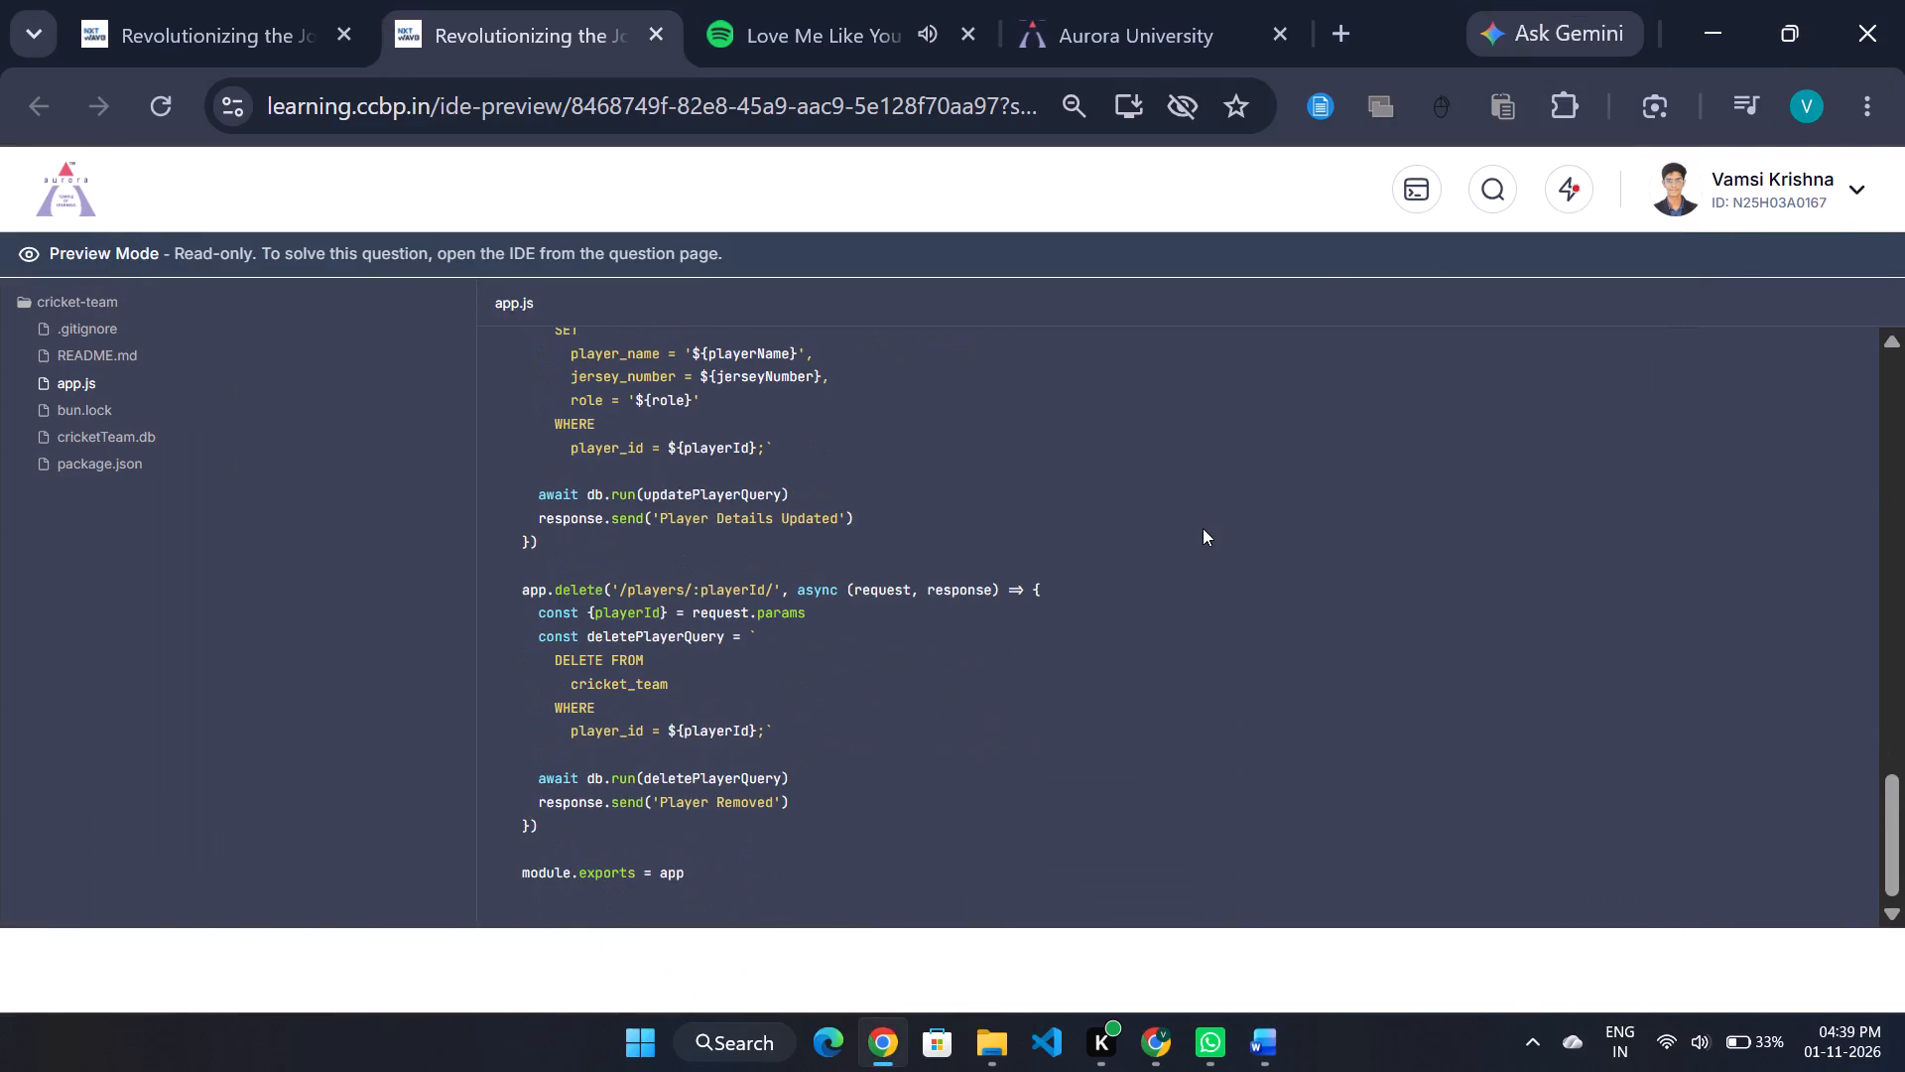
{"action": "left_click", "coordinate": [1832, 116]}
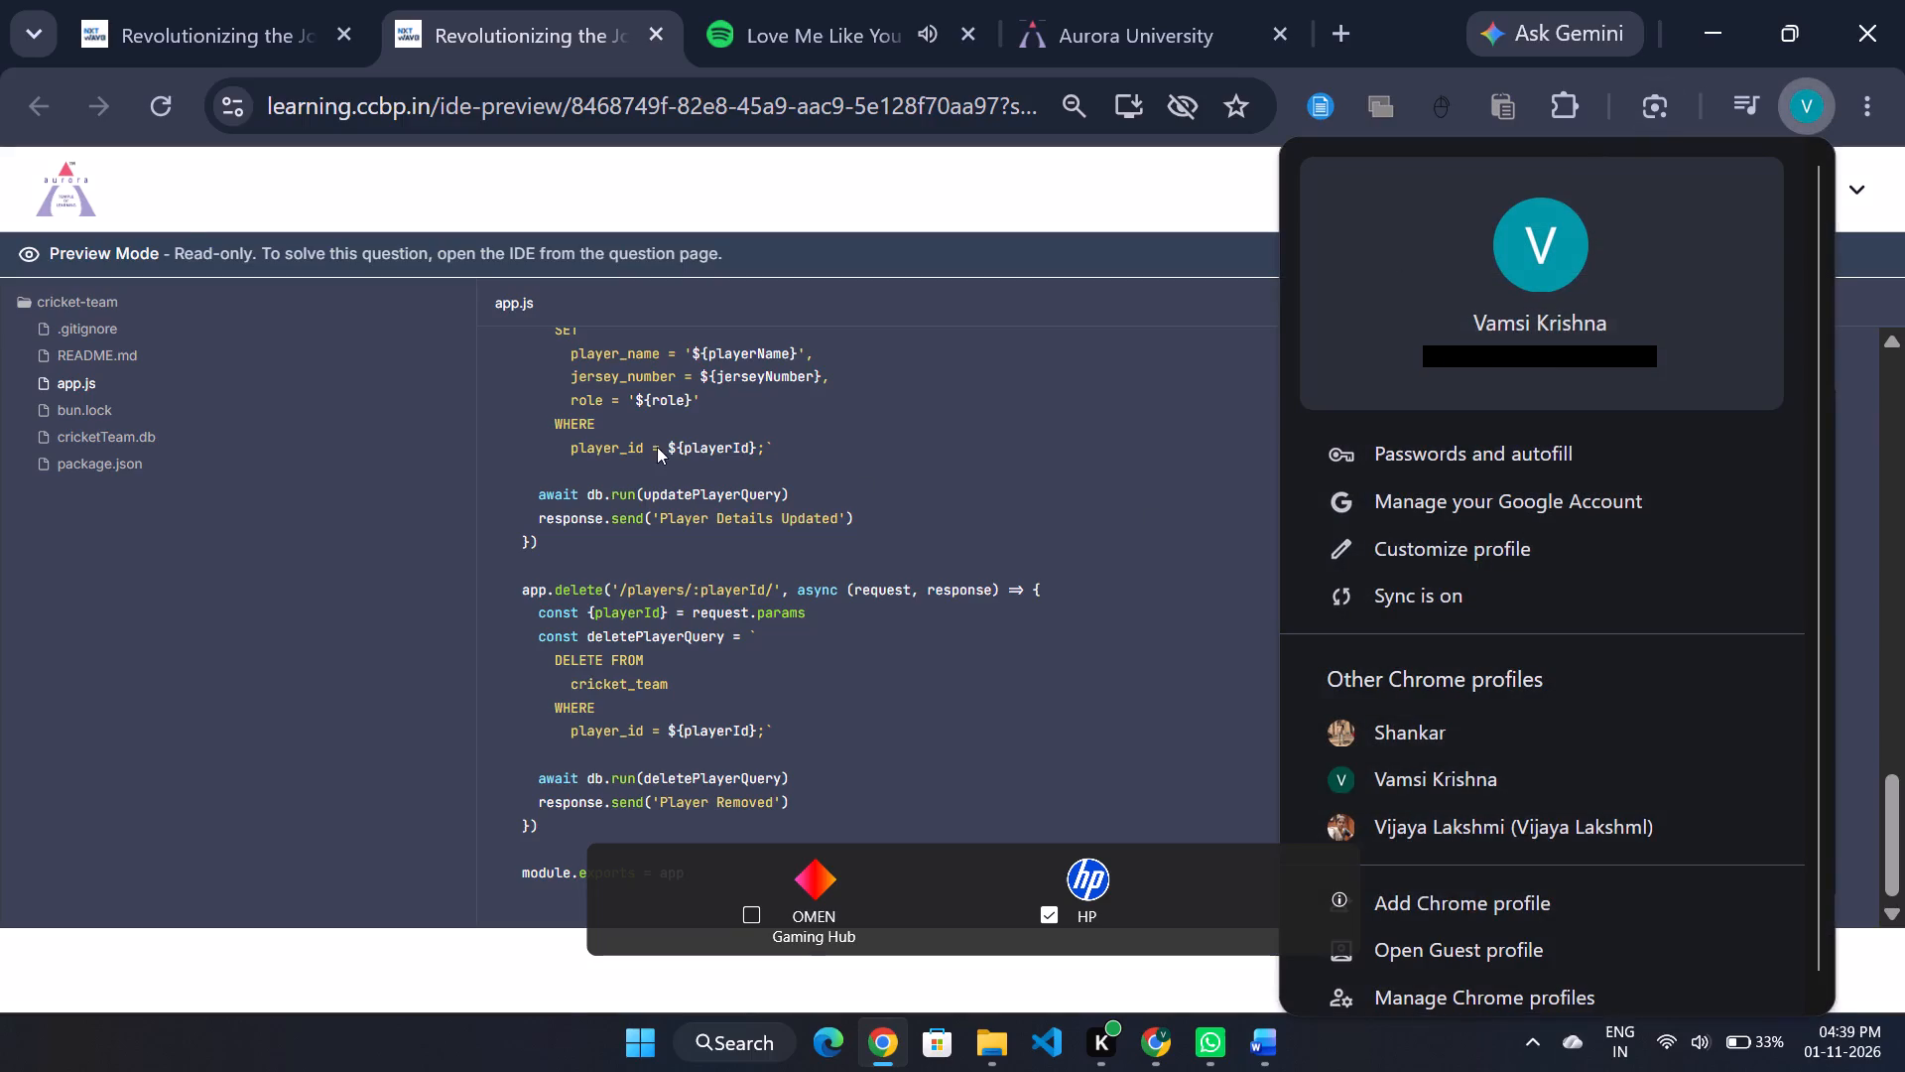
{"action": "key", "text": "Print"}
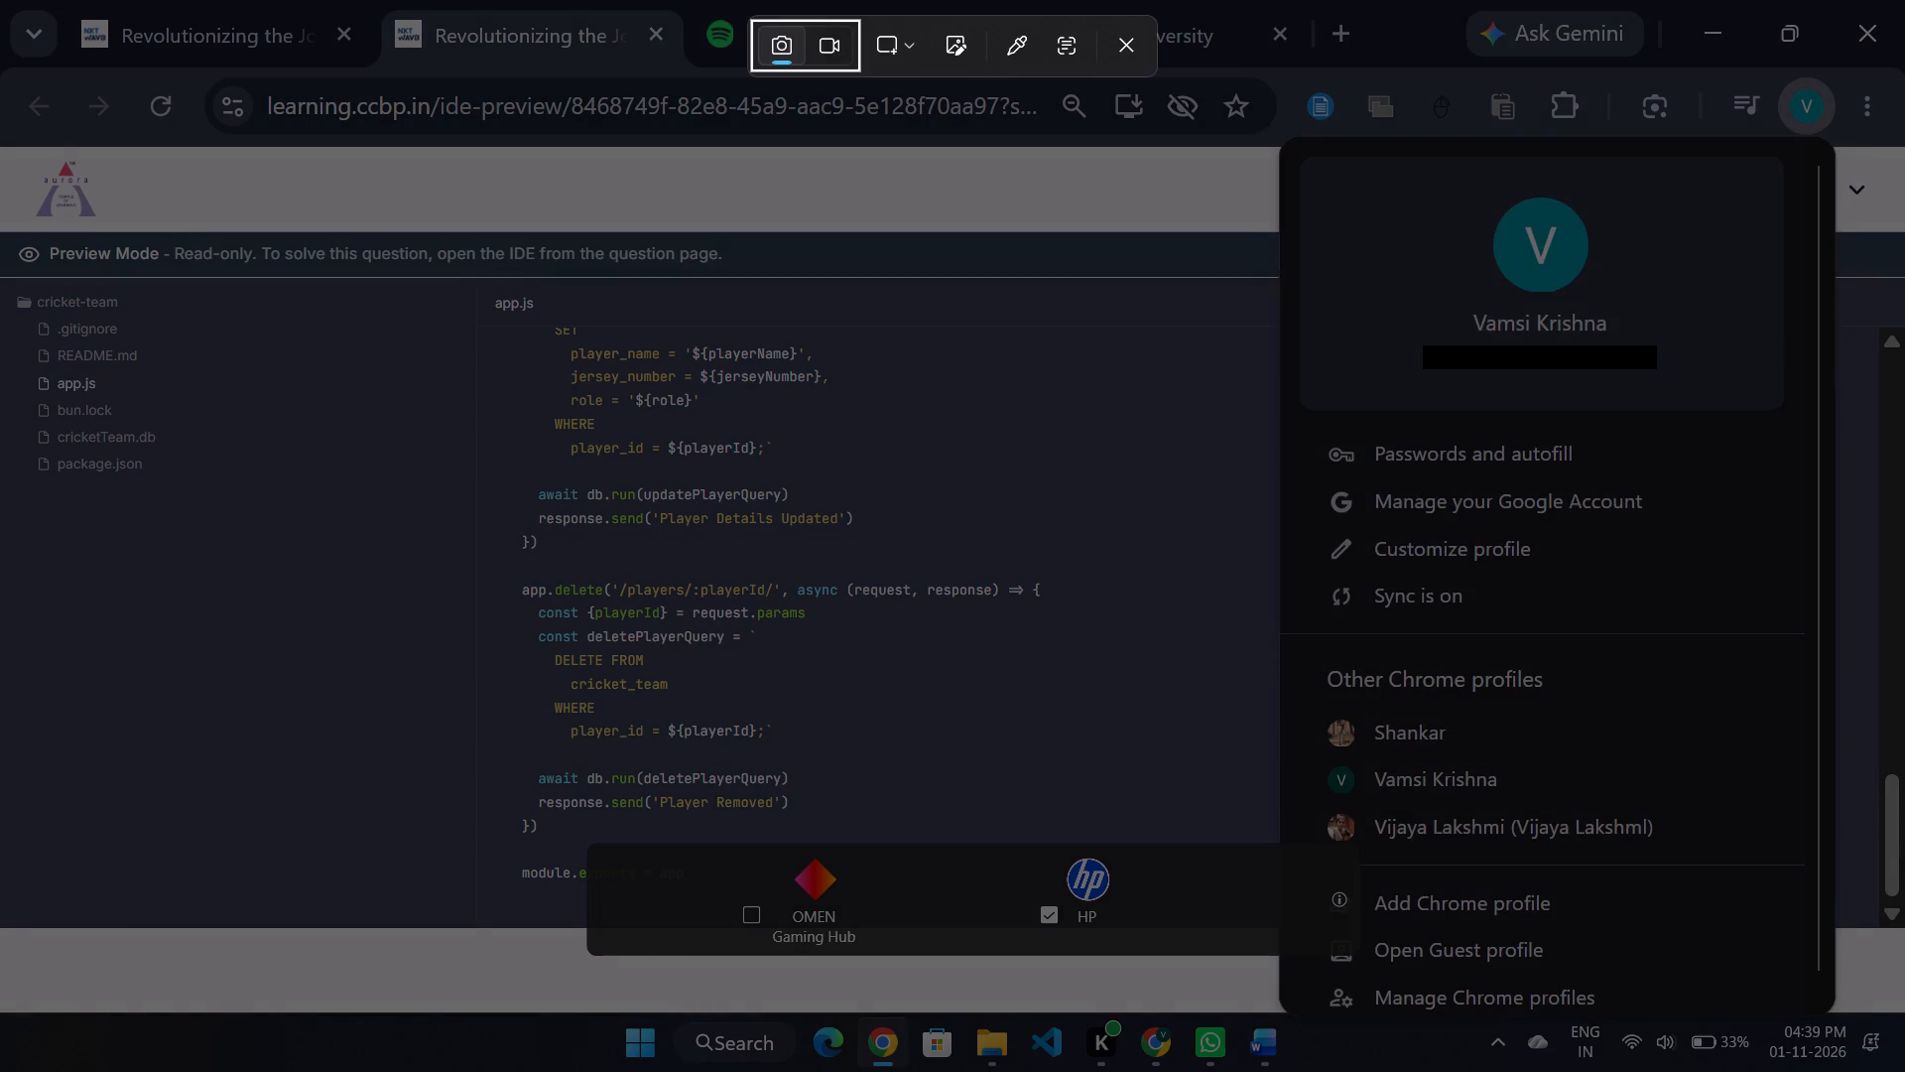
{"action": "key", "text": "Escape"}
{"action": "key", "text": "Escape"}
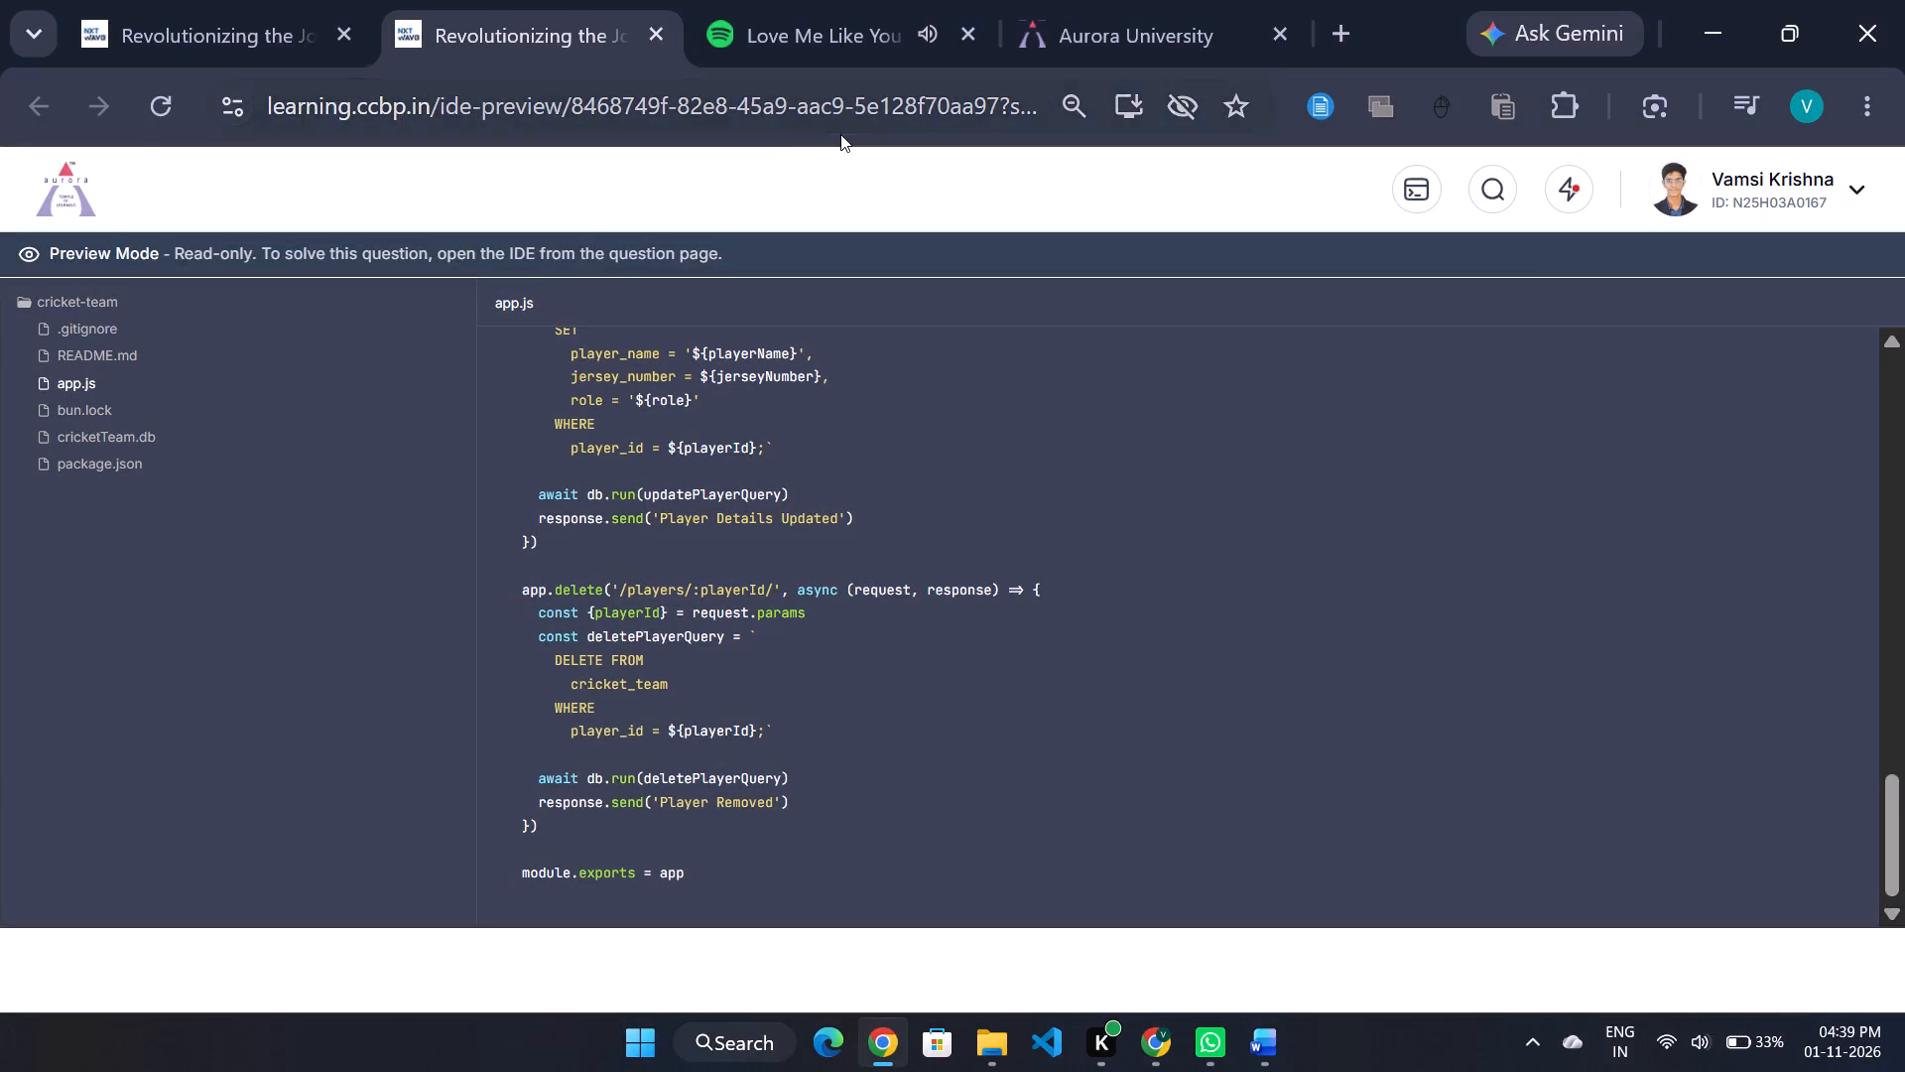
Capture the page with the DELETE route through module.exports = app in app.js, with the profile panel open.
{"action": "left_click", "coordinate": [1798, 111]}
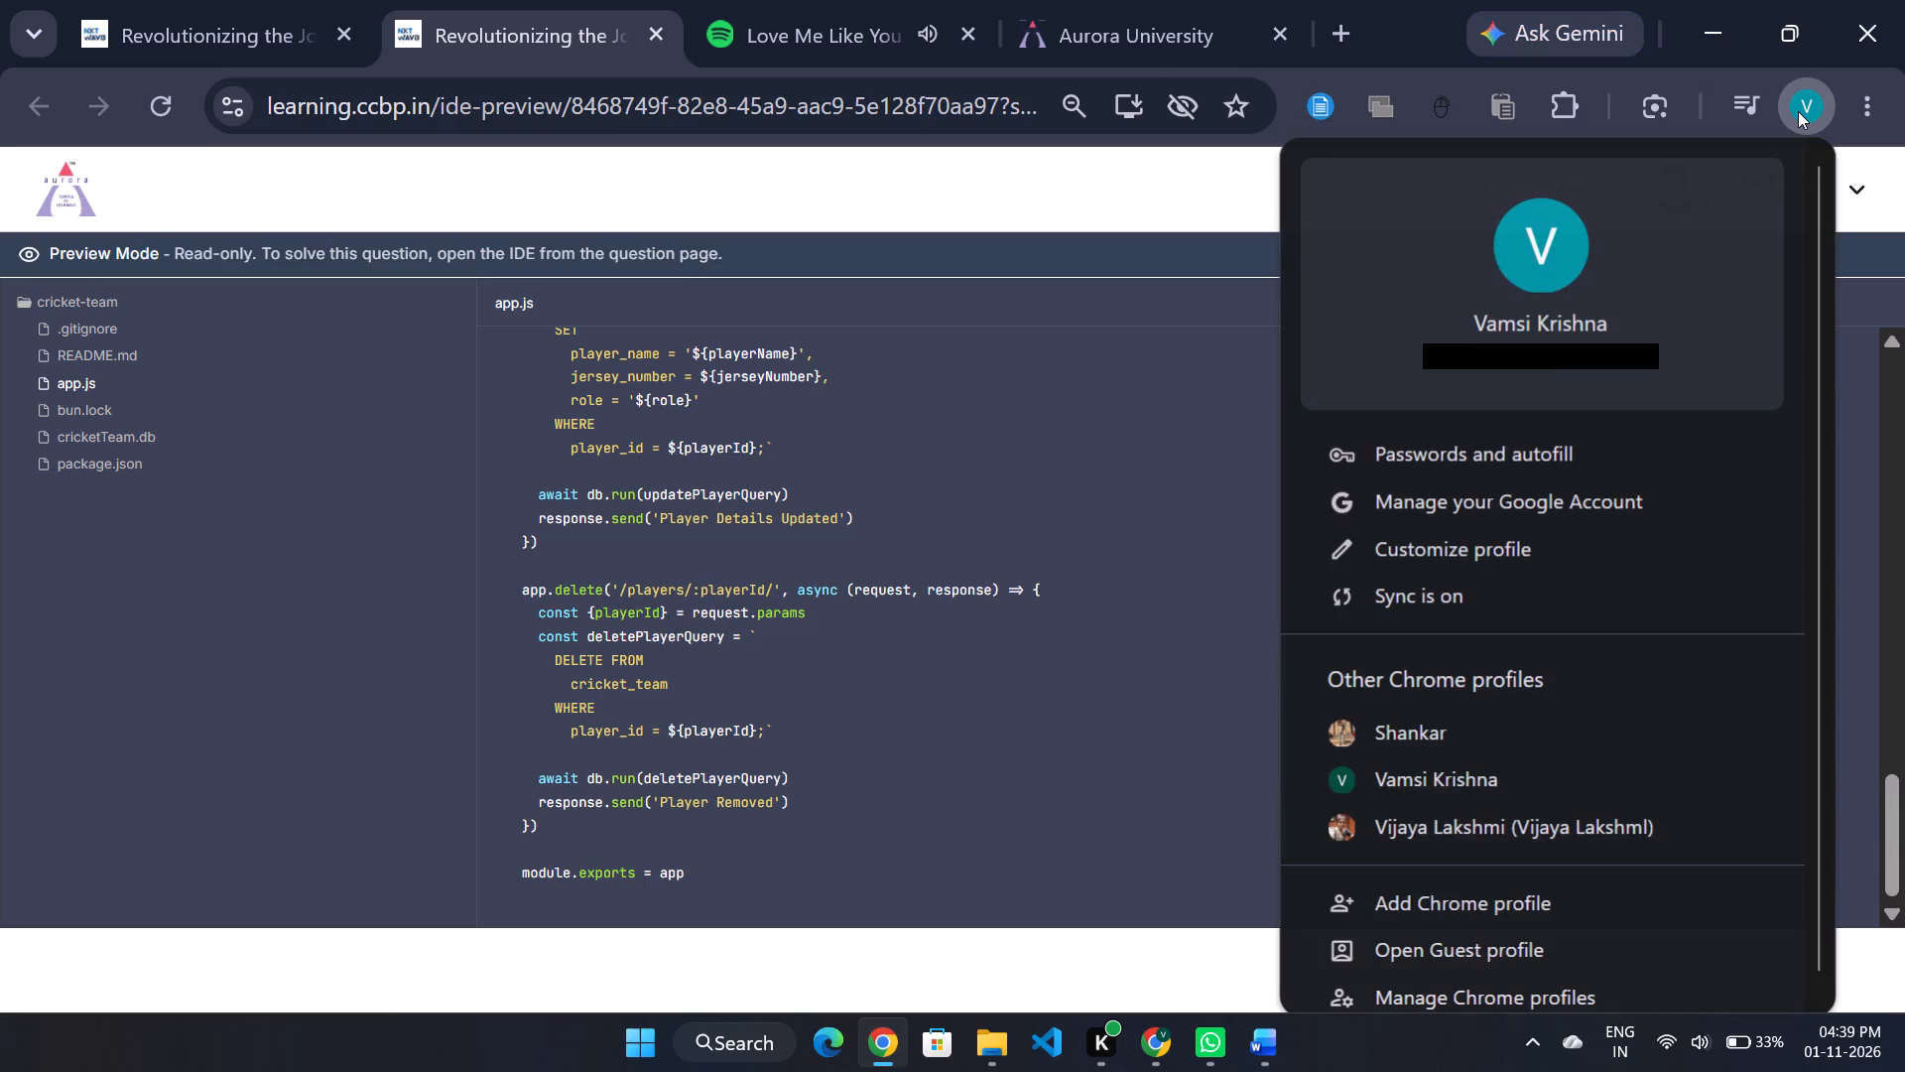
{"action": "key", "text": "Print"}
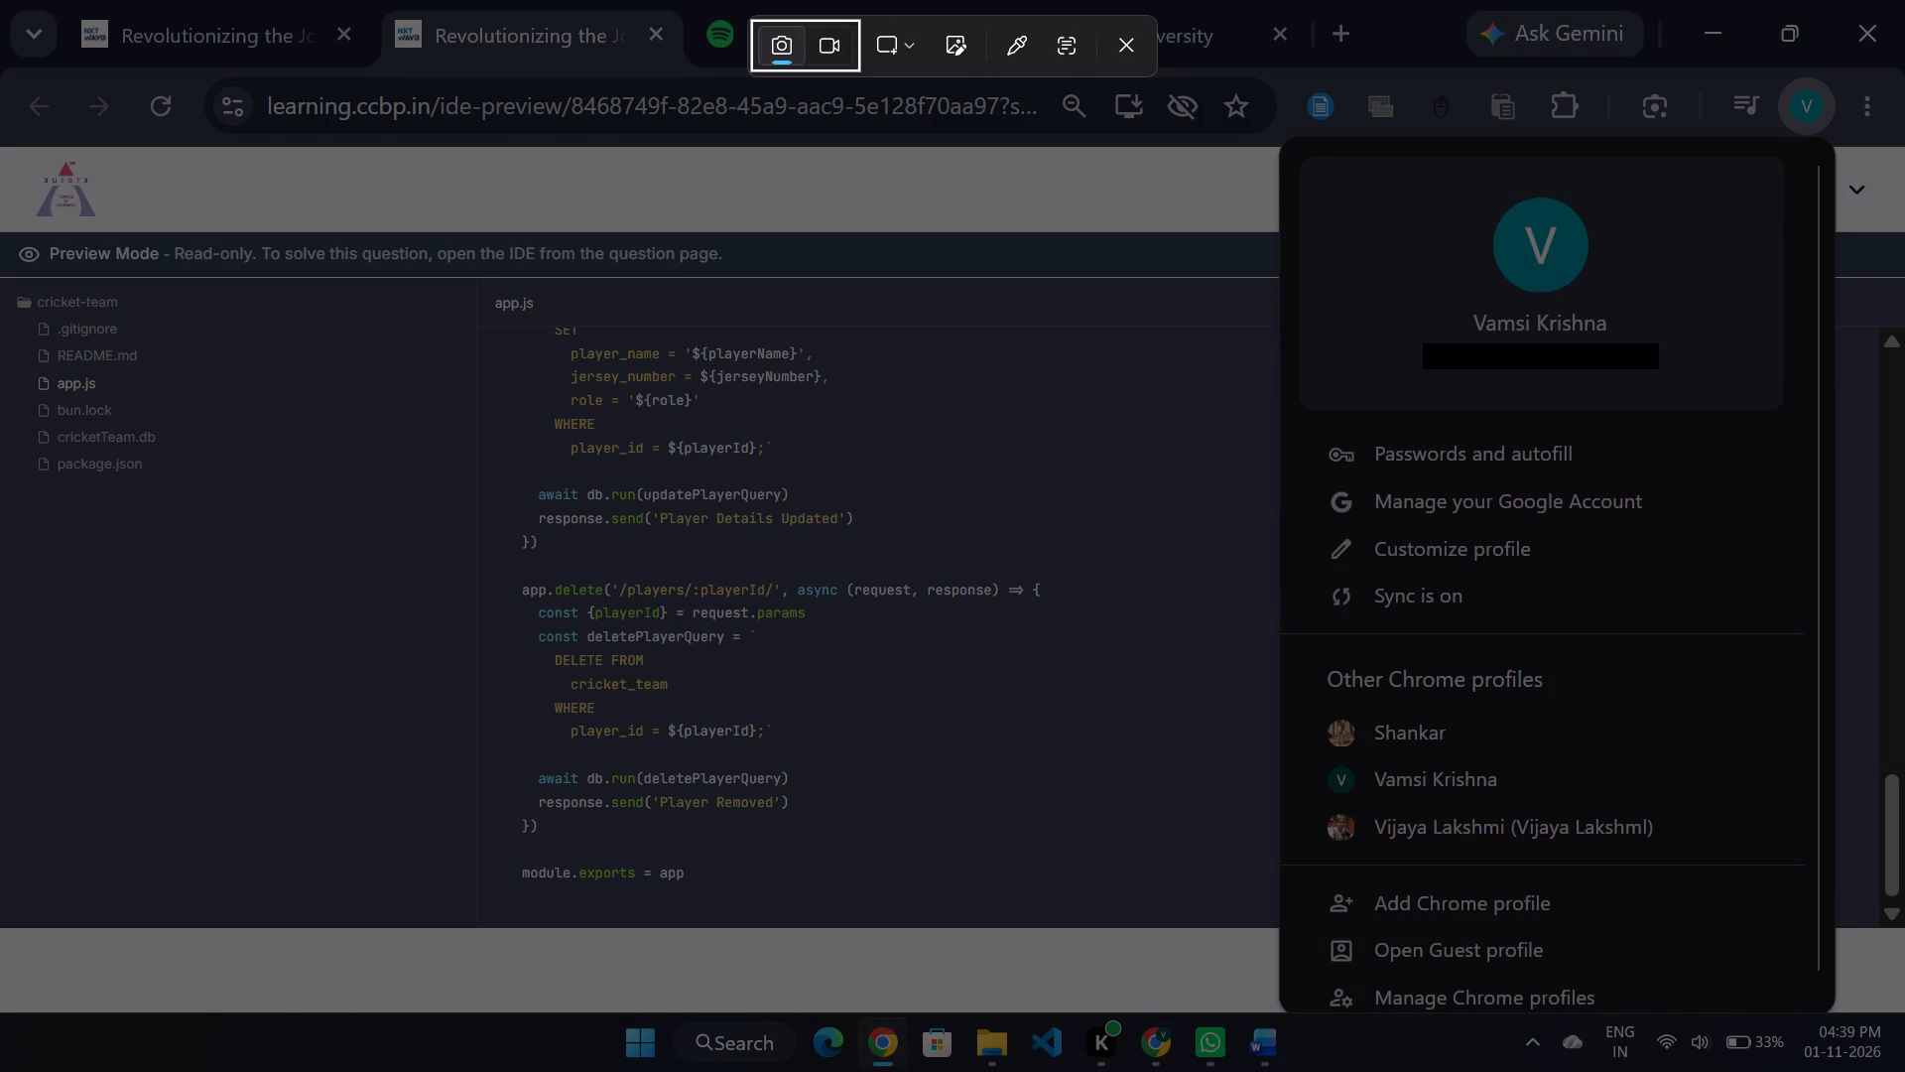
{"action": "left_click_drag", "start_coordinate": [11, 153], "coordinate": [1549, 848]}
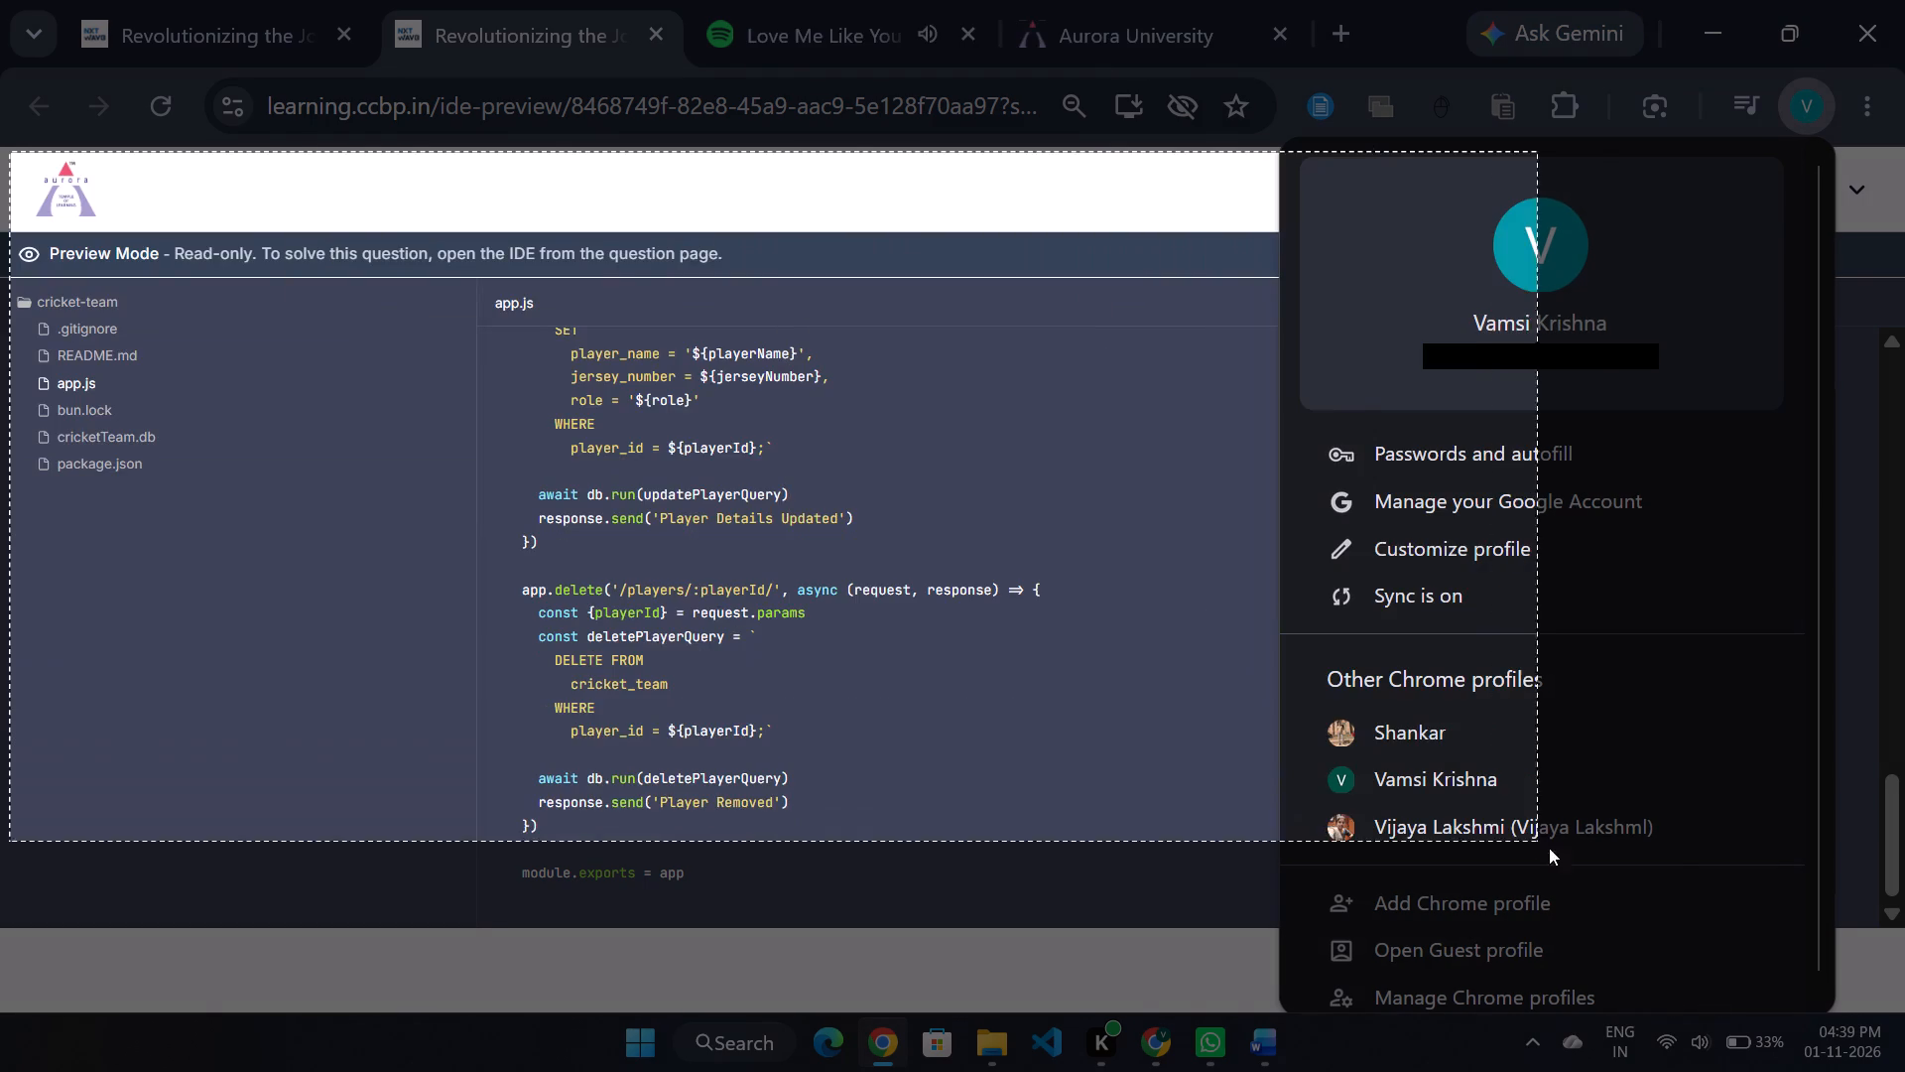
{"action": "left_click_drag", "start_coordinate": [1549, 848], "coordinate": [1783, 970]}
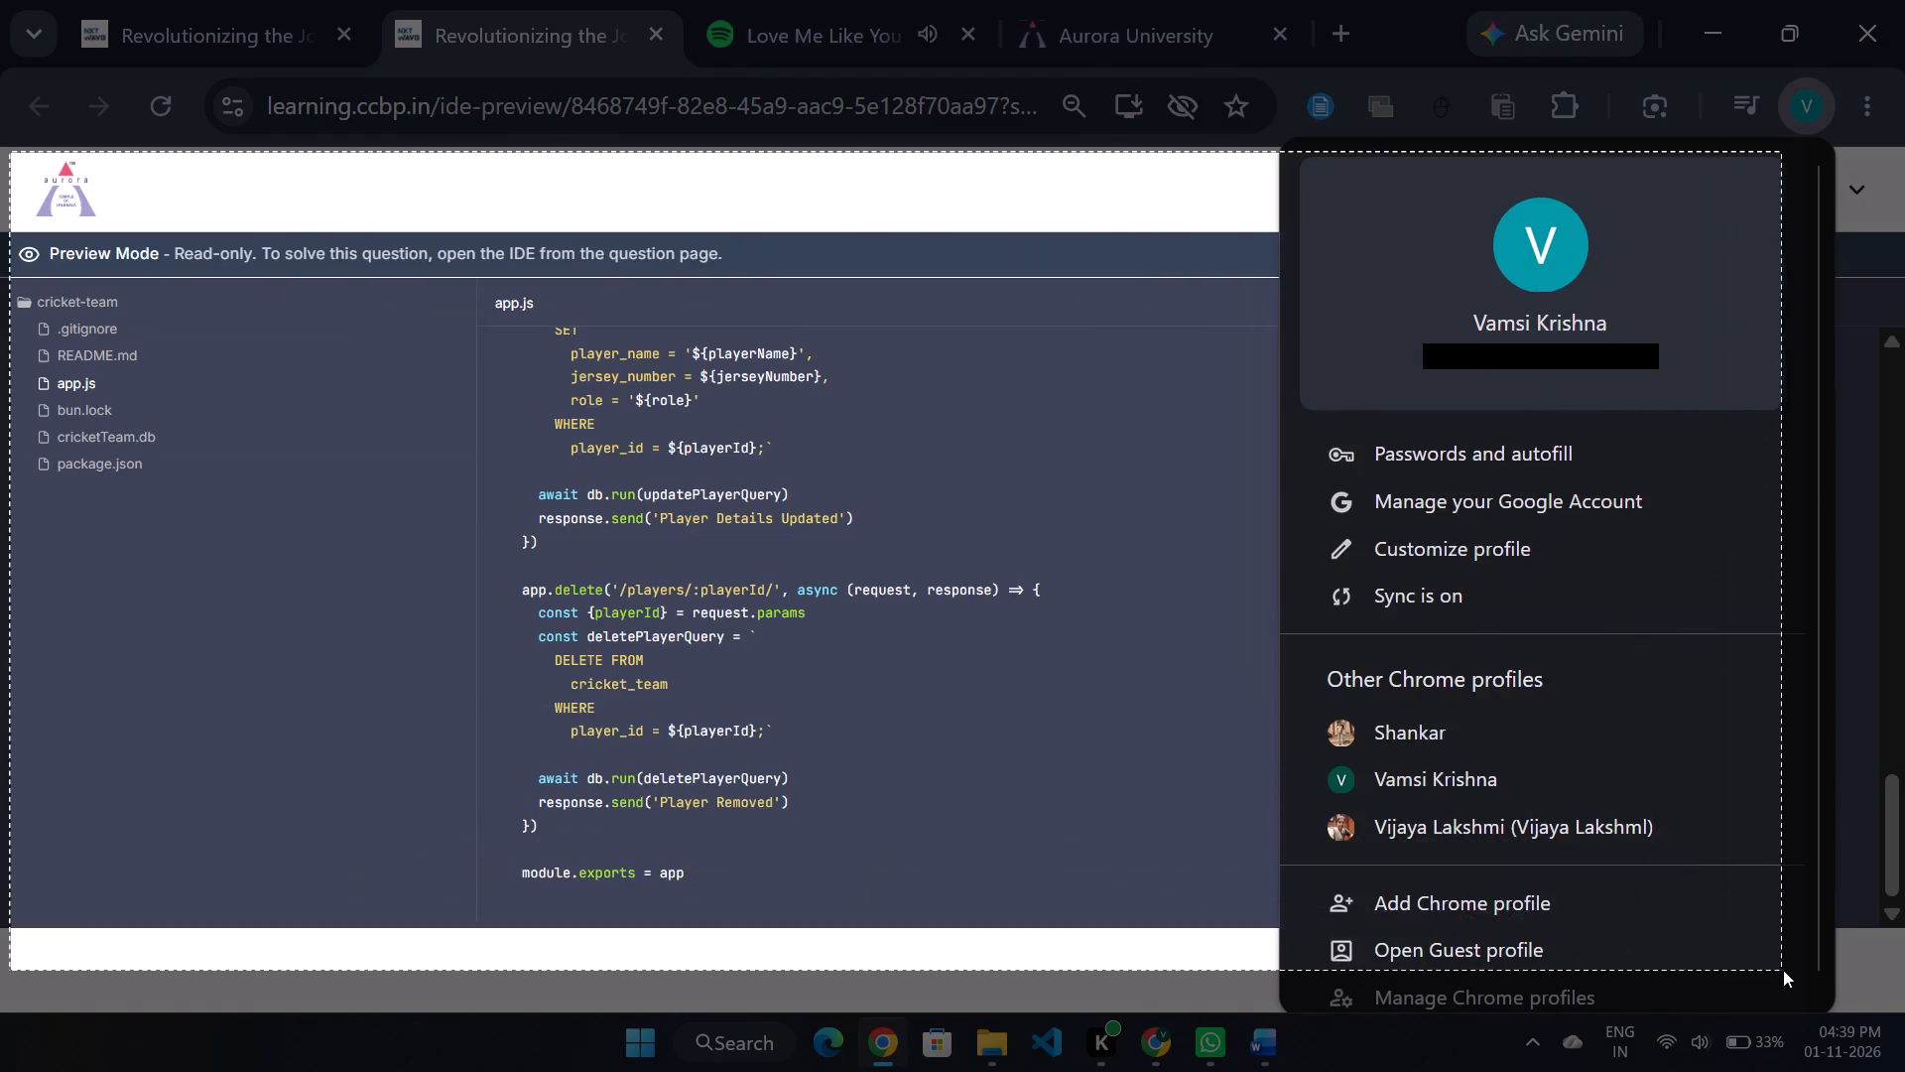
{"action": "left_click_drag", "start_coordinate": [1783, 970], "coordinate": [1813, 965]}
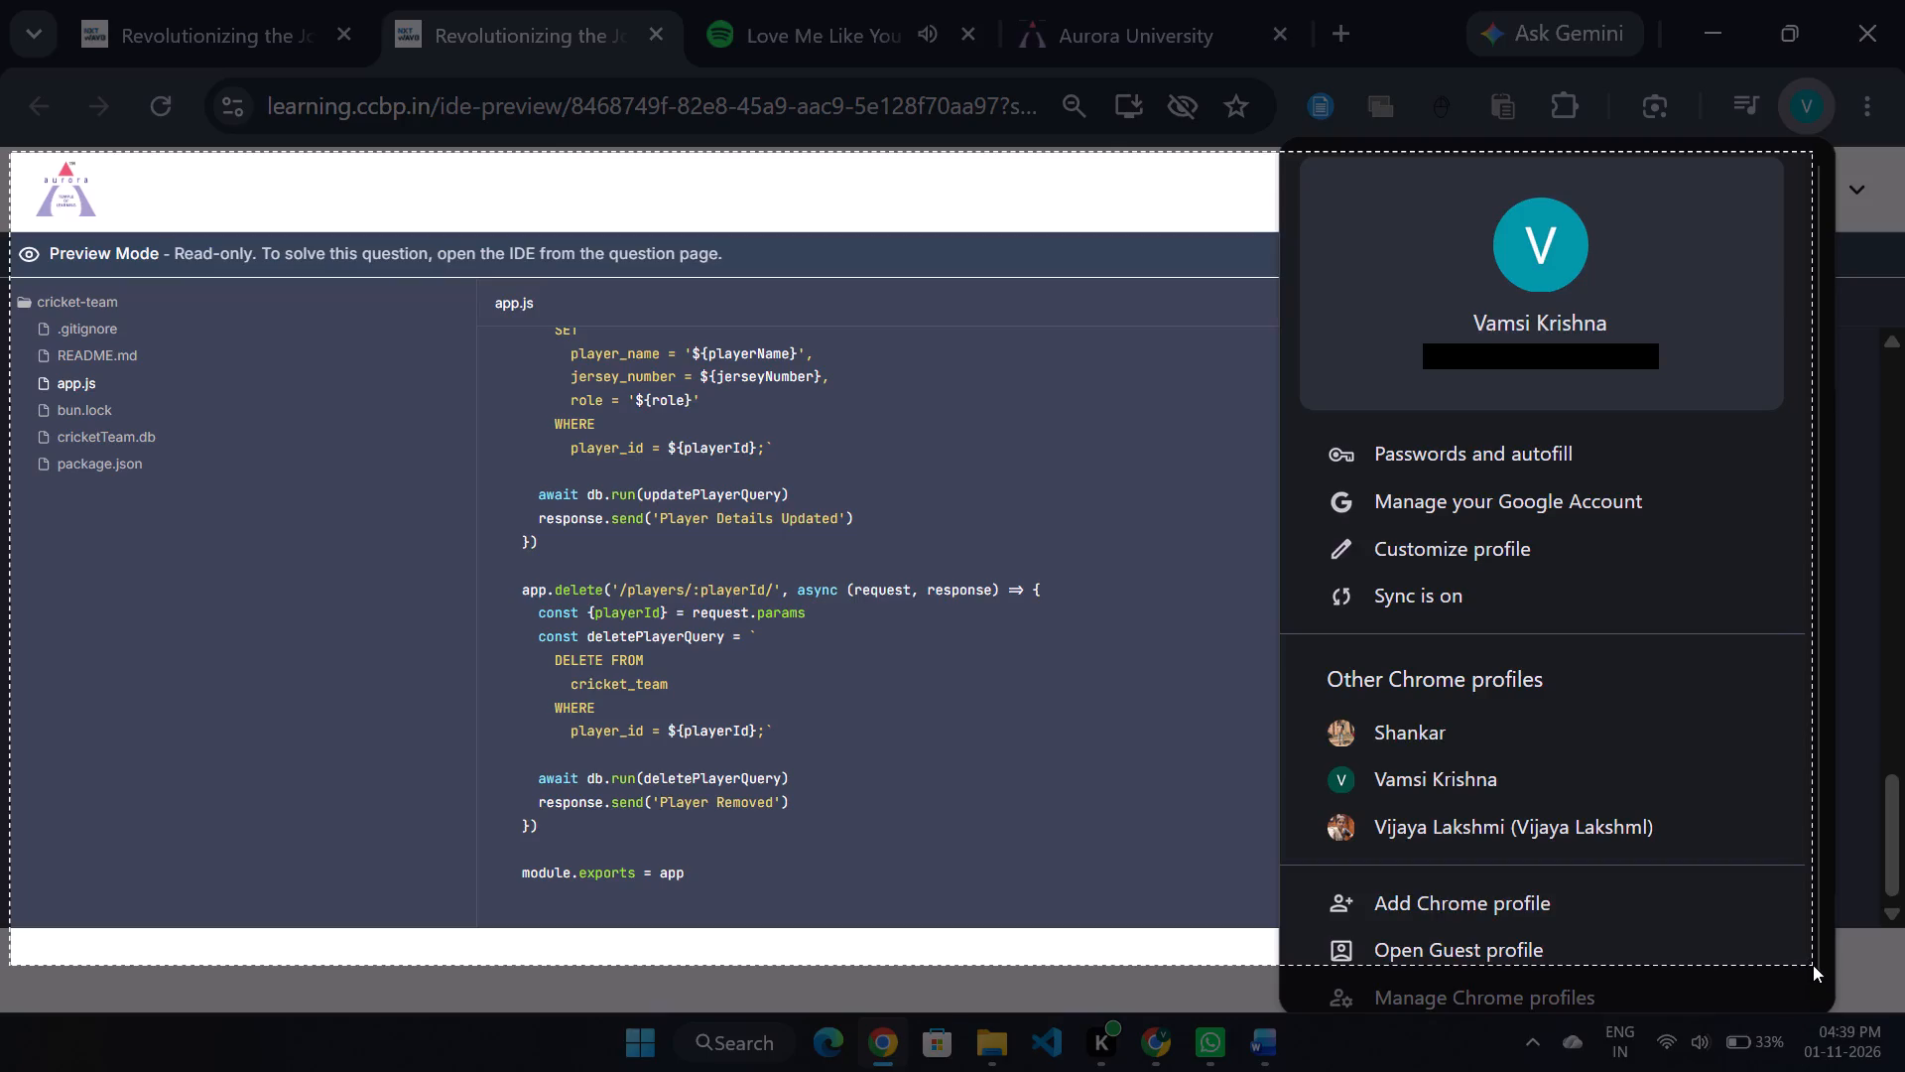
{"action": "left_click_drag", "start_coordinate": [1813, 965], "coordinate": [1814, 965]}
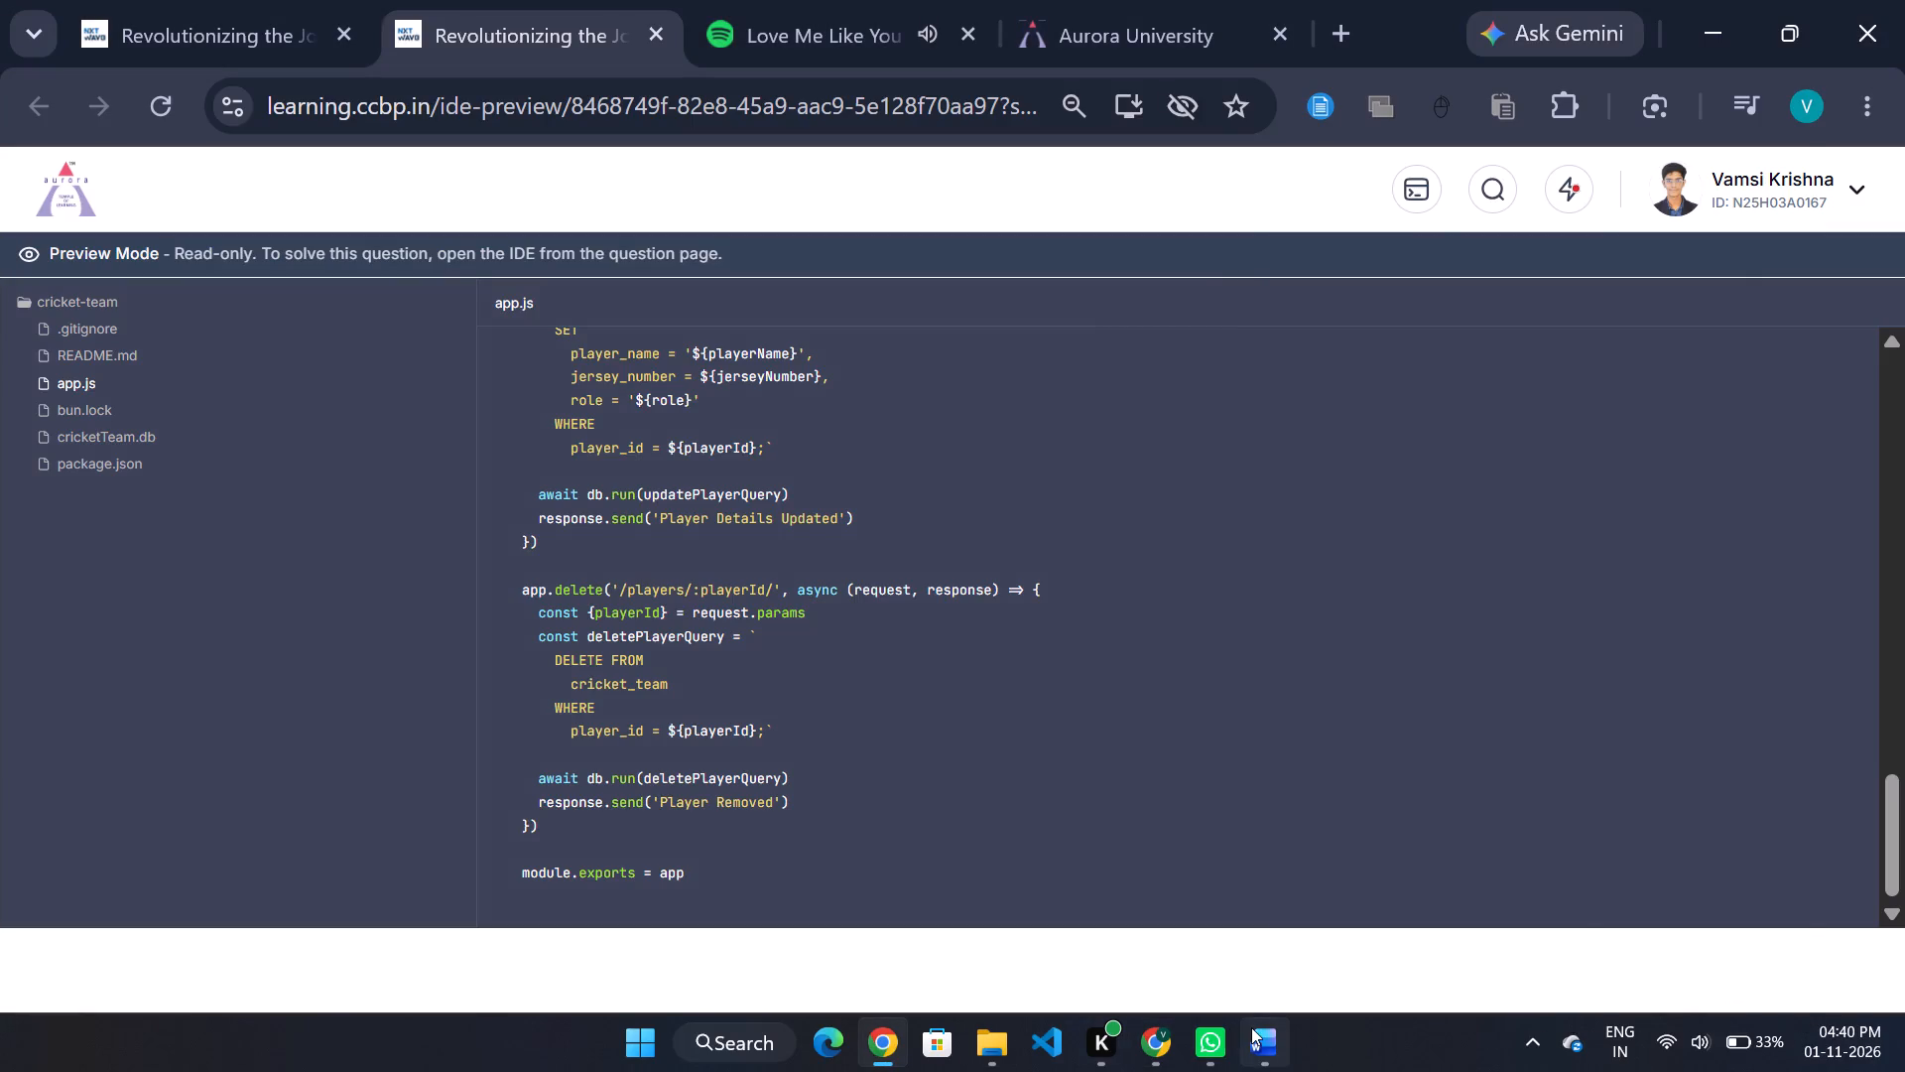
Return to Word and paste the captured end of app.js below the PUT and DELETE routes screenshot on page 3.
{"action": "left_click", "coordinate": [1251, 1027]}
{"action": "key", "text": "Return"}
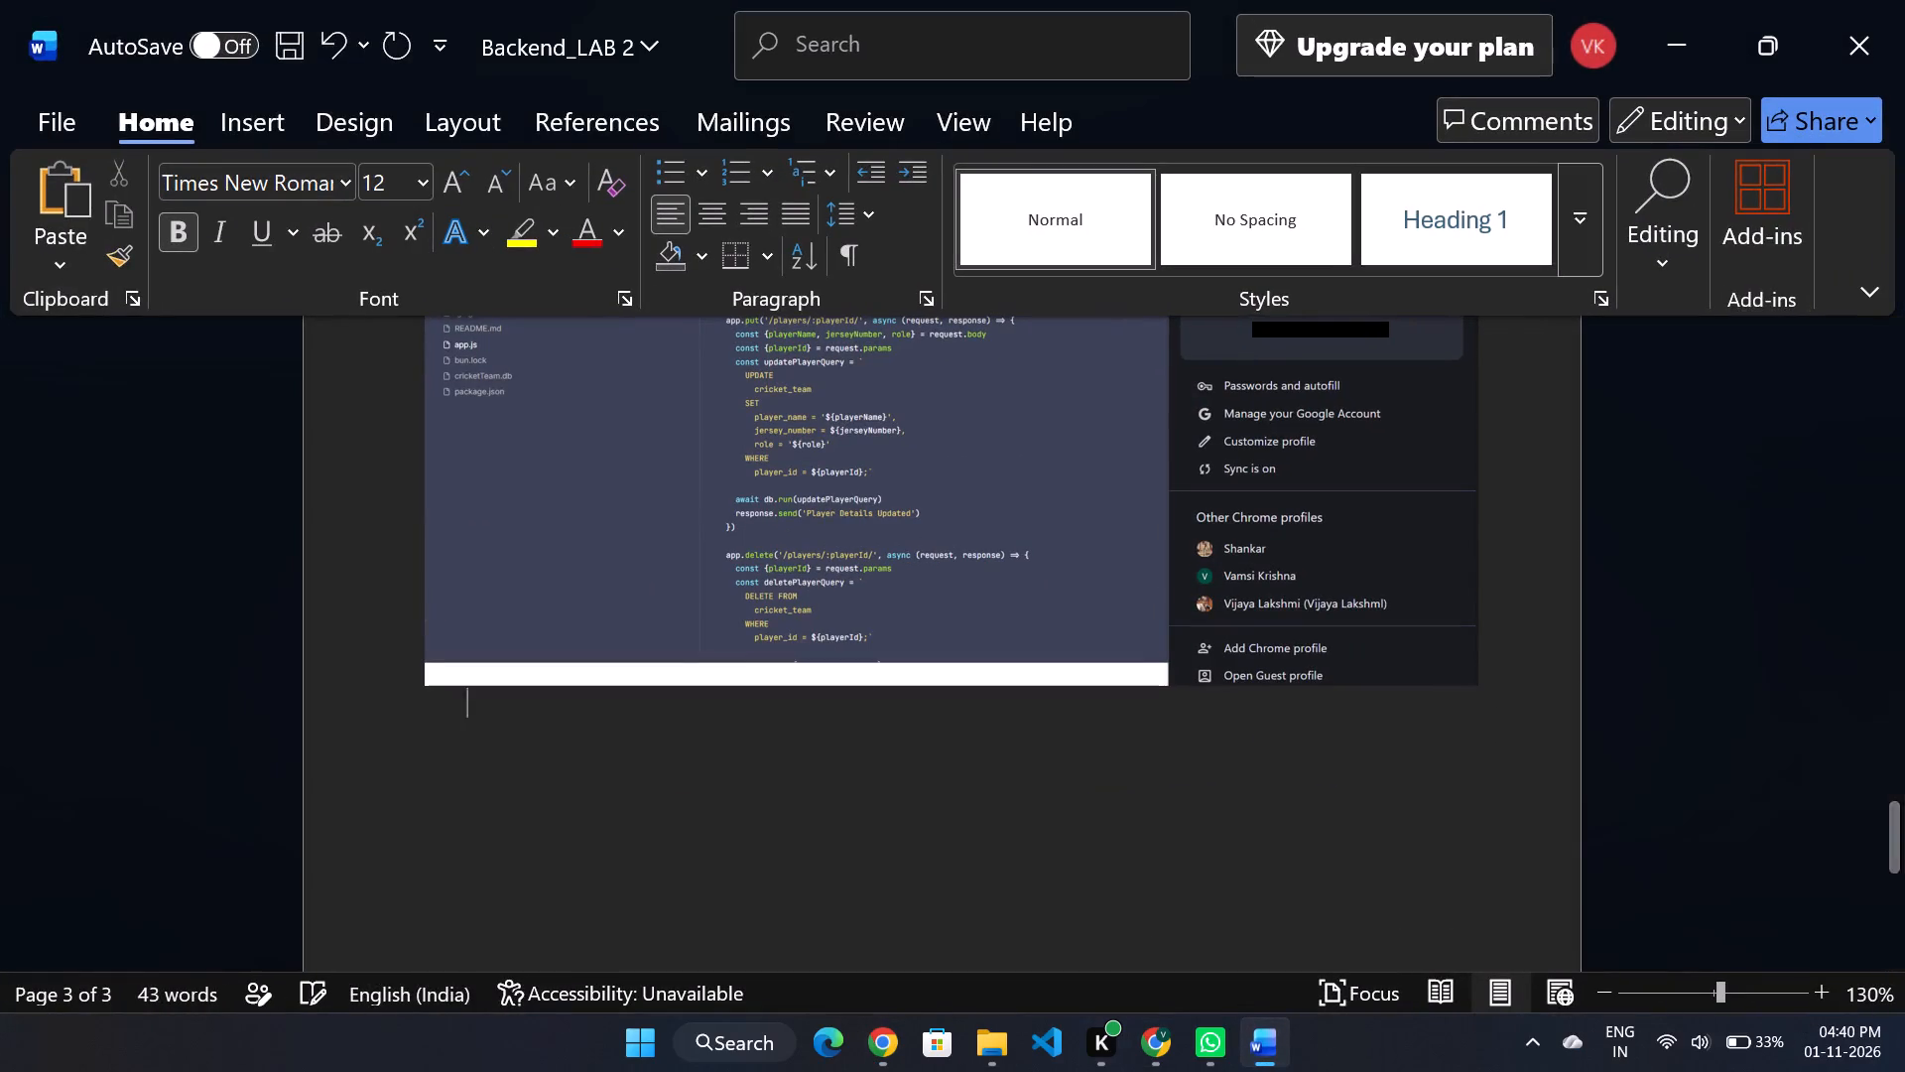
{"action": "key", "text": "Return"}
{"action": "key", "text": "ctrl+v"}
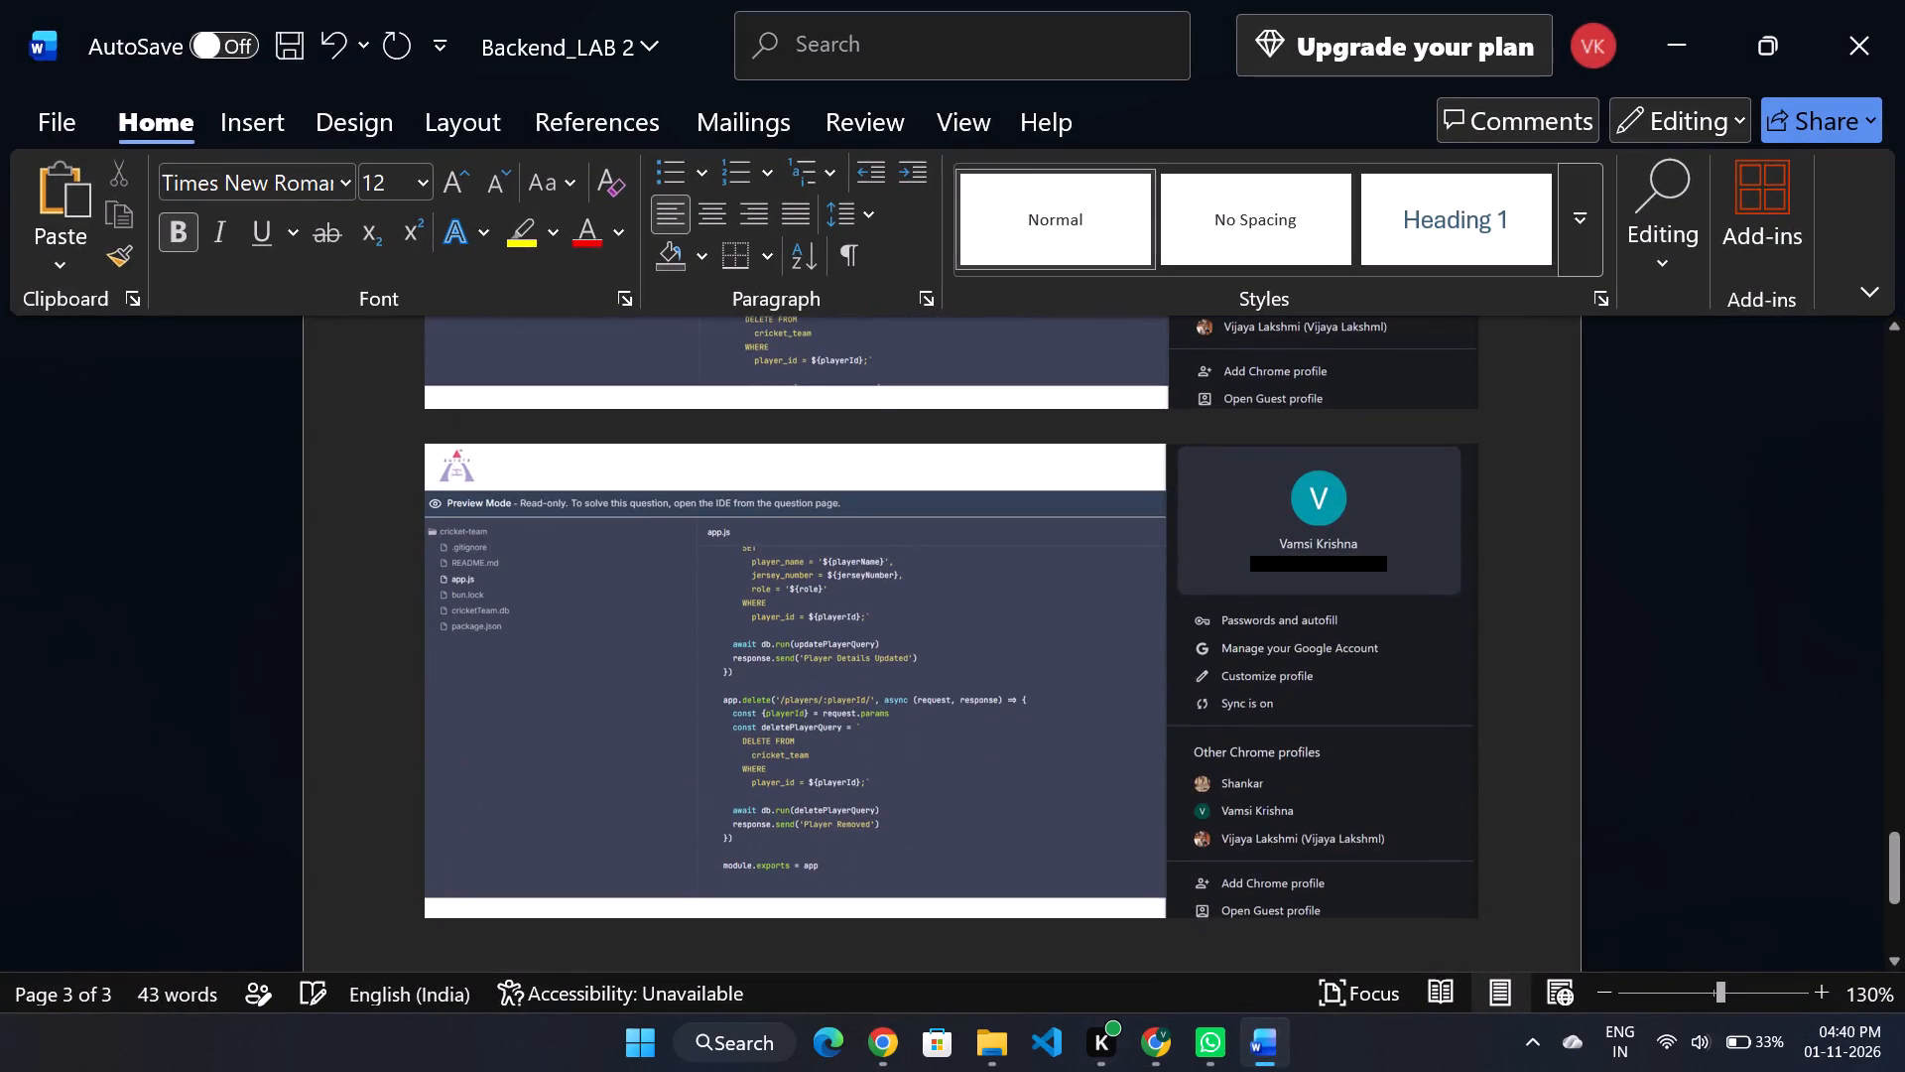
{"action": "scroll", "coordinate": [1147, 825], "scroll_direction": "up", "scroll_amount": 3}
{"action": "scroll", "coordinate": [1147, 825], "scroll_direction": "down", "scroll_amount": 18}
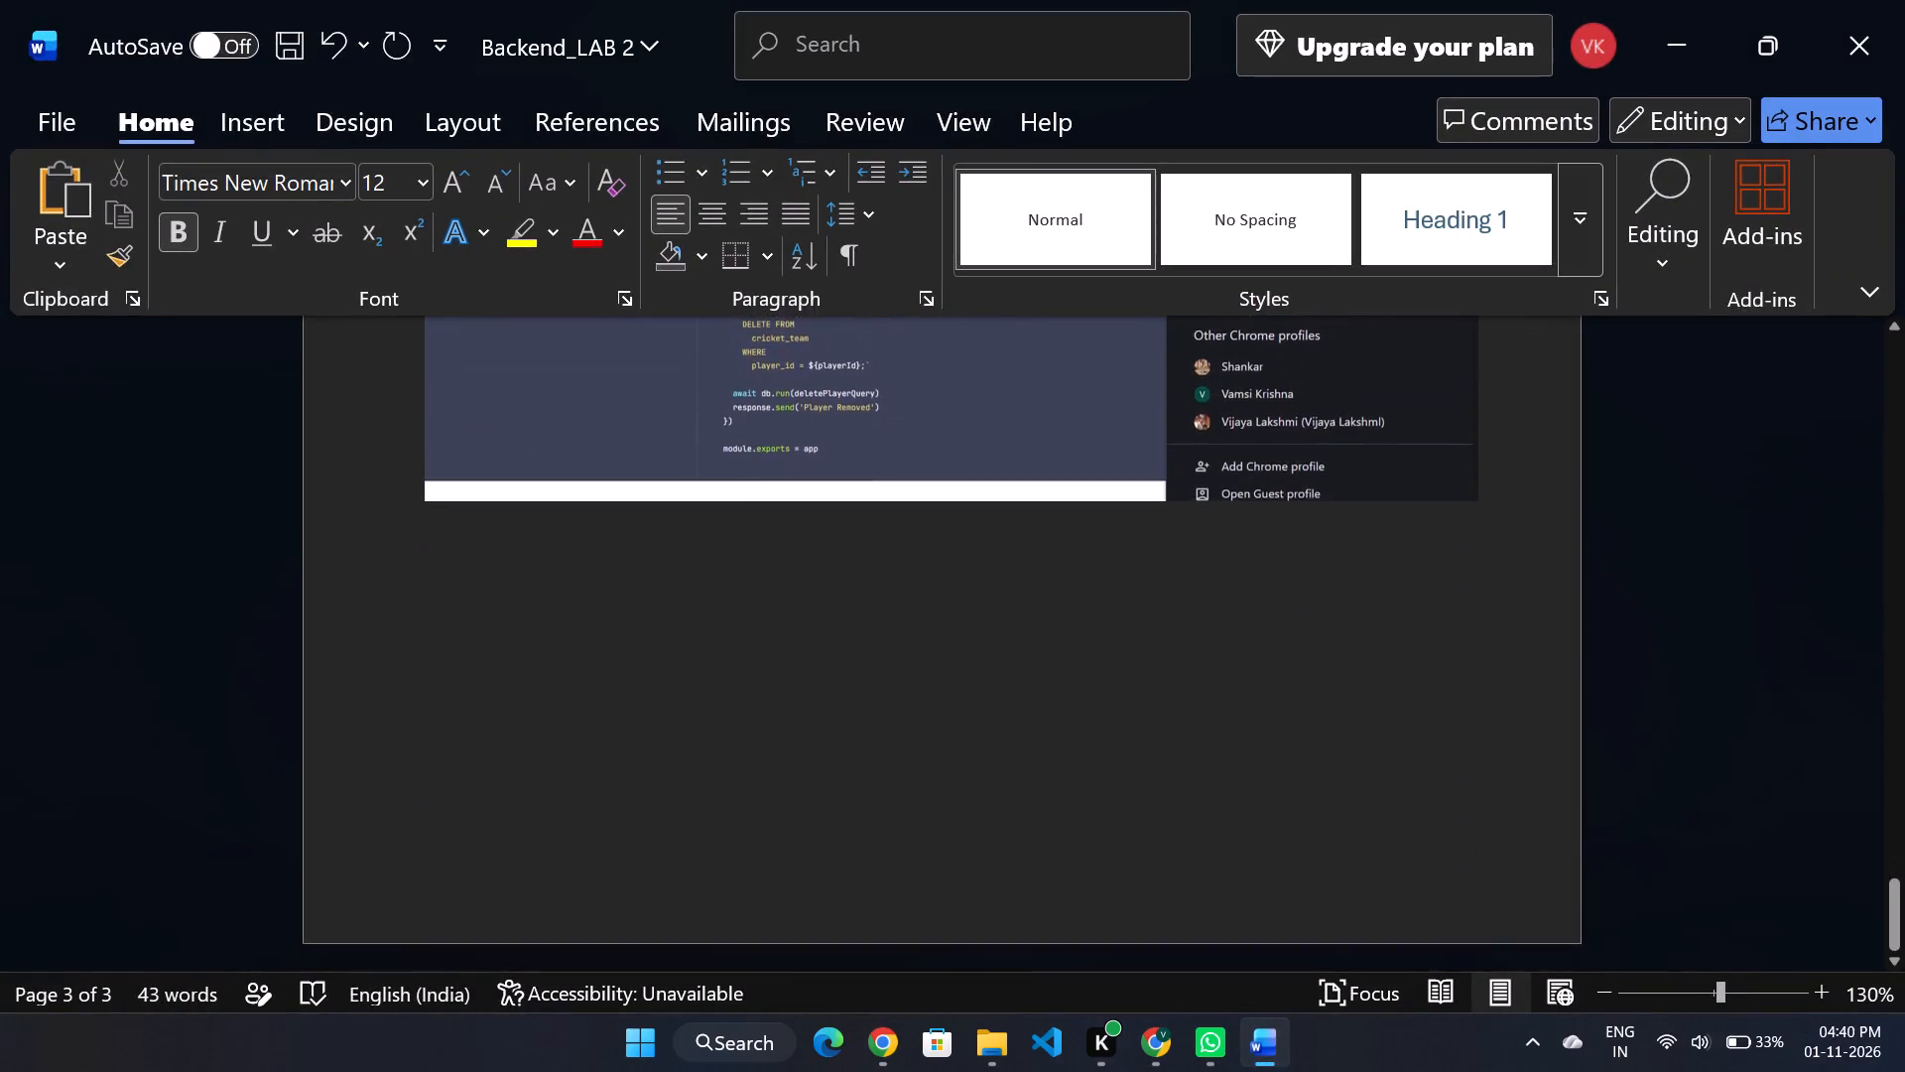
Add blank lines below the last page 3 screenshot down to a new page 4 and start a heading numbered "2)" under its letterhead.
{"action": "left_click", "coordinate": [959, 739]}
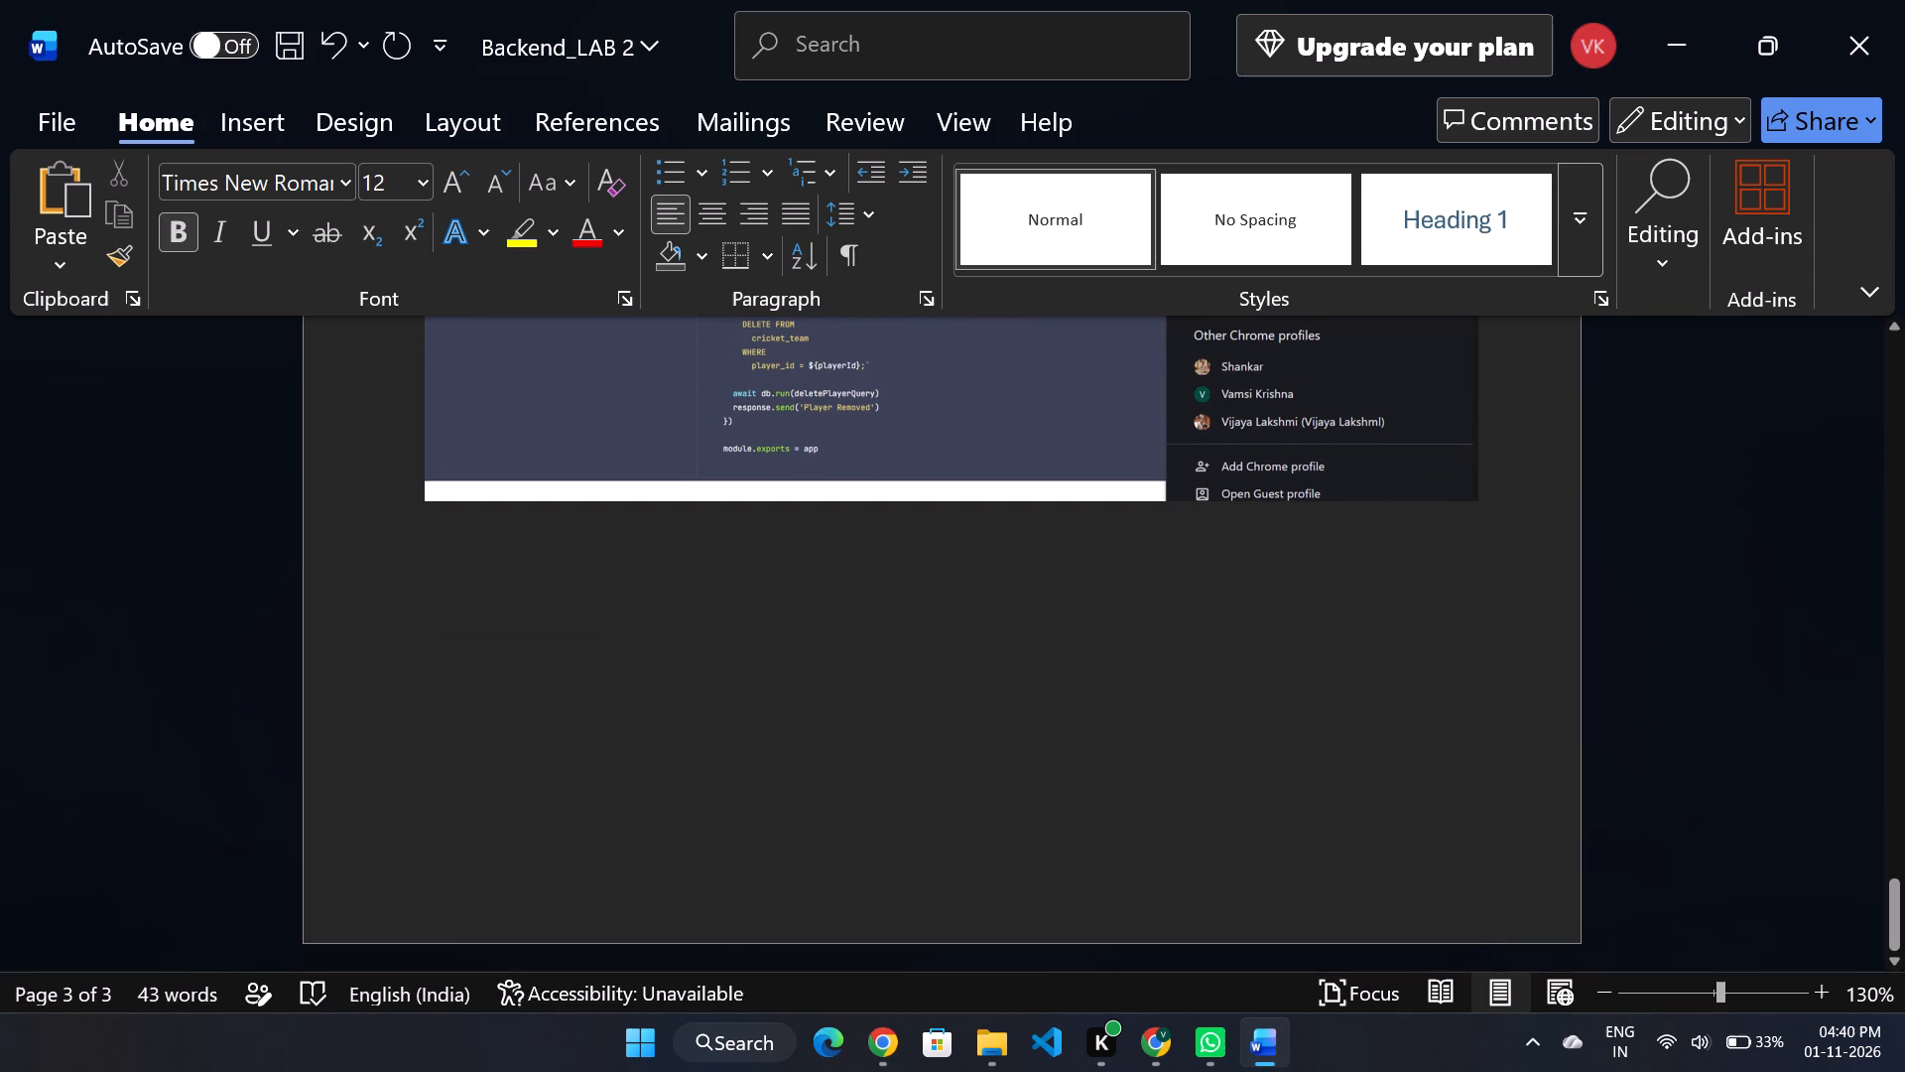
{"action": "key", "text": "Return"}
{"action": "key", "text": "Return"}
{"action": "key", "text": "Return"}
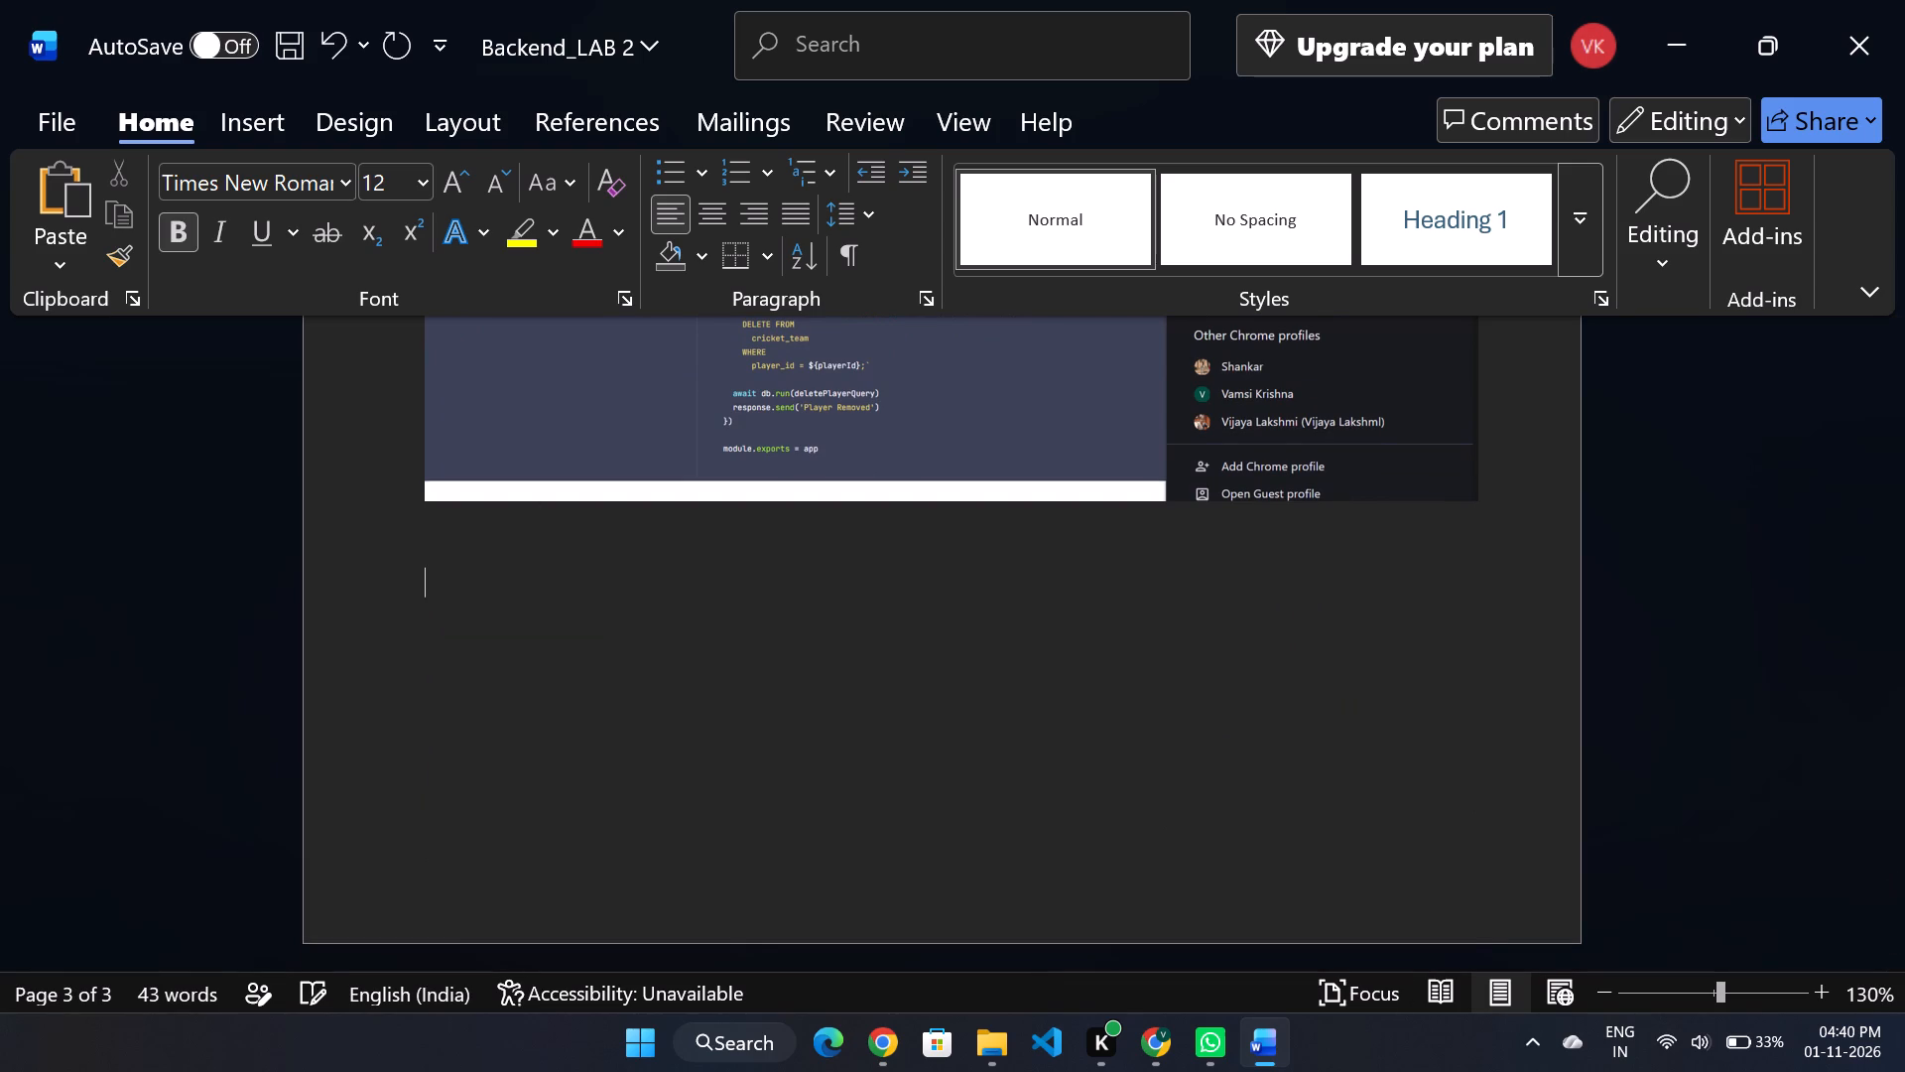
{"action": "key", "text": "Return"}
{"action": "key", "text": "Return"}
{"action": "key", "text": "Return"}
{"action": "key", "text": "Return"}
{"action": "key", "text": "Return"}
{"action": "key", "text": "Return"}
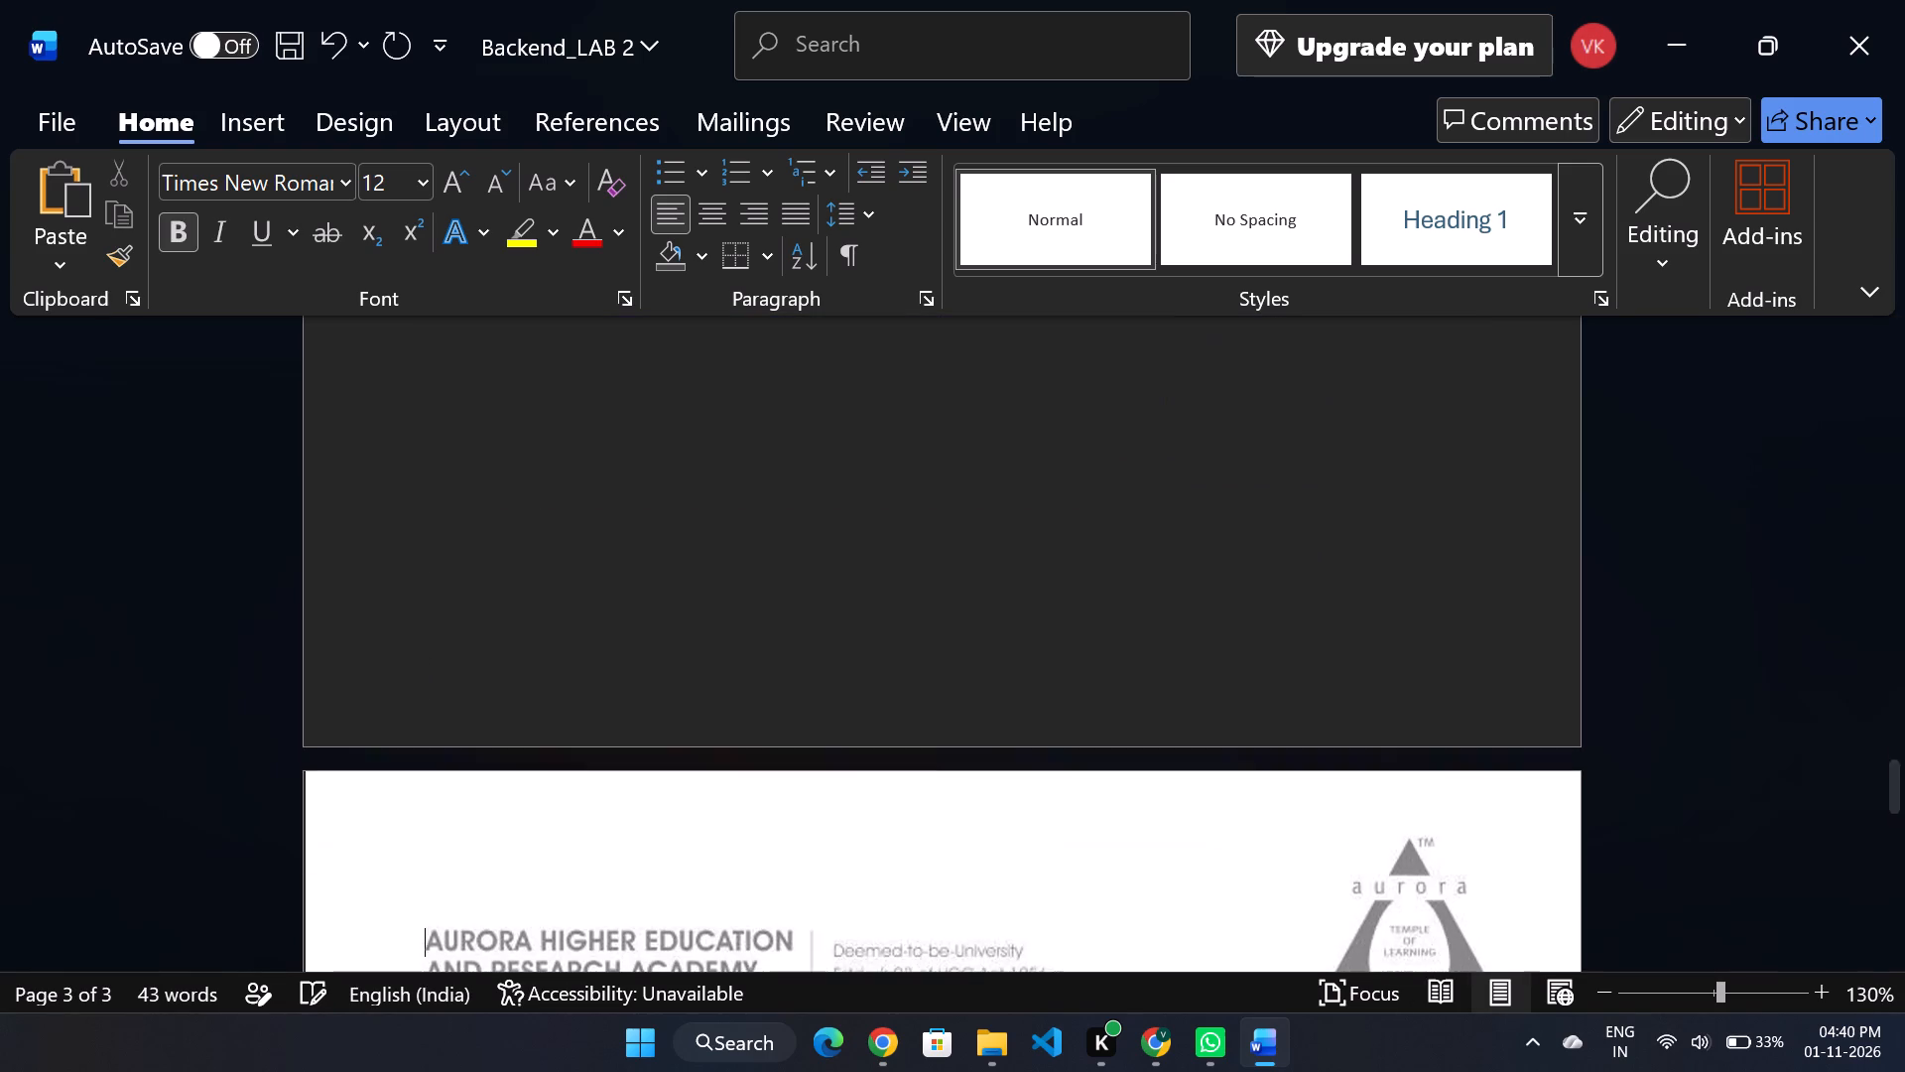
{"action": "key", "text": "Return"}
{"action": "key", "text": "Return"}
{"action": "key", "text": "Return"}
{"action": "key", "text": "Return"}
{"action": "key", "text": "Return"}
{"action": "key", "text": "Return"}
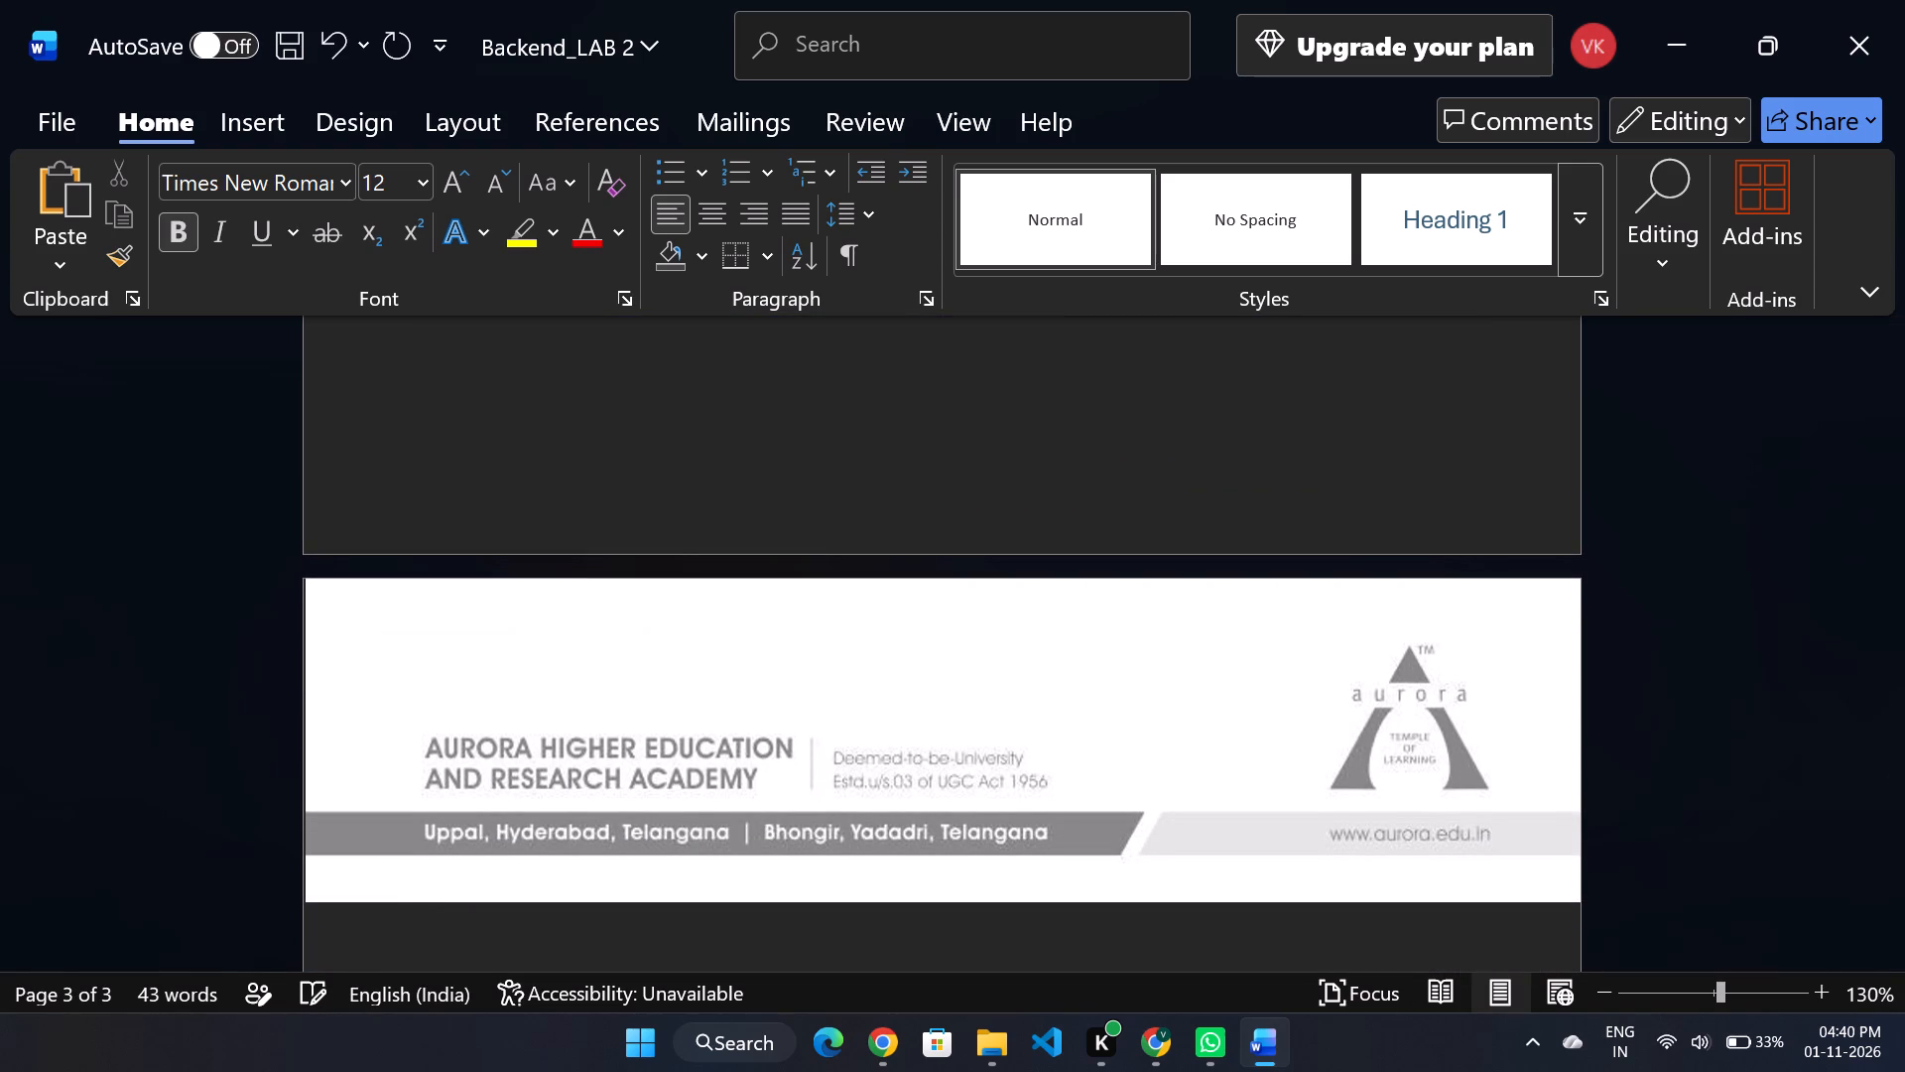
{"action": "key", "text": "2"}
{"action": "type", "text": ")"}
{"action": "key", "text": "space"}
Switch to Chrome, close the Cricket Team code preview and open the Movies question from the Coding Practice list.
{"action": "scroll", "coordinate": [804, 506], "scroll_direction": "up", "scroll_amount": 16}
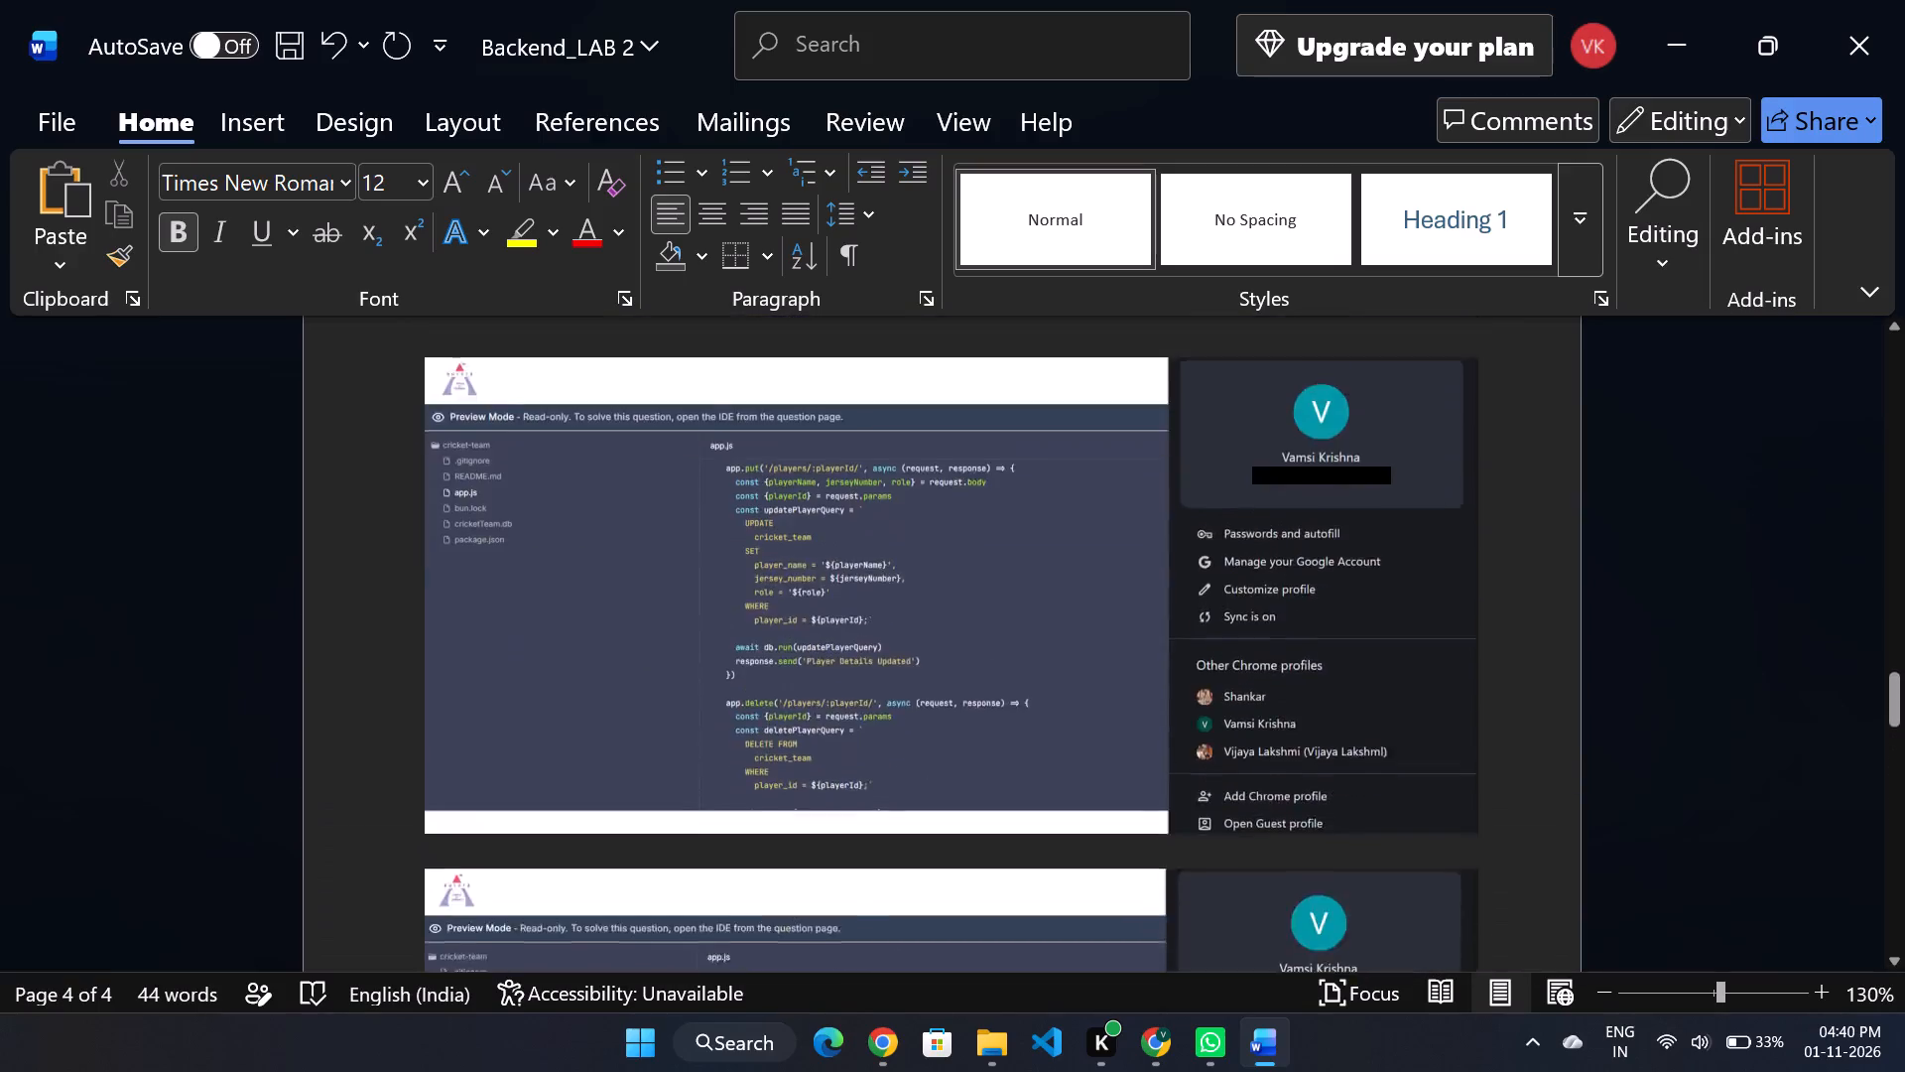
{"action": "scroll", "coordinate": [804, 506], "scroll_direction": "up", "scroll_amount": 20}
{"action": "scroll", "coordinate": [804, 506], "scroll_direction": "up", "scroll_amount": 13}
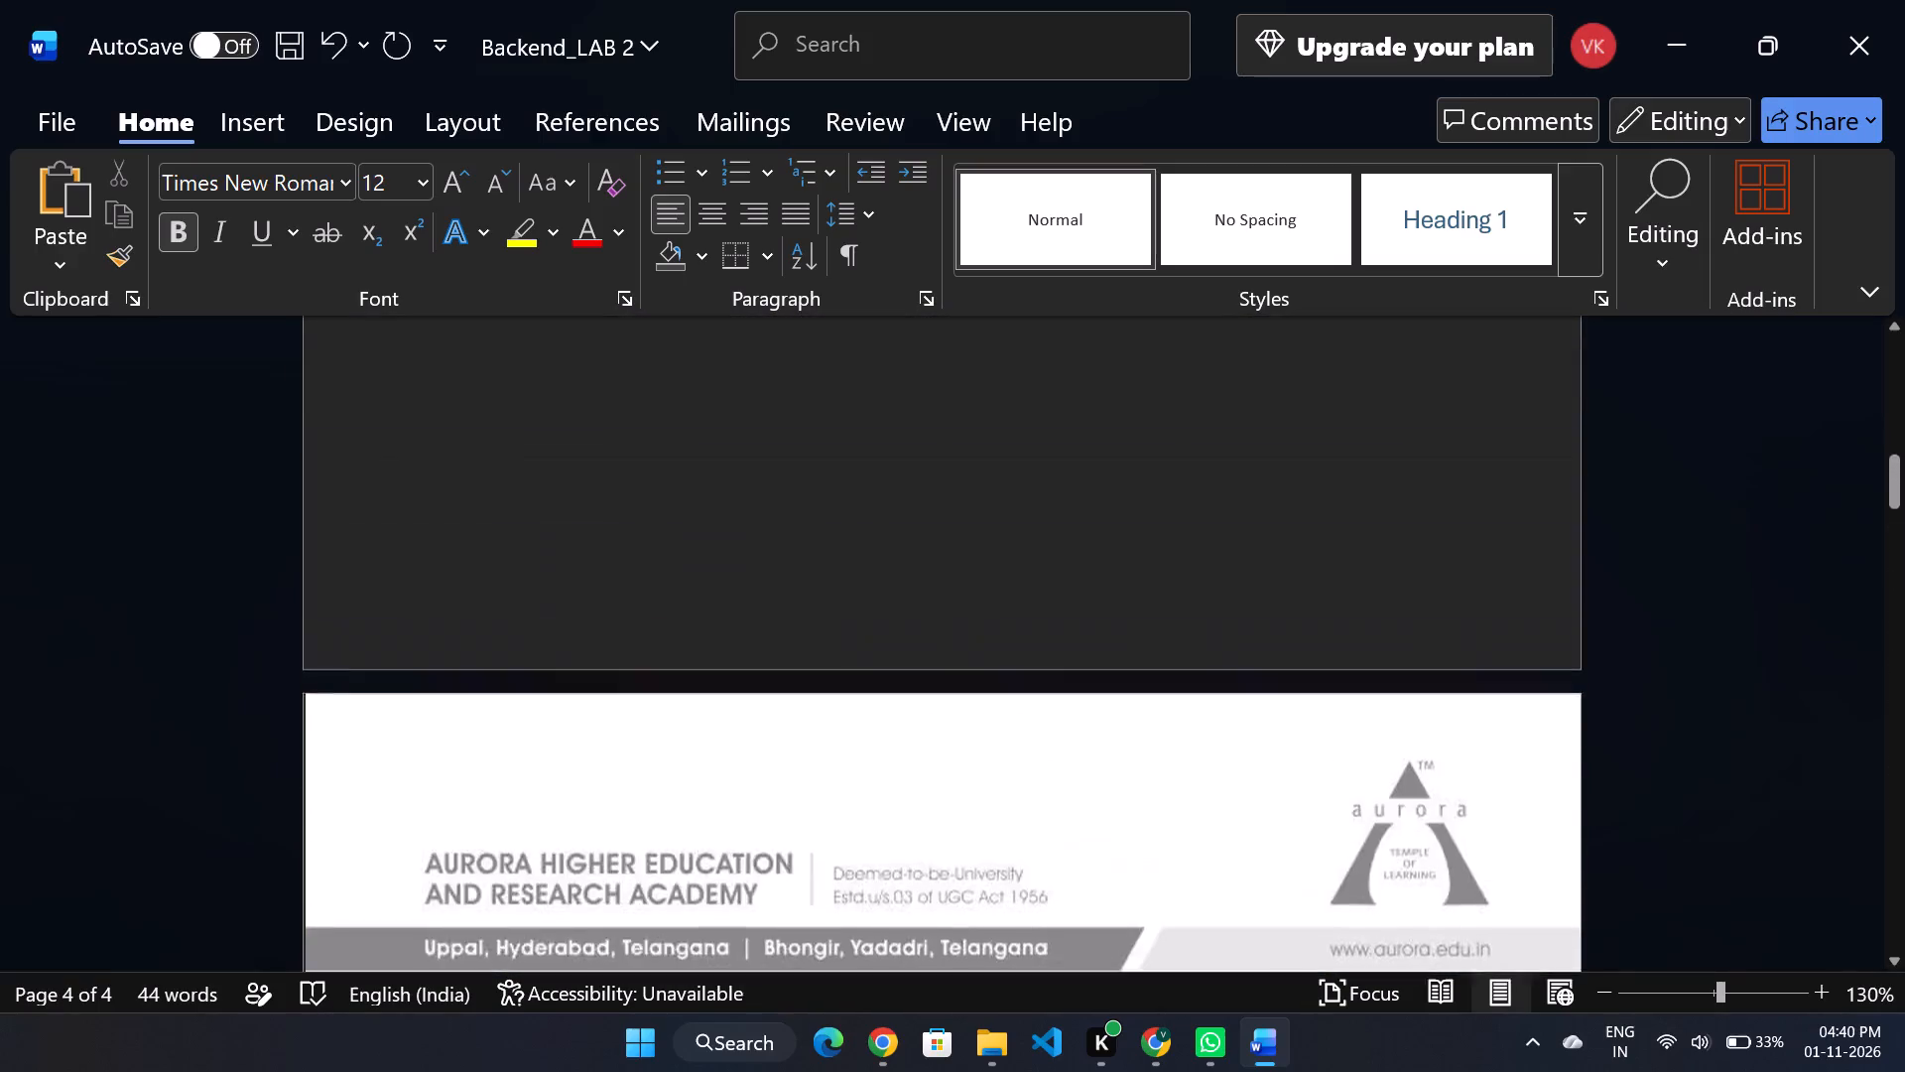
{"action": "scroll", "coordinate": [804, 506], "scroll_direction": "up", "scroll_amount": 10}
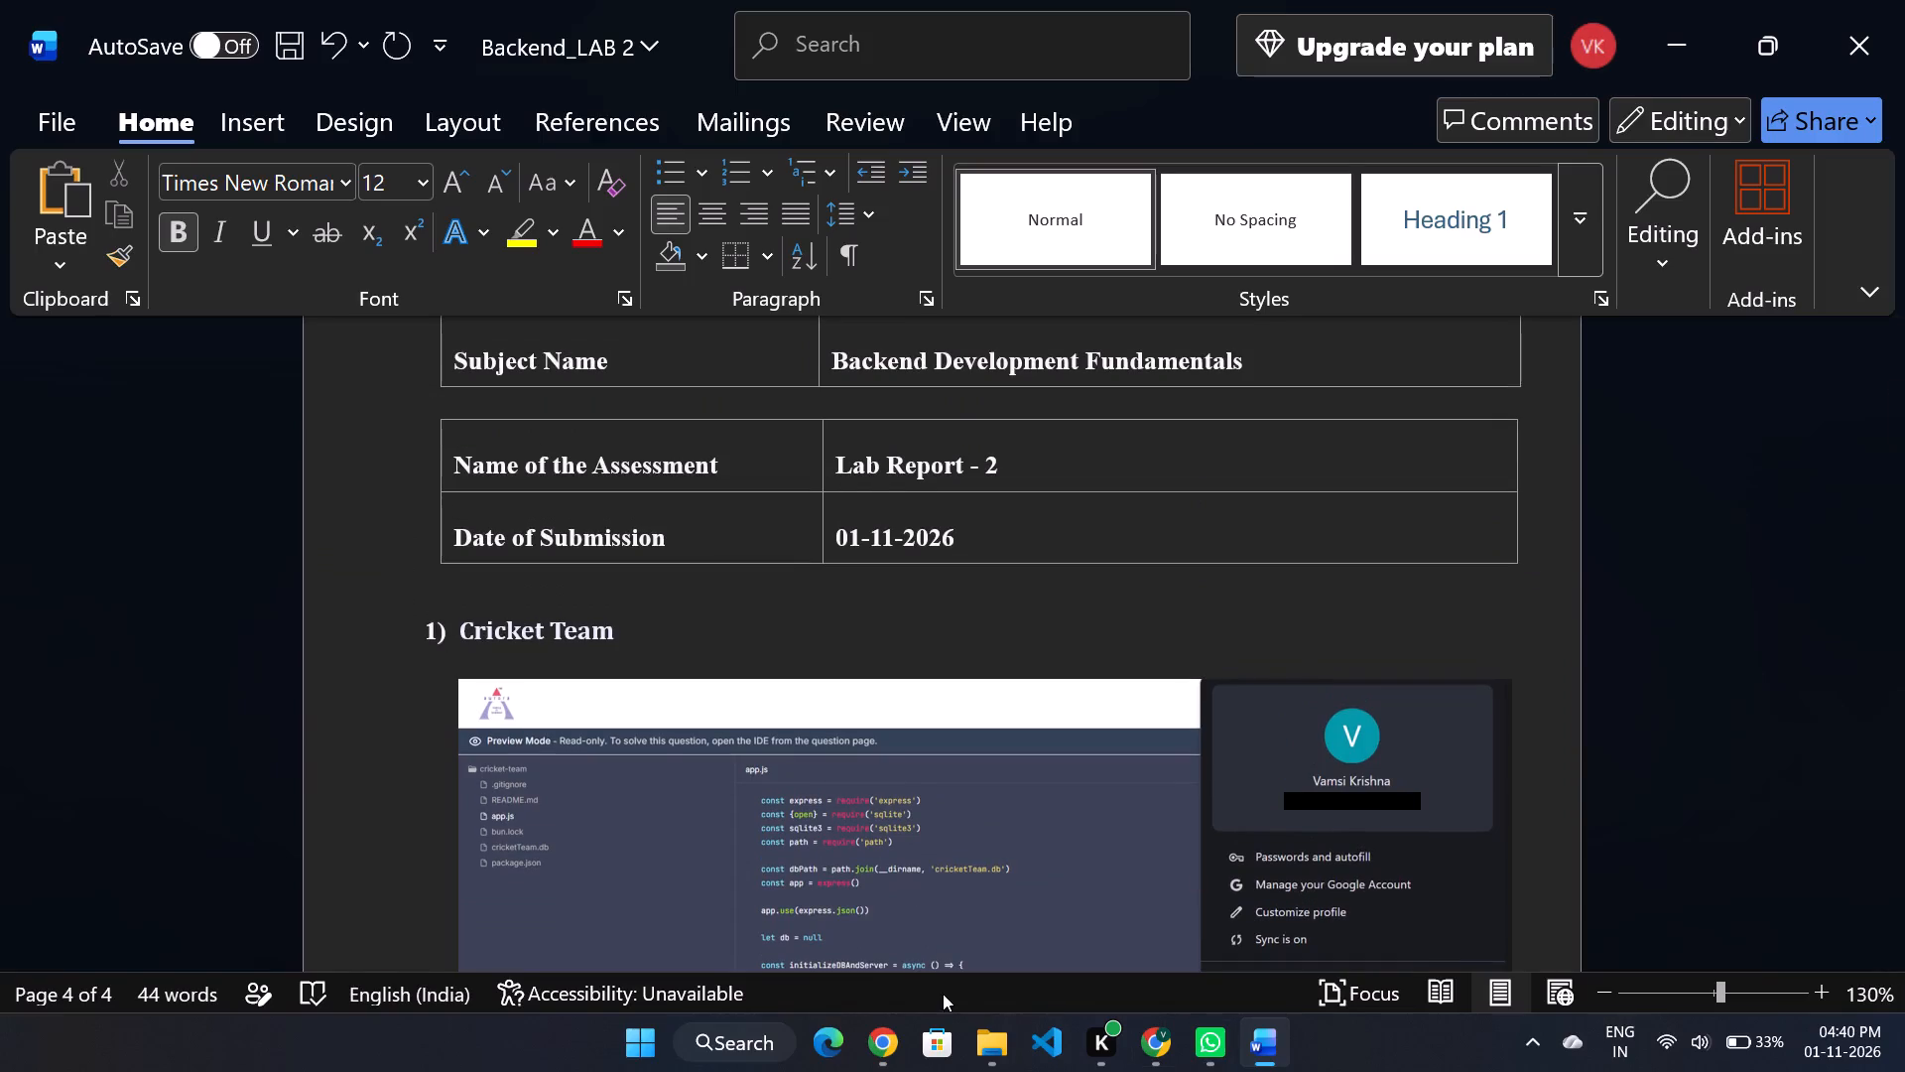
{"action": "left_click", "coordinate": [880, 1062]}
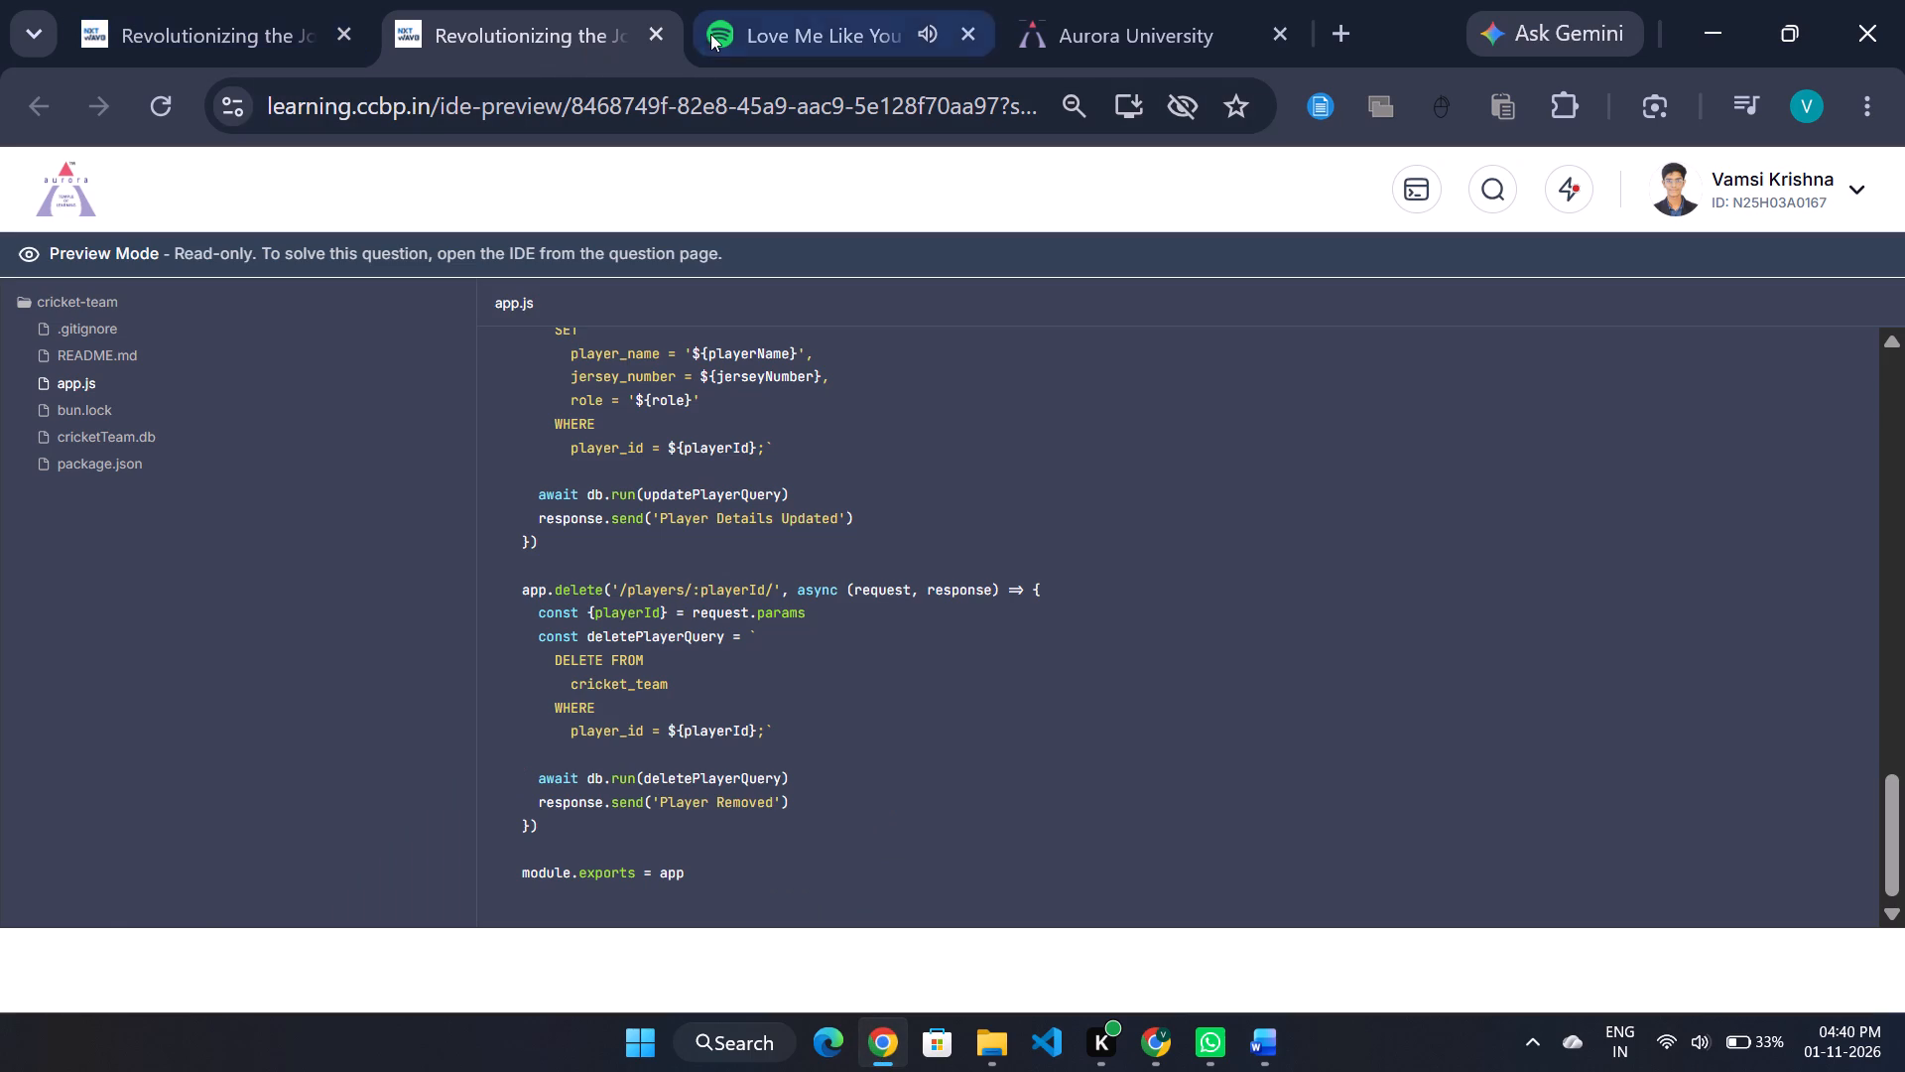
{"action": "left_click", "coordinate": [659, 35]}
{"action": "left_click", "coordinate": [53, 271]}
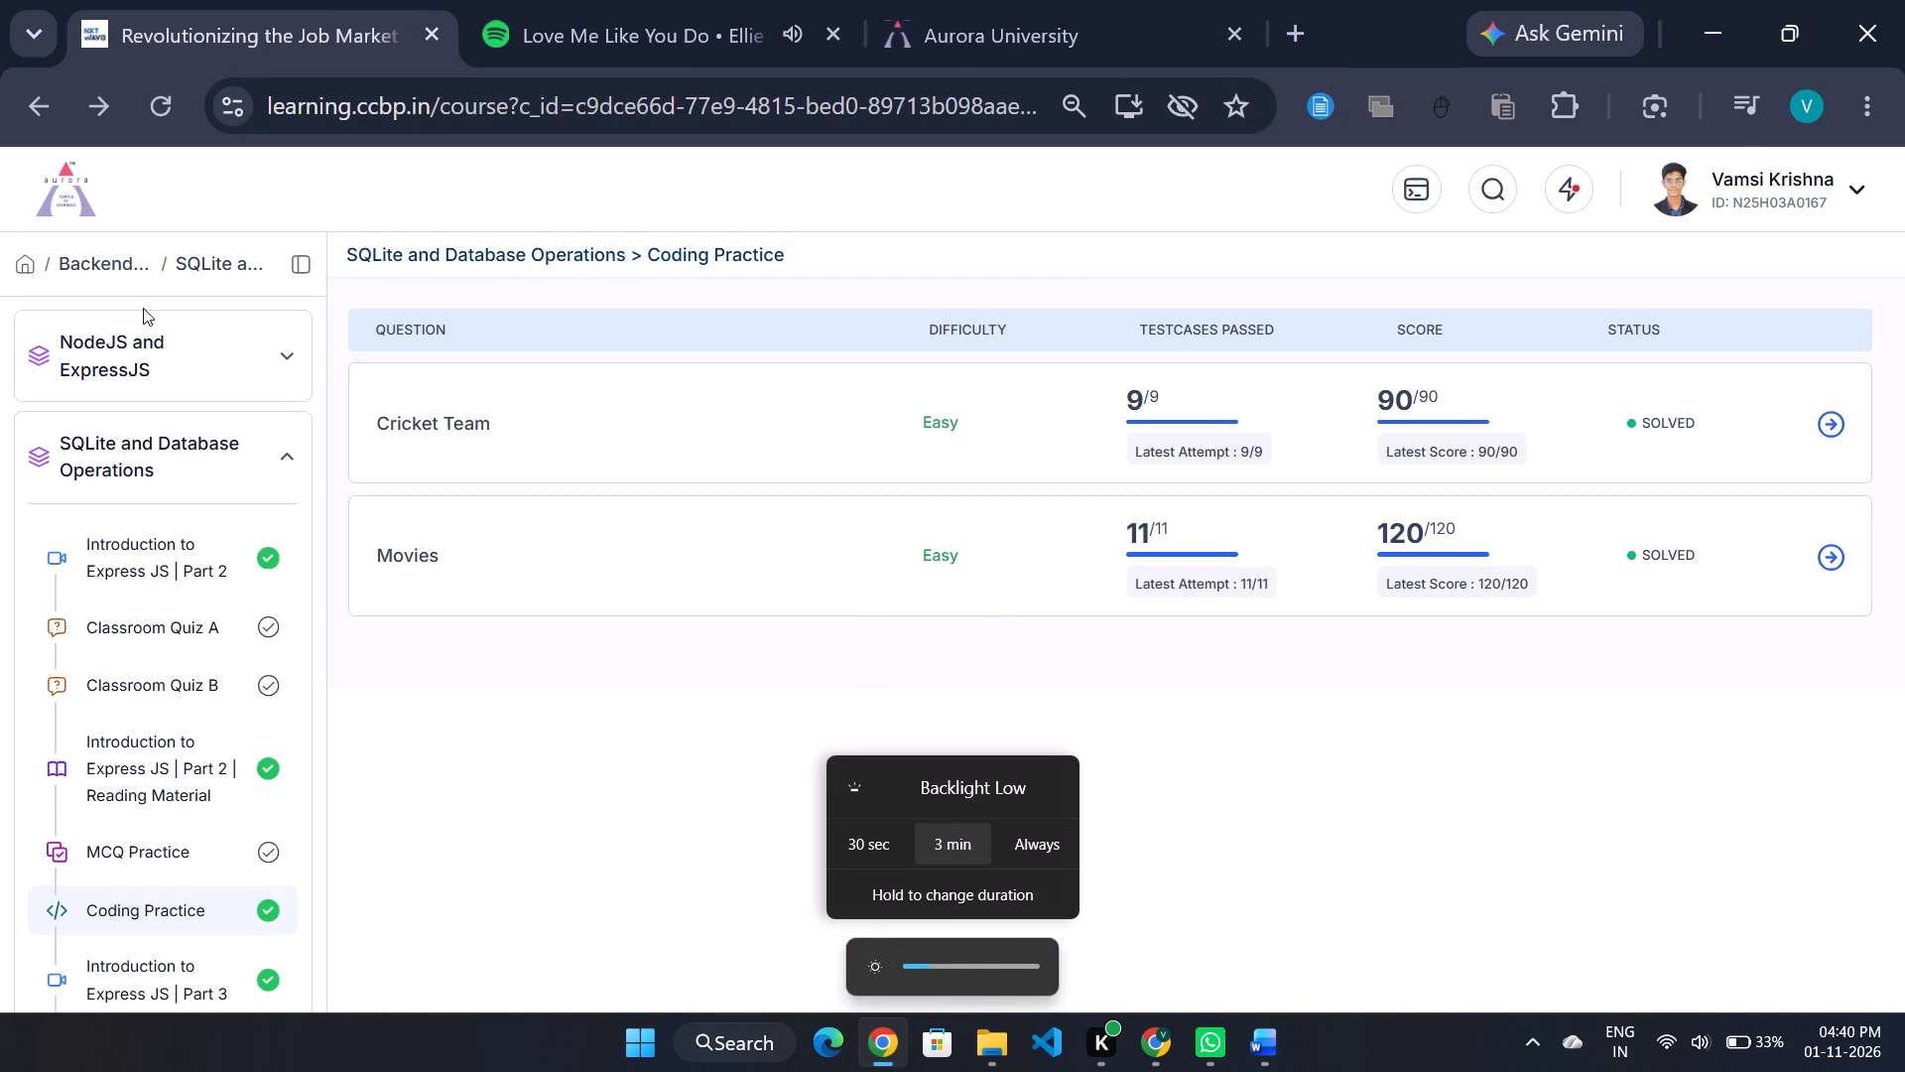
{"action": "left_click", "coordinate": [801, 566]}
Return to Word and complete the "2)" heading on page 4 with the text "Movies".
{"action": "left_click", "coordinate": [1267, 1048]}
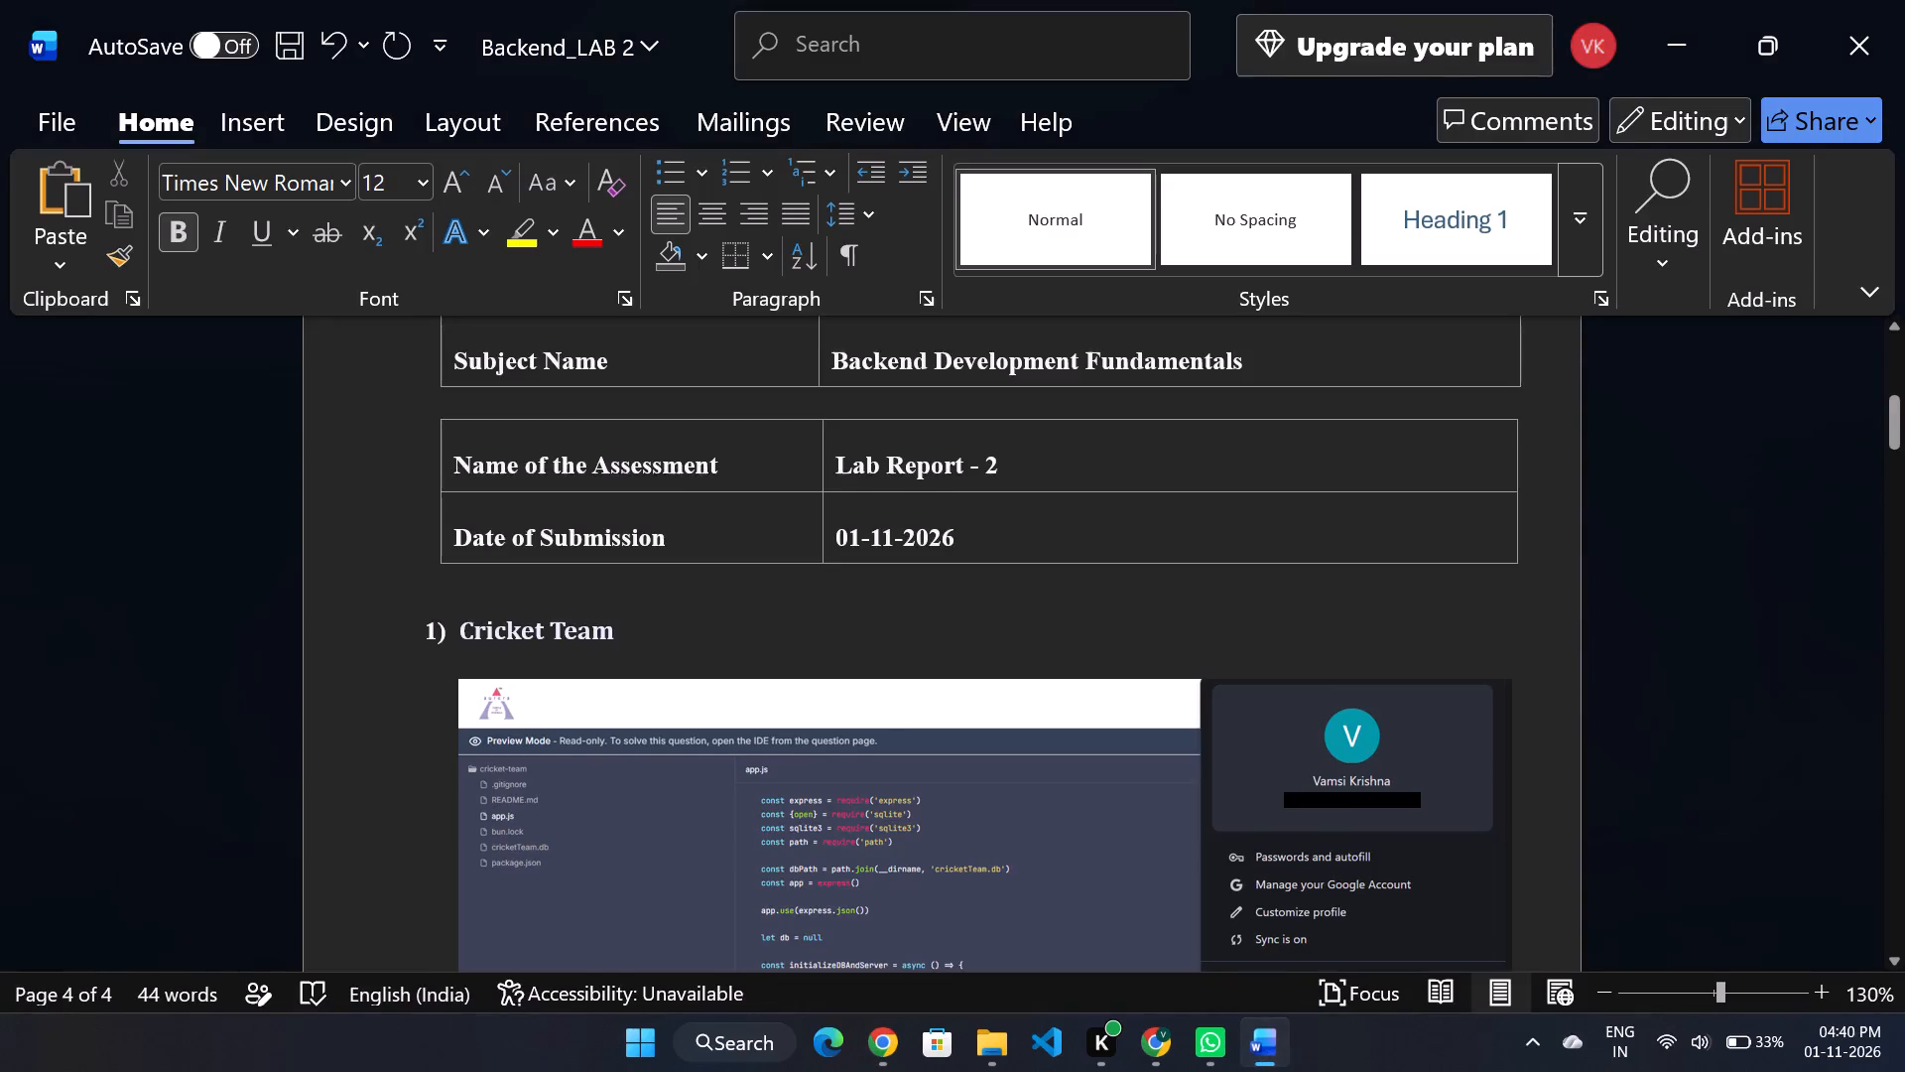
{"action": "scroll", "coordinate": [993, 874], "scroll_direction": "down", "scroll_amount": 20}
{"action": "scroll", "coordinate": [993, 874], "scroll_direction": "down", "scroll_amount": 16}
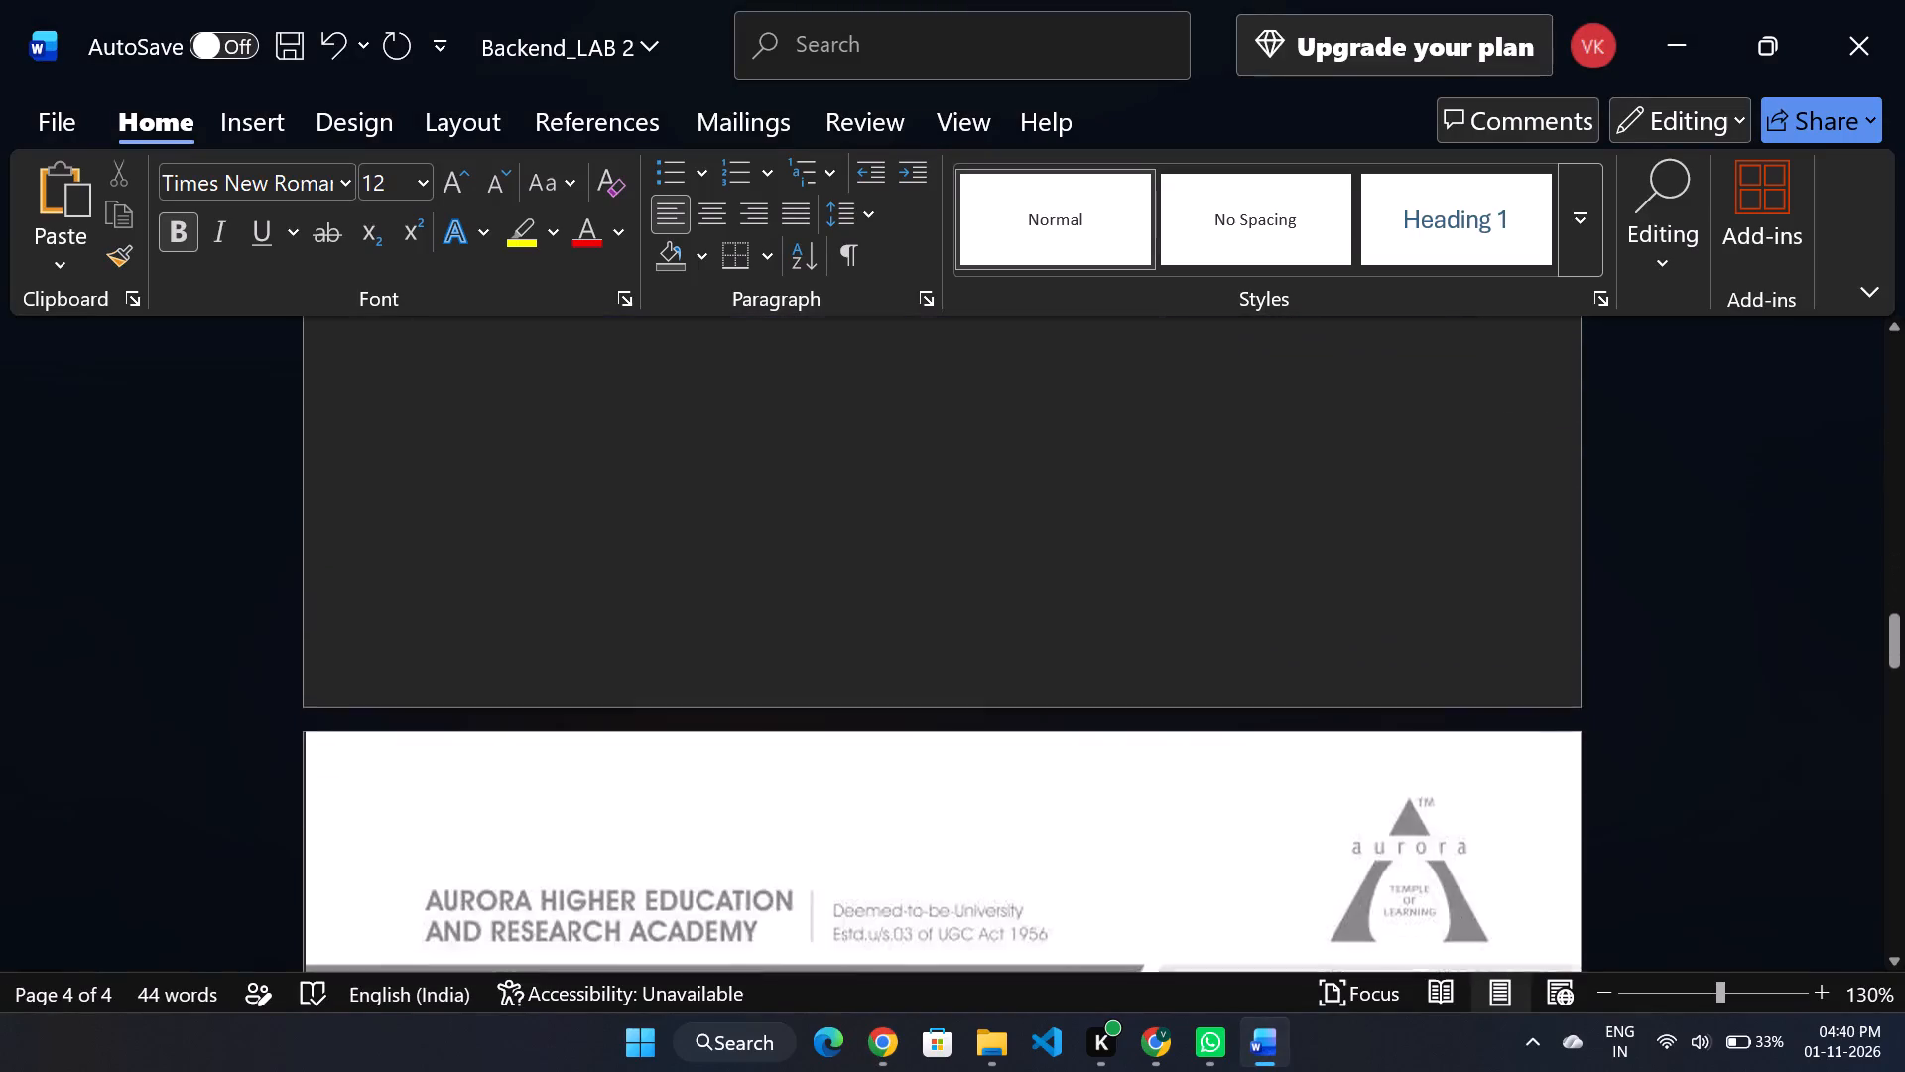
{"action": "scroll", "coordinate": [992, 870], "scroll_direction": "down", "scroll_amount": 9}
{"action": "scroll", "coordinate": [992, 870], "scroll_direction": "down", "scroll_amount": 20}
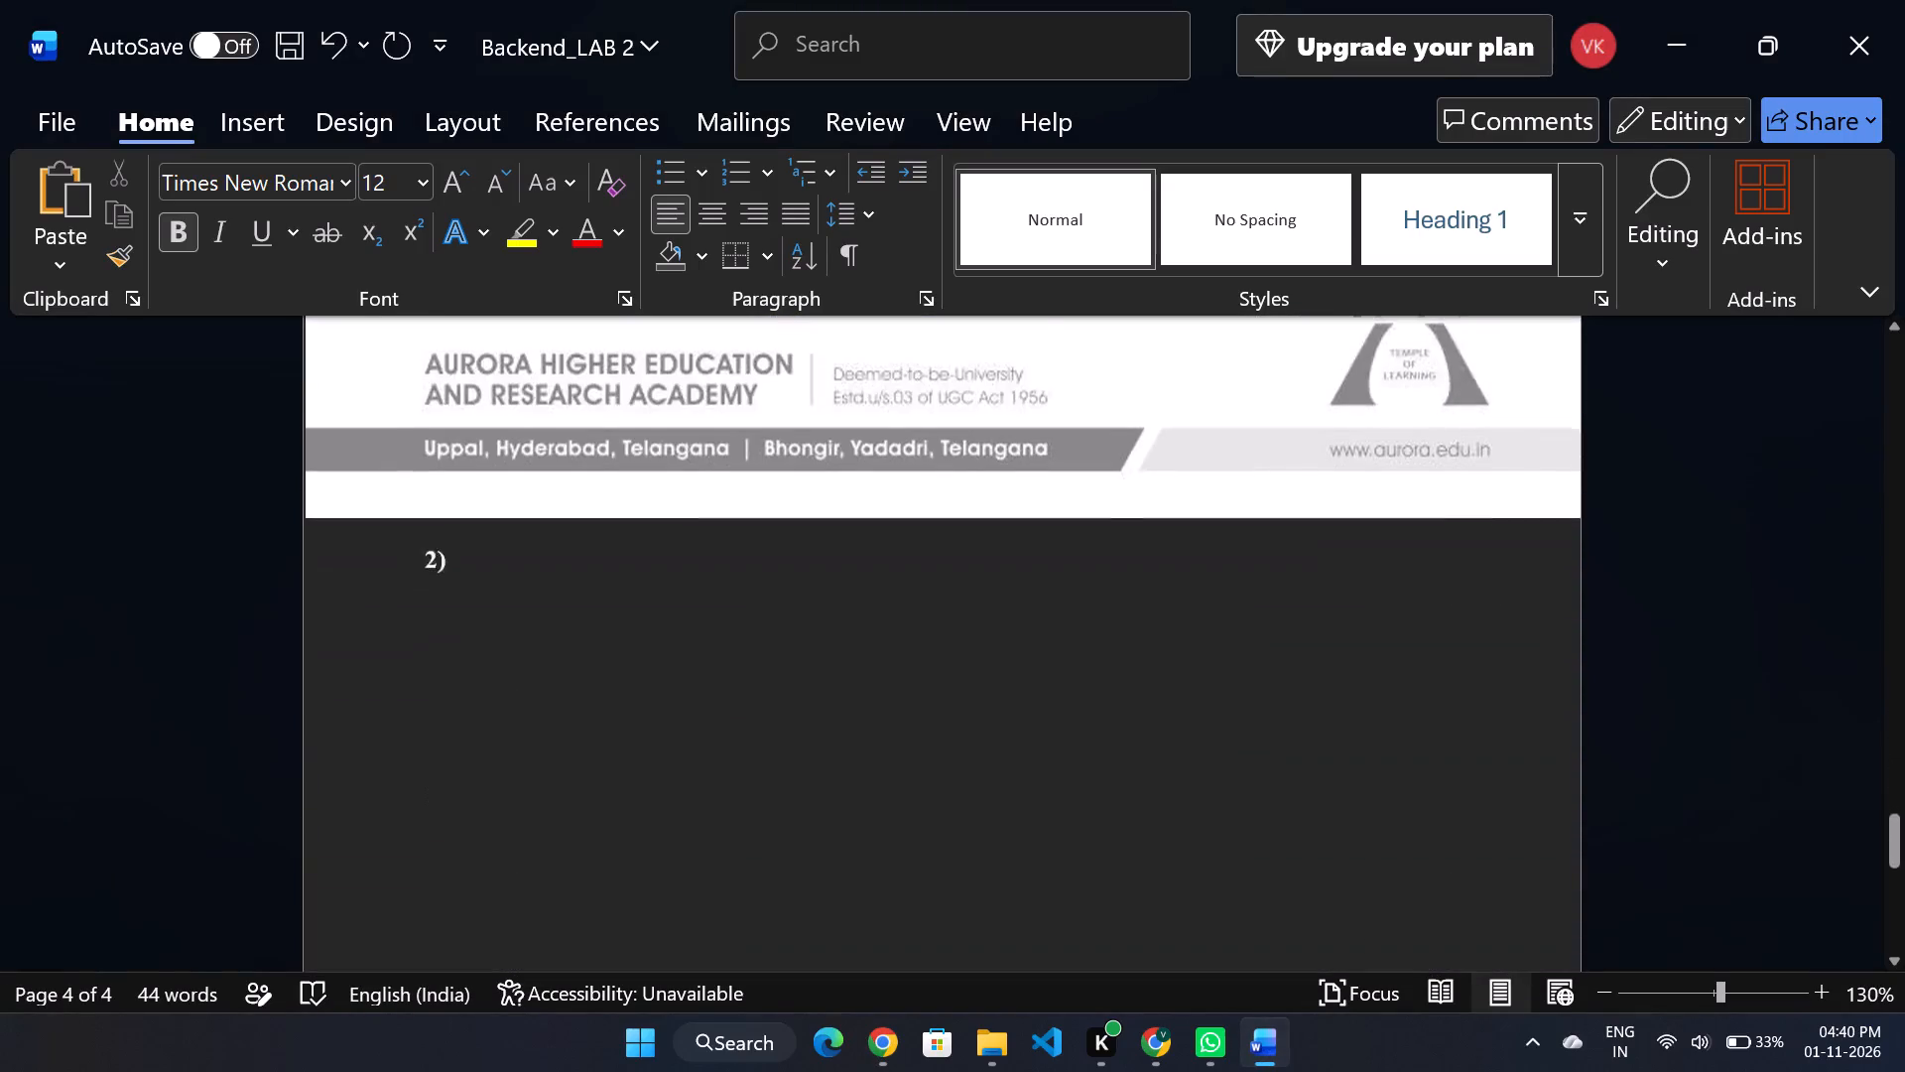
{"action": "left_click", "coordinate": [703, 463]}
{"action": "left_click", "coordinate": [704, 497]}
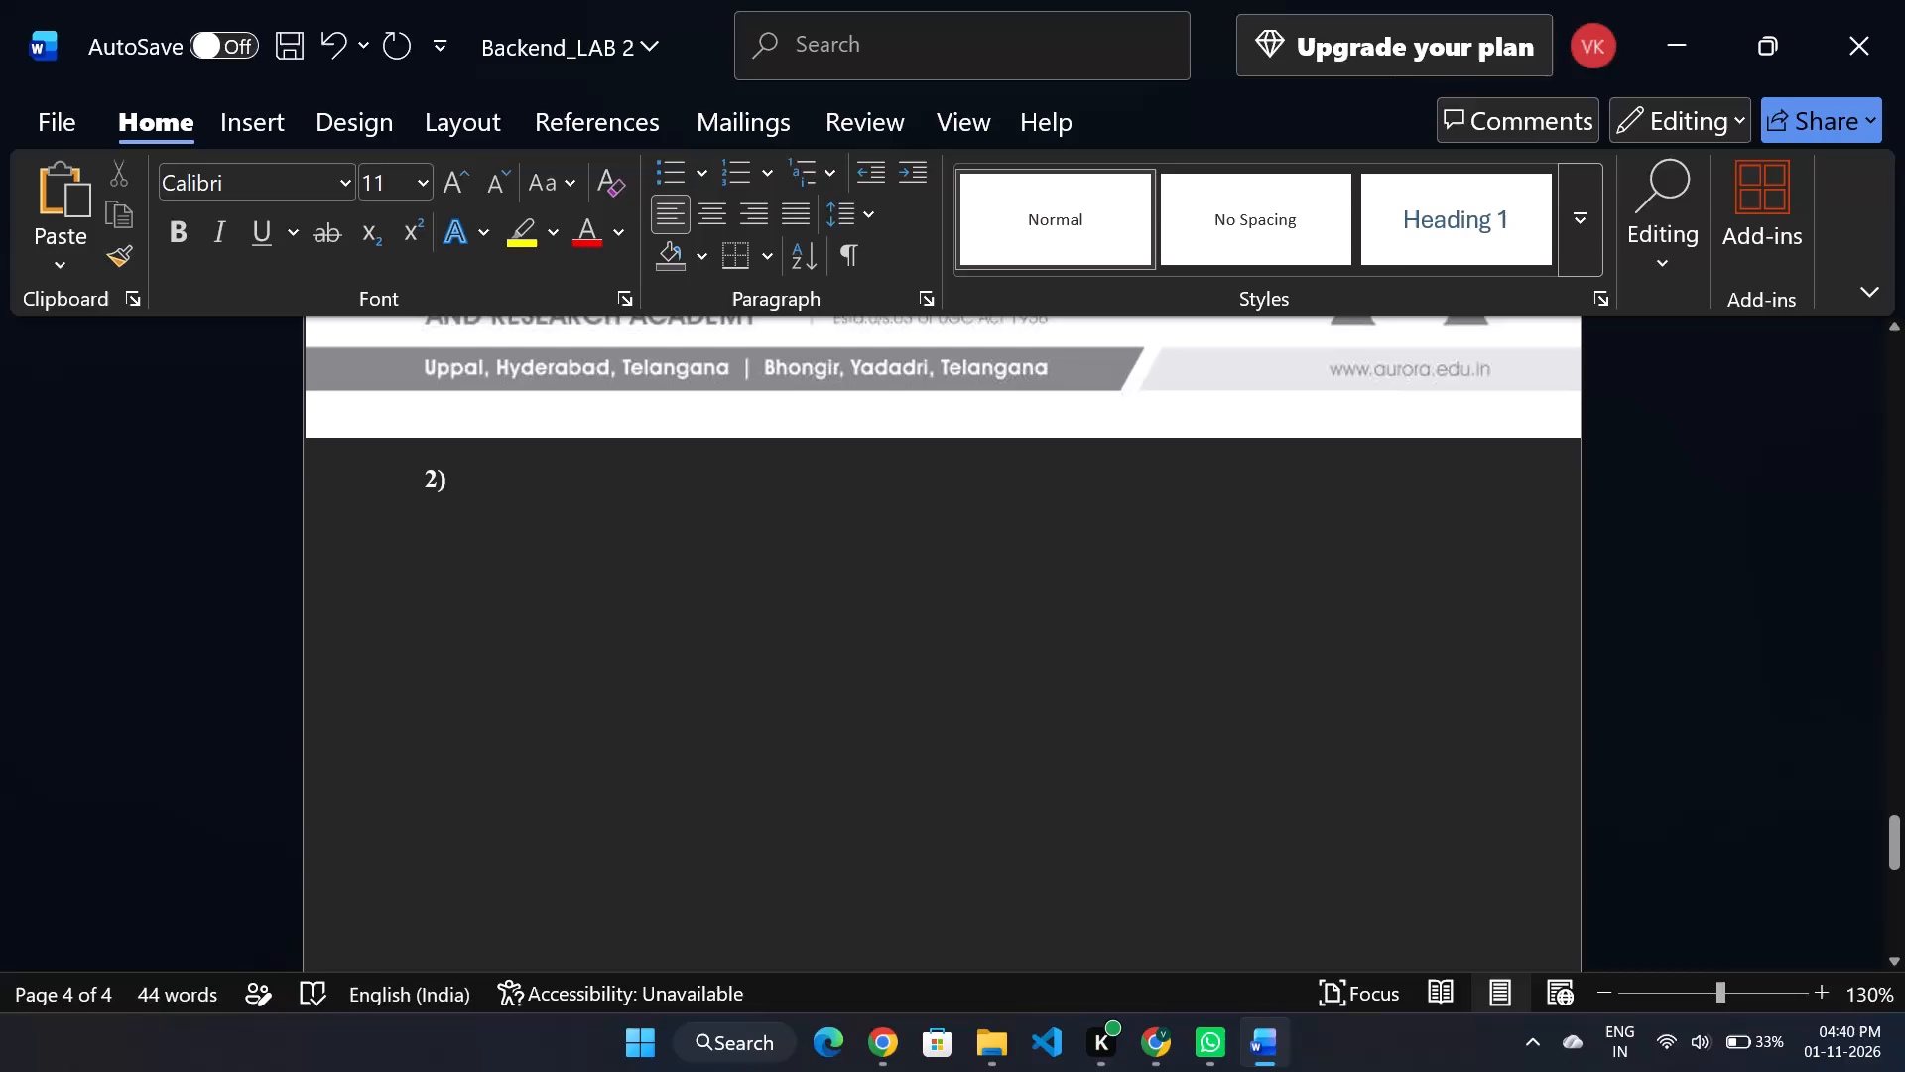
{"action": "type", "text": "MO"}
{"action": "key", "text": "BackSpace"}
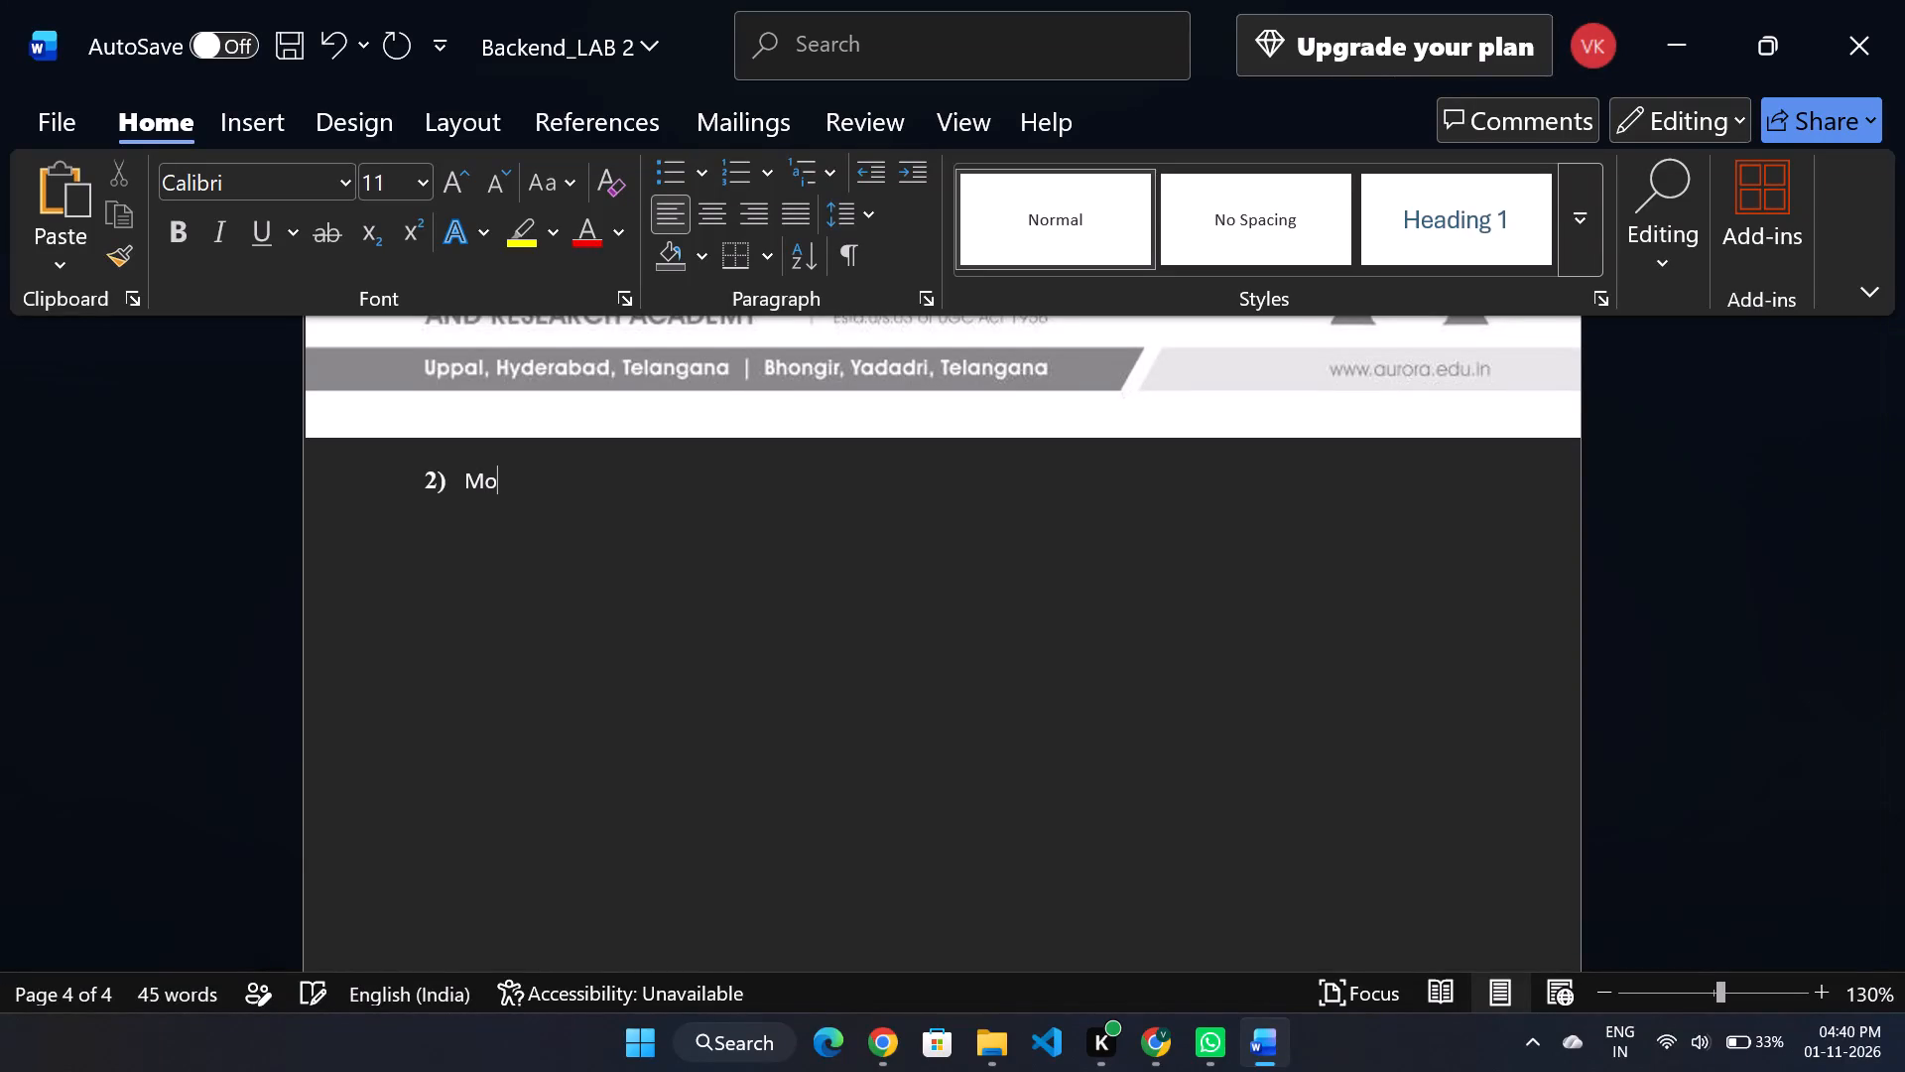
{"action": "type", "text": "vies"}
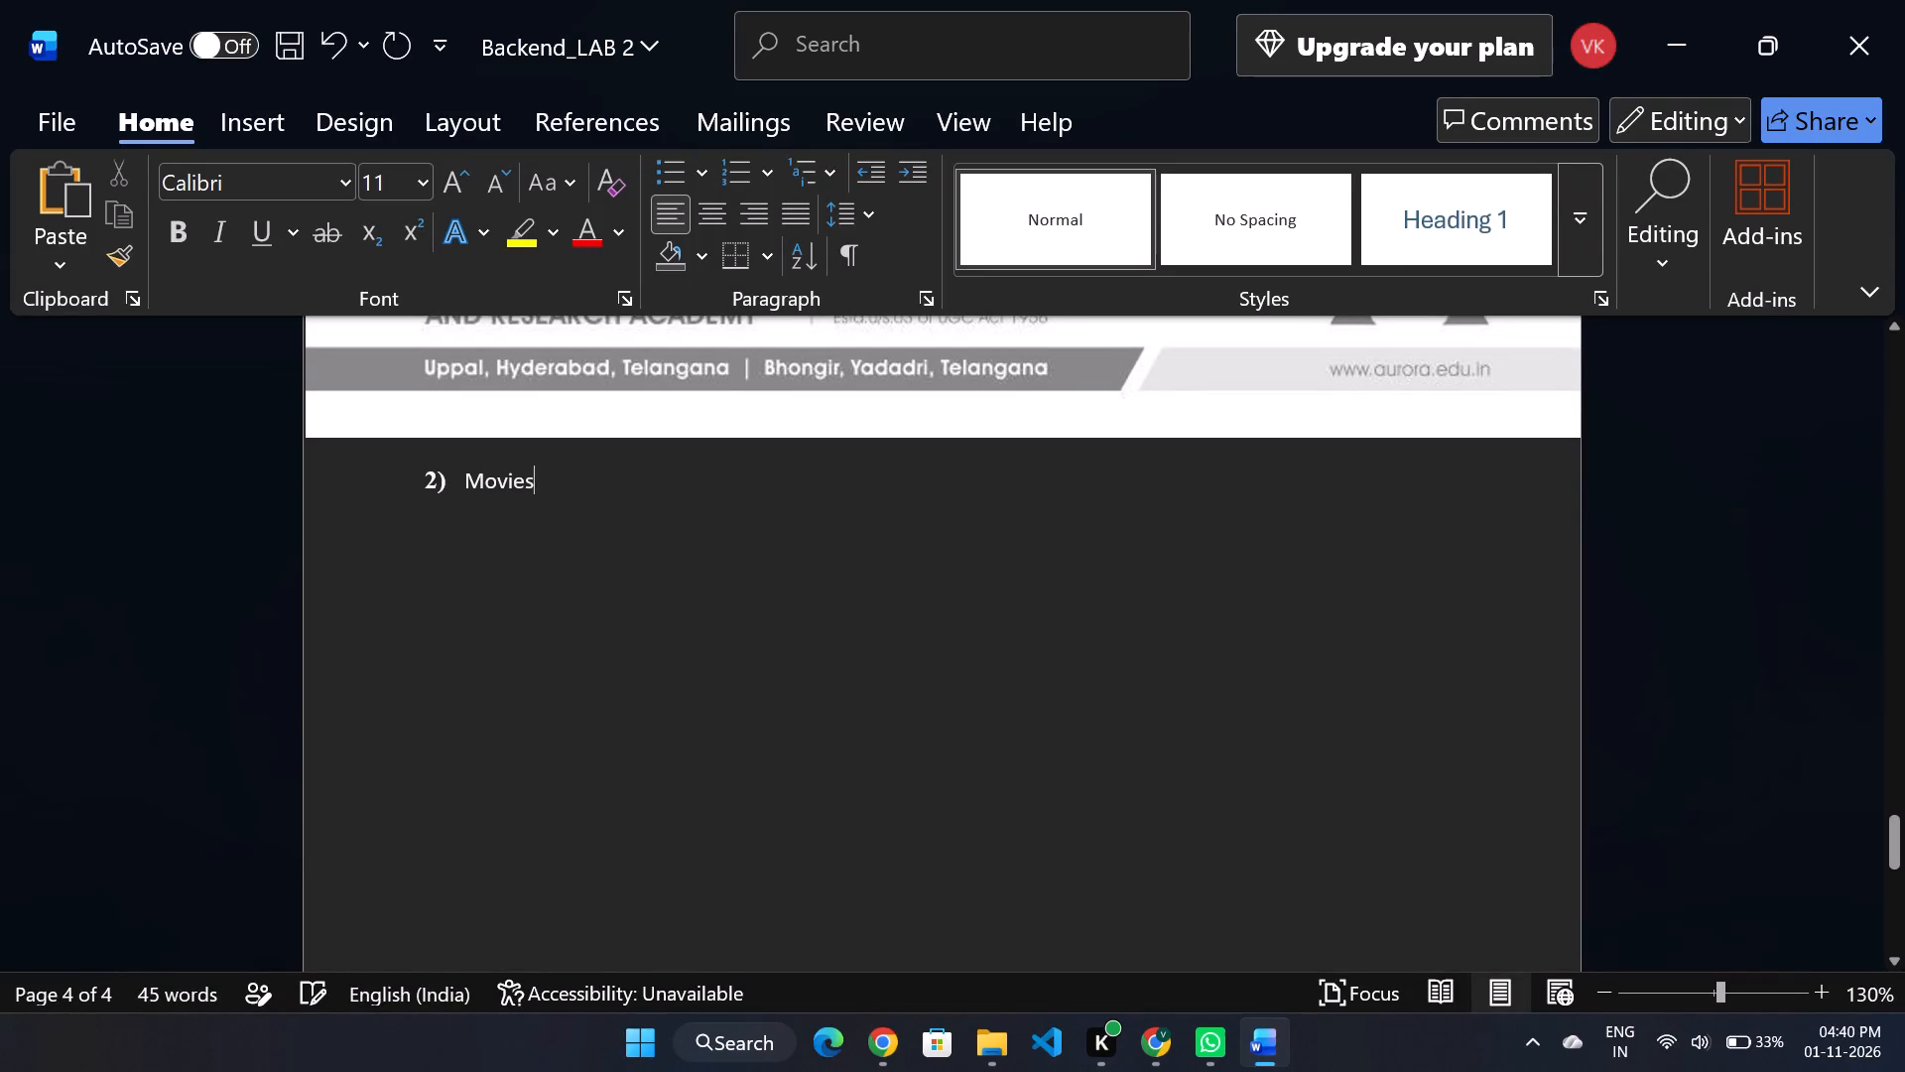
Format the word "Movies" in the page 4 heading as bold Times New Roman.
{"action": "left_click_drag", "start_coordinate": [572, 469], "coordinate": [470, 471]}
{"action": "left_click_drag", "start_coordinate": [470, 471], "coordinate": [468, 472]}
{"action": "left_click", "coordinate": [493, 437]}
{"action": "left_click", "coordinate": [639, 376]}
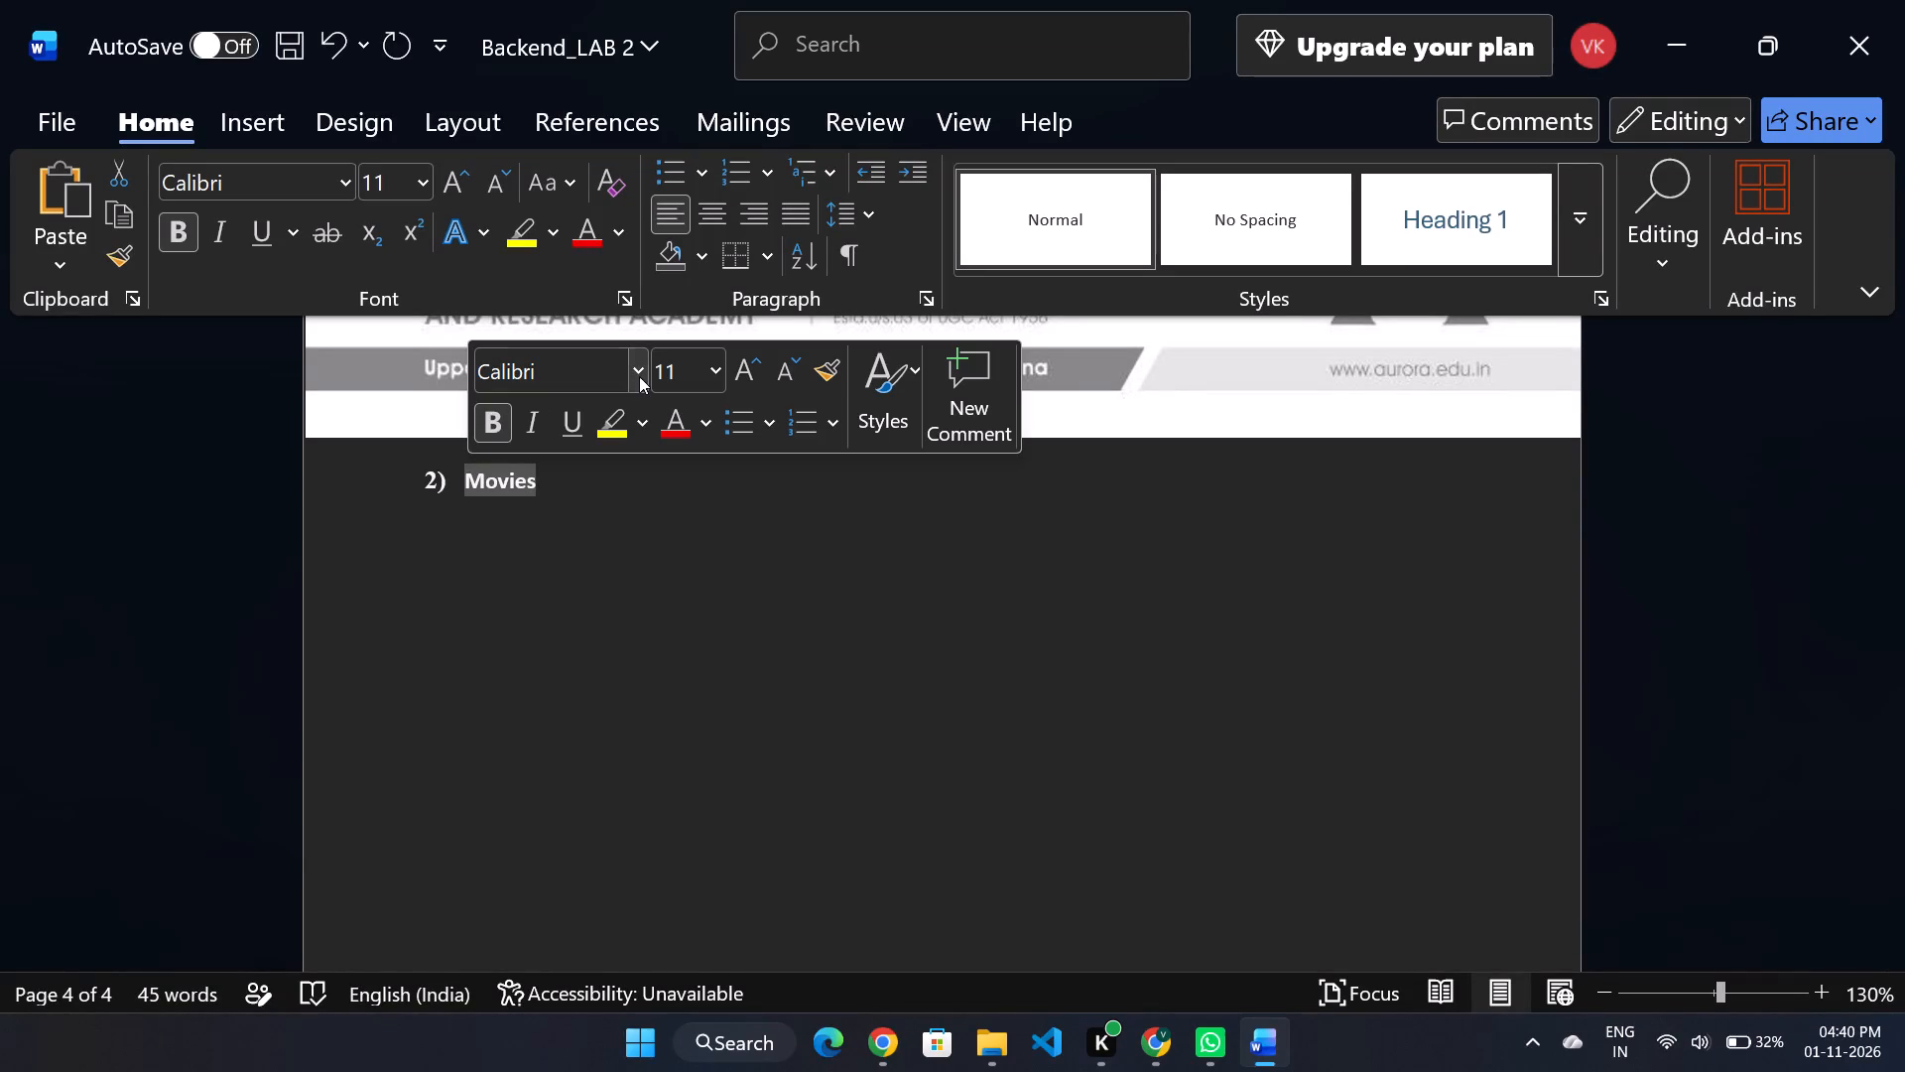
{"action": "left_click", "coordinate": [634, 590]}
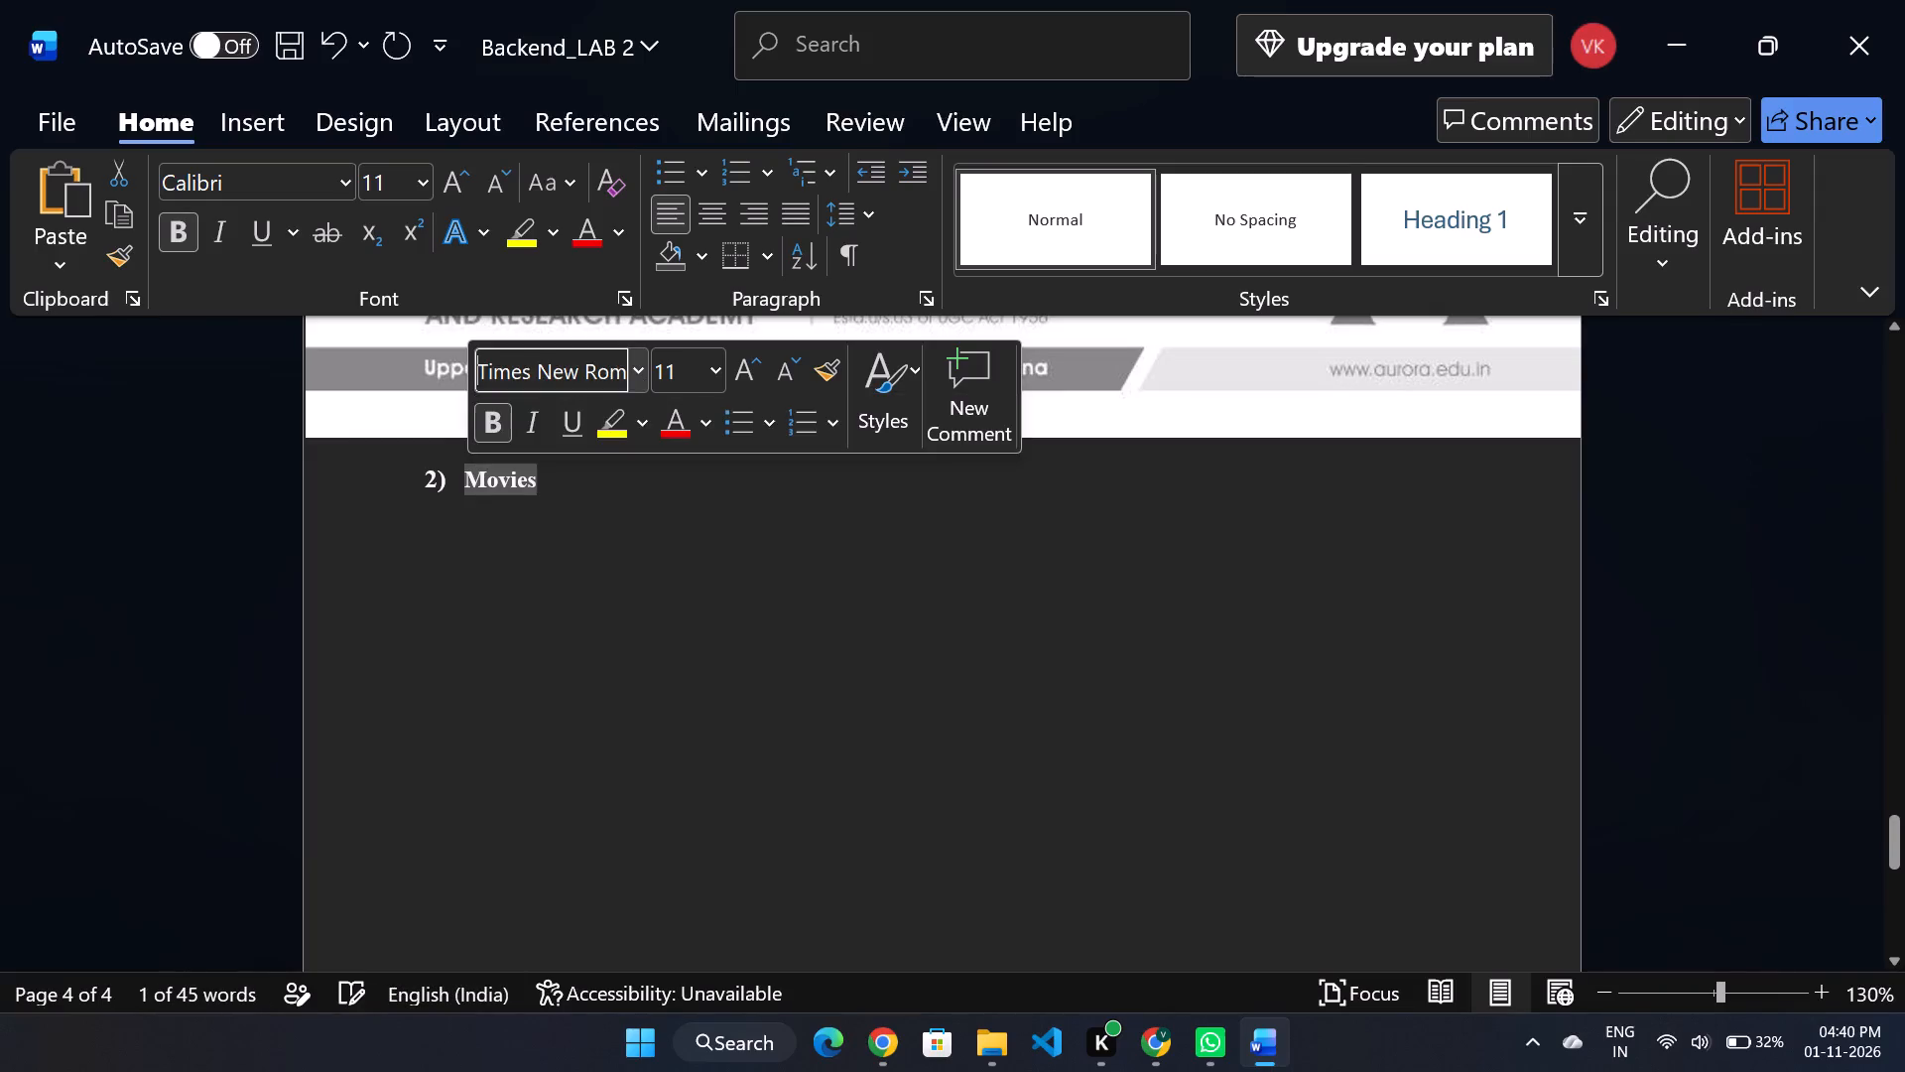
{"action": "left_click", "coordinate": [1188, 620]}
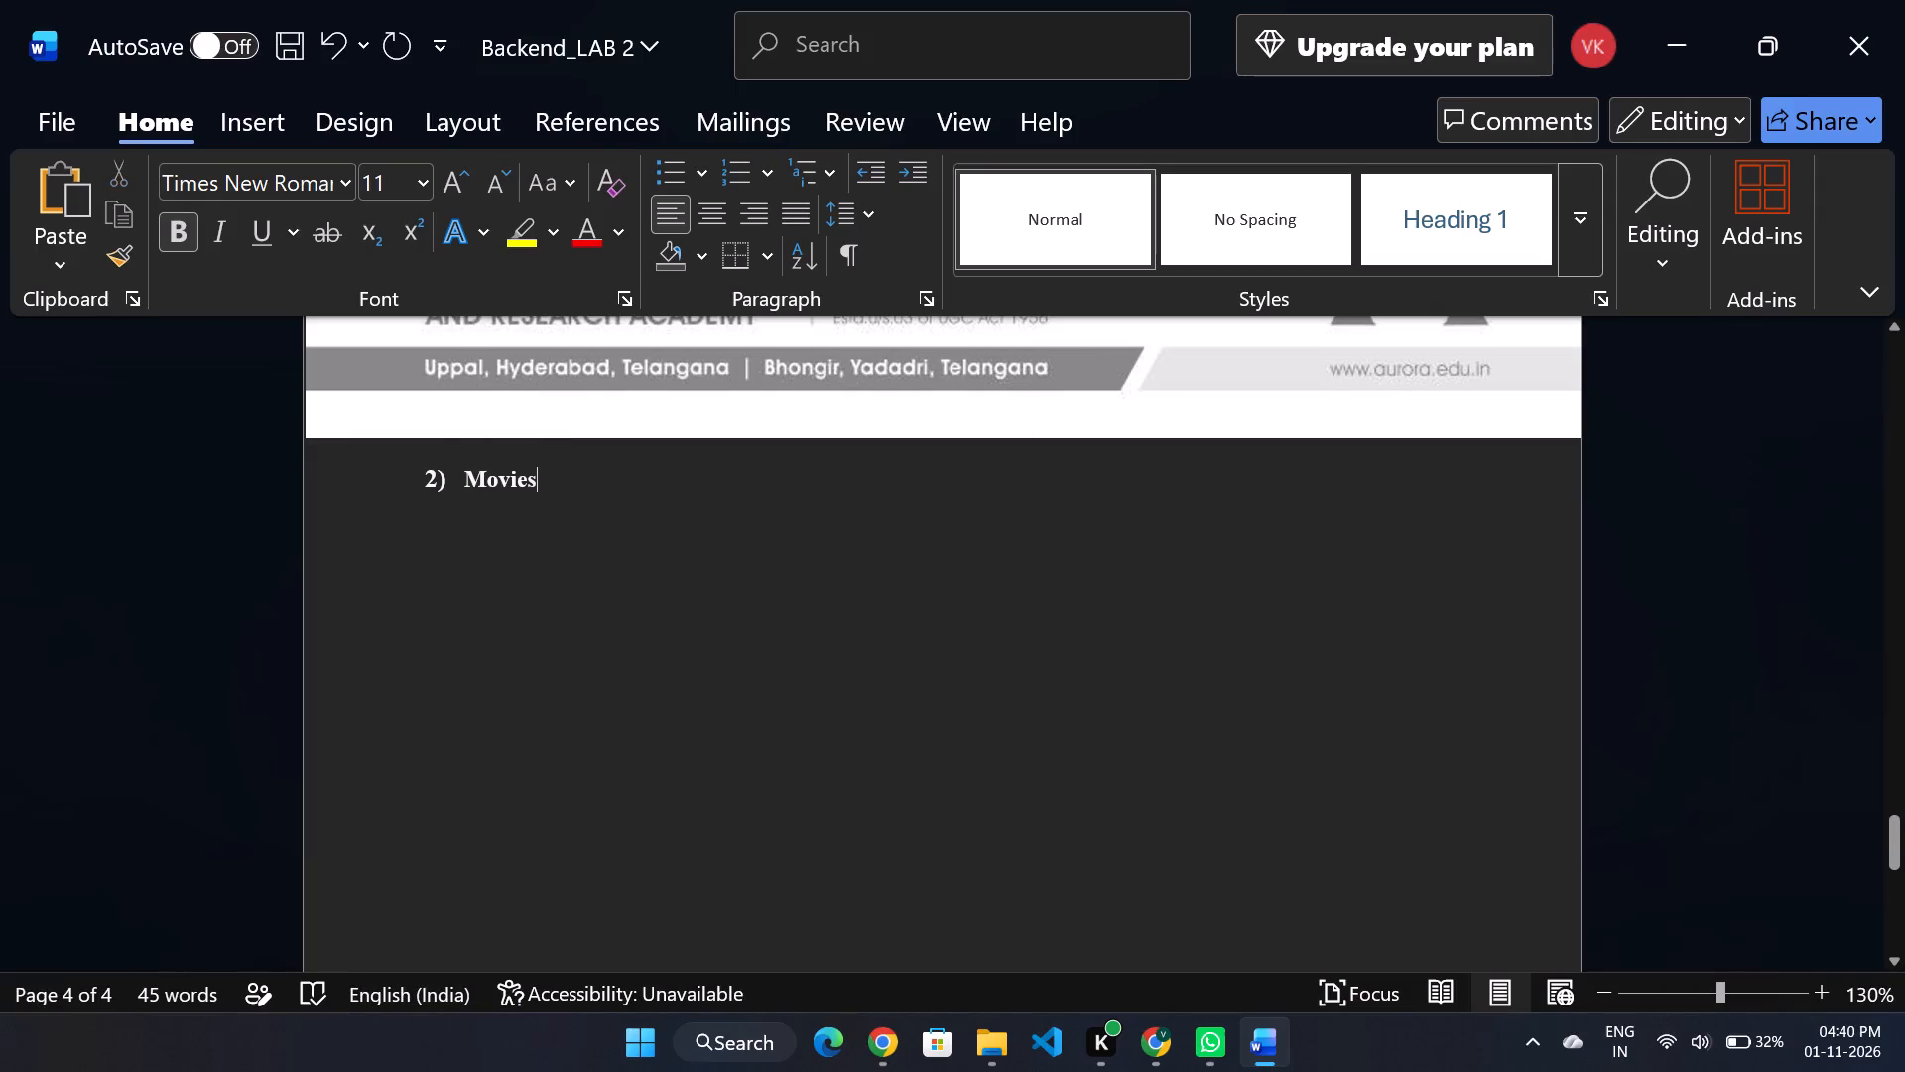
Check the font and size of the "1) Cricket Team" heading on page 1 for comparison with the Movies heading.
{"action": "left_click_drag", "start_coordinate": [1901, 831], "coordinate": [1902, 516]}
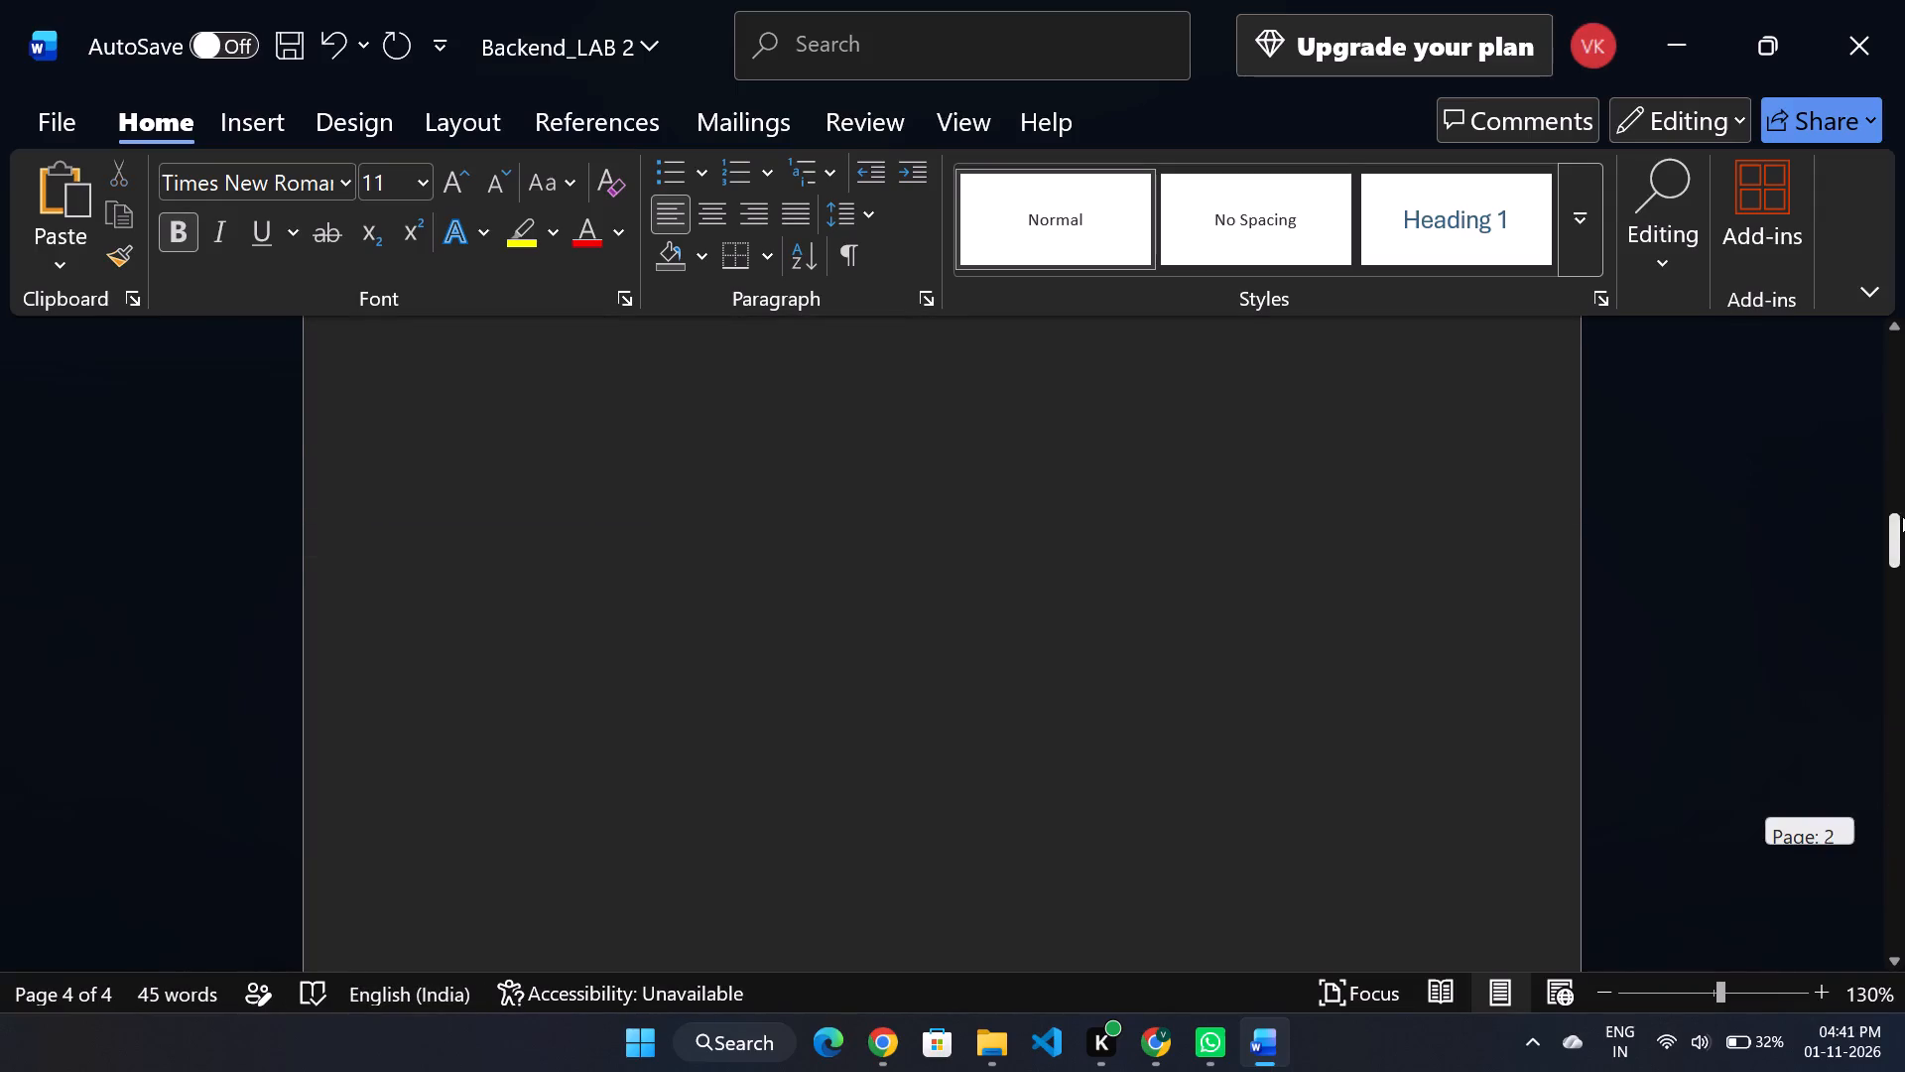
{"action": "left_click_drag", "start_coordinate": [1902, 516], "coordinate": [1890, 425]}
{"action": "left_click_drag", "start_coordinate": [660, 453], "coordinate": [418, 466]}
{"action": "left_click", "coordinate": [945, 494]}
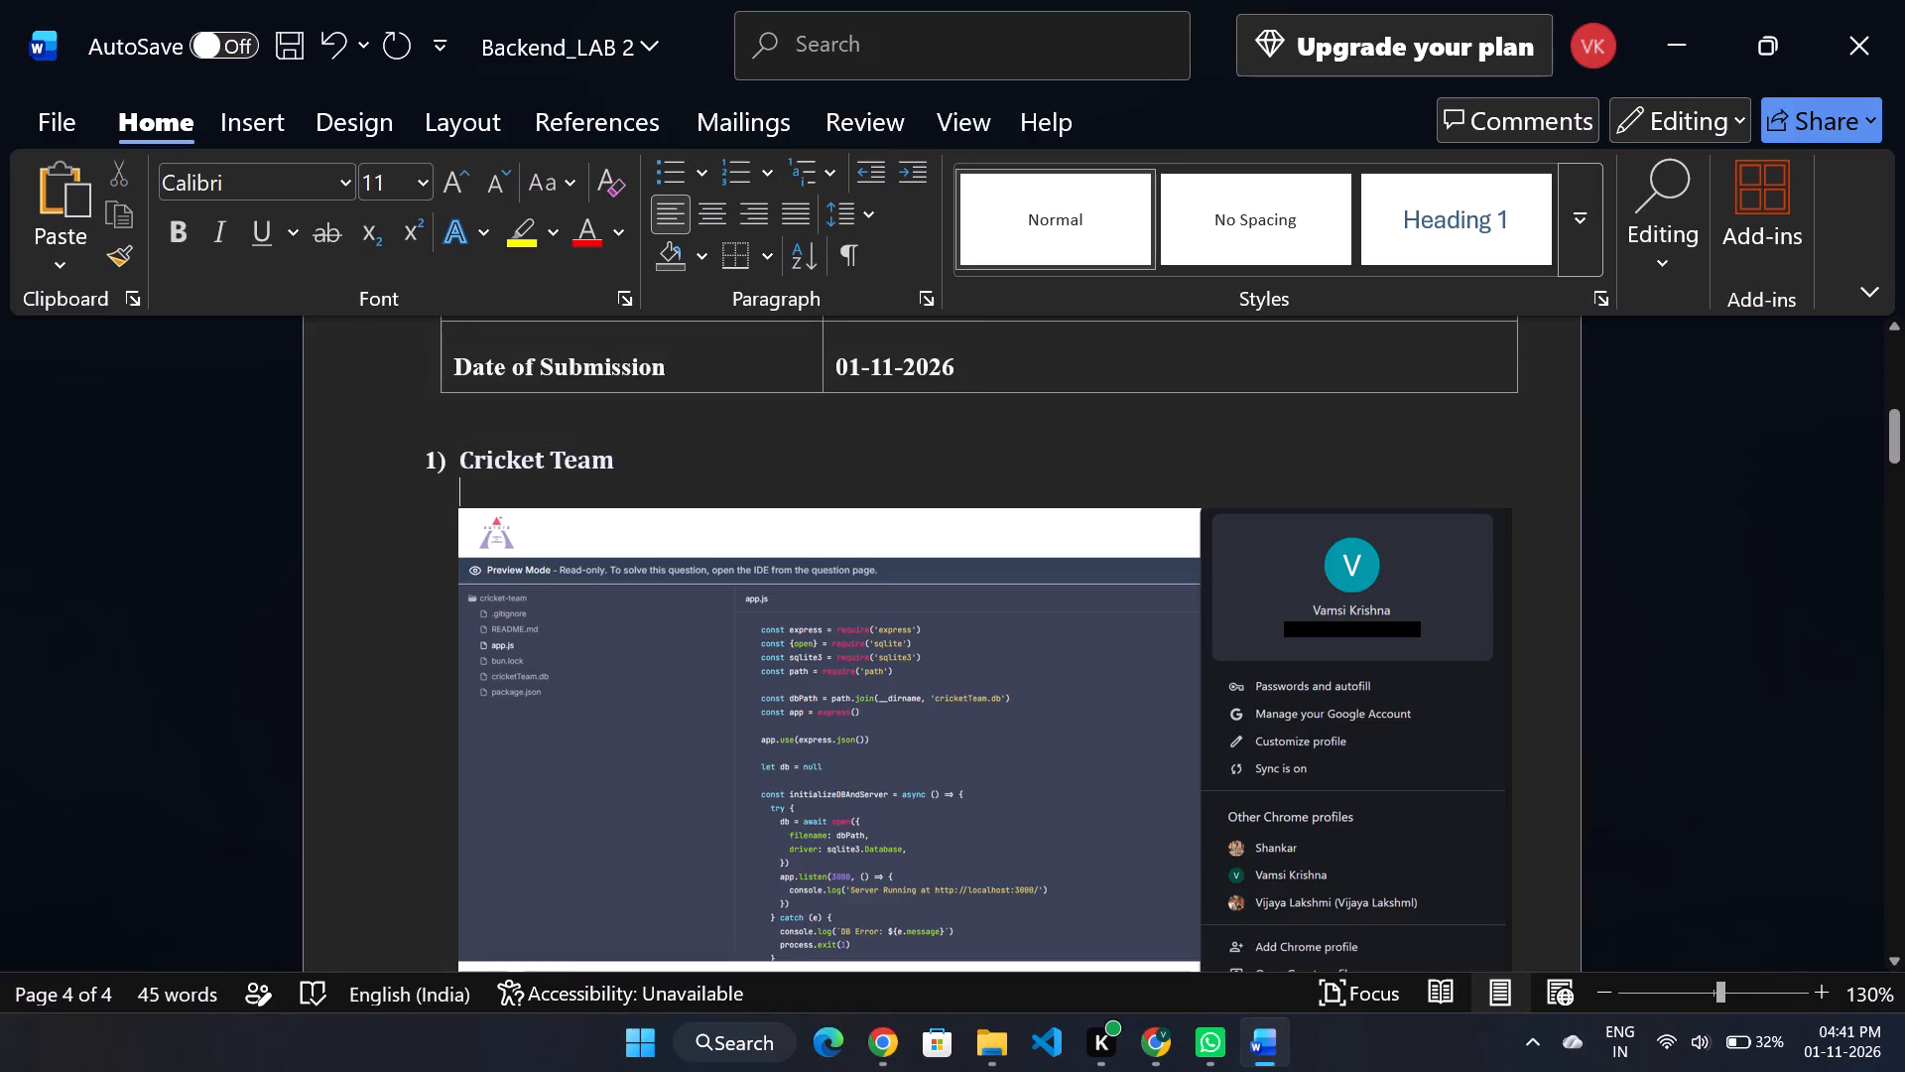
{"action": "left_click_drag", "start_coordinate": [686, 449], "coordinate": [413, 447]}
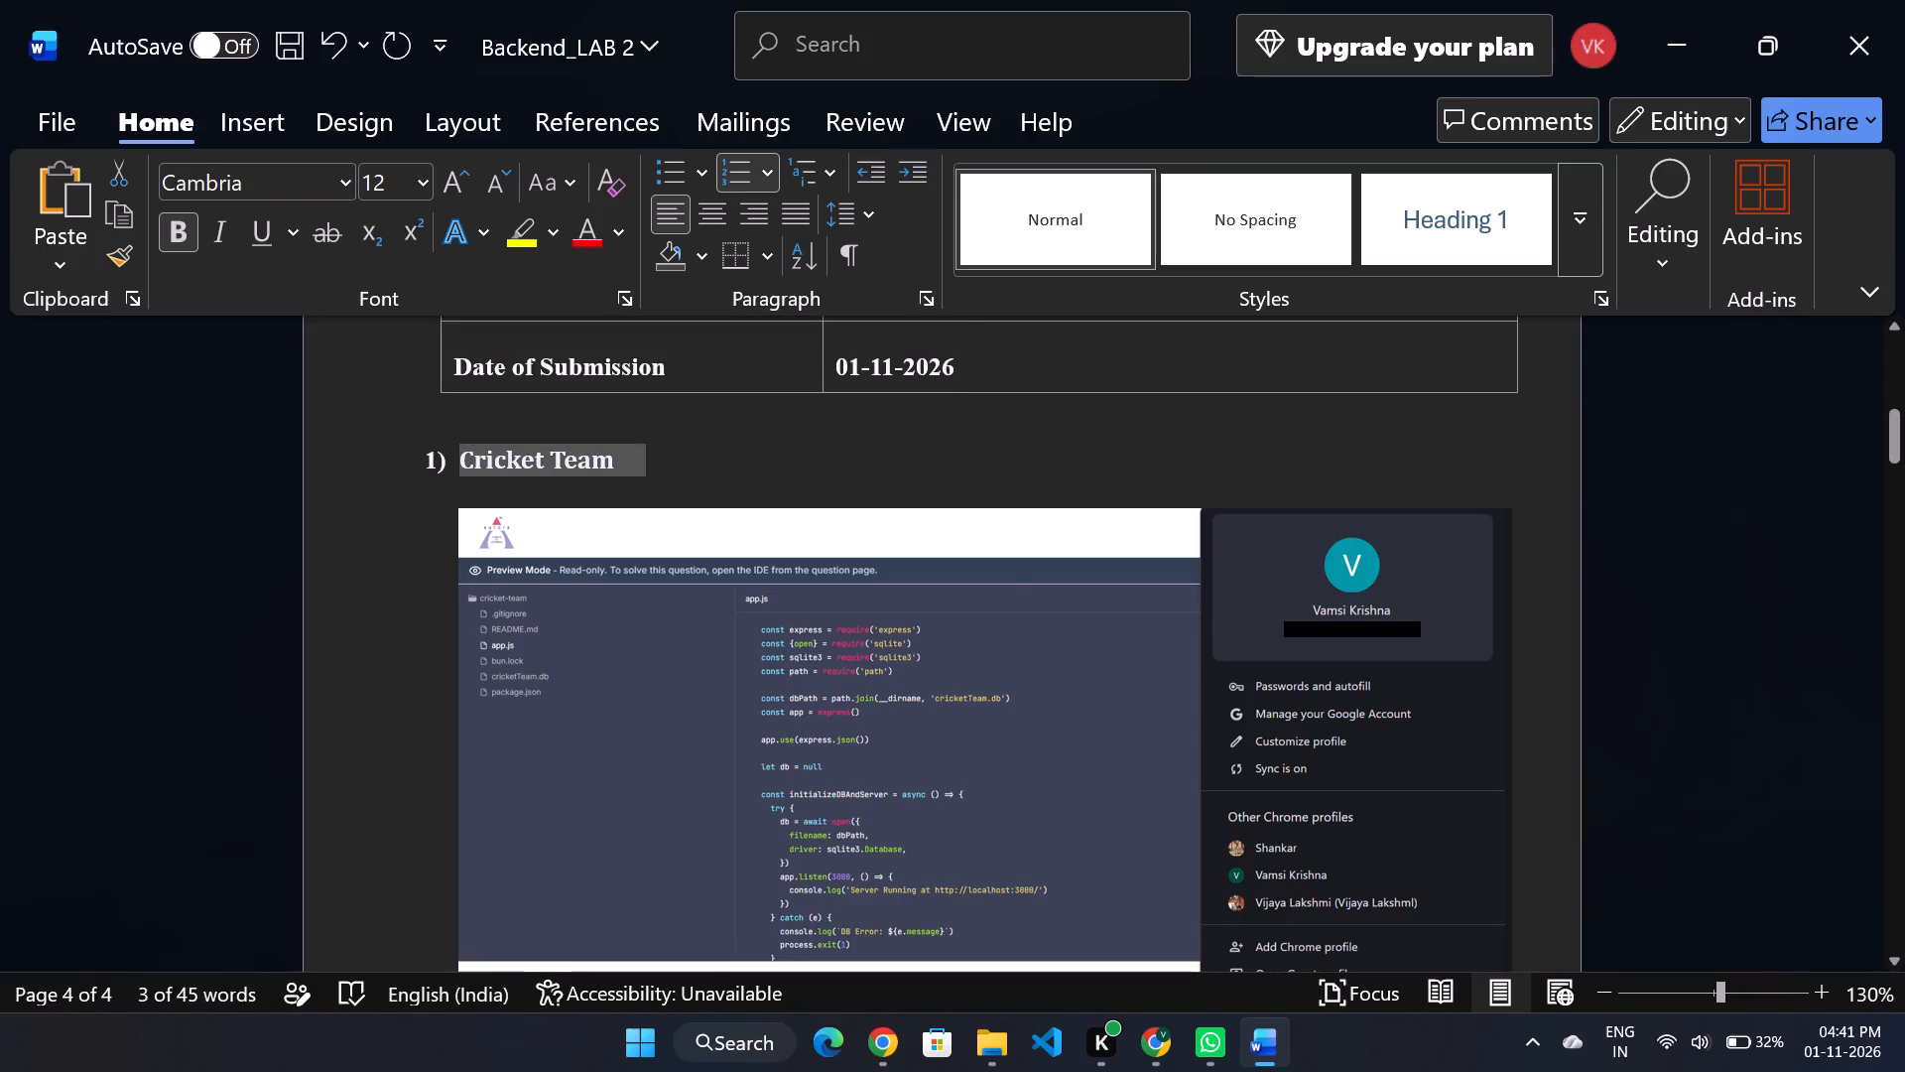
{"action": "scroll", "coordinate": [1391, 524], "scroll_direction": "down", "scroll_amount": 20}
{"action": "scroll", "coordinate": [1391, 524], "scroll_direction": "down", "scroll_amount": 17}
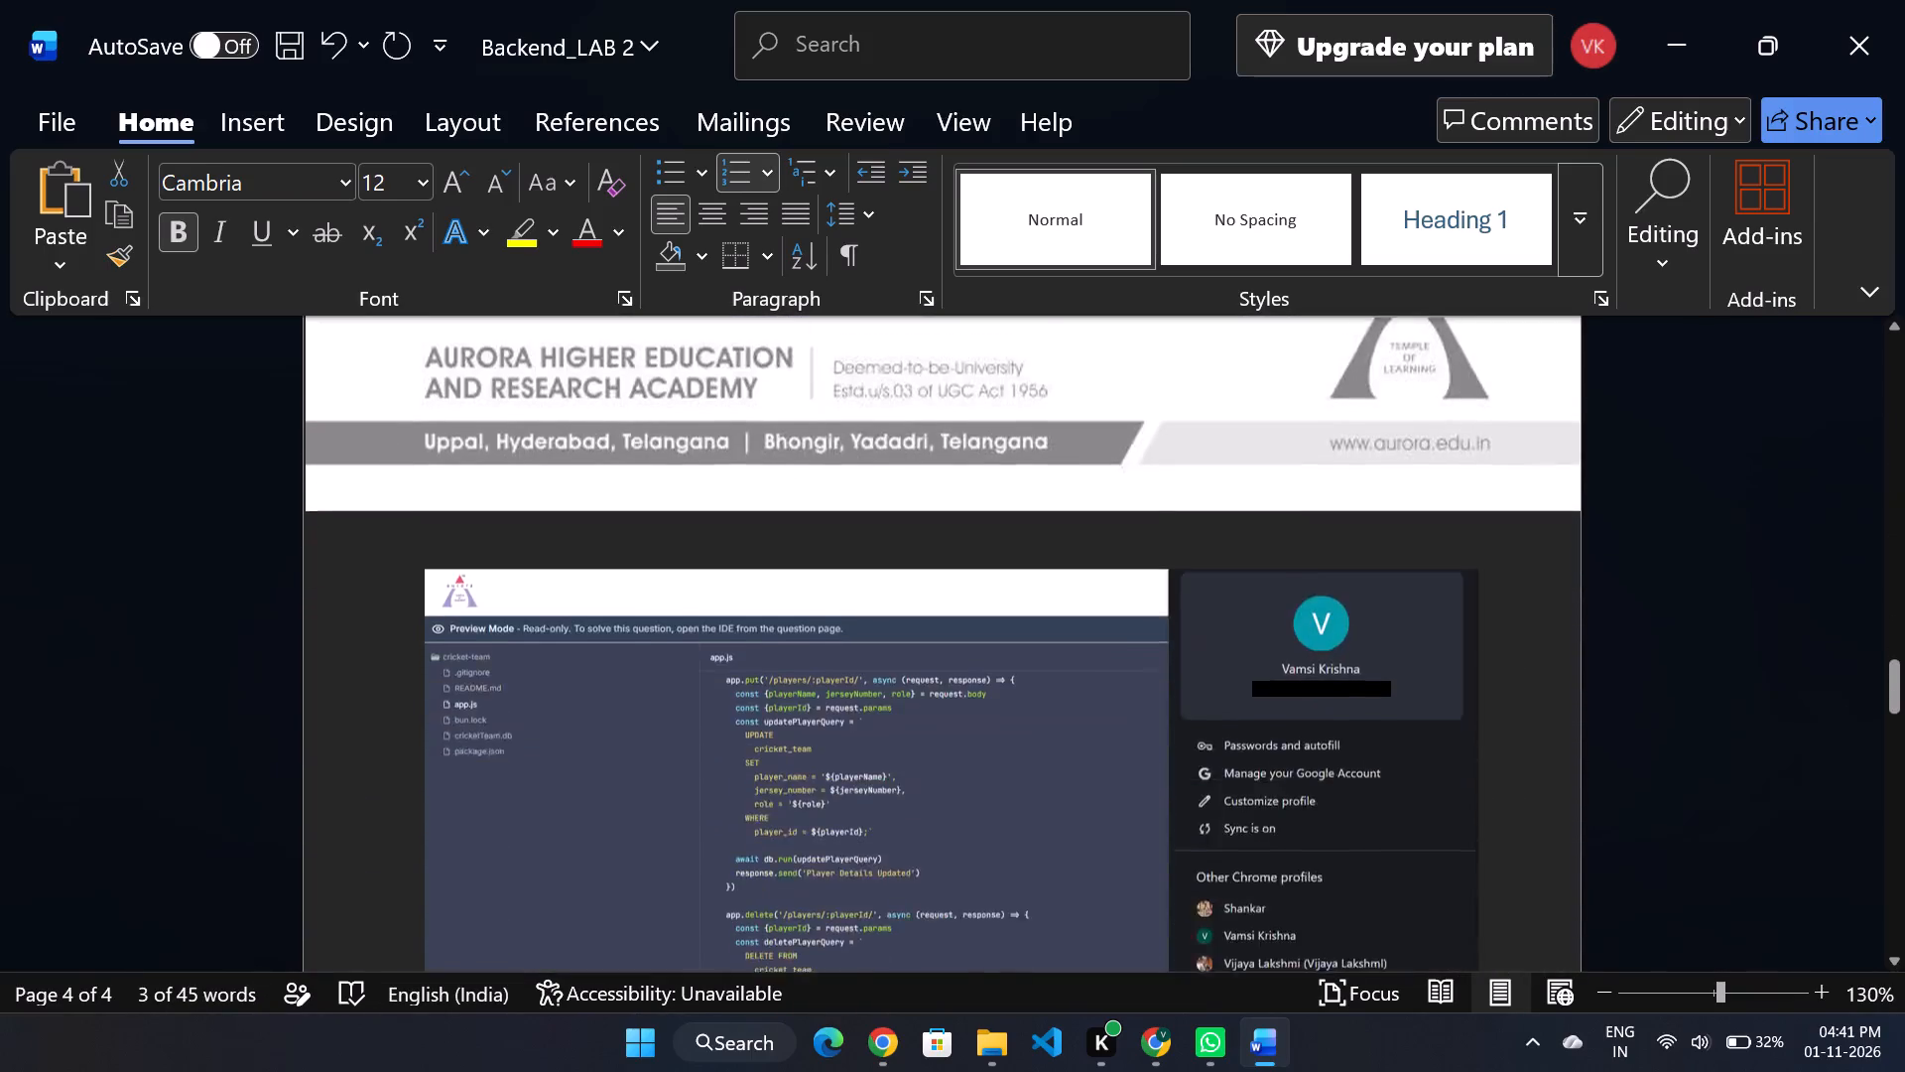
{"action": "scroll", "coordinate": [1392, 524], "scroll_direction": "down", "scroll_amount": 19}
{"action": "scroll", "coordinate": [1390, 524], "scroll_direction": "down", "scroll_amount": 4}
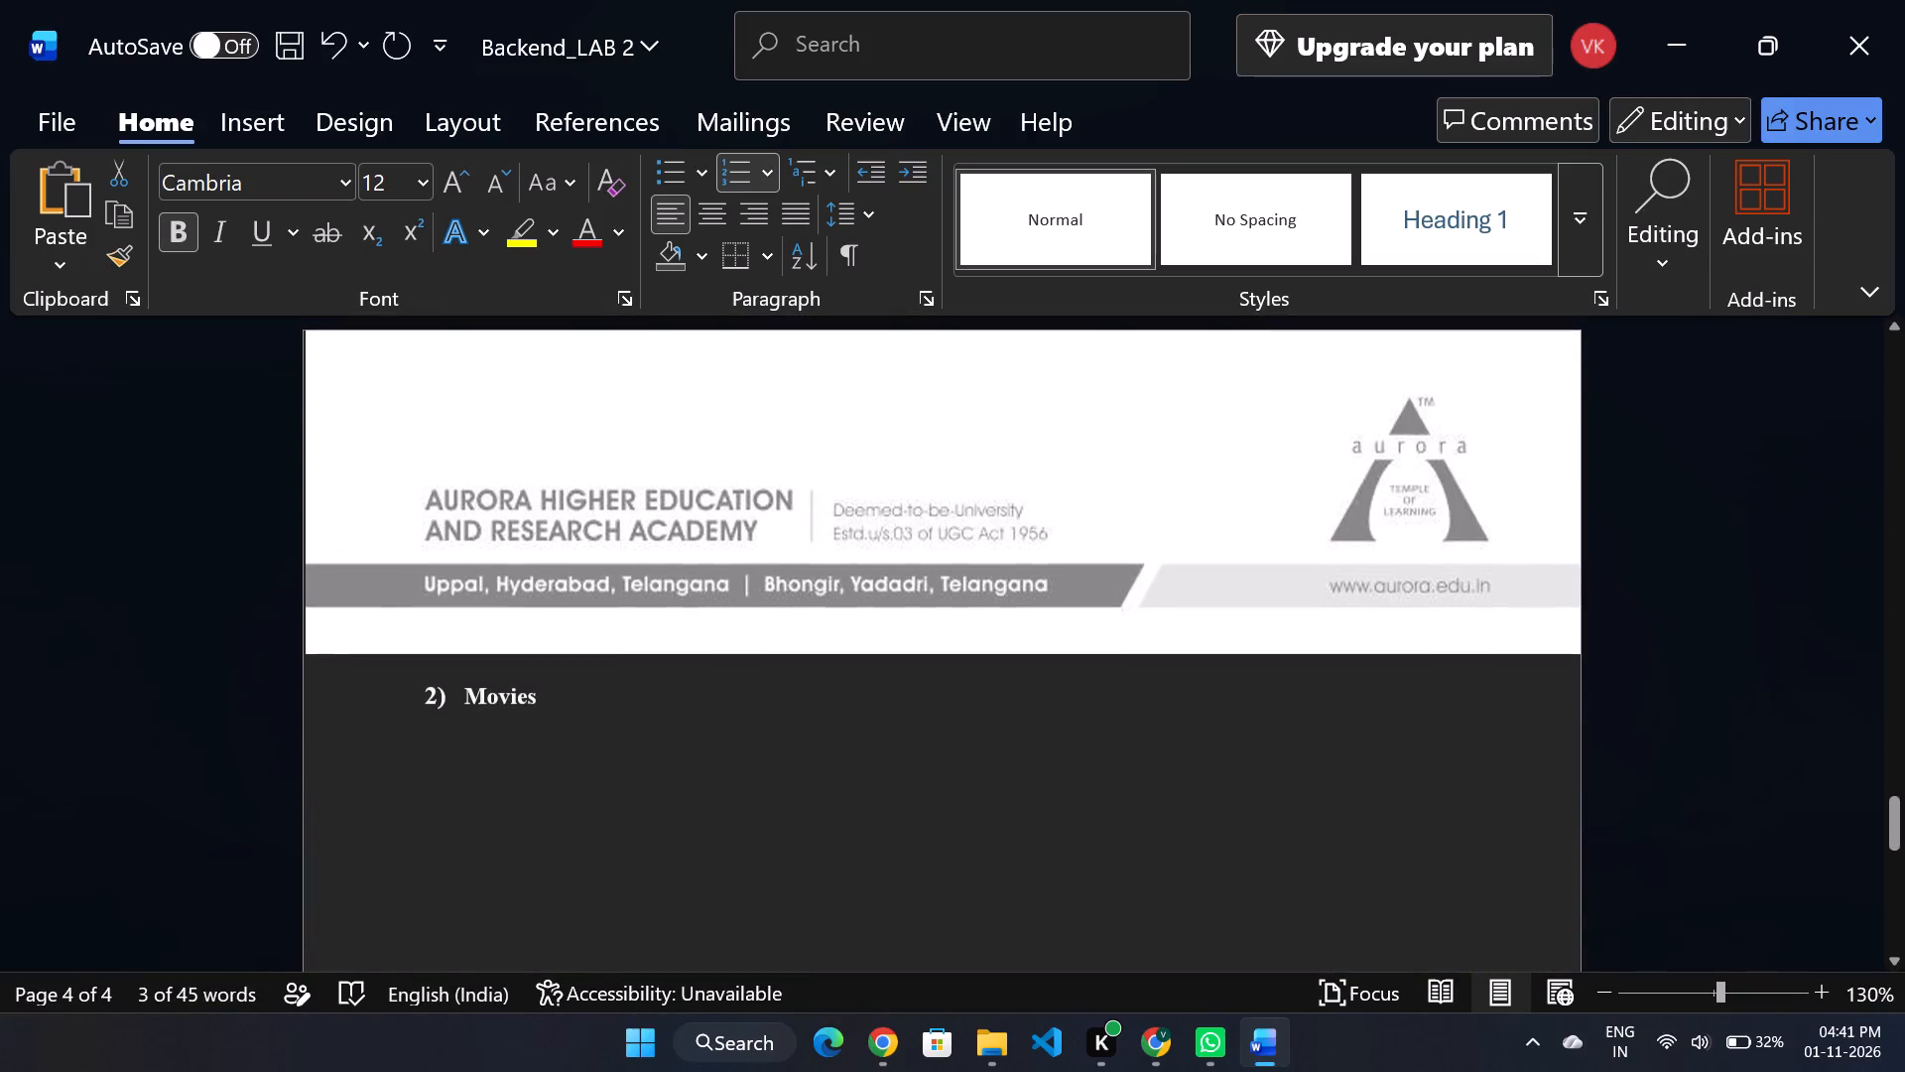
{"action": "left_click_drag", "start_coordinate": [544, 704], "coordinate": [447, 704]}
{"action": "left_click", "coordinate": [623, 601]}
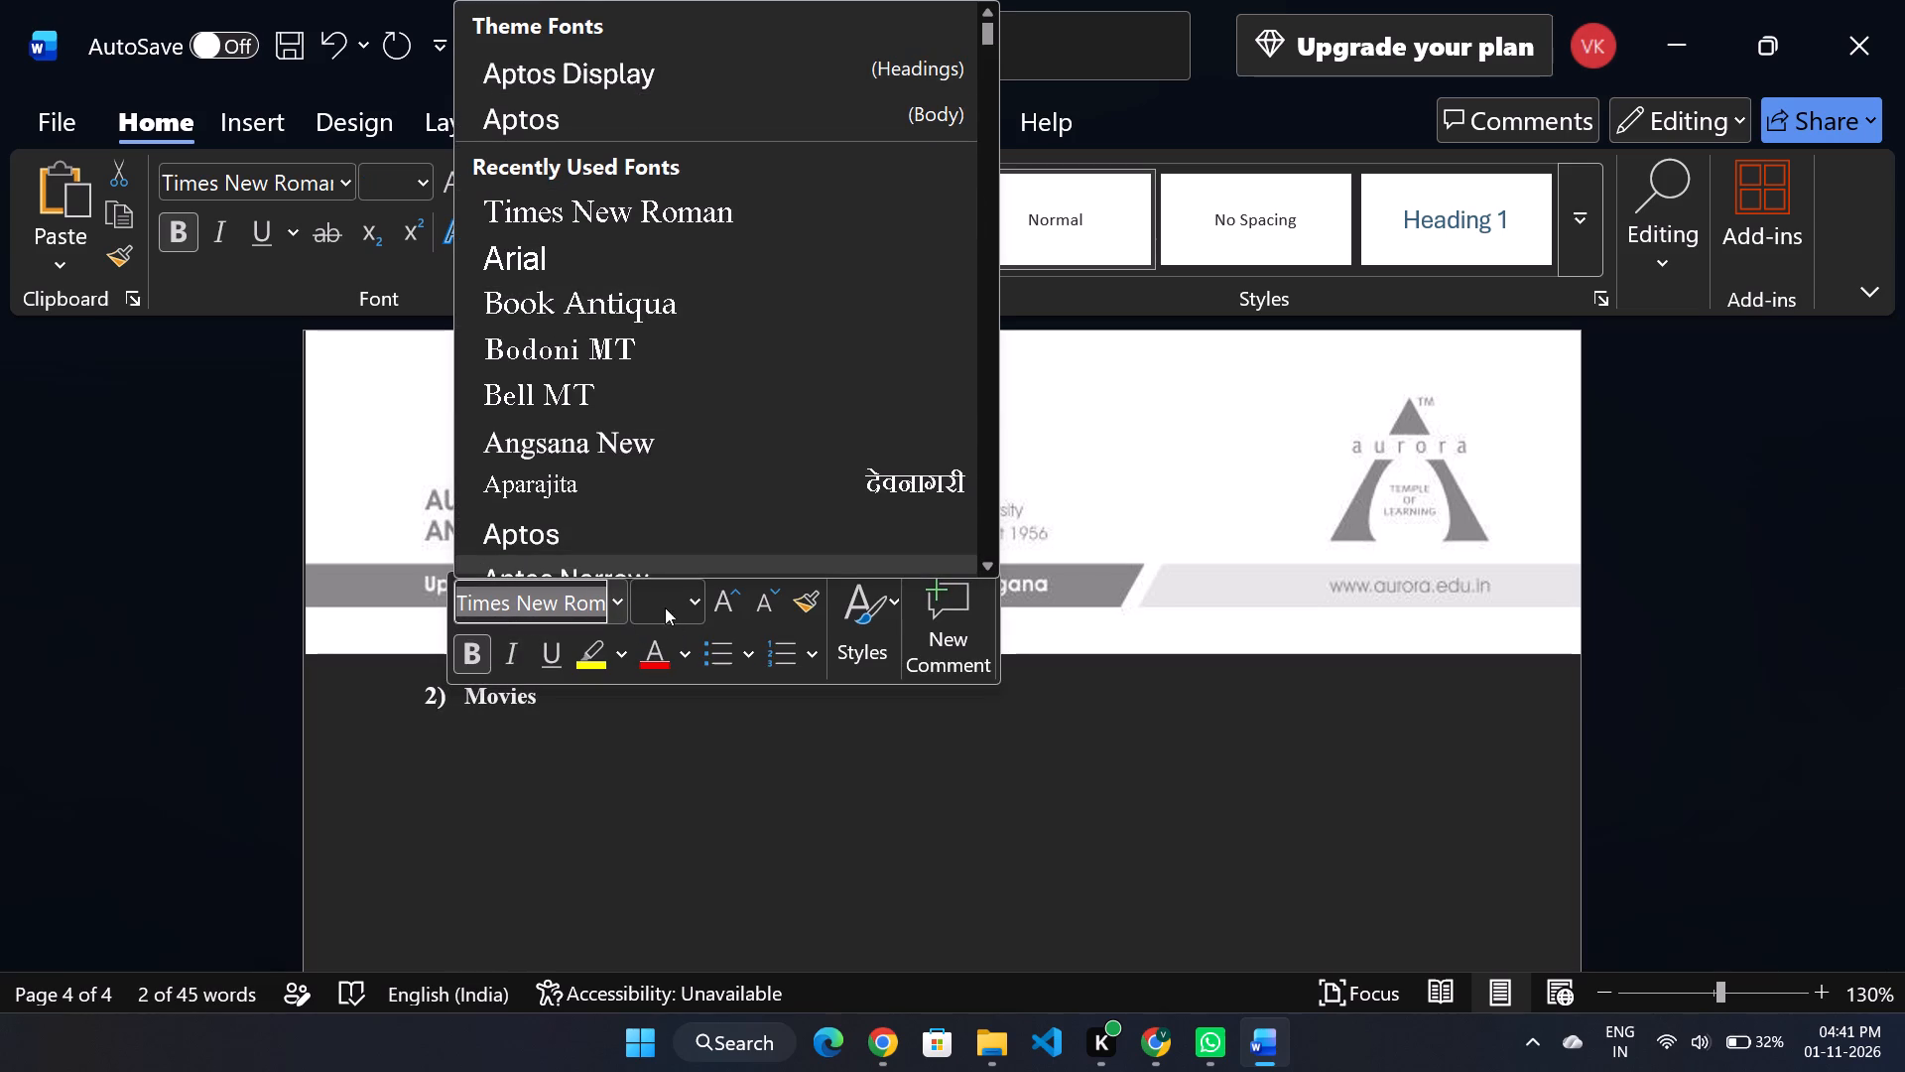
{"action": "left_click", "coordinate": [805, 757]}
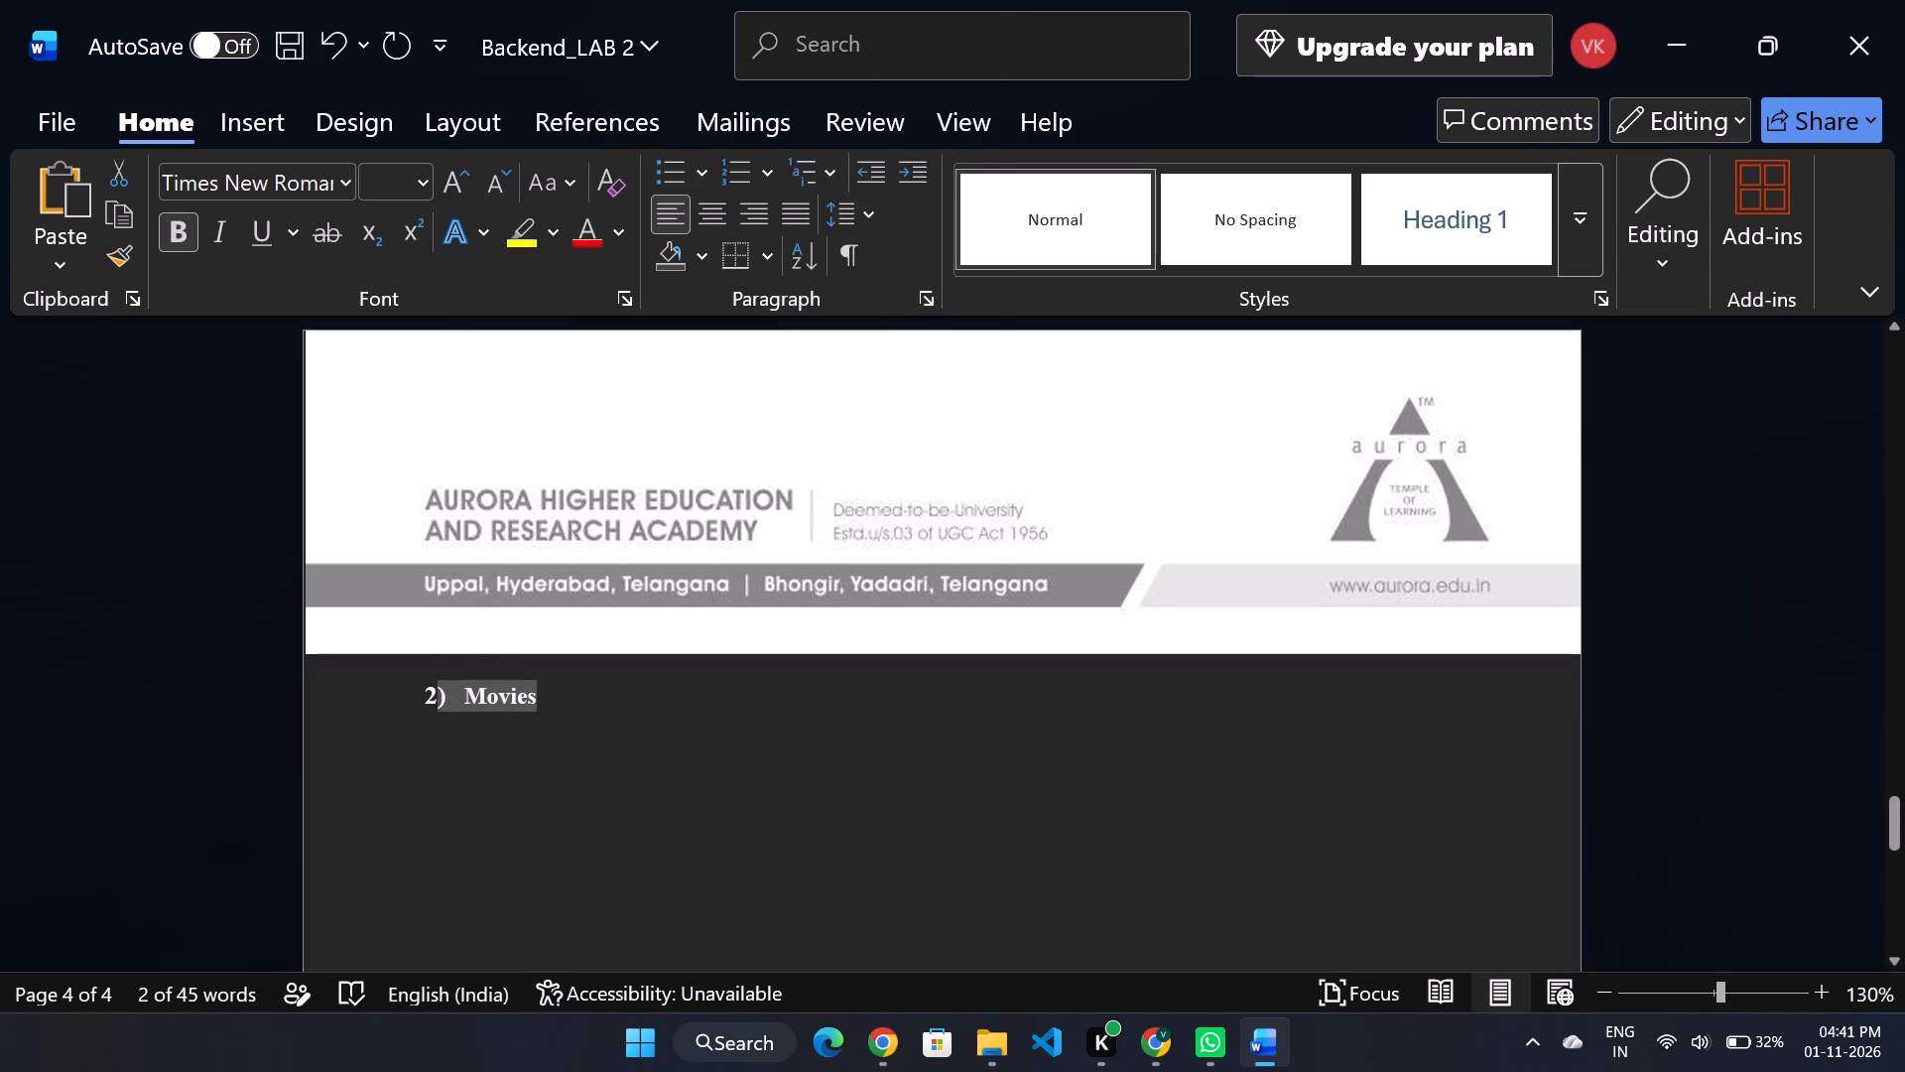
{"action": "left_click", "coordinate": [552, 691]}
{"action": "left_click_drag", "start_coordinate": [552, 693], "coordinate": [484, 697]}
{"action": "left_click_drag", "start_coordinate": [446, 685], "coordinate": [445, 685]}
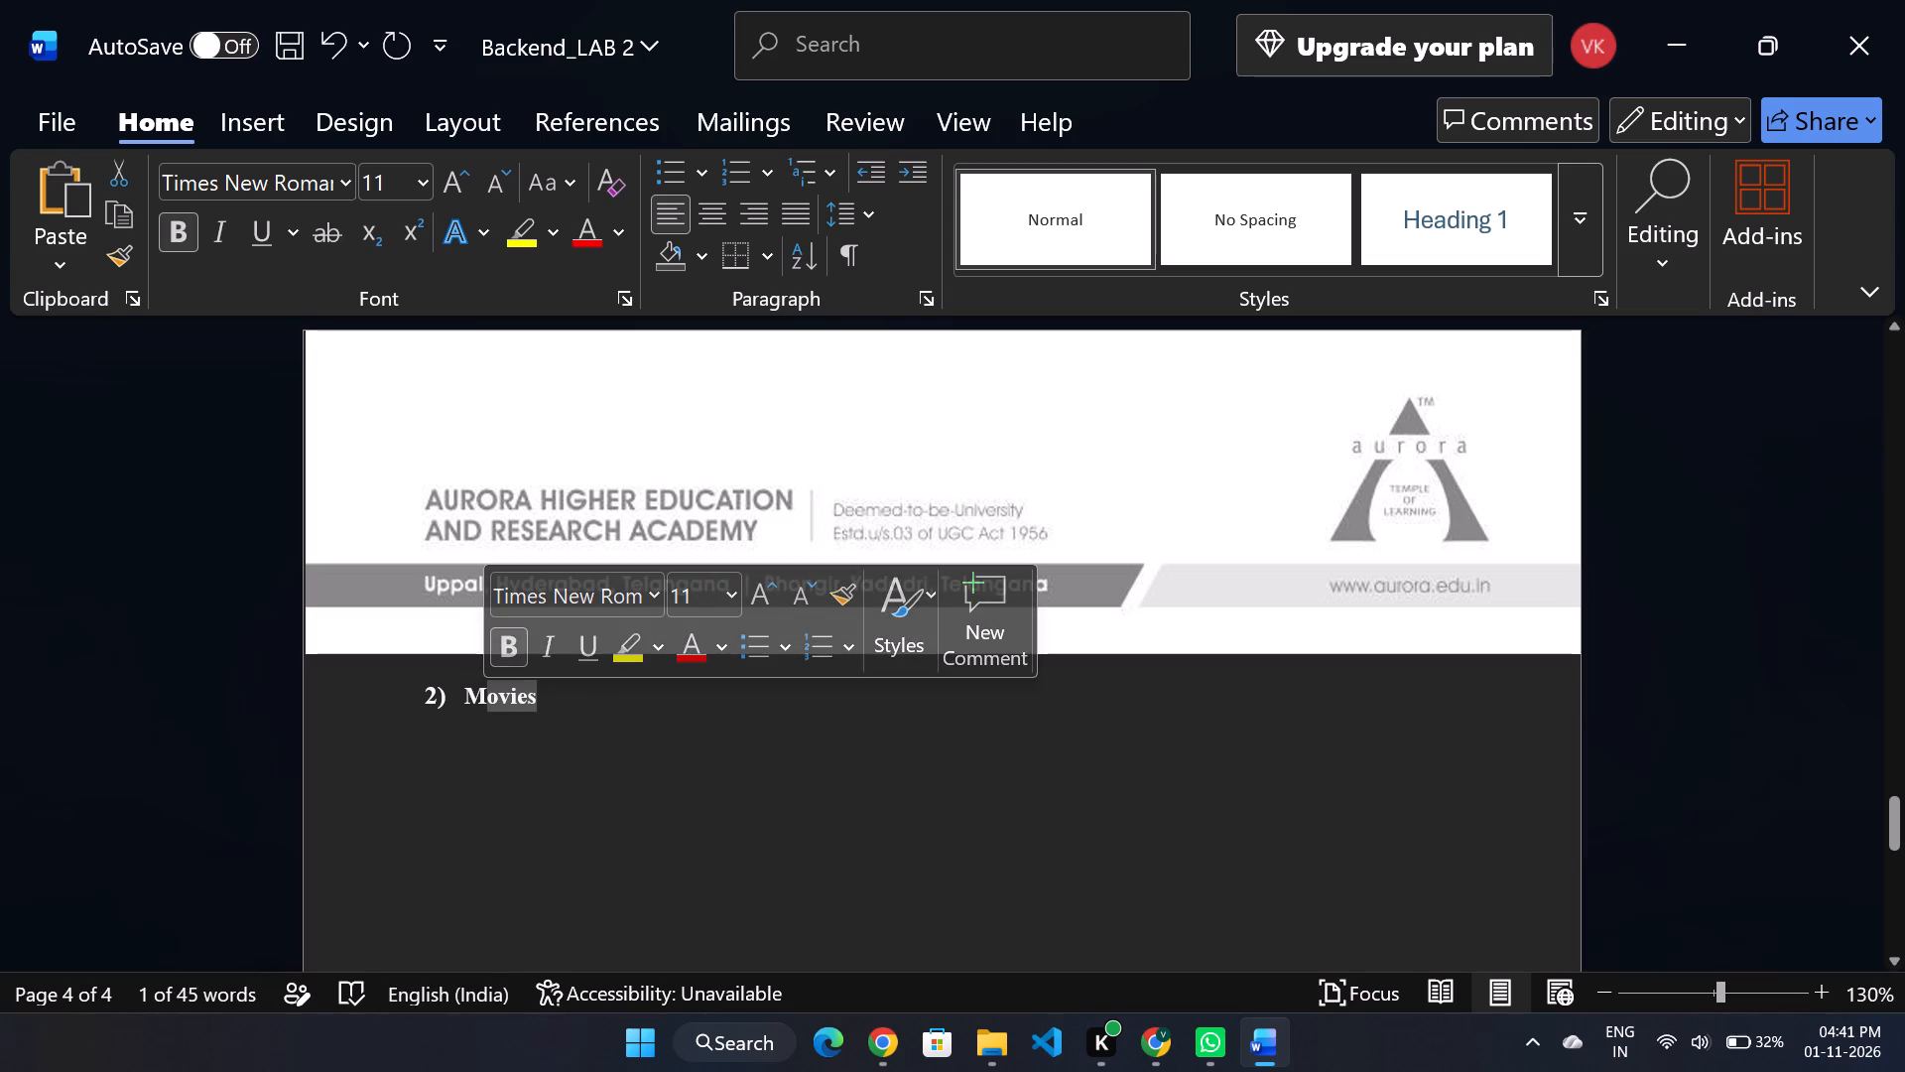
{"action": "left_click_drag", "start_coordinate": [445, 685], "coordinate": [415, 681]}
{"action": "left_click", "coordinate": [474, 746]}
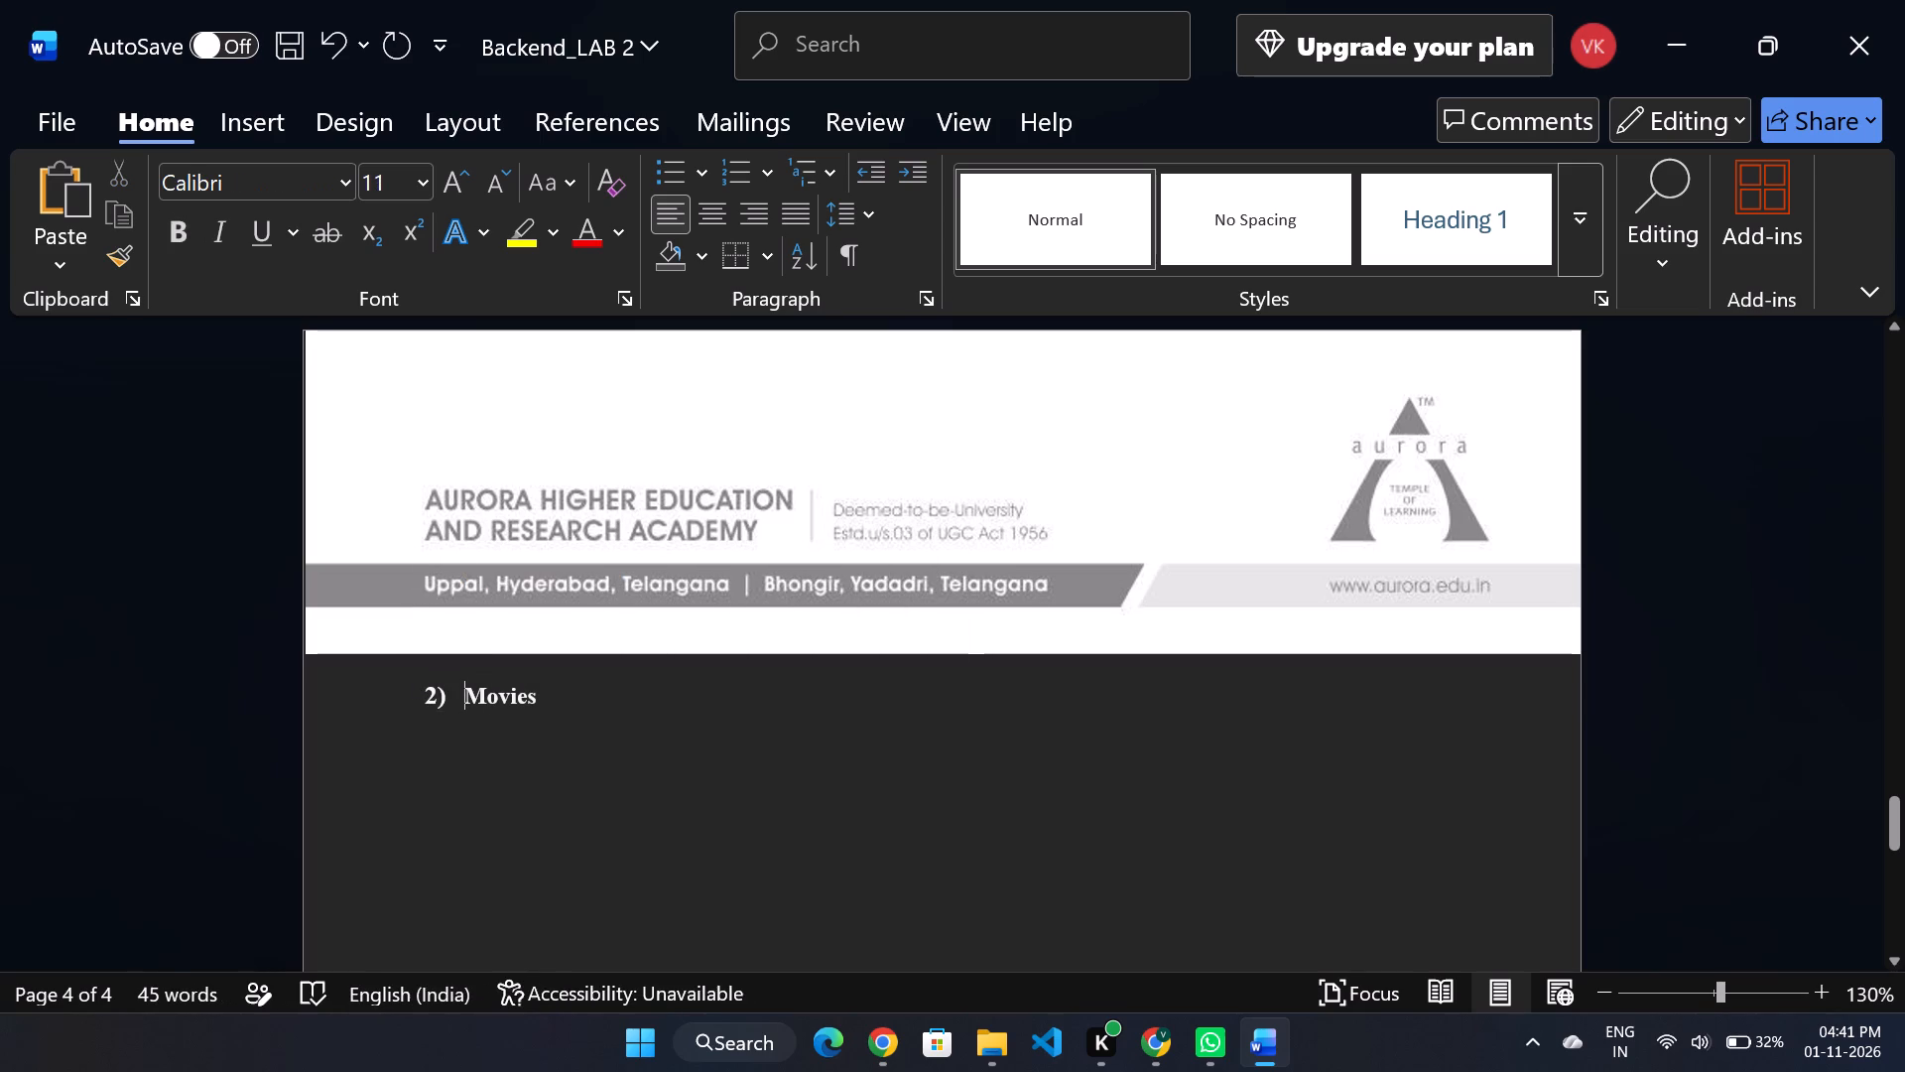
Set the font size of the word "Movies" to 12 and start a new line below the heading.
{"action": "left_click_drag", "start_coordinate": [578, 697], "coordinate": [459, 700]}
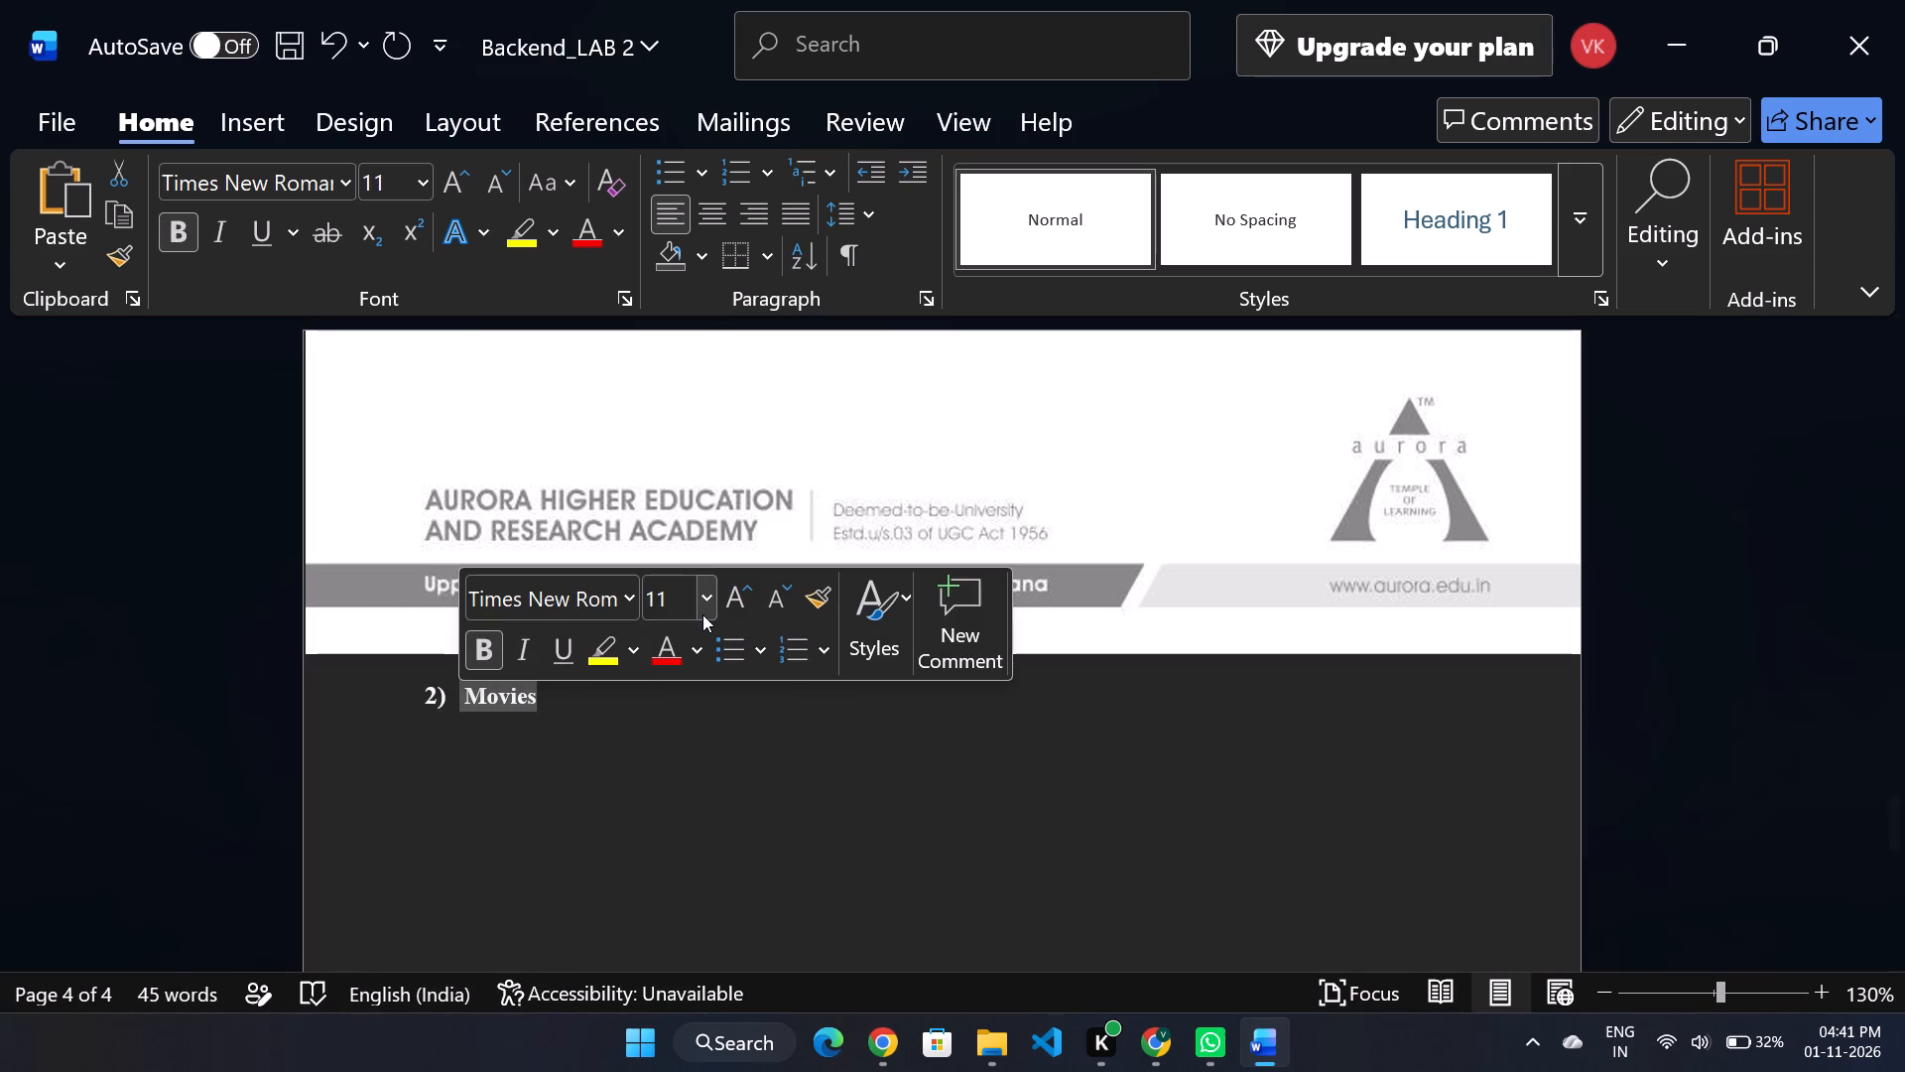
{"action": "left_click", "coordinate": [702, 614]}
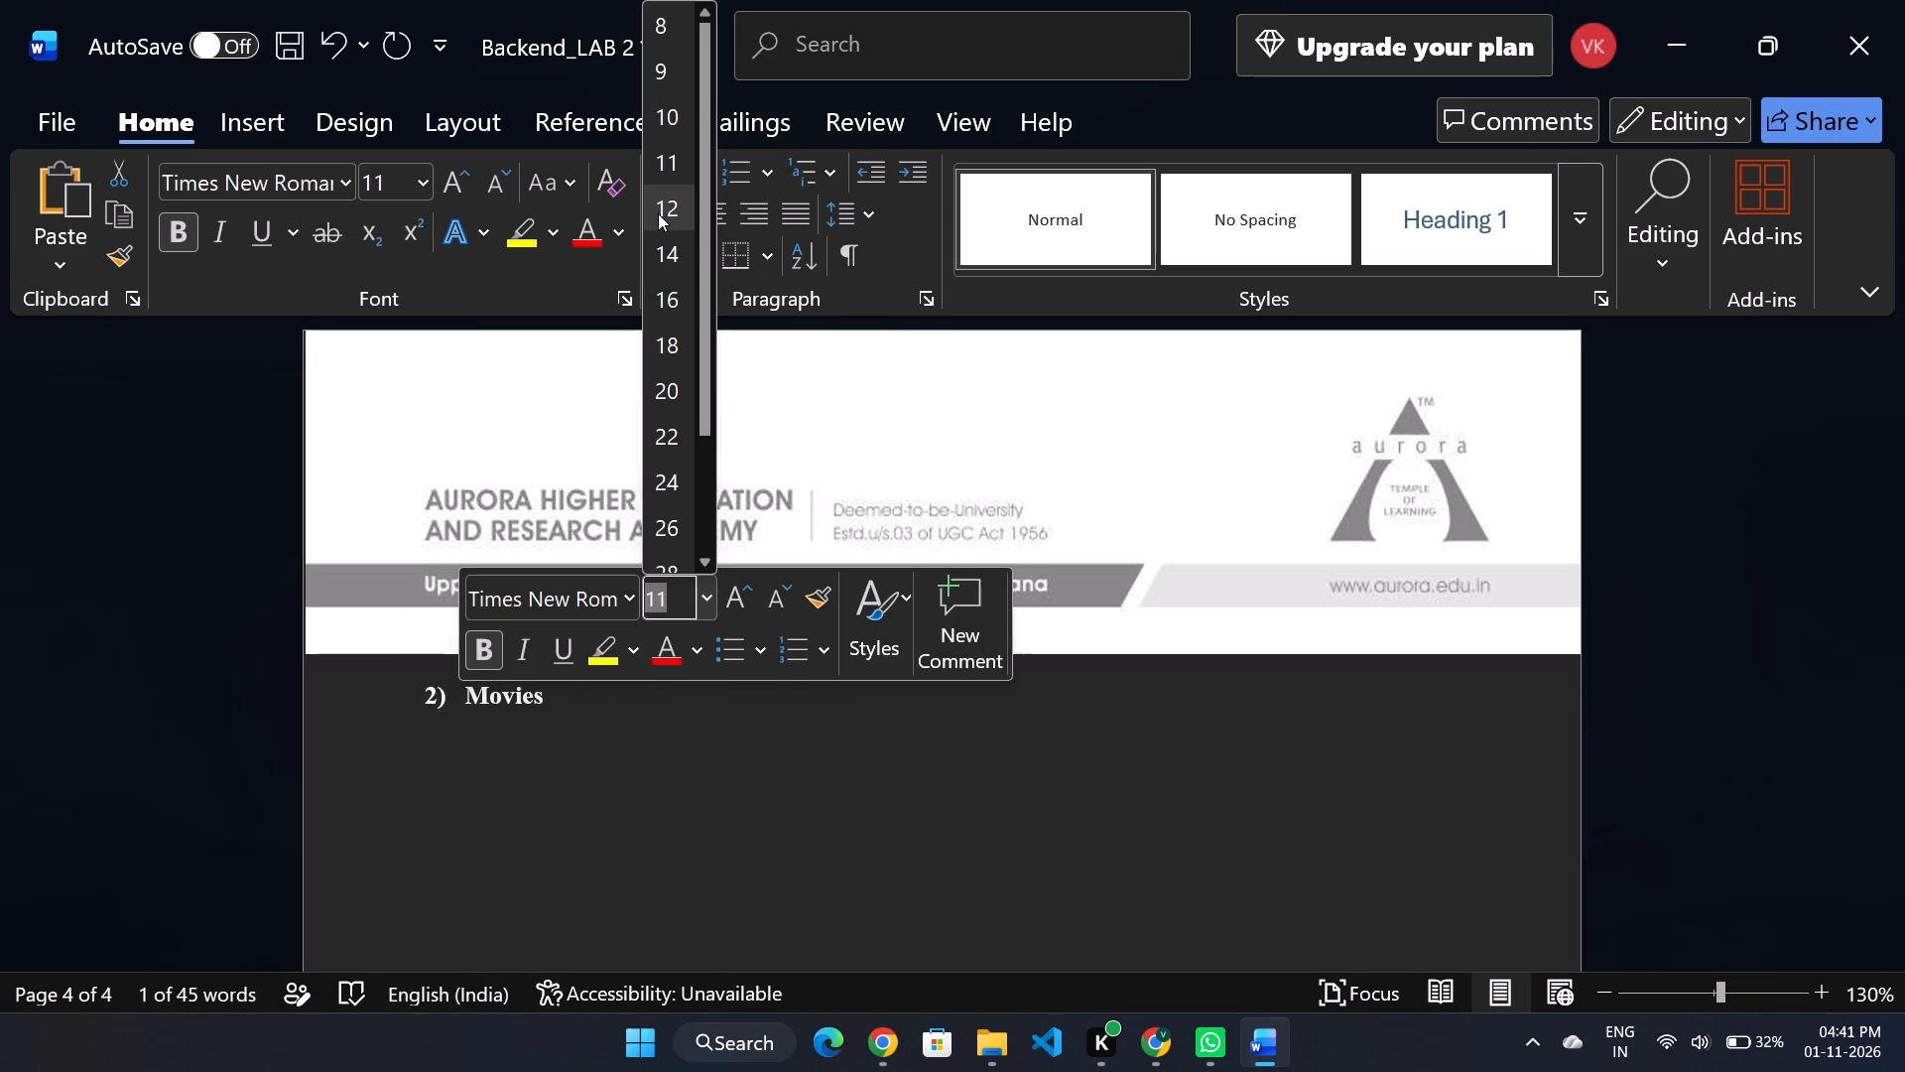
{"action": "left_click", "coordinate": [658, 213]}
{"action": "left_click", "coordinate": [602, 703]}
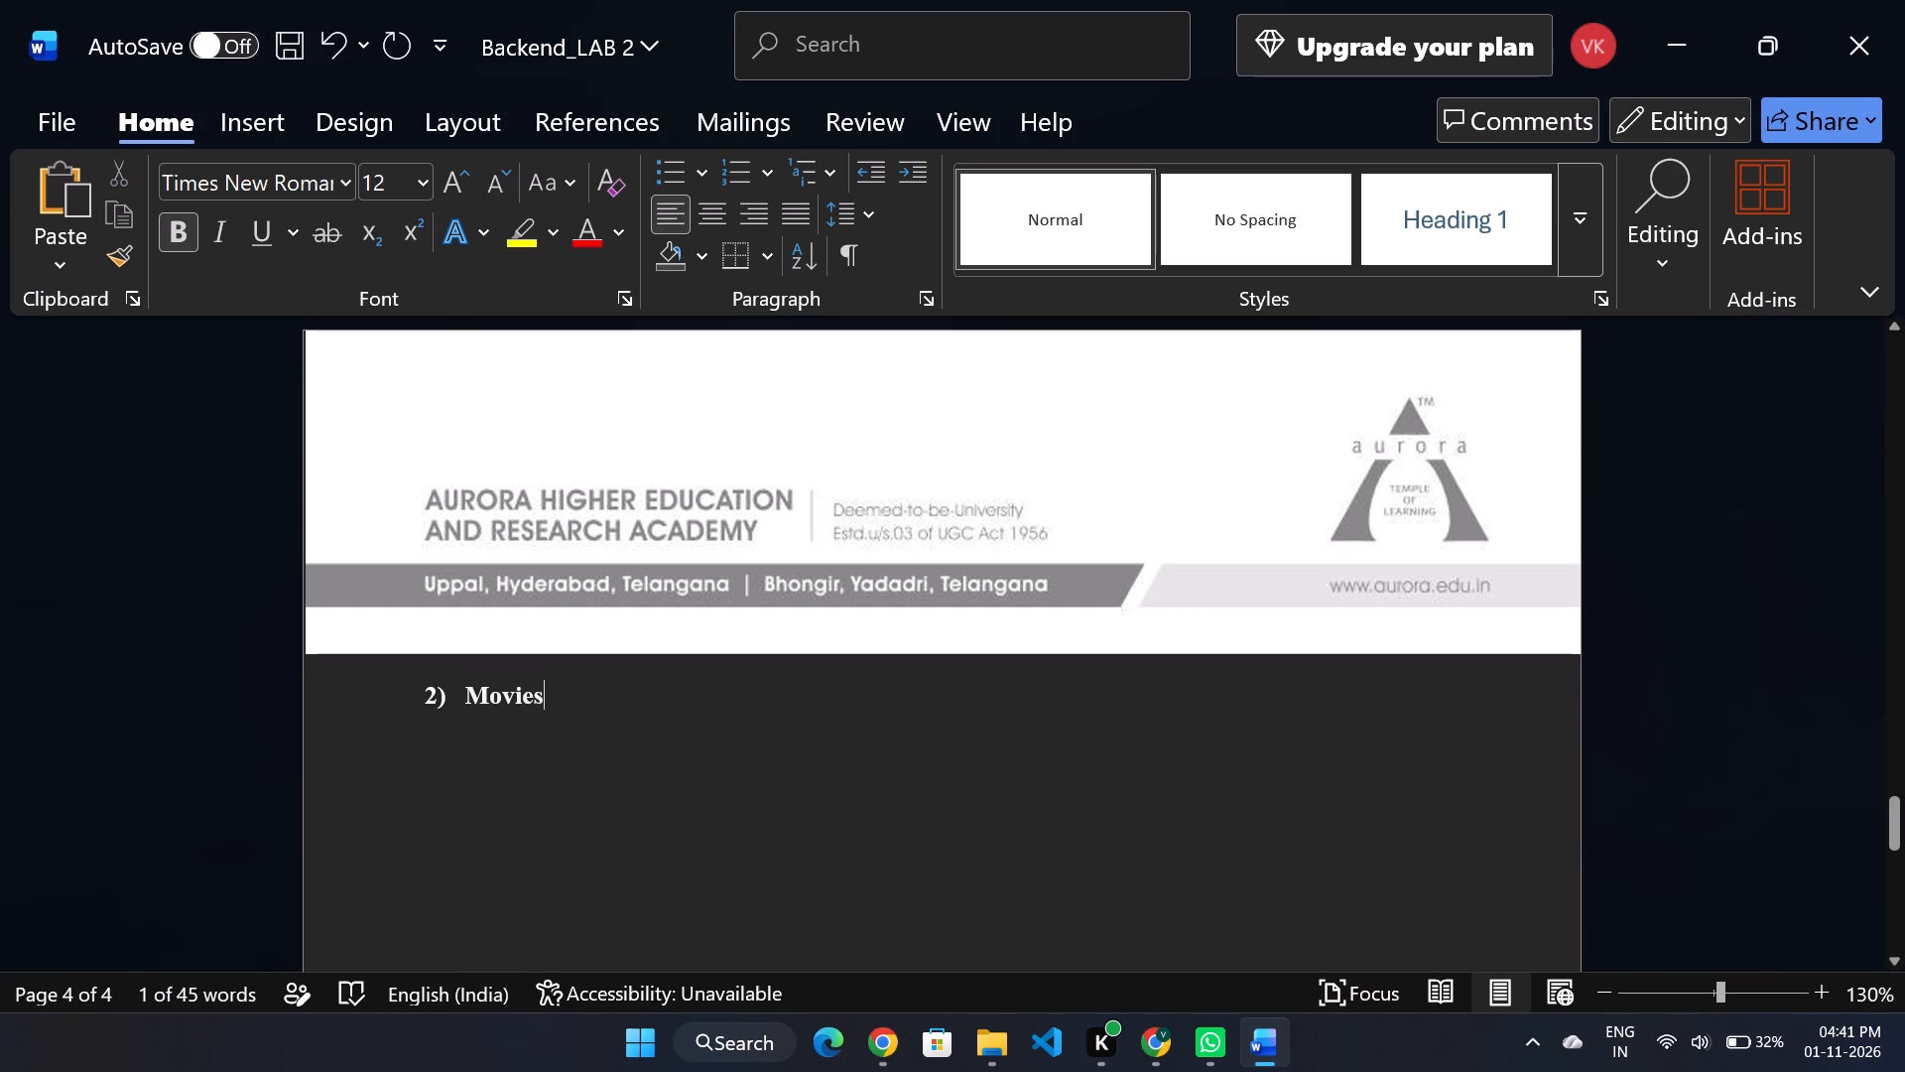
{"action": "key", "text": "Return"}
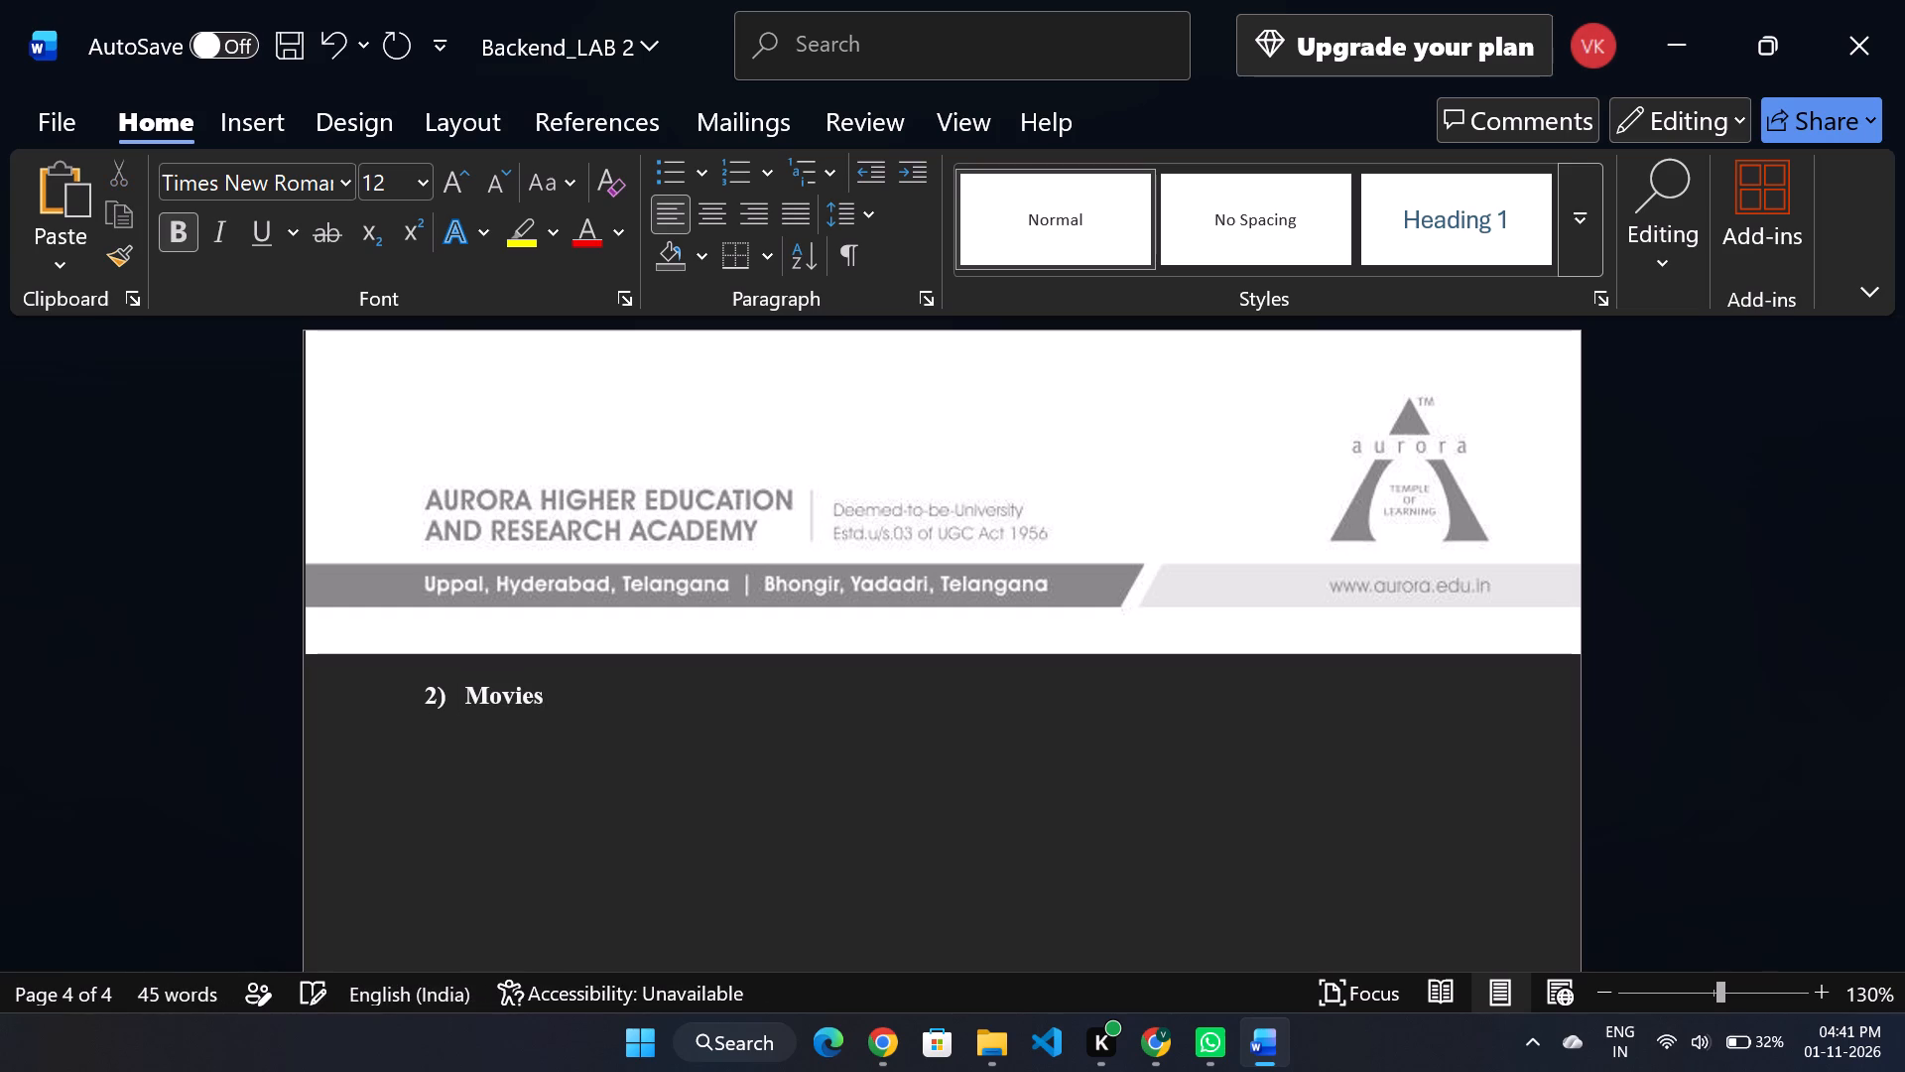
Switch to Chrome and snip the opening section of the Movies app.js code together with the open browser profile card.
{"action": "left_click", "coordinate": [896, 1051]}
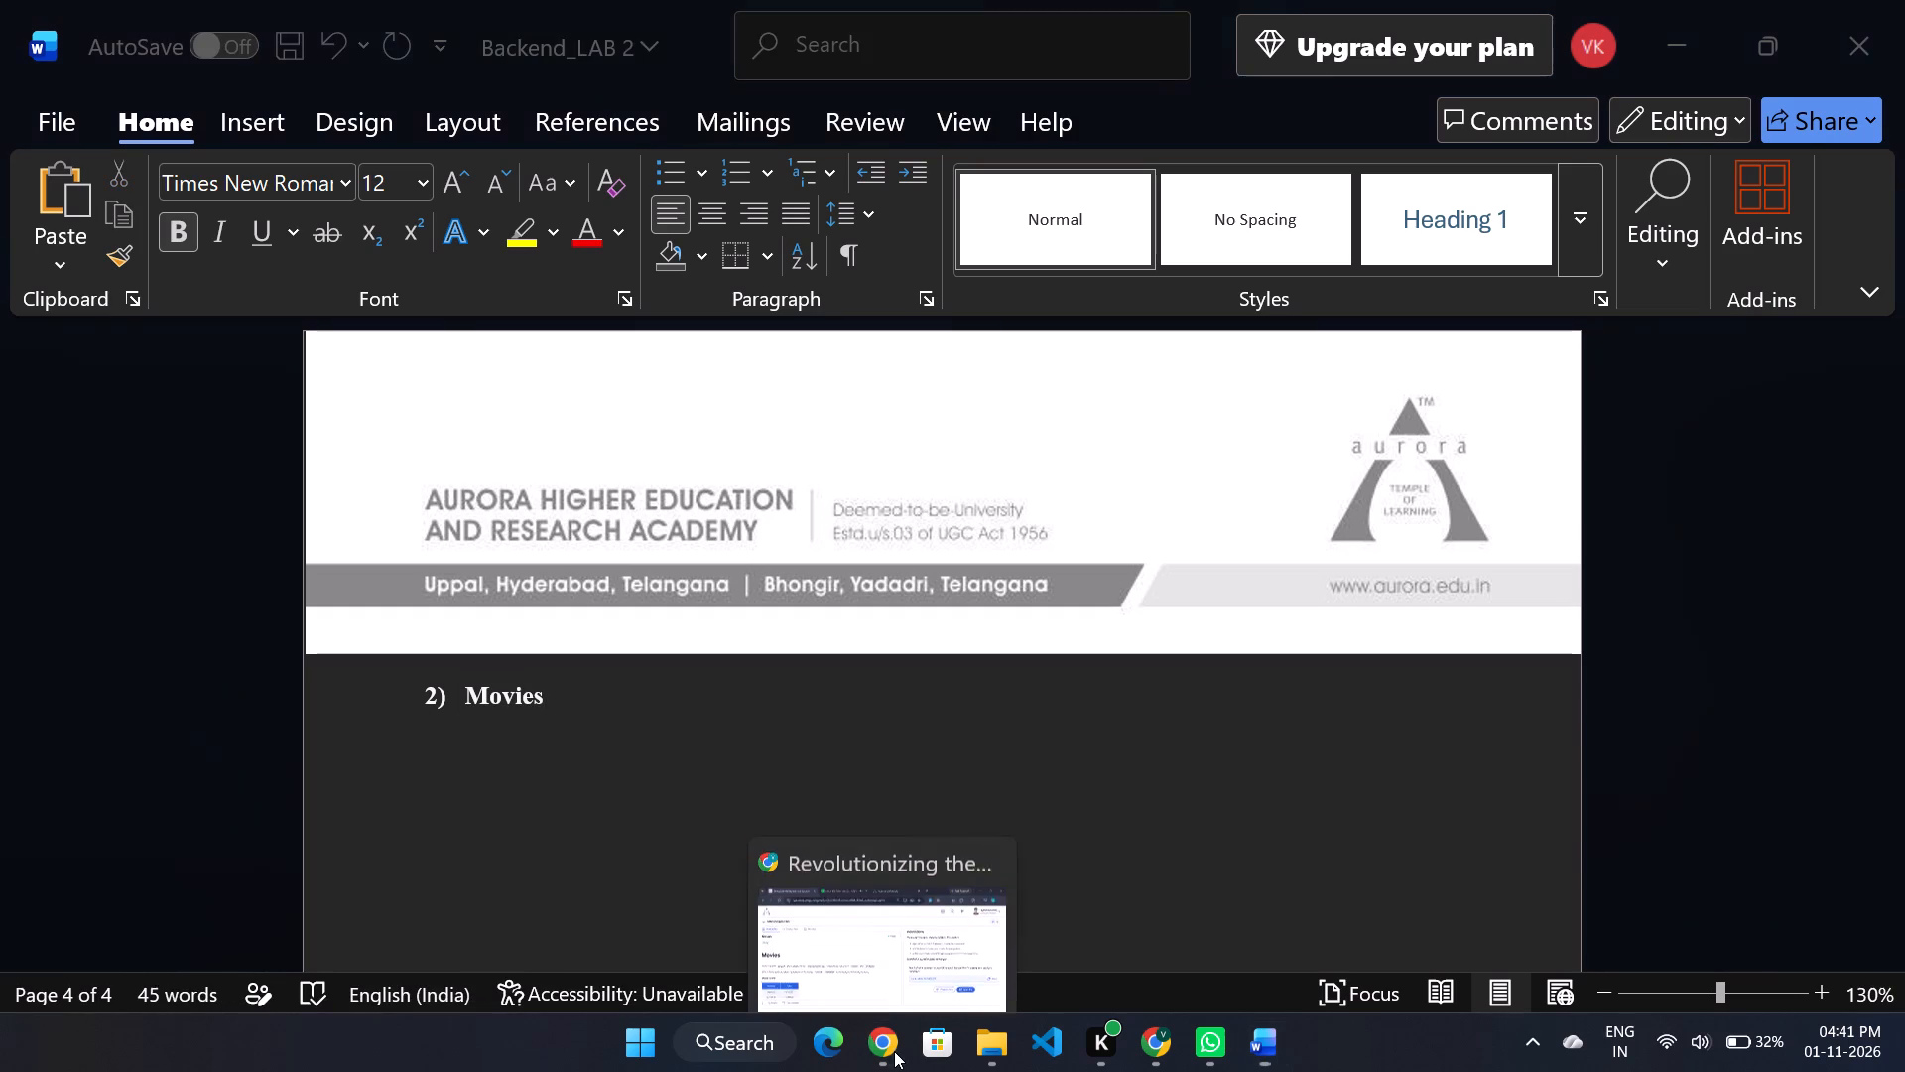
{"action": "left_click", "coordinate": [886, 1049]}
{"action": "left_click", "coordinate": [1462, 788]}
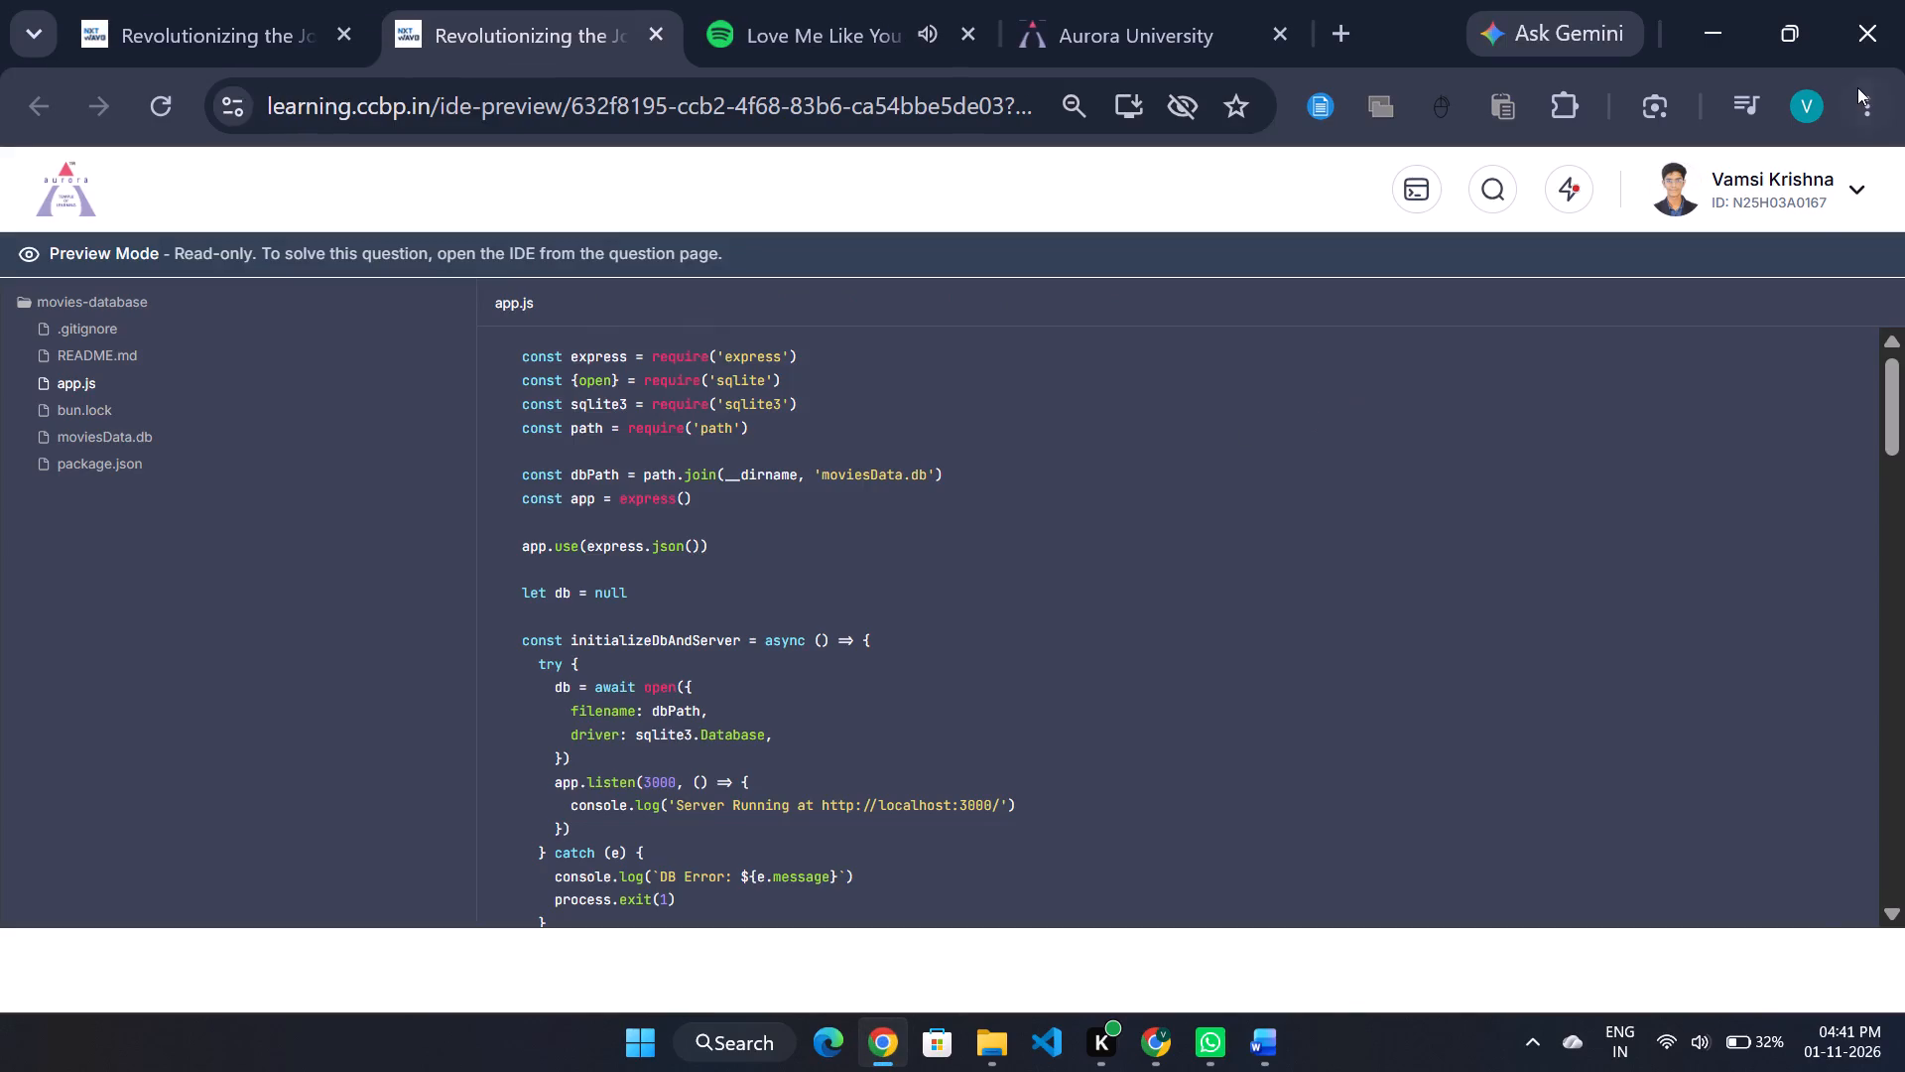
{"action": "left_click", "coordinate": [1781, 95]}
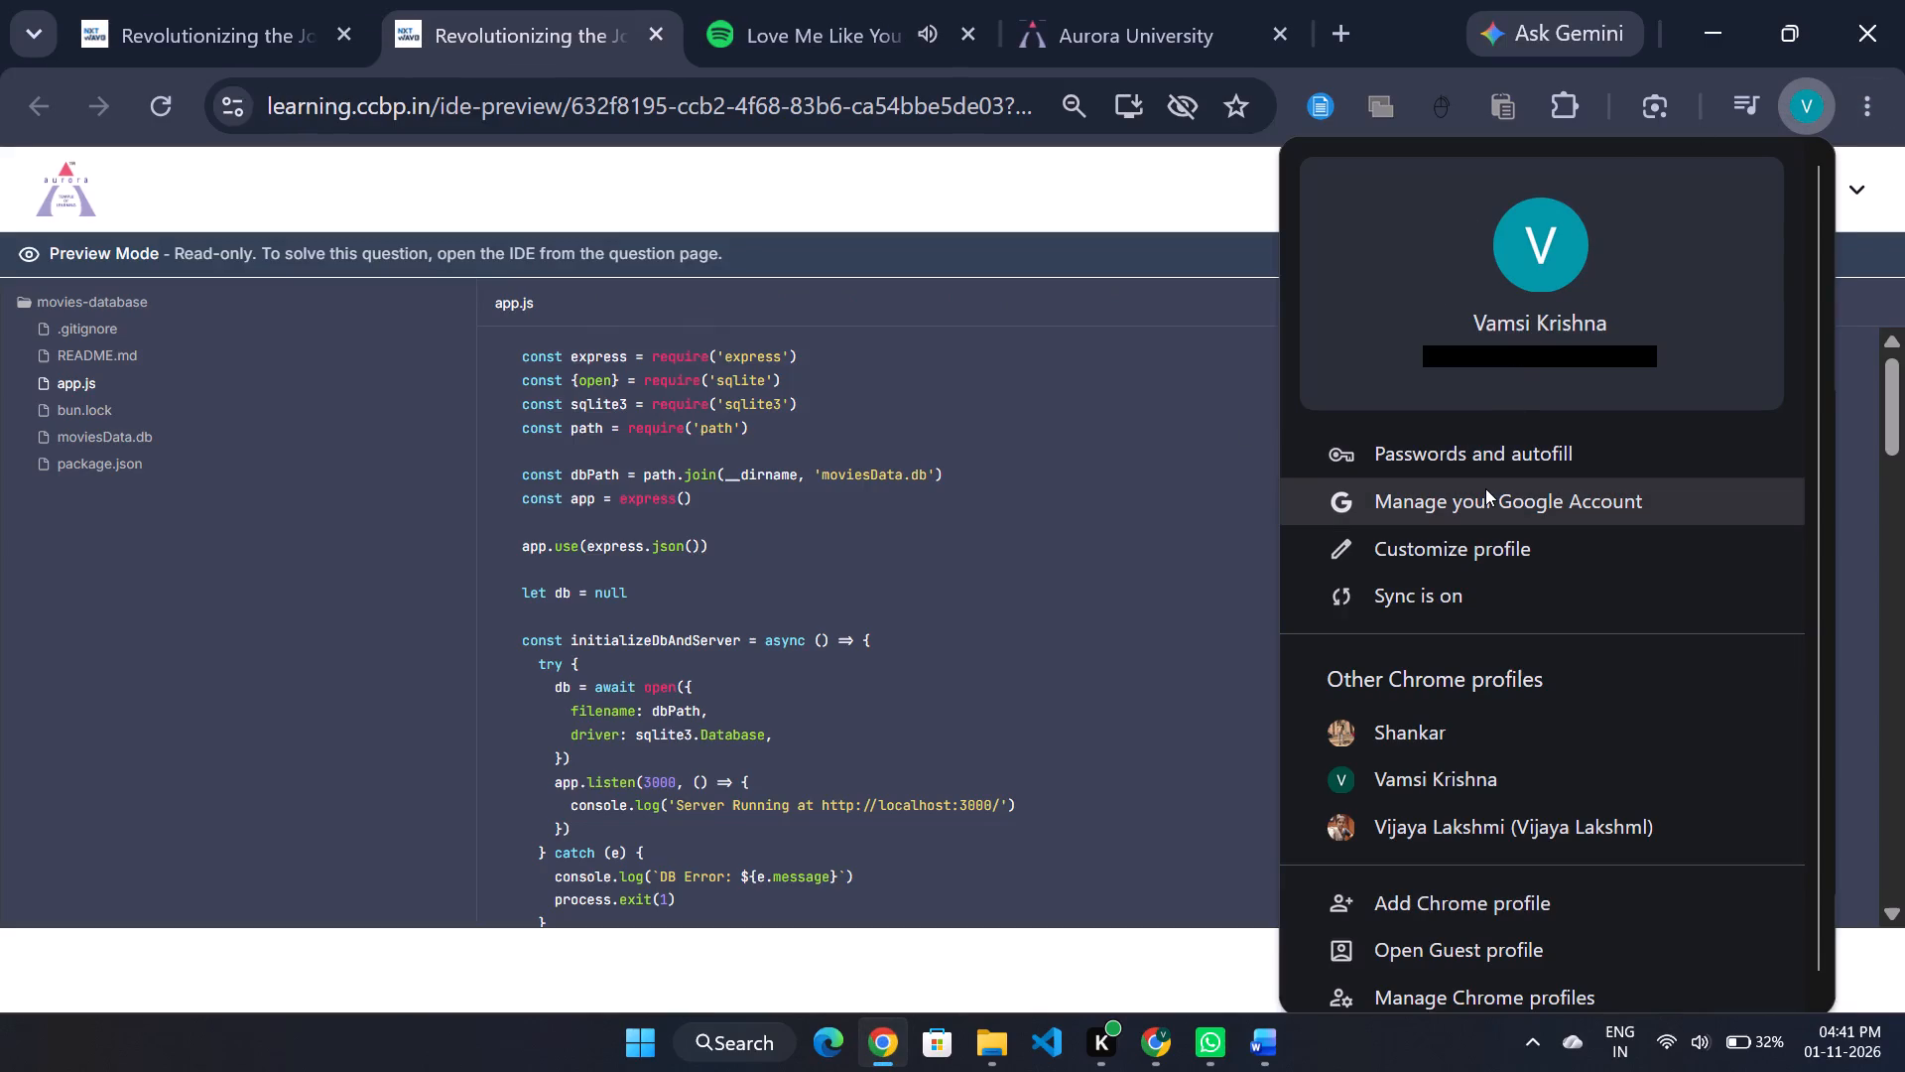
{"action": "key", "text": "Print"}
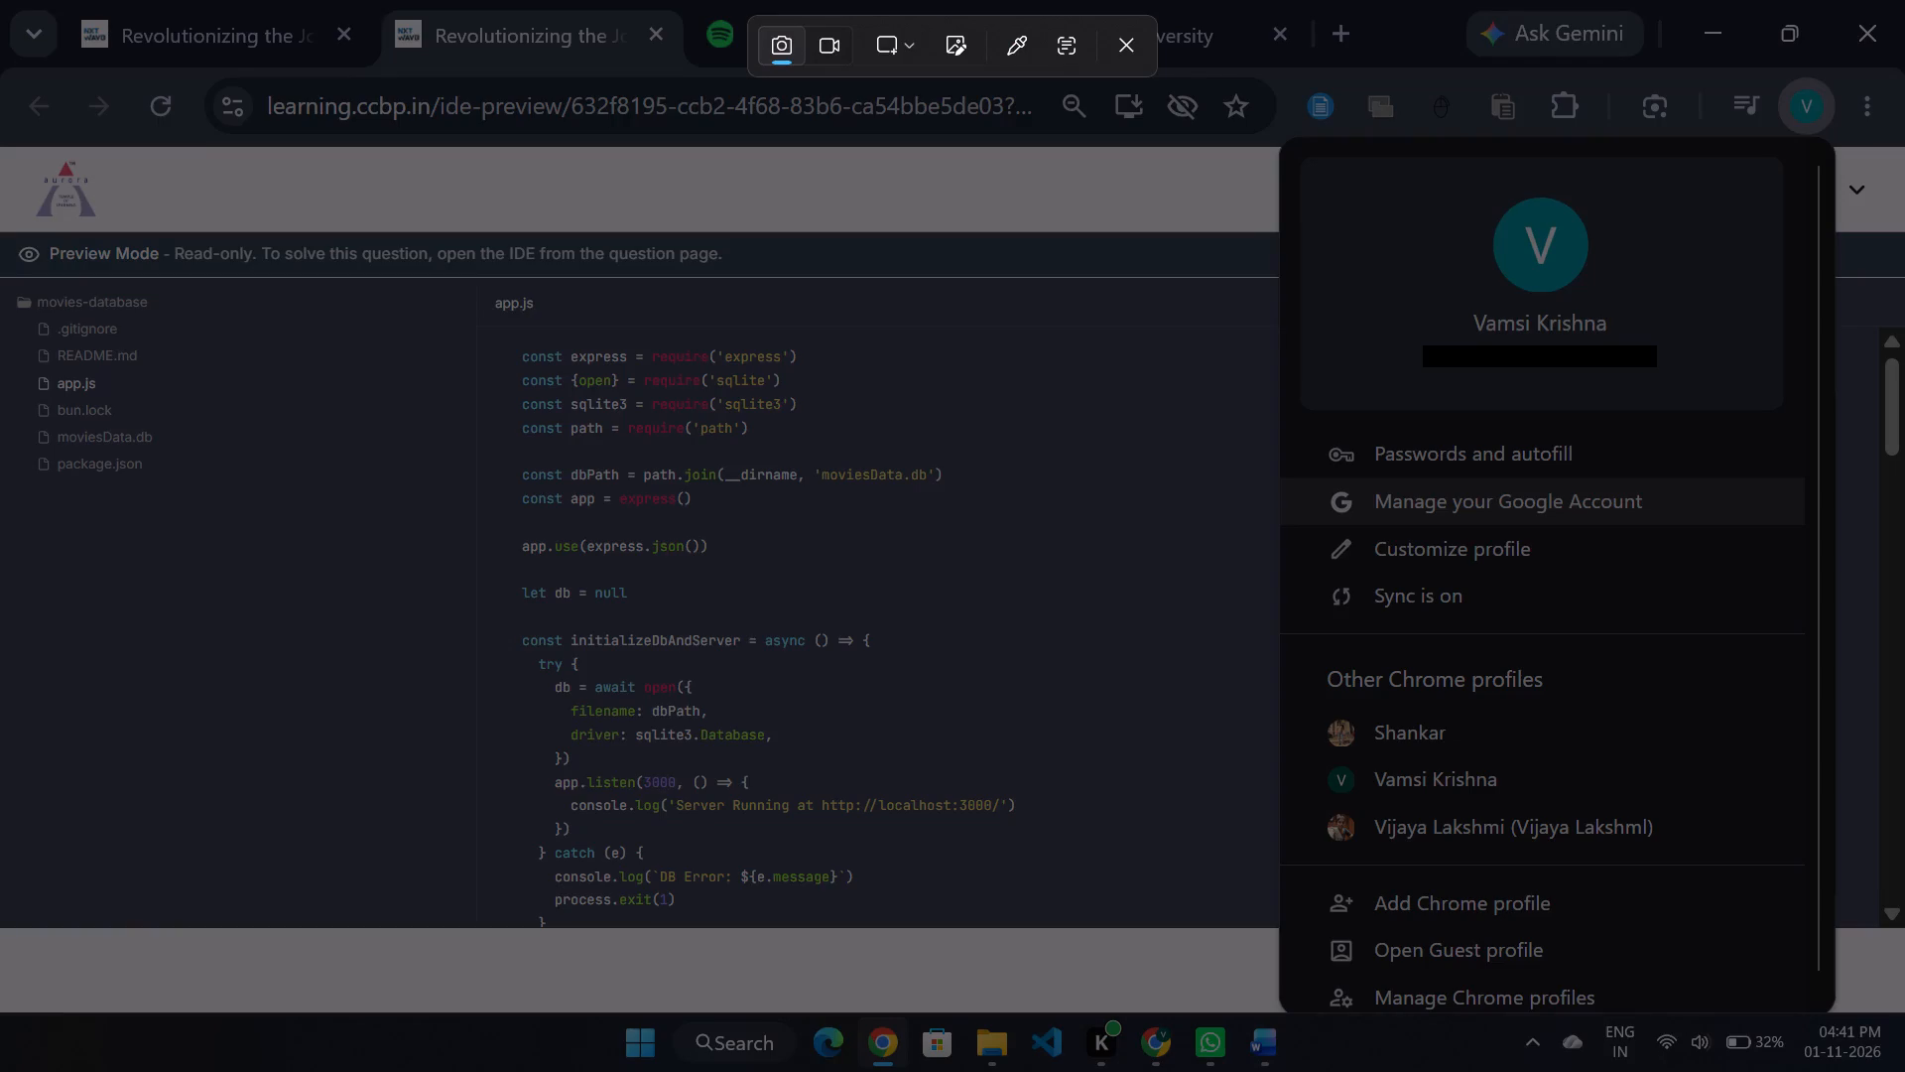
{"action": "left_click_drag", "start_coordinate": [13, 149], "coordinate": [1501, 804]}
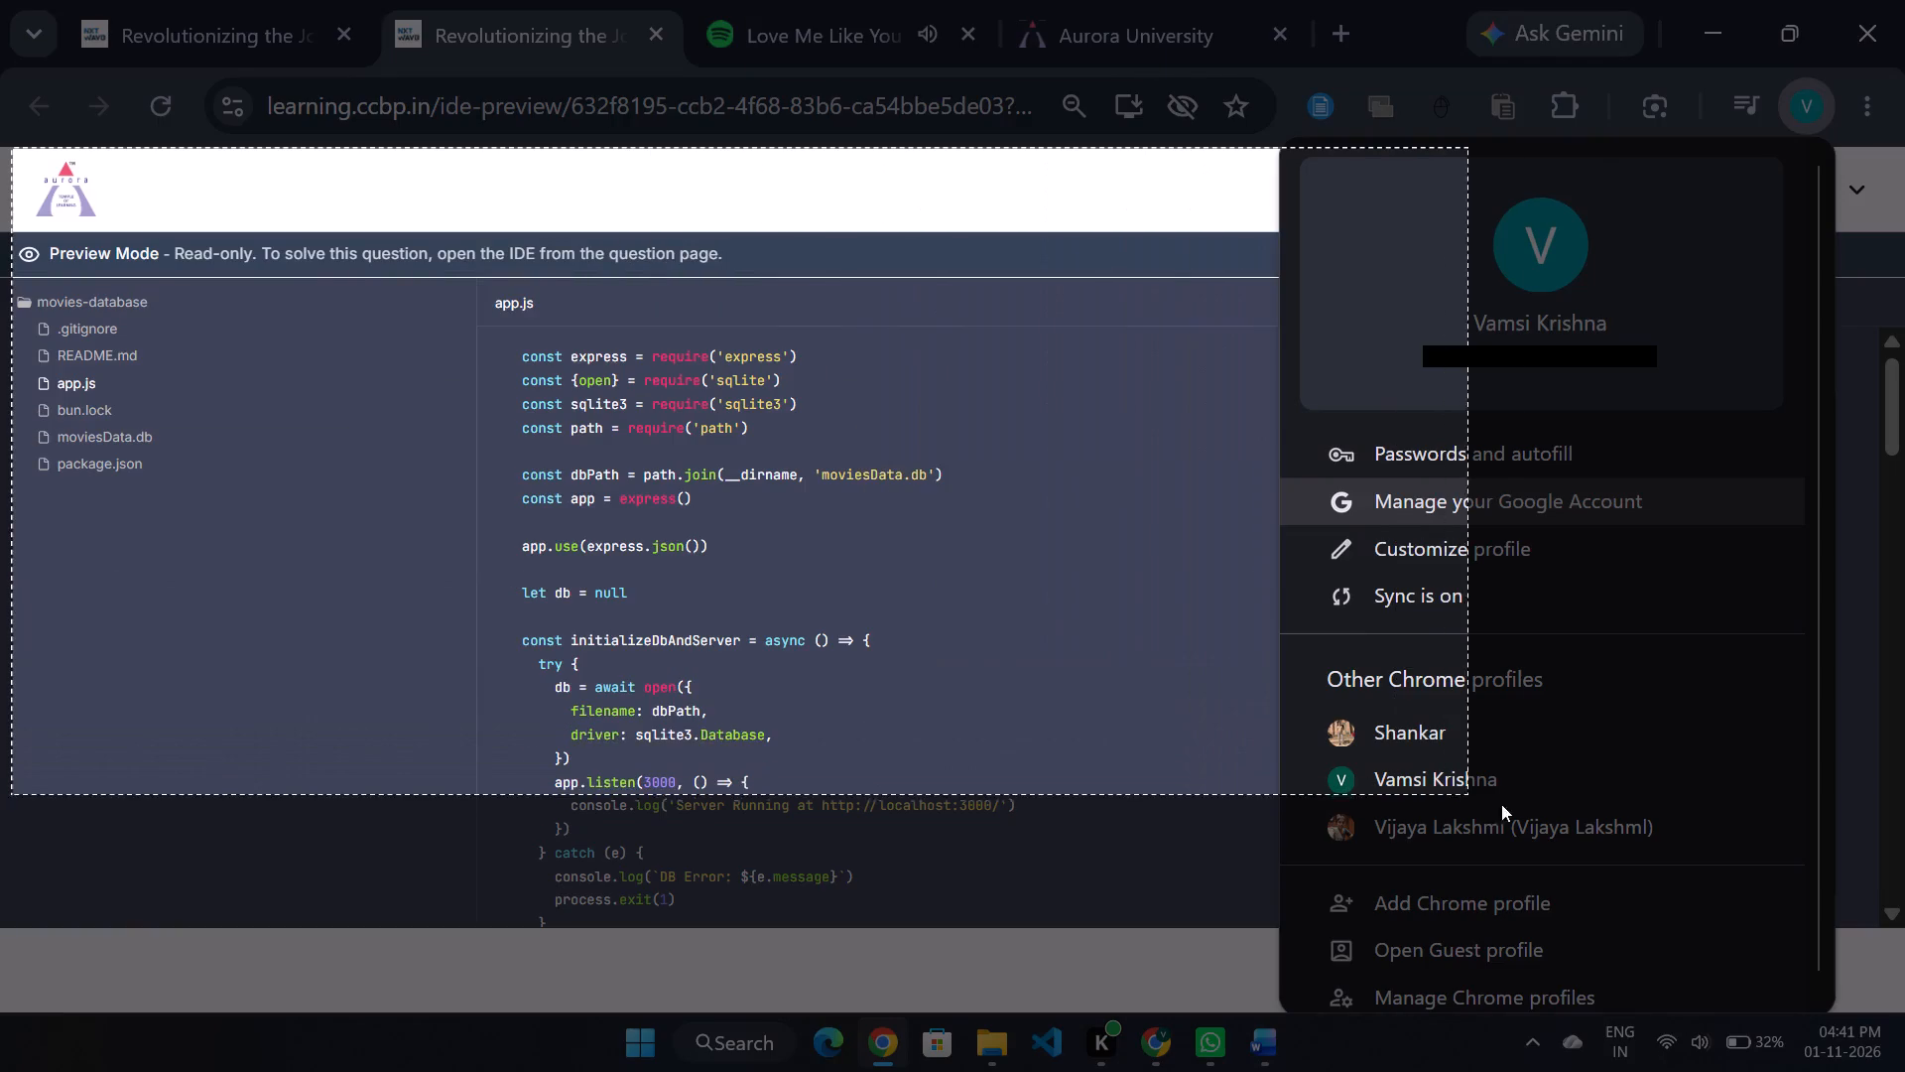
{"action": "left_click_drag", "start_coordinate": [1501, 804], "coordinate": [1795, 965]}
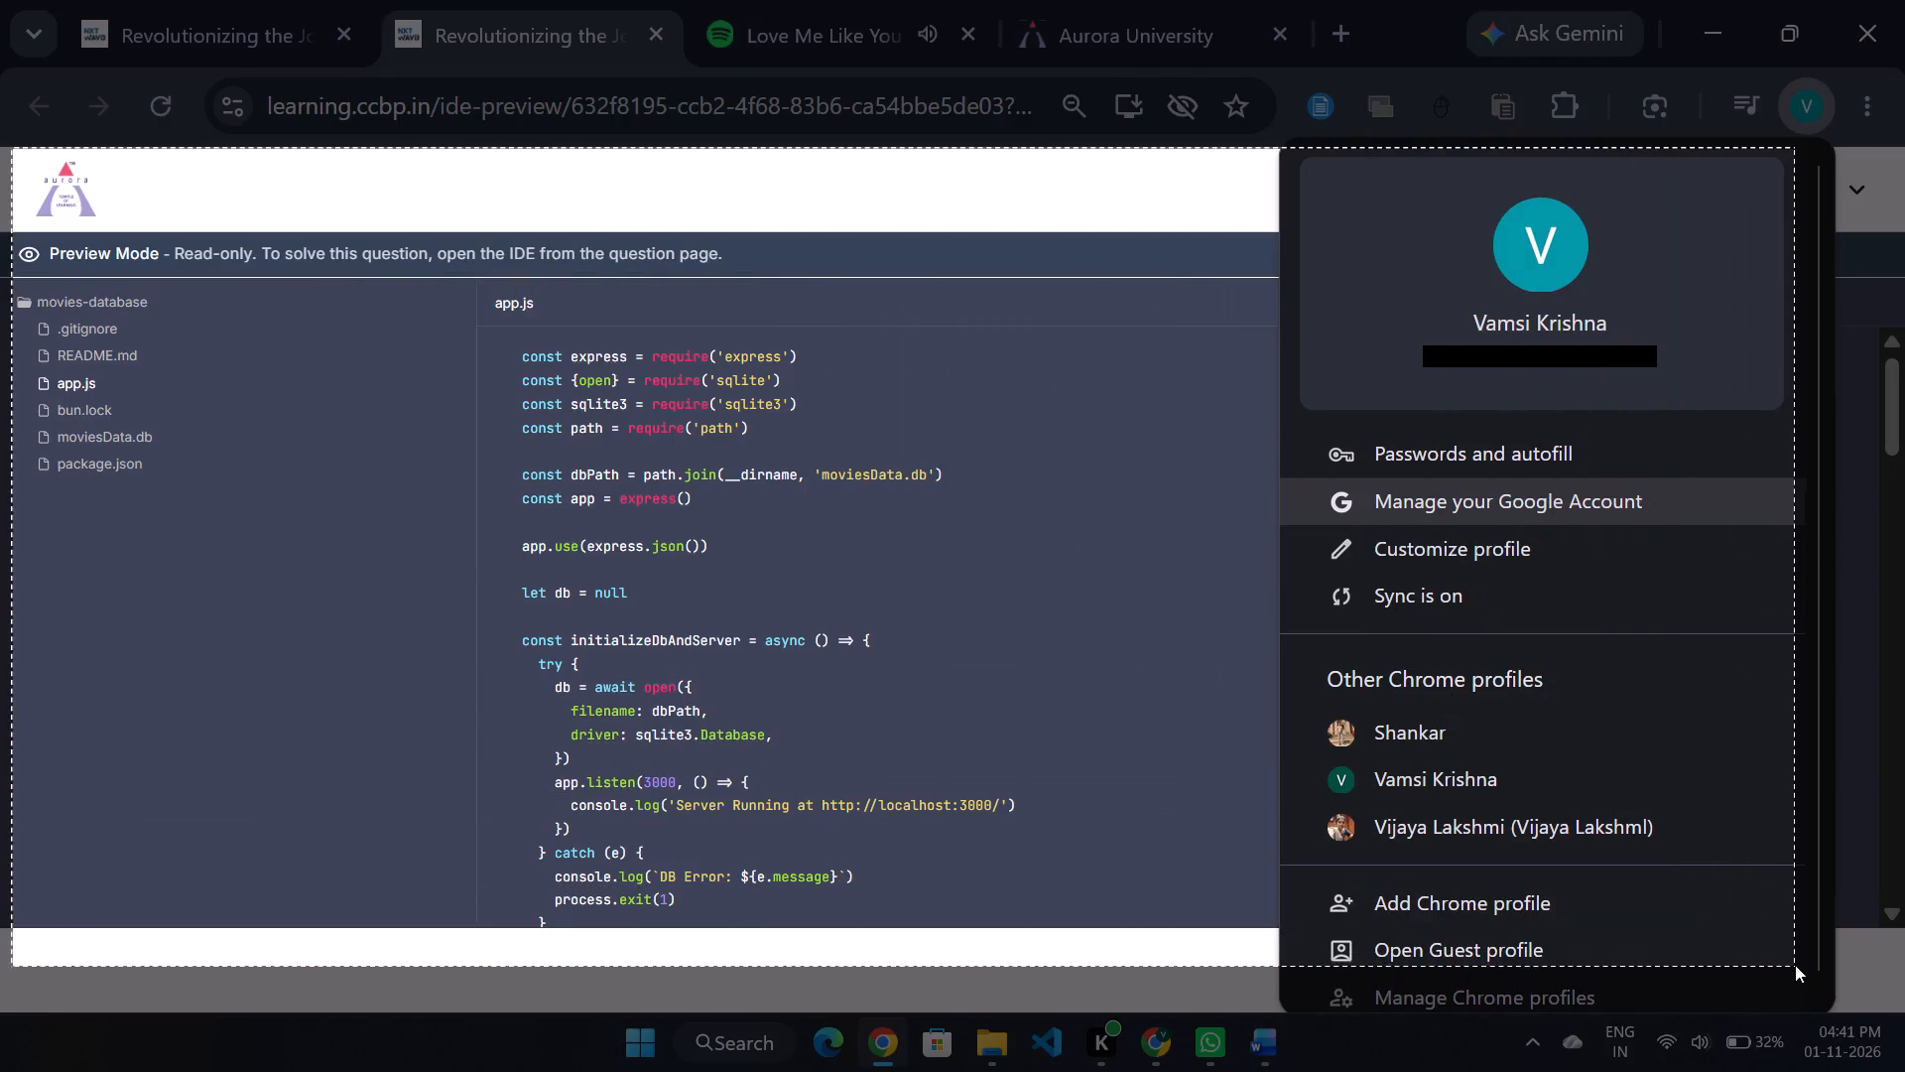
{"action": "left_click_drag", "start_coordinate": [1795, 965], "coordinate": [1815, 957]}
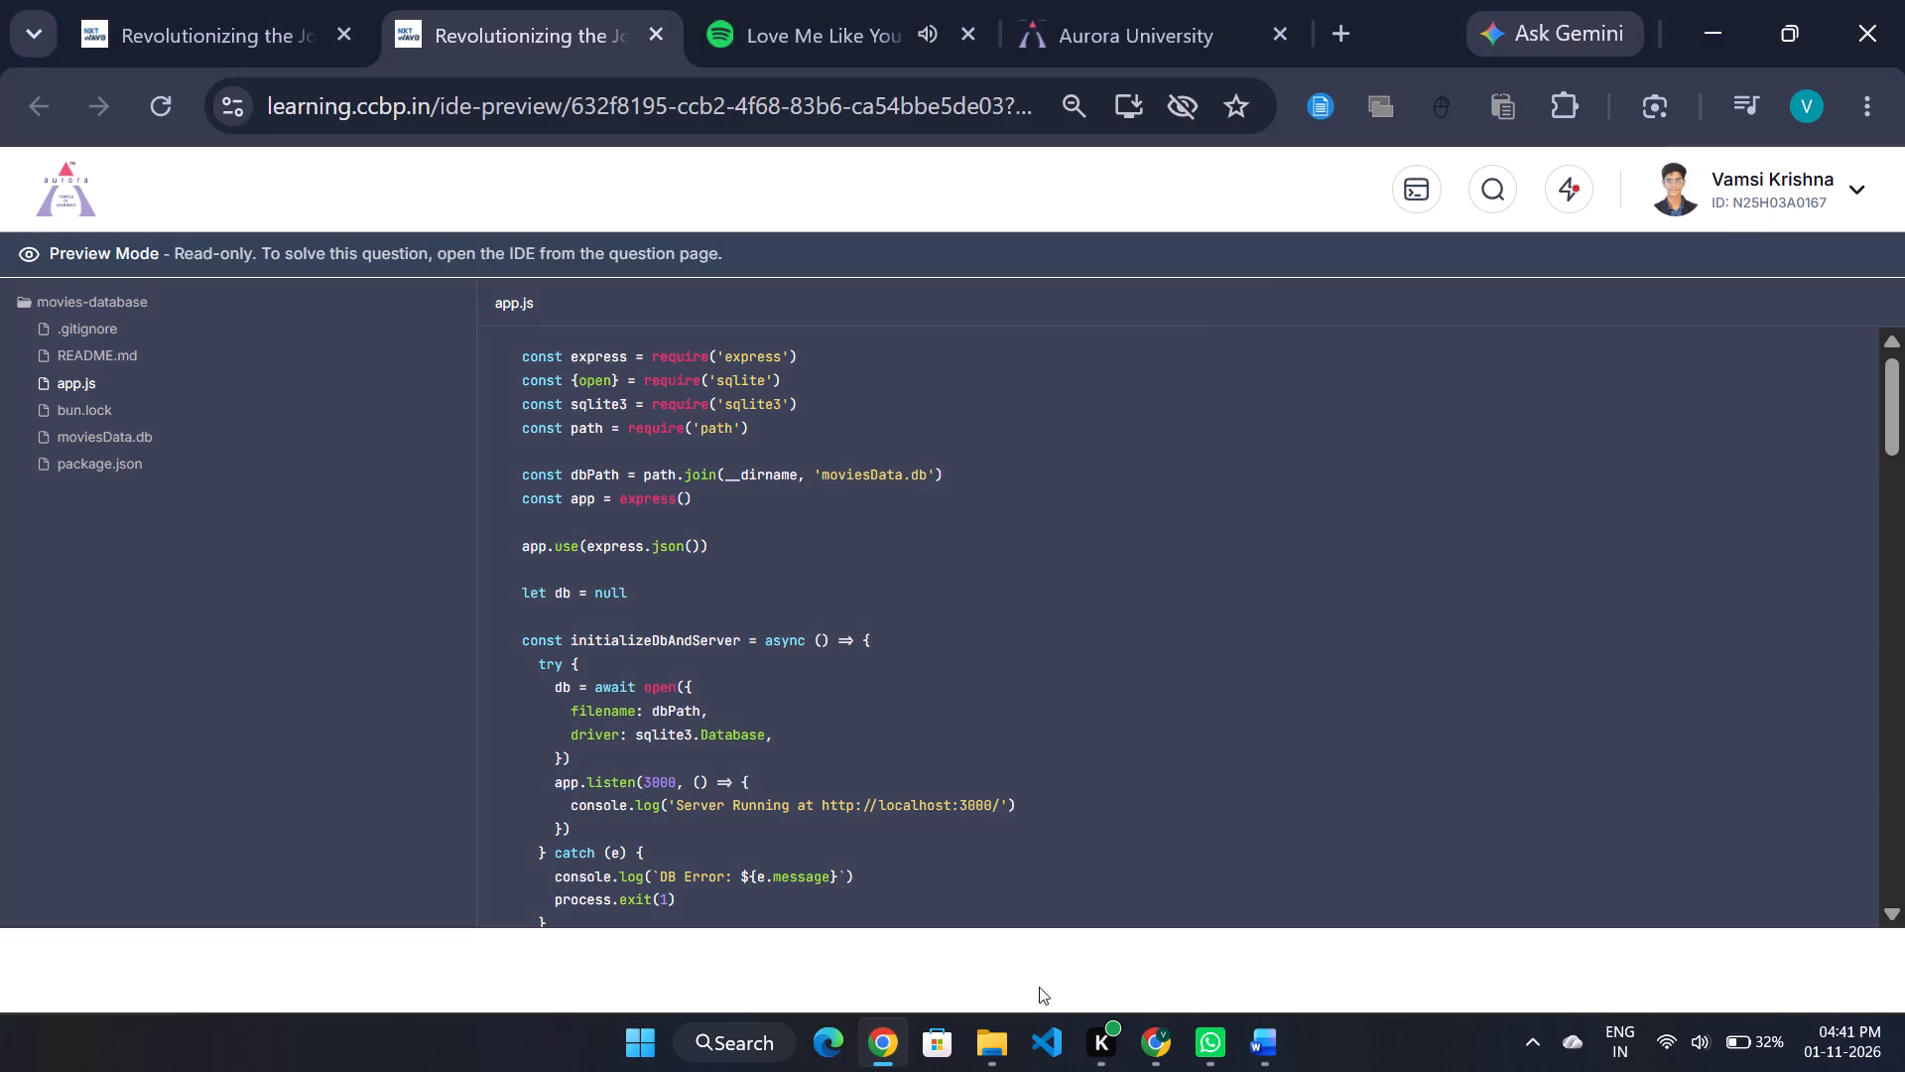
Return to Word, paste the screenshot under the Movies heading on page 4, and add two line breaks below it.
{"action": "left_click", "coordinate": [1258, 1025]}
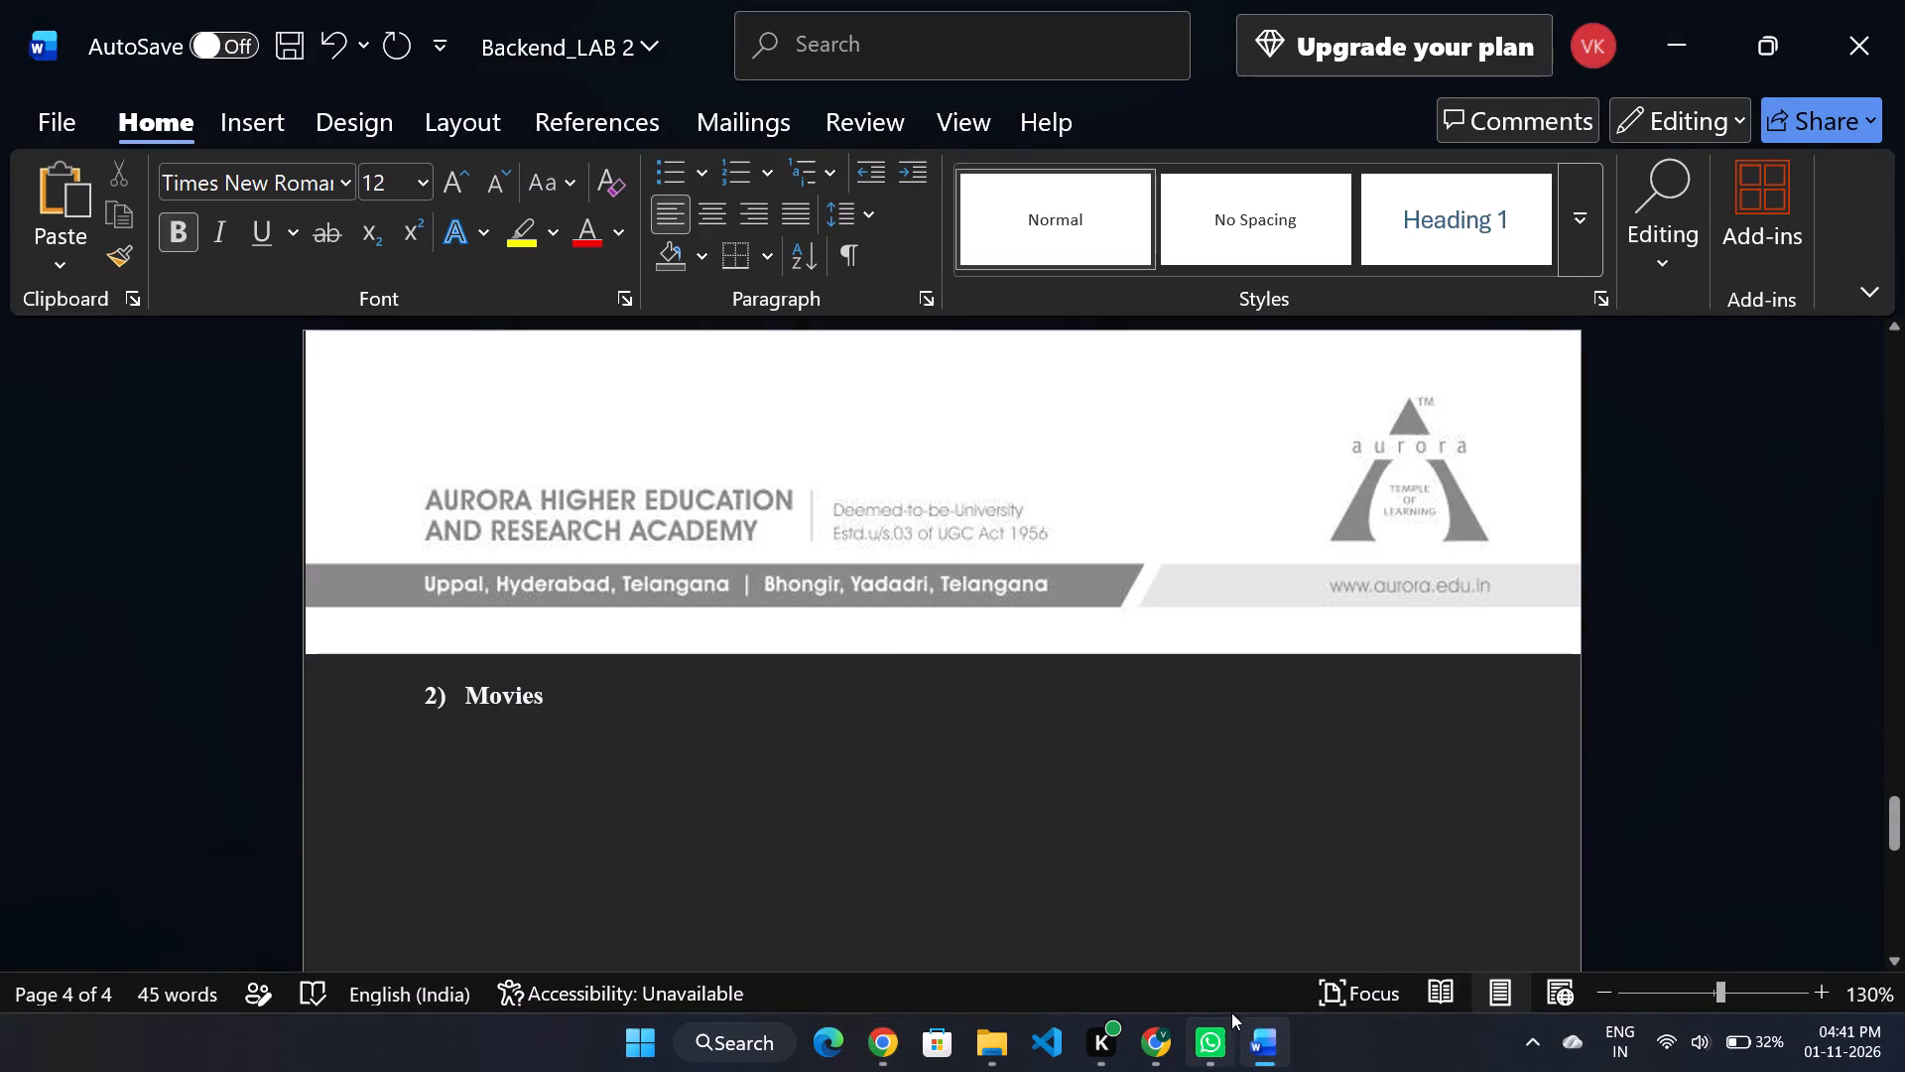
{"action": "key", "text": "ctrl+v"}
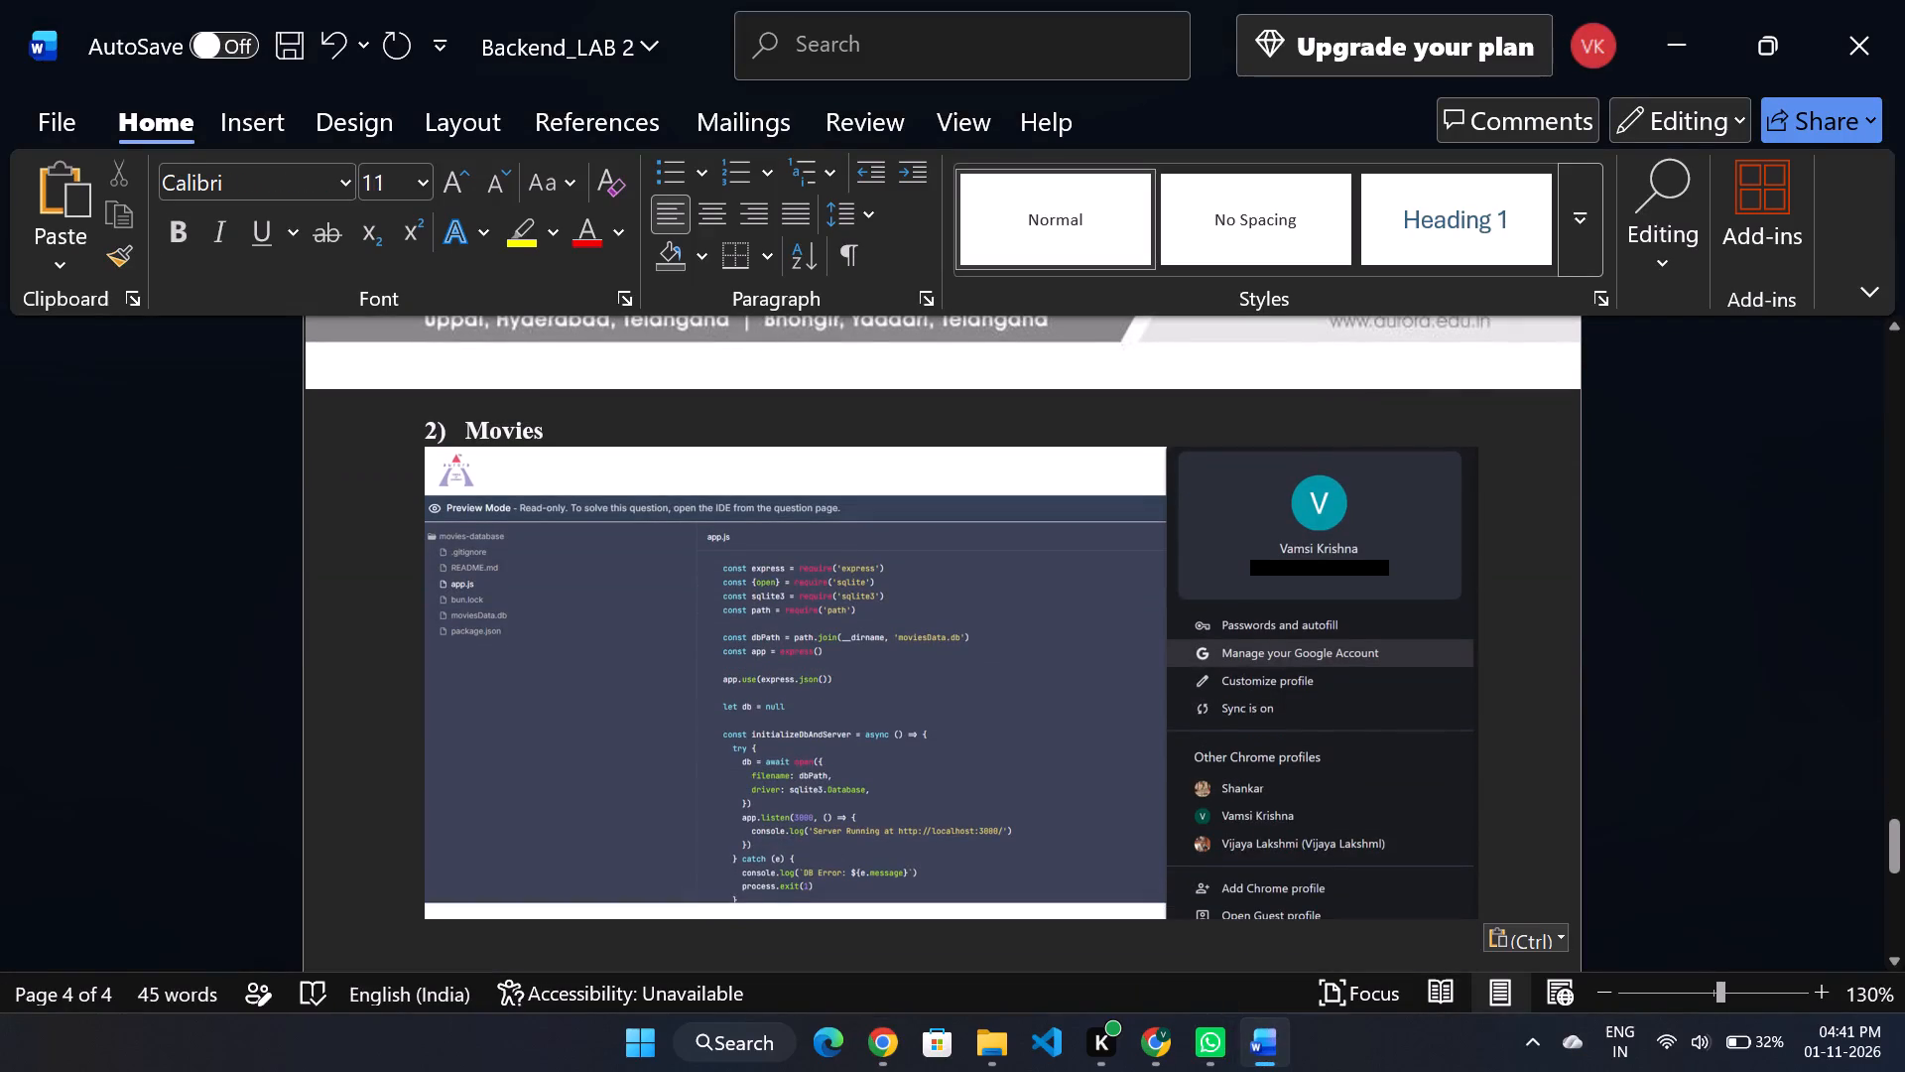
{"action": "key", "text": "Return"}
{"action": "key", "text": "Return"}
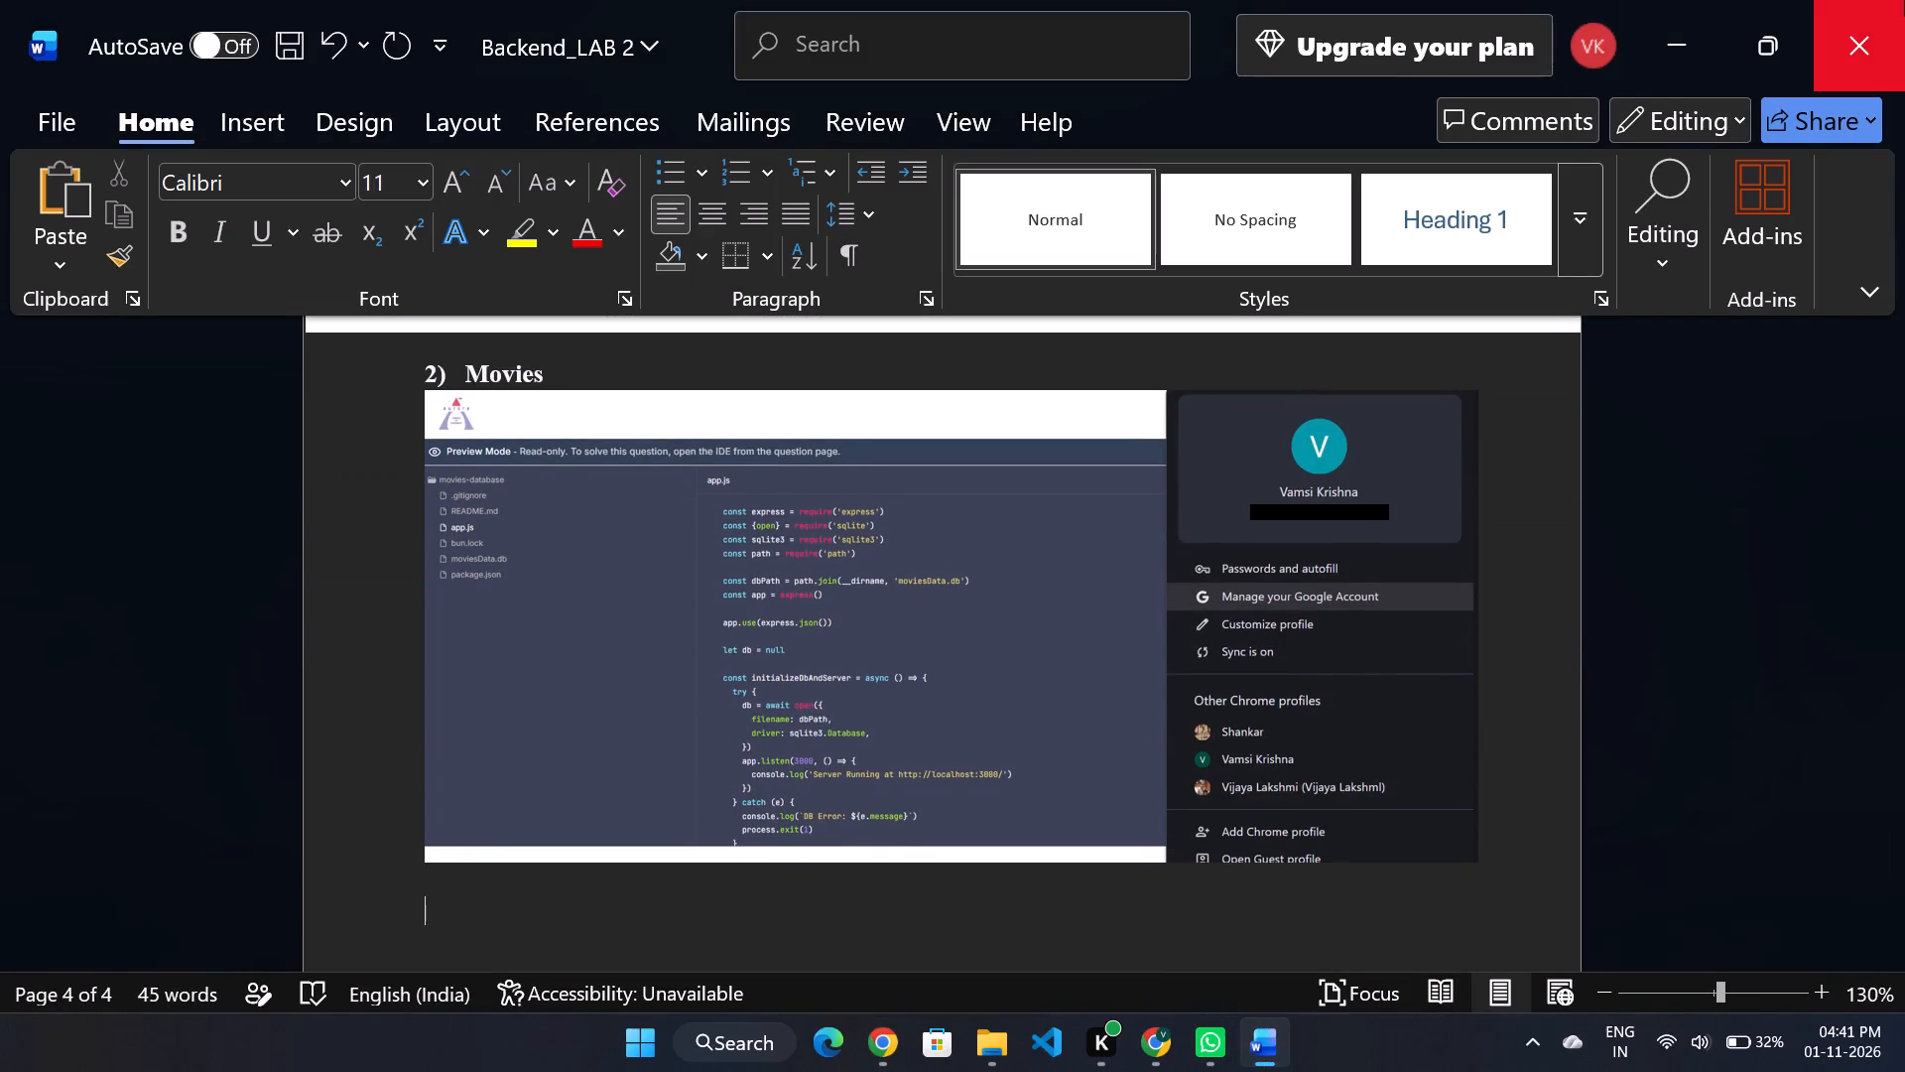
Back in Chrome, snip the Movies app.js section starting at initializeDbAndServer() and showing the '/movies/' GET route, with the browser profile card open.
{"action": "left_click", "coordinate": [1685, 12]}
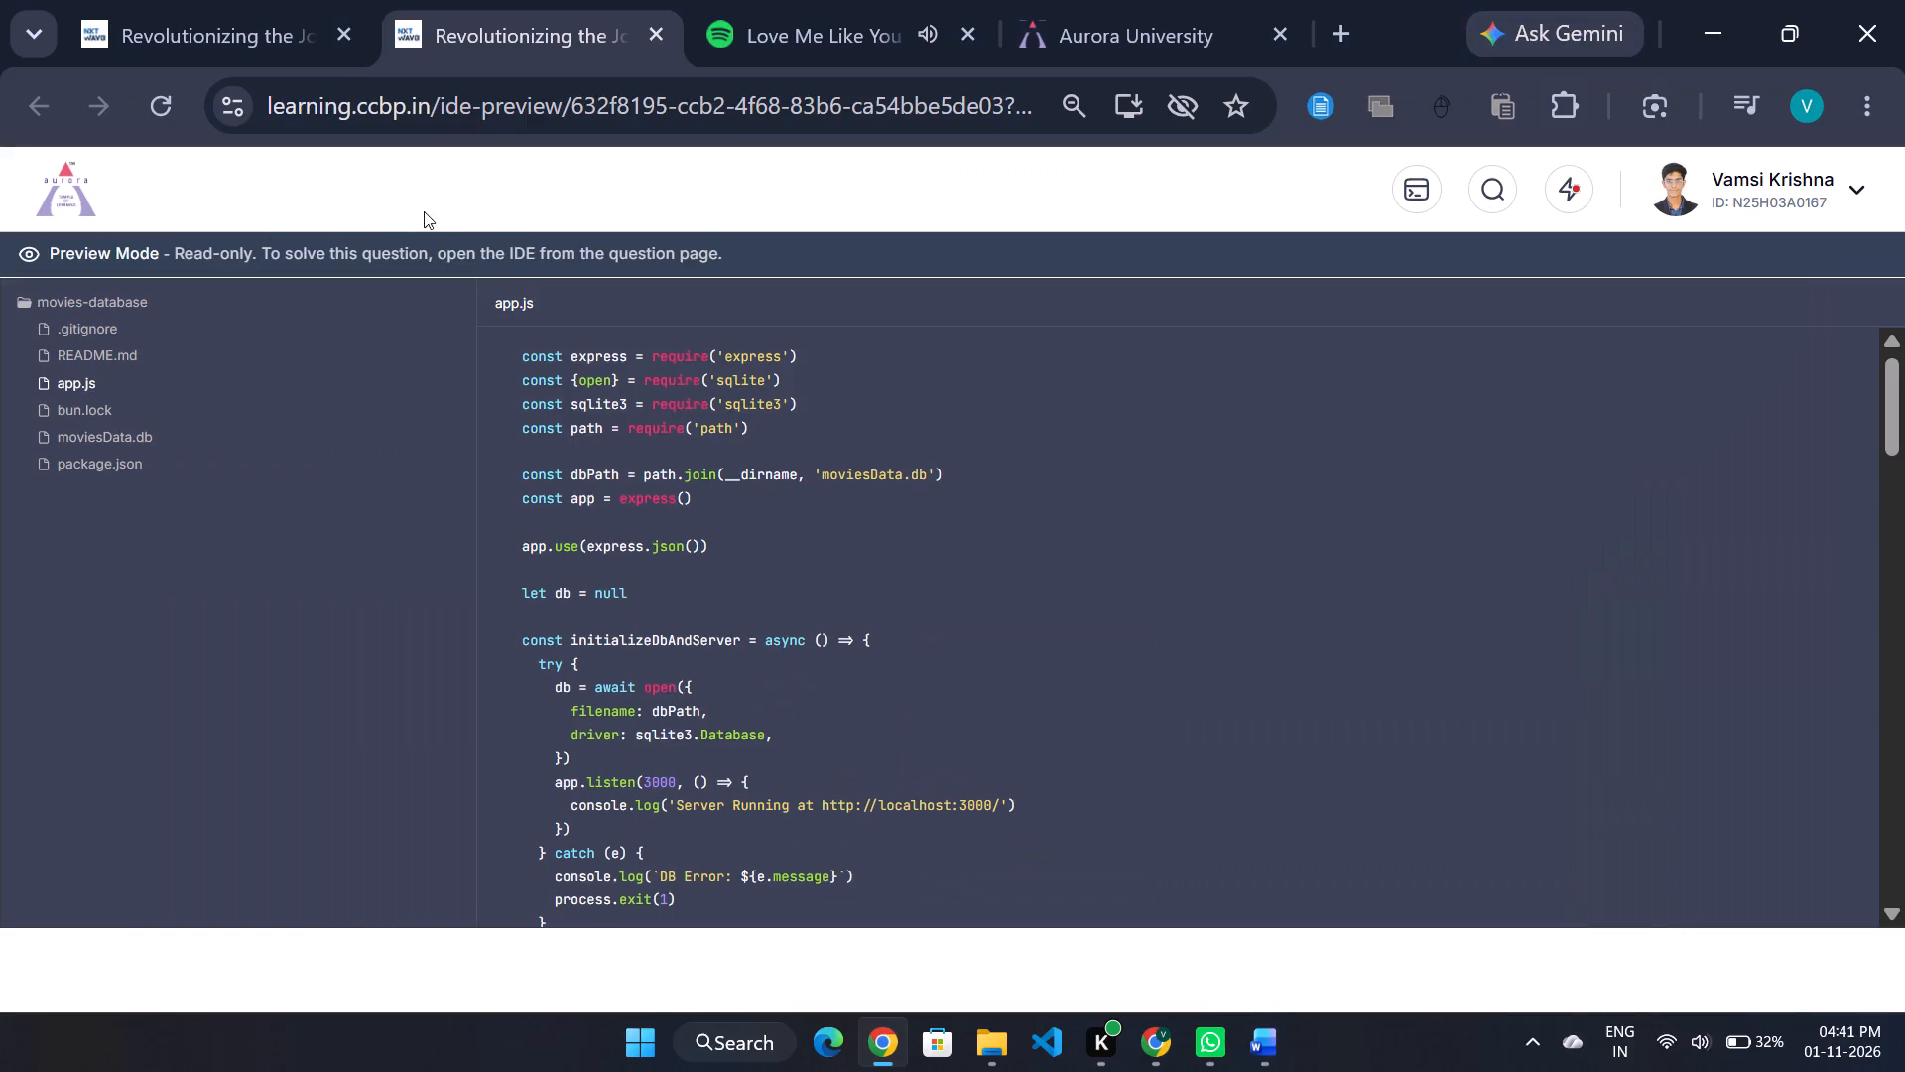
{"action": "scroll", "coordinate": [551, 356], "scroll_direction": "down", "scroll_amount": 1}
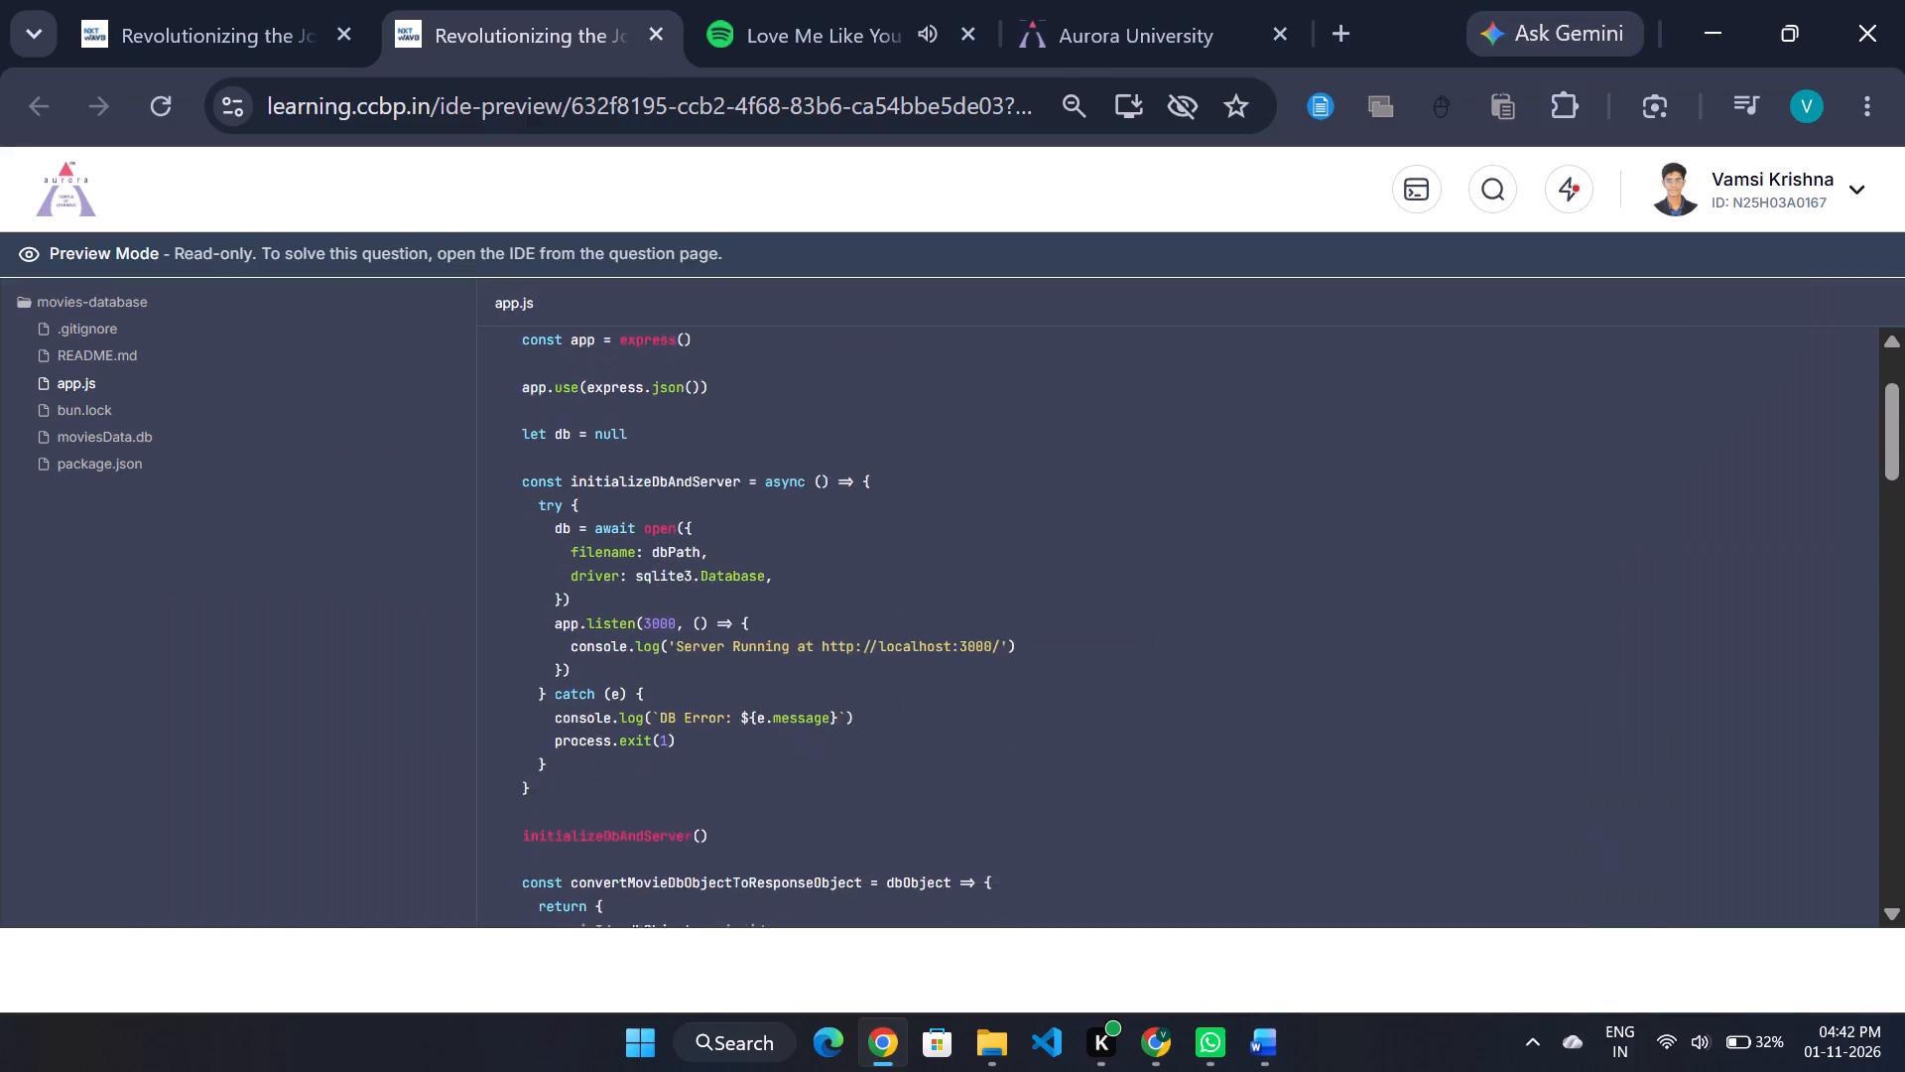
{"action": "scroll", "coordinate": [551, 356], "scroll_direction": "down", "scroll_amount": 5}
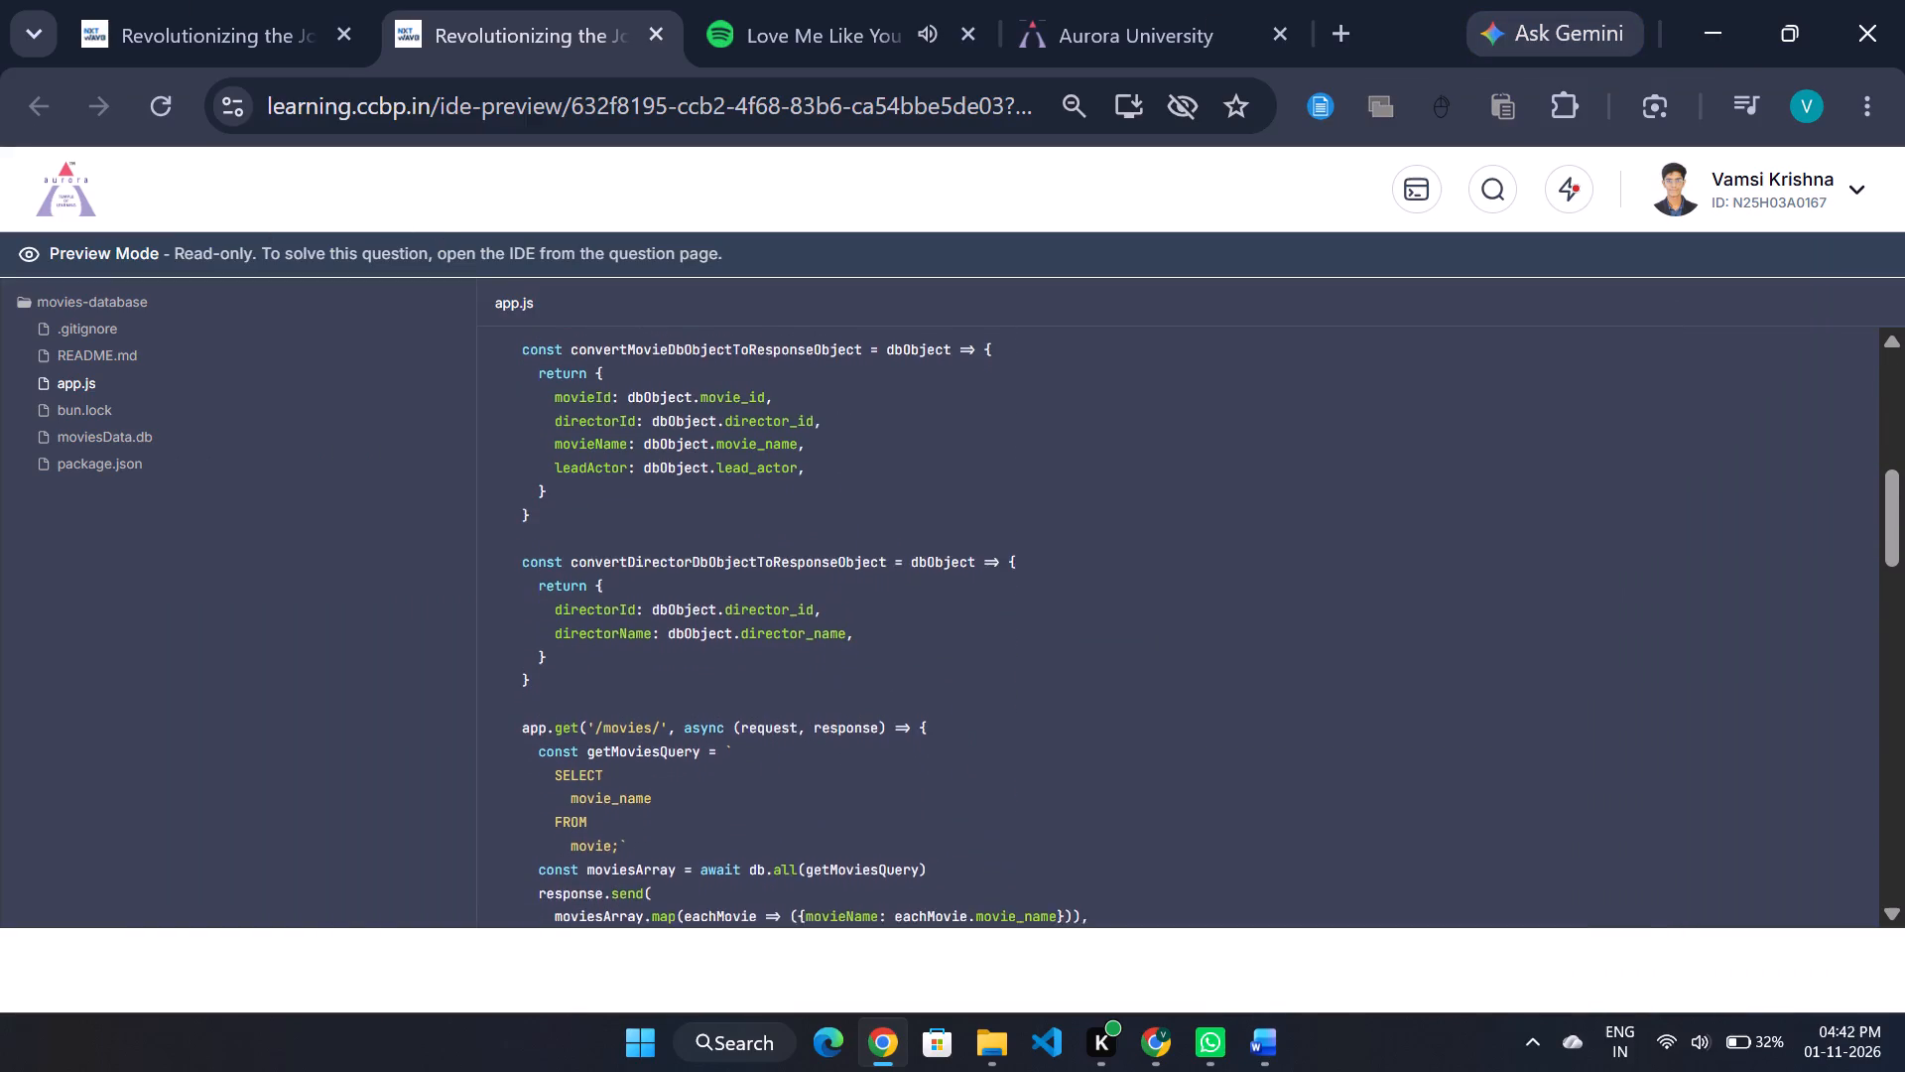
{"action": "scroll", "coordinate": [551, 356], "scroll_direction": "down", "scroll_amount": 1}
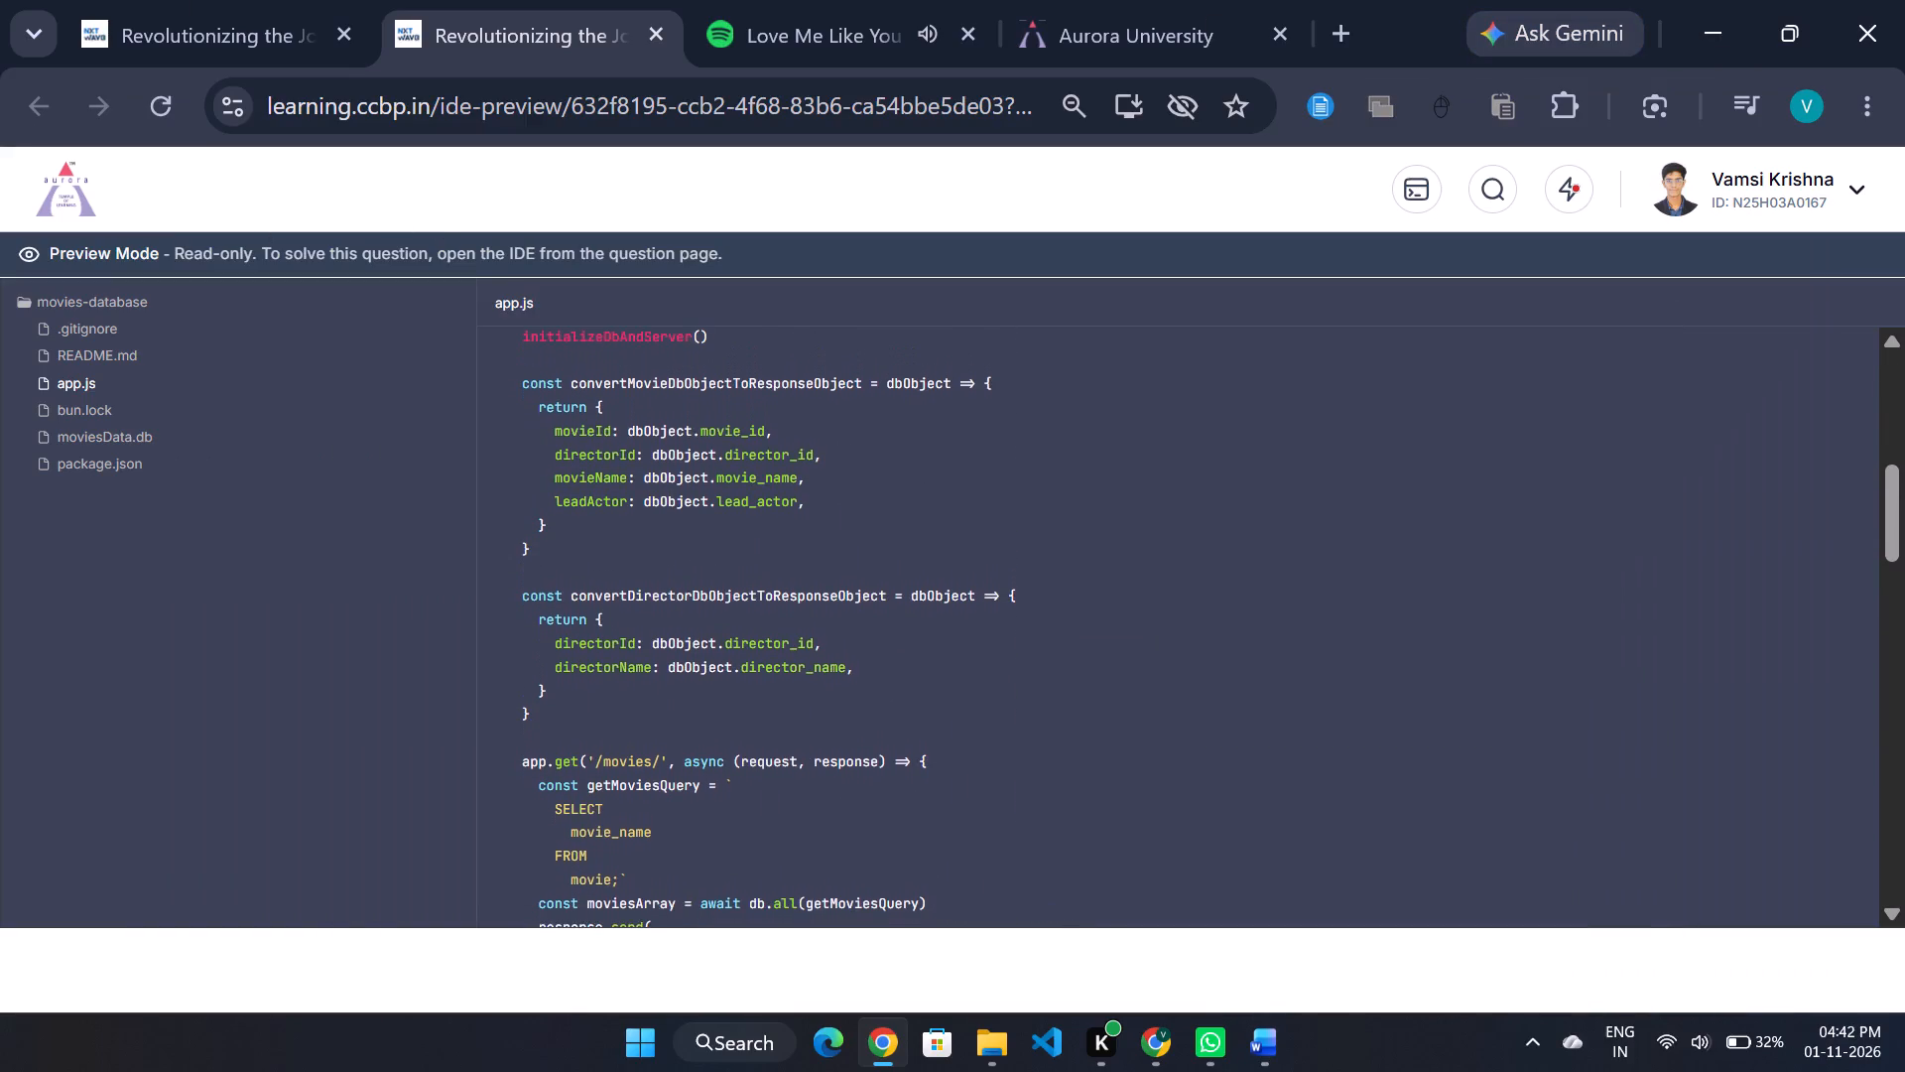
{"action": "scroll", "coordinate": [551, 356], "scroll_direction": "down", "scroll_amount": 1}
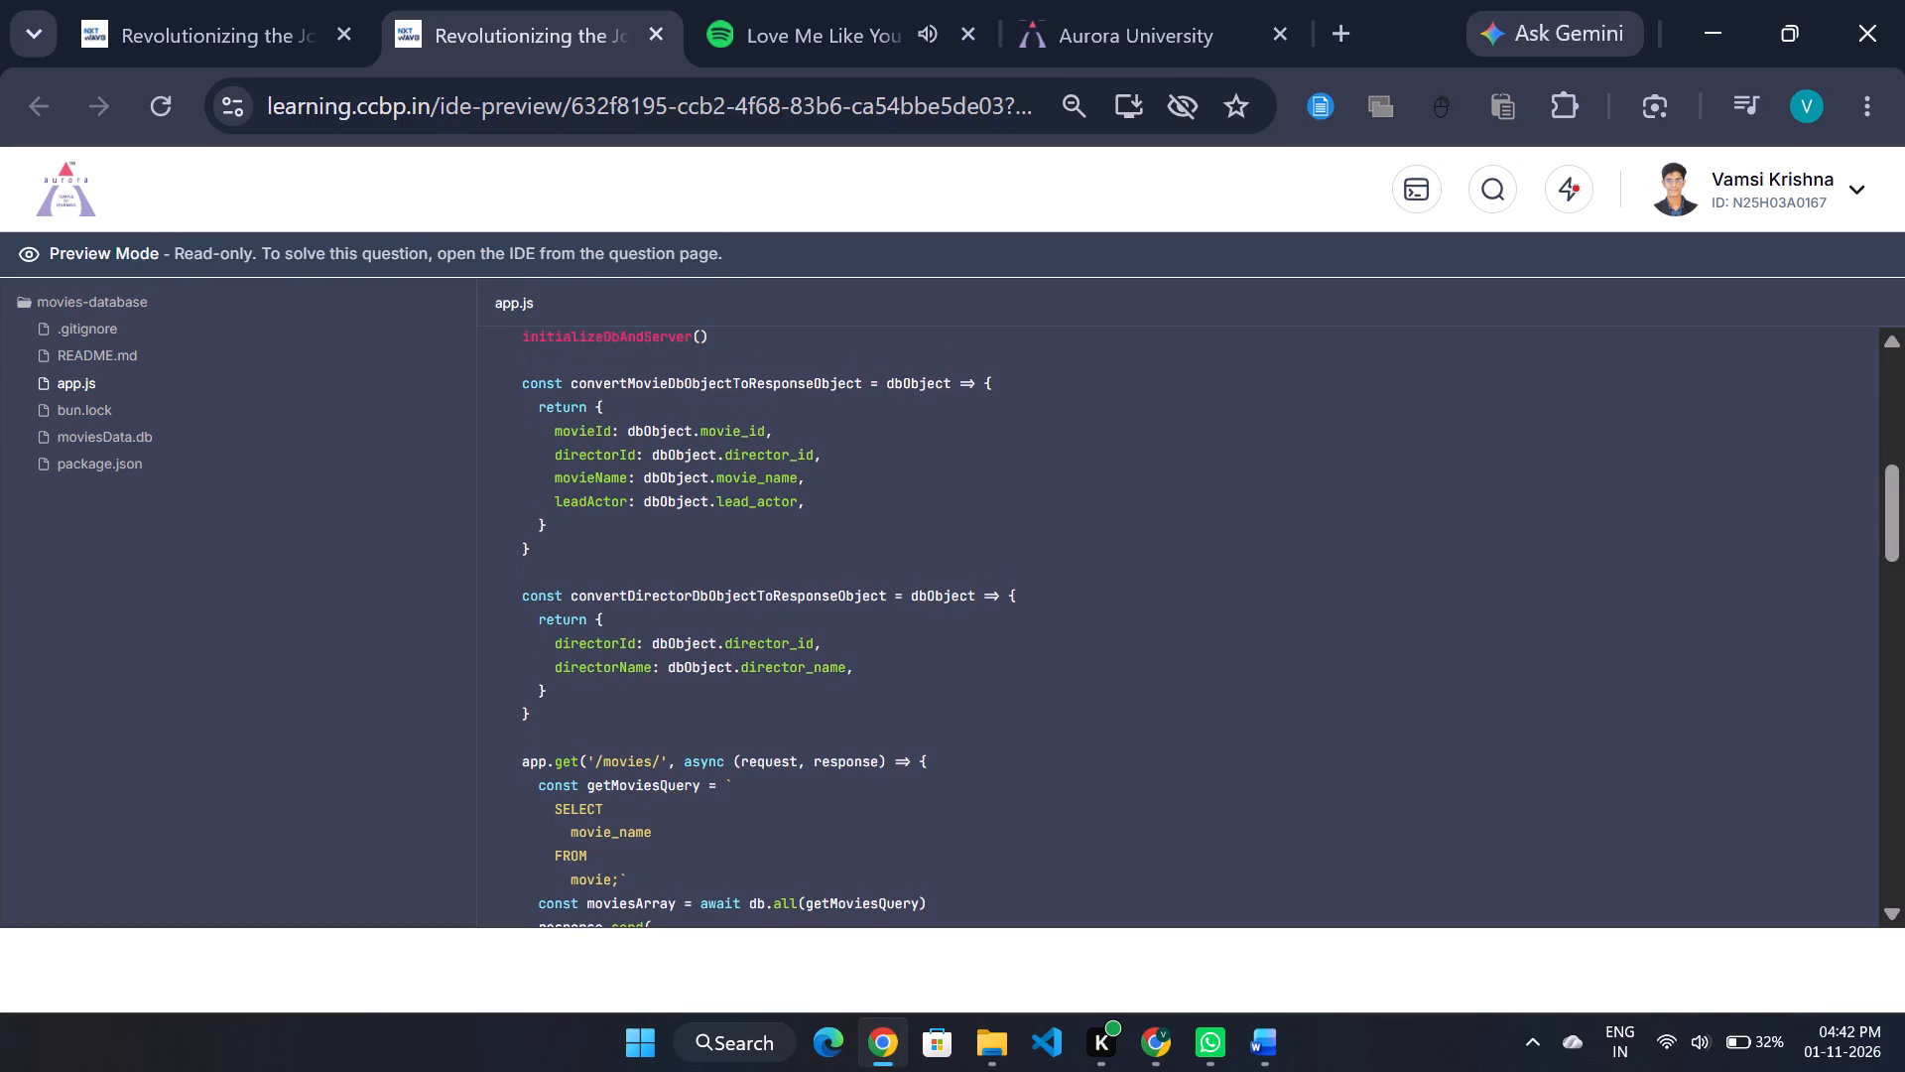
{"action": "scroll", "coordinate": [641, 459], "scroll_direction": "up", "scroll_amount": 1}
{"action": "scroll", "coordinate": [641, 459], "scroll_direction": "down", "scroll_amount": 2}
{"action": "scroll", "coordinate": [641, 459], "scroll_direction": "up", "scroll_amount": 1}
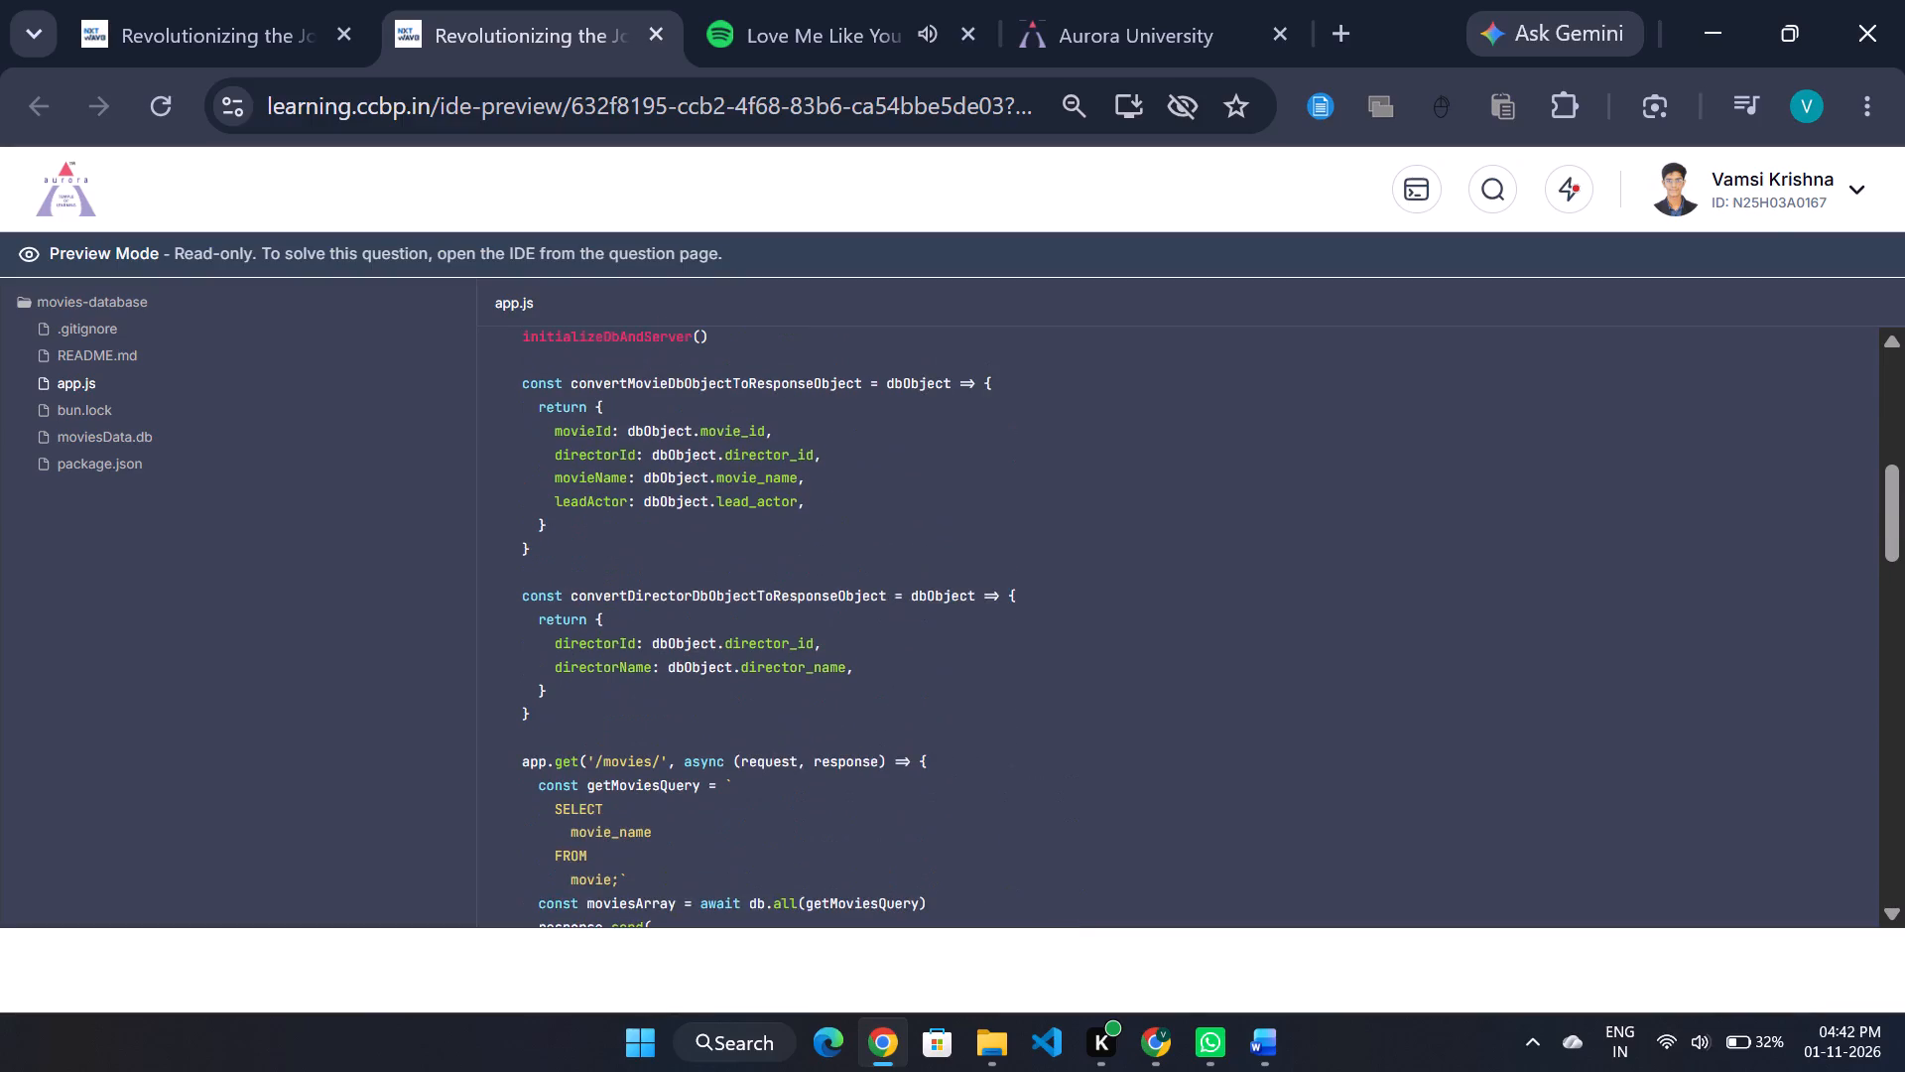
{"action": "left_click", "coordinate": [1805, 109]}
{"action": "key", "text": "Print"}
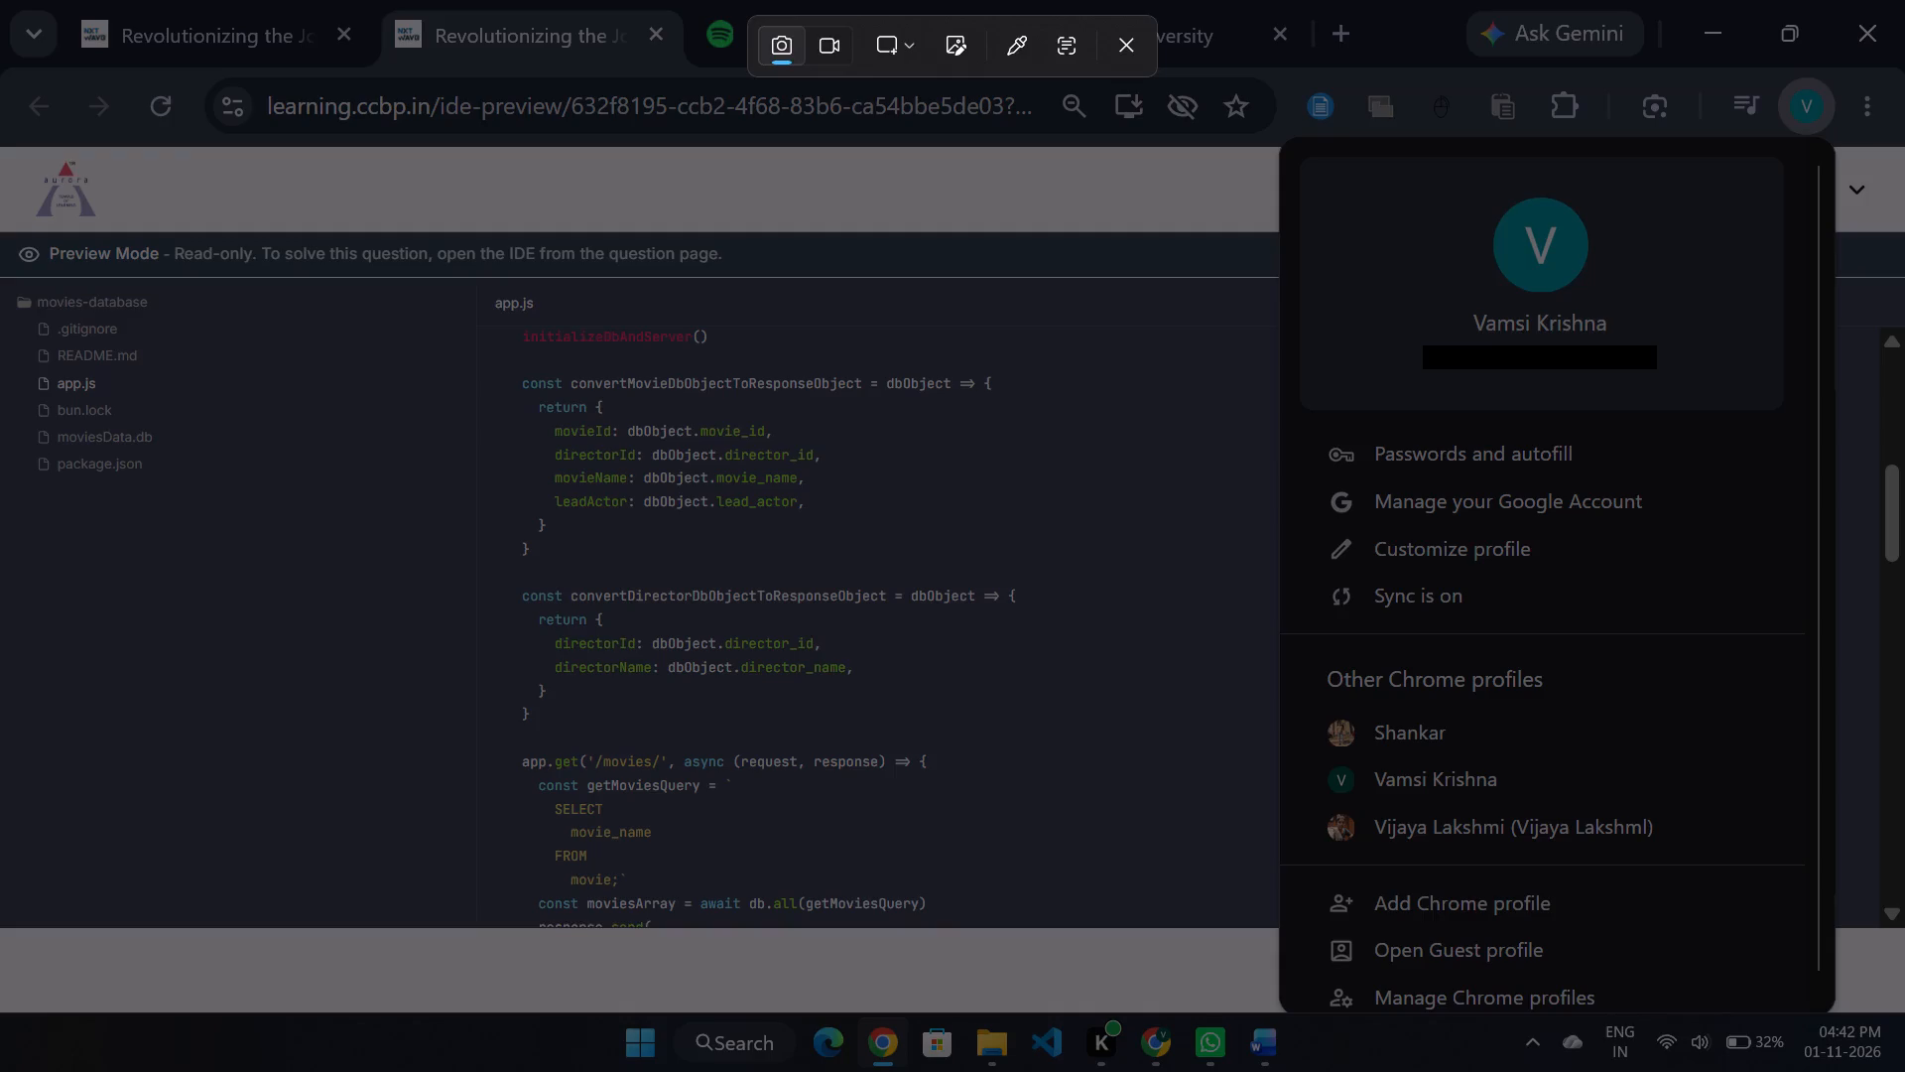
{"action": "left_click_drag", "start_coordinate": [11, 144], "coordinate": [1839, 996]}
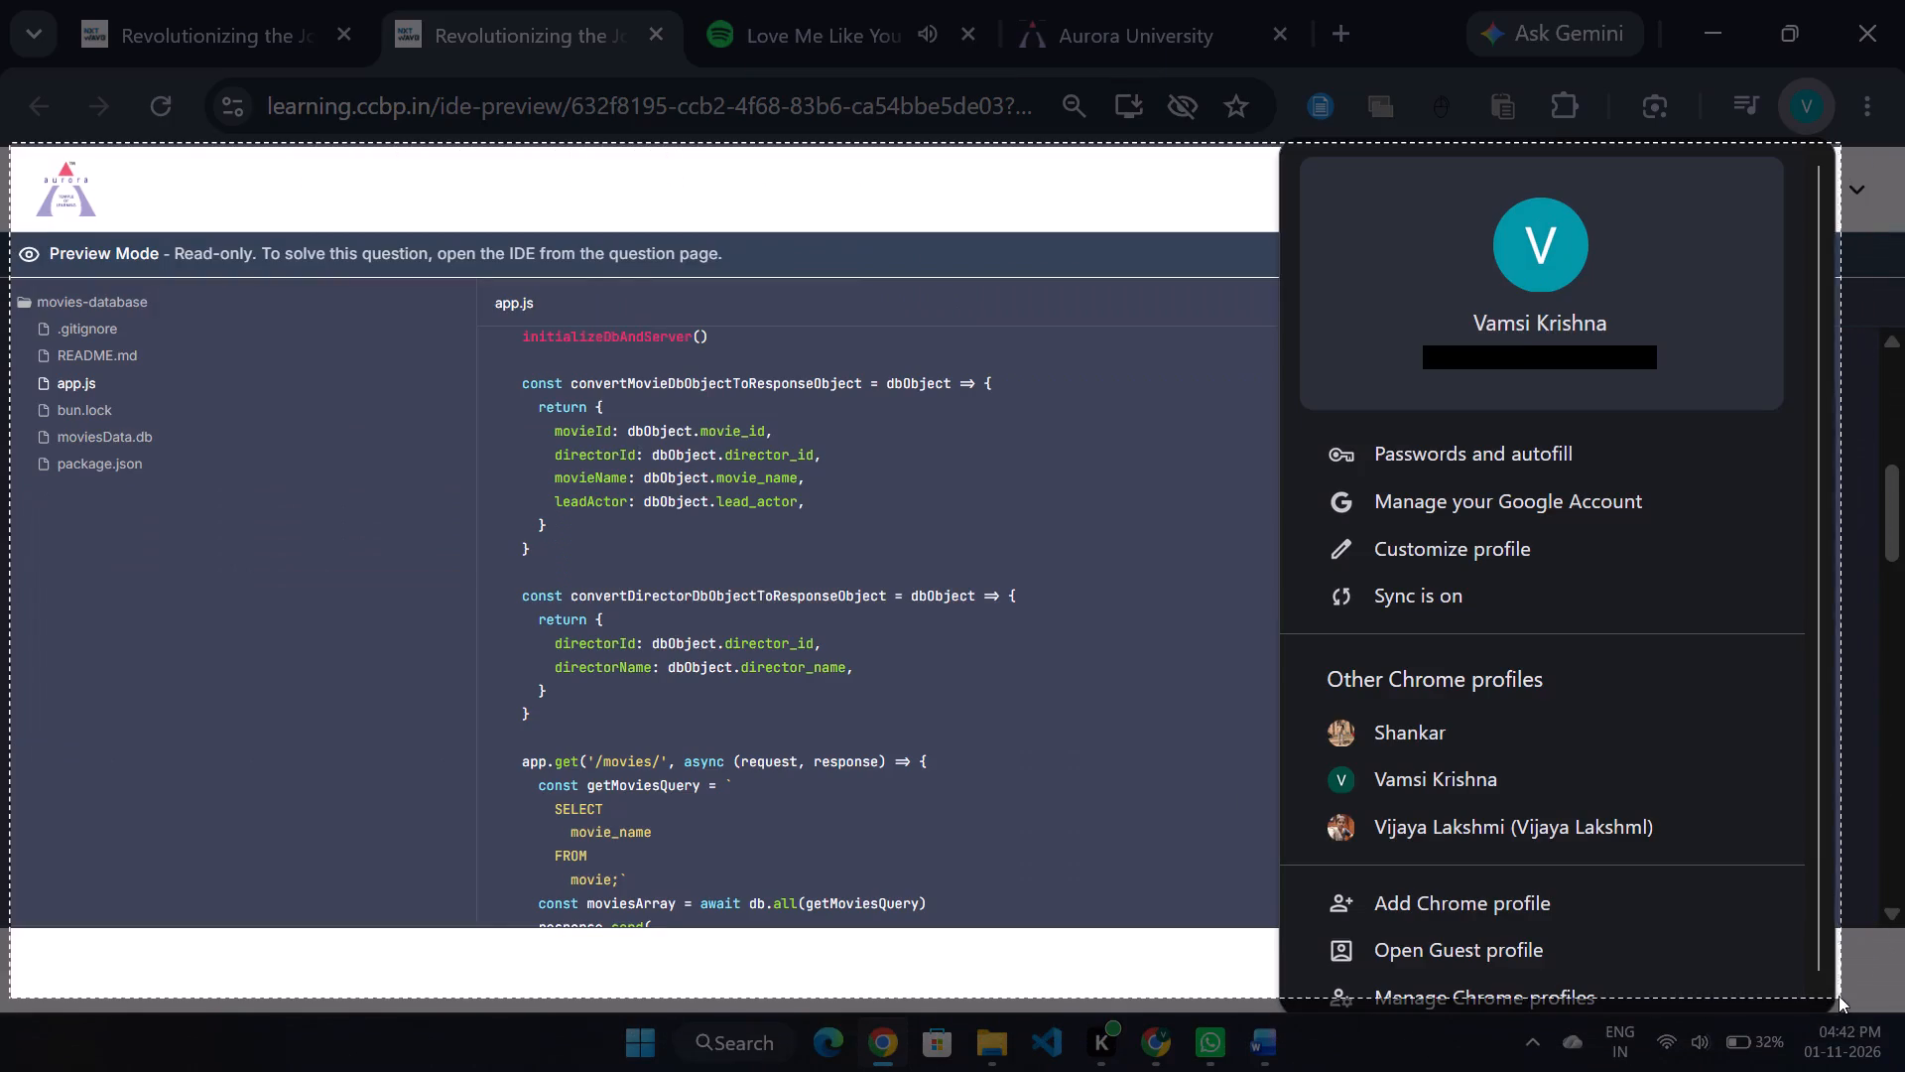
{"action": "left_click_drag", "start_coordinate": [1839, 996], "coordinate": [1804, 974]}
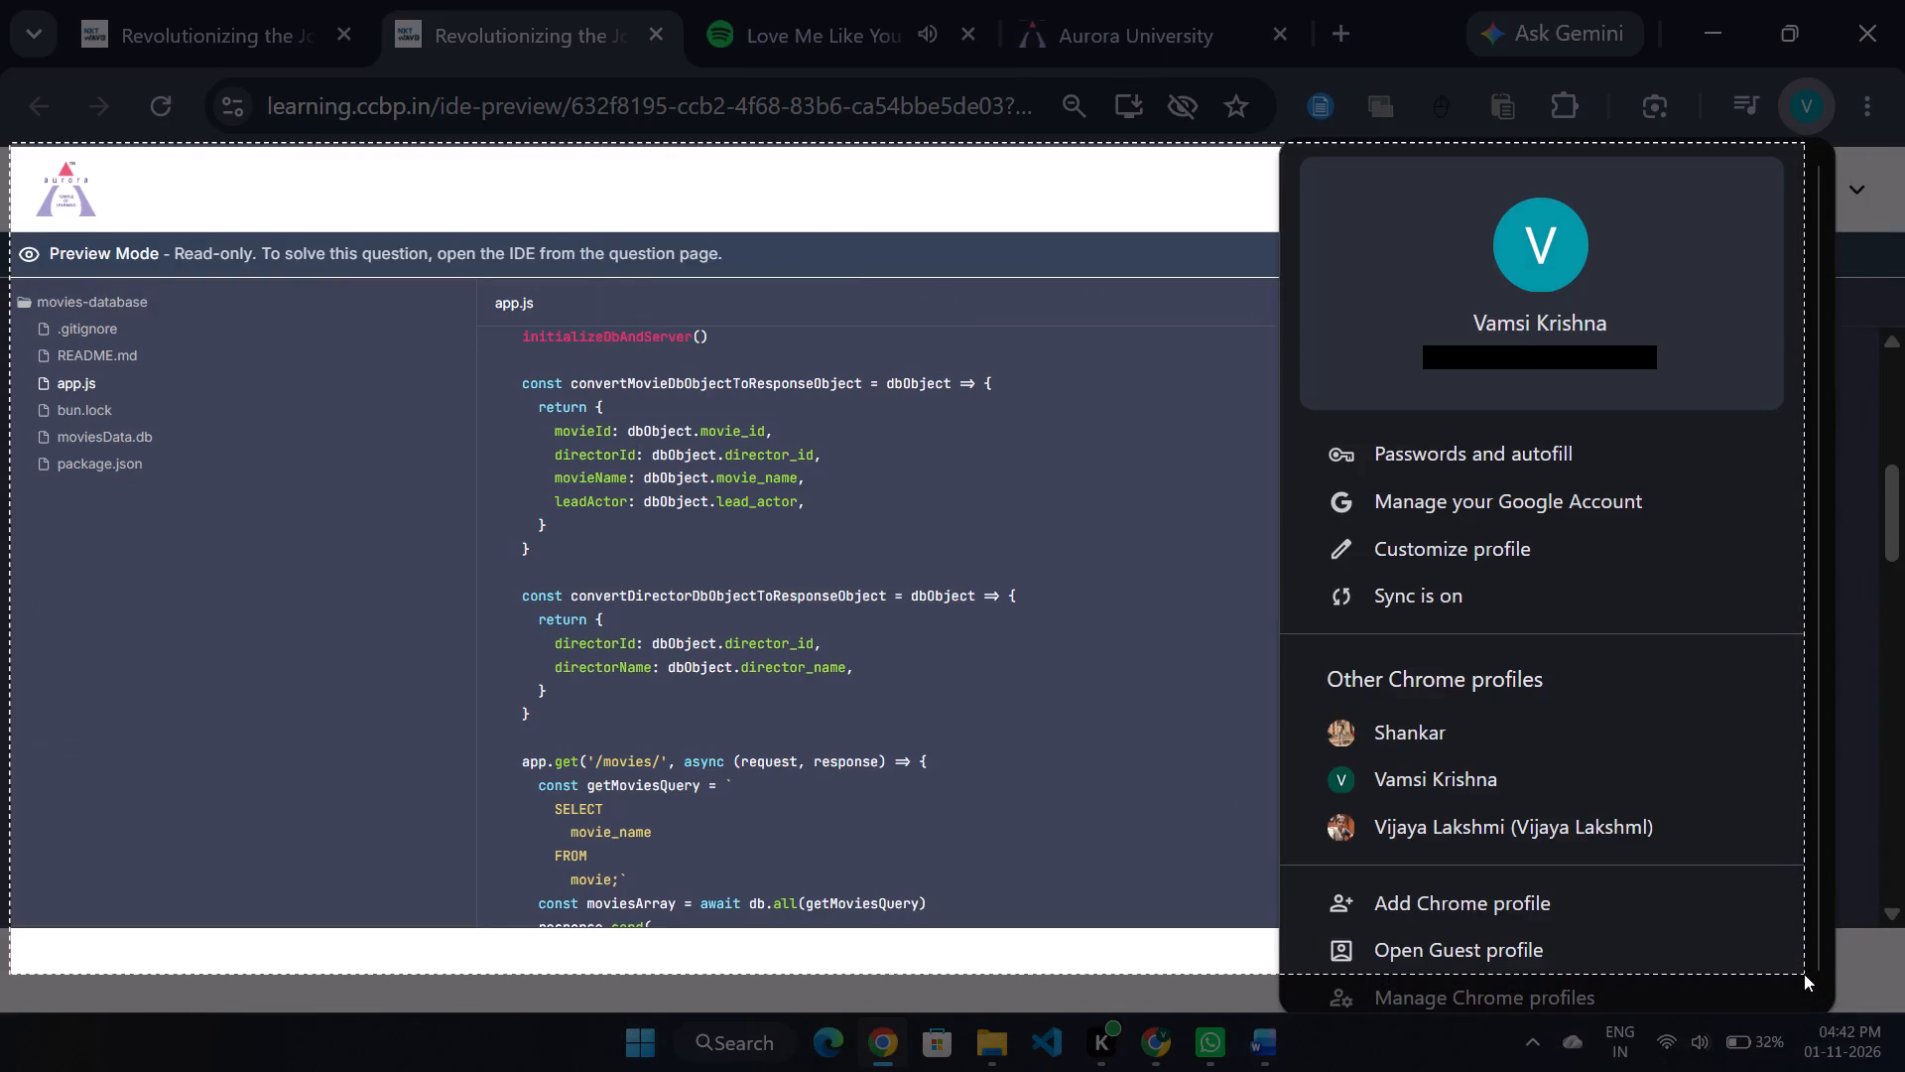
{"action": "left_click_drag", "start_coordinate": [1804, 974], "coordinate": [1816, 967]}
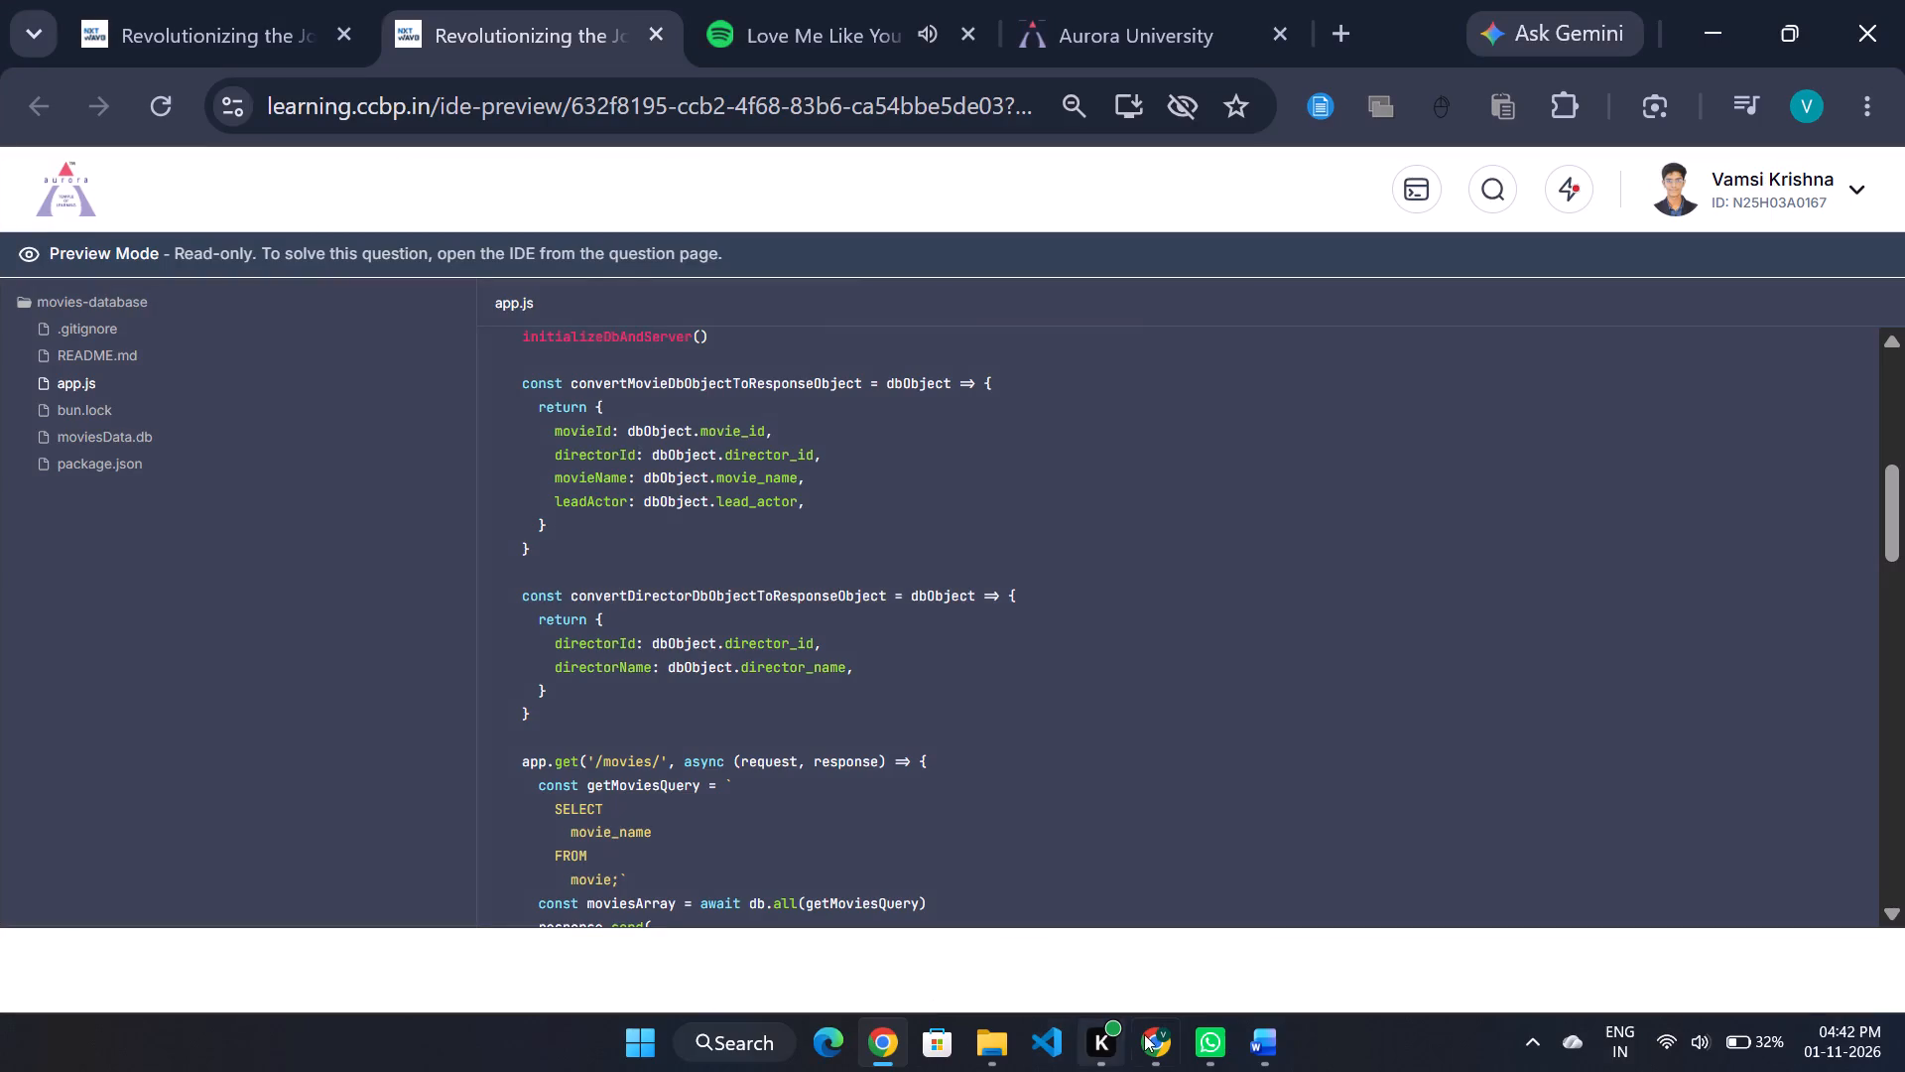
Return to Word and paste the second Movies code screenshot below the first one on page 4.
{"action": "left_click", "coordinate": [1251, 1025]}
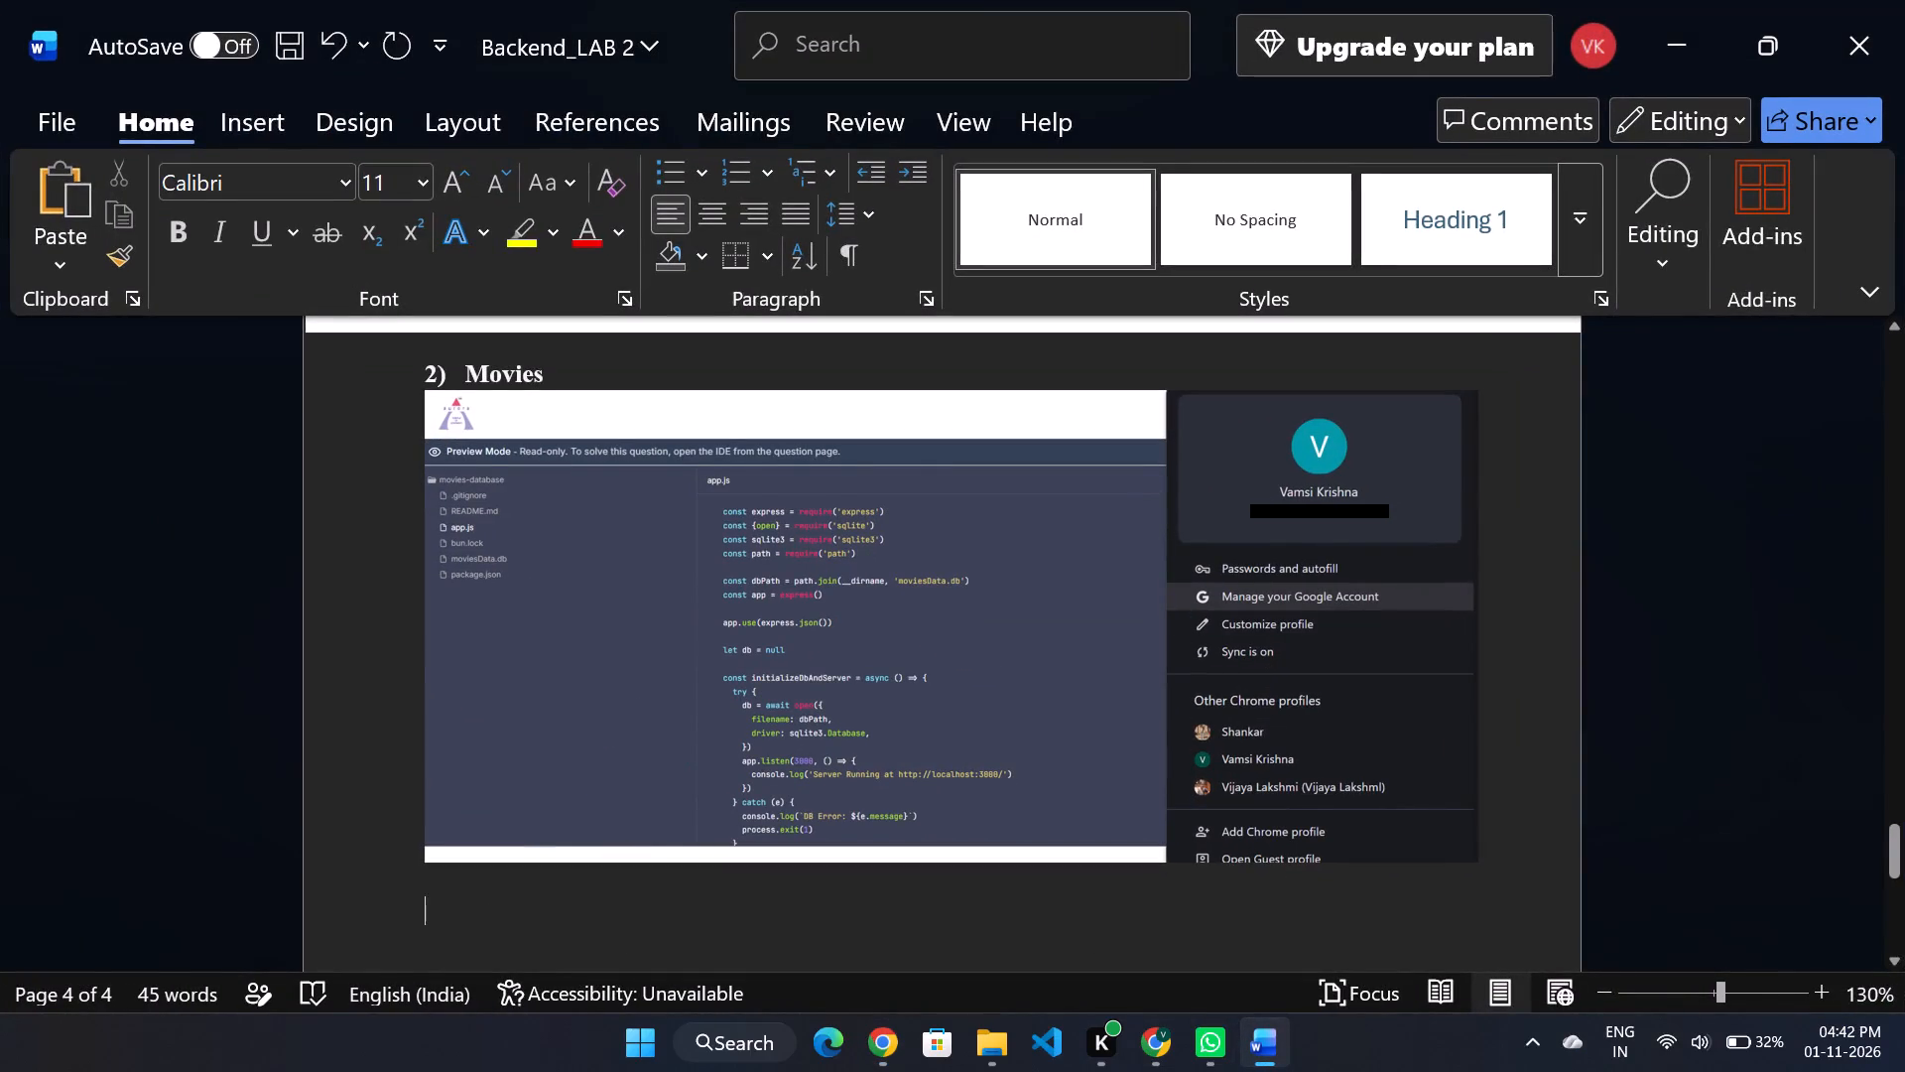
{"action": "key", "text": "ctrl+v"}
{"action": "scroll", "coordinate": [874, 848], "scroll_direction": "down", "scroll_amount": 6}
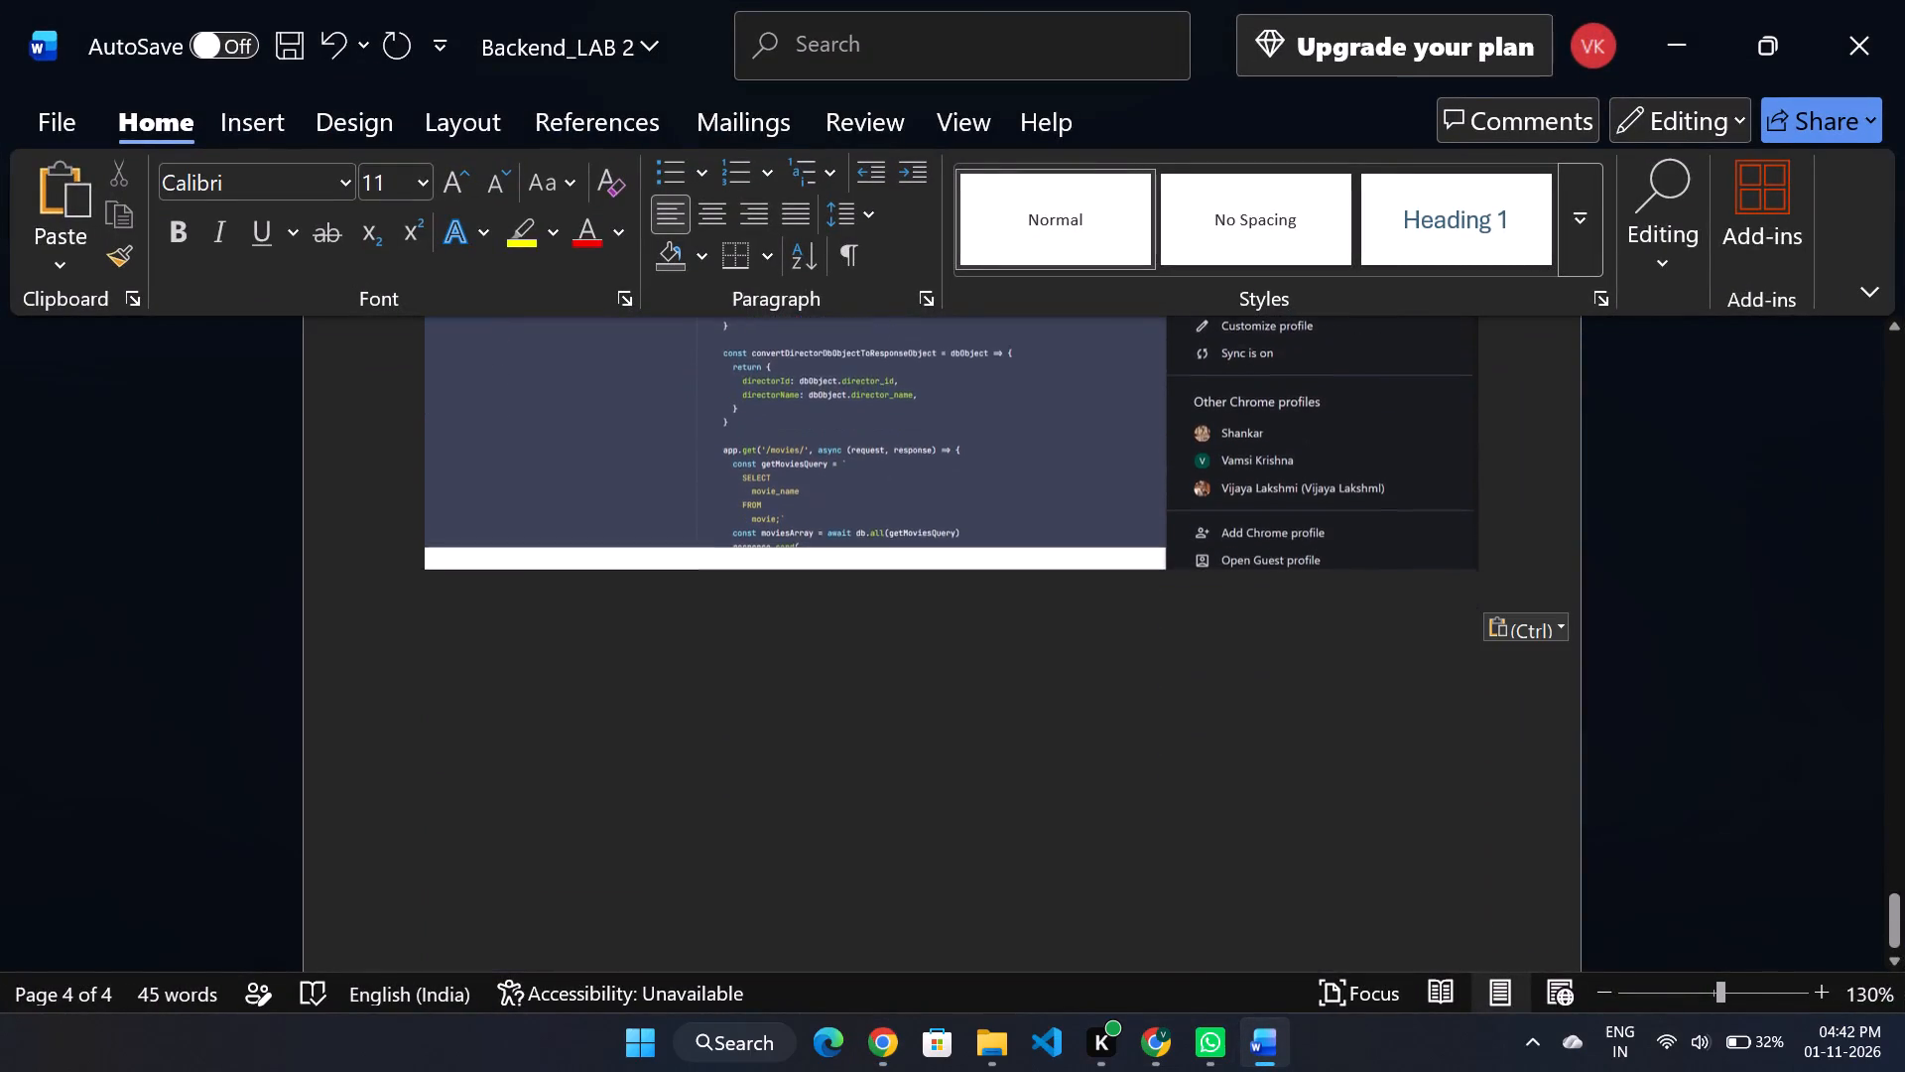
{"action": "scroll", "coordinate": [874, 848], "scroll_direction": "down", "scroll_amount": 3}
Insert two line breaks after the Movies heading to separate it from the first screenshot.
{"action": "scroll", "coordinate": [874, 848], "scroll_direction": "up", "scroll_amount": 10}
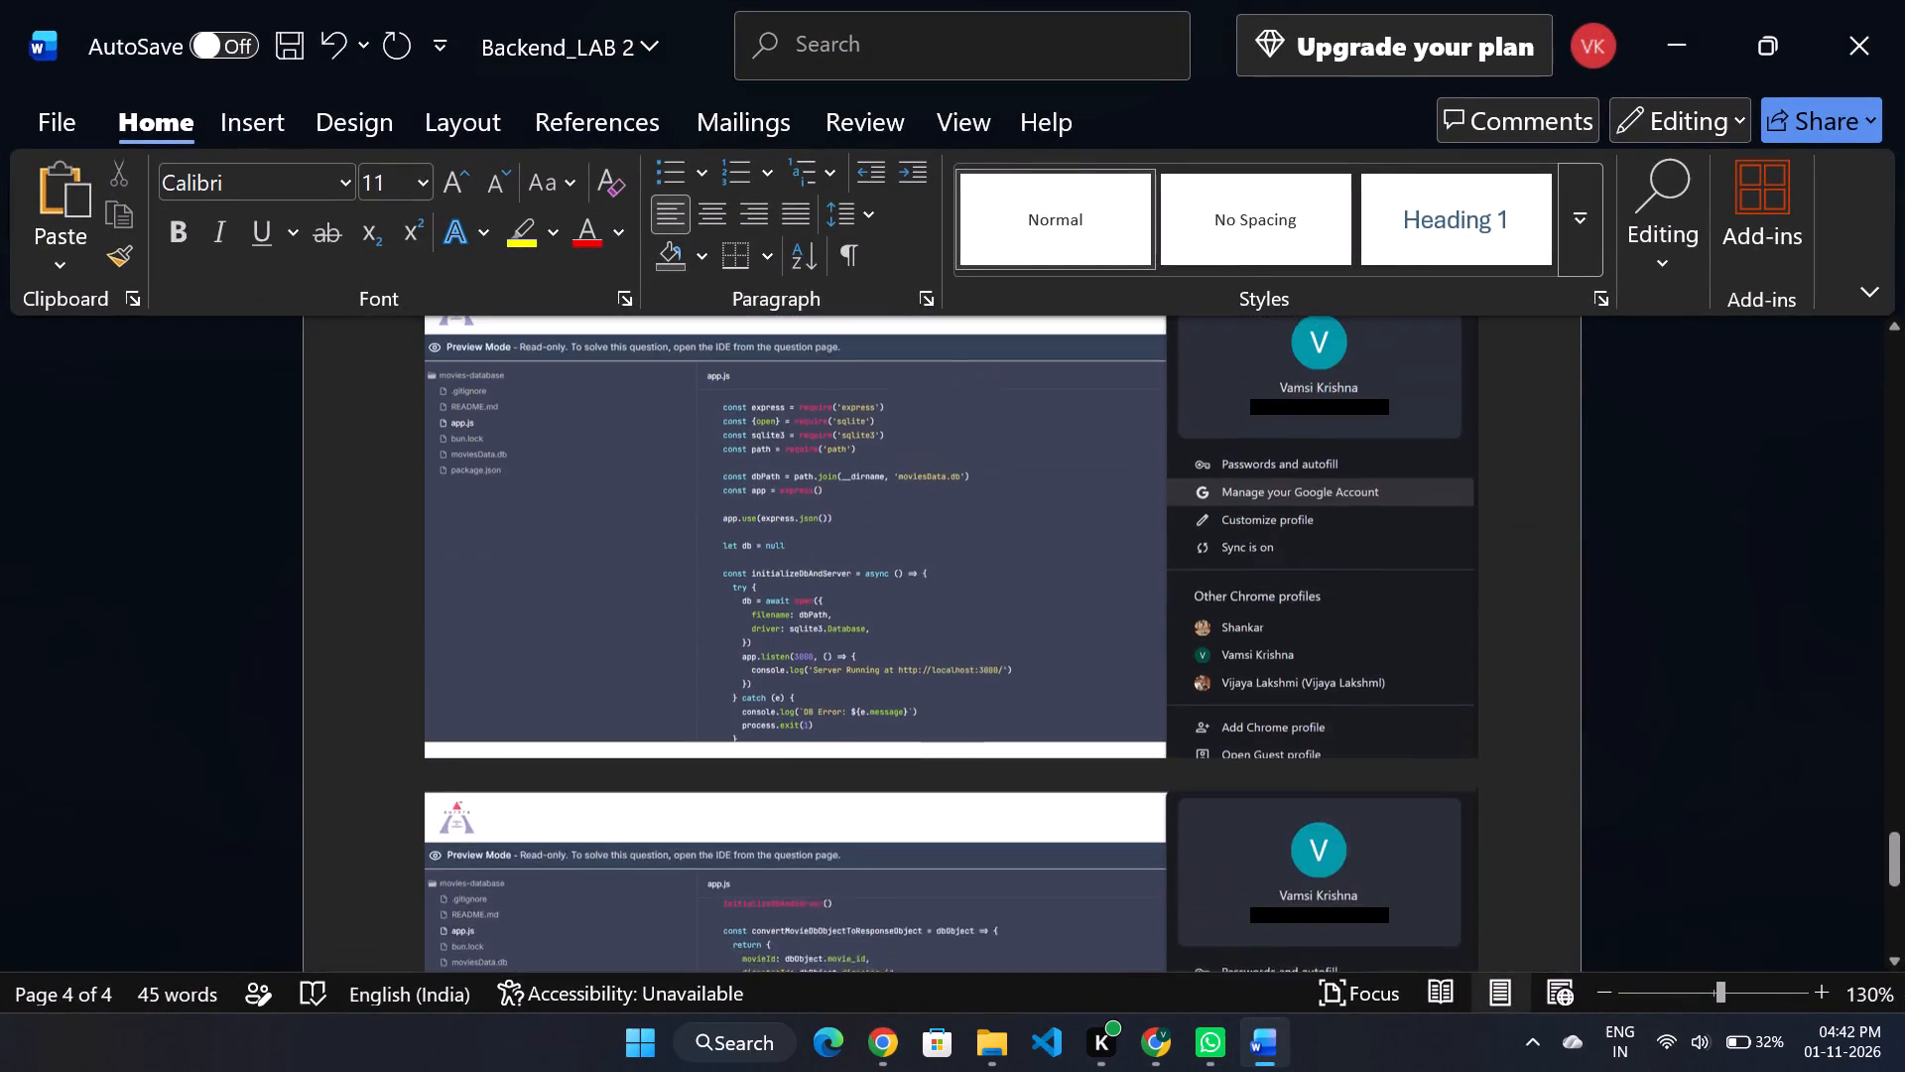
{"action": "scroll", "coordinate": [725, 734], "scroll_direction": "up", "scroll_amount": 3}
{"action": "left_click", "coordinate": [662, 490]}
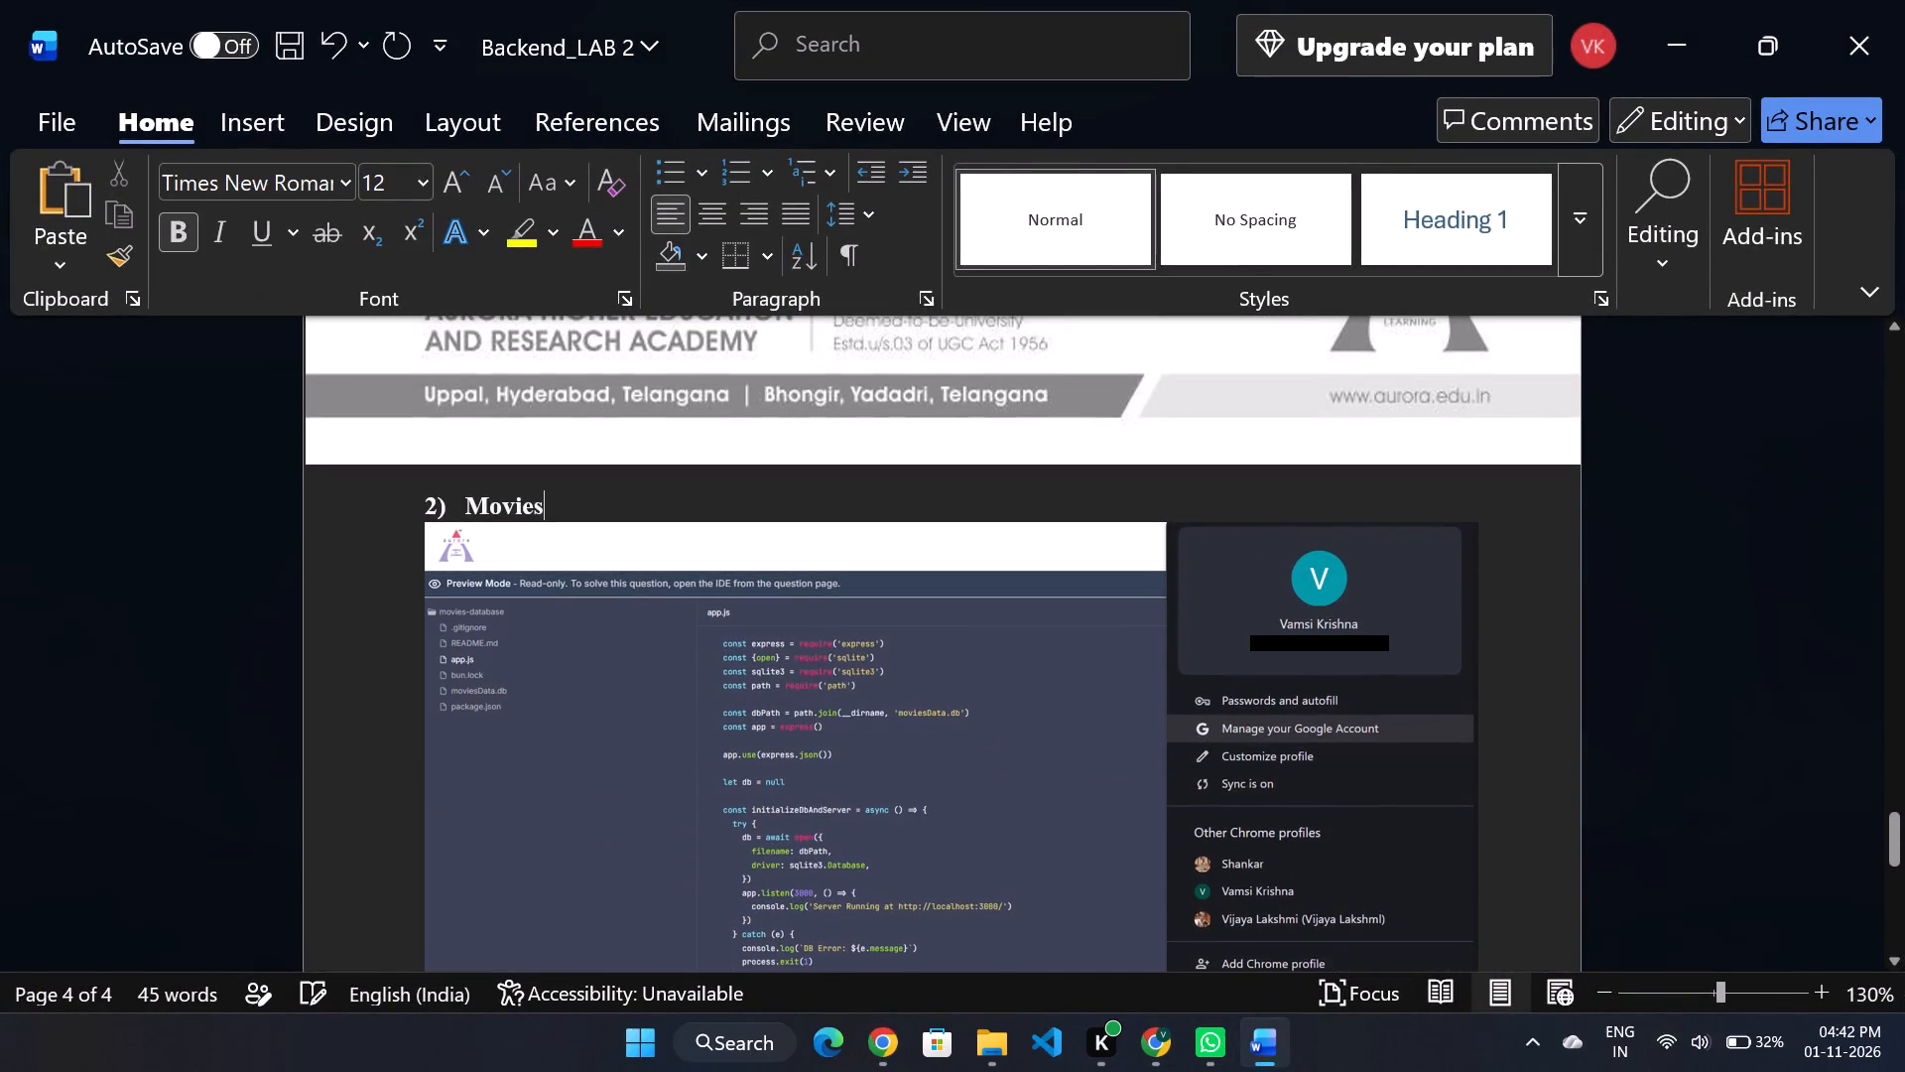
{"action": "key", "text": "Return"}
{"action": "key", "text": "Return"}
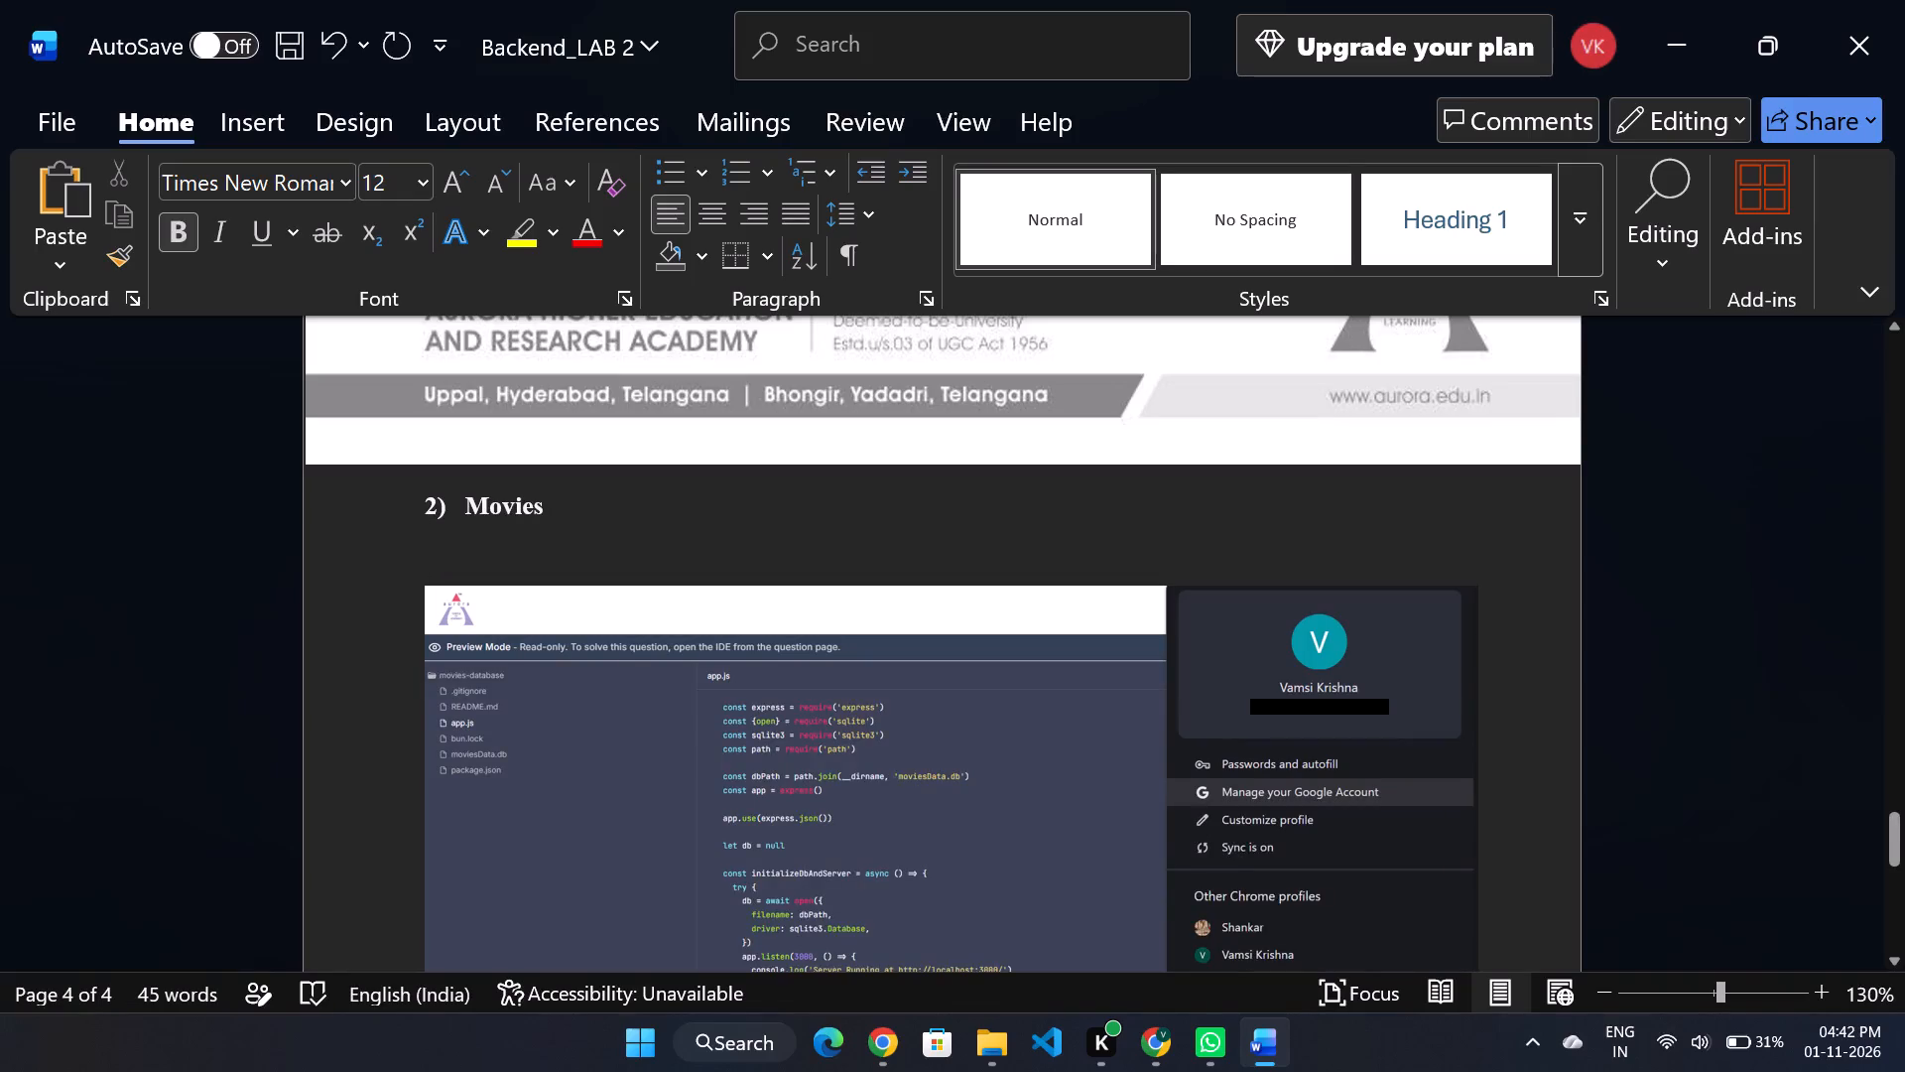
Insert a blank line above the first Cricket Team code screenshot on page 2.
{"action": "scroll", "coordinate": [761, 675], "scroll_direction": "down", "scroll_amount": 16}
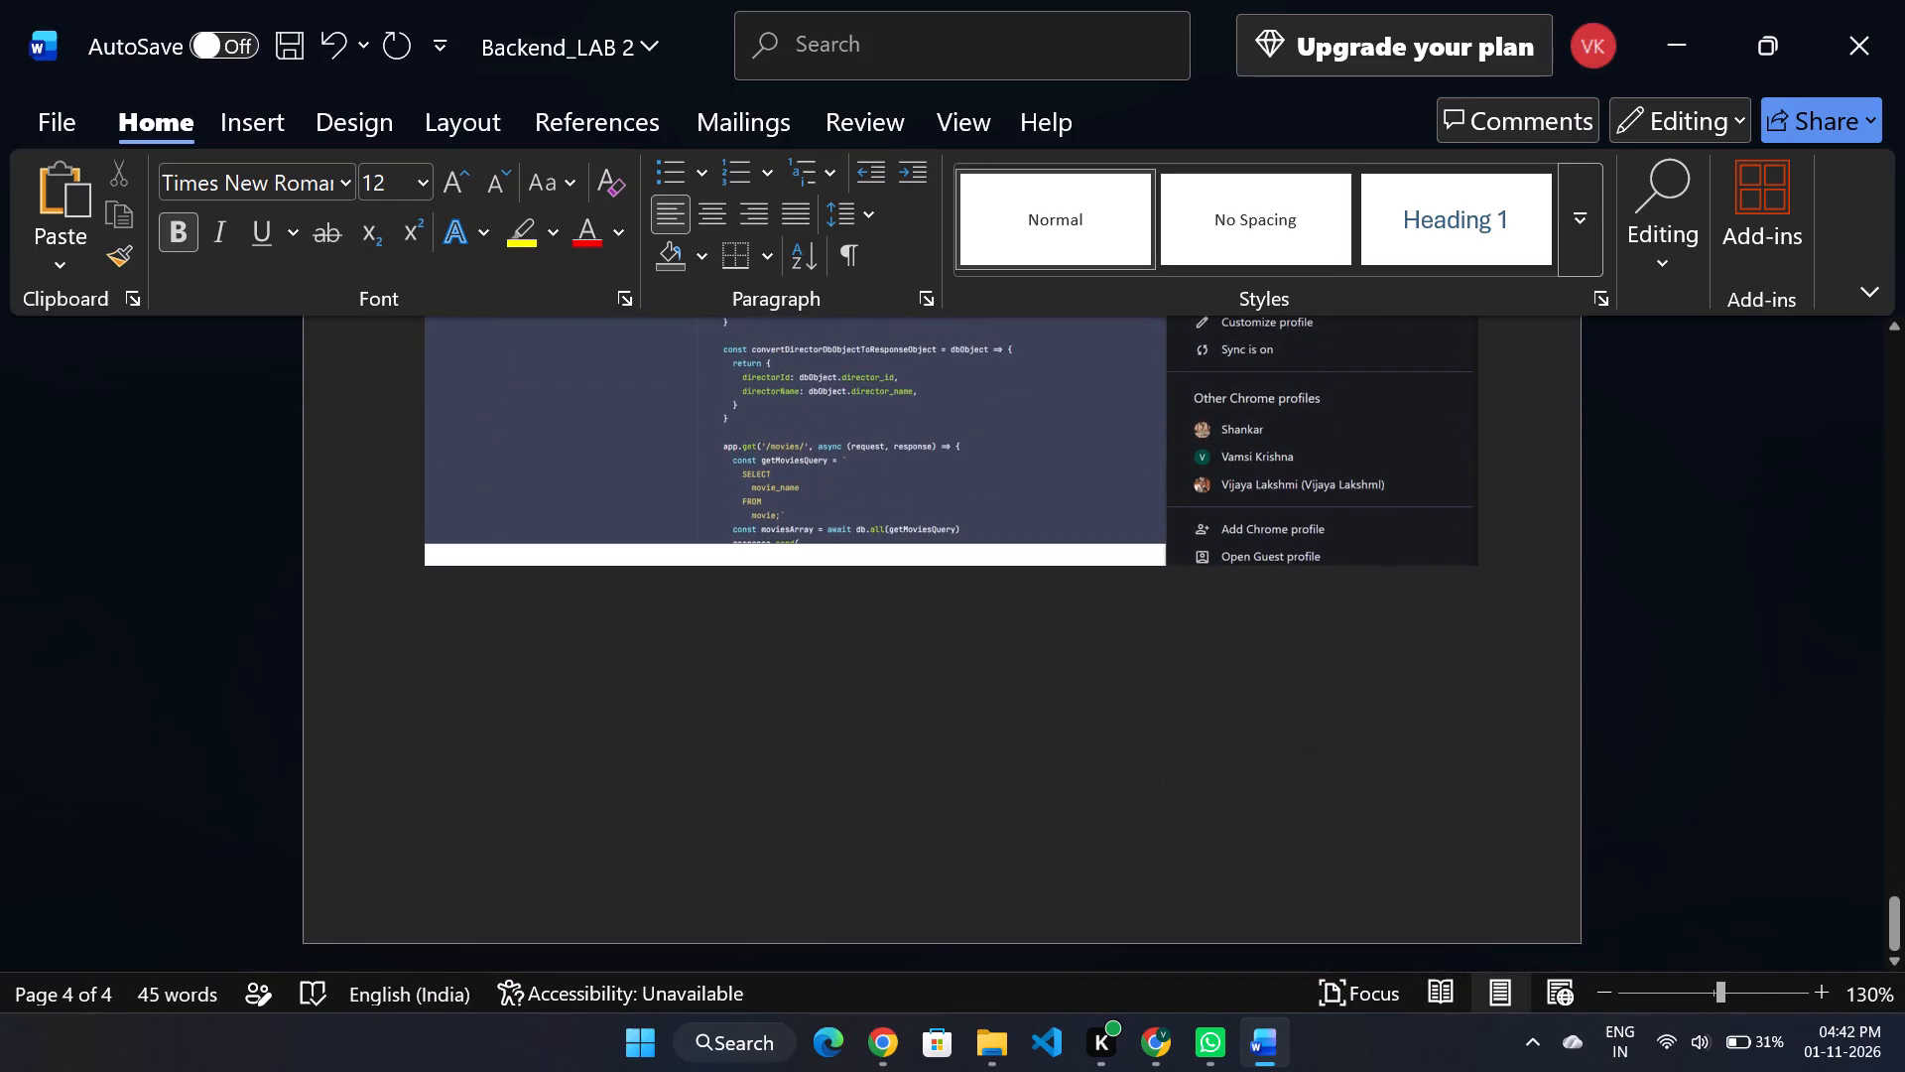
{"action": "left_click", "coordinate": [1074, 685]}
{"action": "scroll", "coordinate": [1016, 791], "scroll_direction": "up", "scroll_amount": 15}
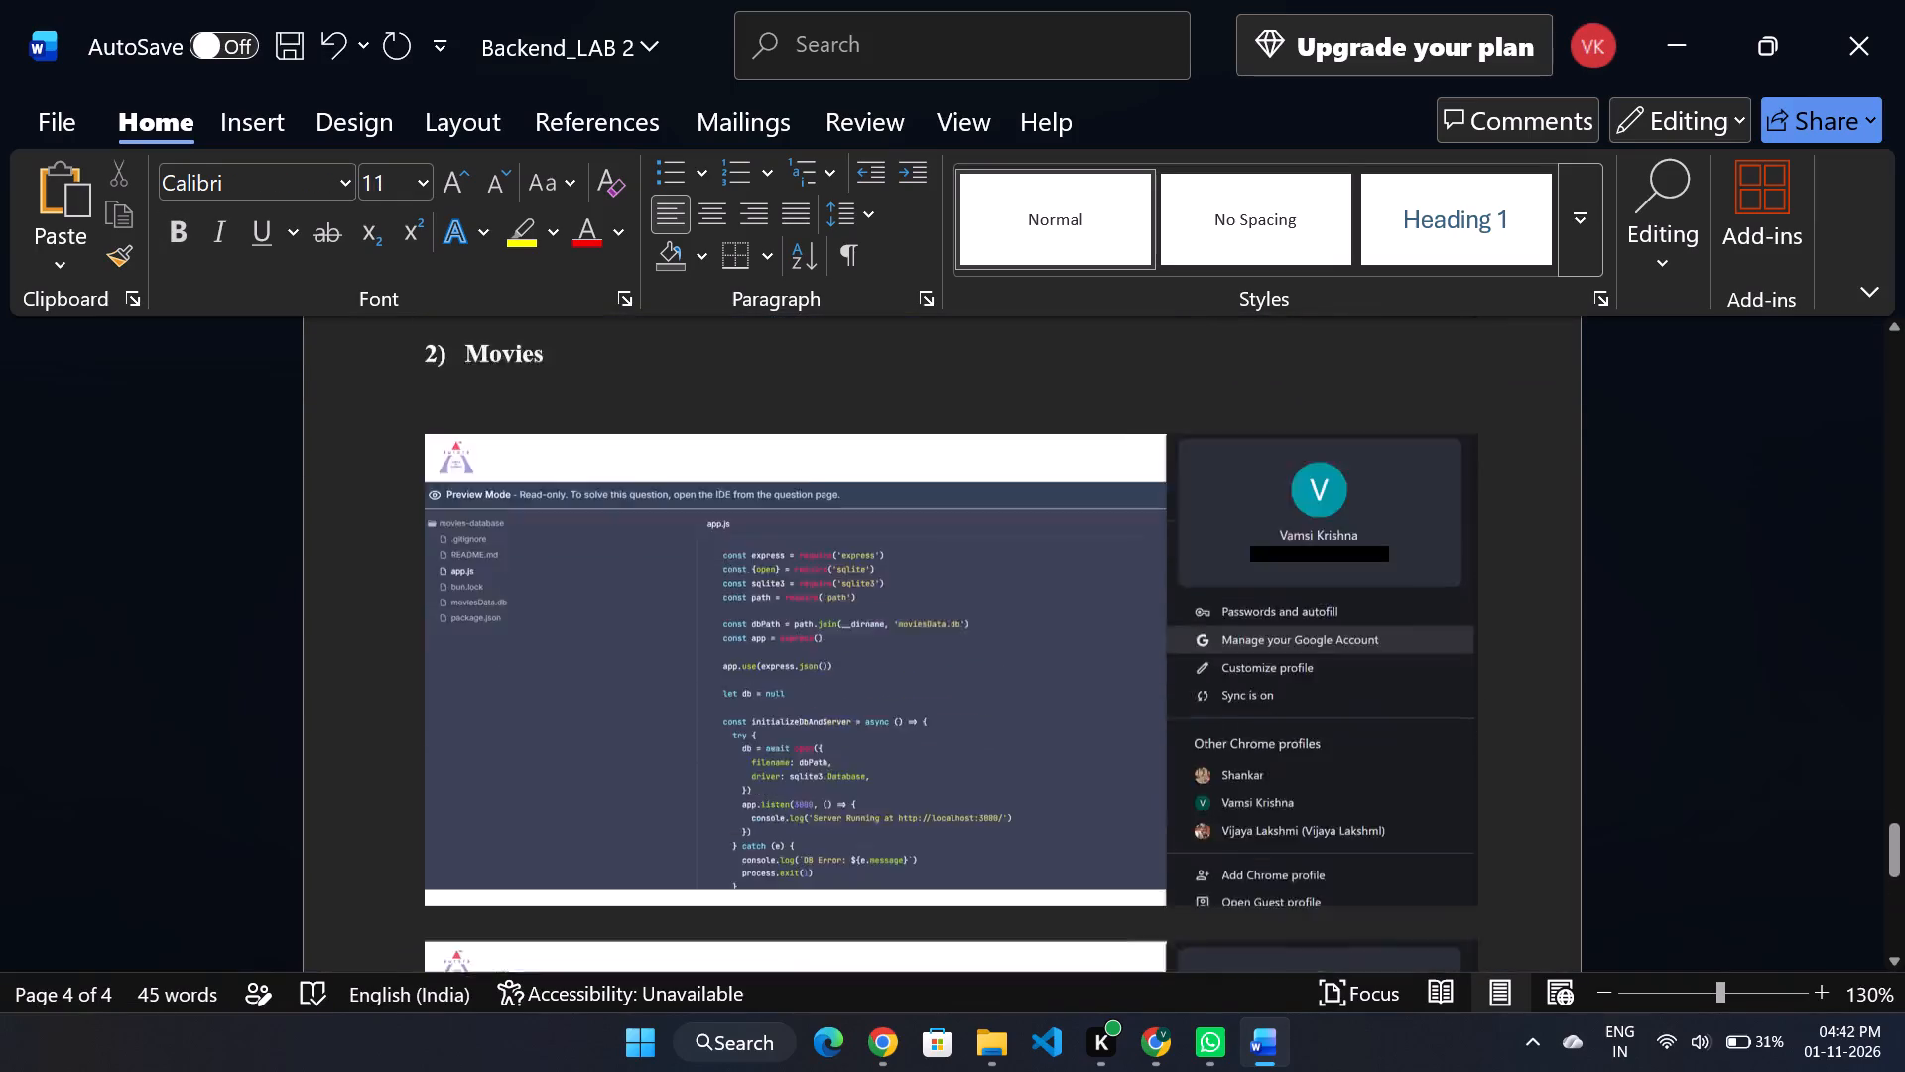
{"action": "scroll", "coordinate": [1016, 791], "scroll_direction": "up", "scroll_amount": 20}
{"action": "scroll", "coordinate": [1016, 791], "scroll_direction": "up", "scroll_amount": 4}
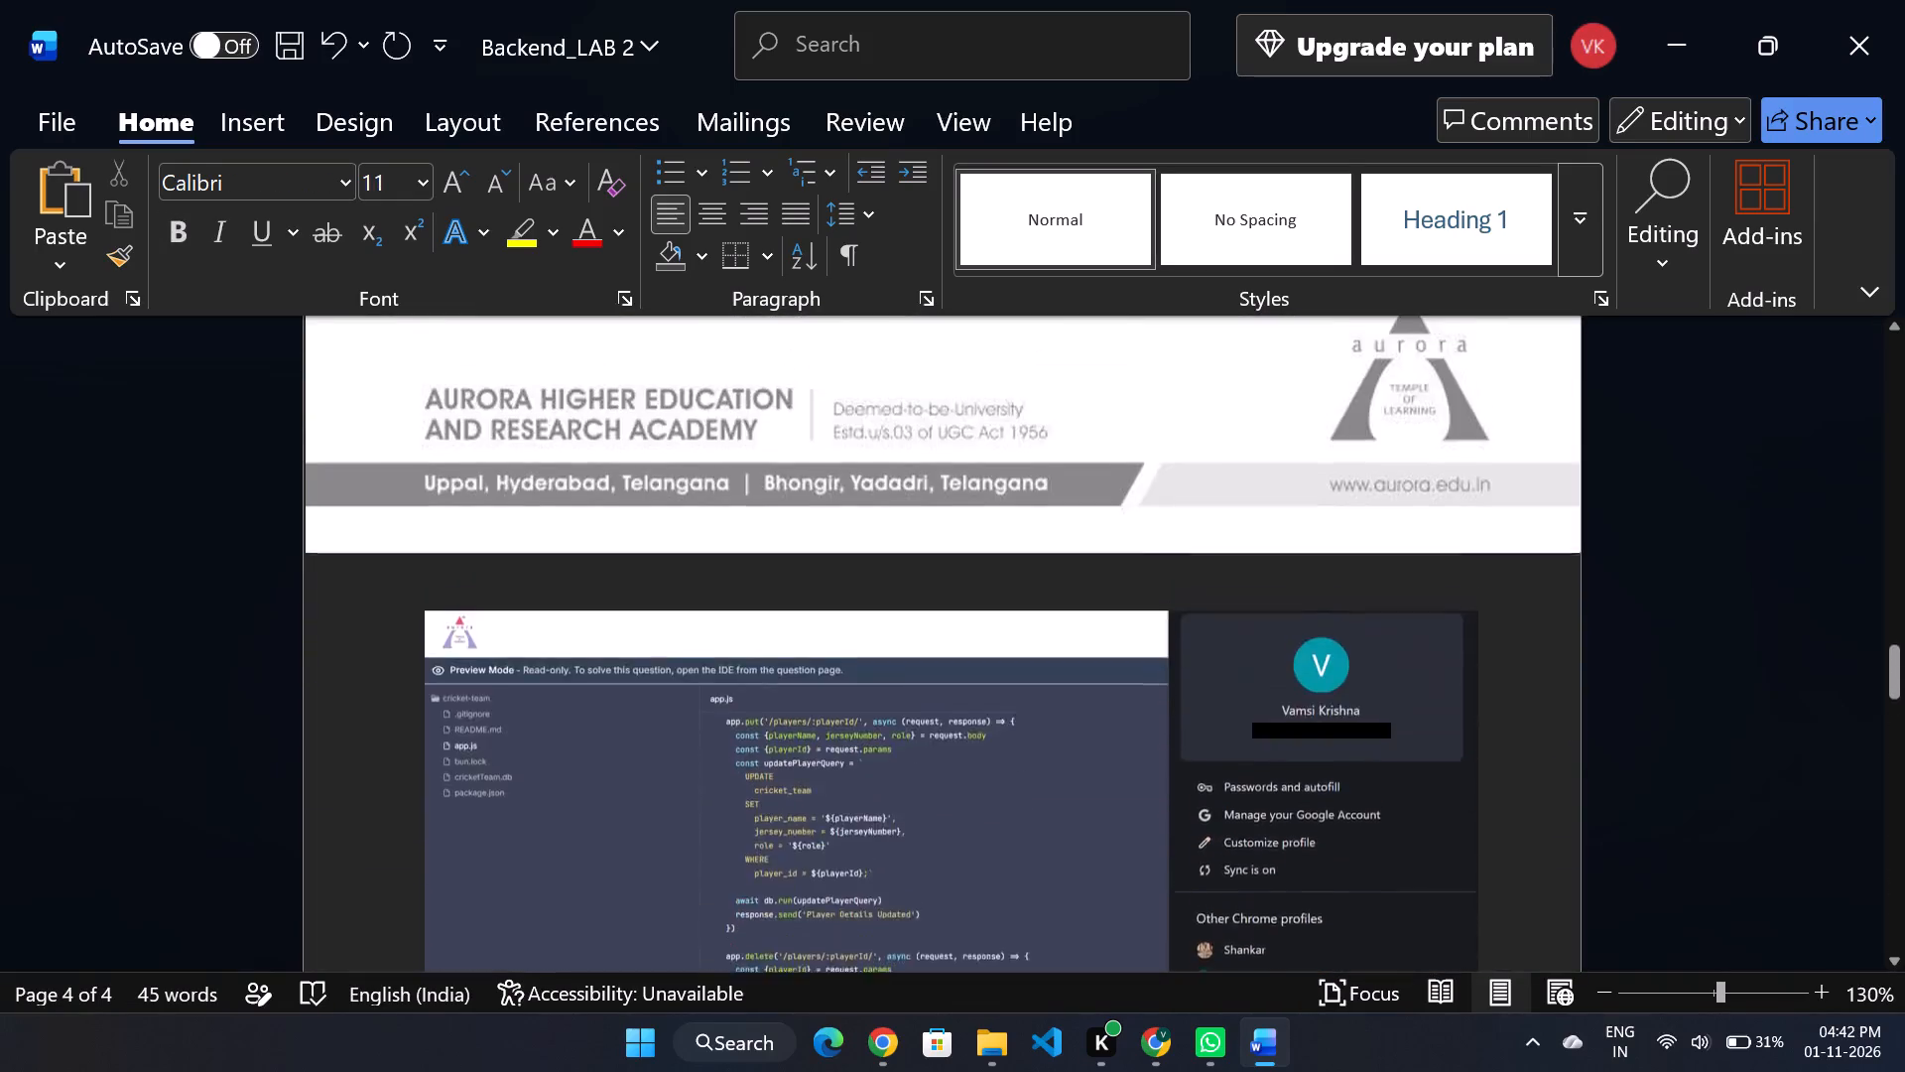
{"action": "scroll", "coordinate": [1016, 791], "scroll_direction": "up", "scroll_amount": 20}
{"action": "scroll", "coordinate": [1016, 791], "scroll_direction": "up", "scroll_amount": 3}
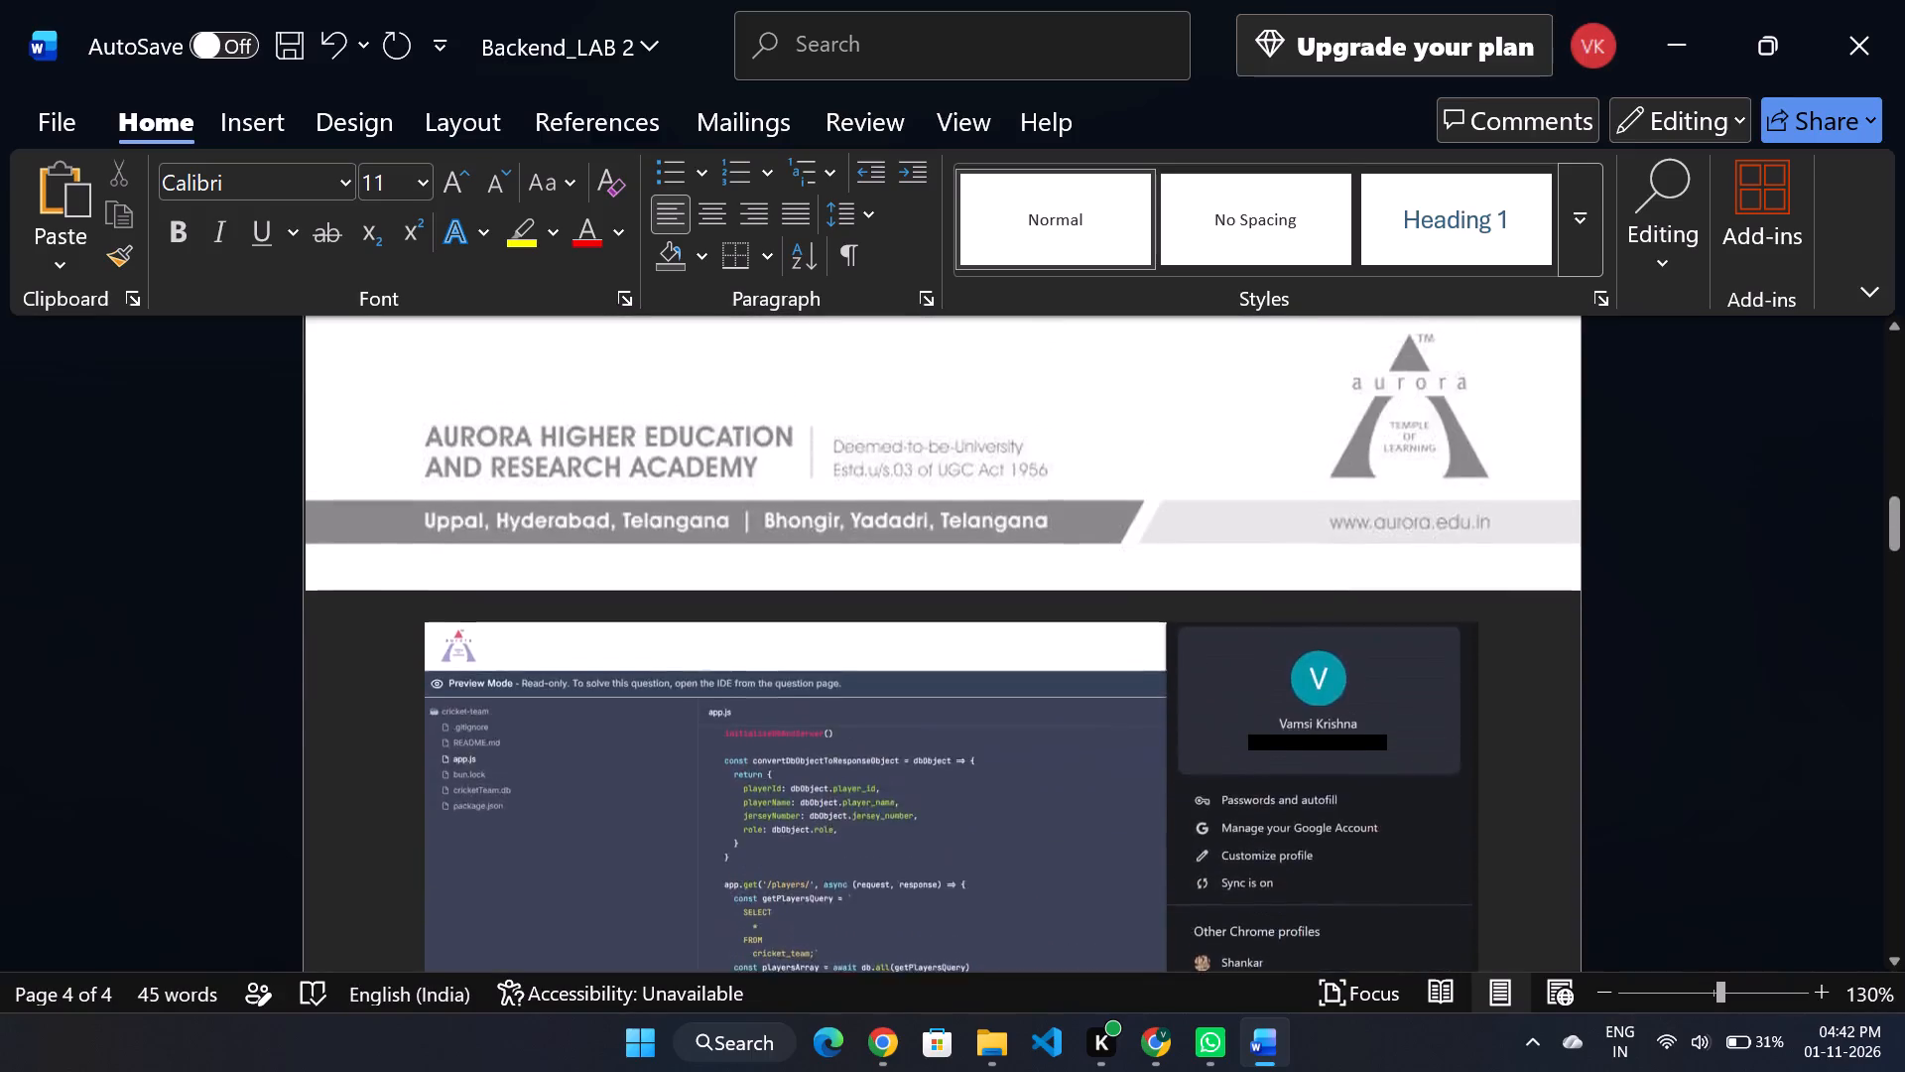
{"action": "scroll", "coordinate": [1016, 791], "scroll_direction": "up", "scroll_amount": 19}
{"action": "scroll", "coordinate": [1016, 791], "scroll_direction": "down", "scroll_amount": 6}
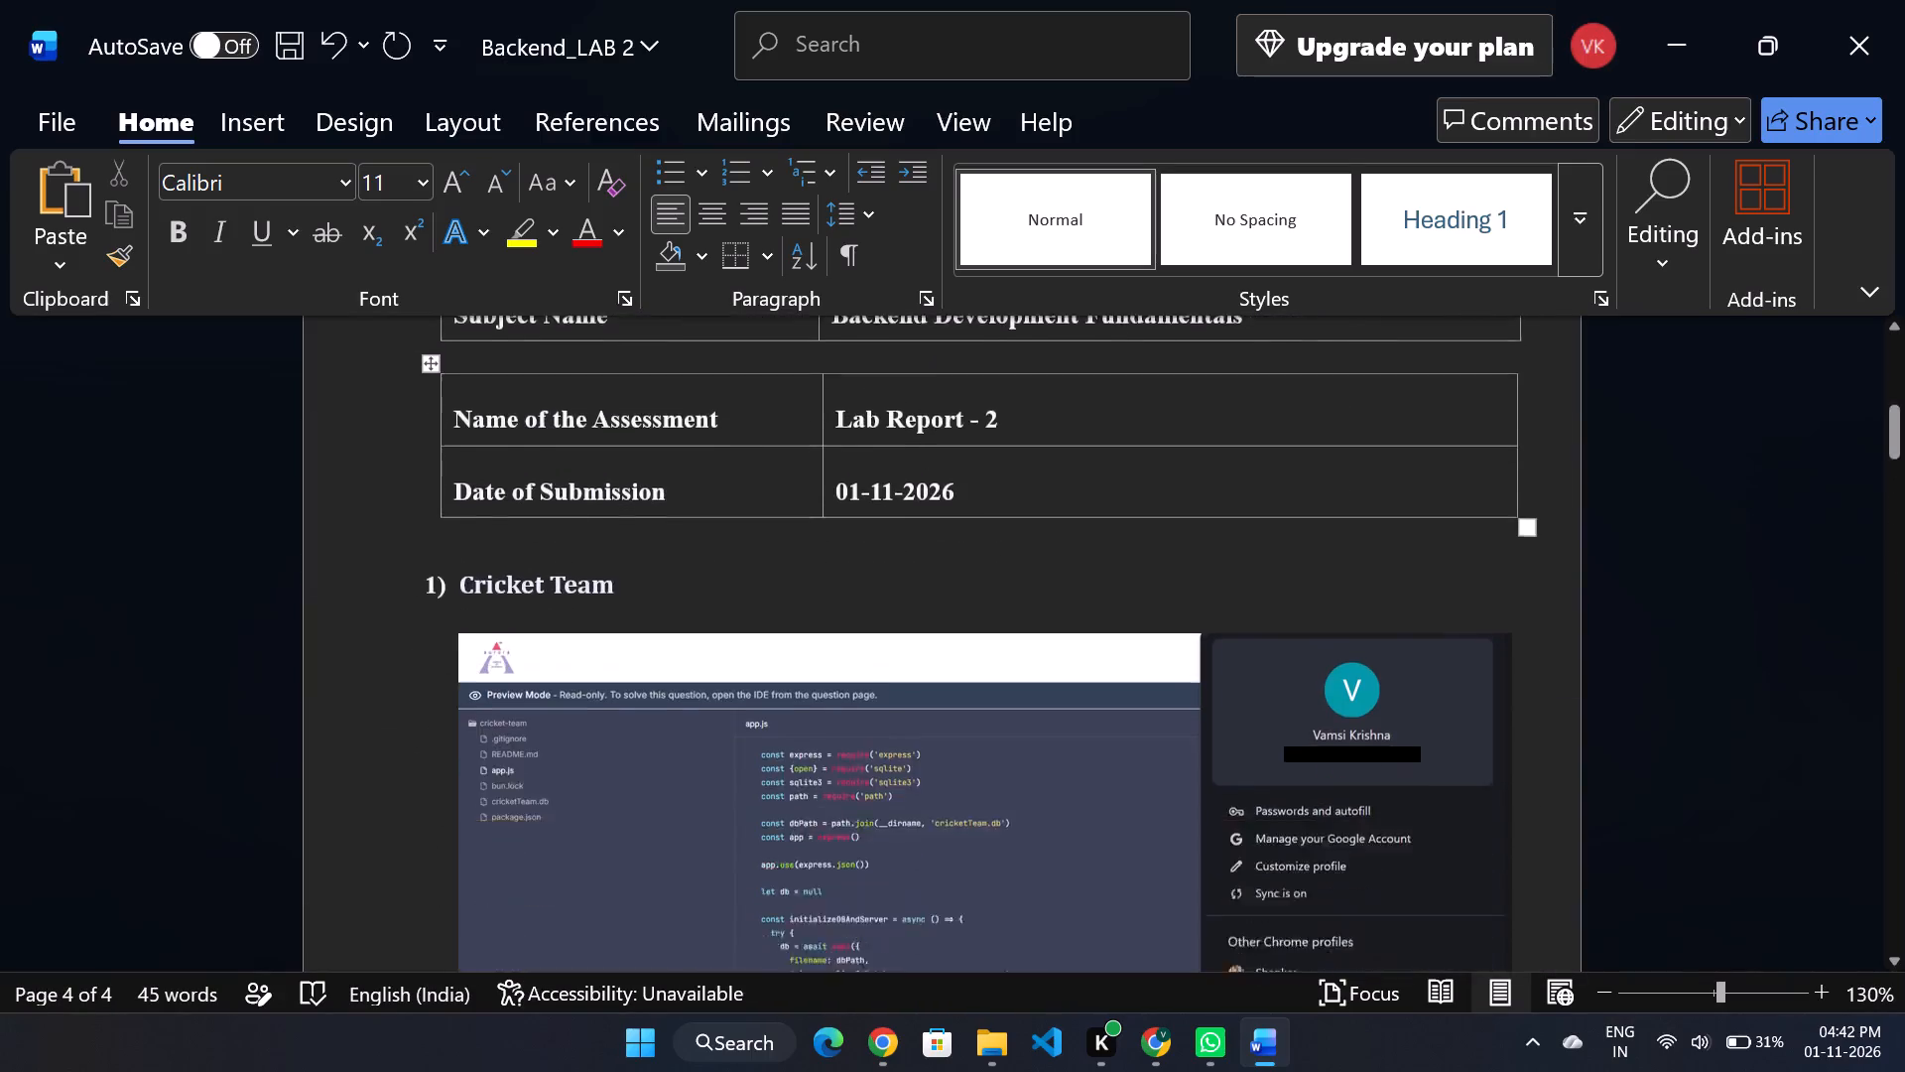
{"action": "scroll", "coordinate": [1016, 791], "scroll_direction": "down", "scroll_amount": 14}
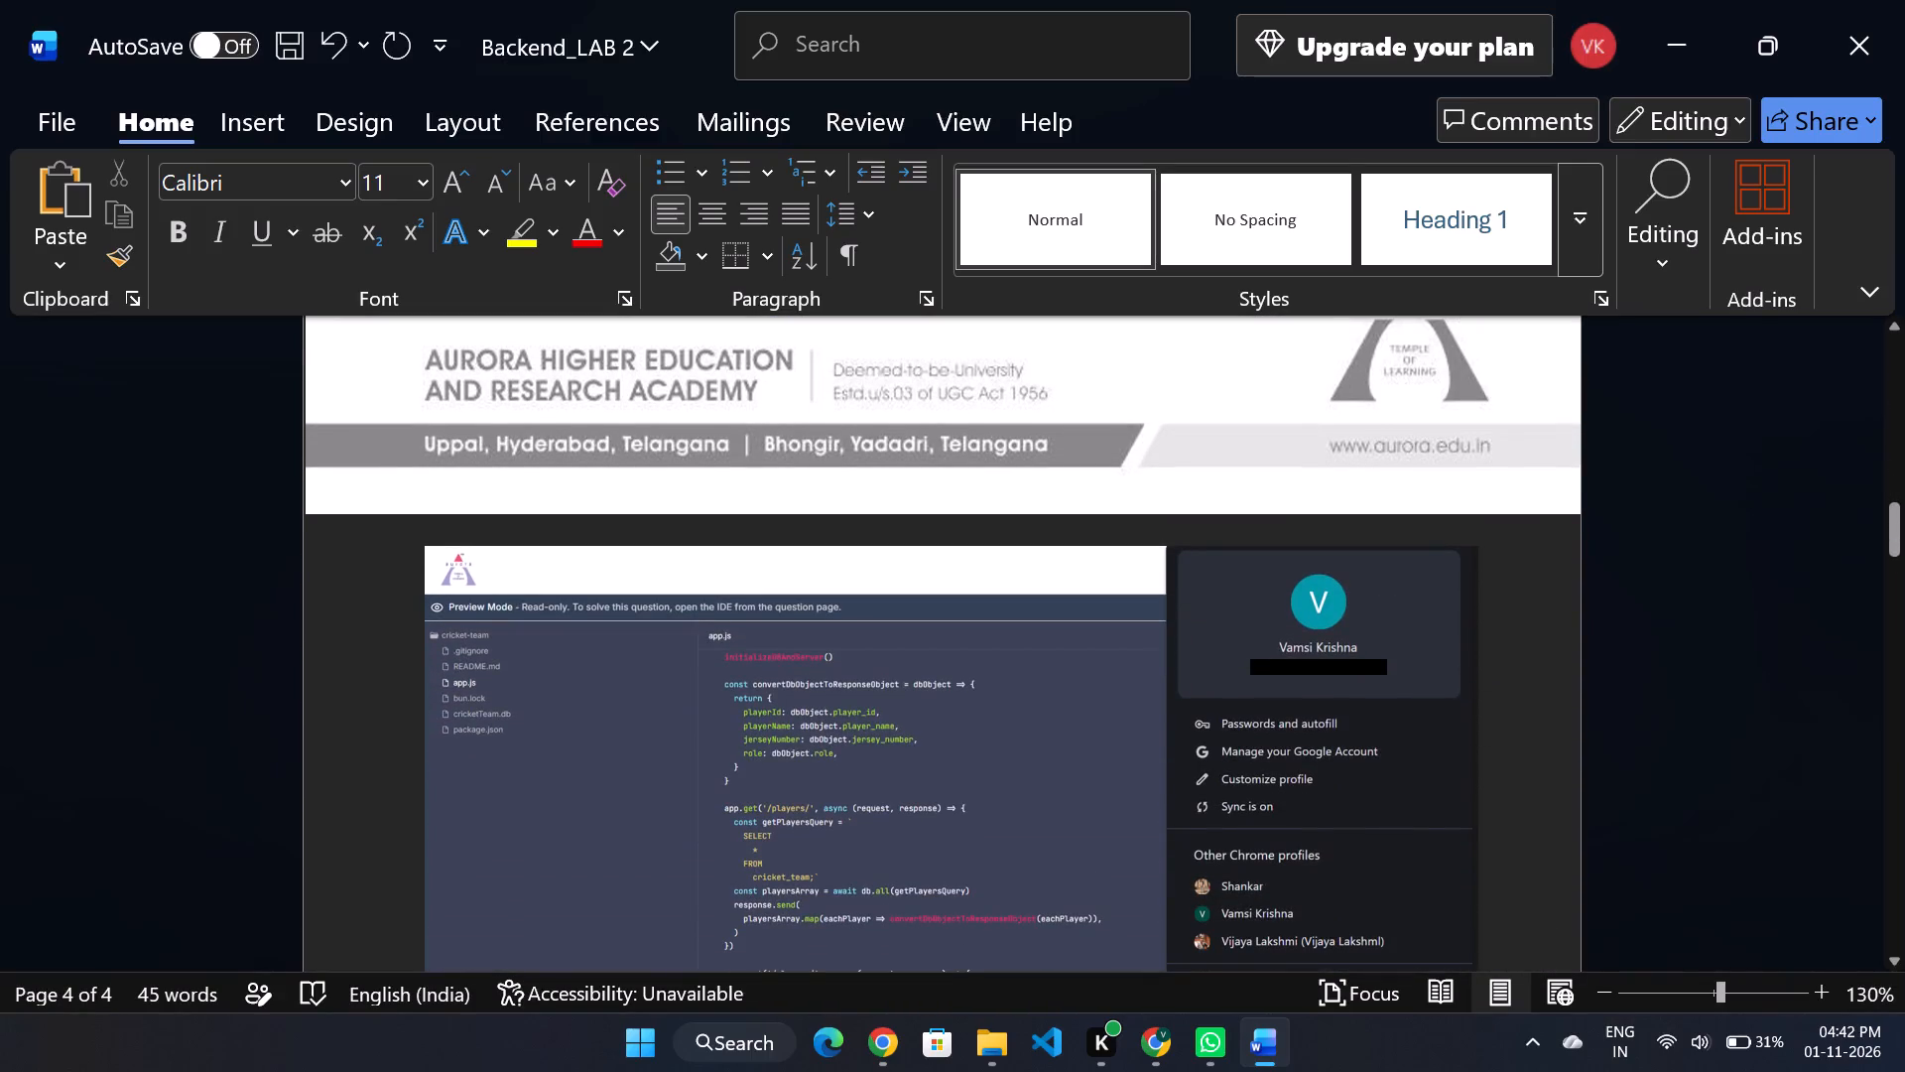
{"action": "left_click", "coordinate": [434, 534]}
{"action": "key", "text": "Return"}
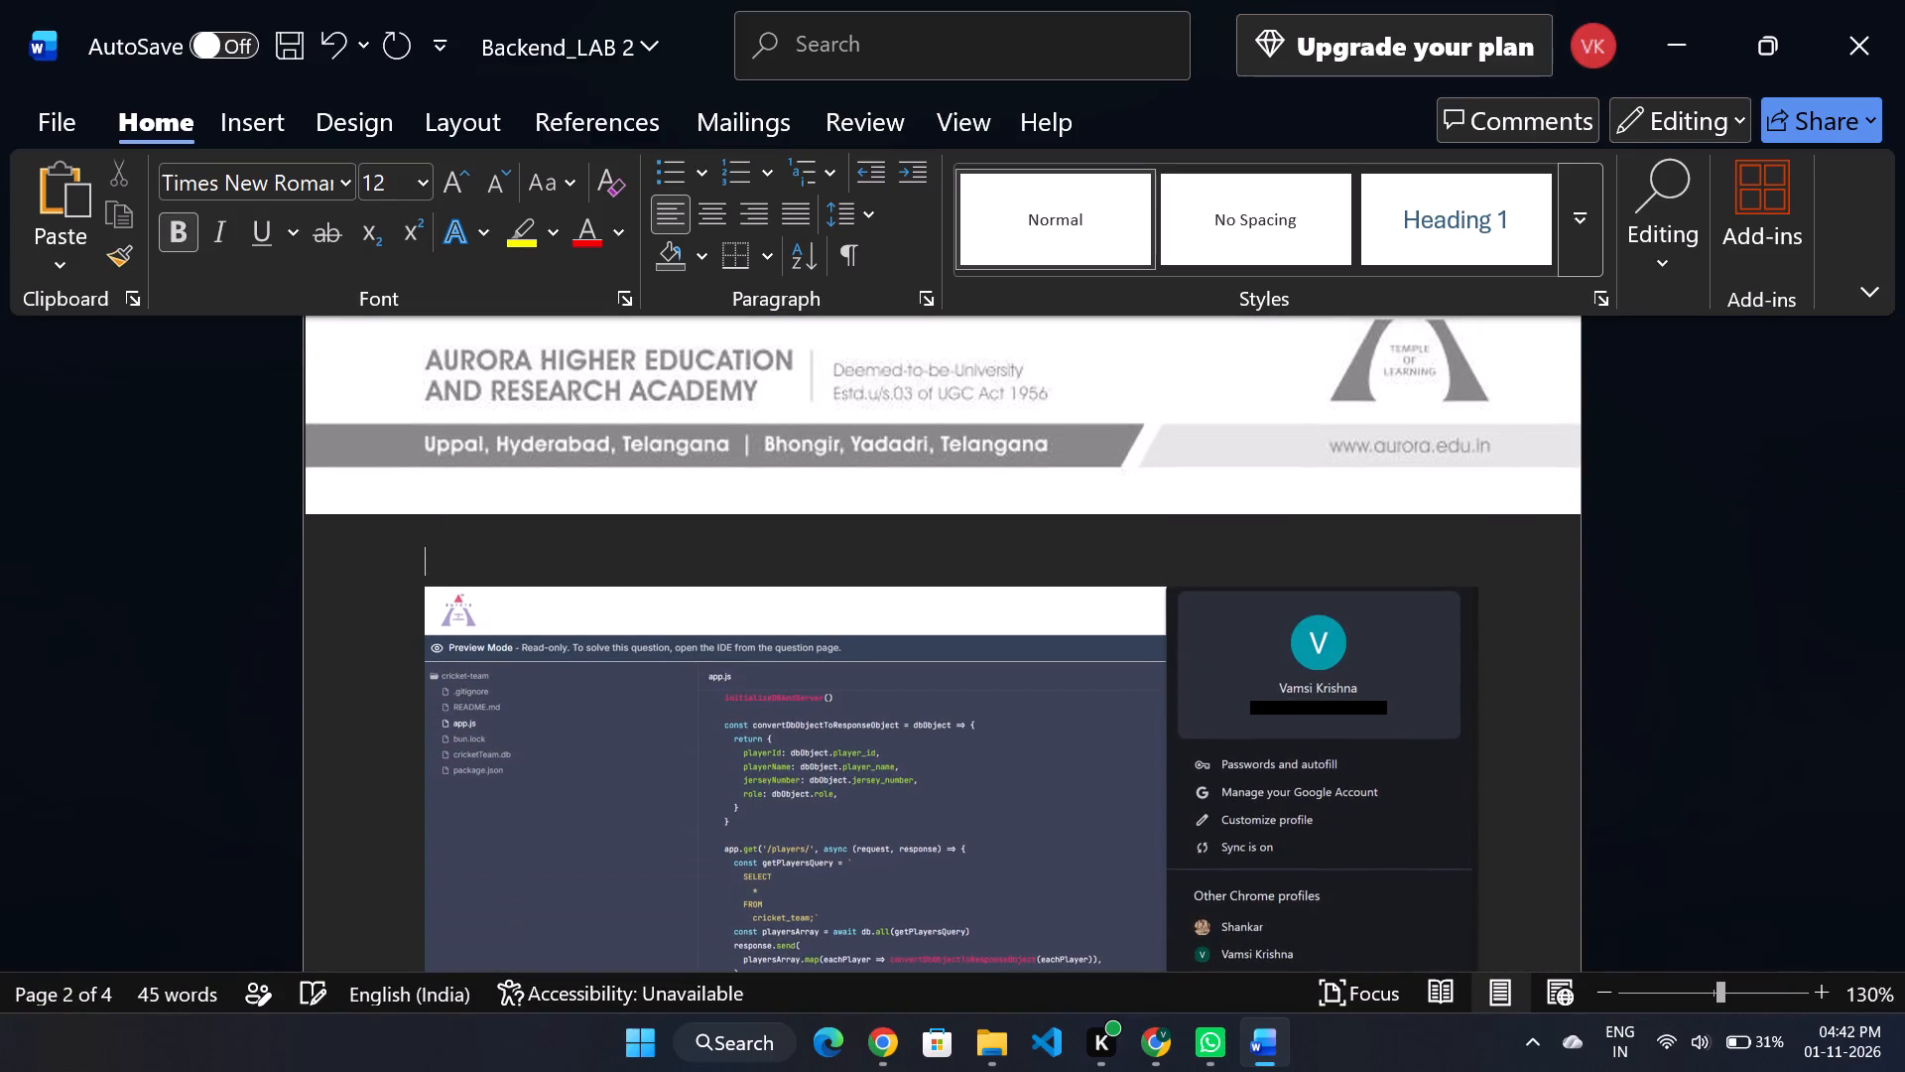
Add blank lines below the second Movies code screenshot on page 4 until the cursor sits at the top of a new page 5.
{"action": "scroll", "coordinate": [434, 534], "scroll_direction": "down", "scroll_amount": 9}
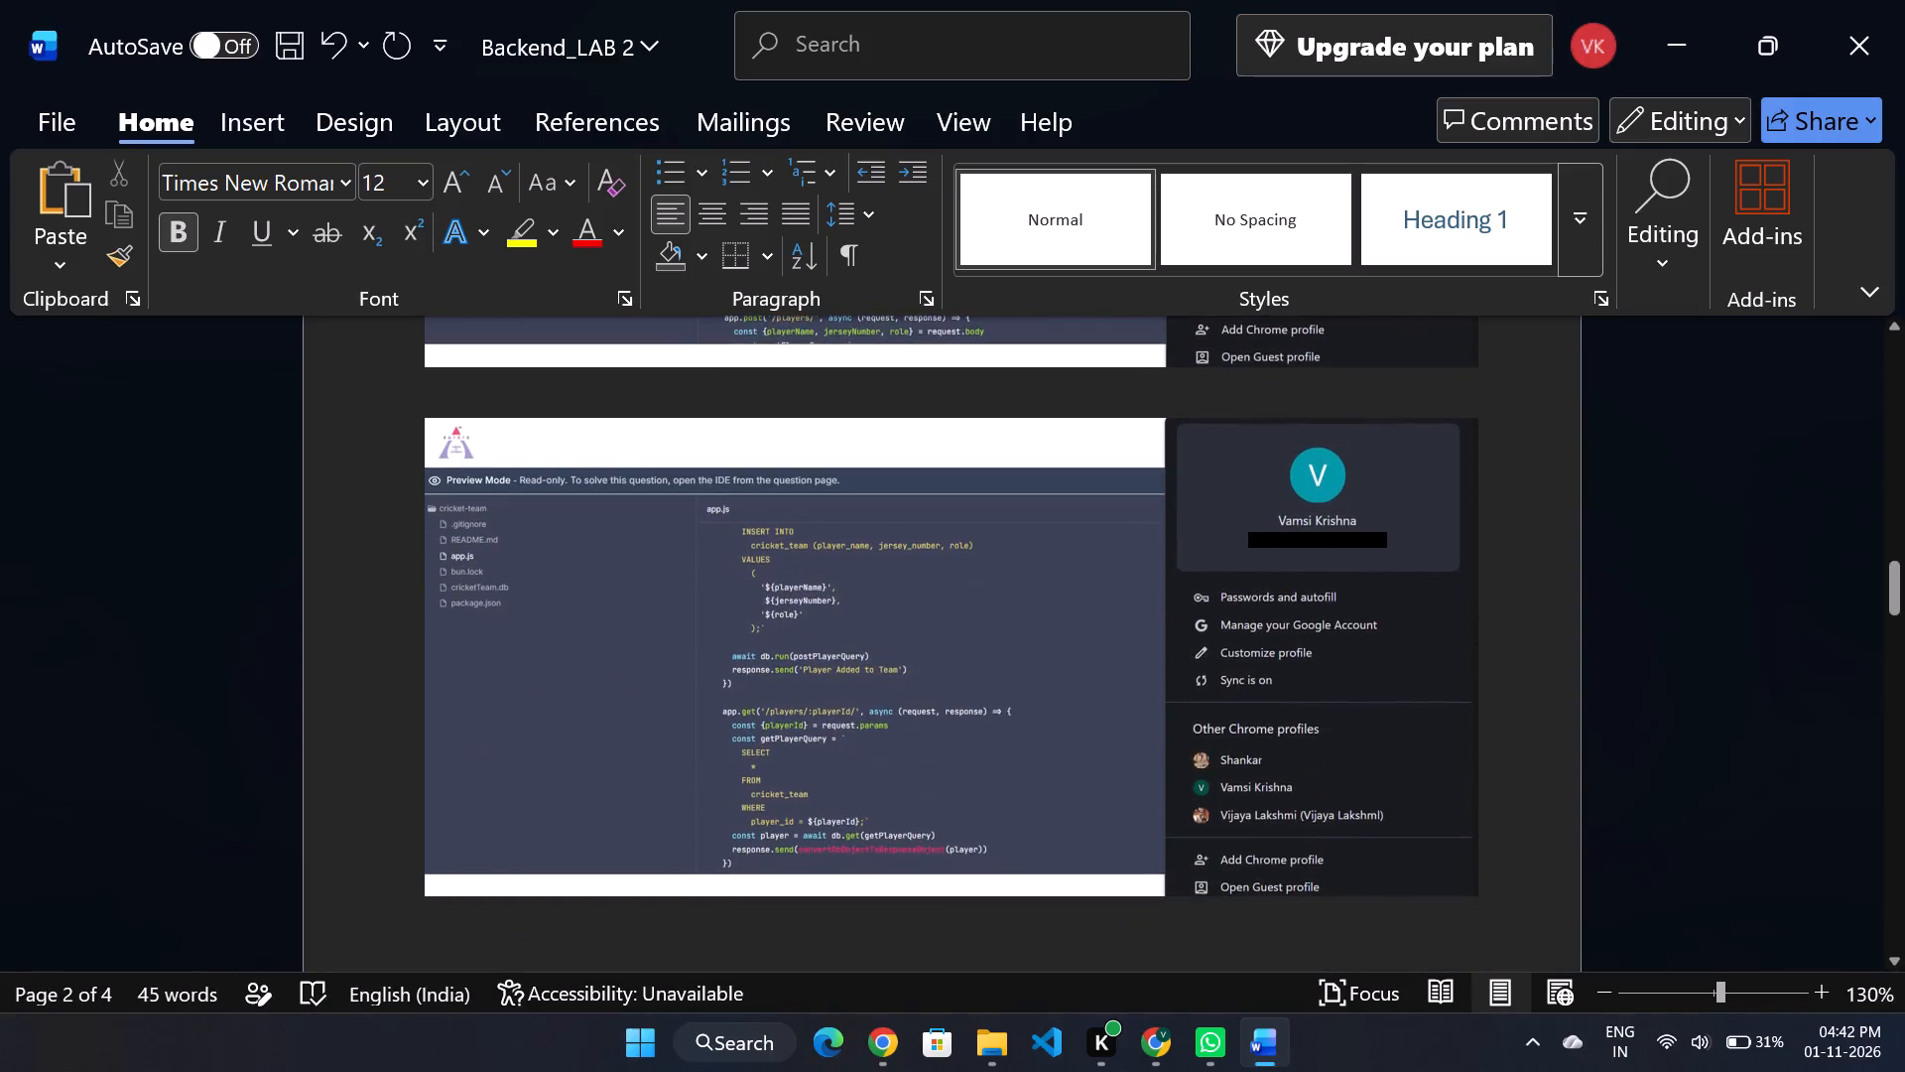
{"action": "scroll", "coordinate": [504, 532], "scroll_direction": "down", "scroll_amount": 18}
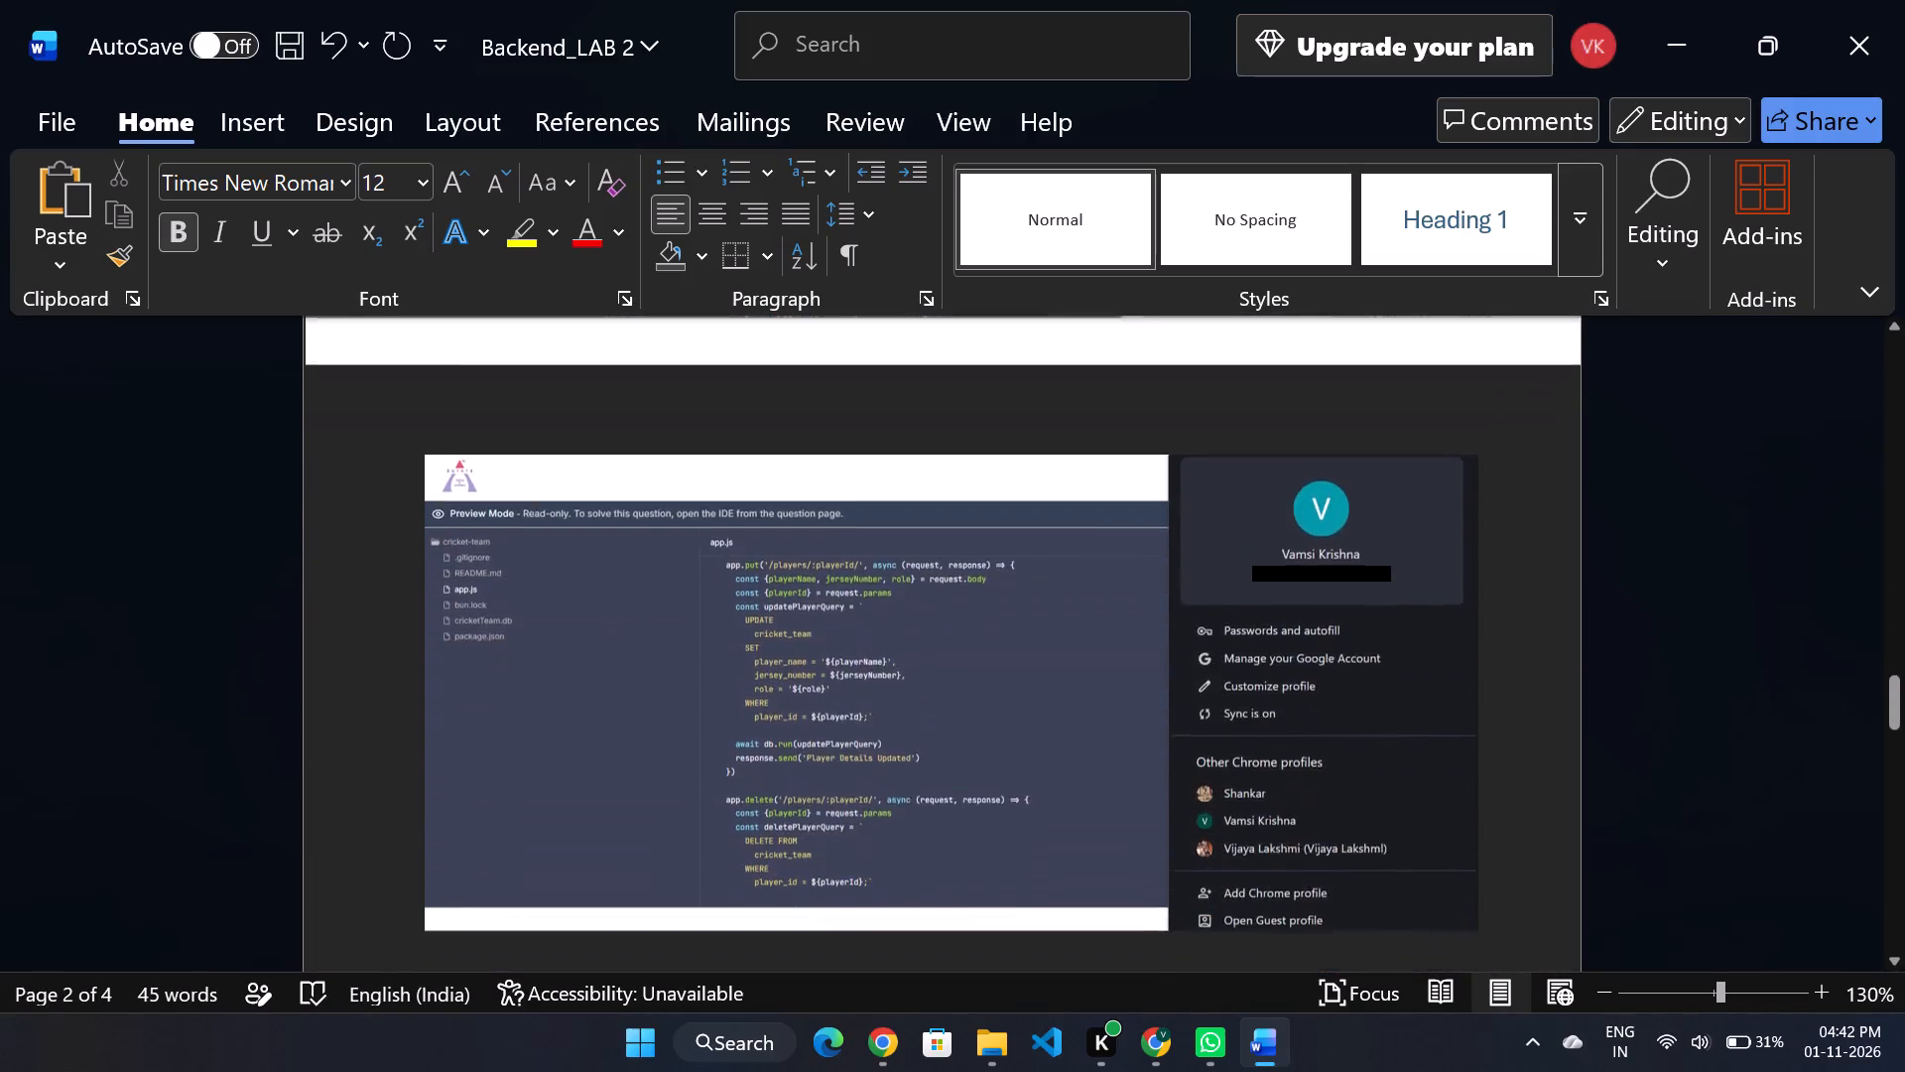
{"action": "scroll", "coordinate": [504, 532], "scroll_direction": "down", "scroll_amount": 15}
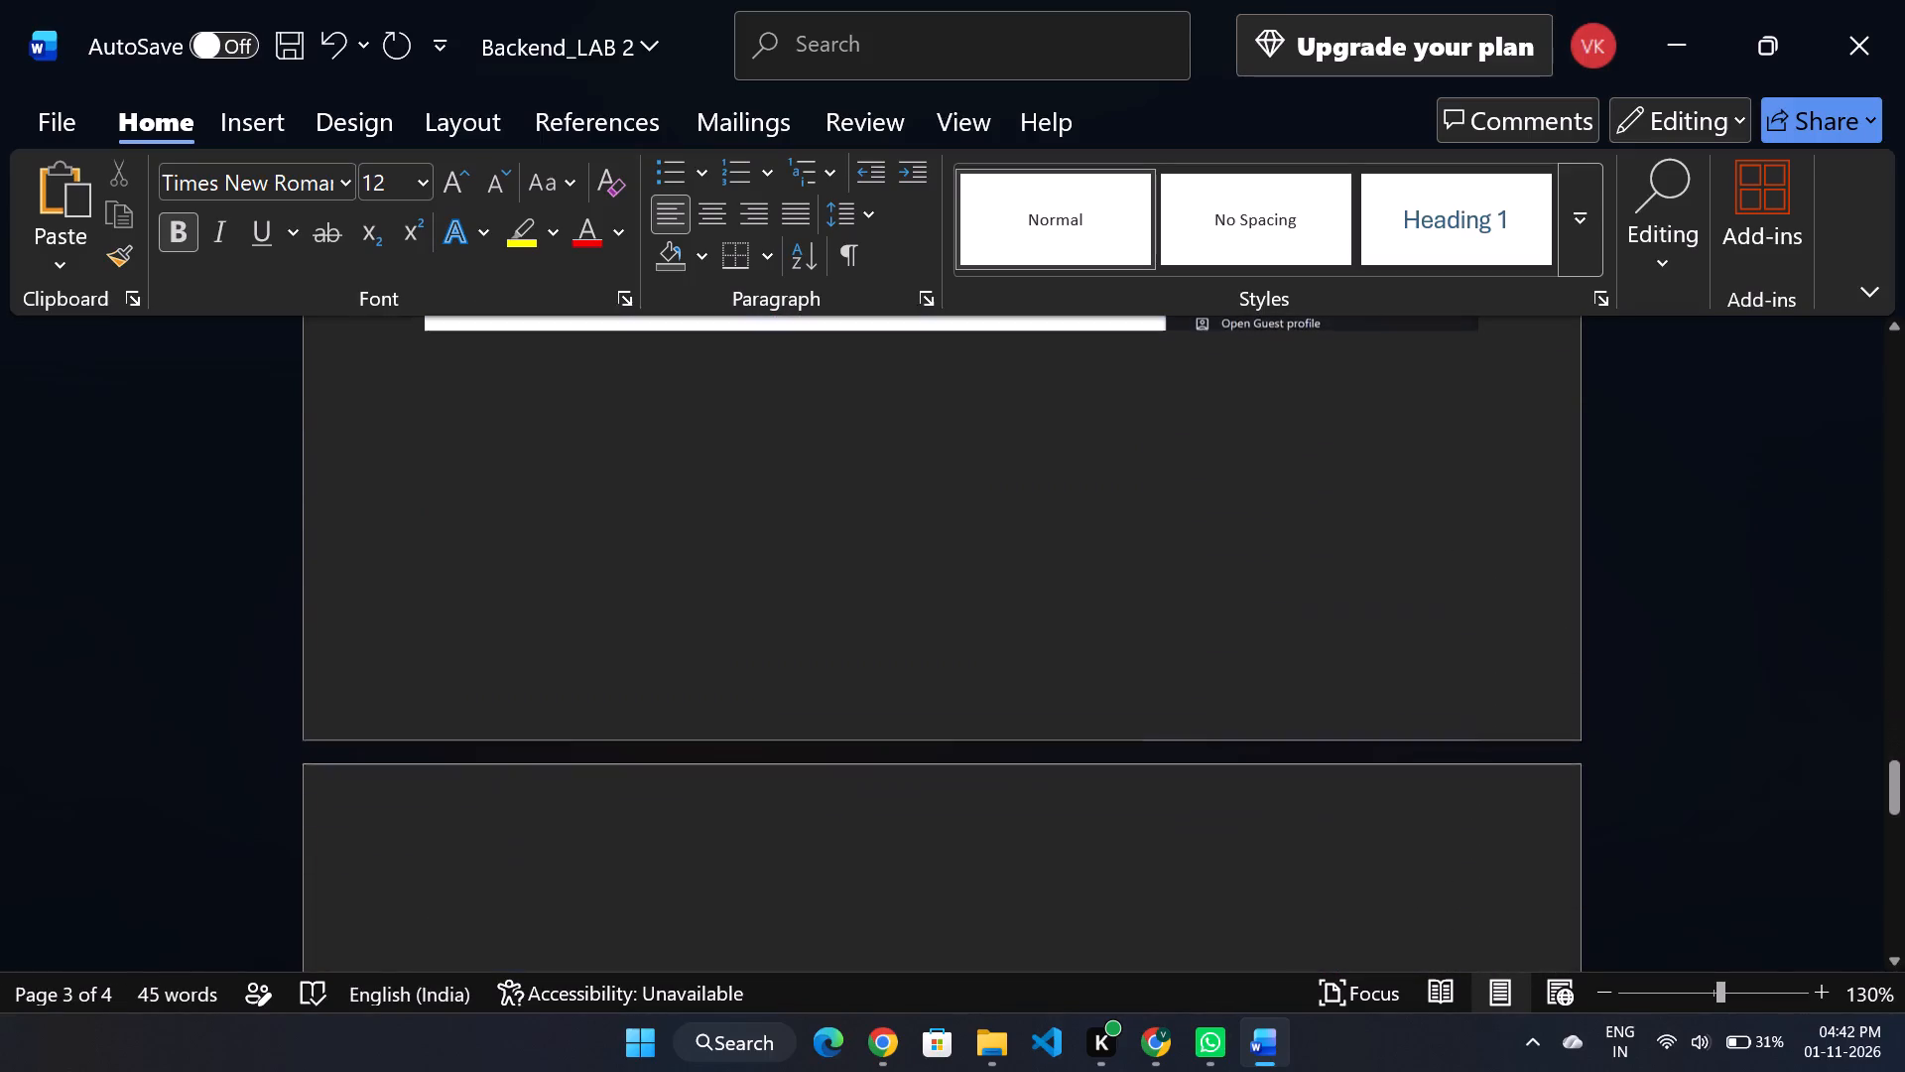
{"action": "scroll", "coordinate": [504, 532], "scroll_direction": "down", "scroll_amount": 17}
{"action": "scroll", "coordinate": [504, 532], "scroll_direction": "down", "scroll_amount": 5}
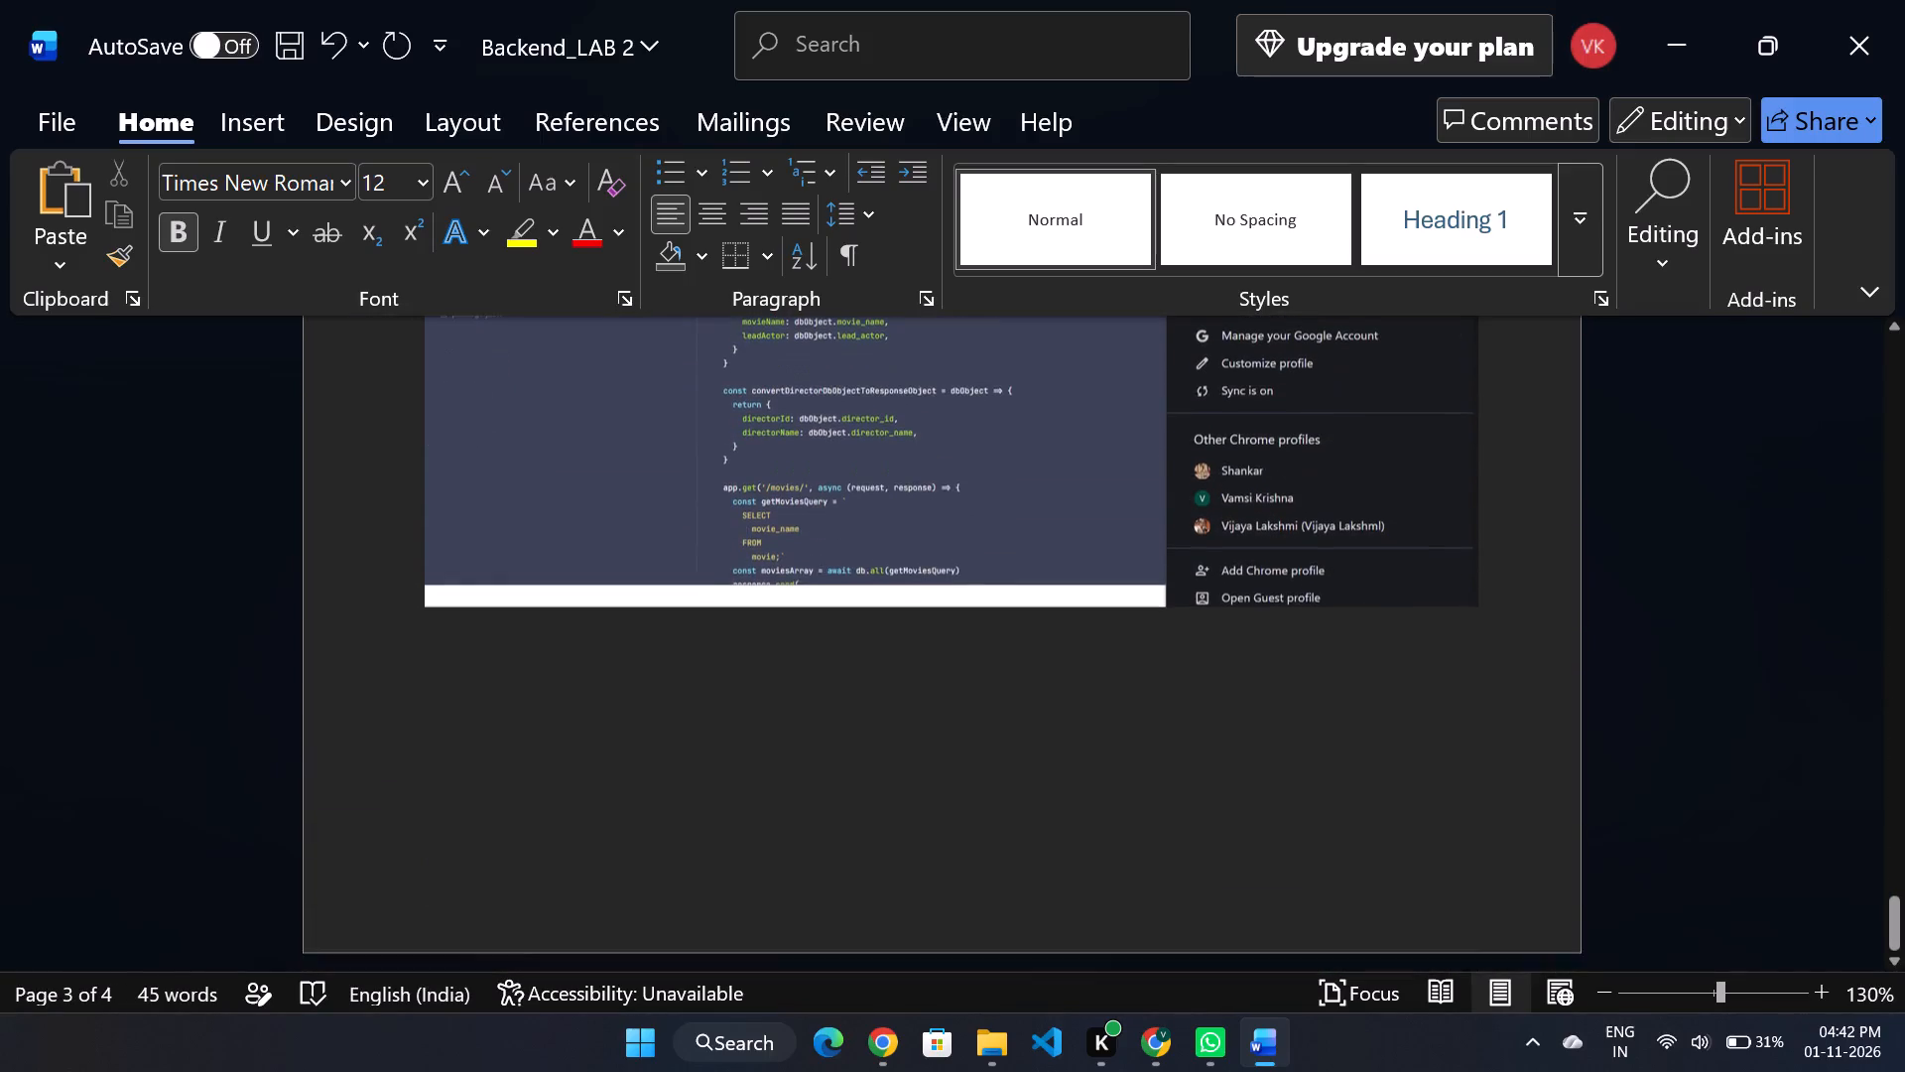
{"action": "left_click", "coordinate": [526, 641]}
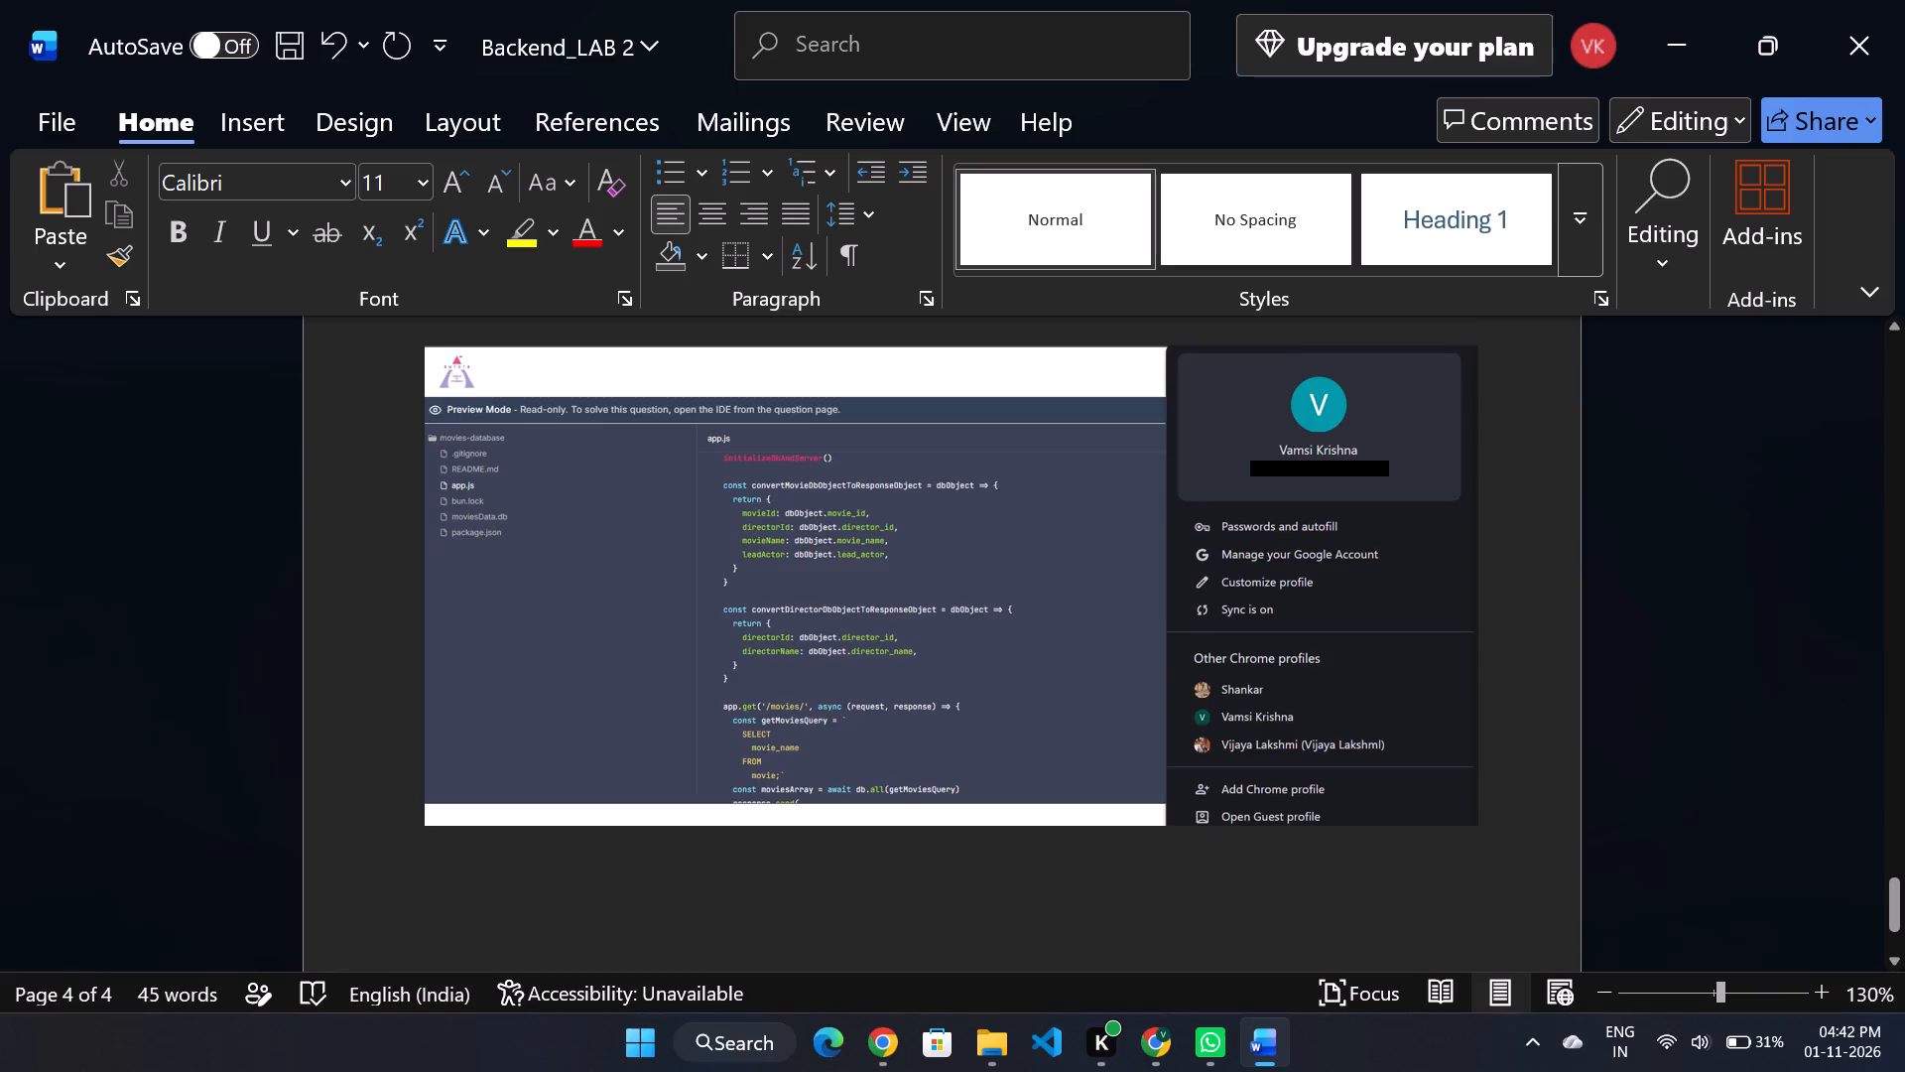
{"action": "scroll", "coordinate": [999, 724], "scroll_direction": "up", "scroll_amount": 8}
{"action": "scroll", "coordinate": [999, 724], "scroll_direction": "down", "scroll_amount": 11}
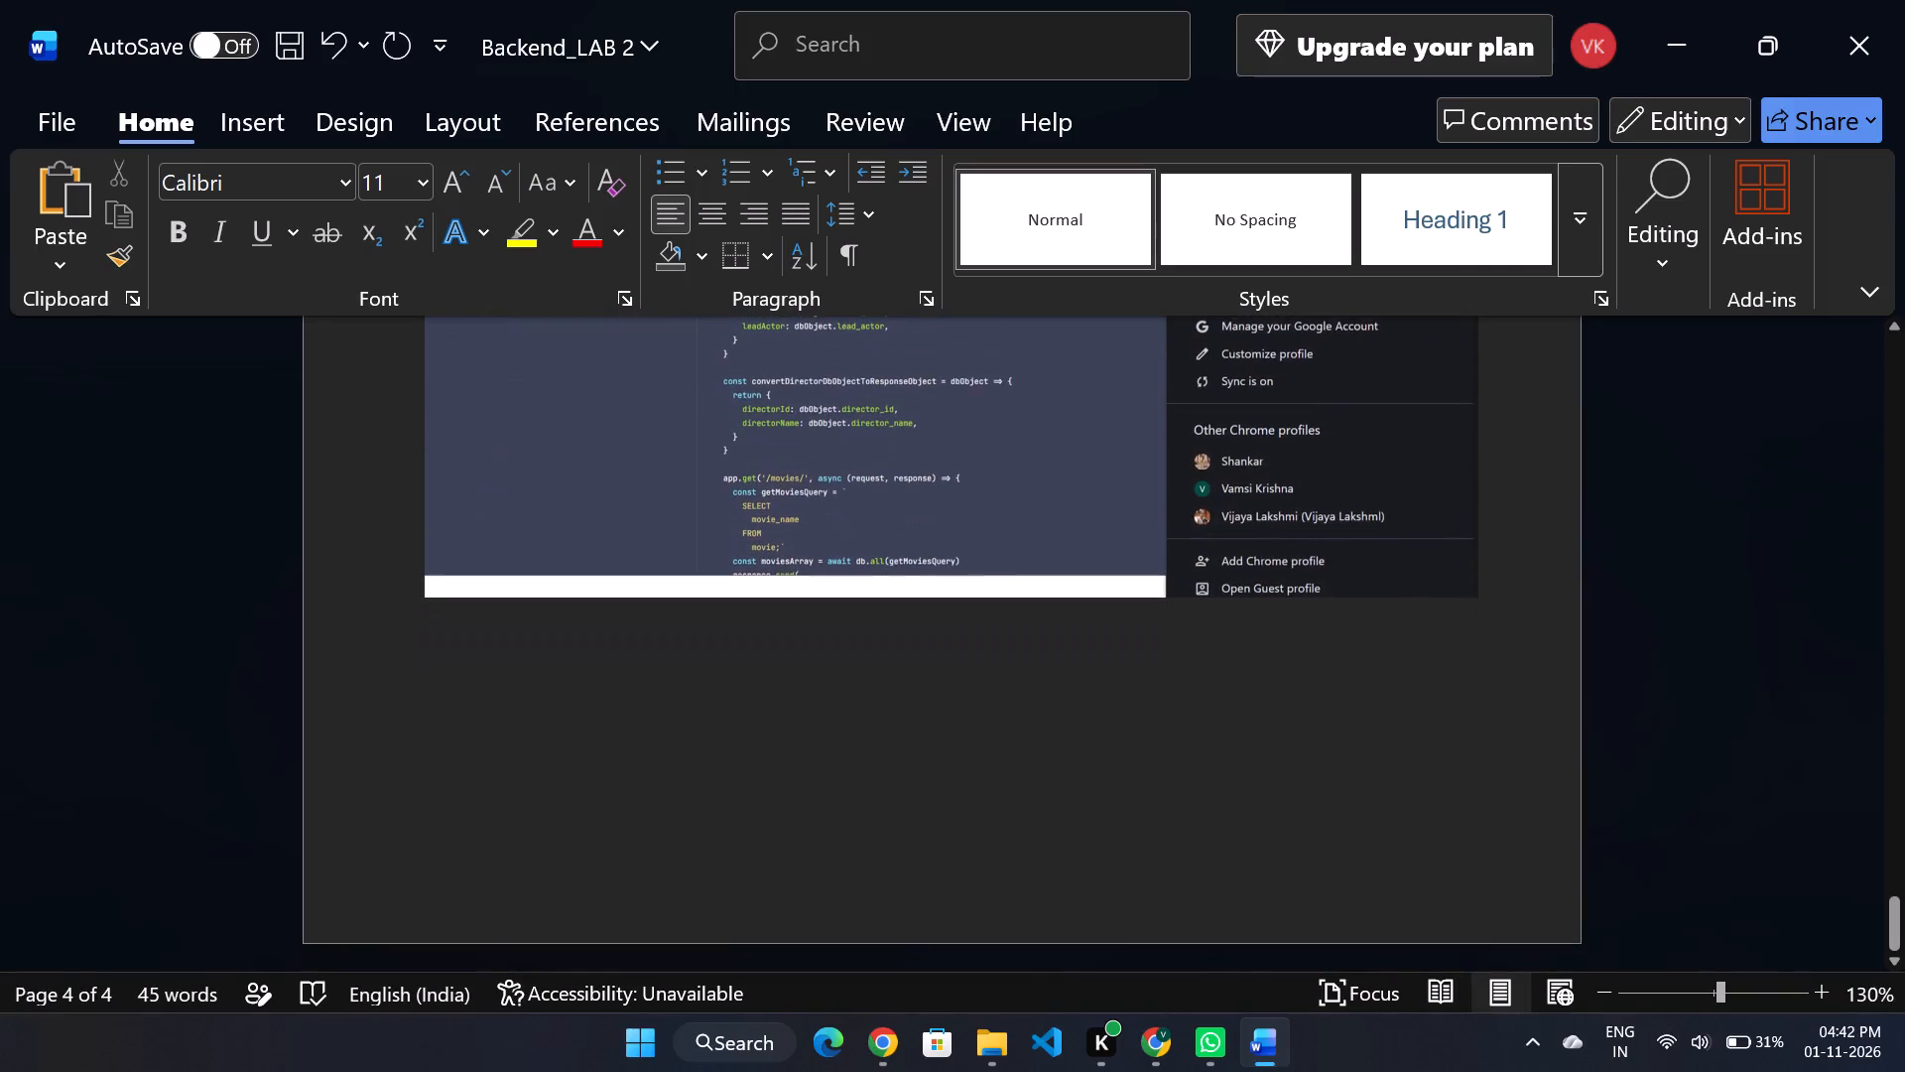
{"action": "left_click", "coordinate": [659, 705]}
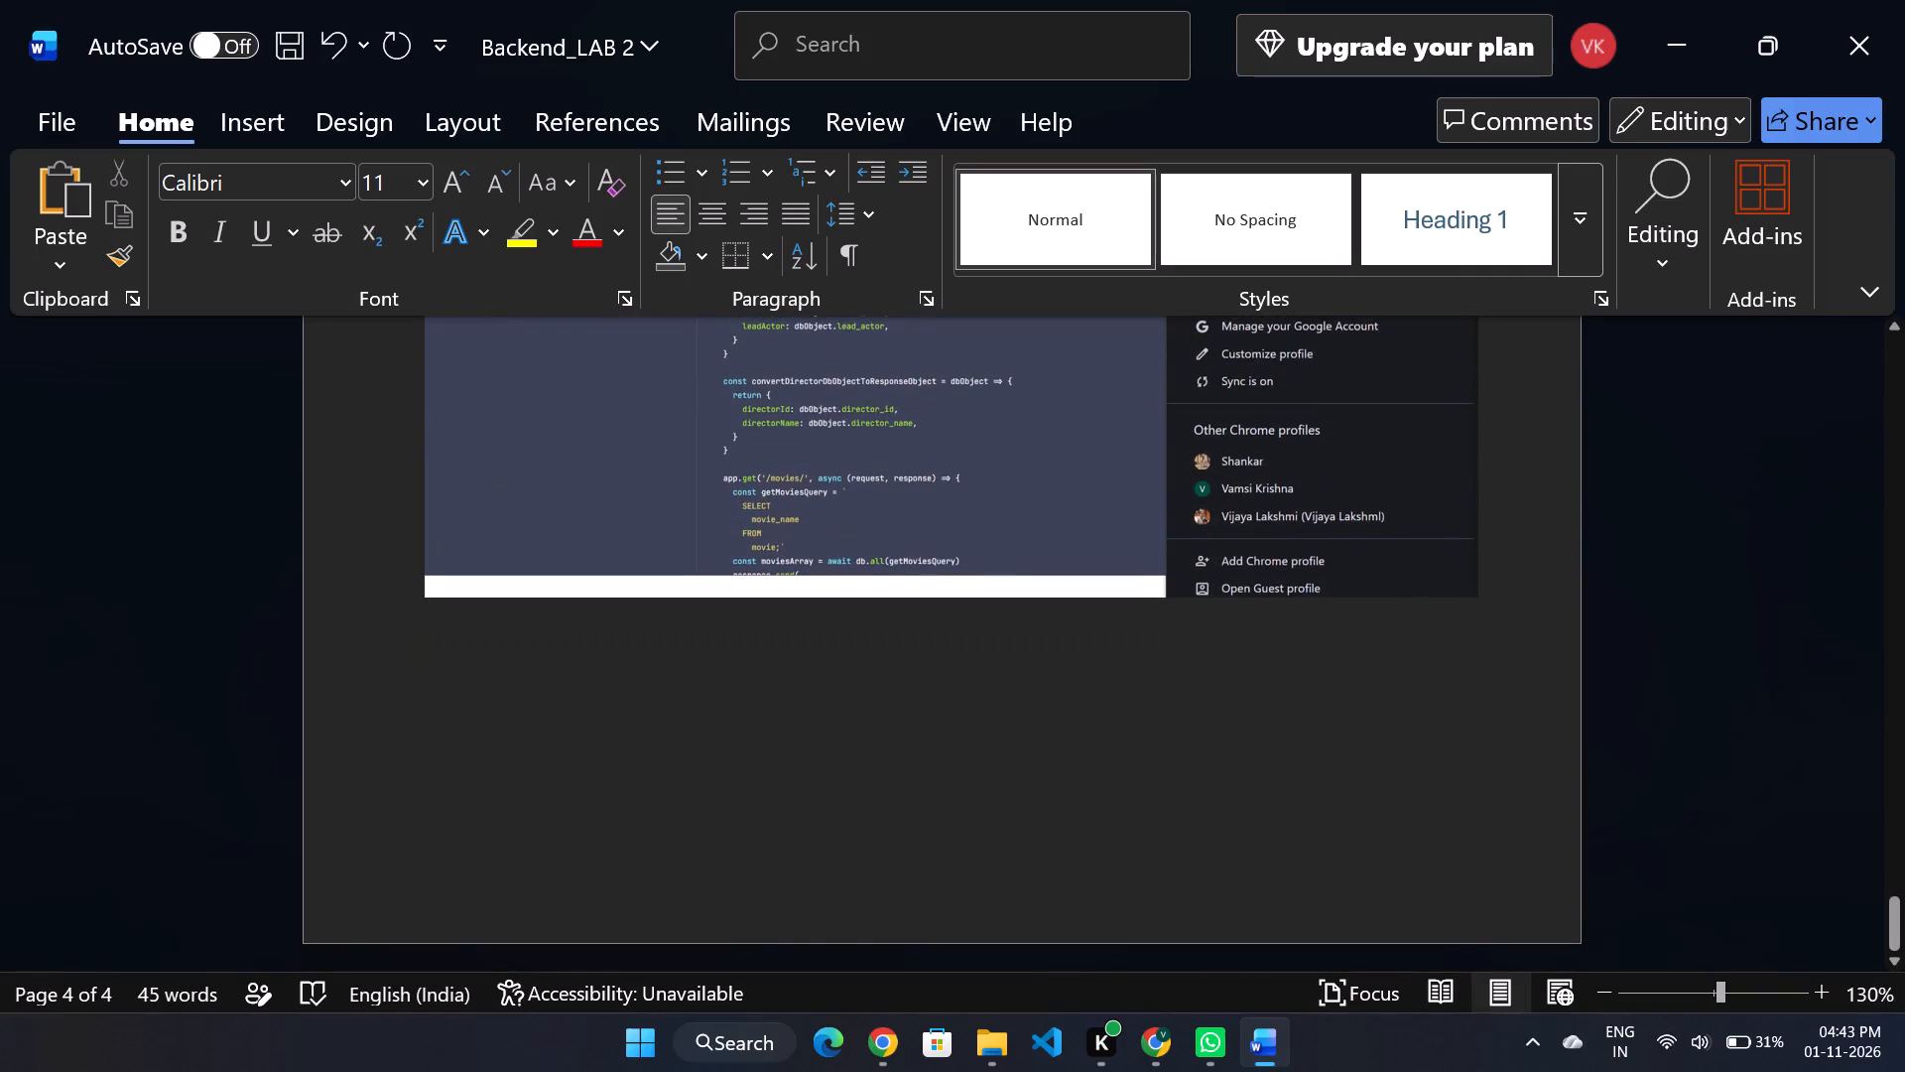
{"action": "left_click", "coordinate": [1528, 583]}
{"action": "key", "text": "Return"}
{"action": "key", "text": "Return"}
{"action": "key", "text": "Return"}
{"action": "key", "text": "Return"}
{"action": "key", "text": "Return"}
{"action": "key", "text": "Return"}
{"action": "key", "text": "Return"}
{"action": "key", "text": "Return"}
{"action": "key", "text": "Return"}
{"action": "key", "text": "Return"}
{"action": "key", "text": "Return"}
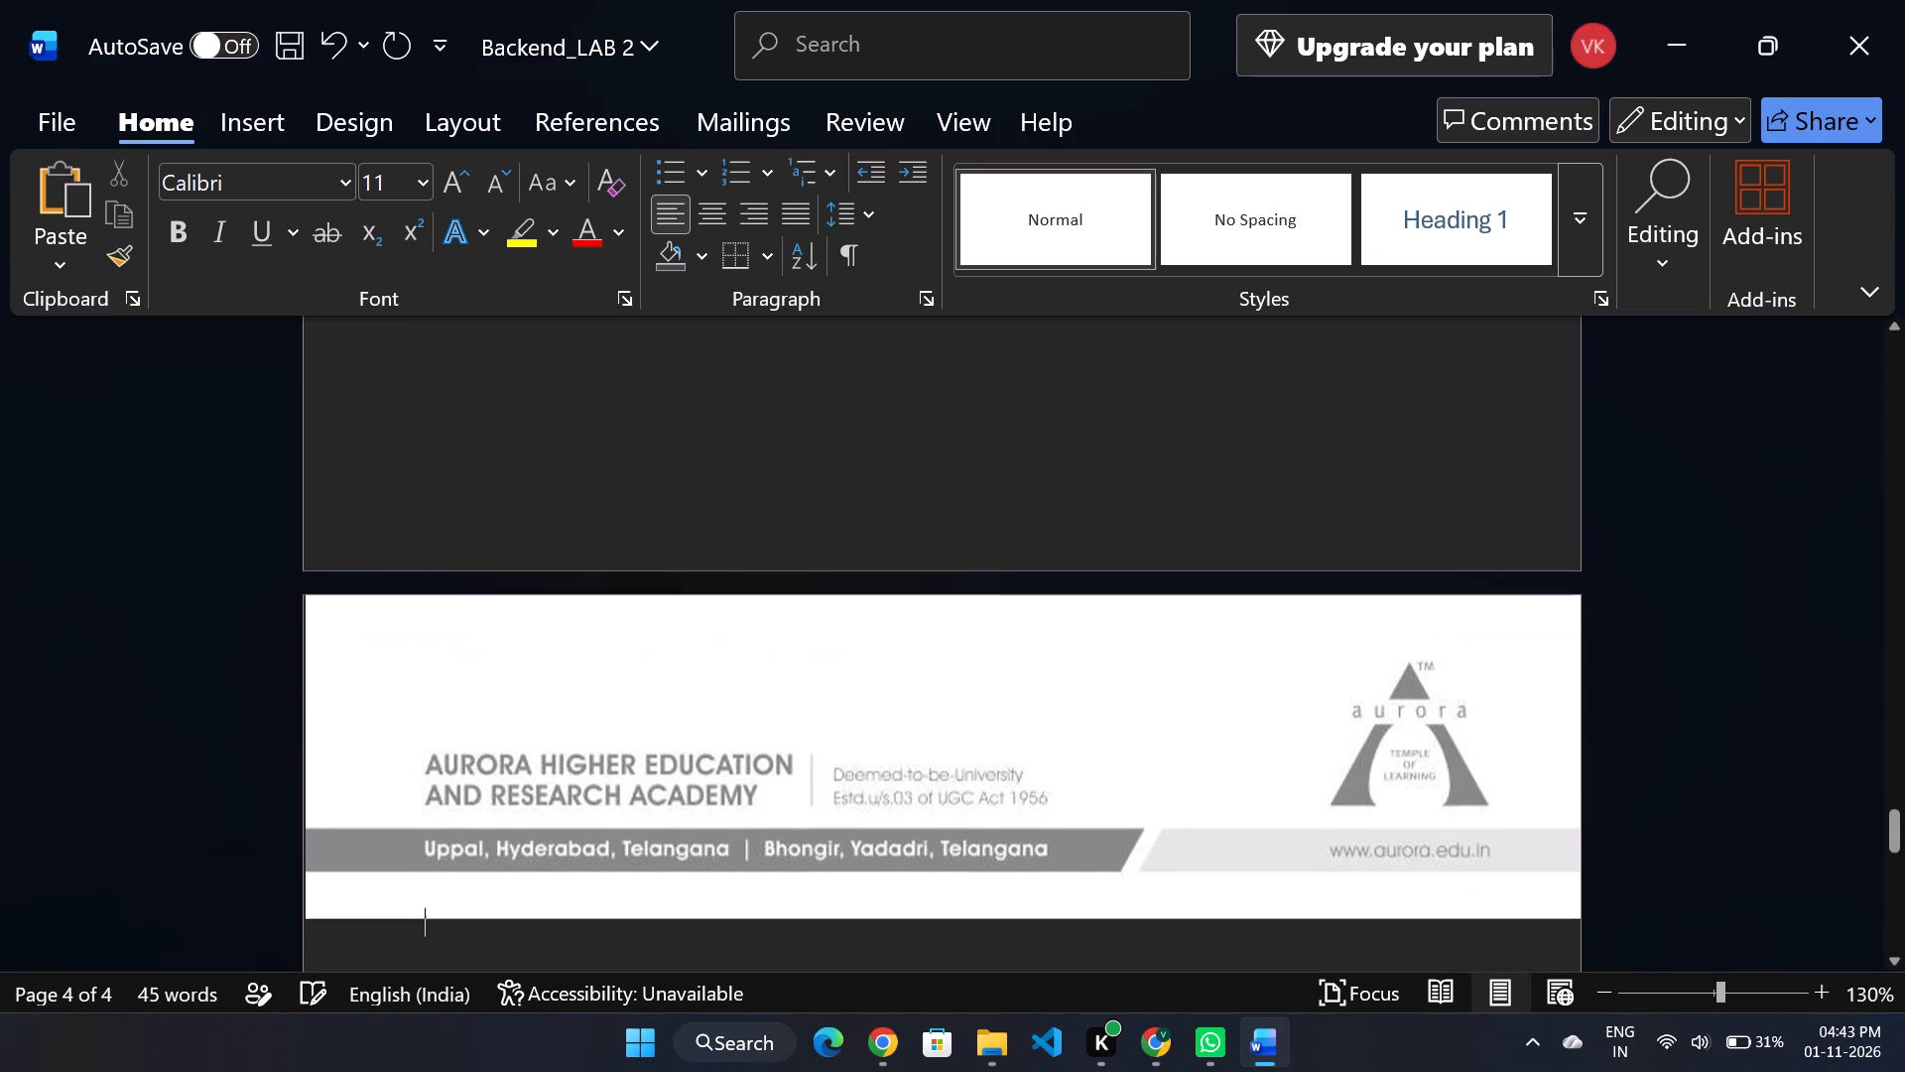
{"action": "key", "text": "Return"}
{"action": "key", "text": "Return"}
{"action": "key", "text": "BackSpace"}
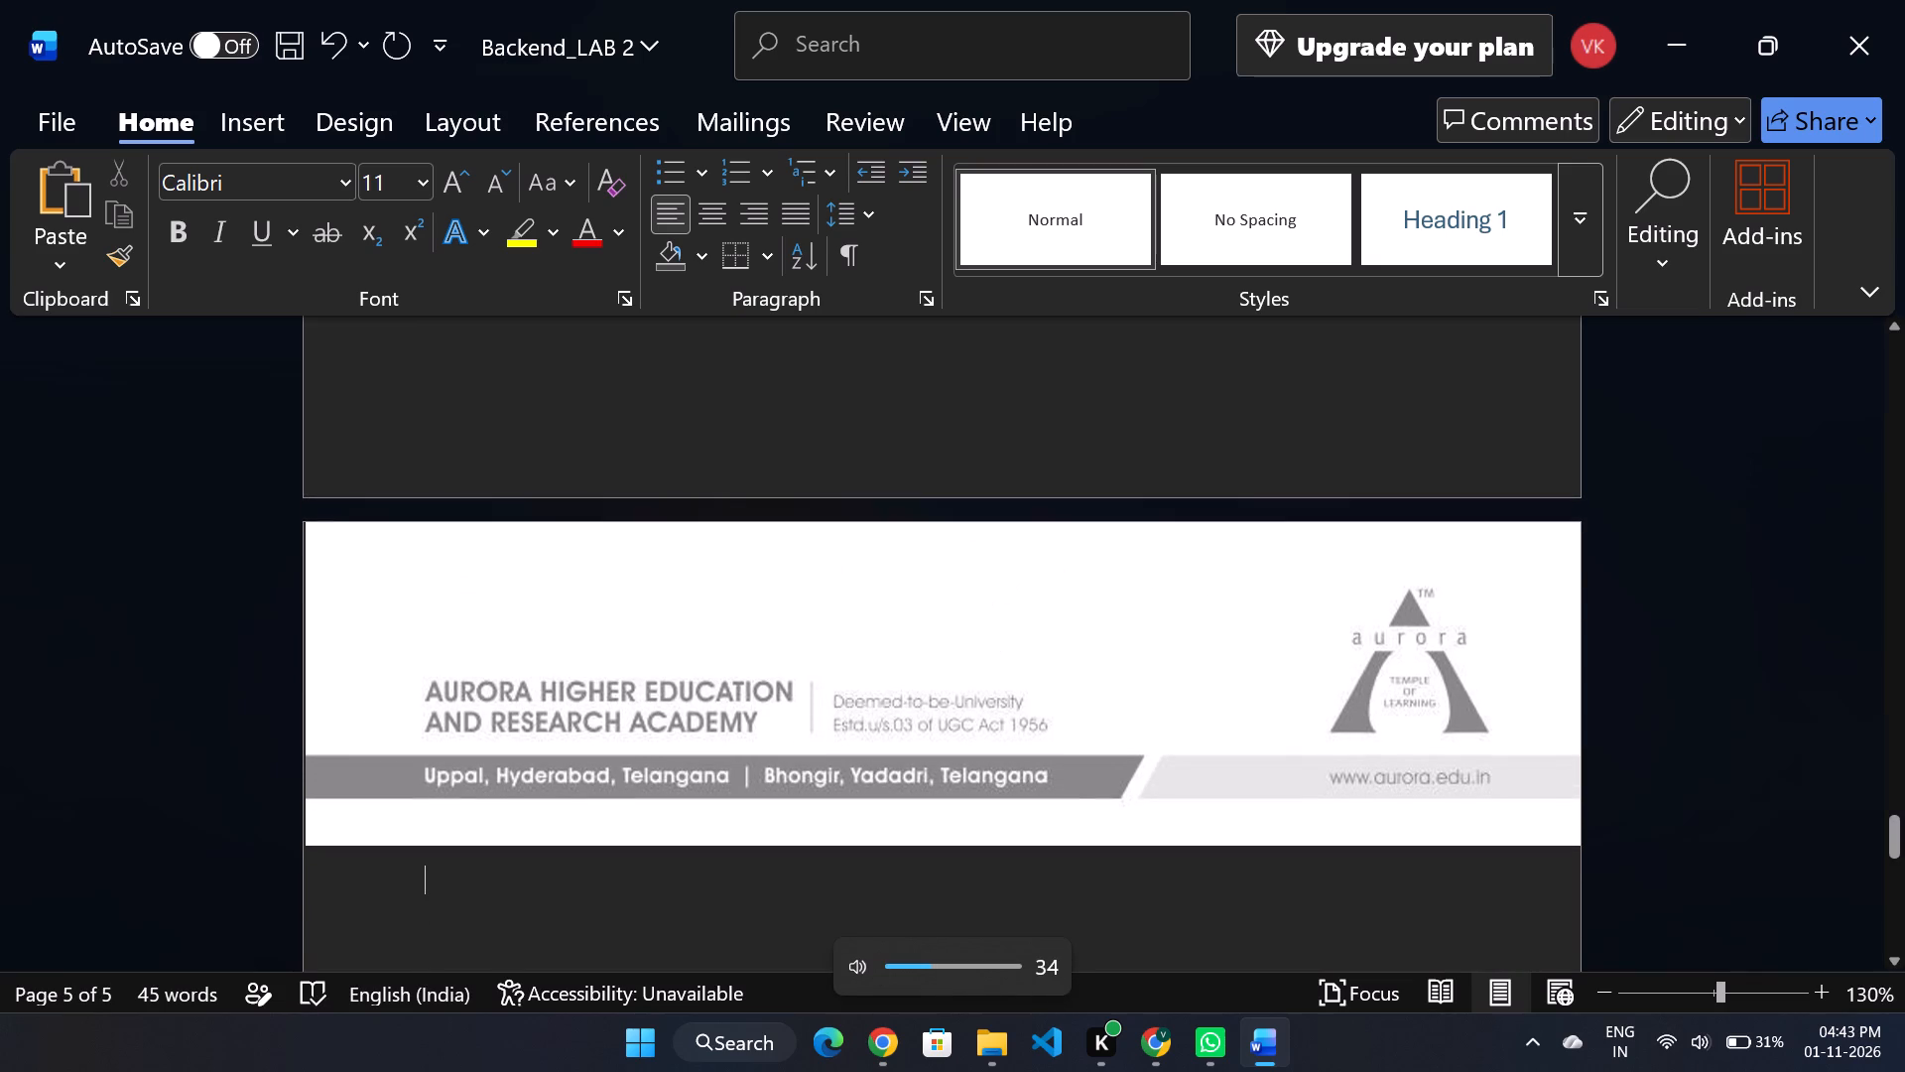
Switch to Chrome and snip the Movies app.js section with the POST '/movies/' and GET '/movies/:movieId/' routes, with the browser profile card open.
{"action": "left_click", "coordinate": [878, 1026]}
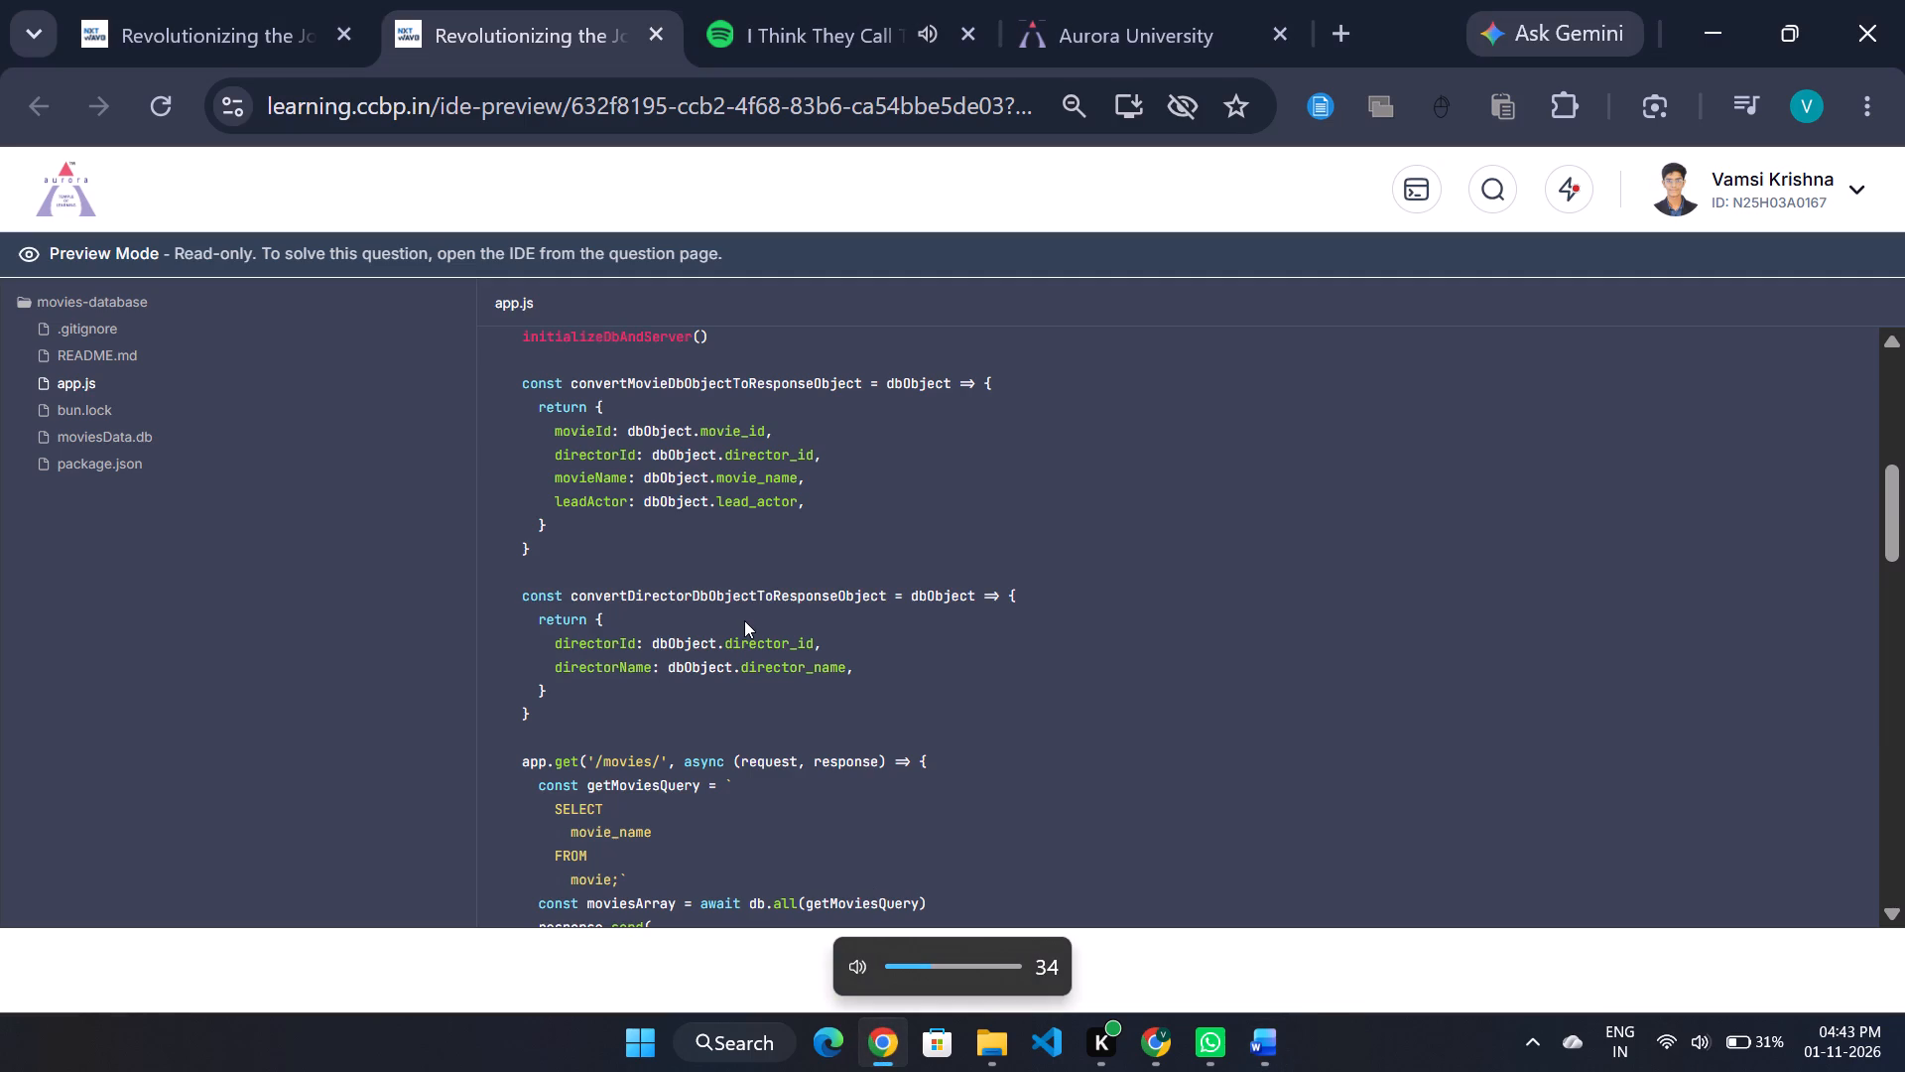
{"action": "scroll", "coordinate": [744, 620], "scroll_direction": "down", "scroll_amount": 2}
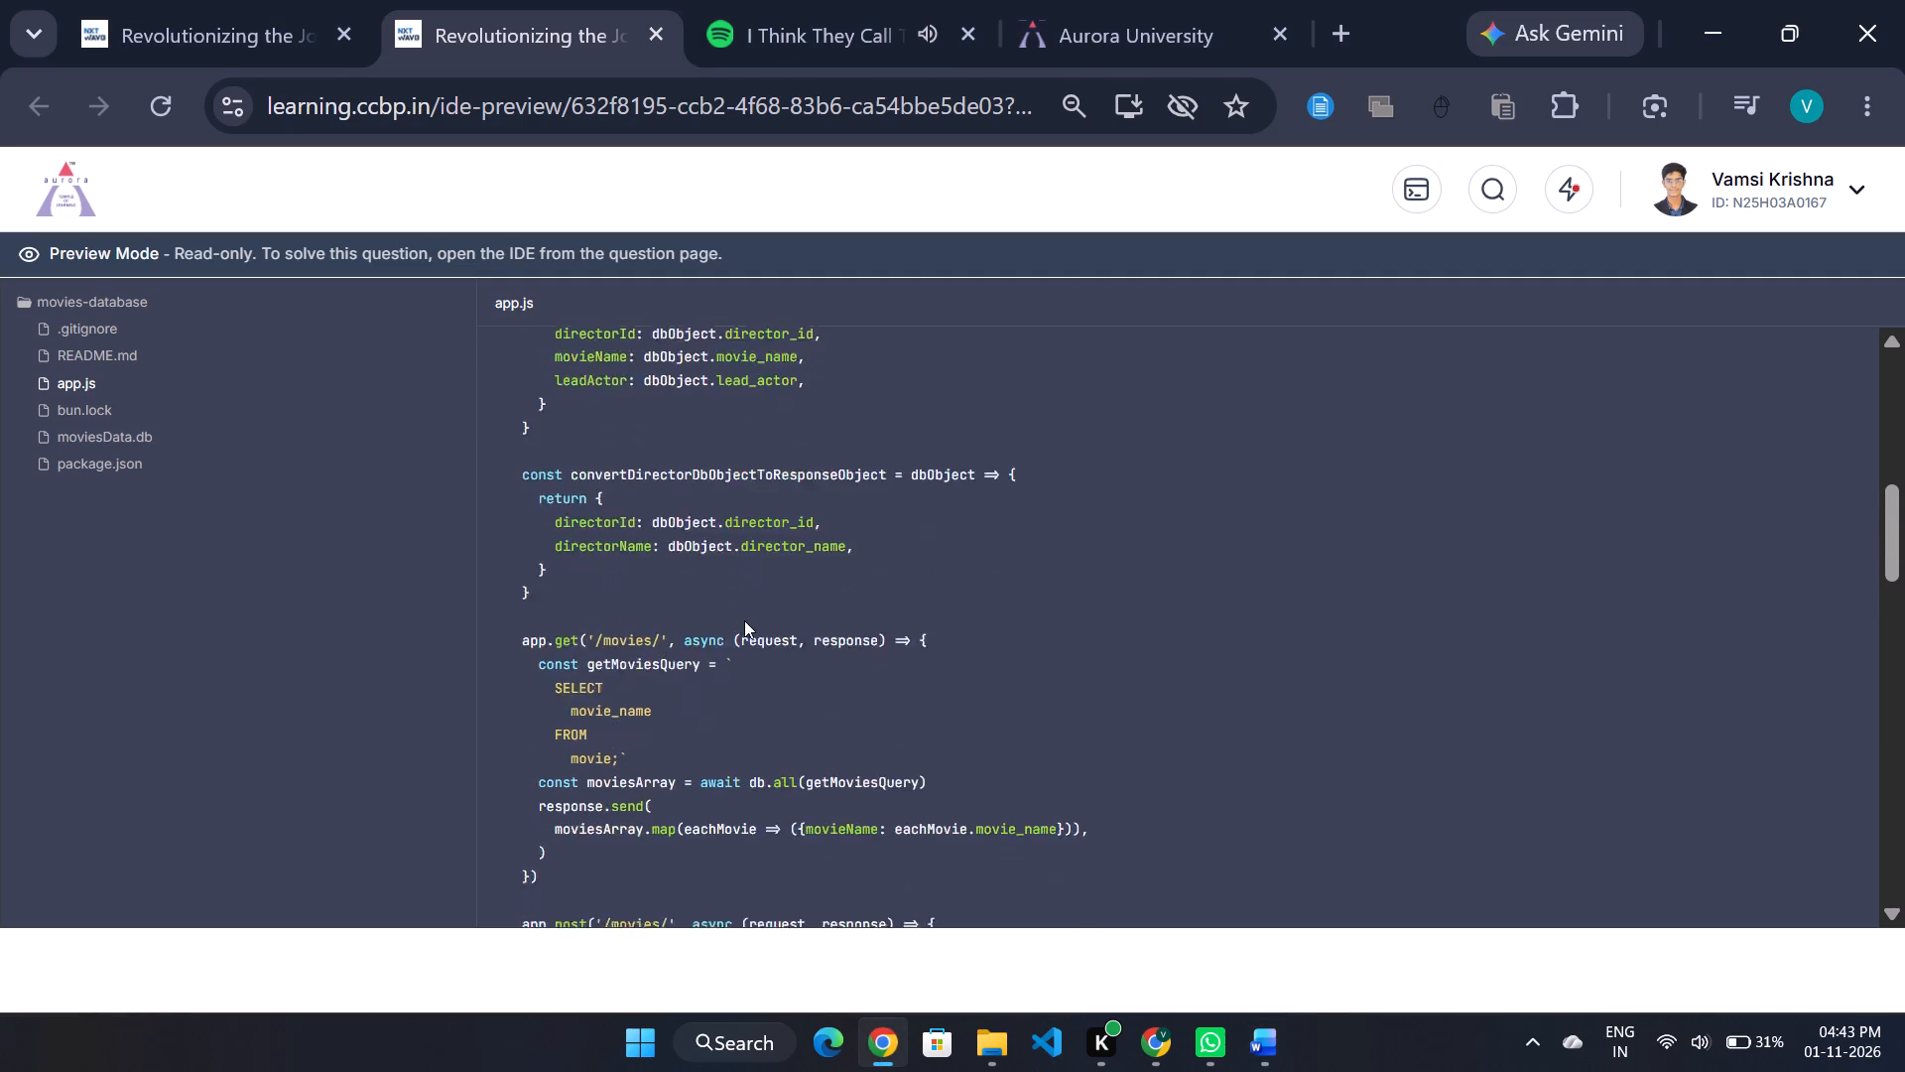
{"action": "scroll", "coordinate": [744, 620], "scroll_direction": "down", "scroll_amount": 2}
{"action": "scroll", "coordinate": [744, 620], "scroll_direction": "up", "scroll_amount": 1}
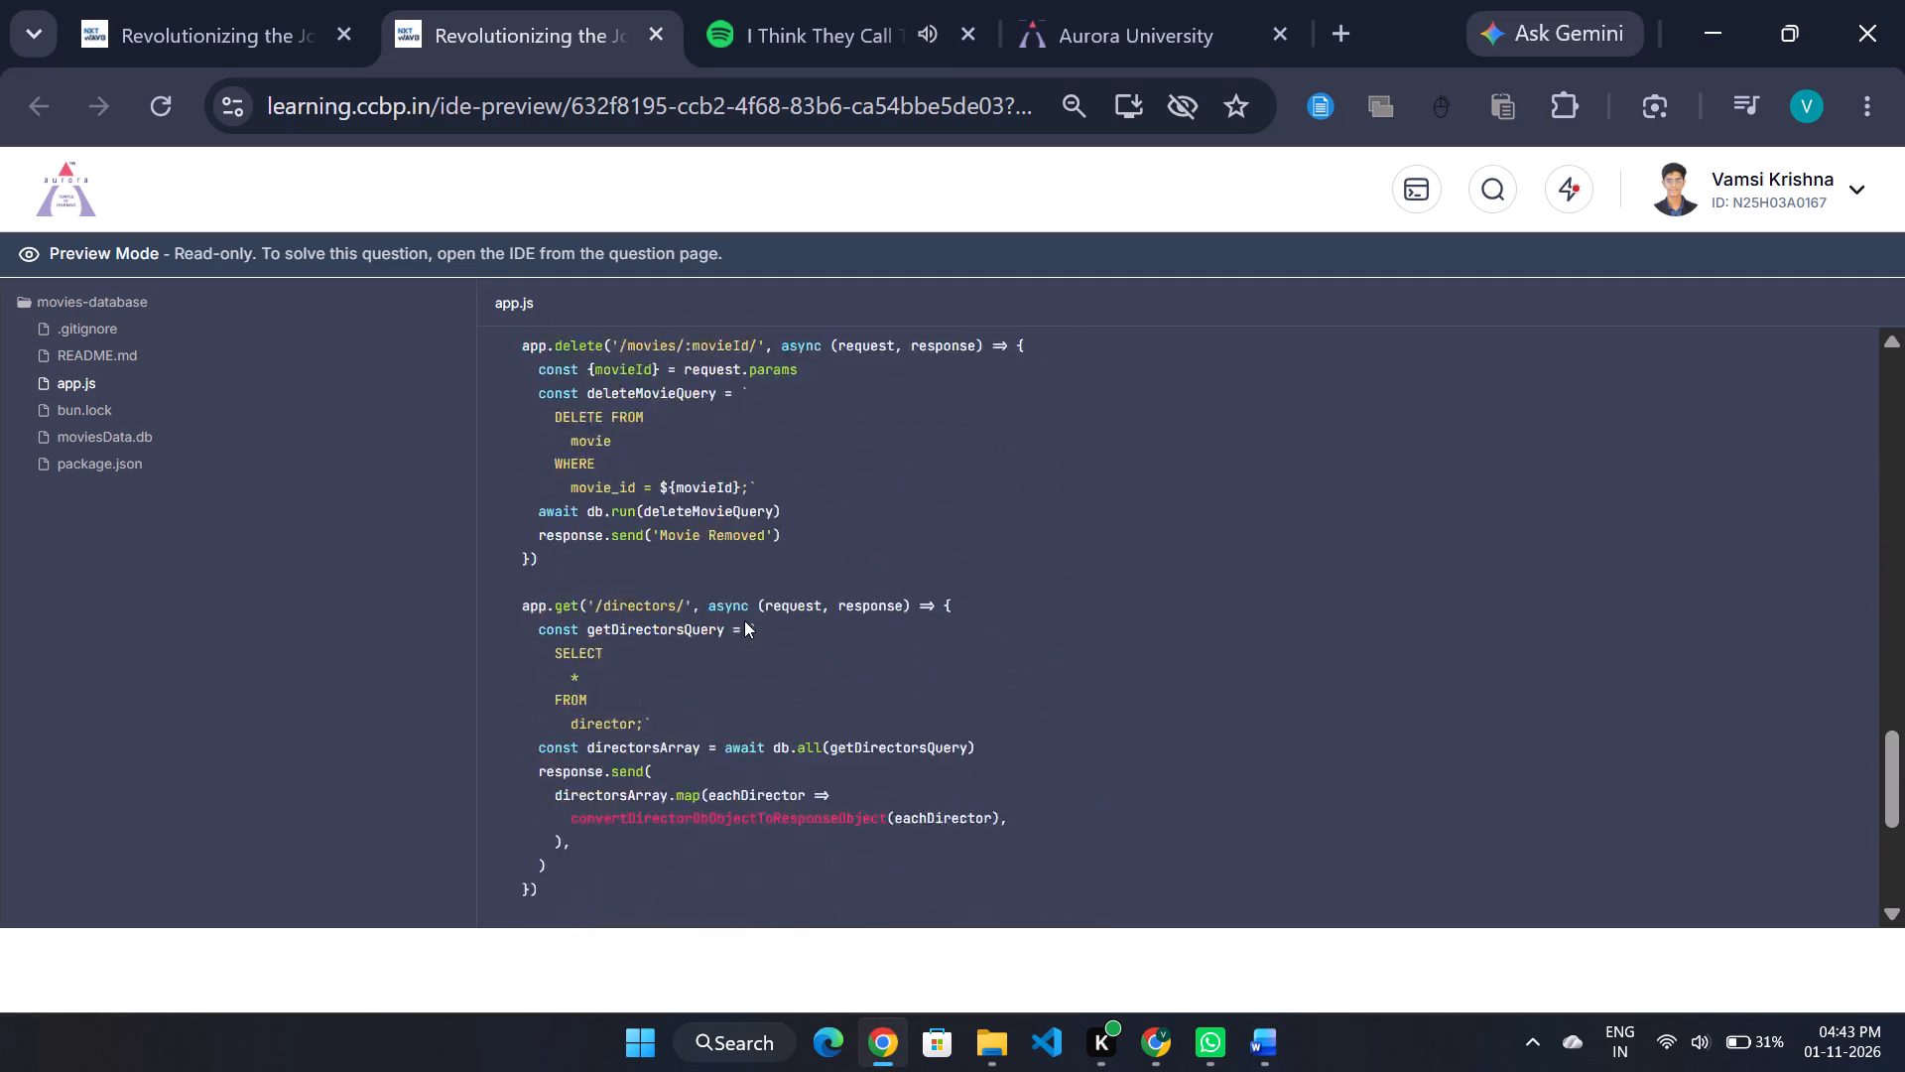
{"action": "scroll", "coordinate": [744, 620], "scroll_direction": "up", "scroll_amount": 5}
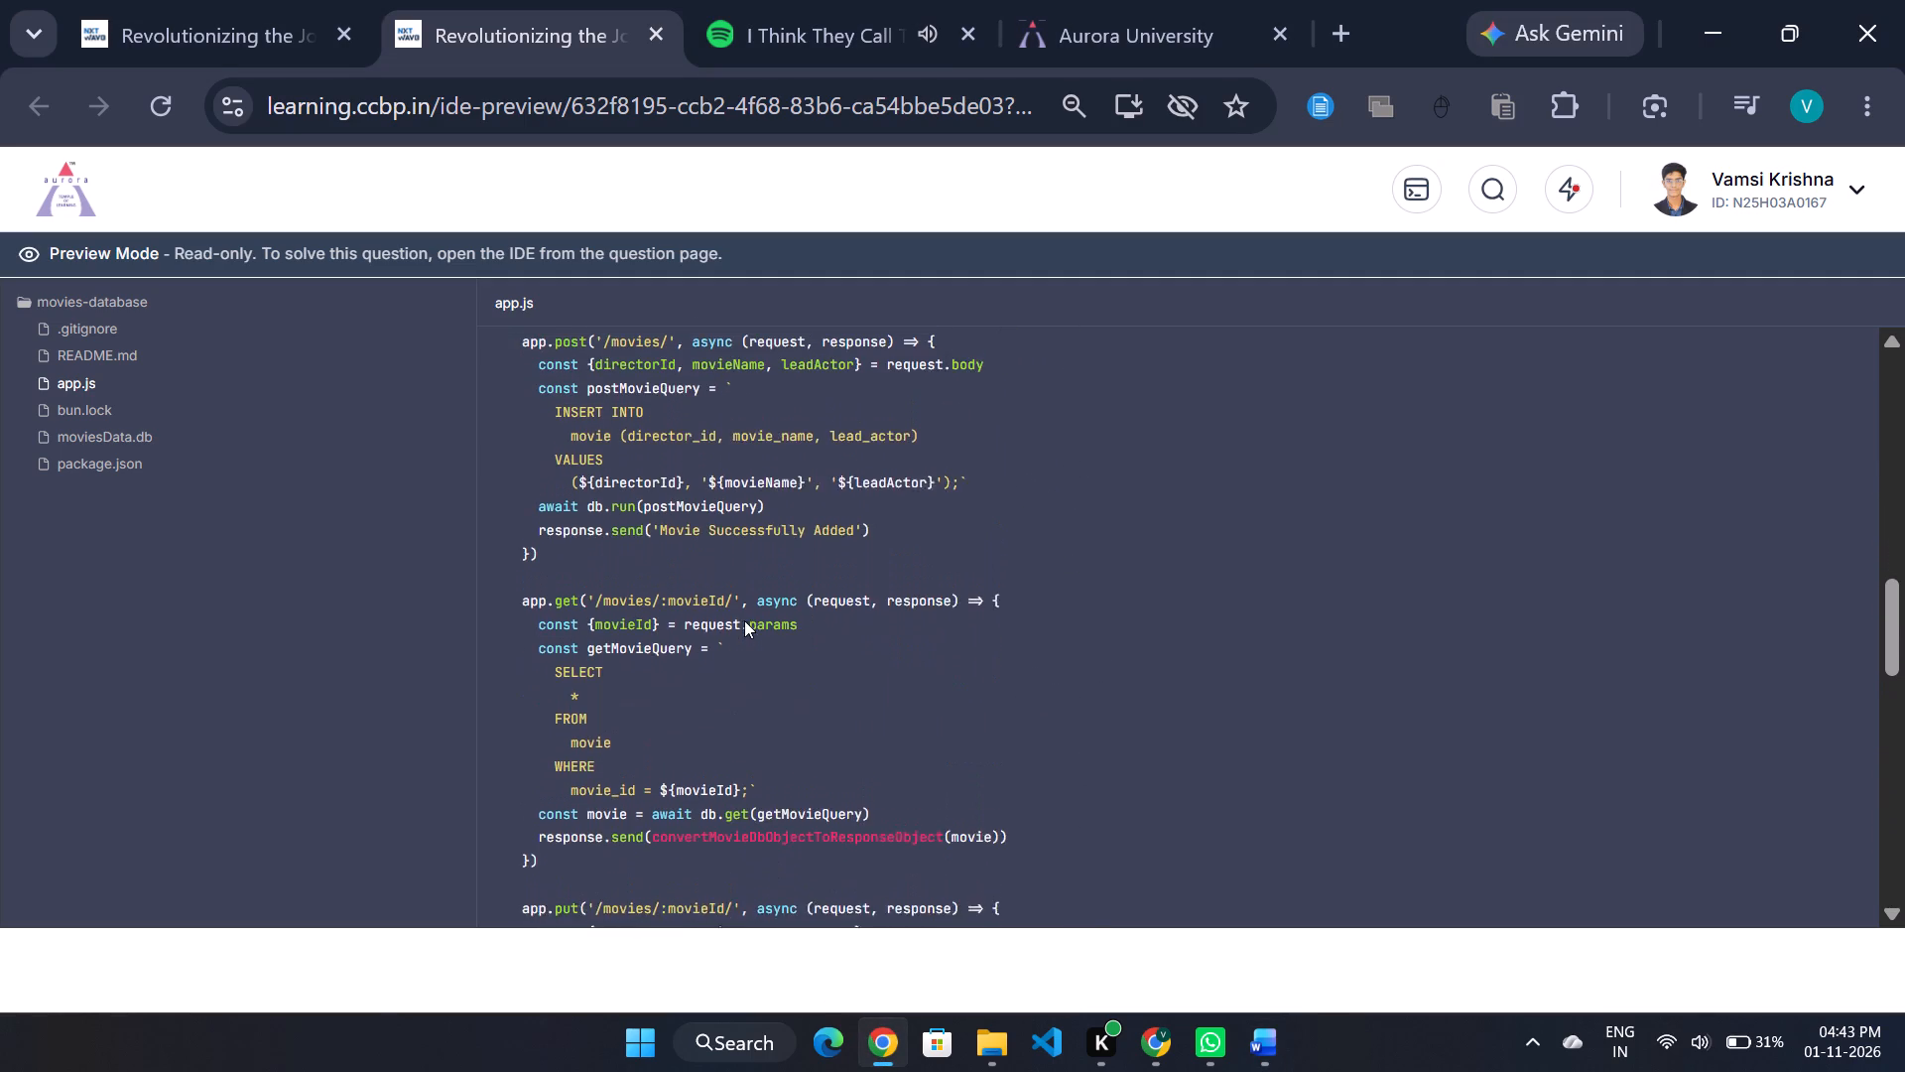
{"action": "scroll", "coordinate": [744, 620], "scroll_direction": "up", "scroll_amount": 3}
{"action": "scroll", "coordinate": [744, 620], "scroll_direction": "down", "scroll_amount": 1}
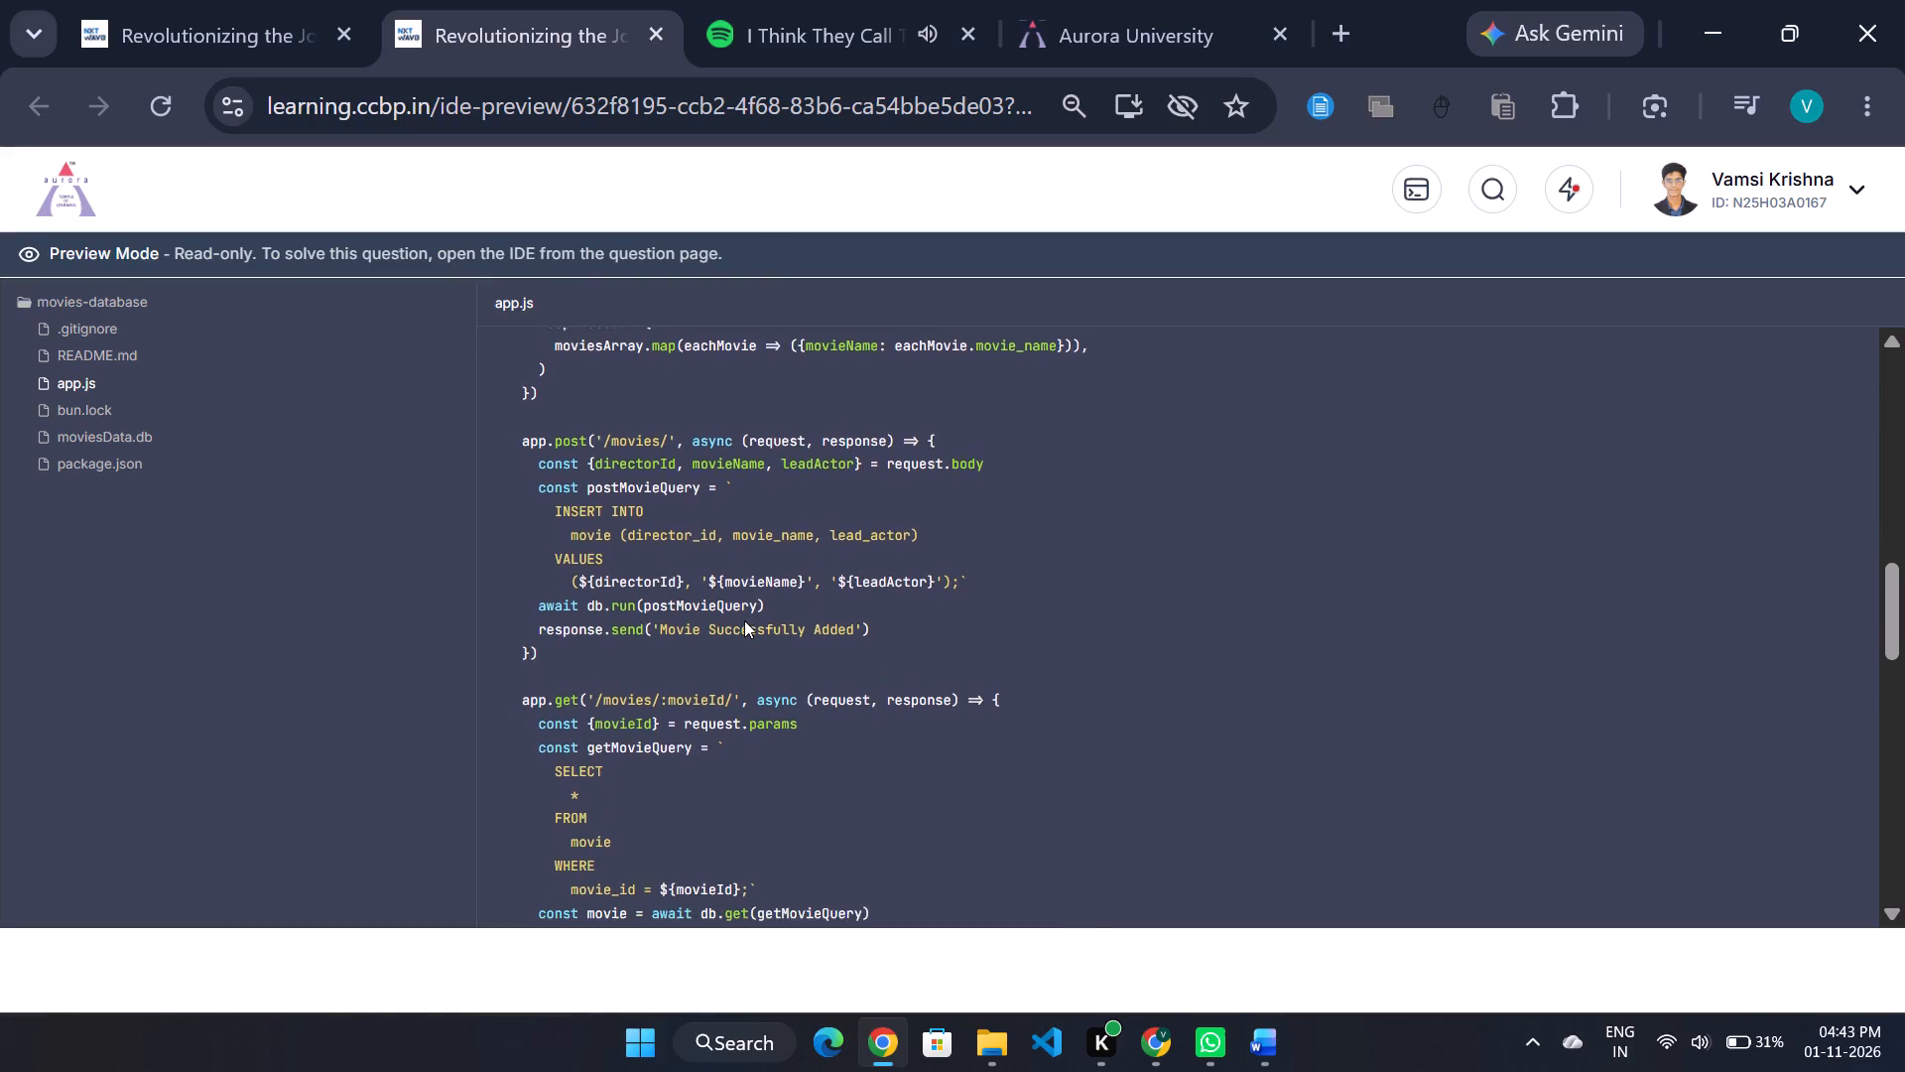
{"action": "scroll", "coordinate": [744, 620], "scroll_direction": "down", "scroll_amount": 2}
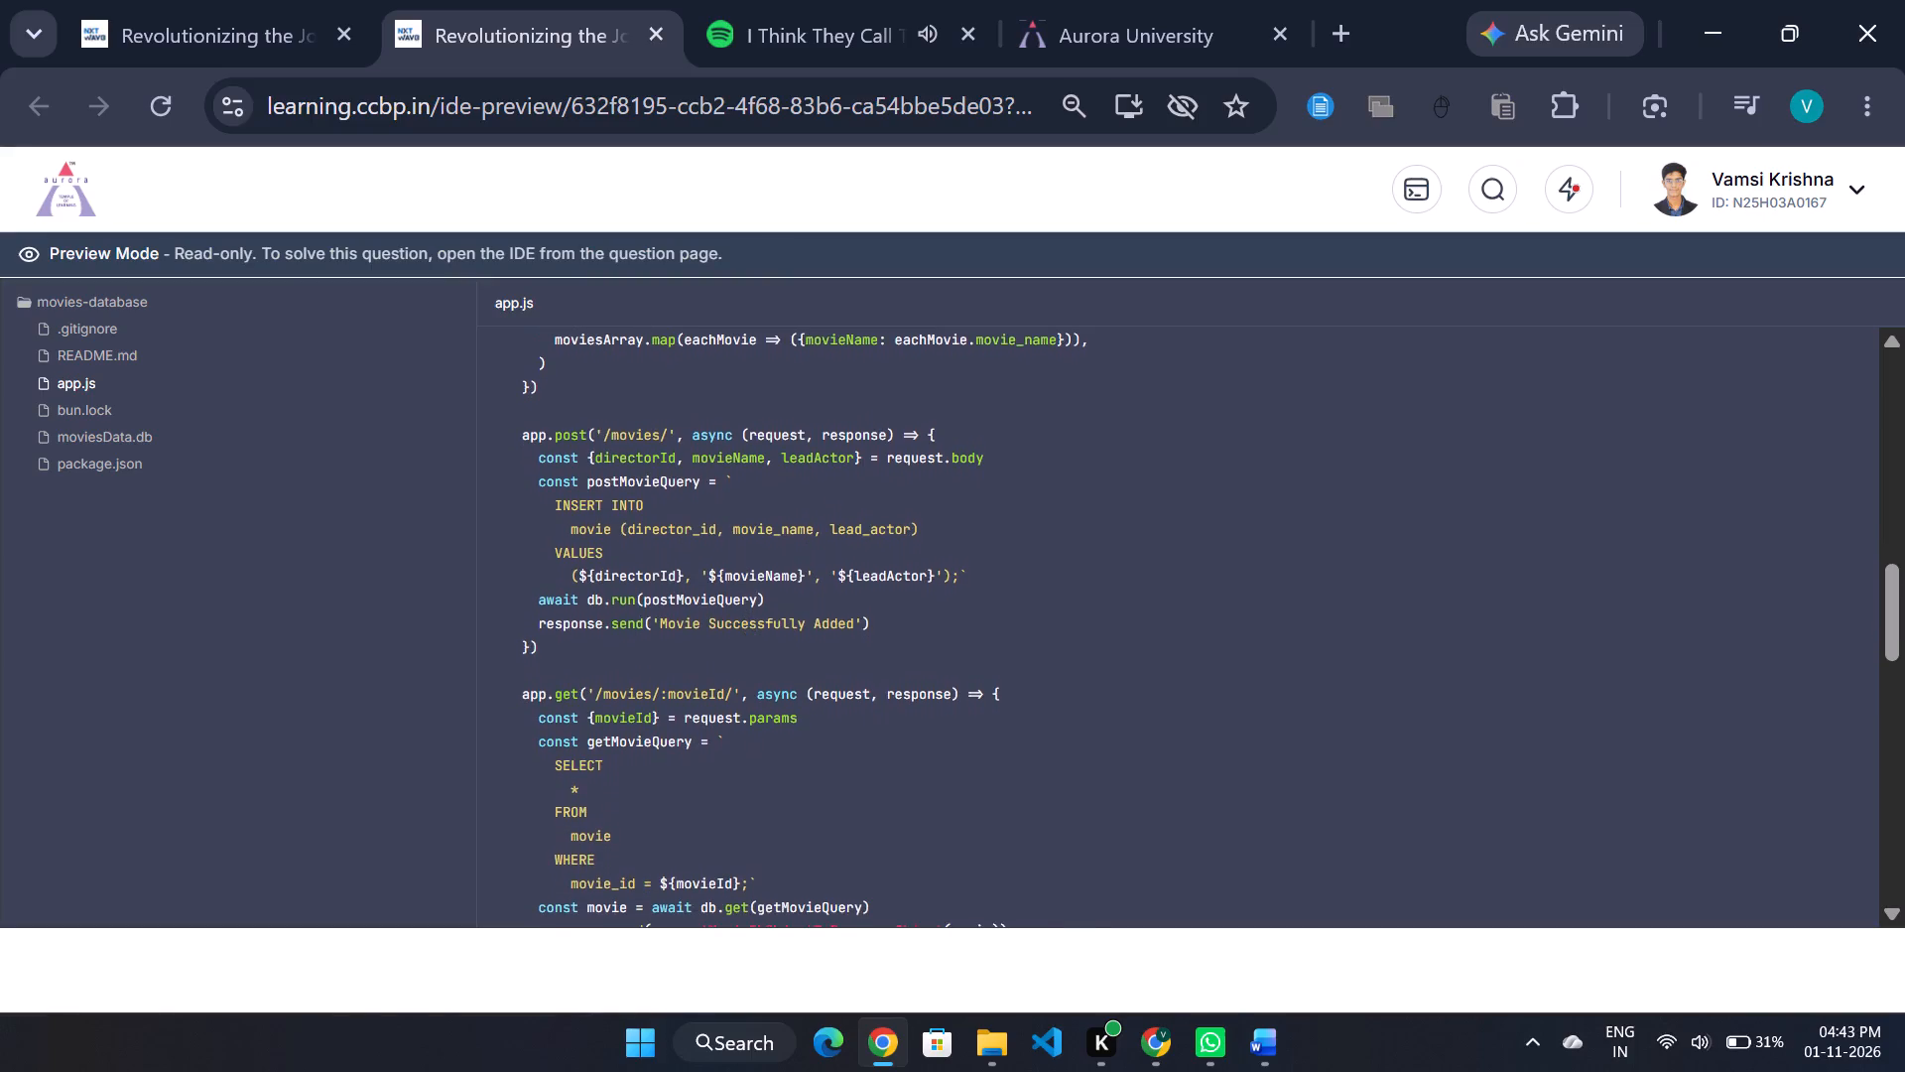
{"action": "key", "text": "Print"}
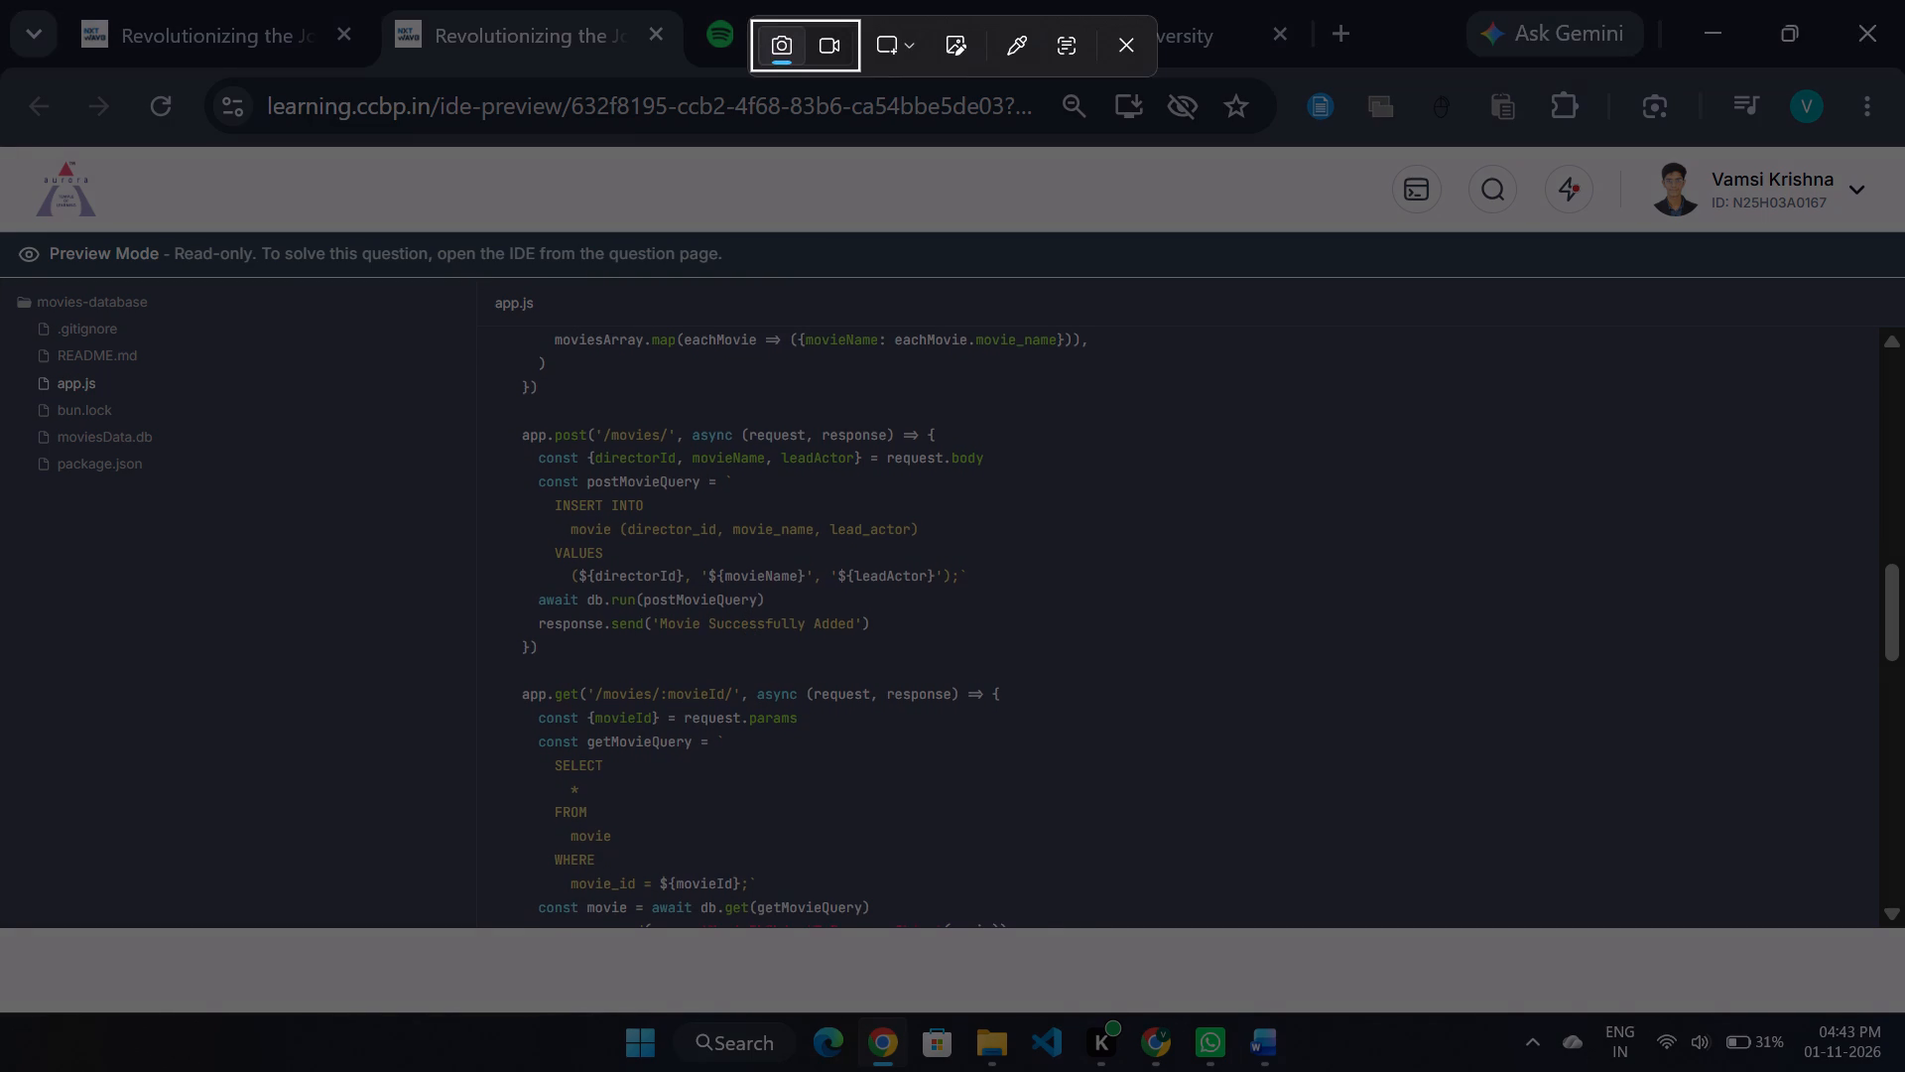
{"action": "key", "text": "Escape"}
{"action": "left_click", "coordinate": [1815, 102]}
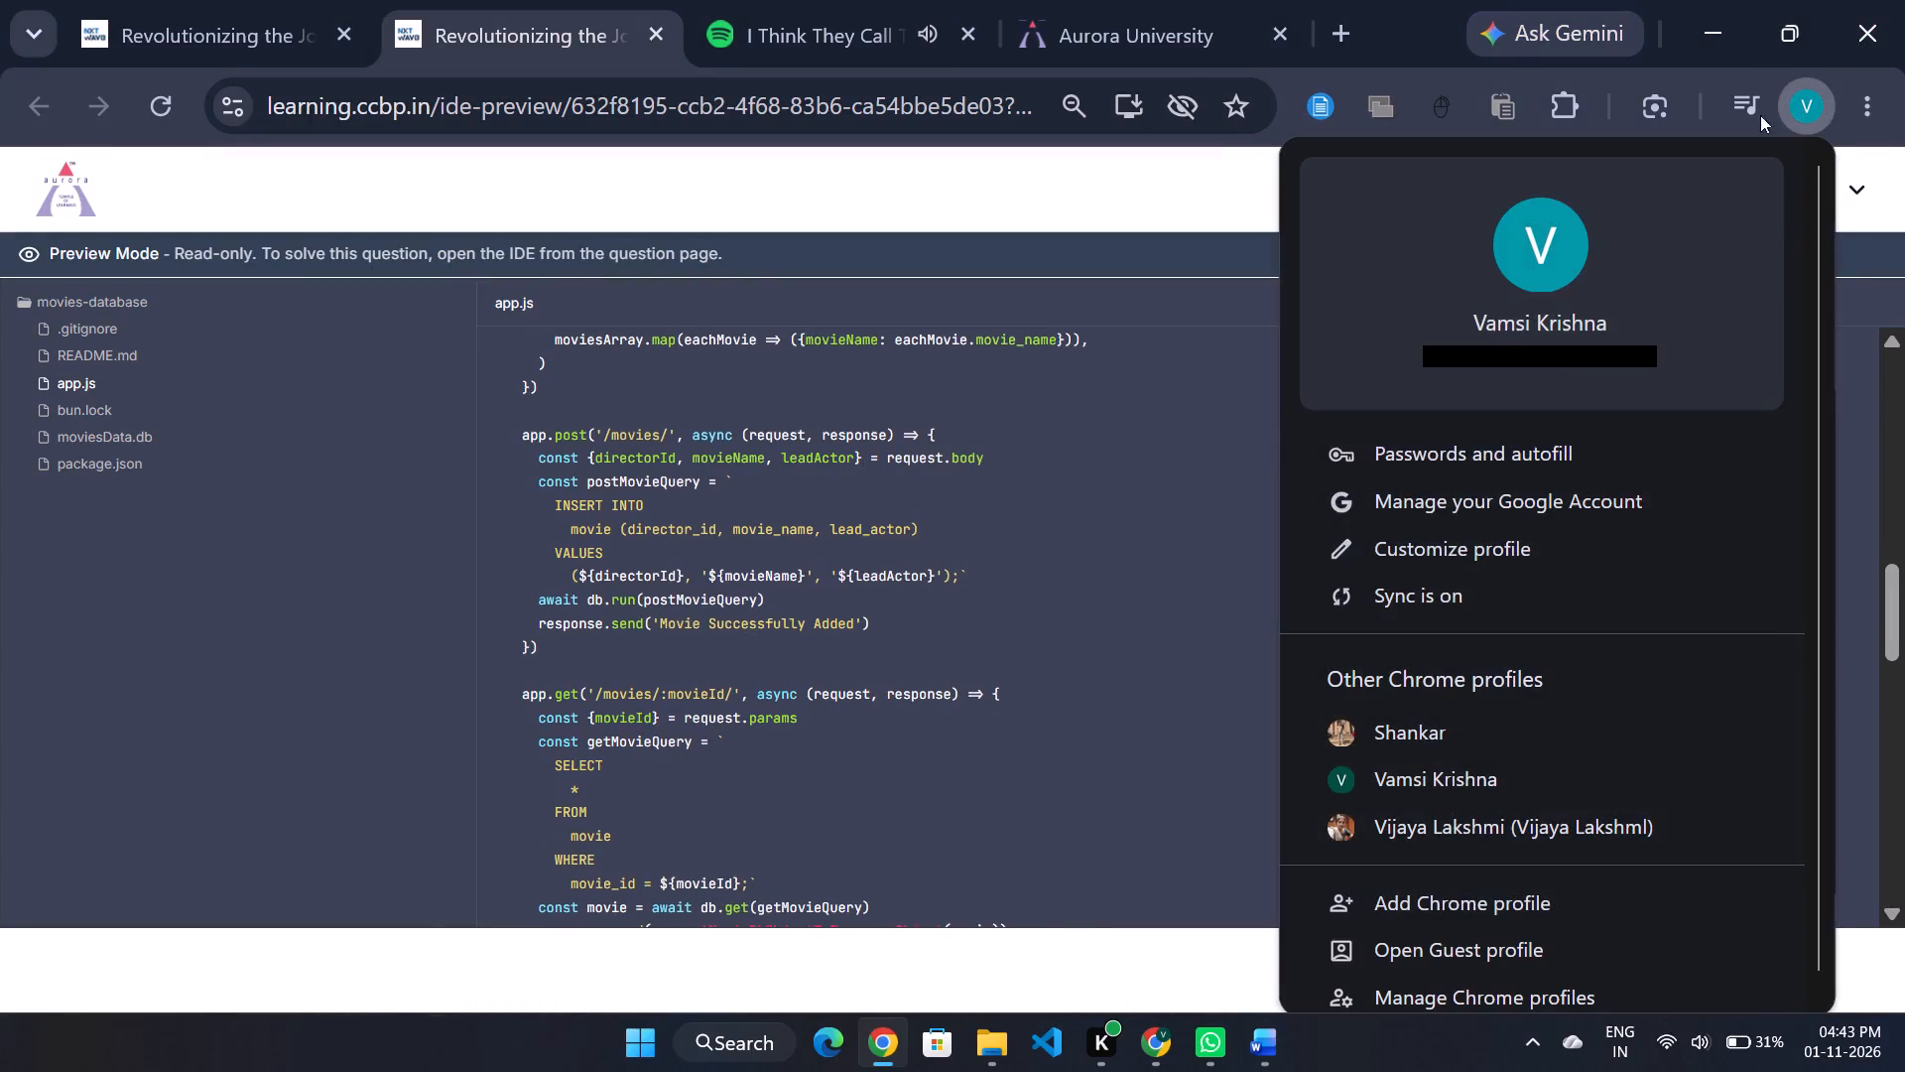
{"action": "key", "text": "Print"}
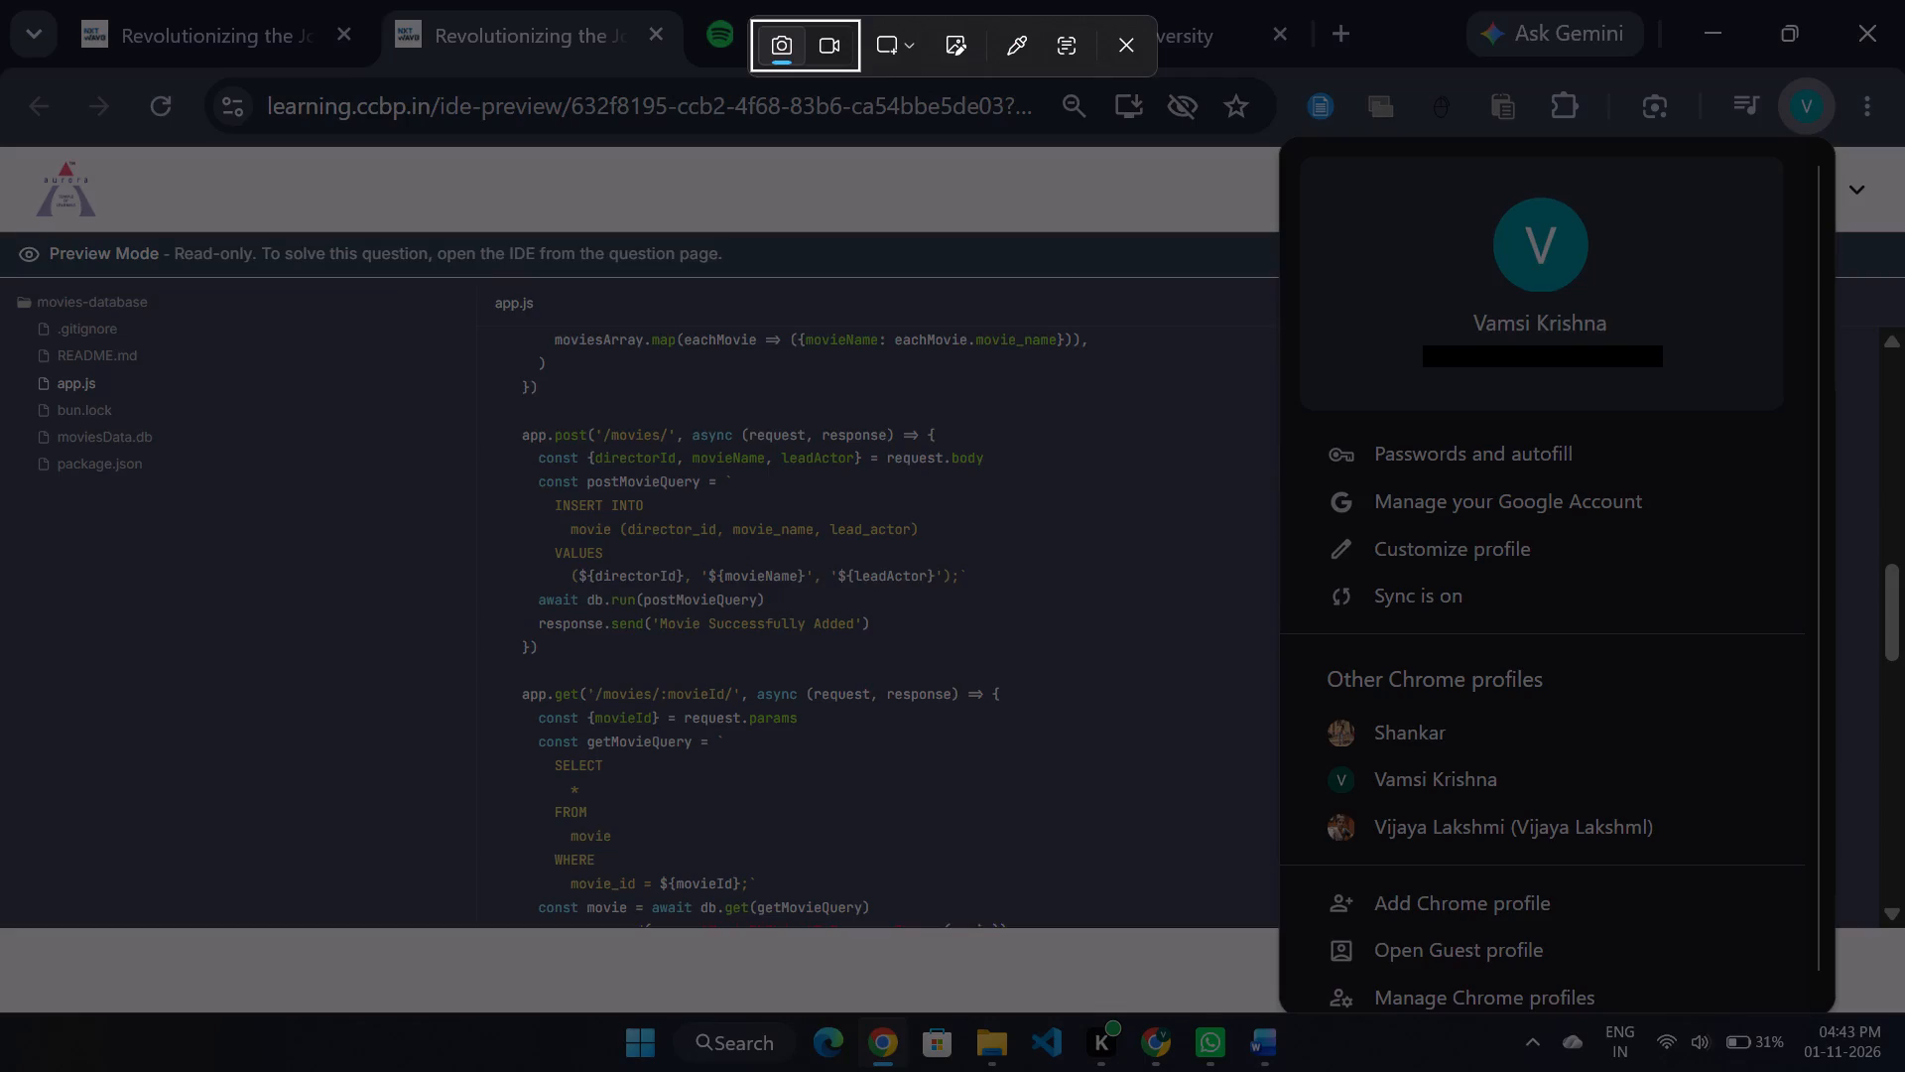
{"action": "left_click_drag", "start_coordinate": [4, 148], "coordinate": [1774, 980]}
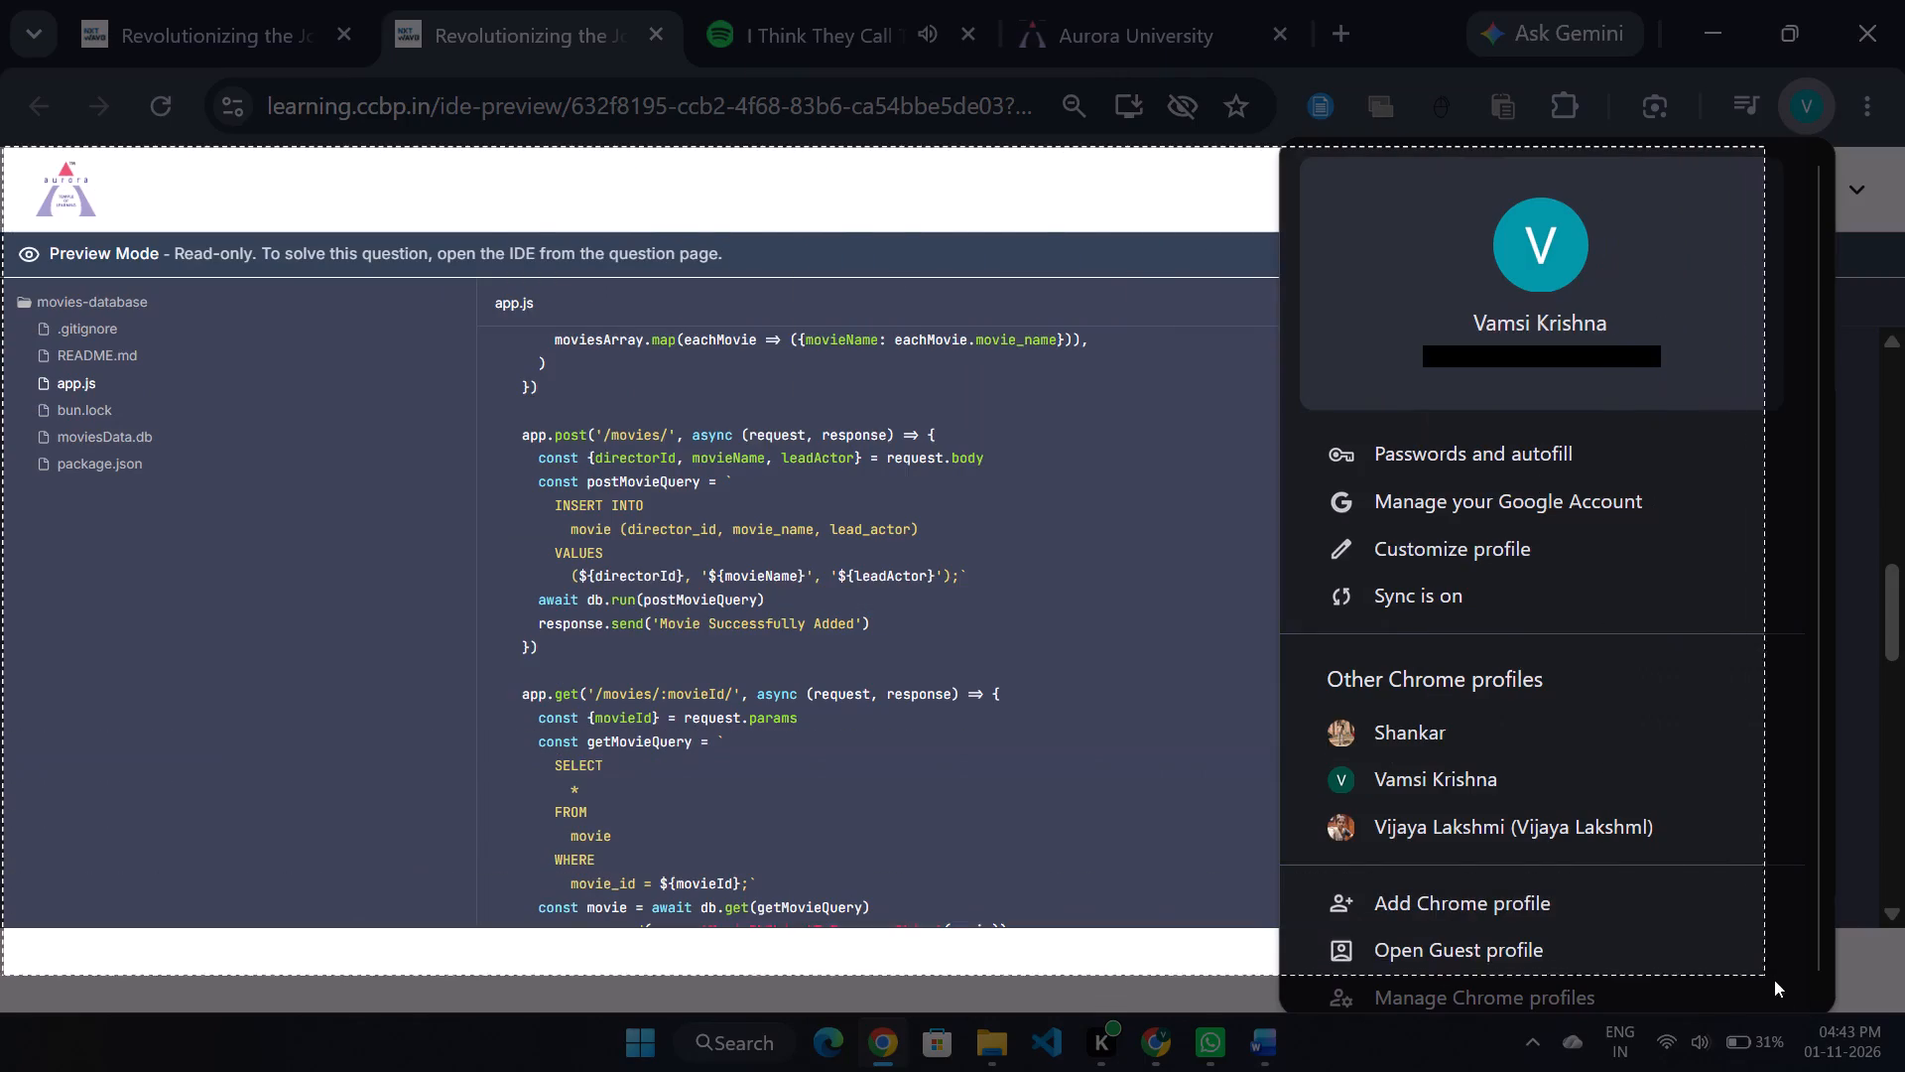
{"action": "left_click_drag", "start_coordinate": [1774, 980], "coordinate": [1810, 985]}
Return to Word and paste the third Movies code screenshot at the top of page 5.
{"action": "left_click", "coordinate": [1269, 1060]}
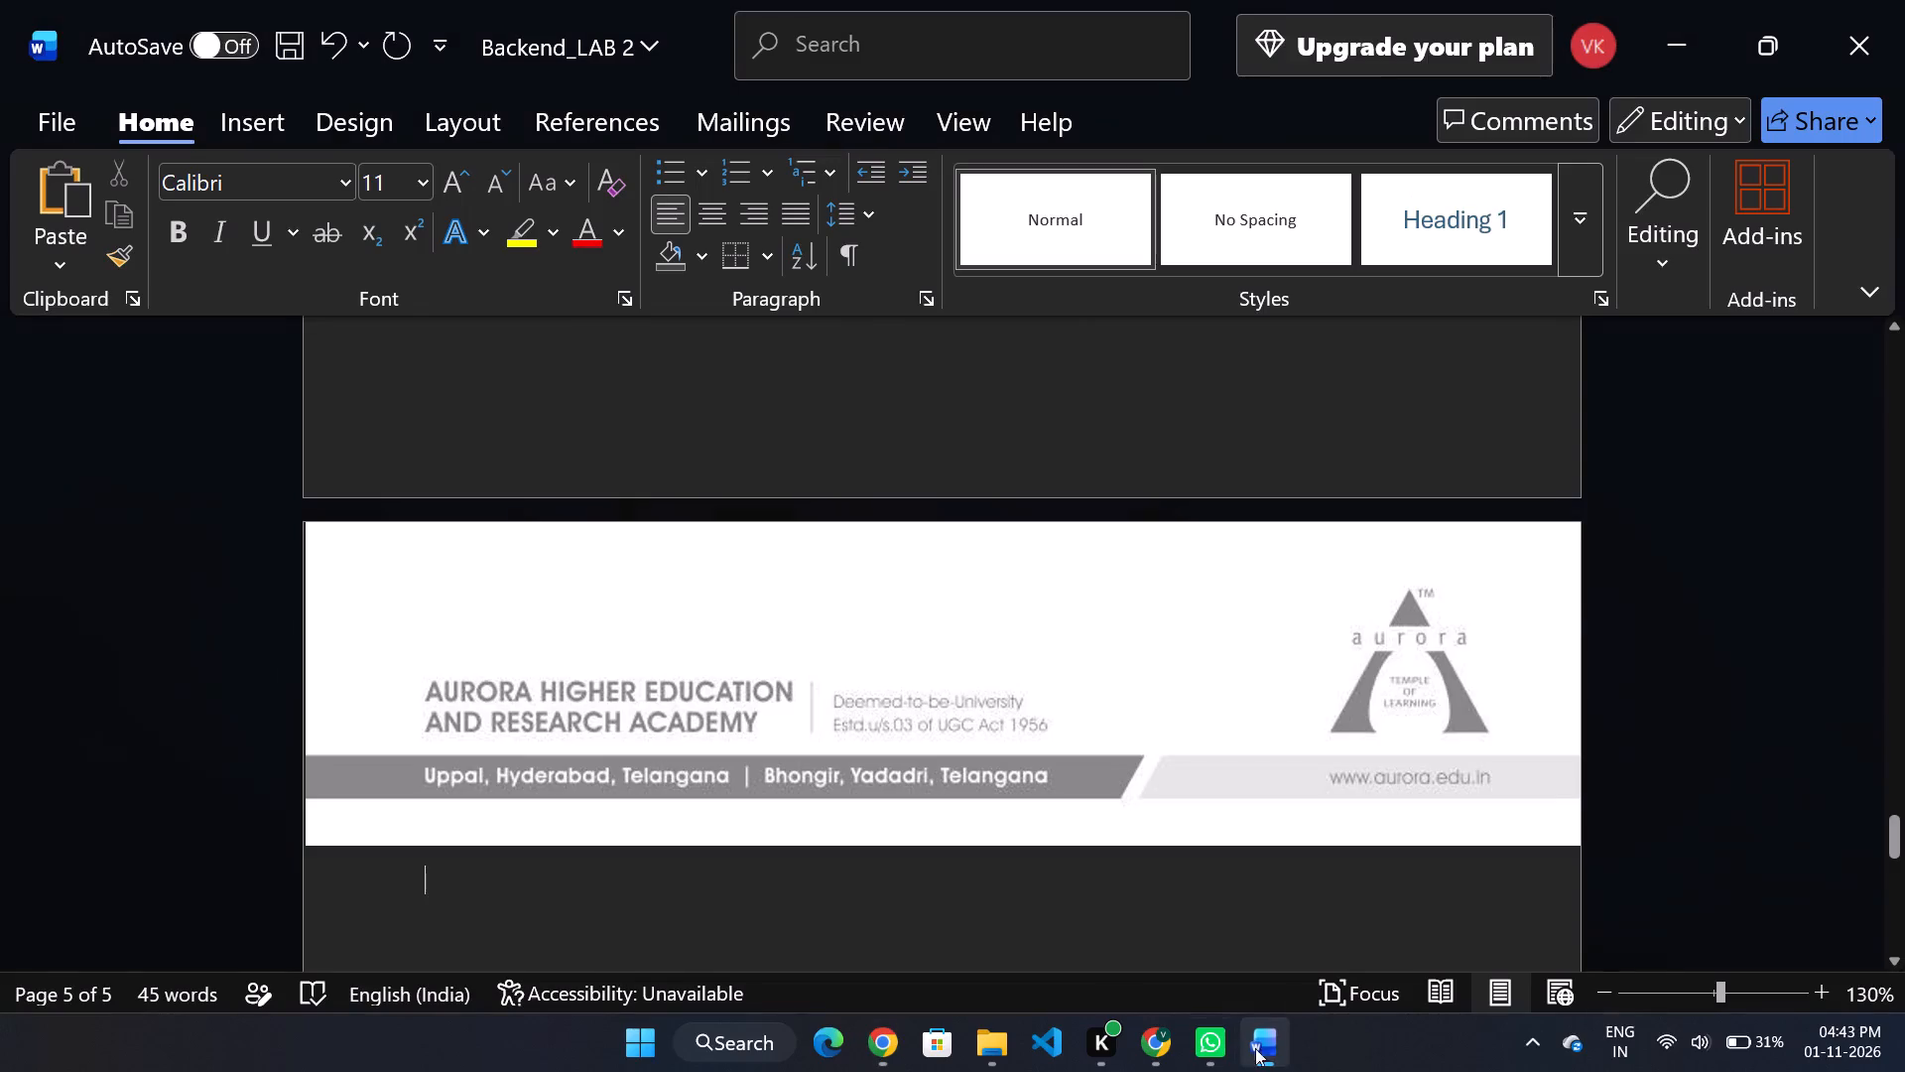
{"action": "key", "text": "ctrl+v"}
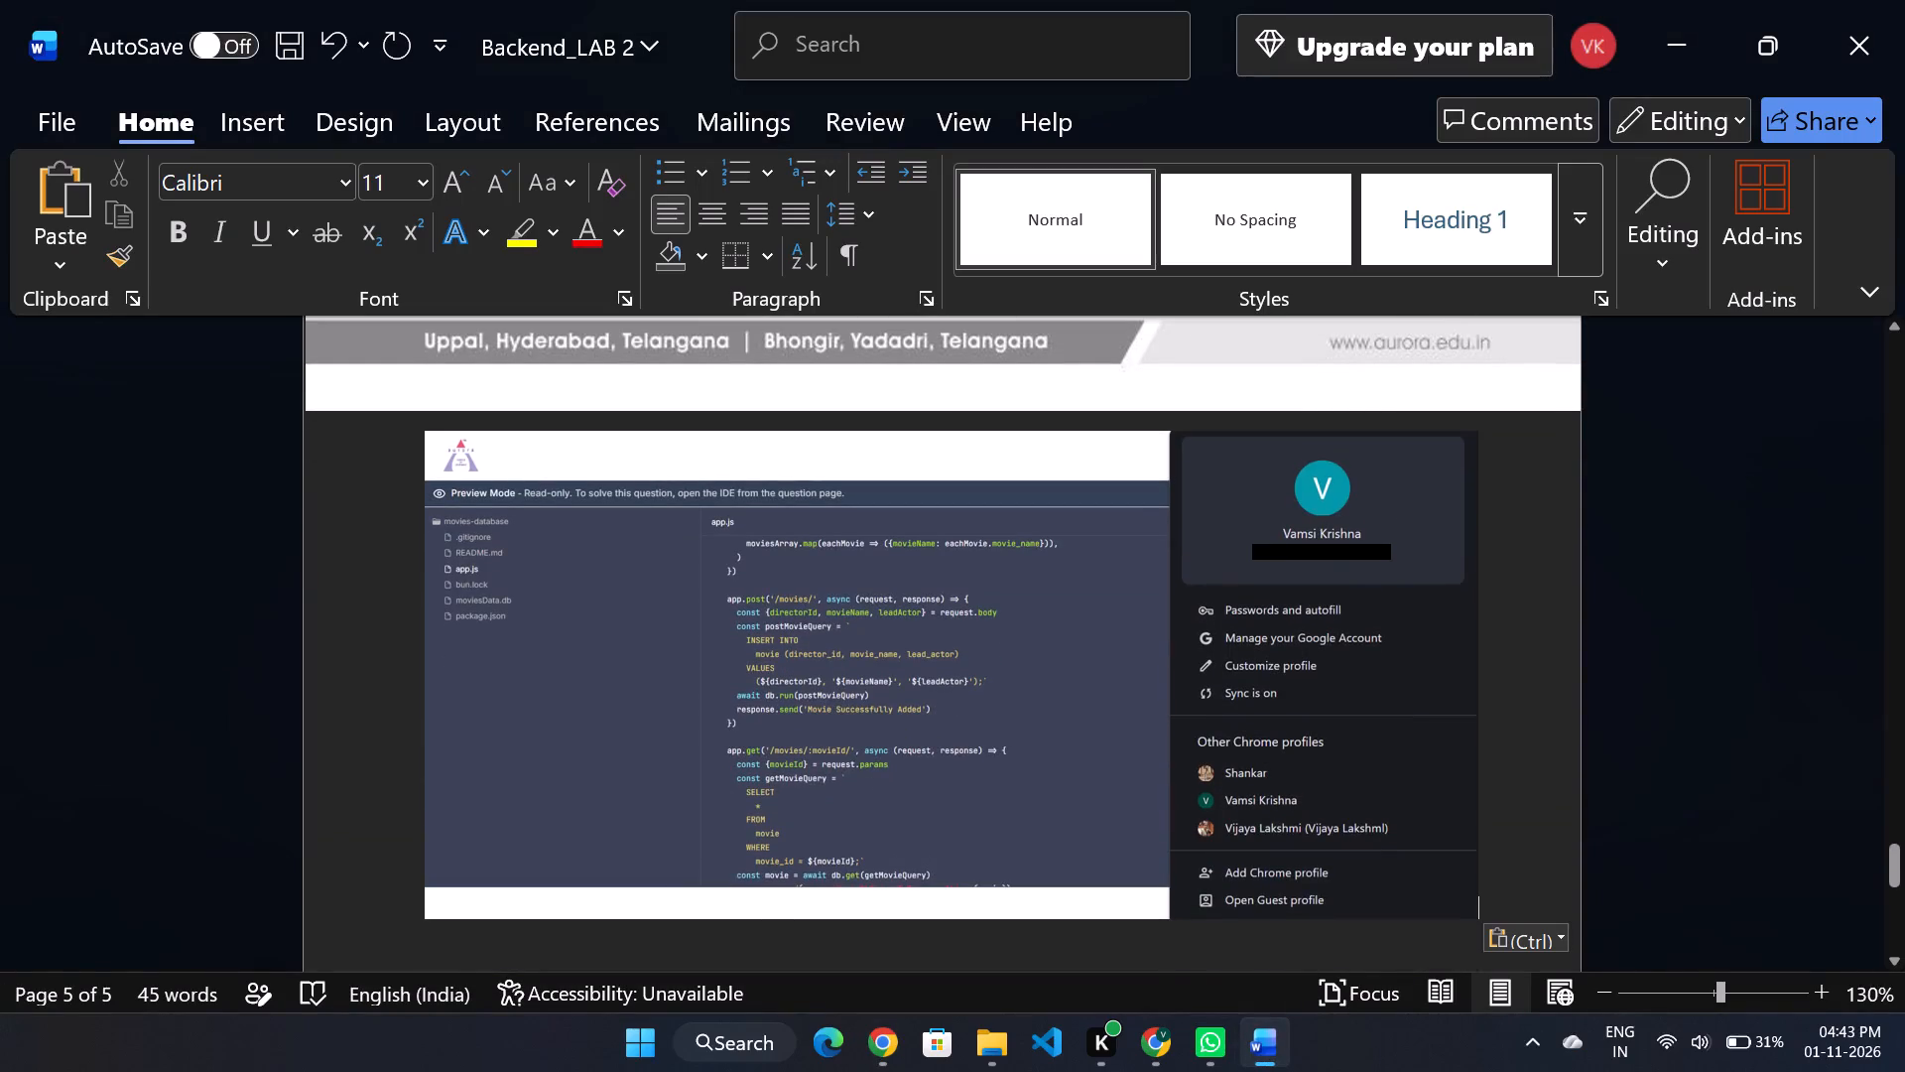
Back in Chrome, snip the Movies app.js section with the PUT and DELETE '/movies/:movieId/' routes, with the browser profile card open.
{"action": "left_click", "coordinate": [1662, 28]}
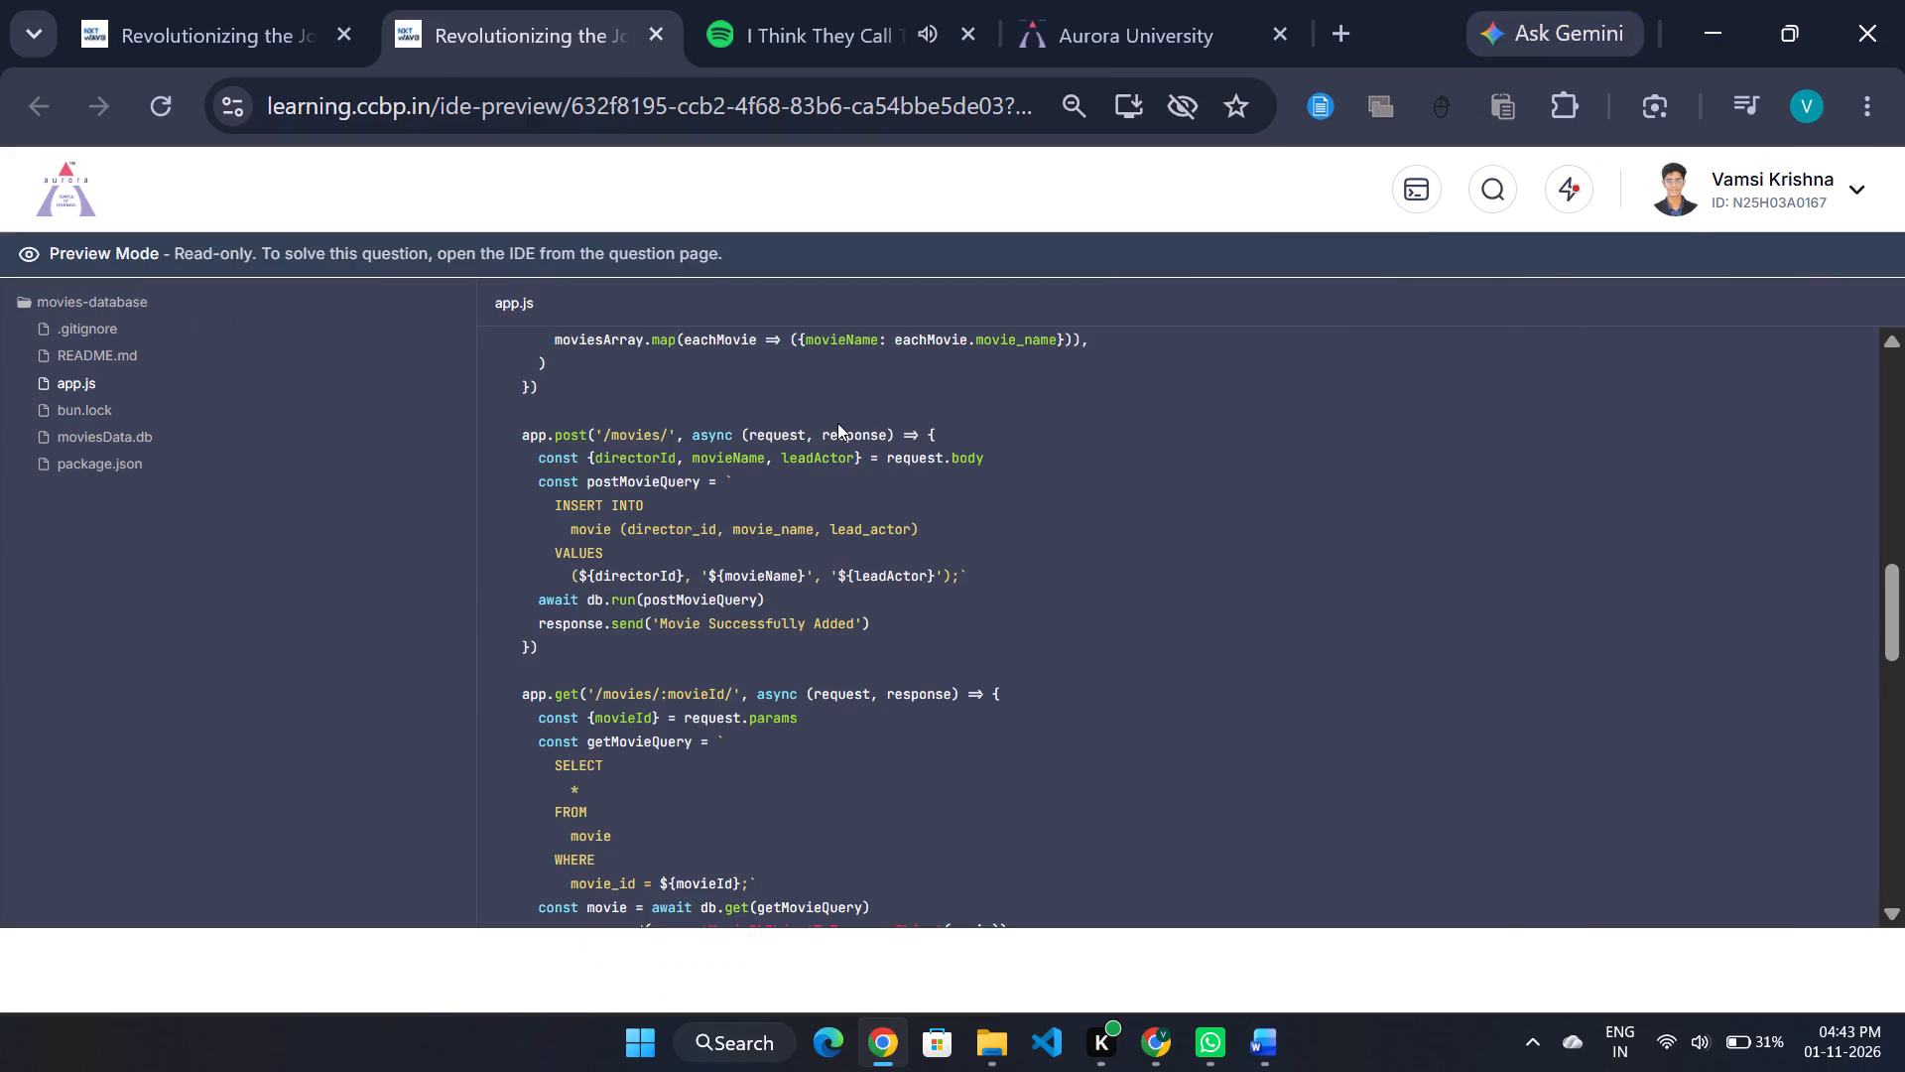
{"action": "scroll", "coordinate": [837, 423], "scroll_direction": "down", "scroll_amount": 4}
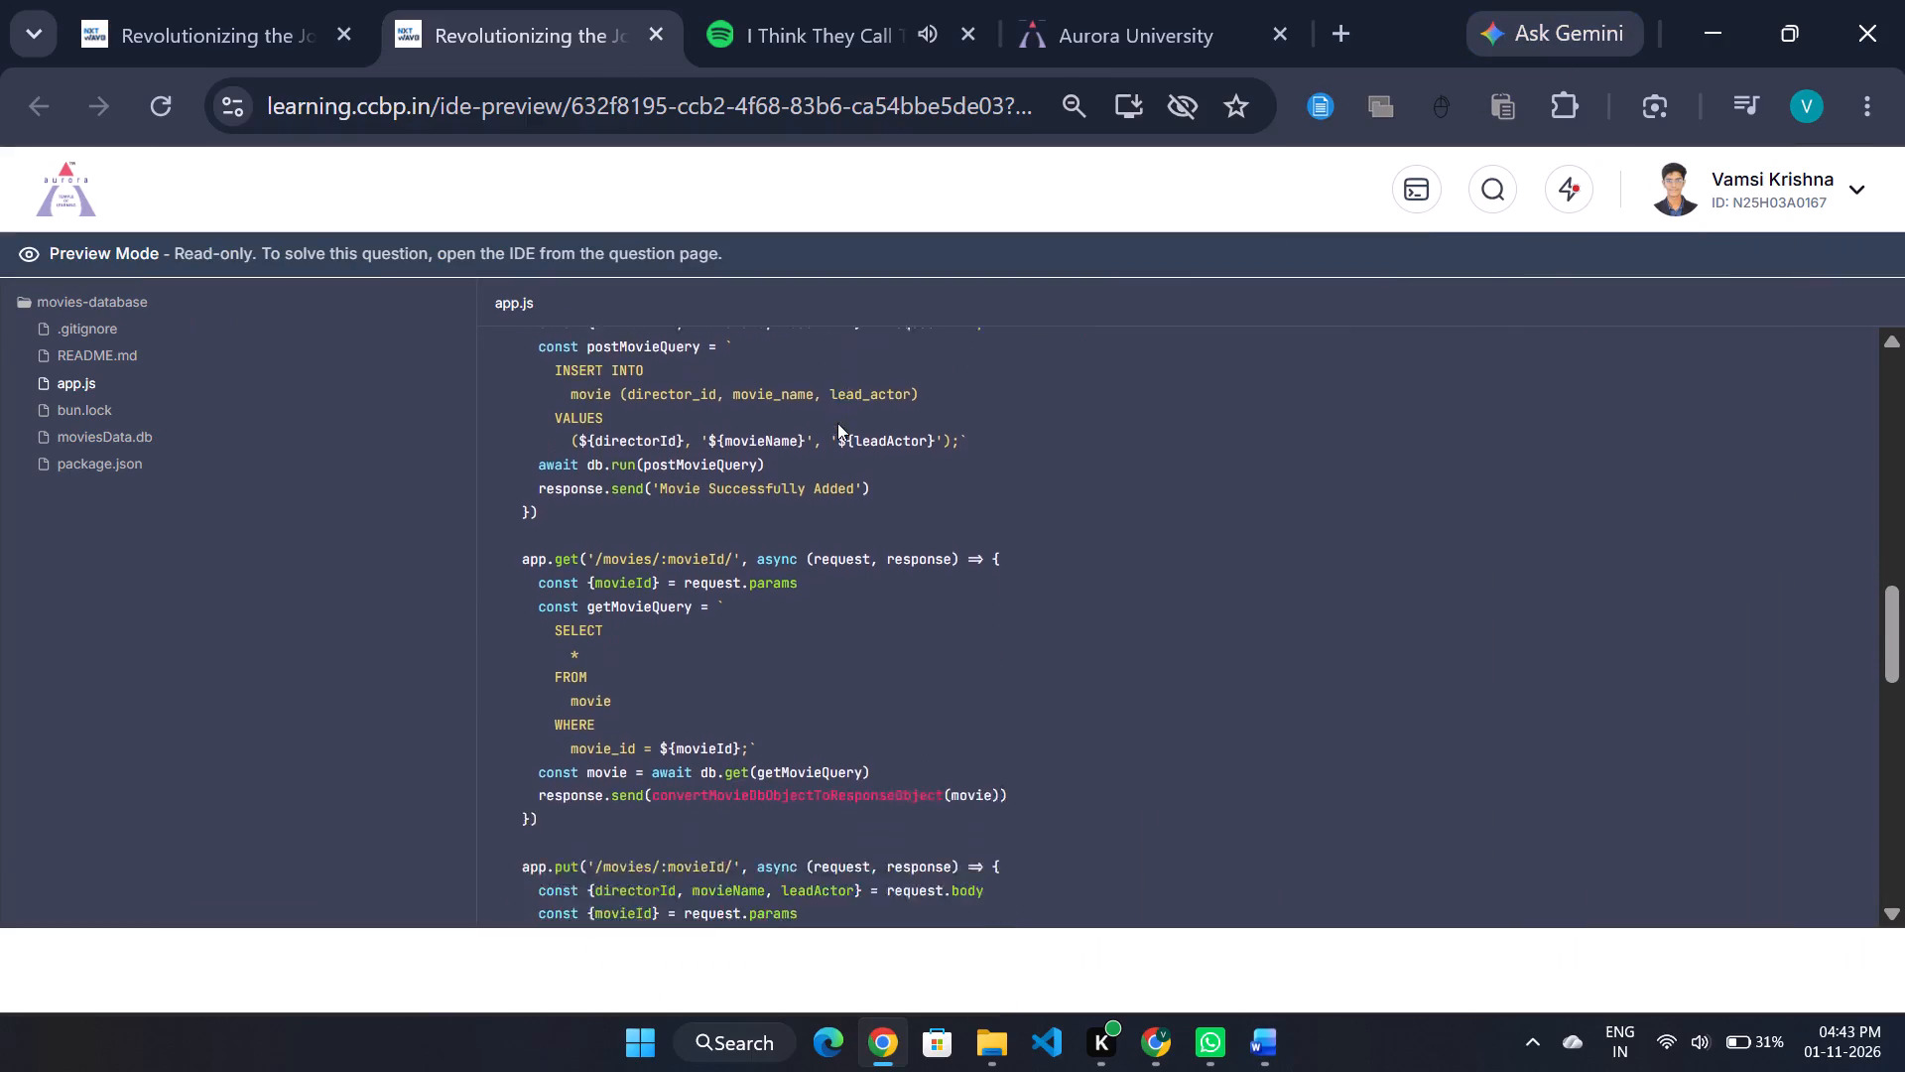
{"action": "scroll", "coordinate": [837, 423], "scroll_direction": "down", "scroll_amount": 4}
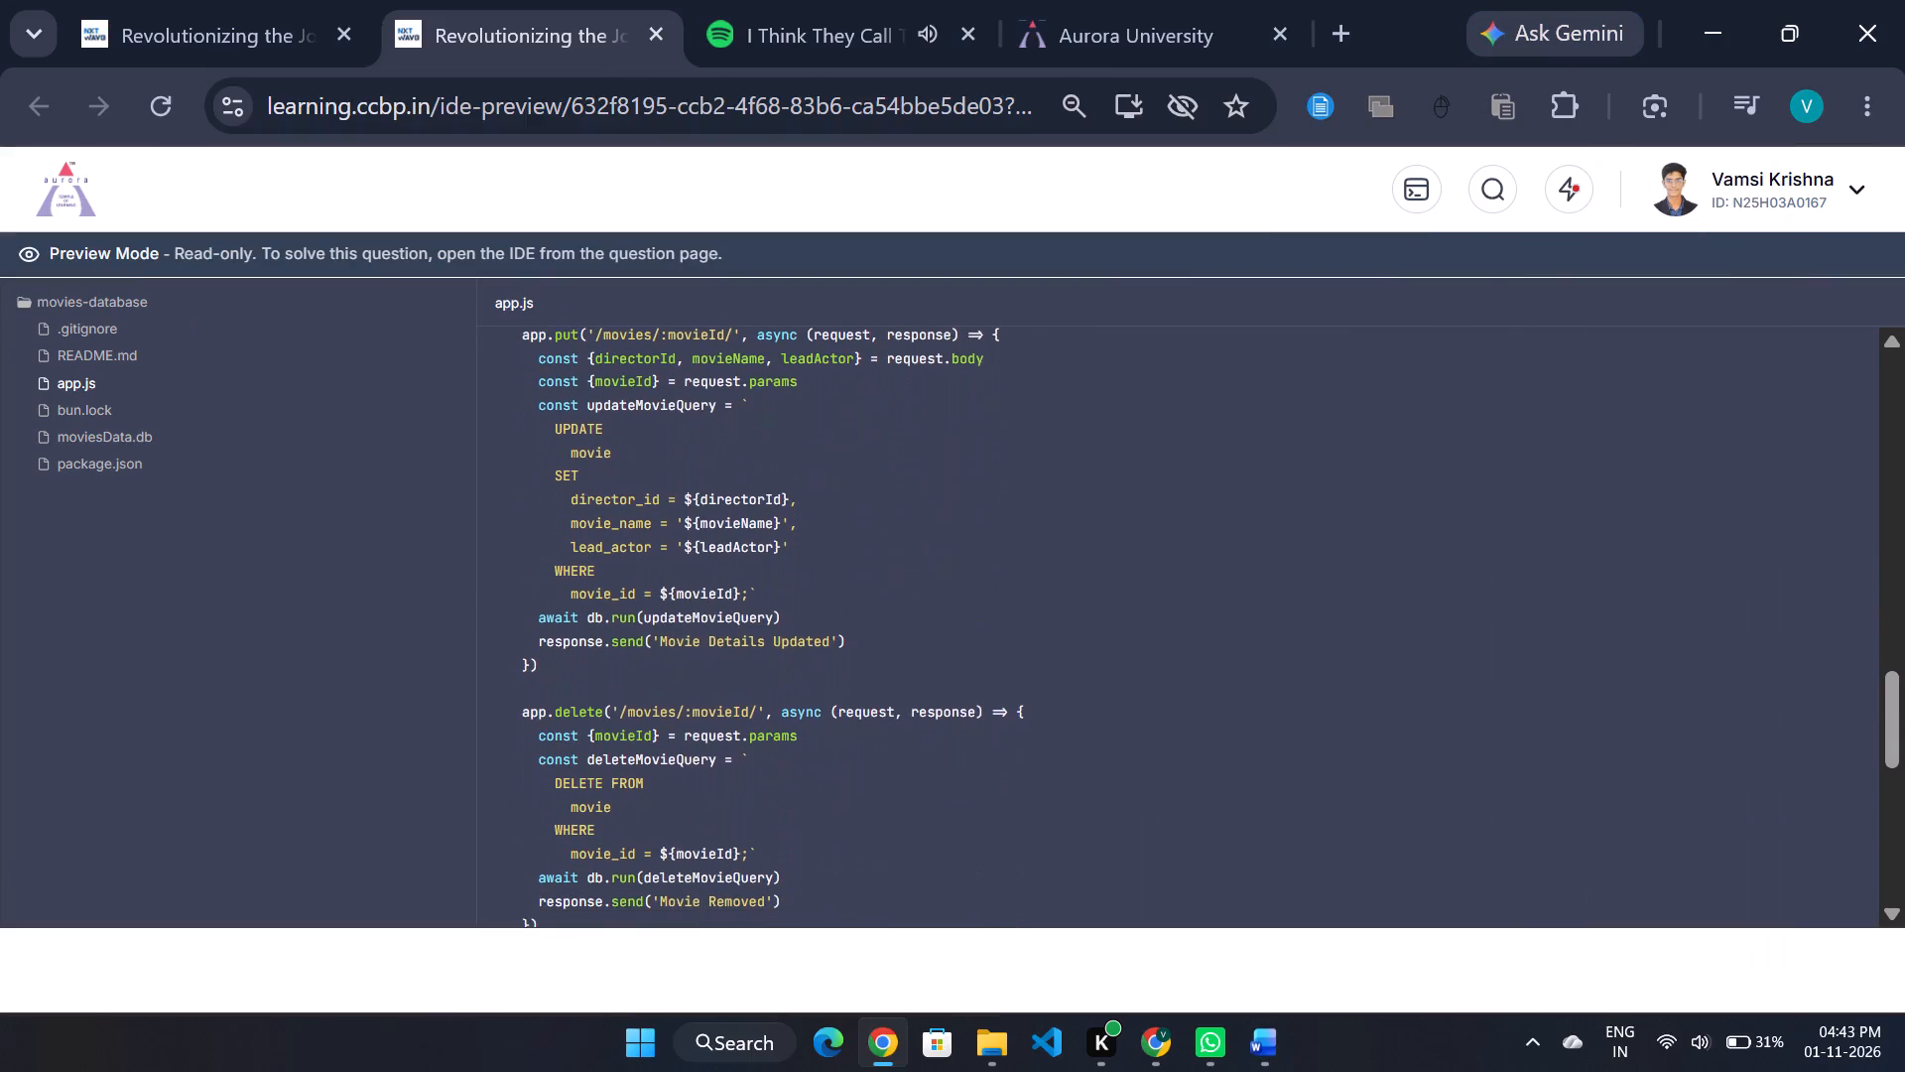
{"action": "scroll", "coordinate": [837, 423], "scroll_direction": "down", "scroll_amount": 3}
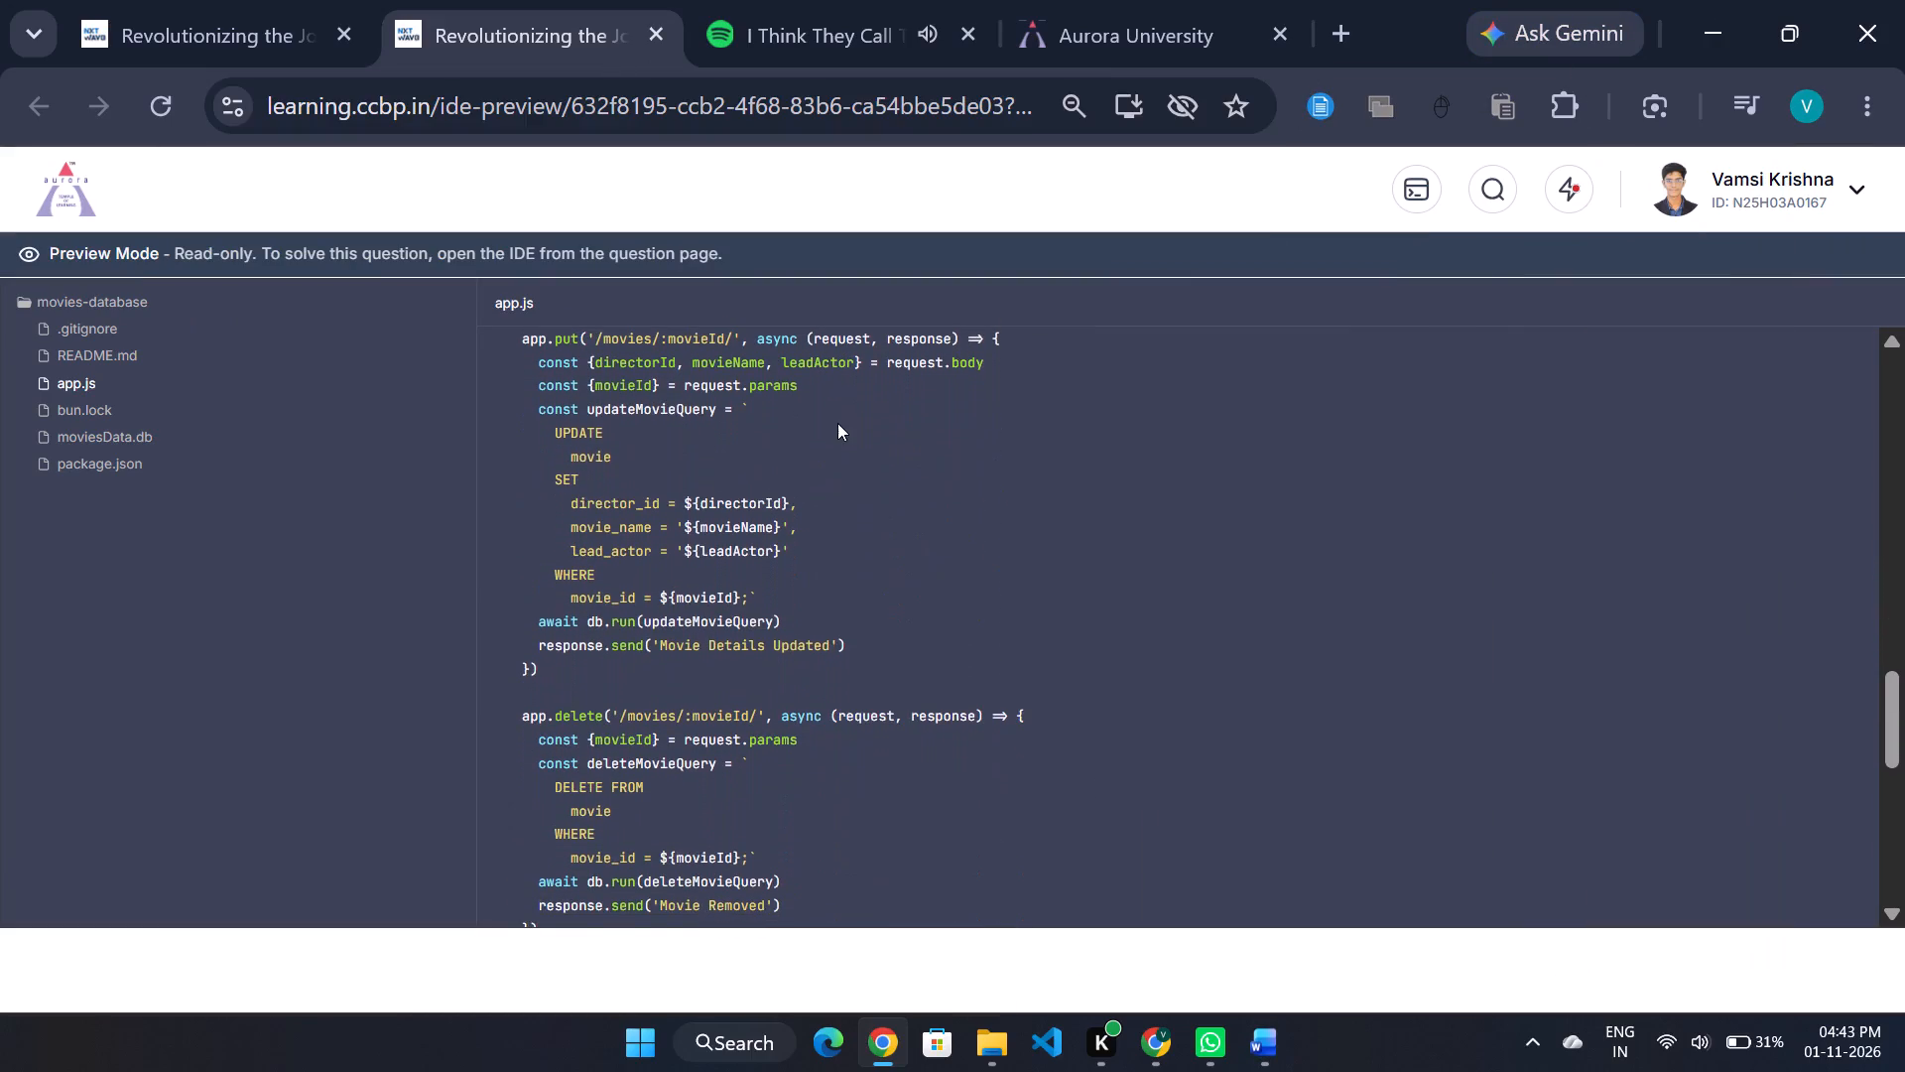
{"action": "key", "text": "Print"}
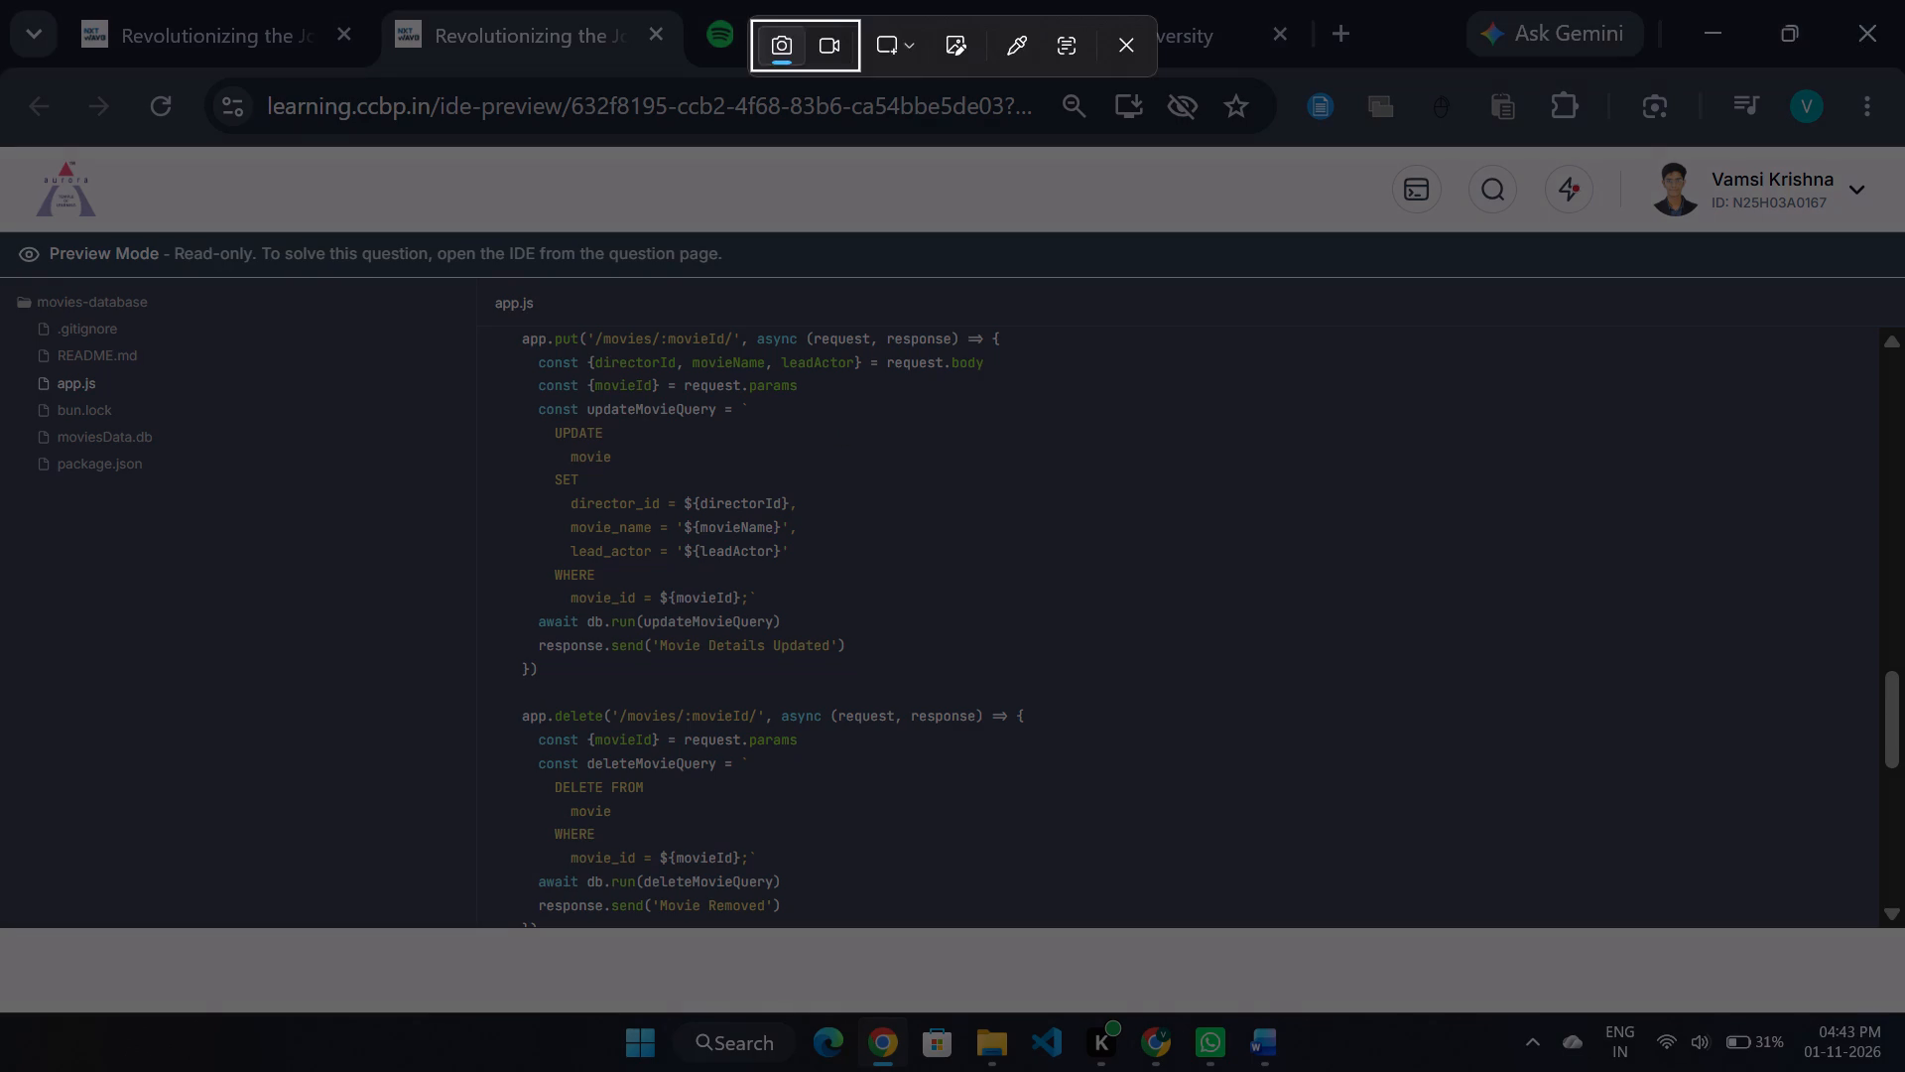
{"action": "key", "text": "Escape"}
{"action": "left_click", "coordinate": [1825, 105]}
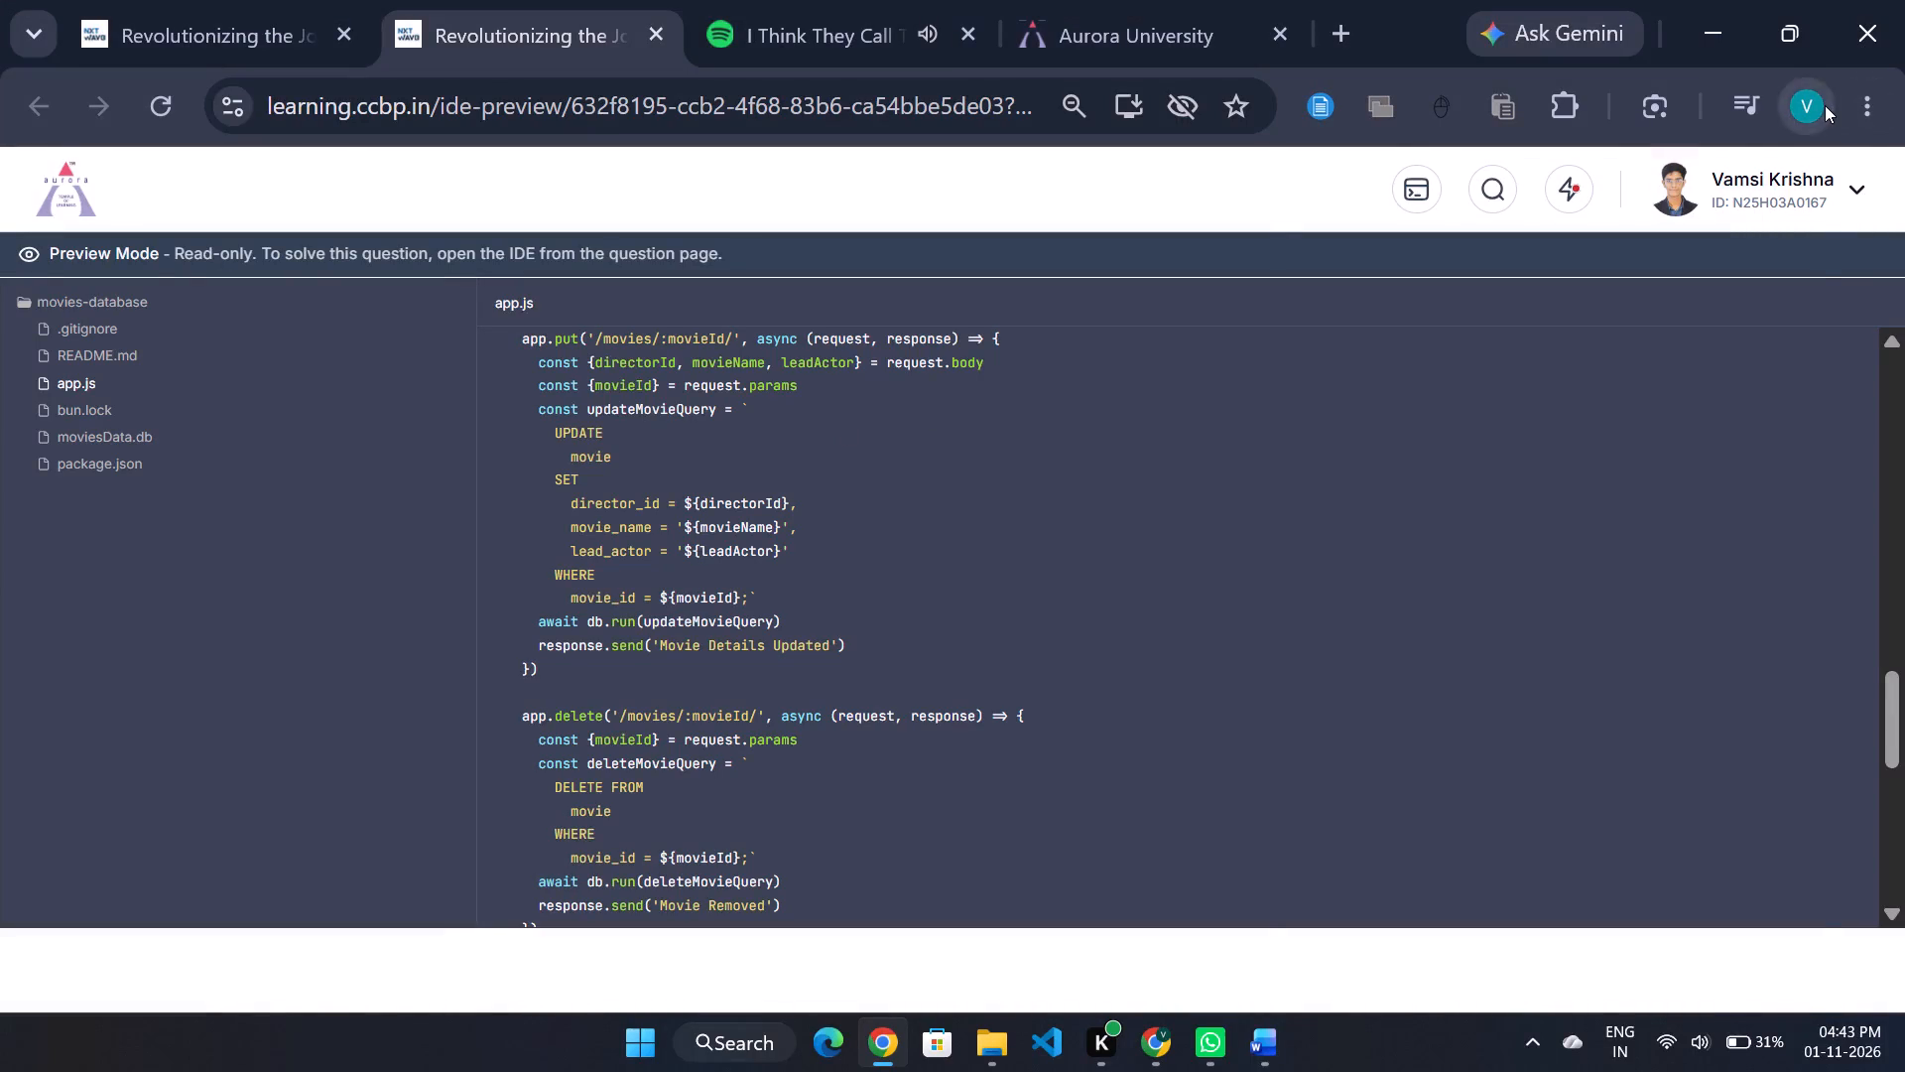
{"action": "key", "text": "Print"}
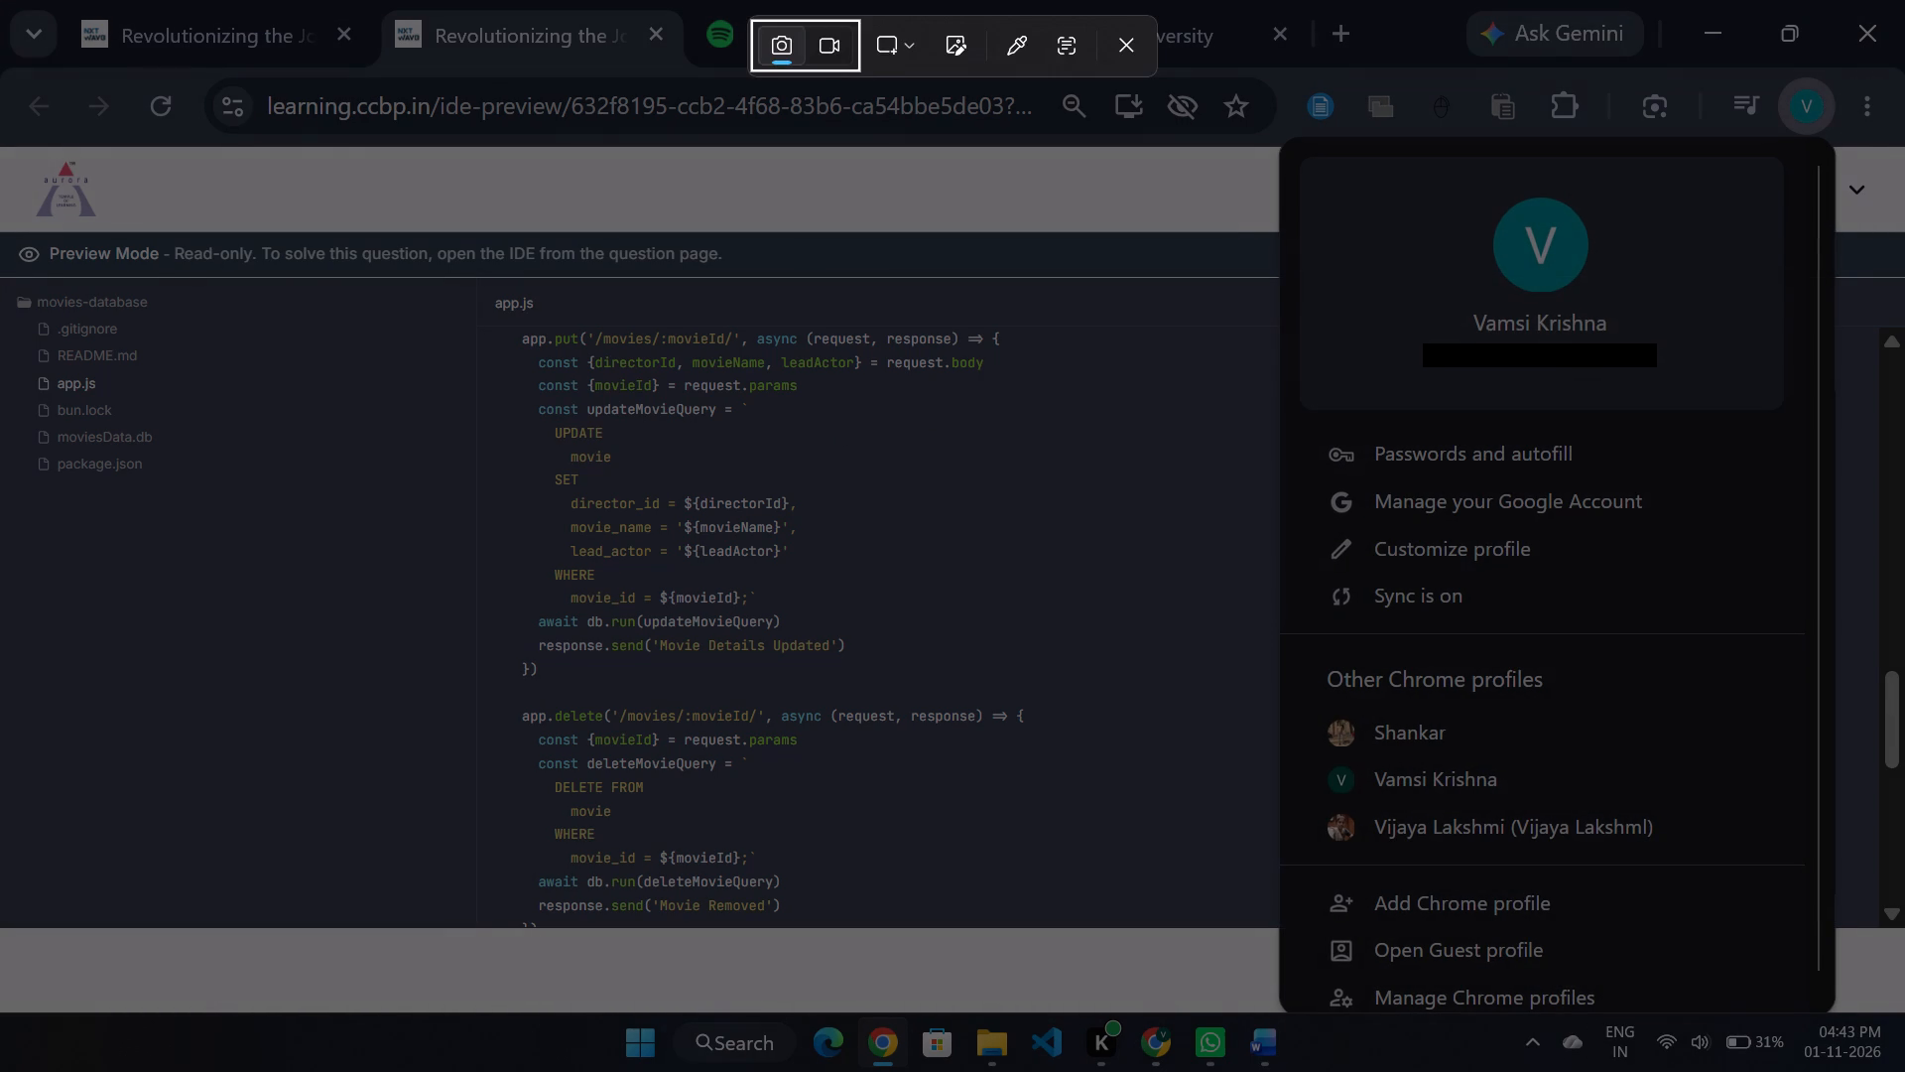
{"action": "left_click_drag", "start_coordinate": [10, 150], "coordinate": [1480, 854]}
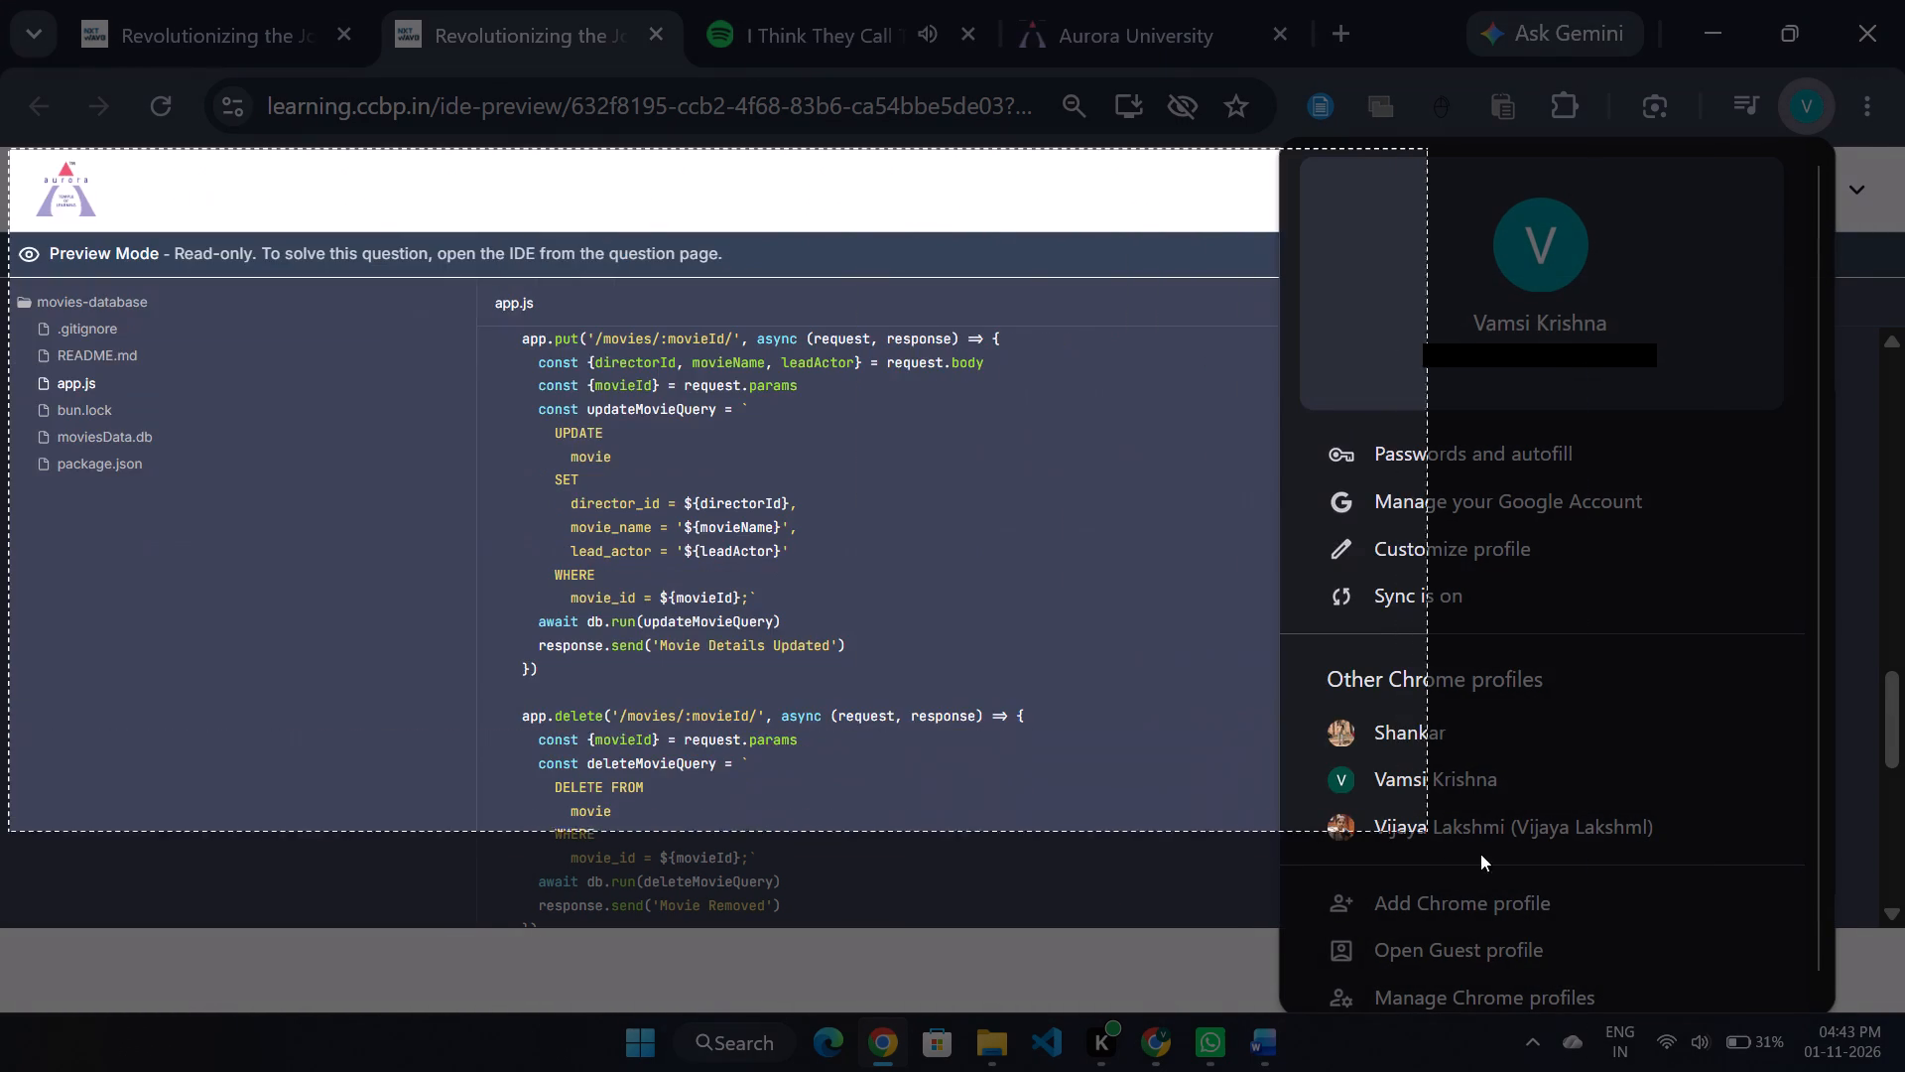
{"action": "left_click_drag", "start_coordinate": [1480, 854], "coordinate": [1809, 977]}
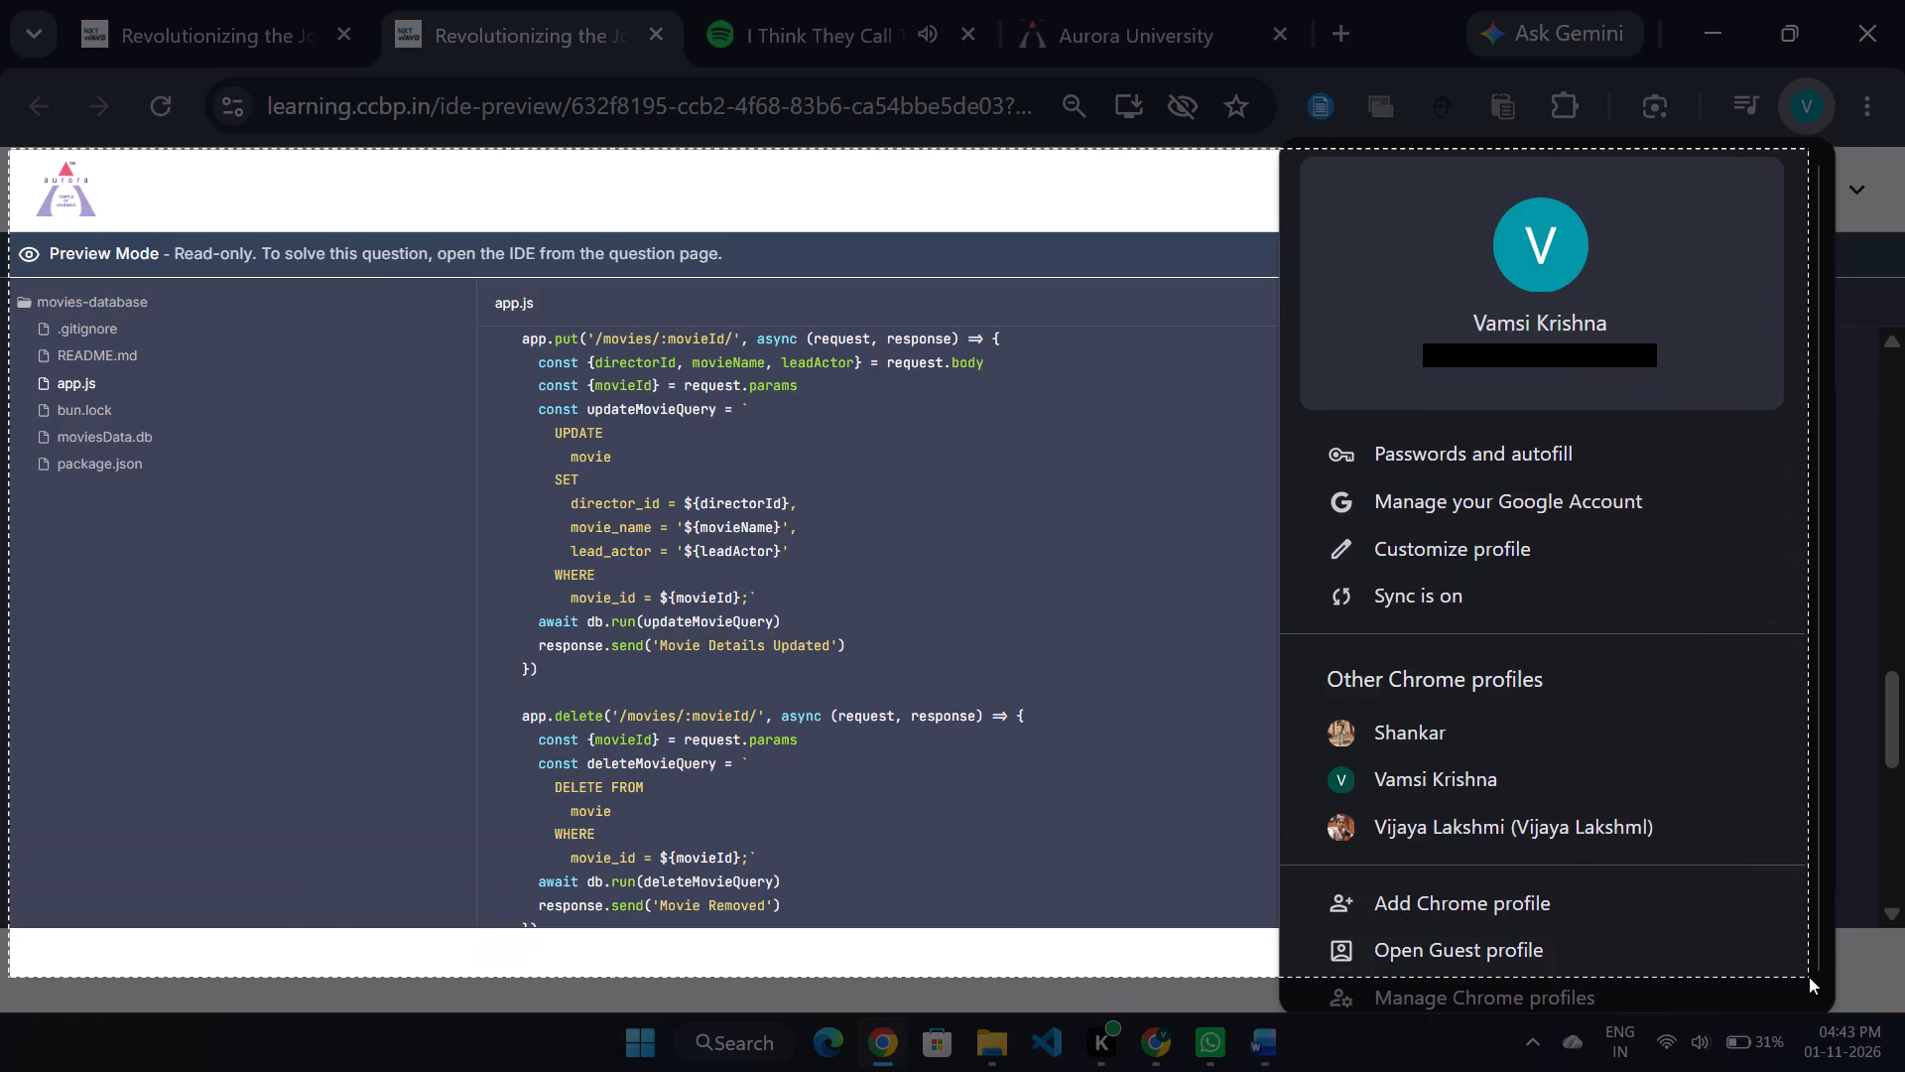
{"action": "left_click_drag", "start_coordinate": [1809, 977], "coordinate": [1813, 977]}
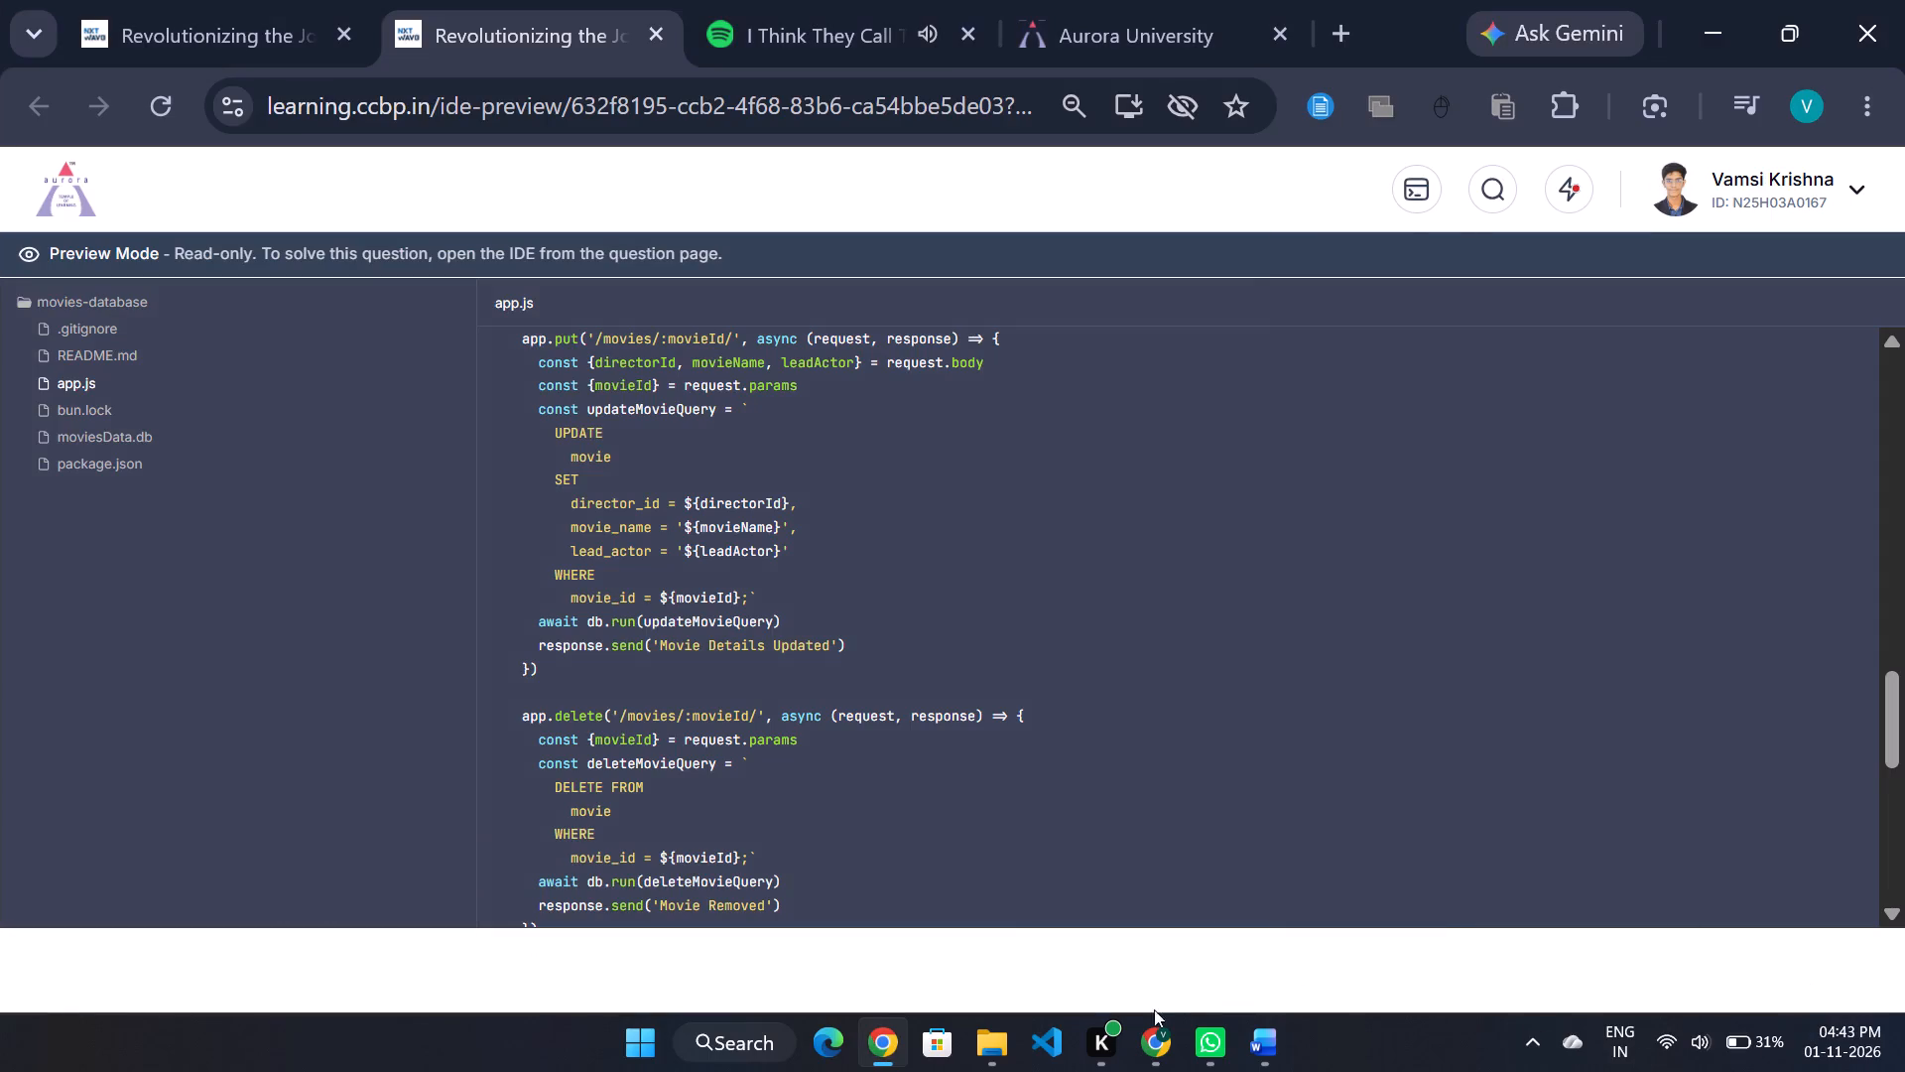
Return to Word and paste the fourth Movies code screenshot two line breaks below the third one on page 5.
{"action": "left_click", "coordinate": [1278, 1031]}
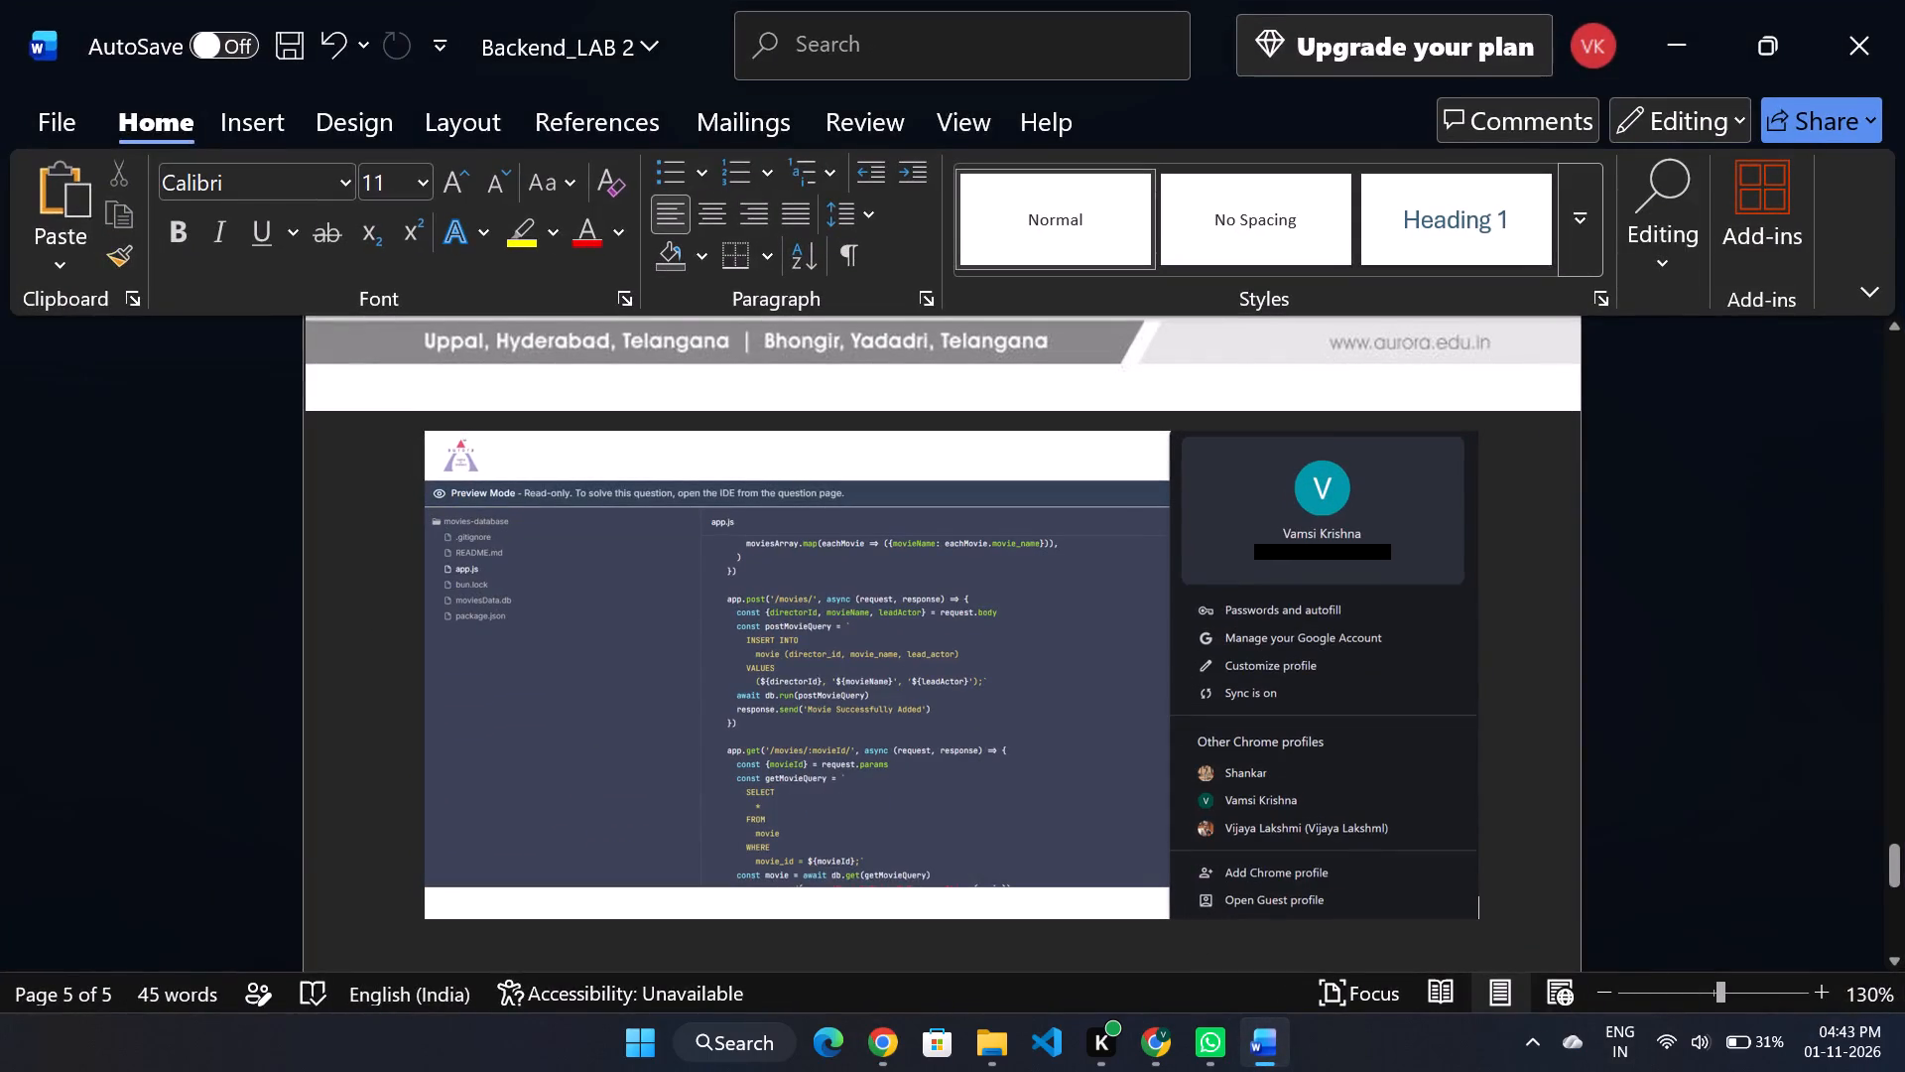
{"action": "key", "text": "Return"}
{"action": "key", "text": "Return"}
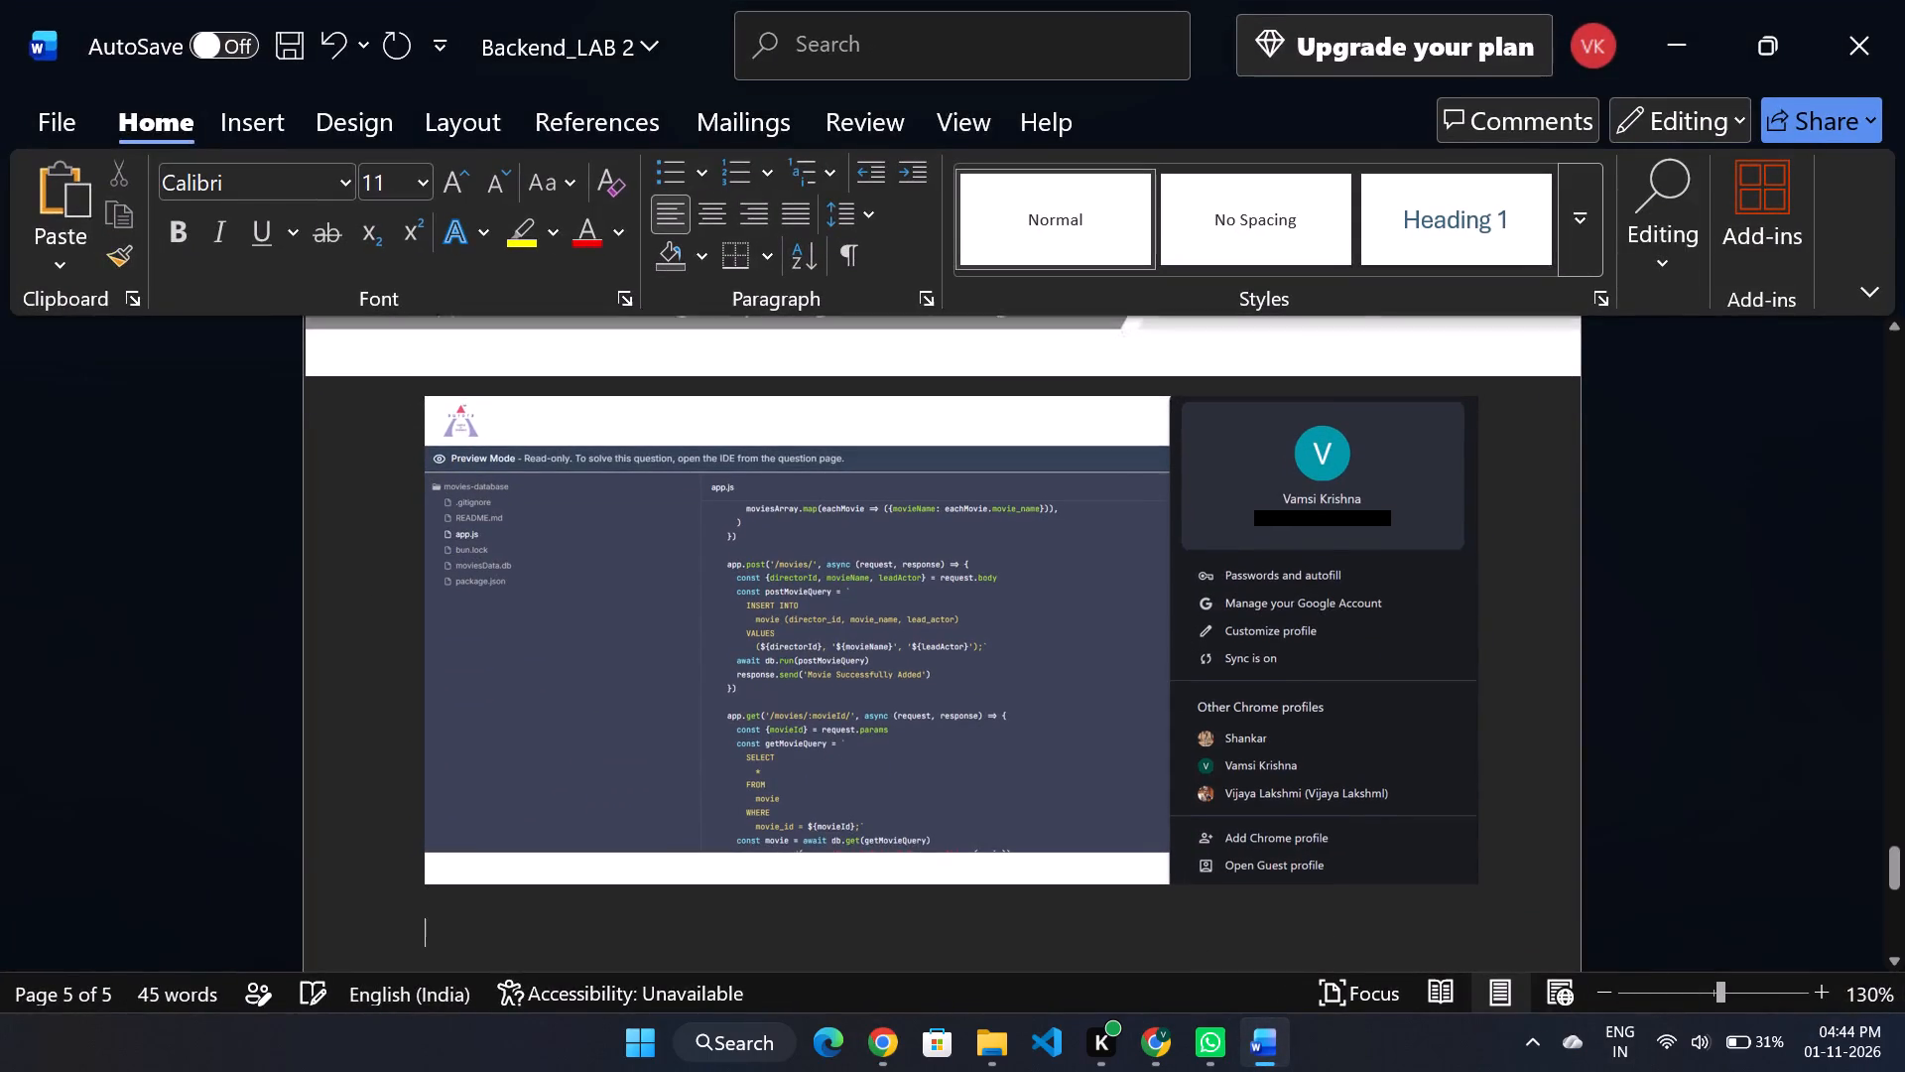
{"action": "key", "text": "ctrl+v"}
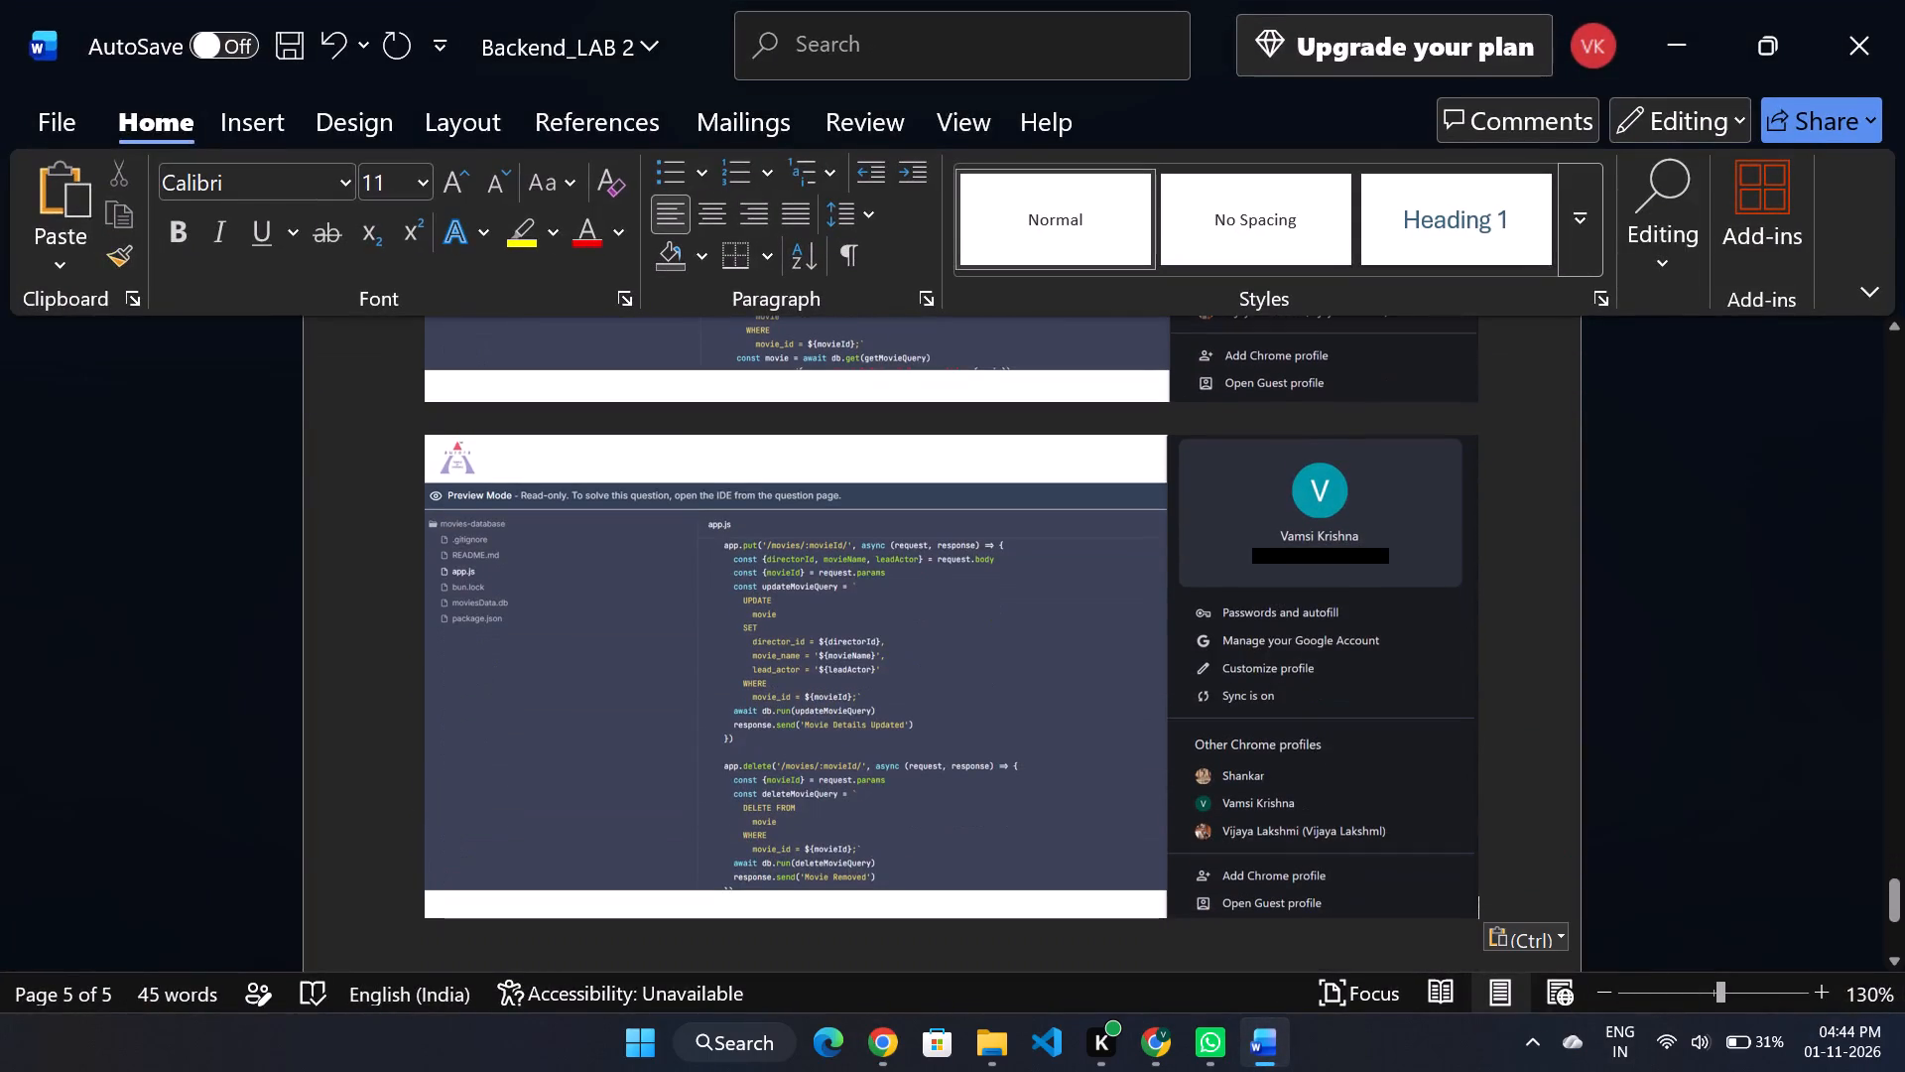
Switch to Chrome and snip the Movies app.js section with the GET '/directors/' and '/directors/:directorId/movies/' routes, with the browser profile card open.
{"action": "scroll", "coordinate": [1273, 668], "scroll_direction": "down", "scroll_amount": 9}
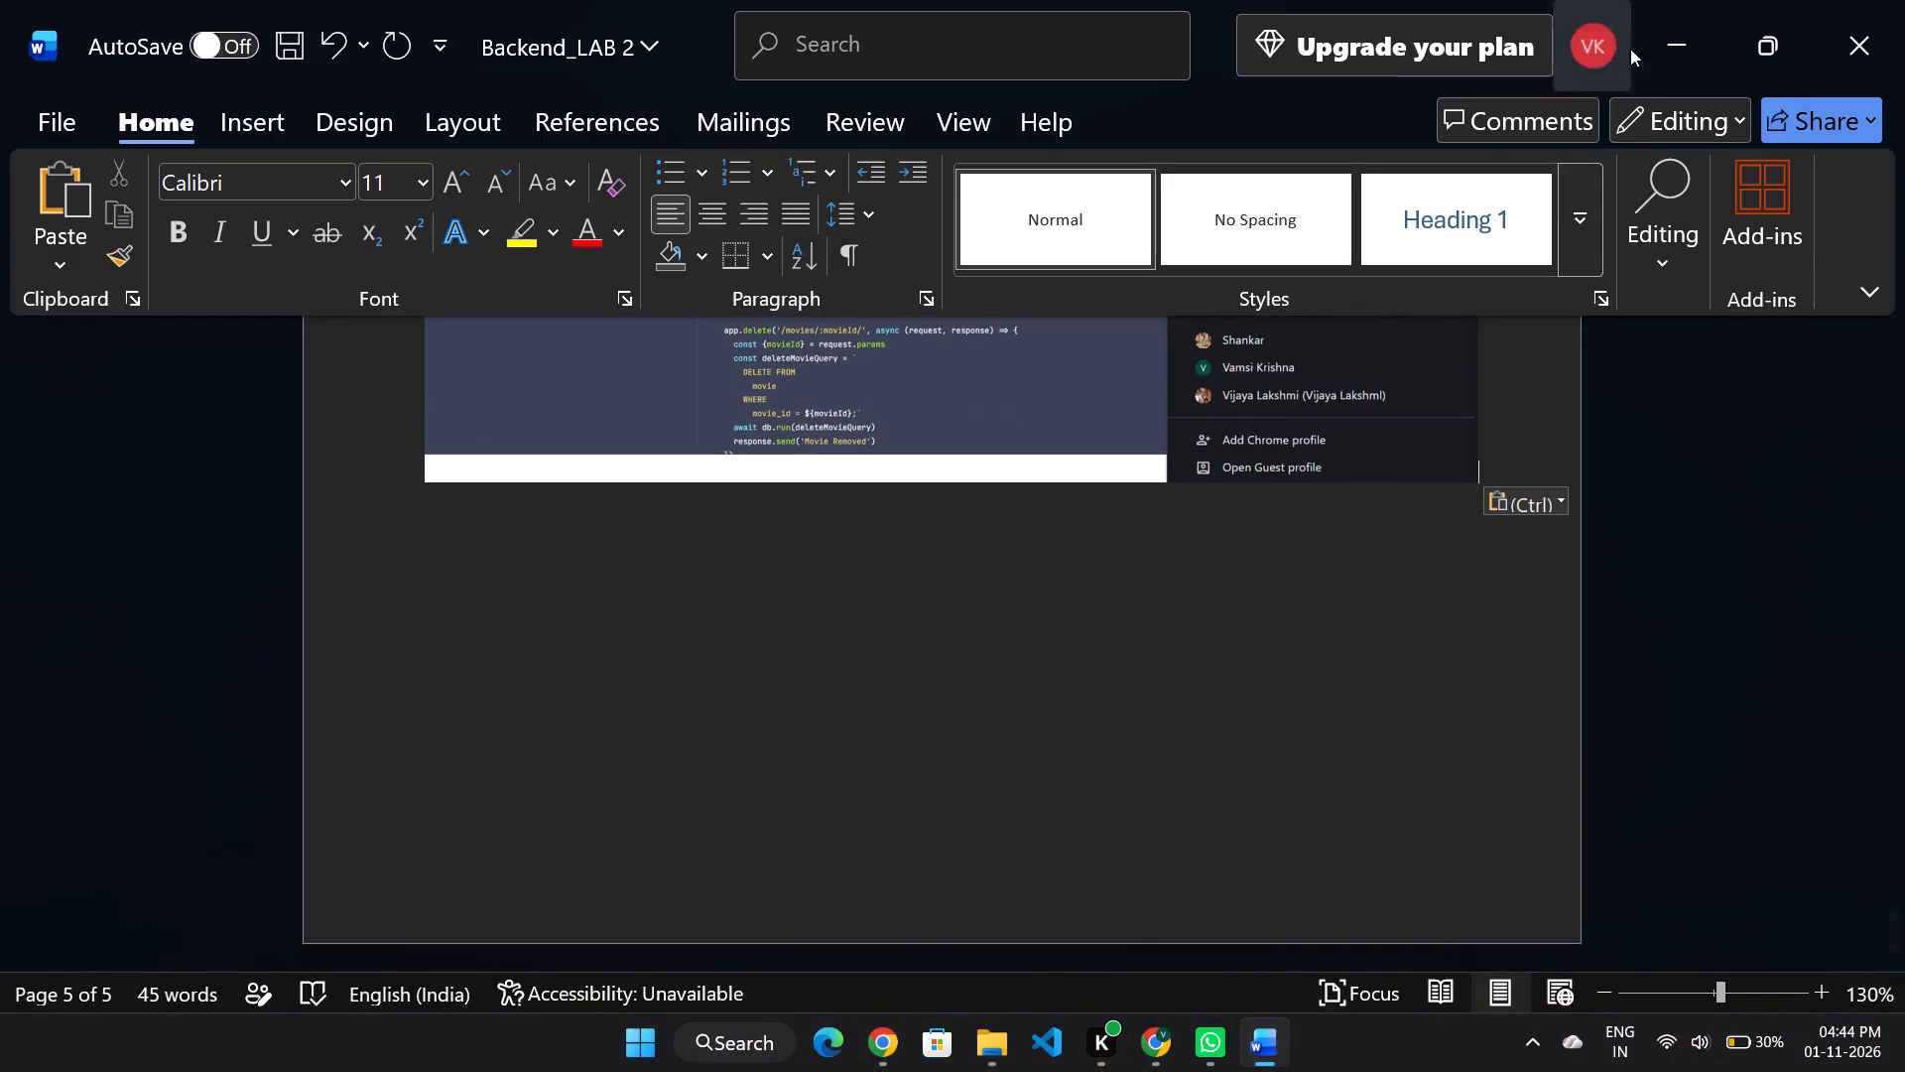
{"action": "left_click", "coordinate": [1661, 40]}
{"action": "scroll", "coordinate": [1205, 687], "scroll_direction": "down", "scroll_amount": 1}
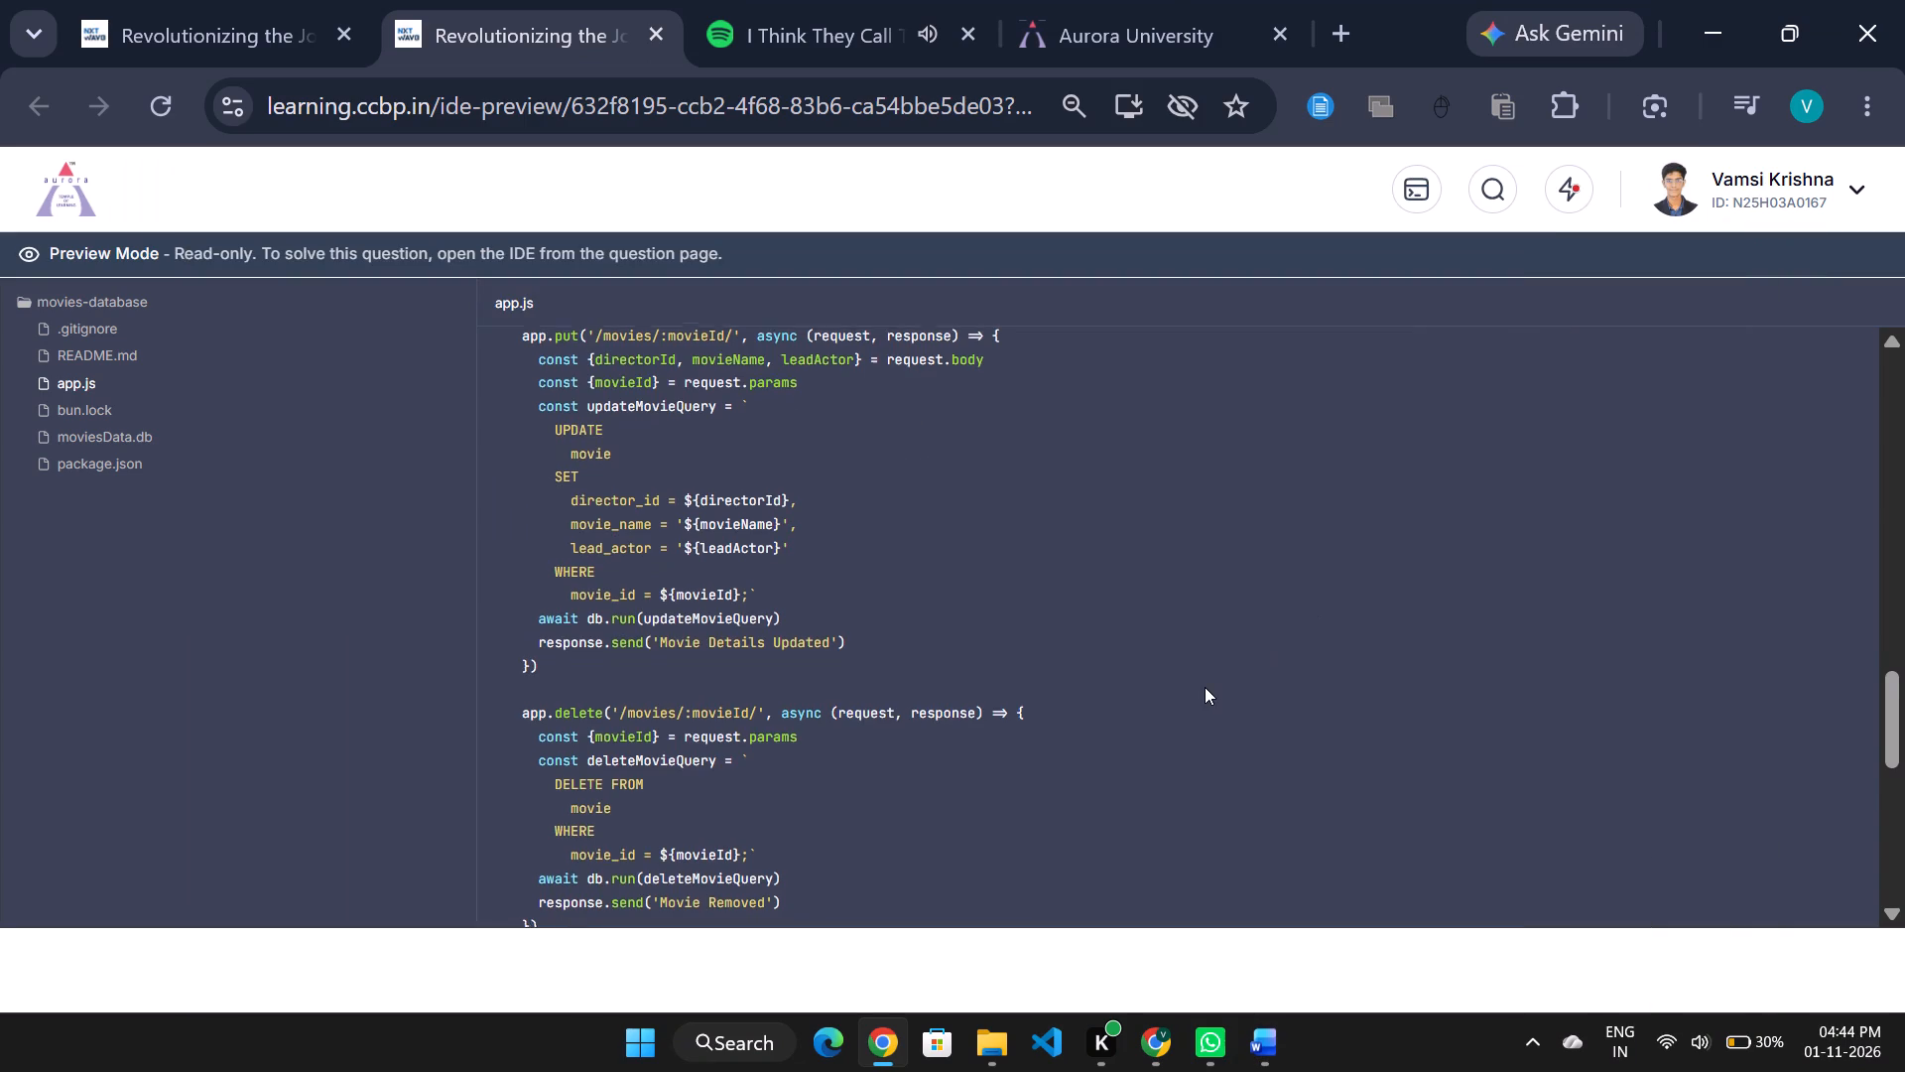
{"action": "scroll", "coordinate": [1205, 687], "scroll_direction": "down", "scroll_amount": 3}
{"action": "scroll", "coordinate": [1205, 687], "scroll_direction": "up", "scroll_amount": 1}
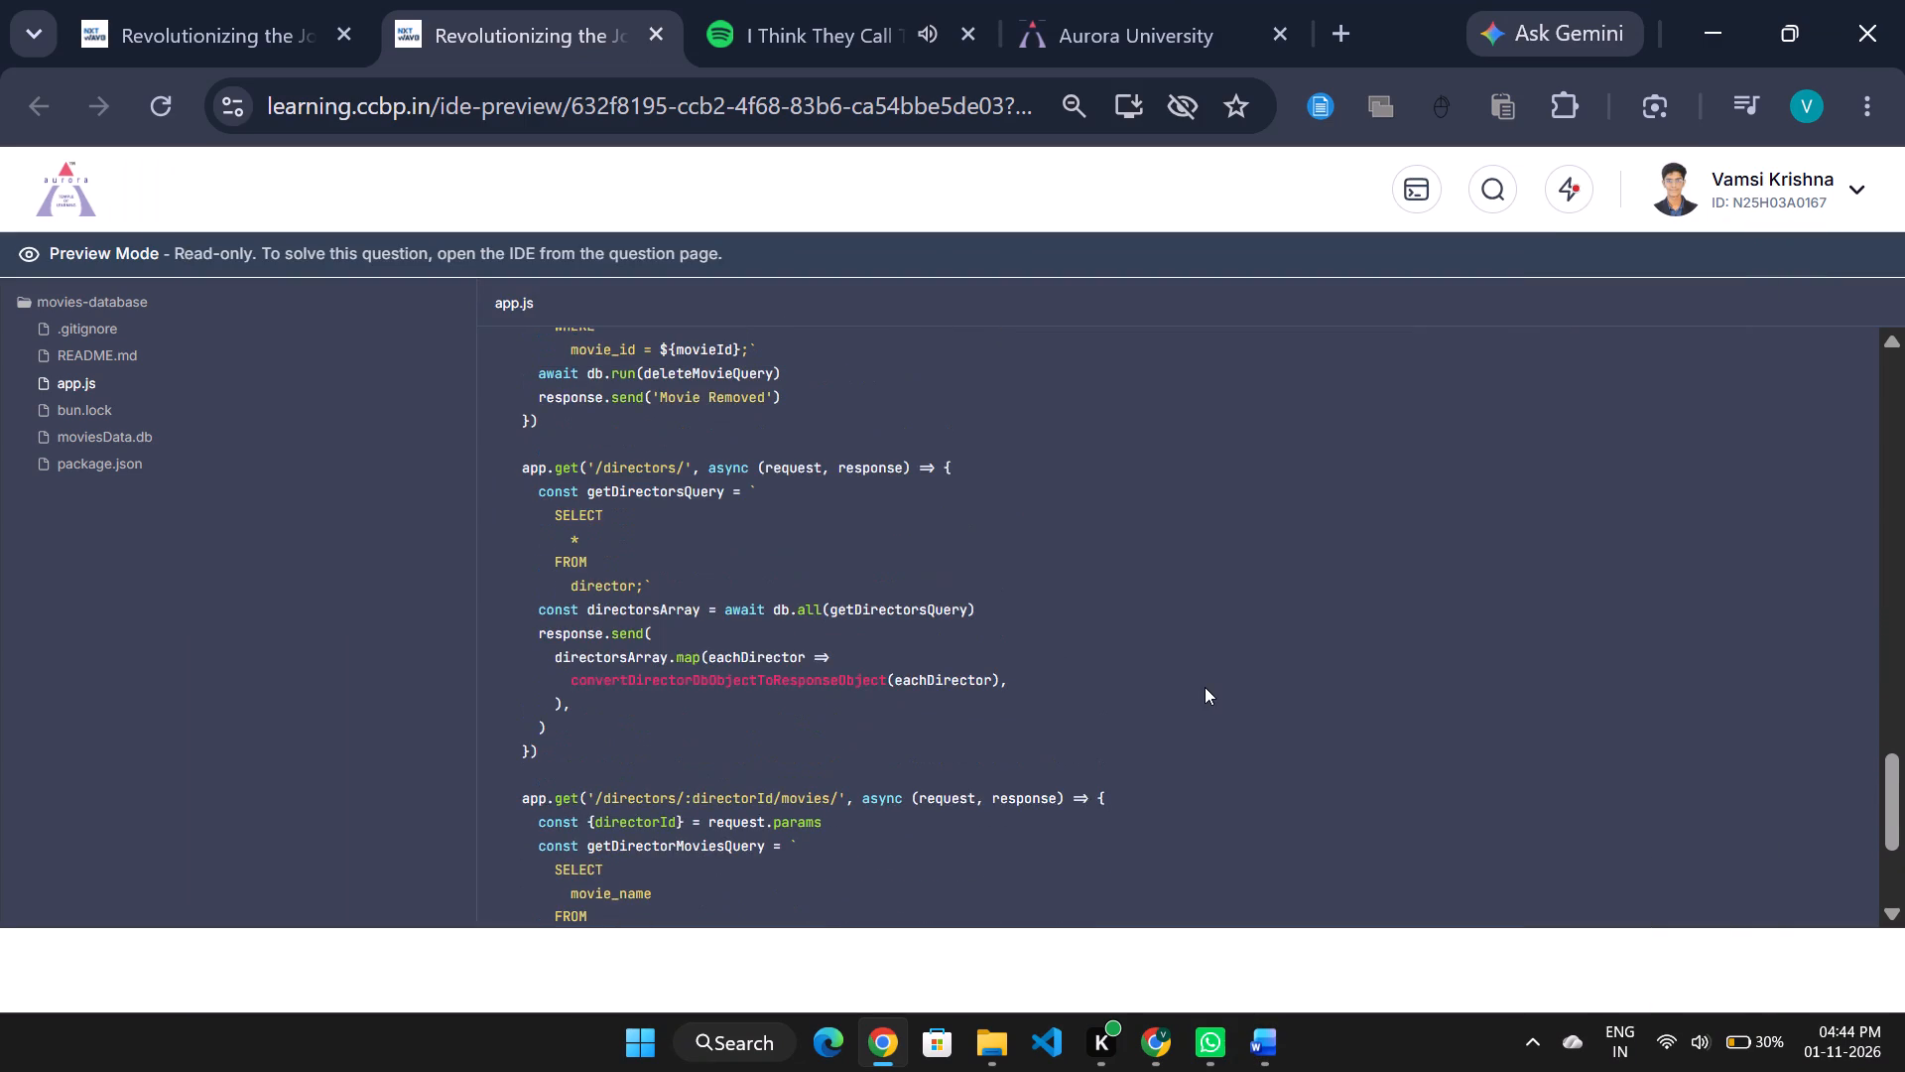
{"action": "scroll", "coordinate": [1205, 687], "scroll_direction": "down", "scroll_amount": 2}
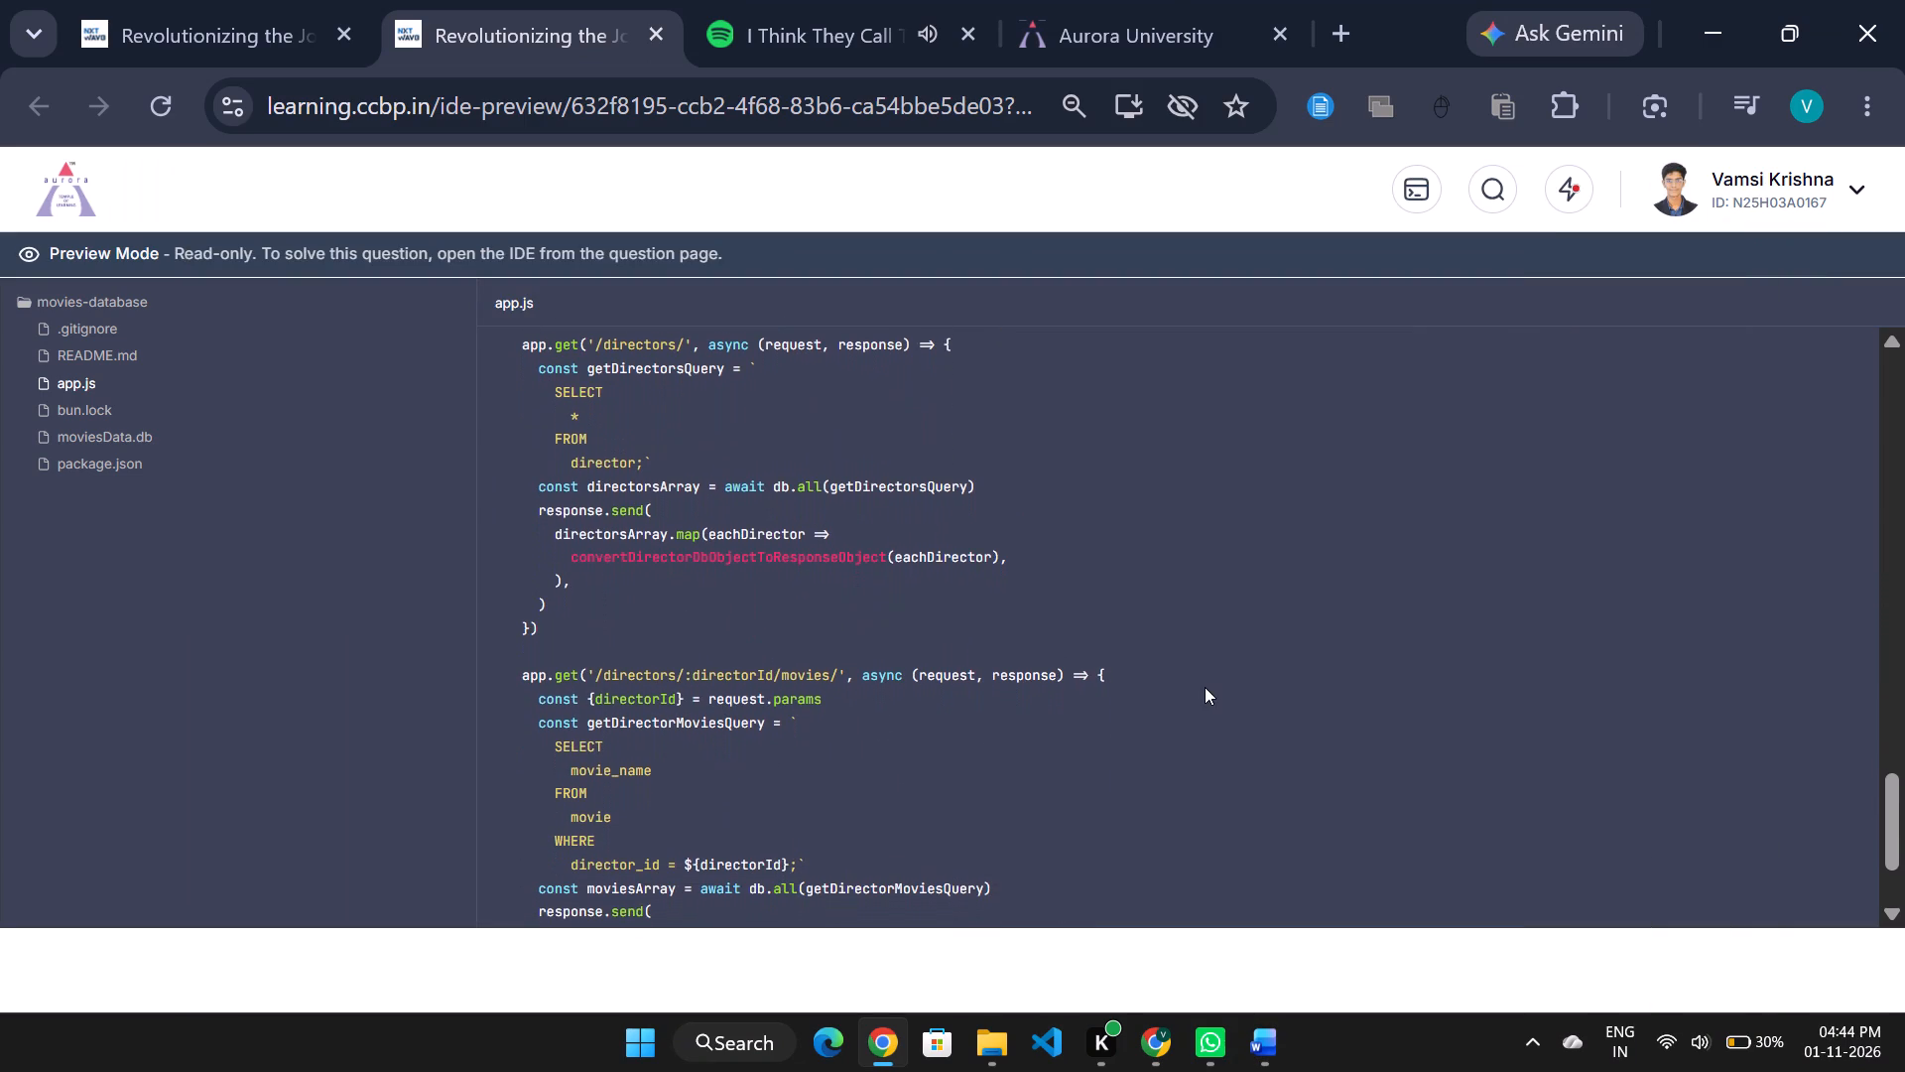
{"action": "scroll", "coordinate": [1205, 687], "scroll_direction": "down", "scroll_amount": 11}
{"action": "scroll", "coordinate": [1205, 687], "scroll_direction": "up", "scroll_amount": 1}
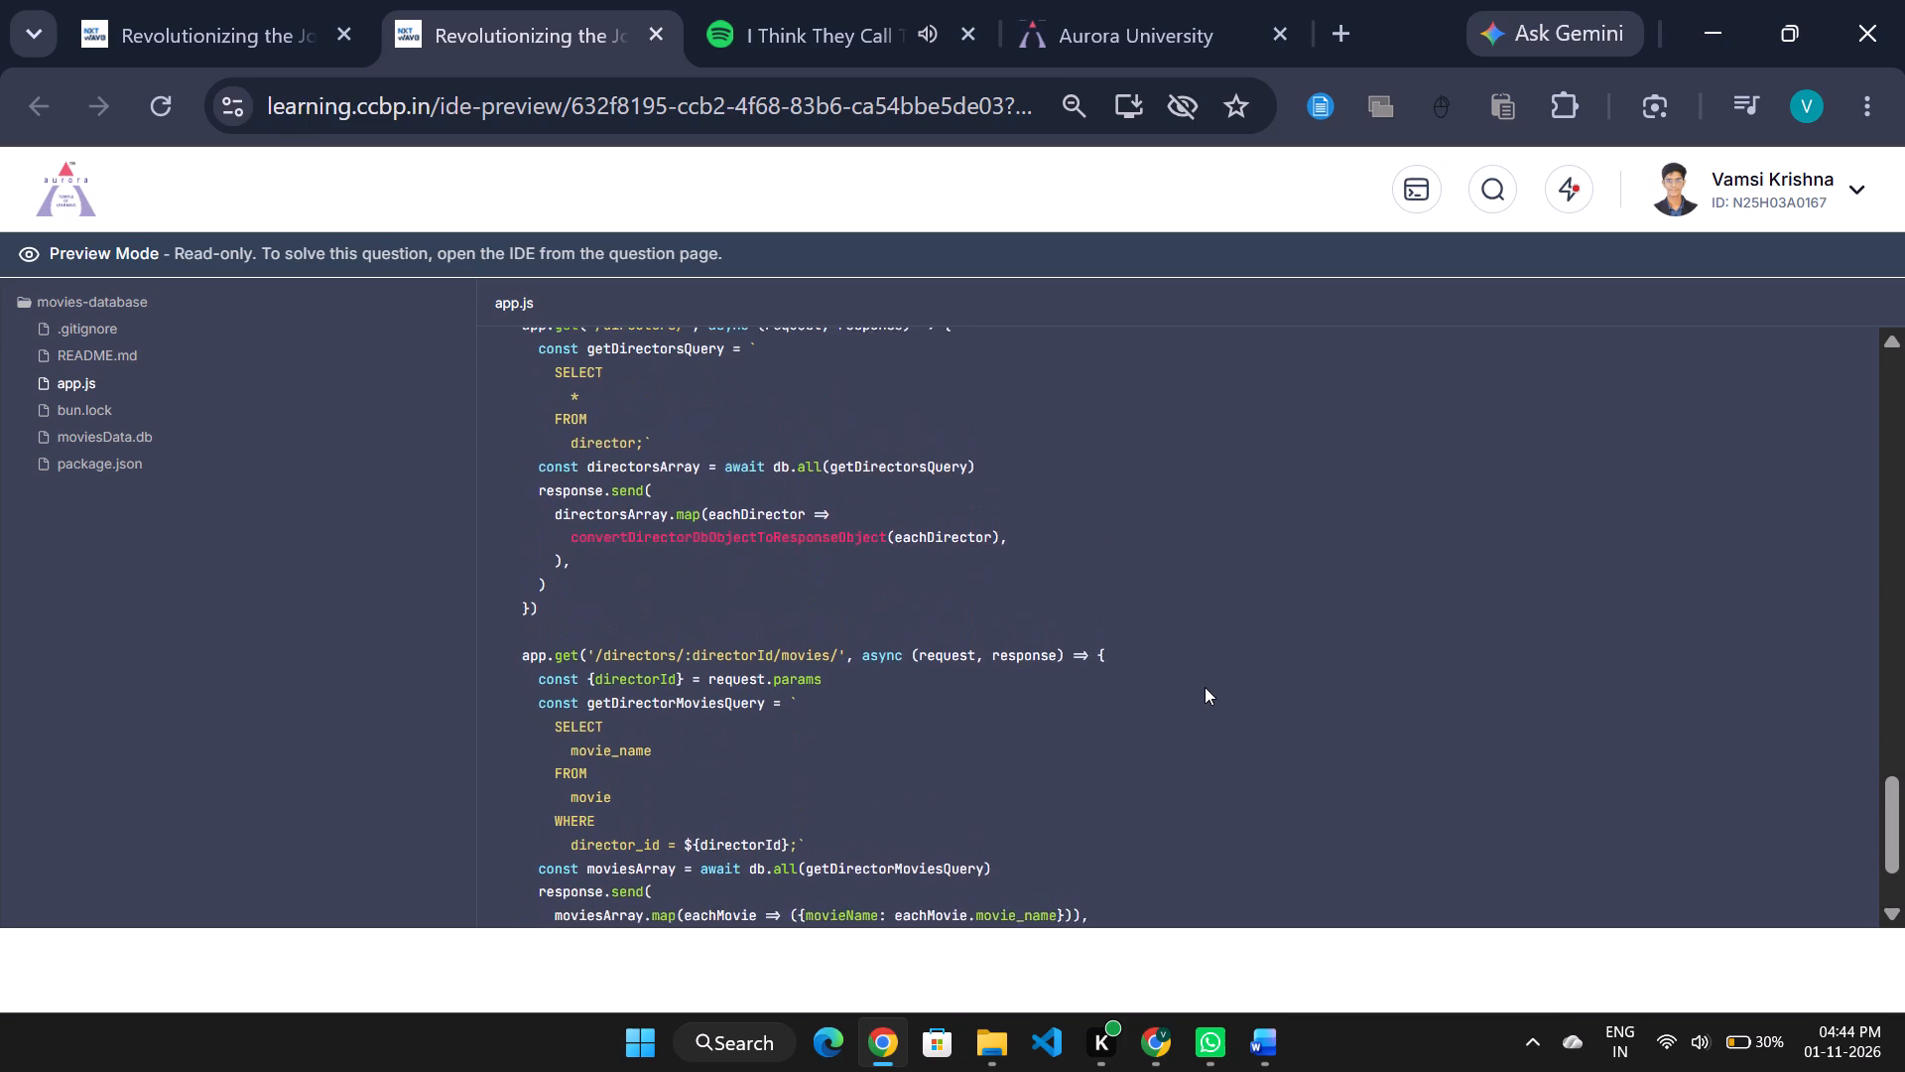
{"action": "scroll", "coordinate": [1205, 687], "scroll_direction": "up", "scroll_amount": 1}
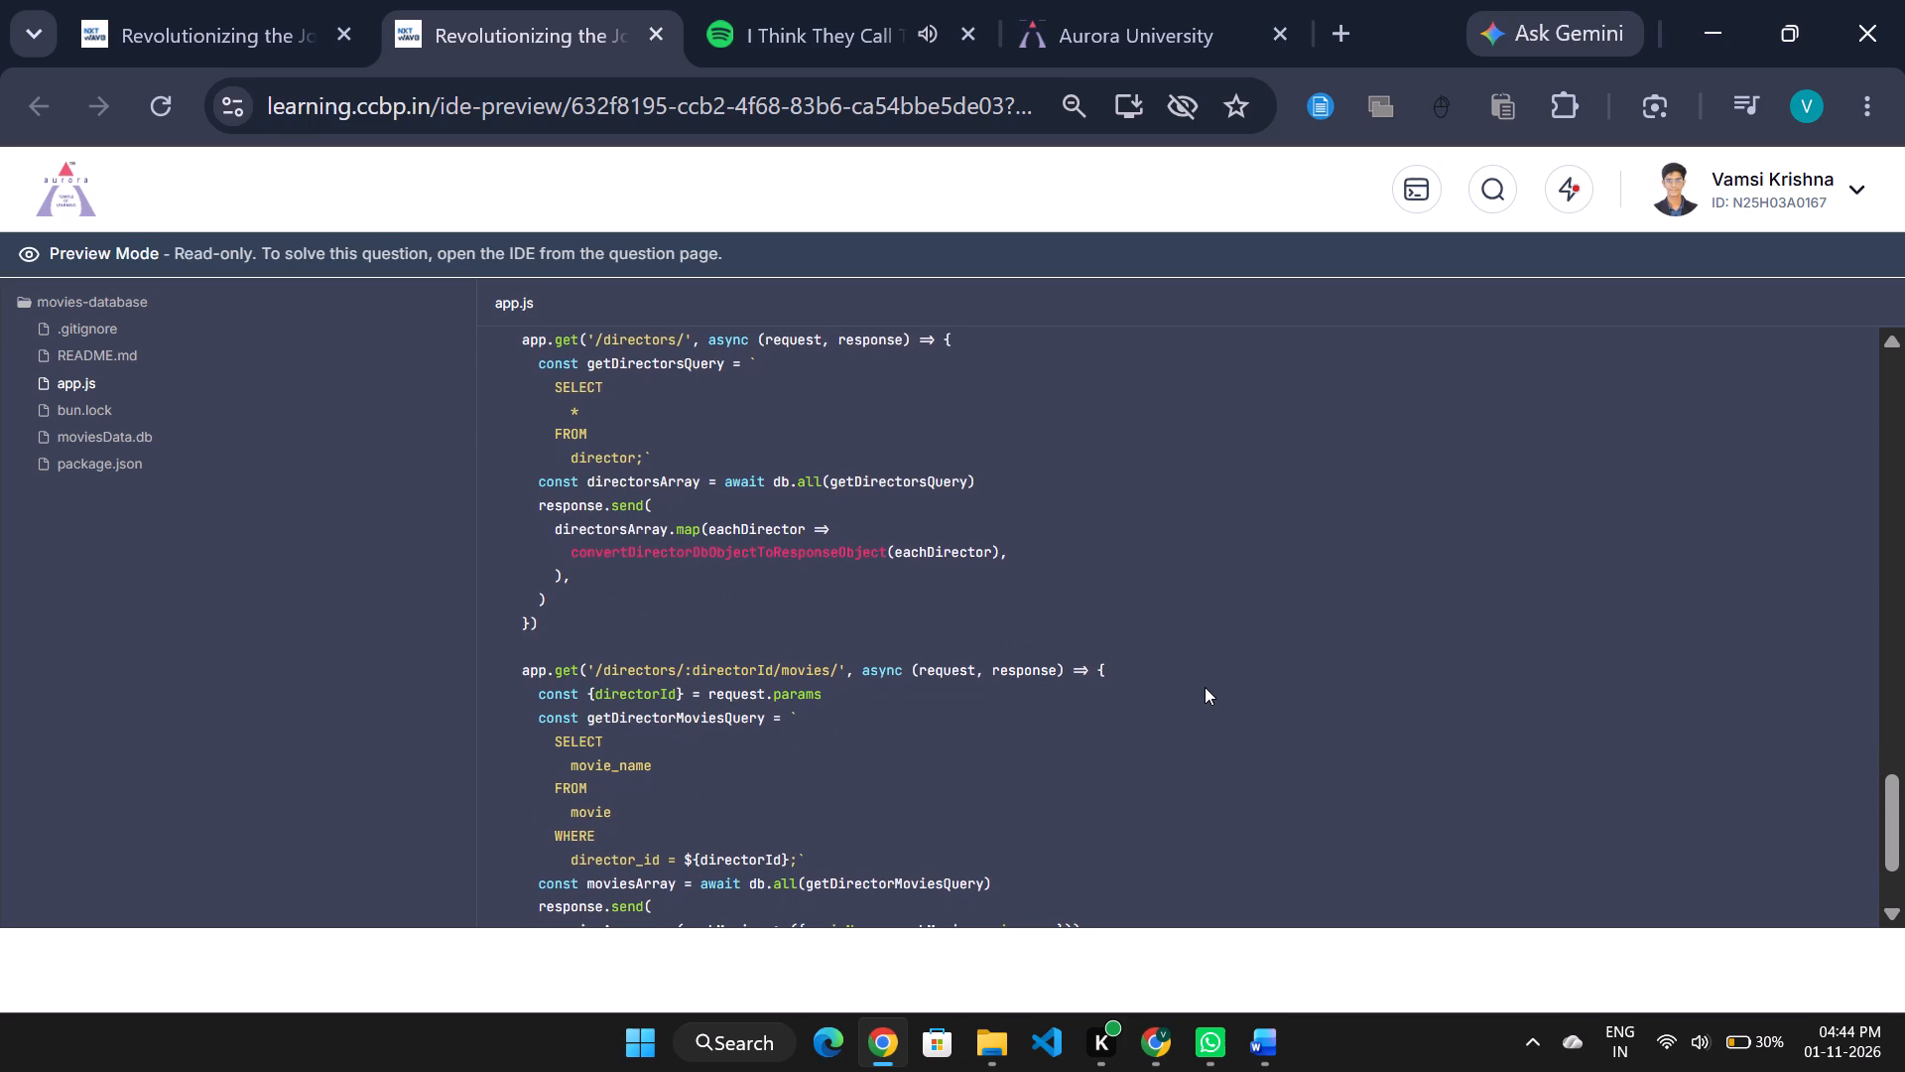
{"action": "scroll", "coordinate": [1205, 687], "scroll_direction": "up", "scroll_amount": 1}
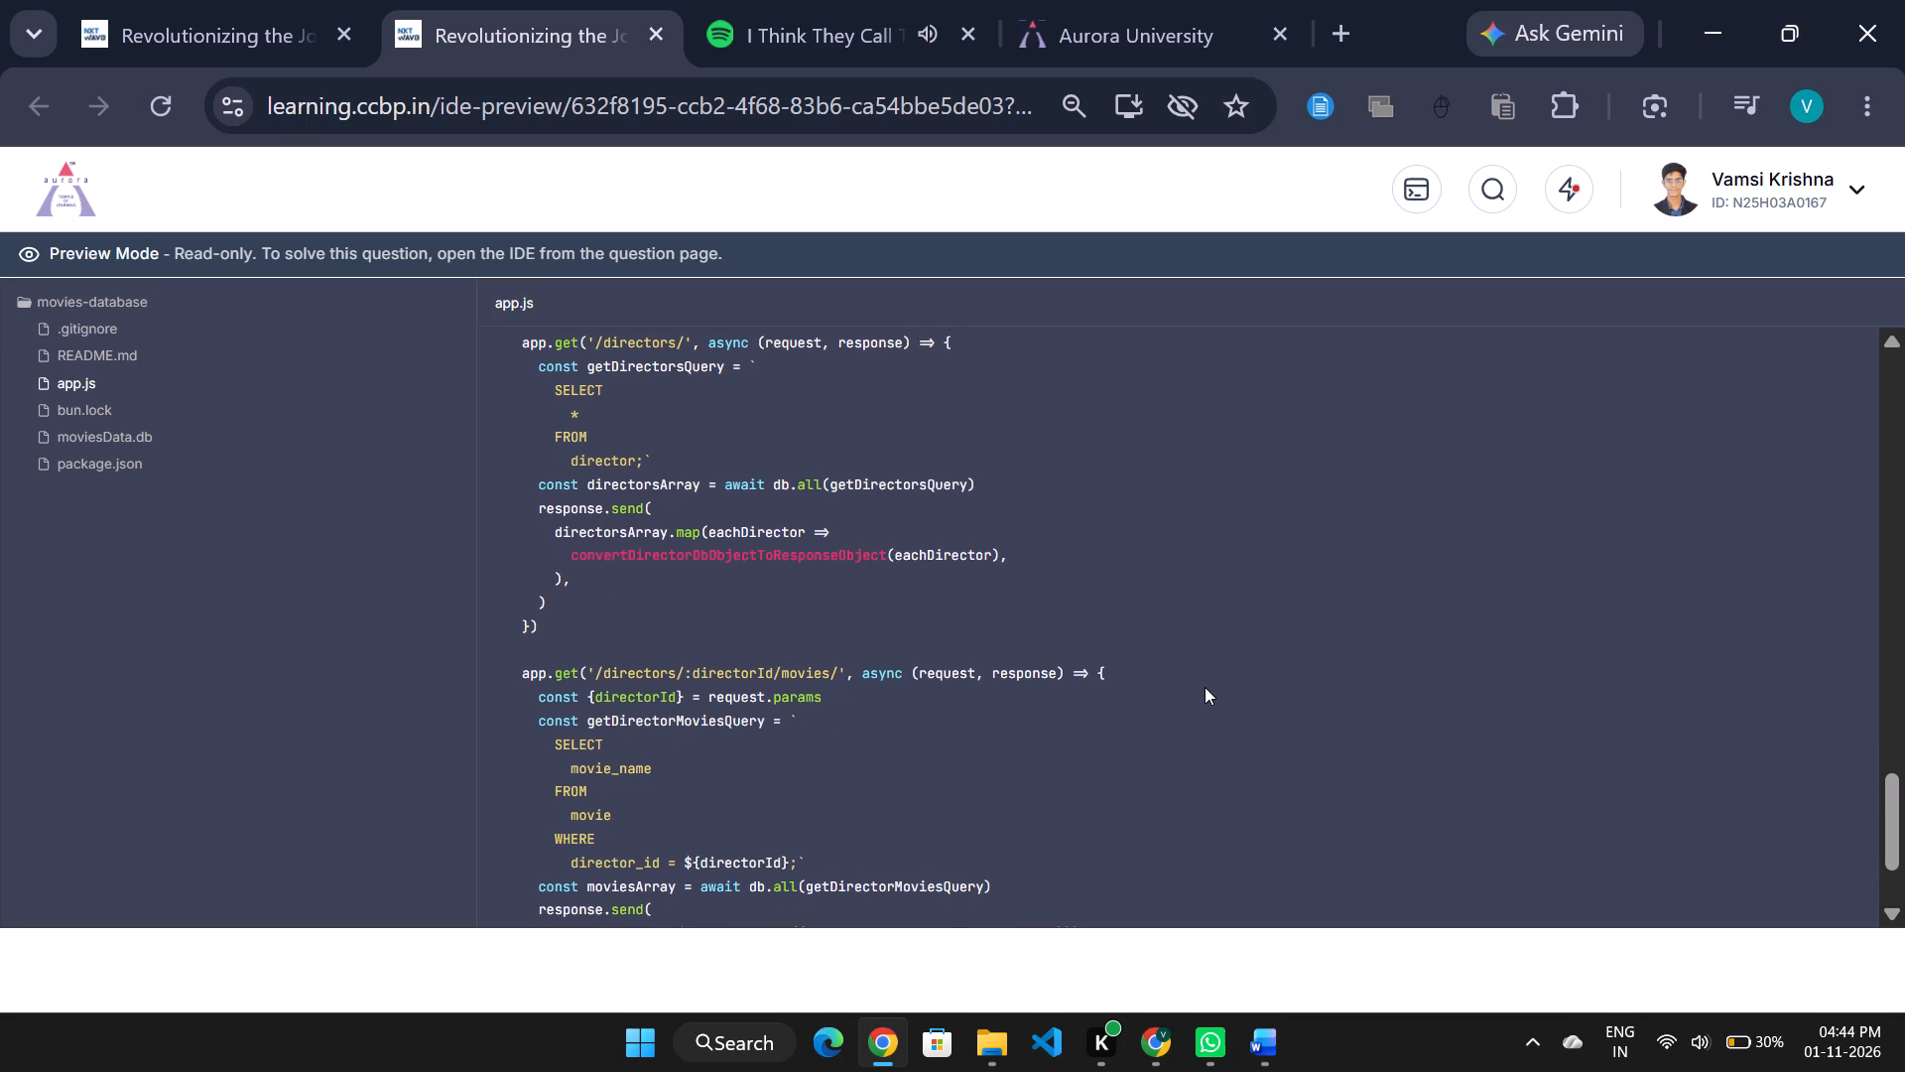
{"action": "scroll", "coordinate": [1205, 687], "scroll_direction": "up", "scroll_amount": 1}
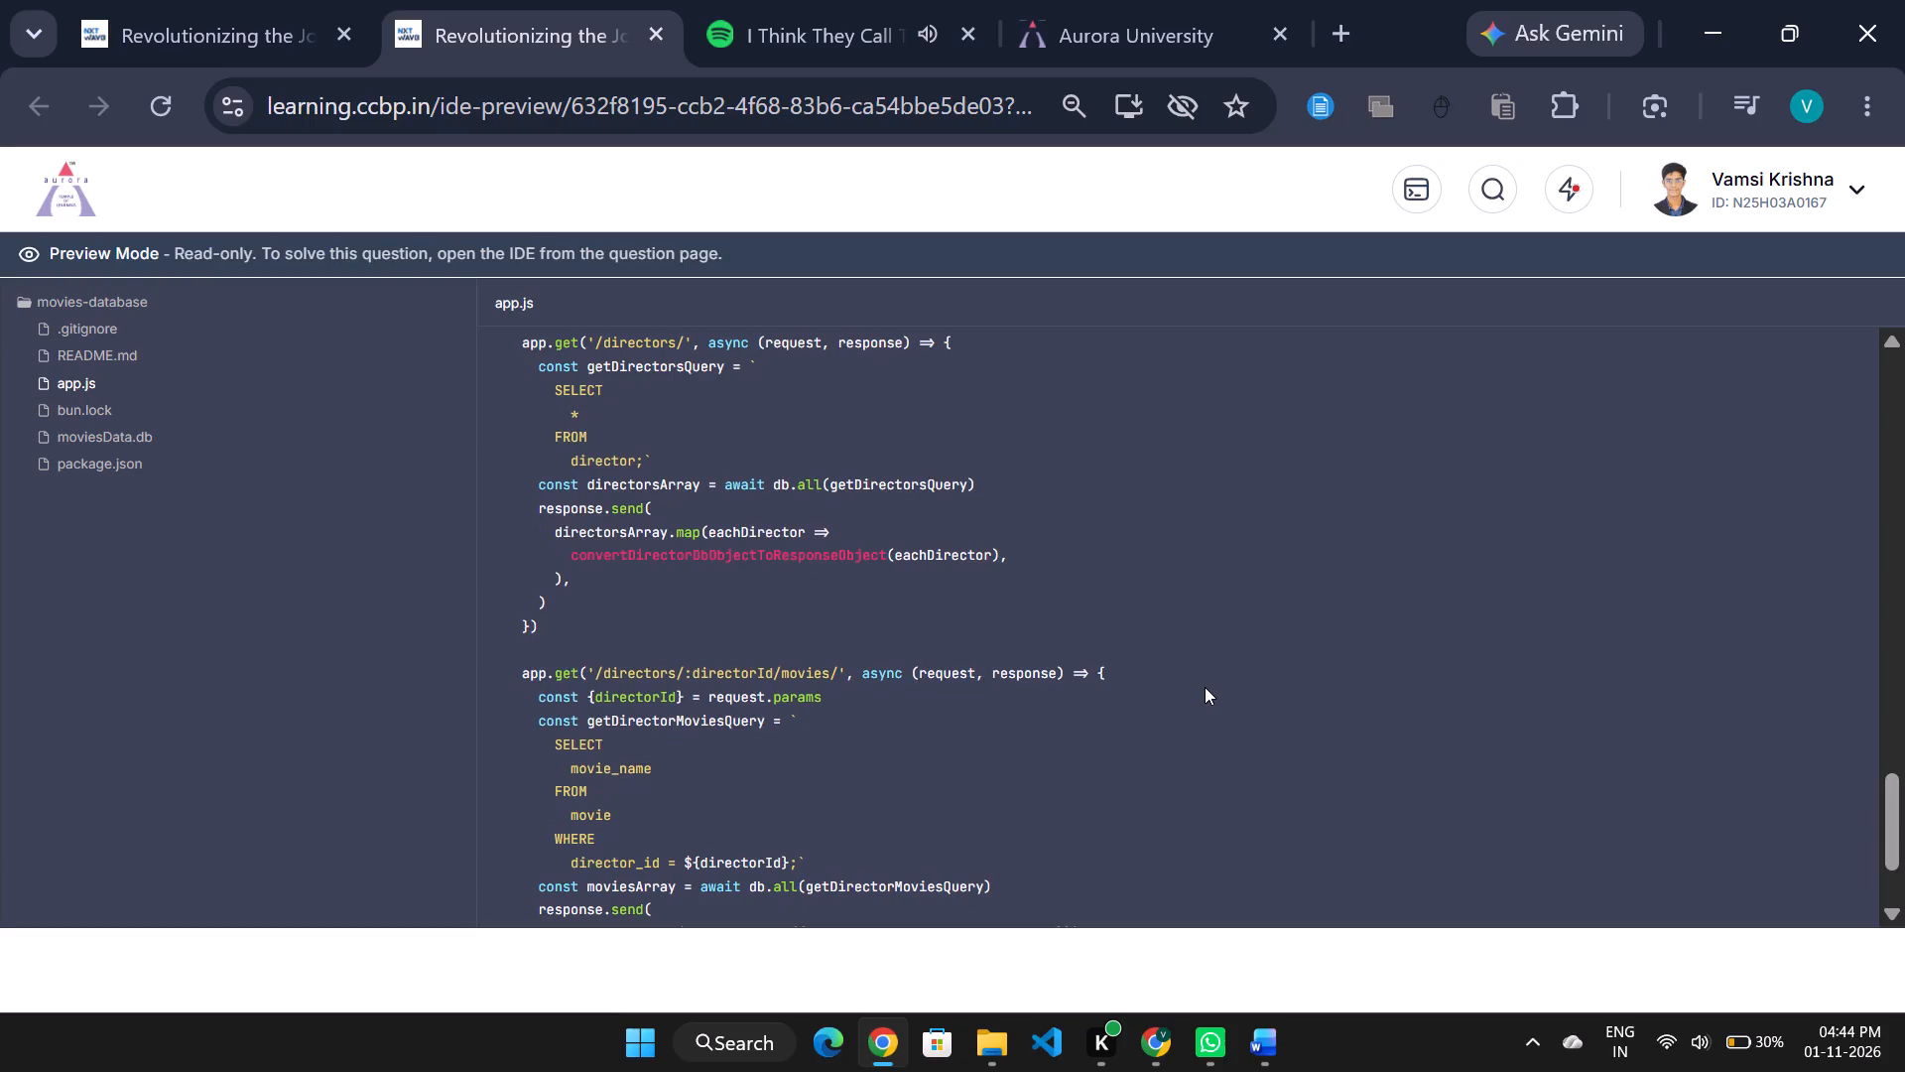
{"action": "key", "text": "Print"}
{"action": "key", "text": "Escape"}
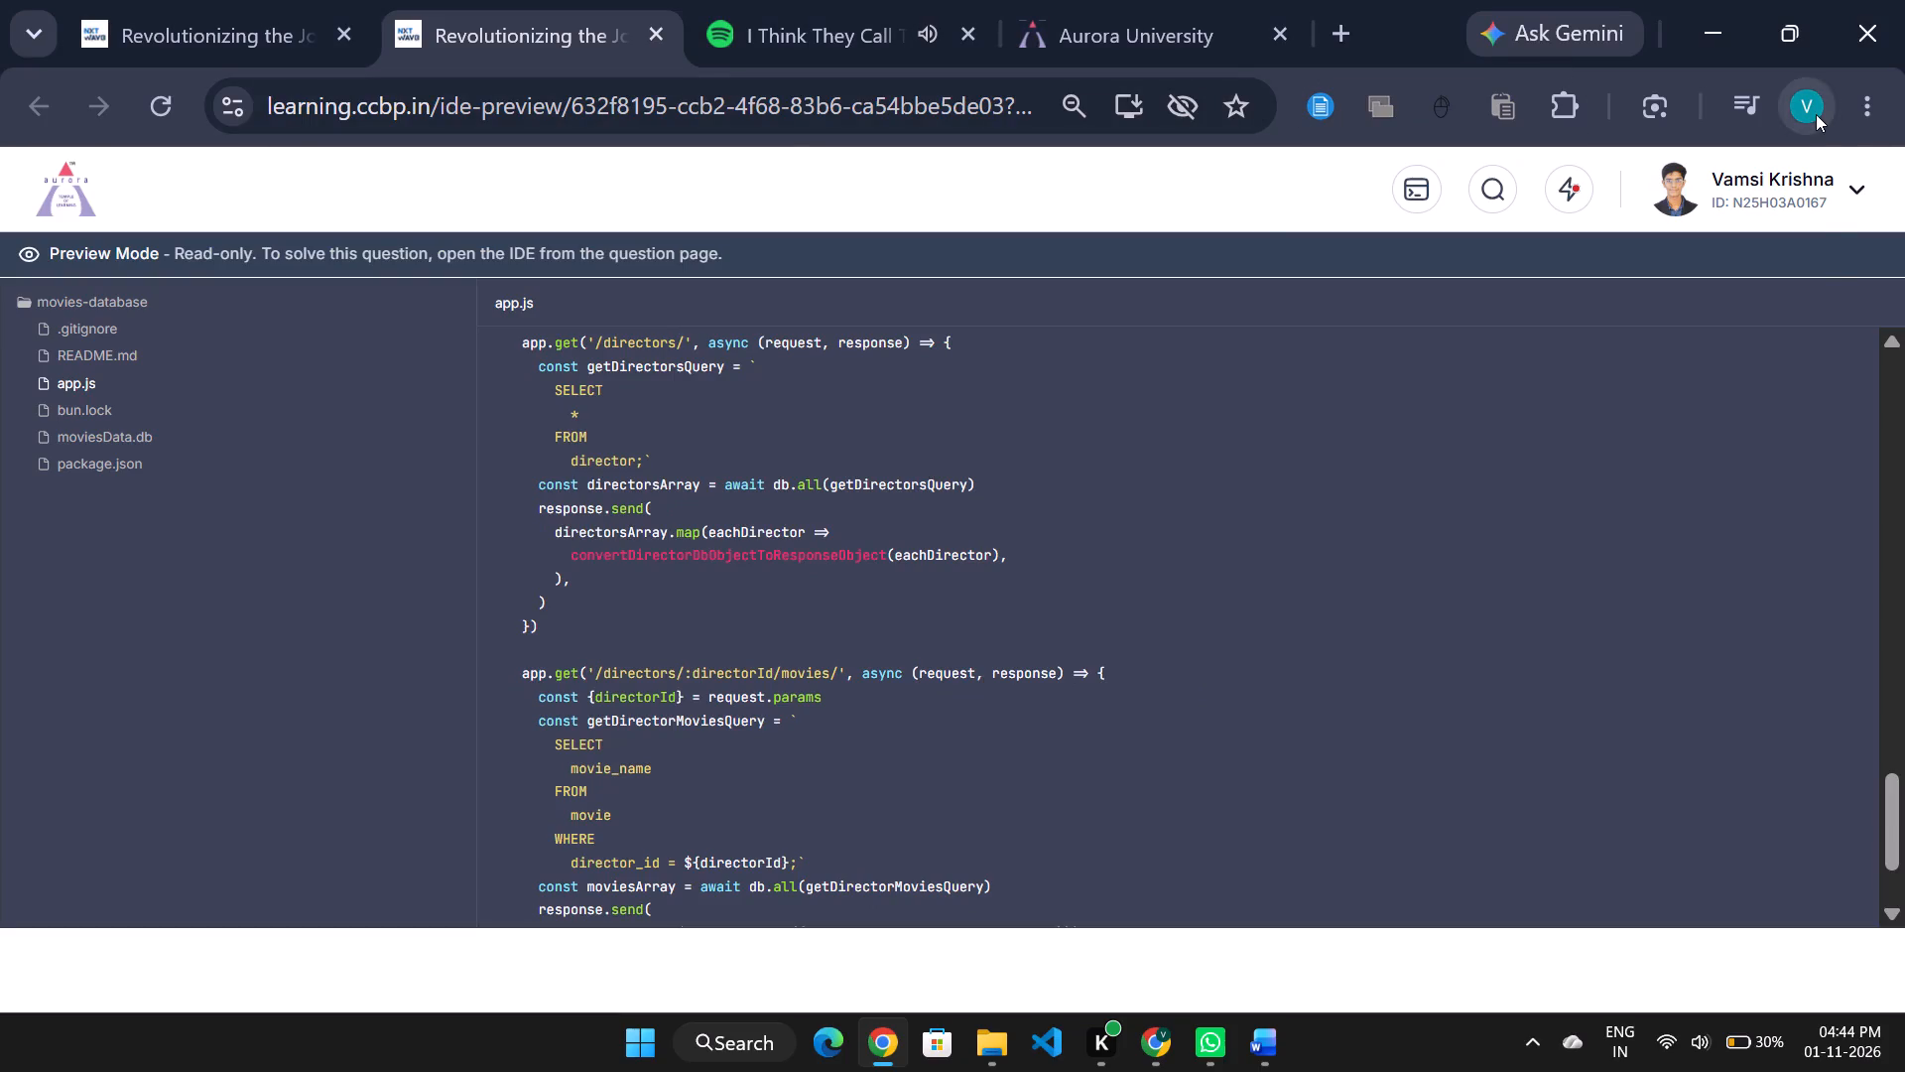
{"action": "left_click", "coordinate": [1816, 114]}
{"action": "key", "text": "Print"}
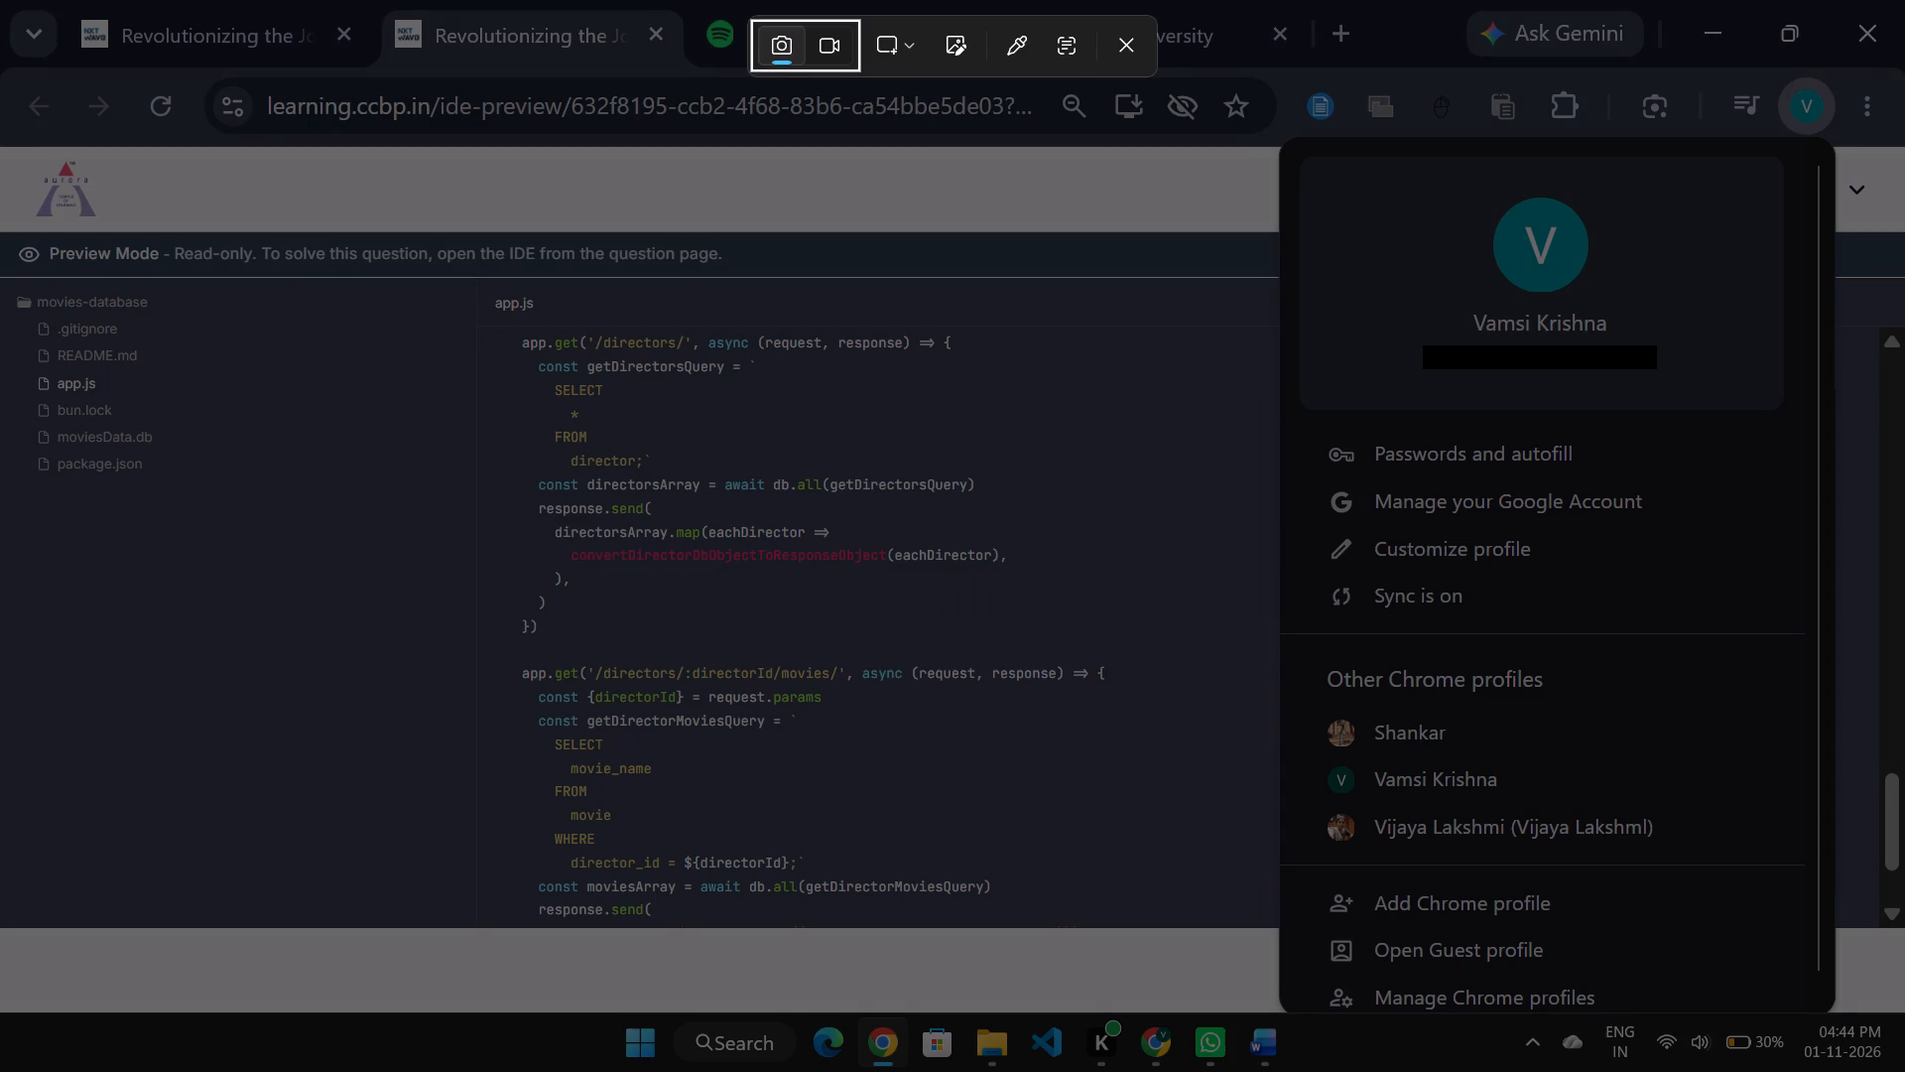
{"action": "left_click_drag", "start_coordinate": [6, 147], "coordinate": [127, 210]}
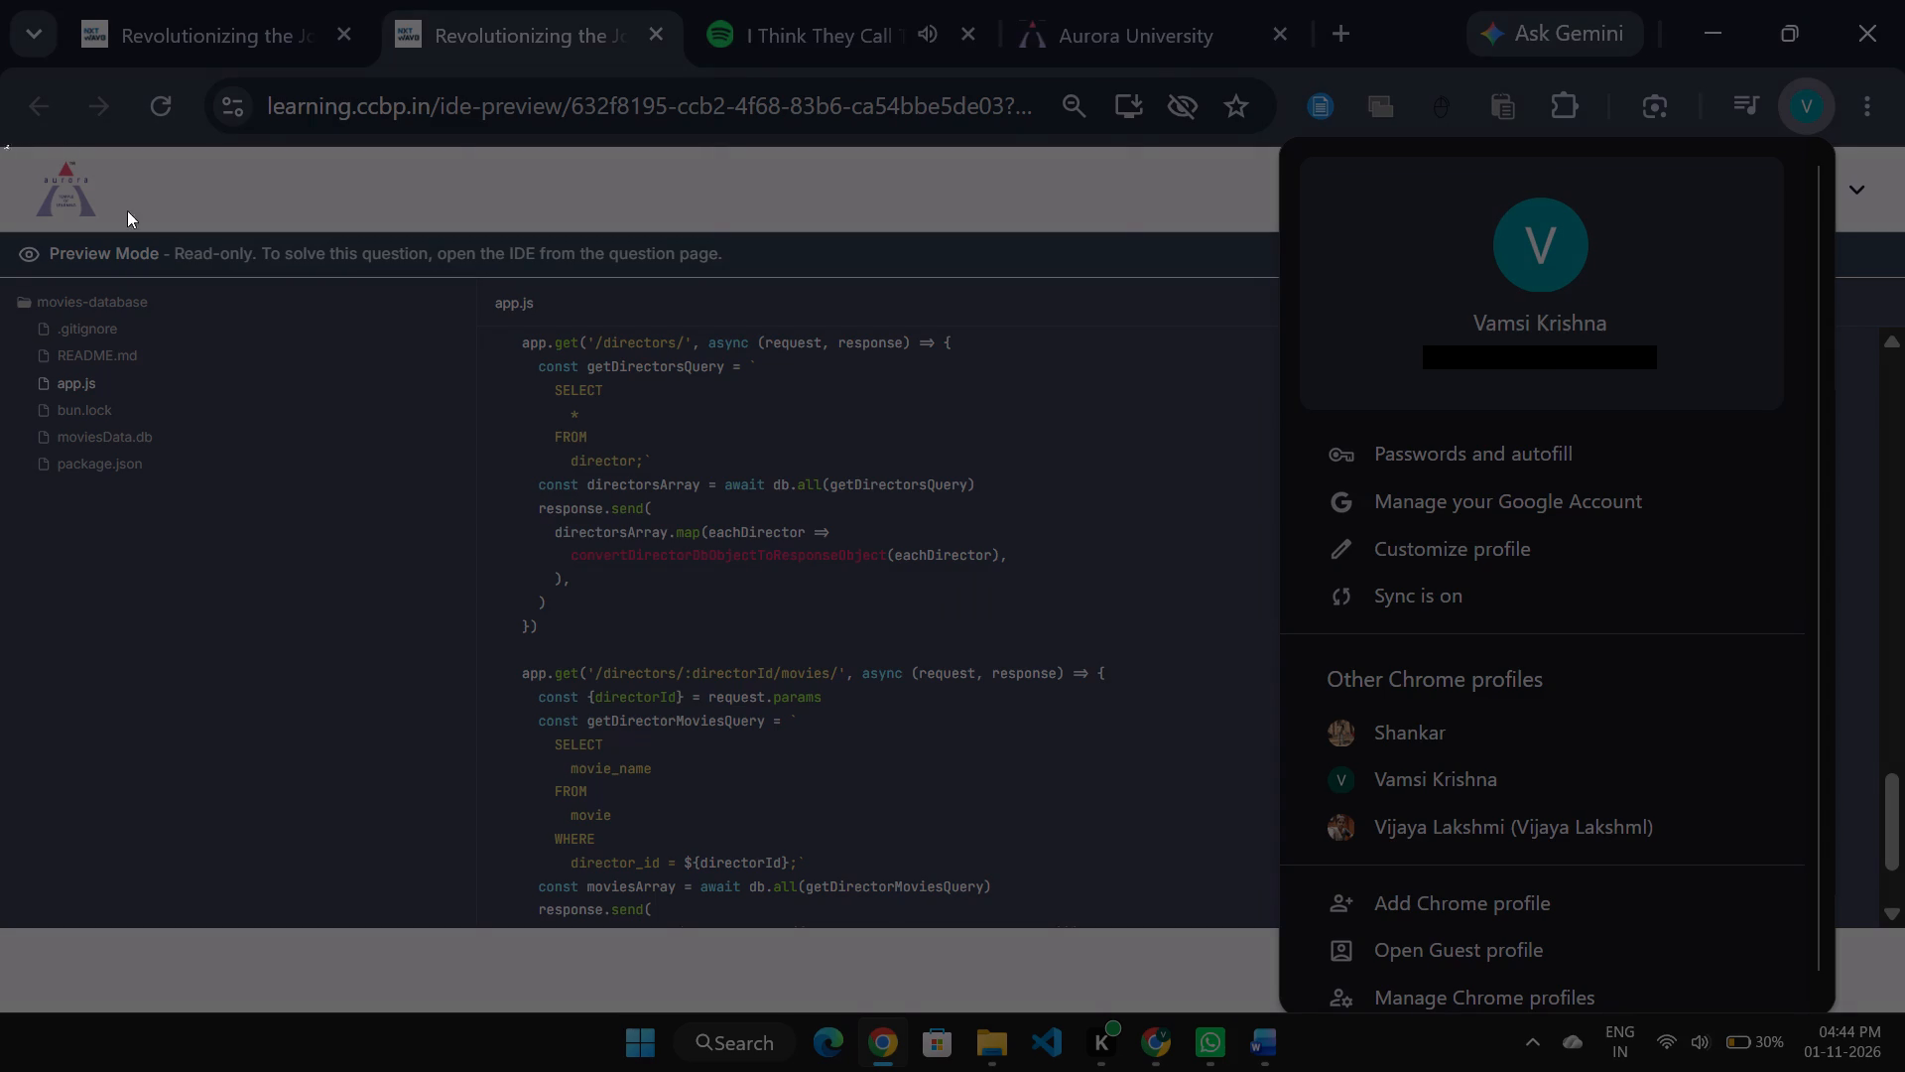
{"action": "left_click_drag", "start_coordinate": [127, 210], "coordinate": [1810, 972]}
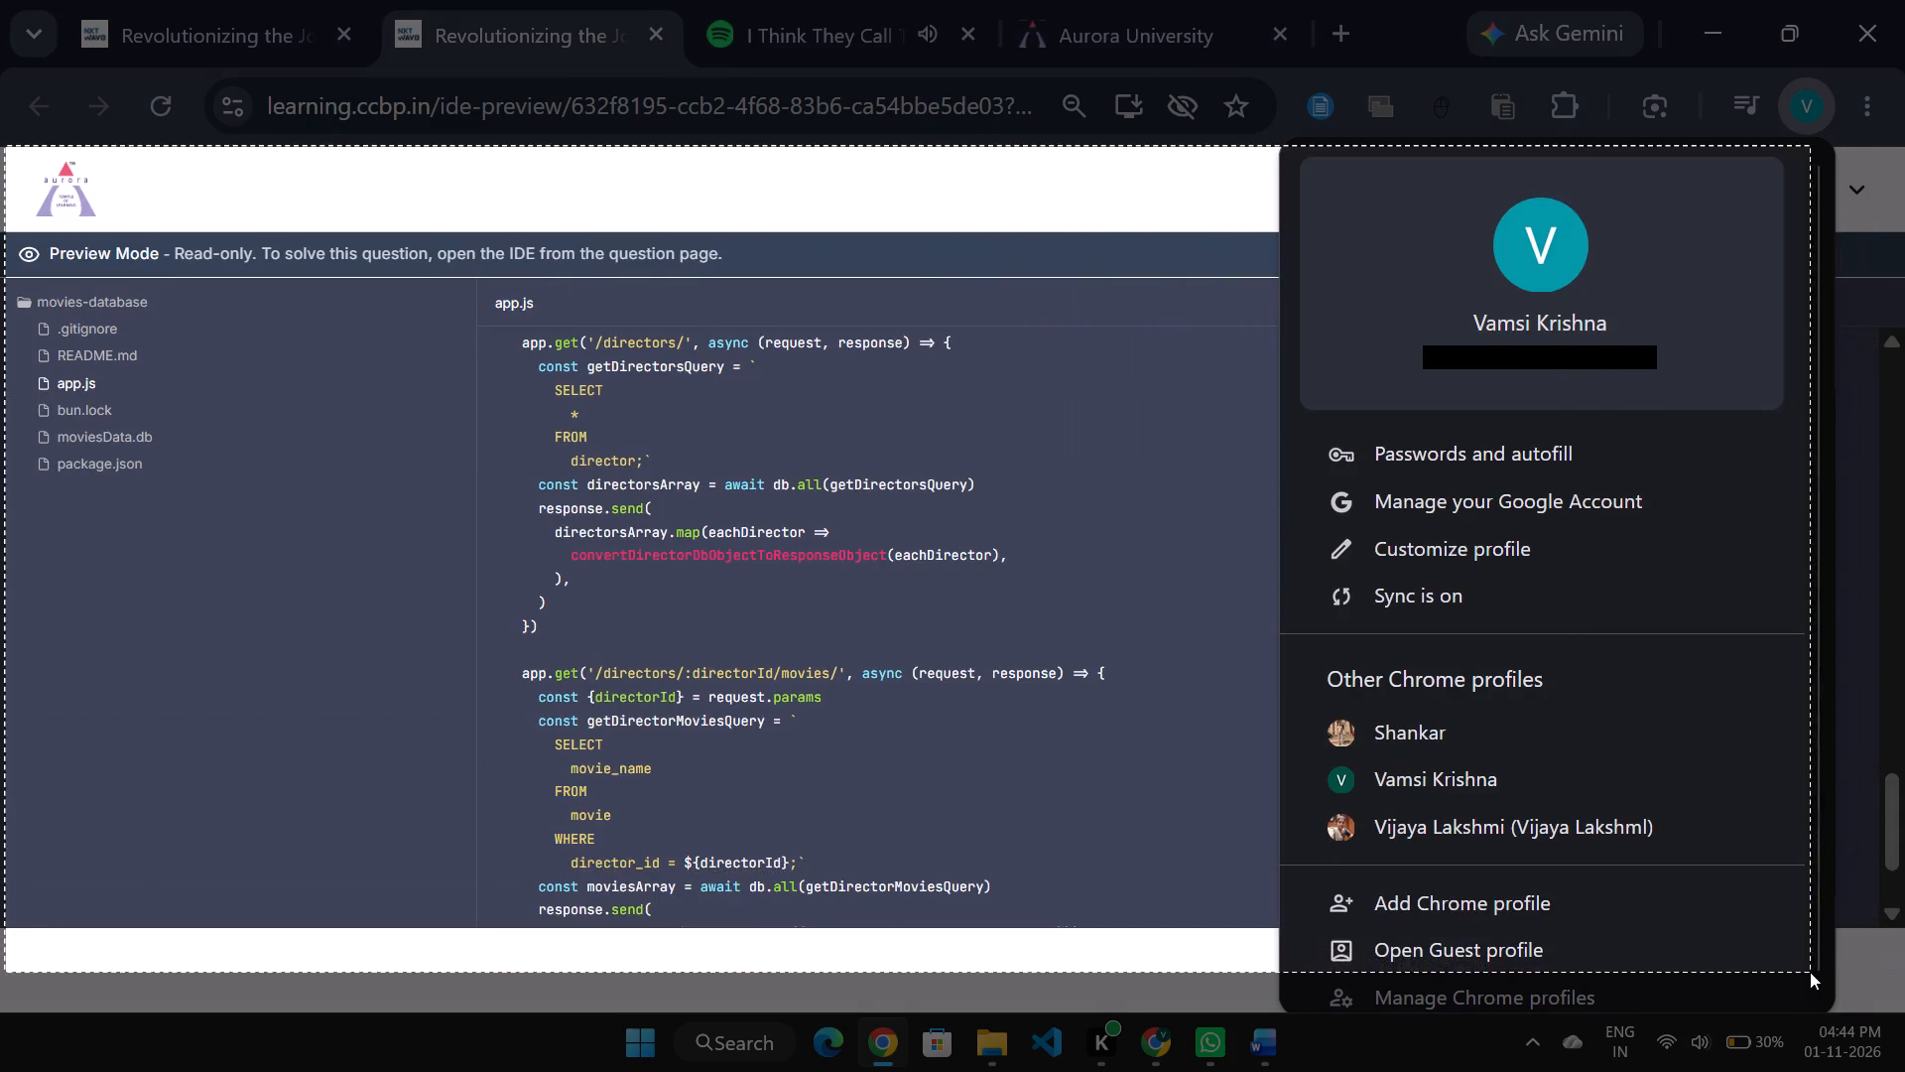
{"action": "left_click_drag", "start_coordinate": [1810, 972], "coordinate": [1809, 972]}
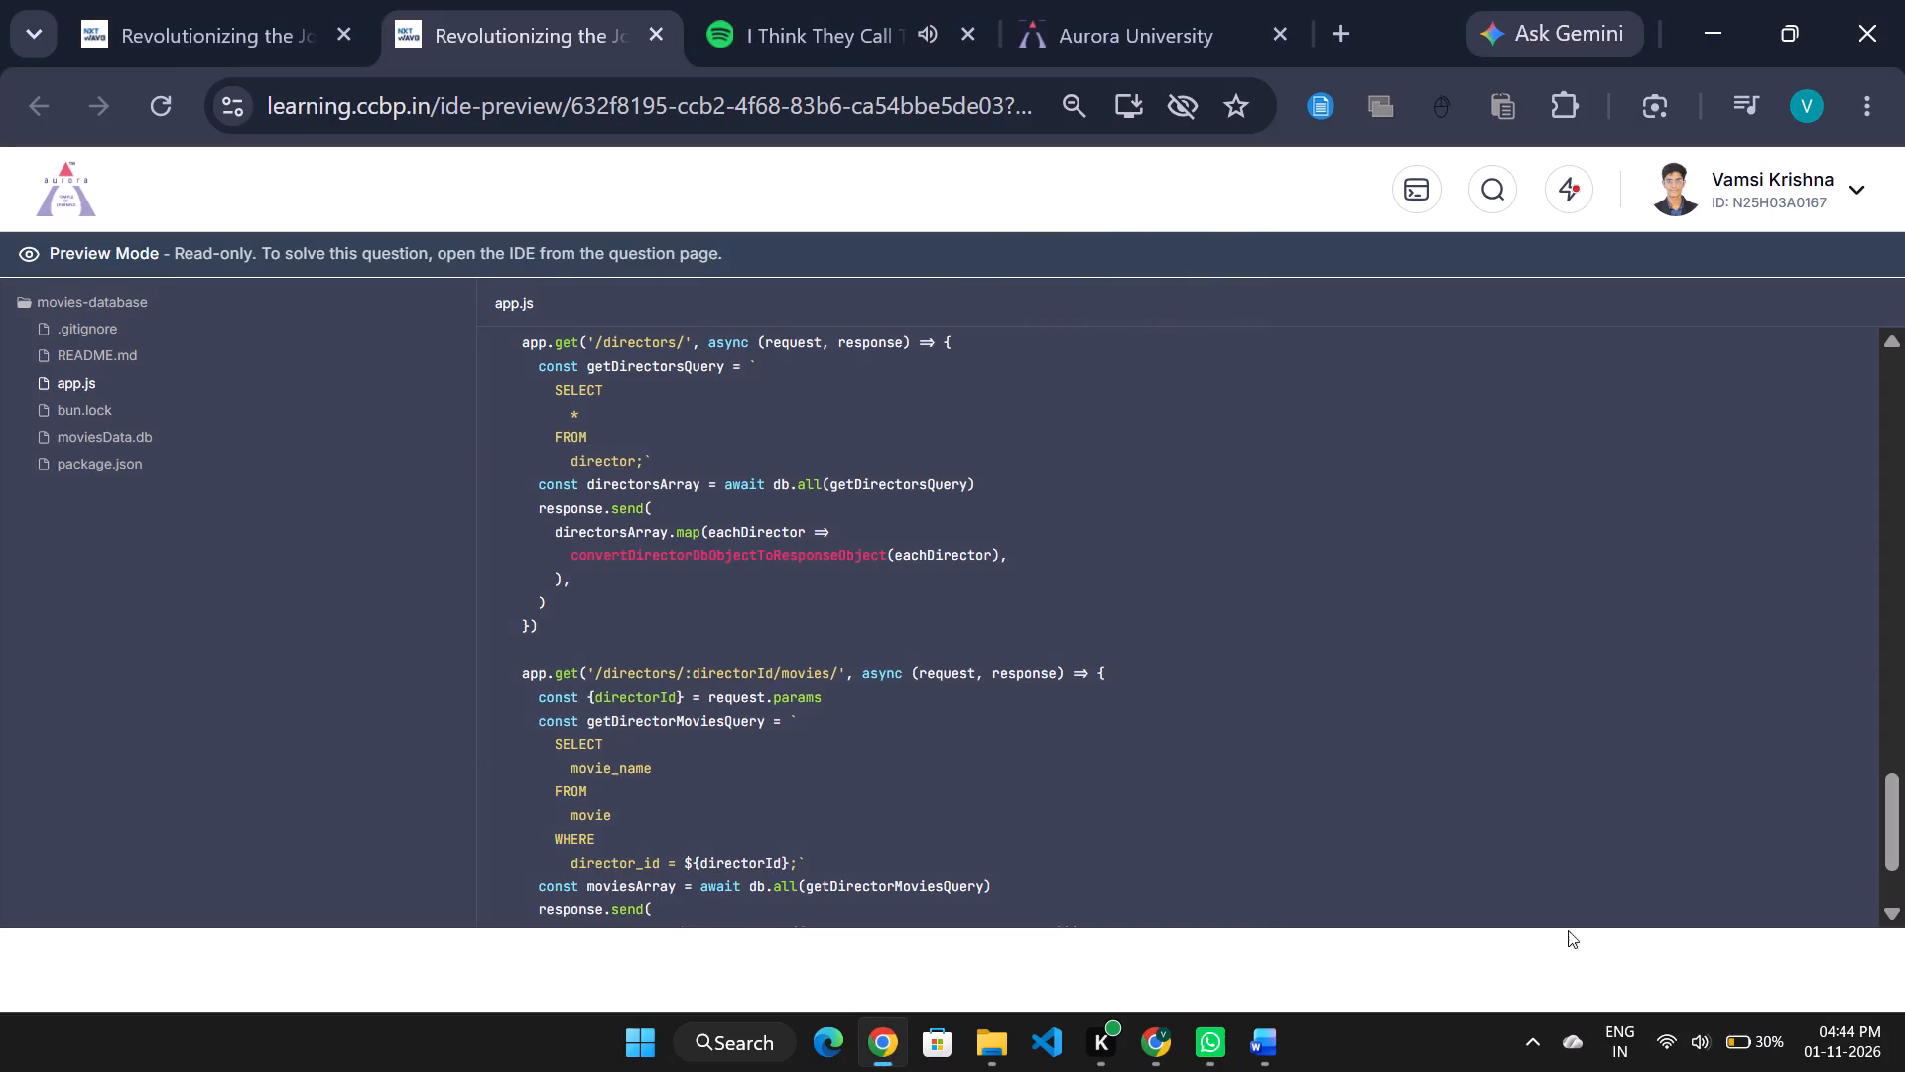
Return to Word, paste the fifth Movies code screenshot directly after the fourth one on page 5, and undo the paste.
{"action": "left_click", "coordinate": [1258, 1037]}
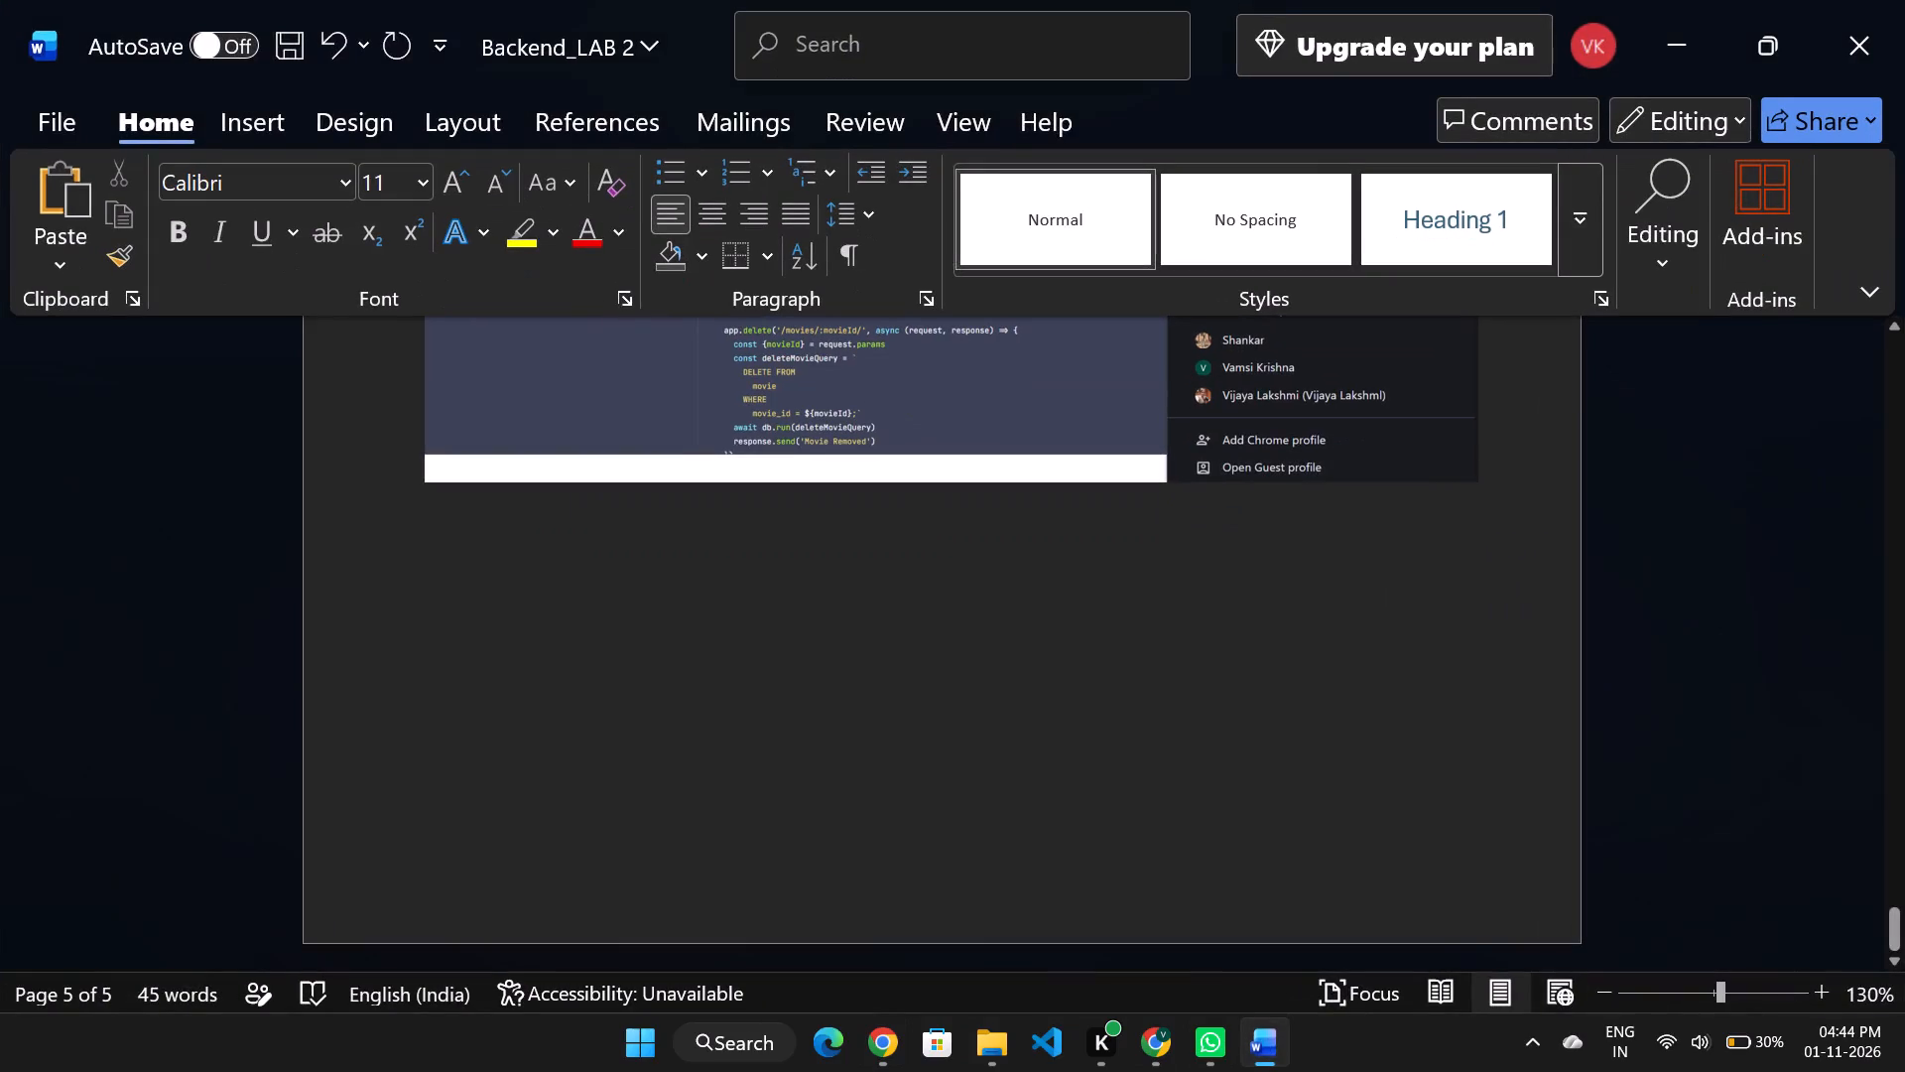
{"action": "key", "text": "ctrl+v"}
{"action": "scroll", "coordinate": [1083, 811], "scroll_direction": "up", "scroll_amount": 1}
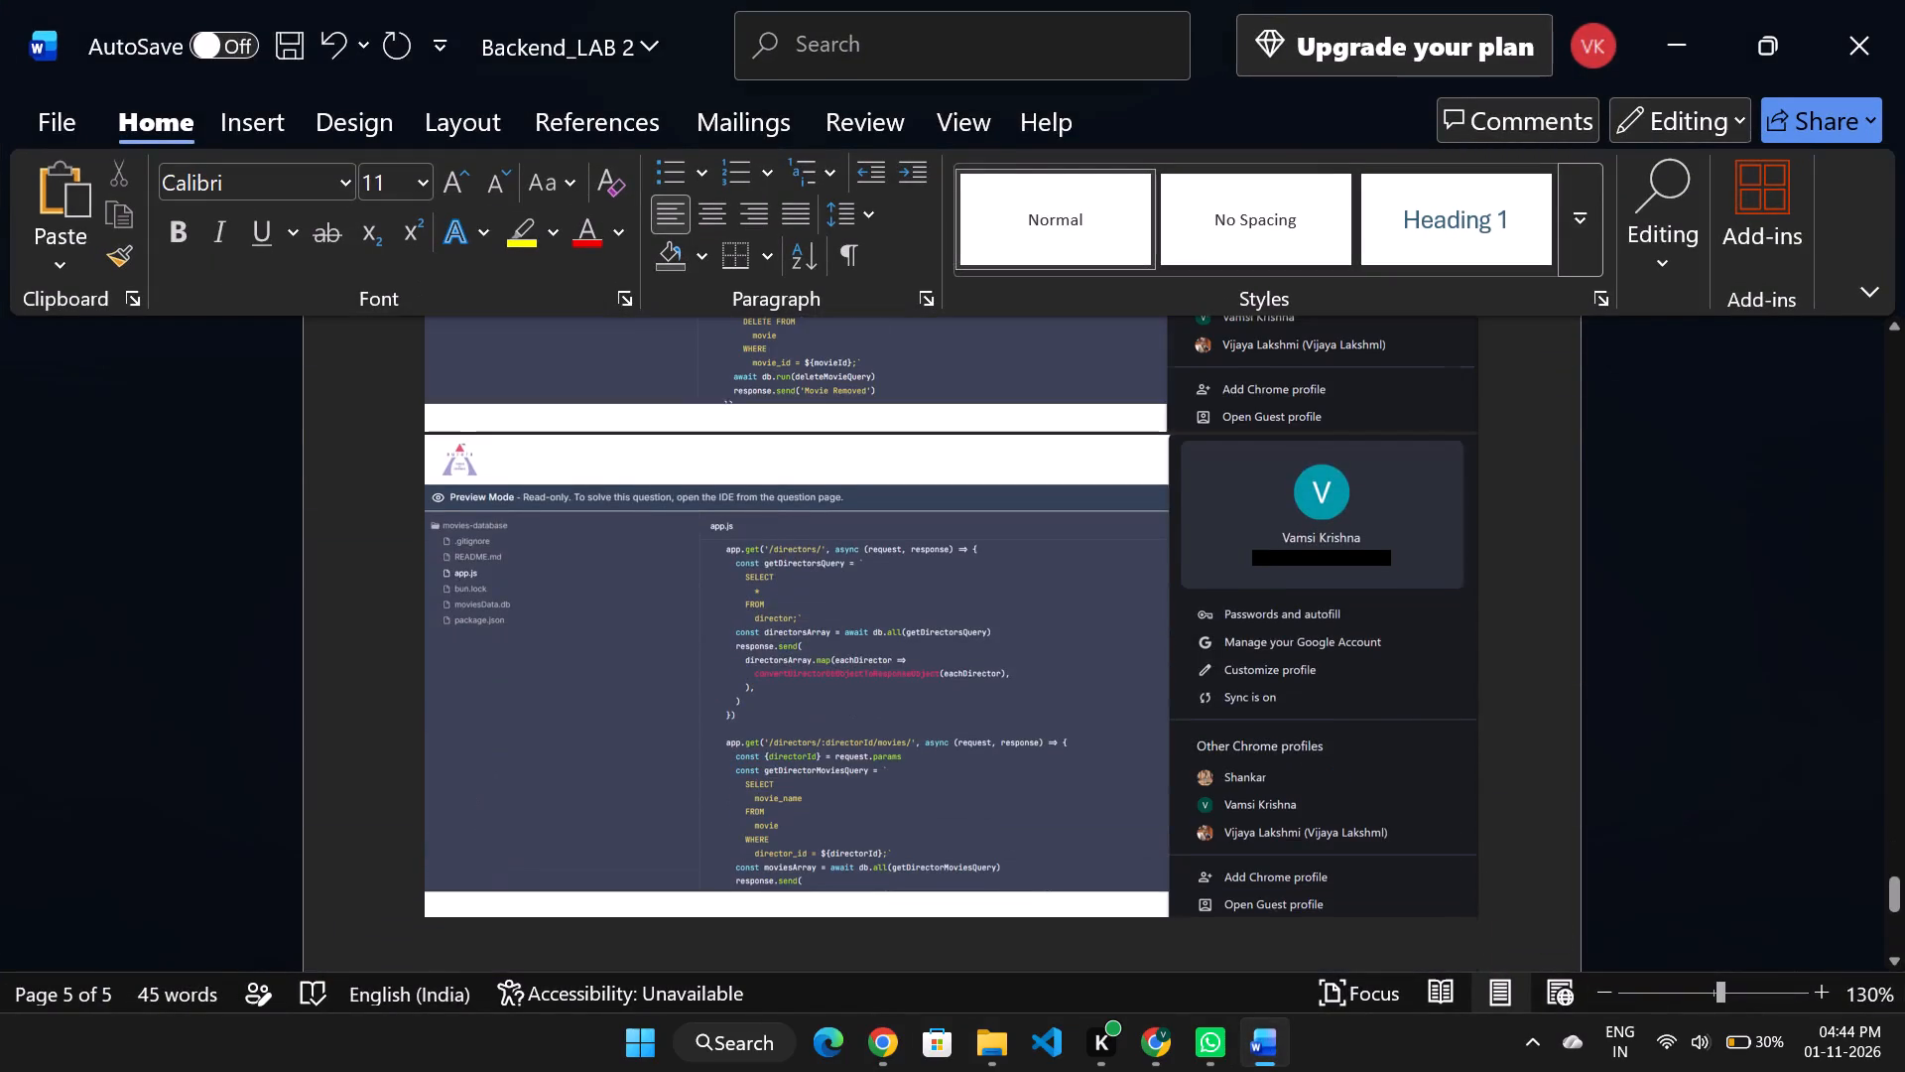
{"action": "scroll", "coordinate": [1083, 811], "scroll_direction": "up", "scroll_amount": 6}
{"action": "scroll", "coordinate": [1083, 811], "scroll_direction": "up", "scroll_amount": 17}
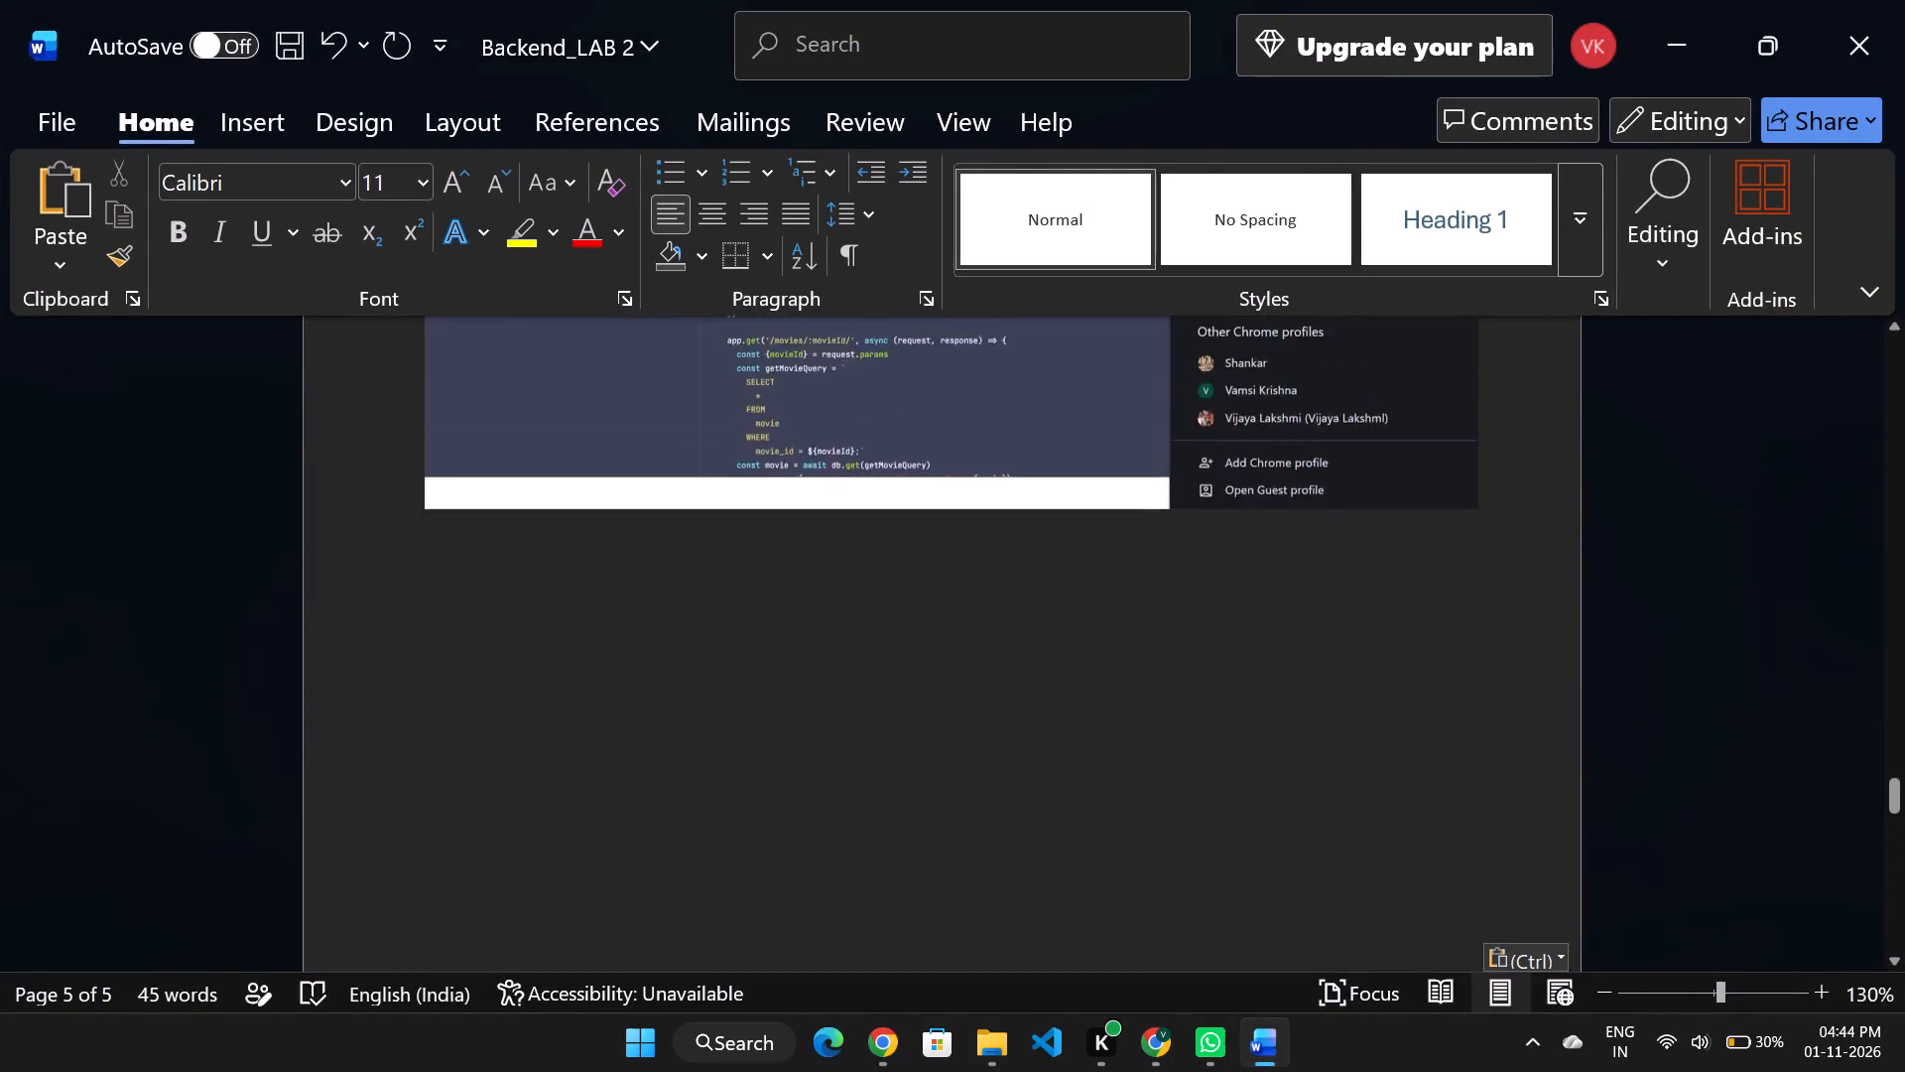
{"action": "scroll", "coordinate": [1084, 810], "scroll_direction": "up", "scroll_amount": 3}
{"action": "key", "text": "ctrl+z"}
Add five line breaks below the fourth Movies code screenshot on page 5.
{"action": "scroll", "coordinate": [1220, 796], "scroll_direction": "down", "scroll_amount": 13}
{"action": "left_click", "coordinate": [1190, 828]}
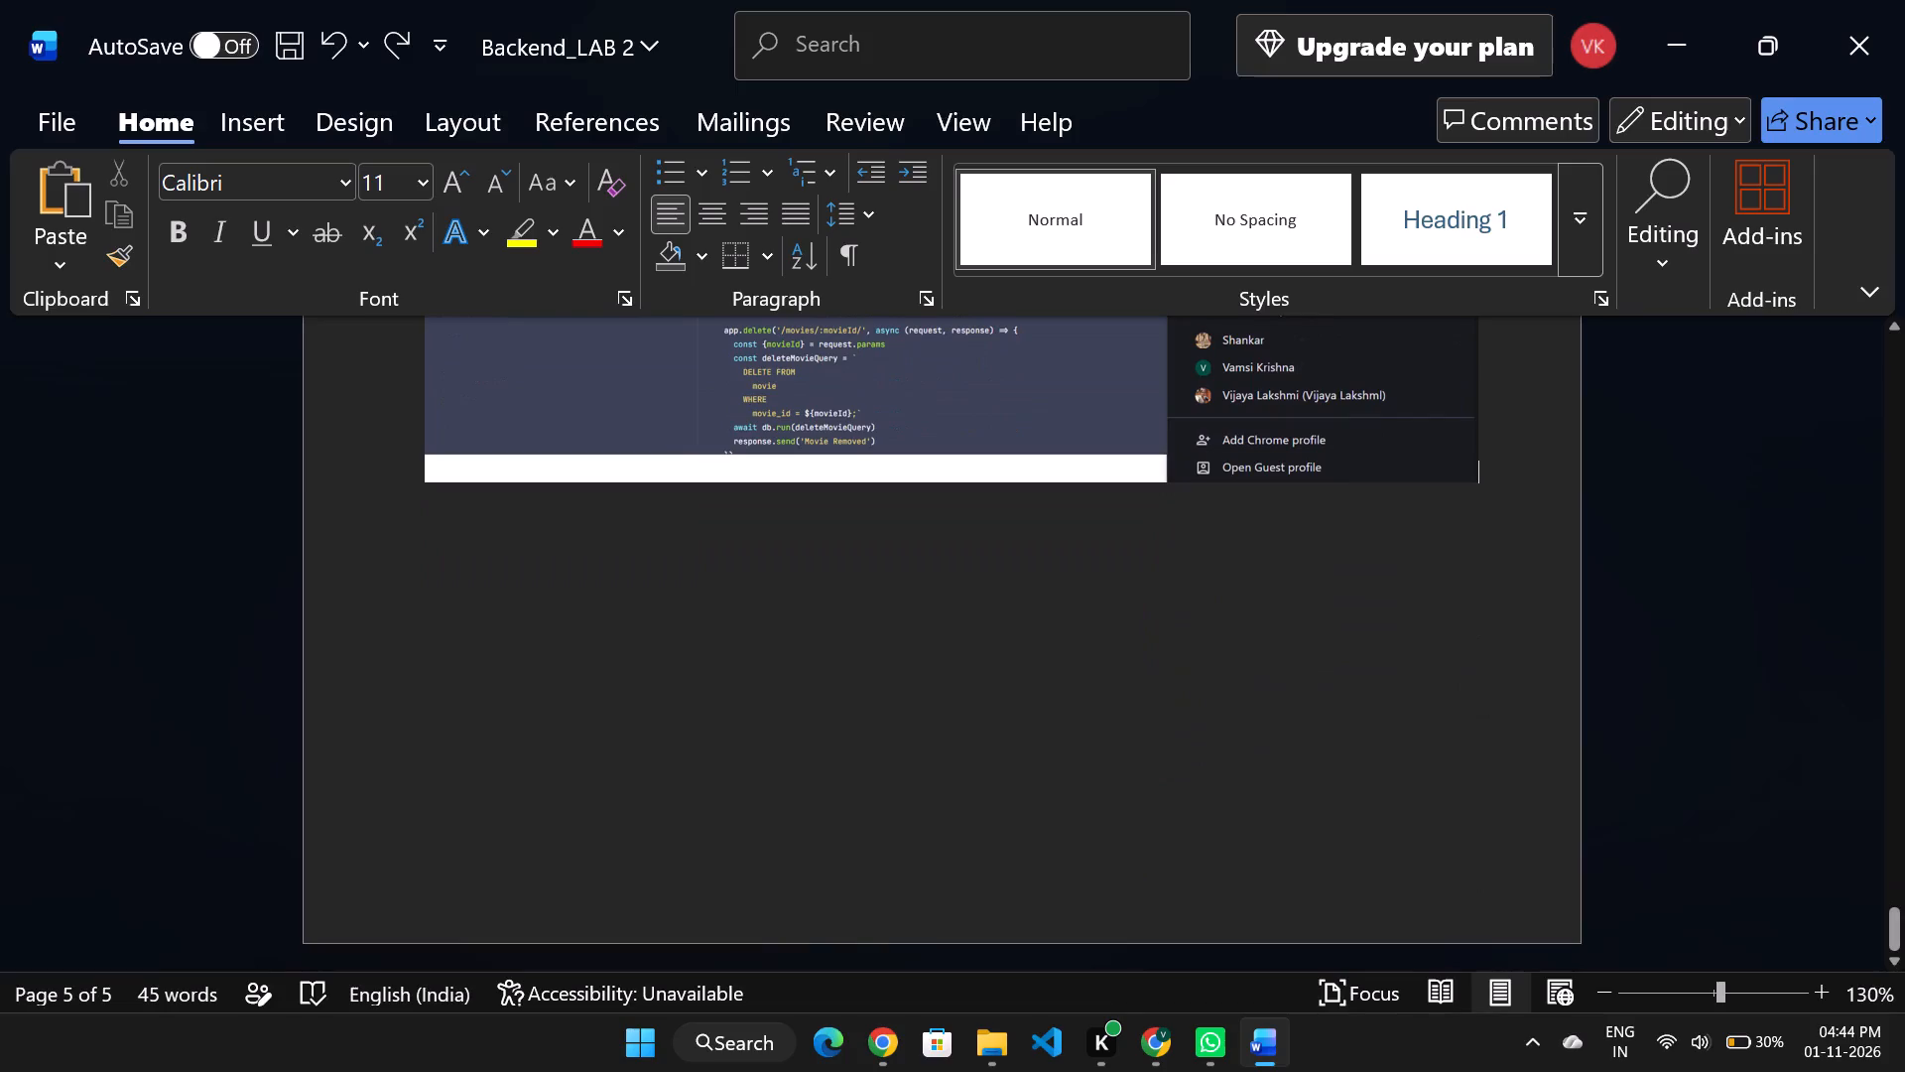
{"action": "key", "text": "Return"}
{"action": "key", "text": "Return"}
{"action": "key", "text": "Return"}
{"action": "key", "text": "Return"}
{"action": "key", "text": "Return"}
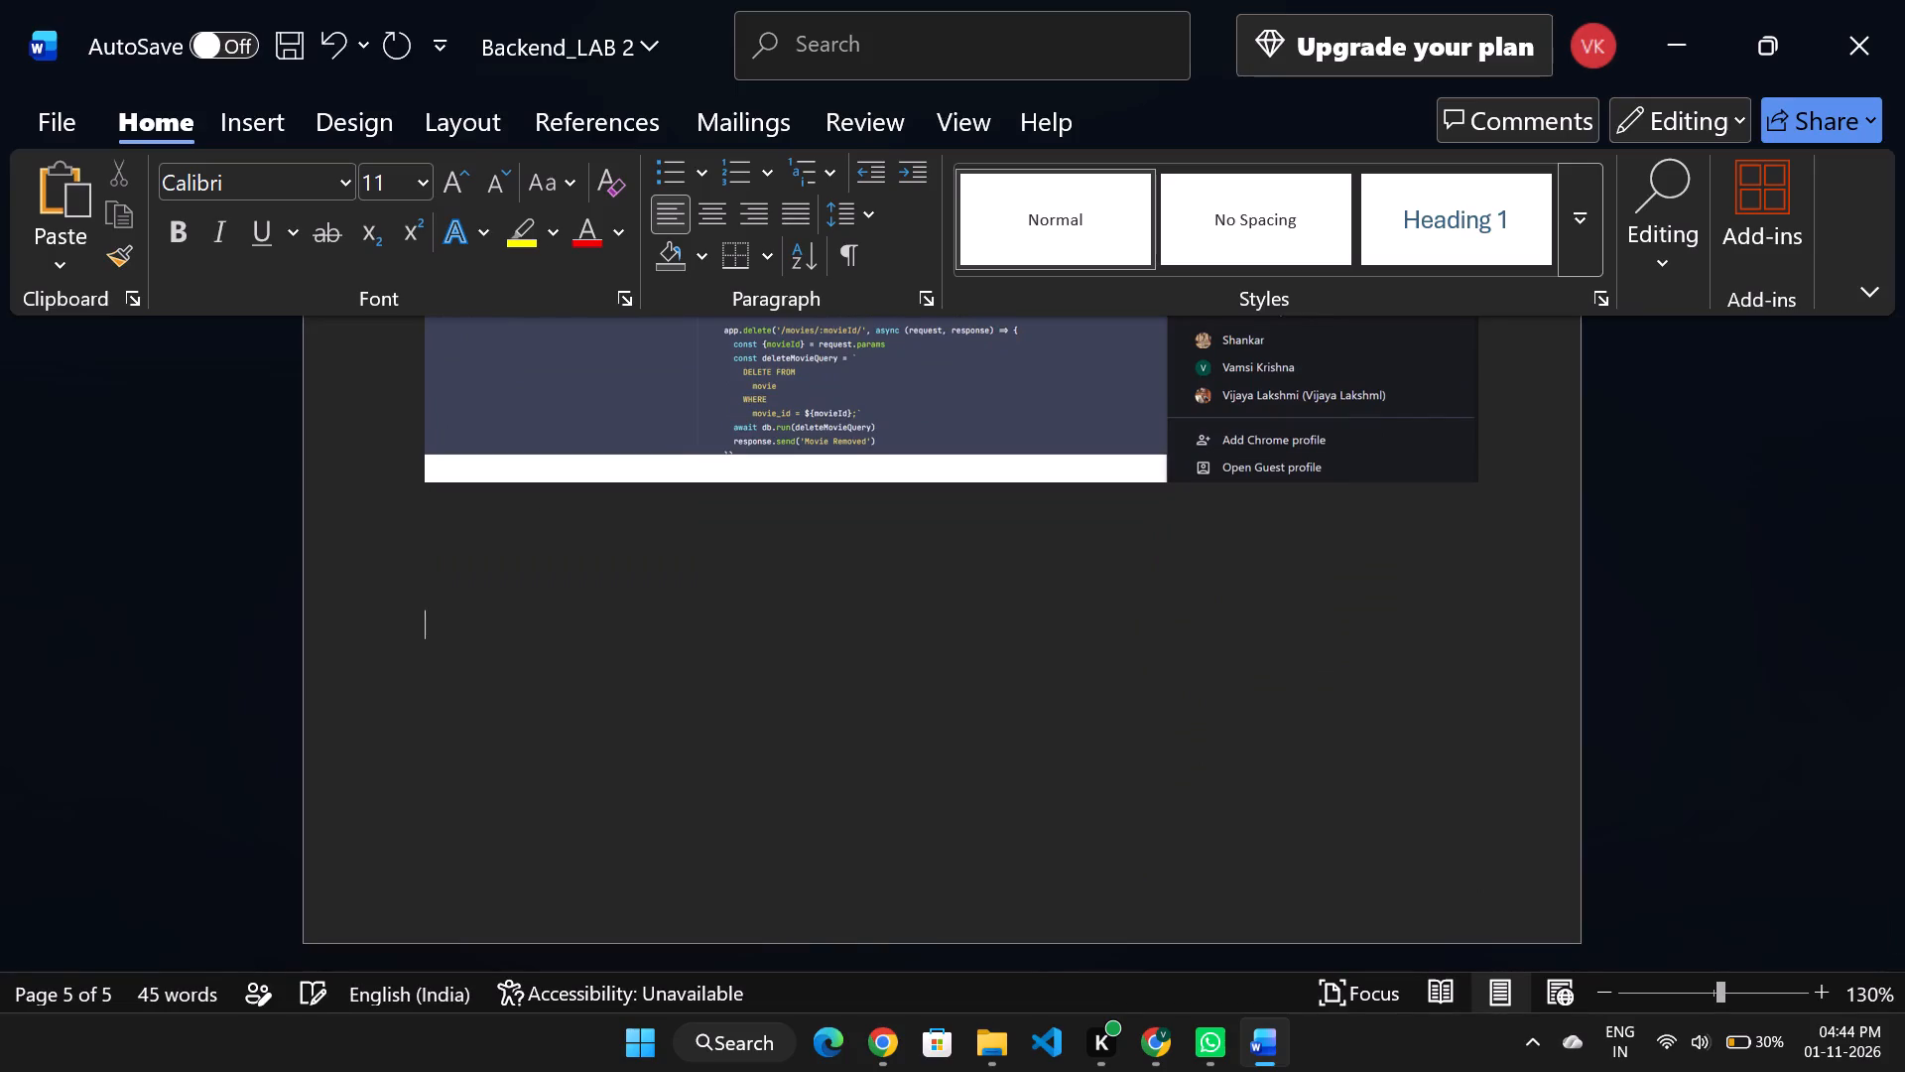
Space out page 5 with two line breaks above the third Movies screenshot and one more between the third and fourth.
{"action": "scroll", "coordinate": [1190, 828], "scroll_direction": "up", "scroll_amount": 13}
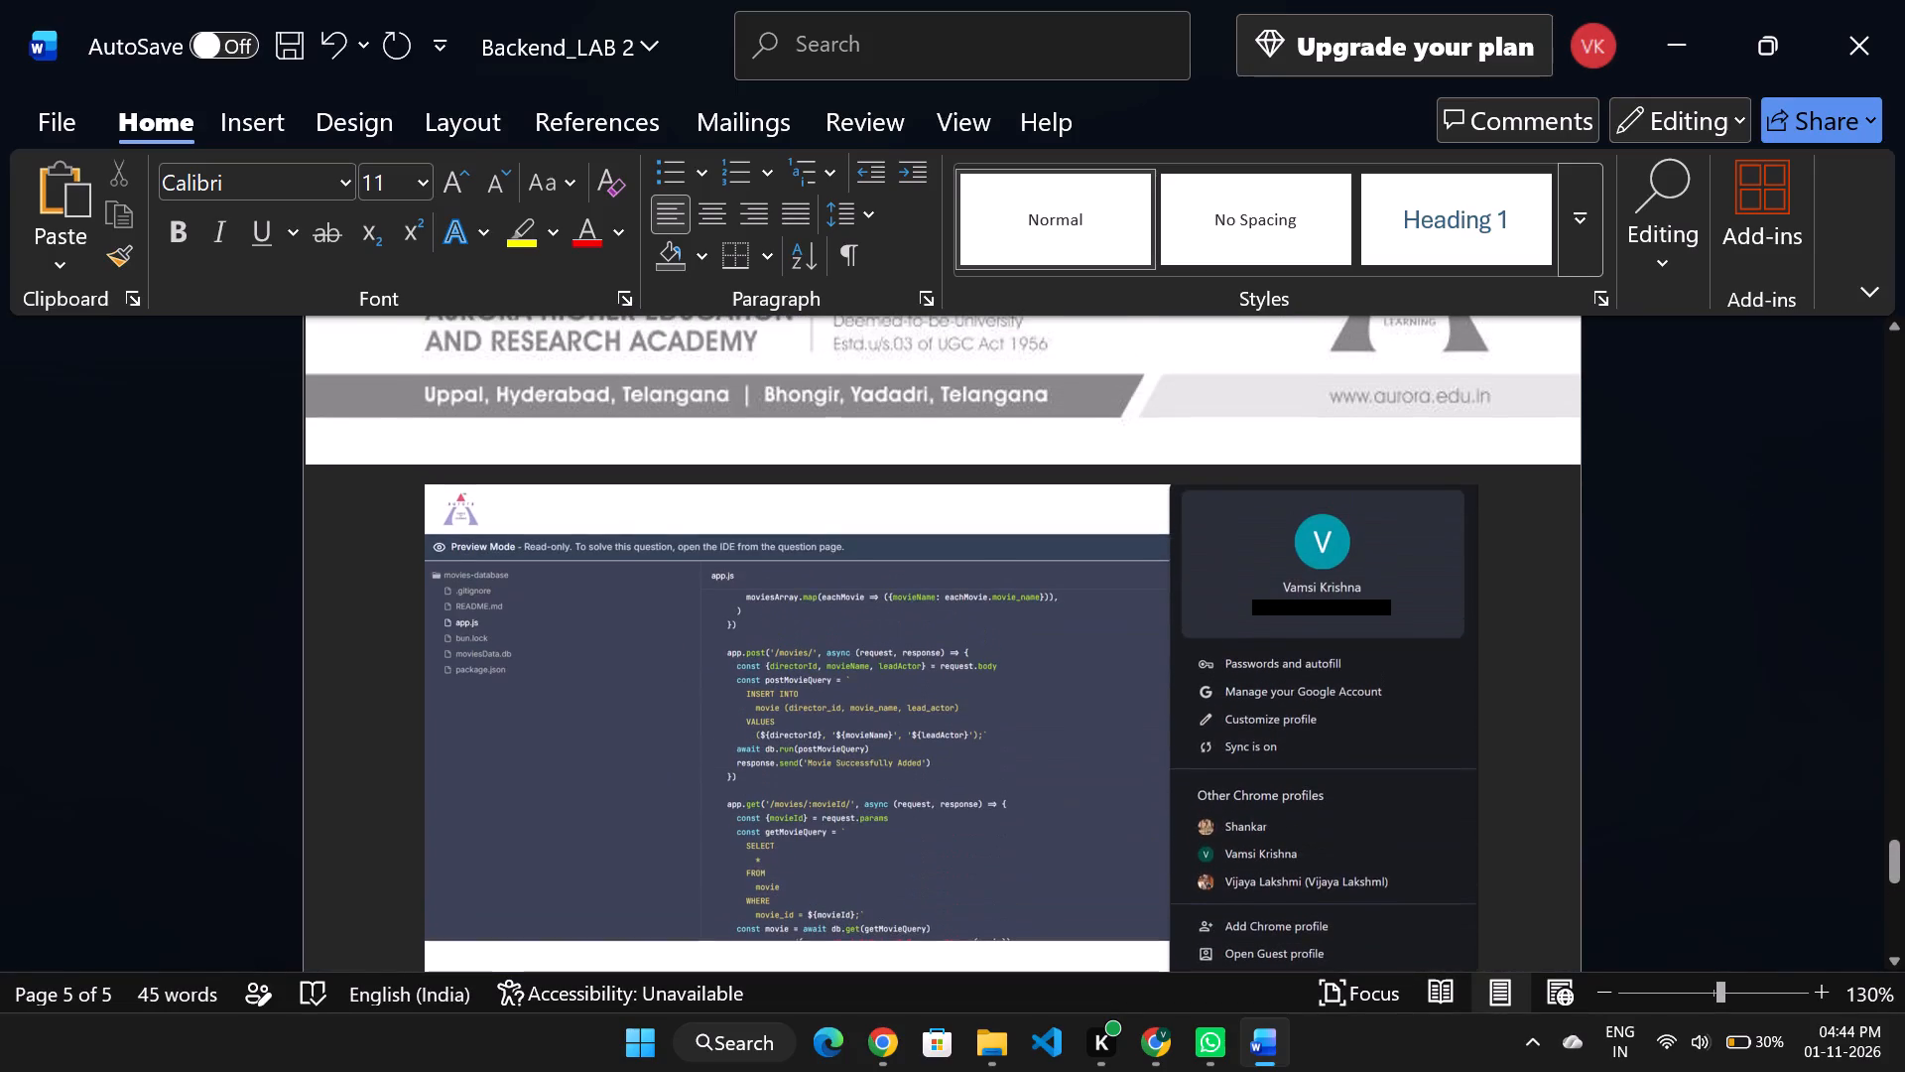
{"action": "left_click", "coordinate": [416, 482]}
{"action": "key", "text": "Return"}
{"action": "key", "text": "Return"}
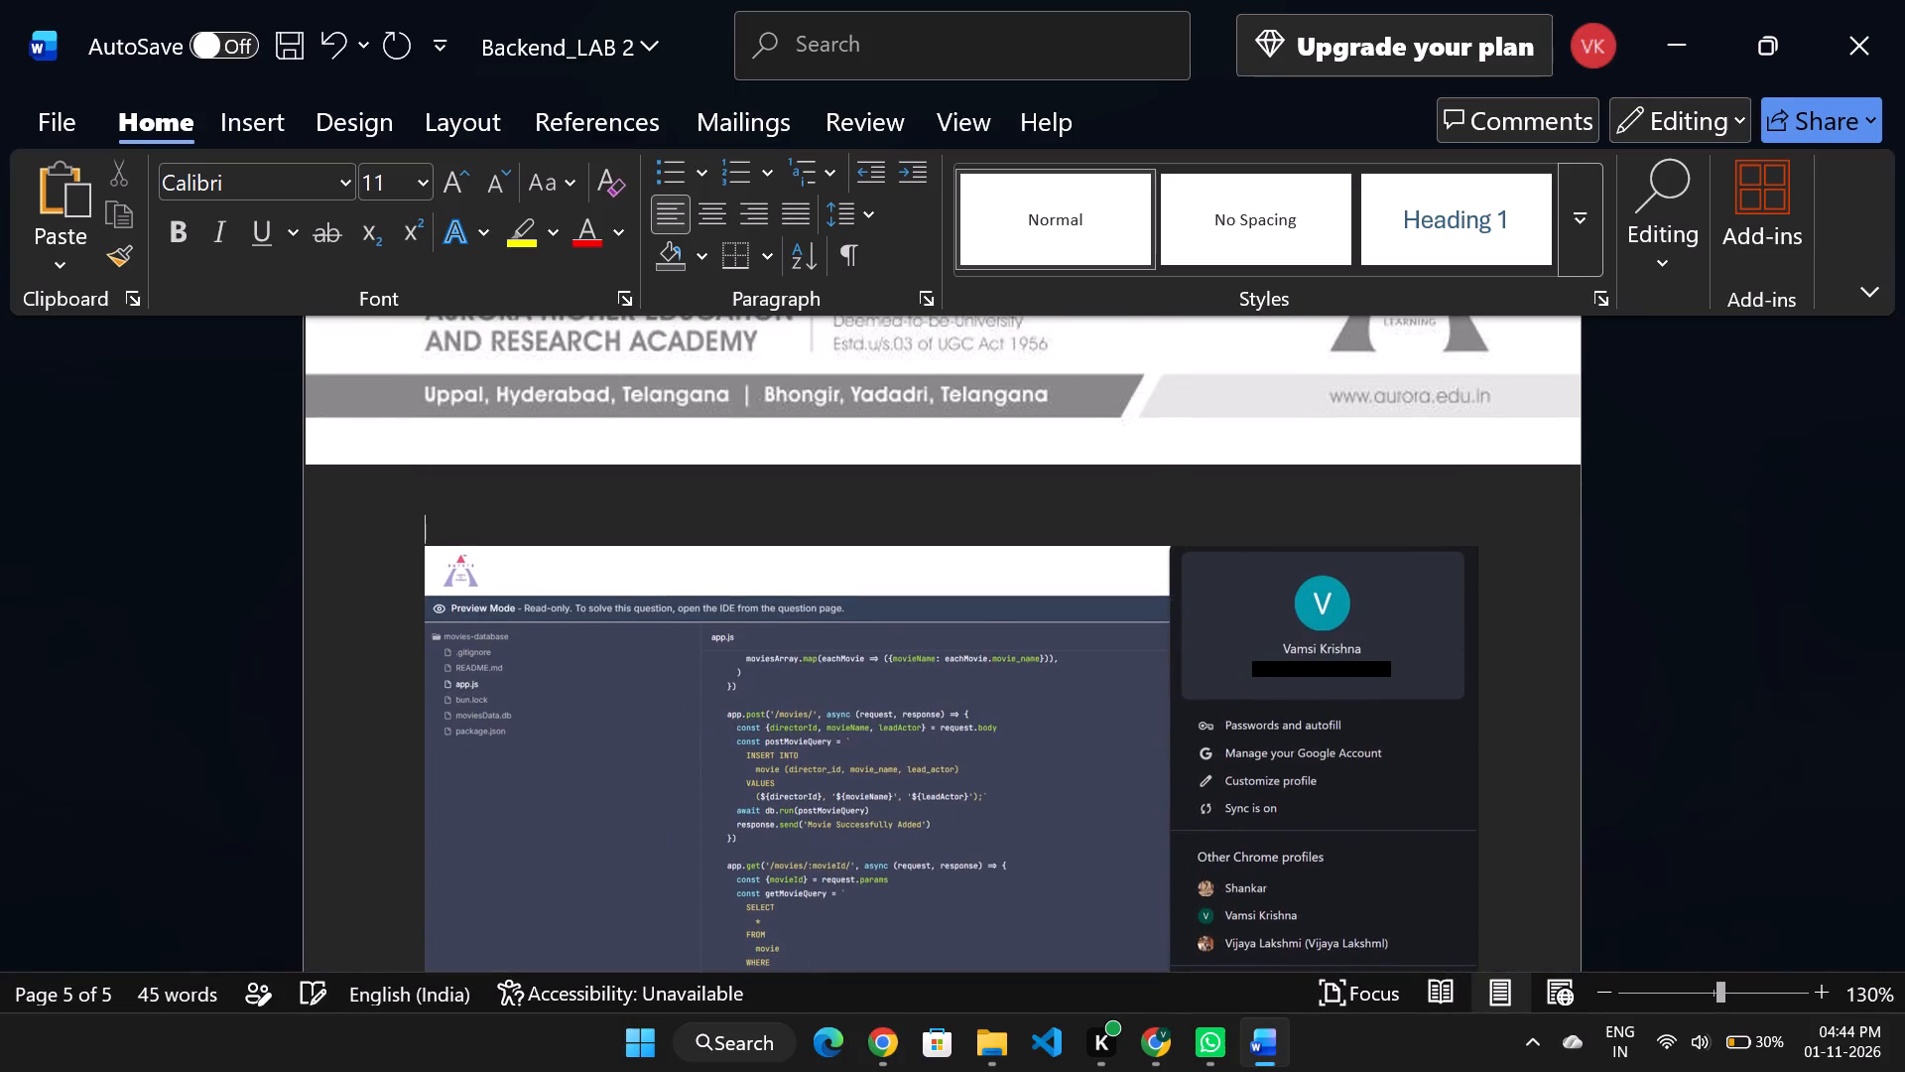
{"action": "scroll", "coordinate": [471, 480], "scroll_direction": "down", "scroll_amount": 6}
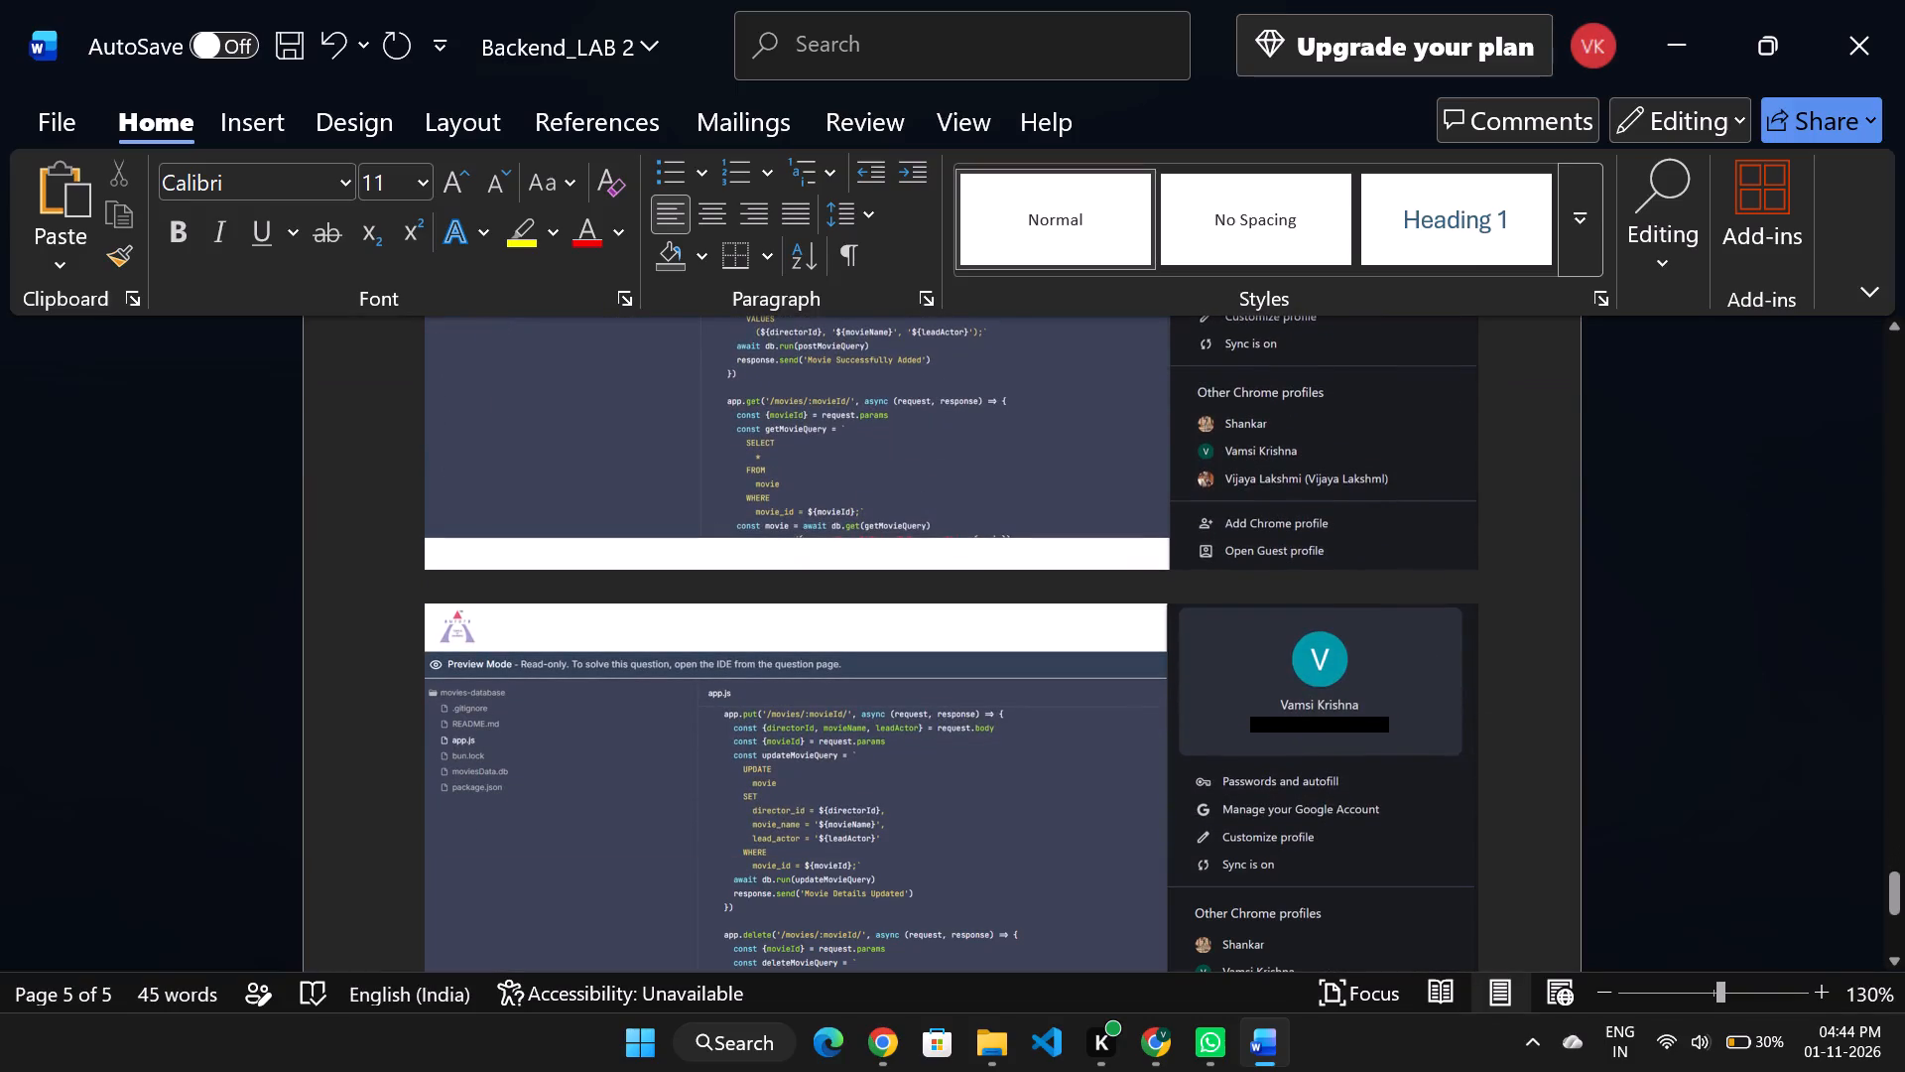
{"action": "left_click", "coordinate": [430, 584]}
{"action": "key", "text": "Return"}
Add line breaks below the fourth Movies screenshot to reach page 6 and paste the fifth screenshot at the top of that page.
{"action": "scroll", "coordinate": [430, 584], "scroll_direction": "down", "scroll_amount": 9}
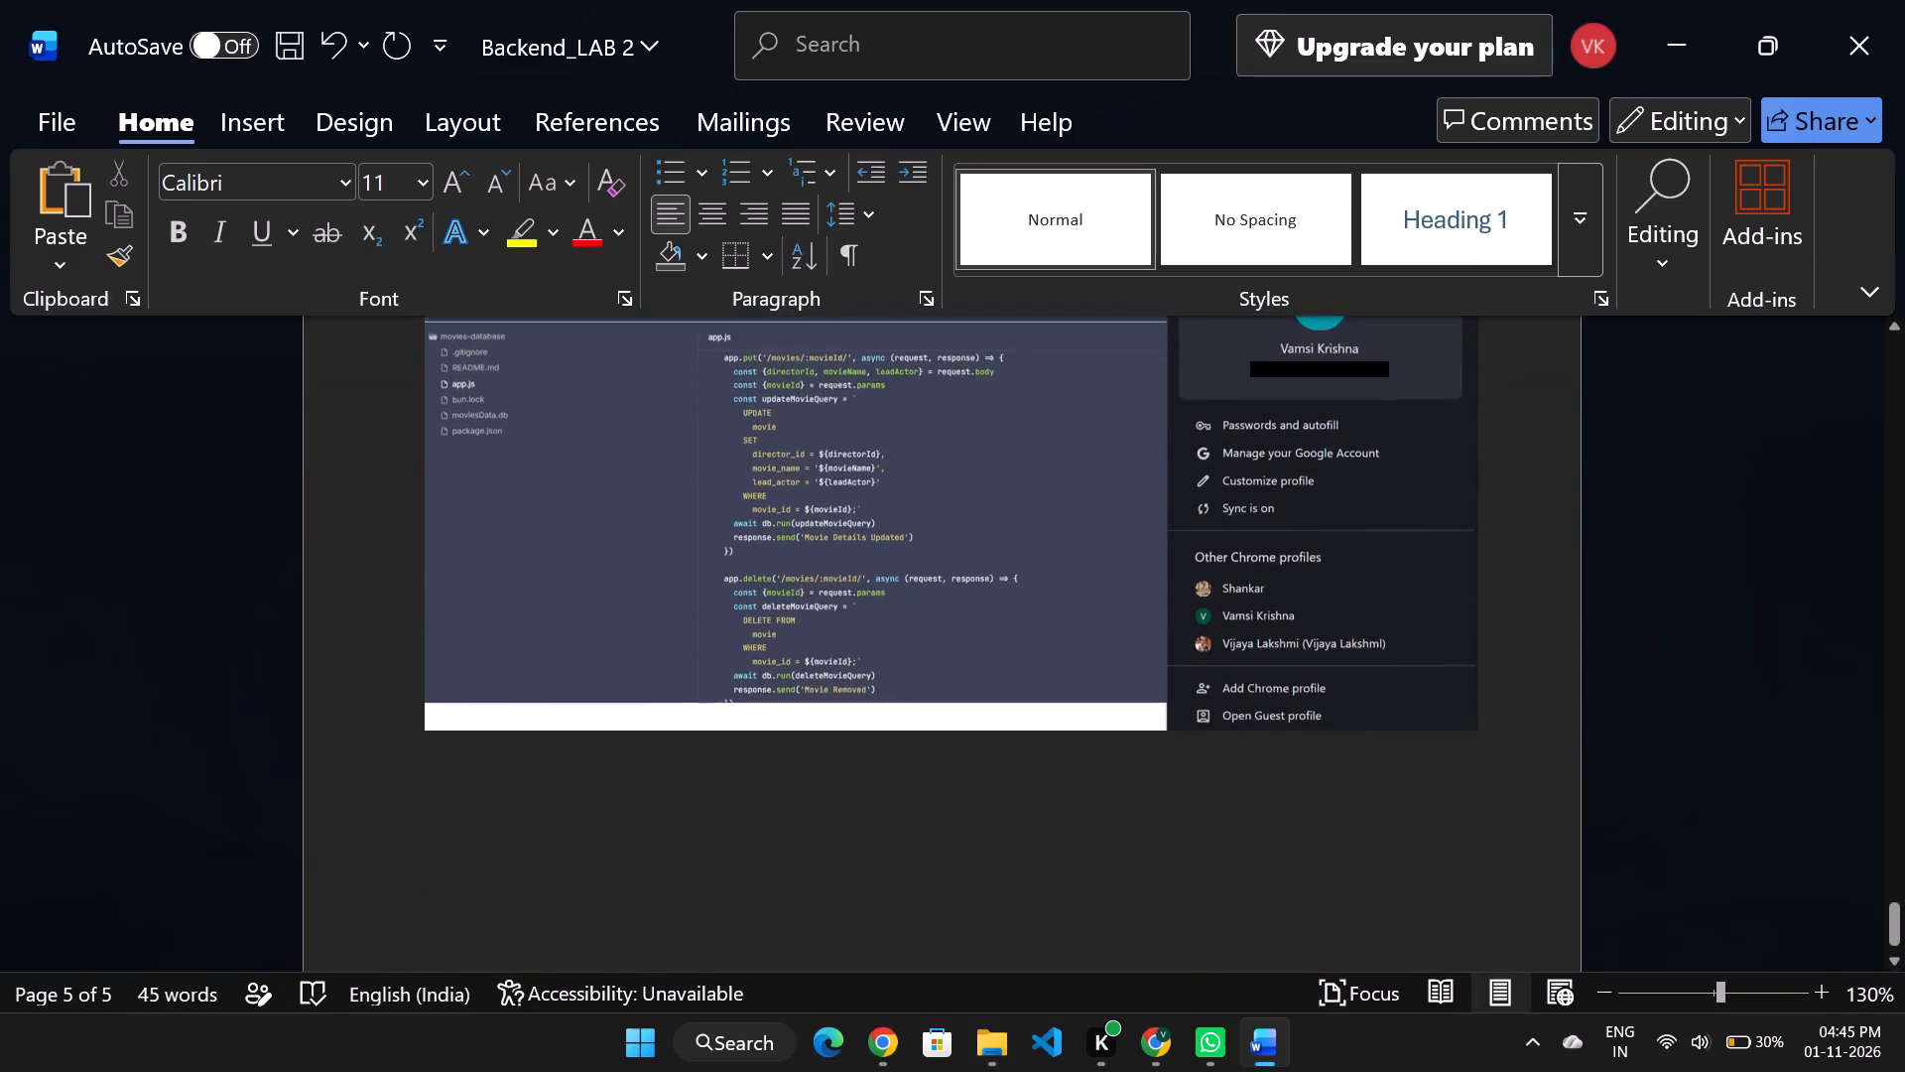
{"action": "scroll", "coordinate": [430, 585], "scroll_direction": "down", "scroll_amount": 1}
{"action": "left_click", "coordinate": [431, 632]}
{"action": "key", "text": "Return"}
{"action": "key", "text": "Return"}
{"action": "key", "text": "Return"}
{"action": "key", "text": "Return"}
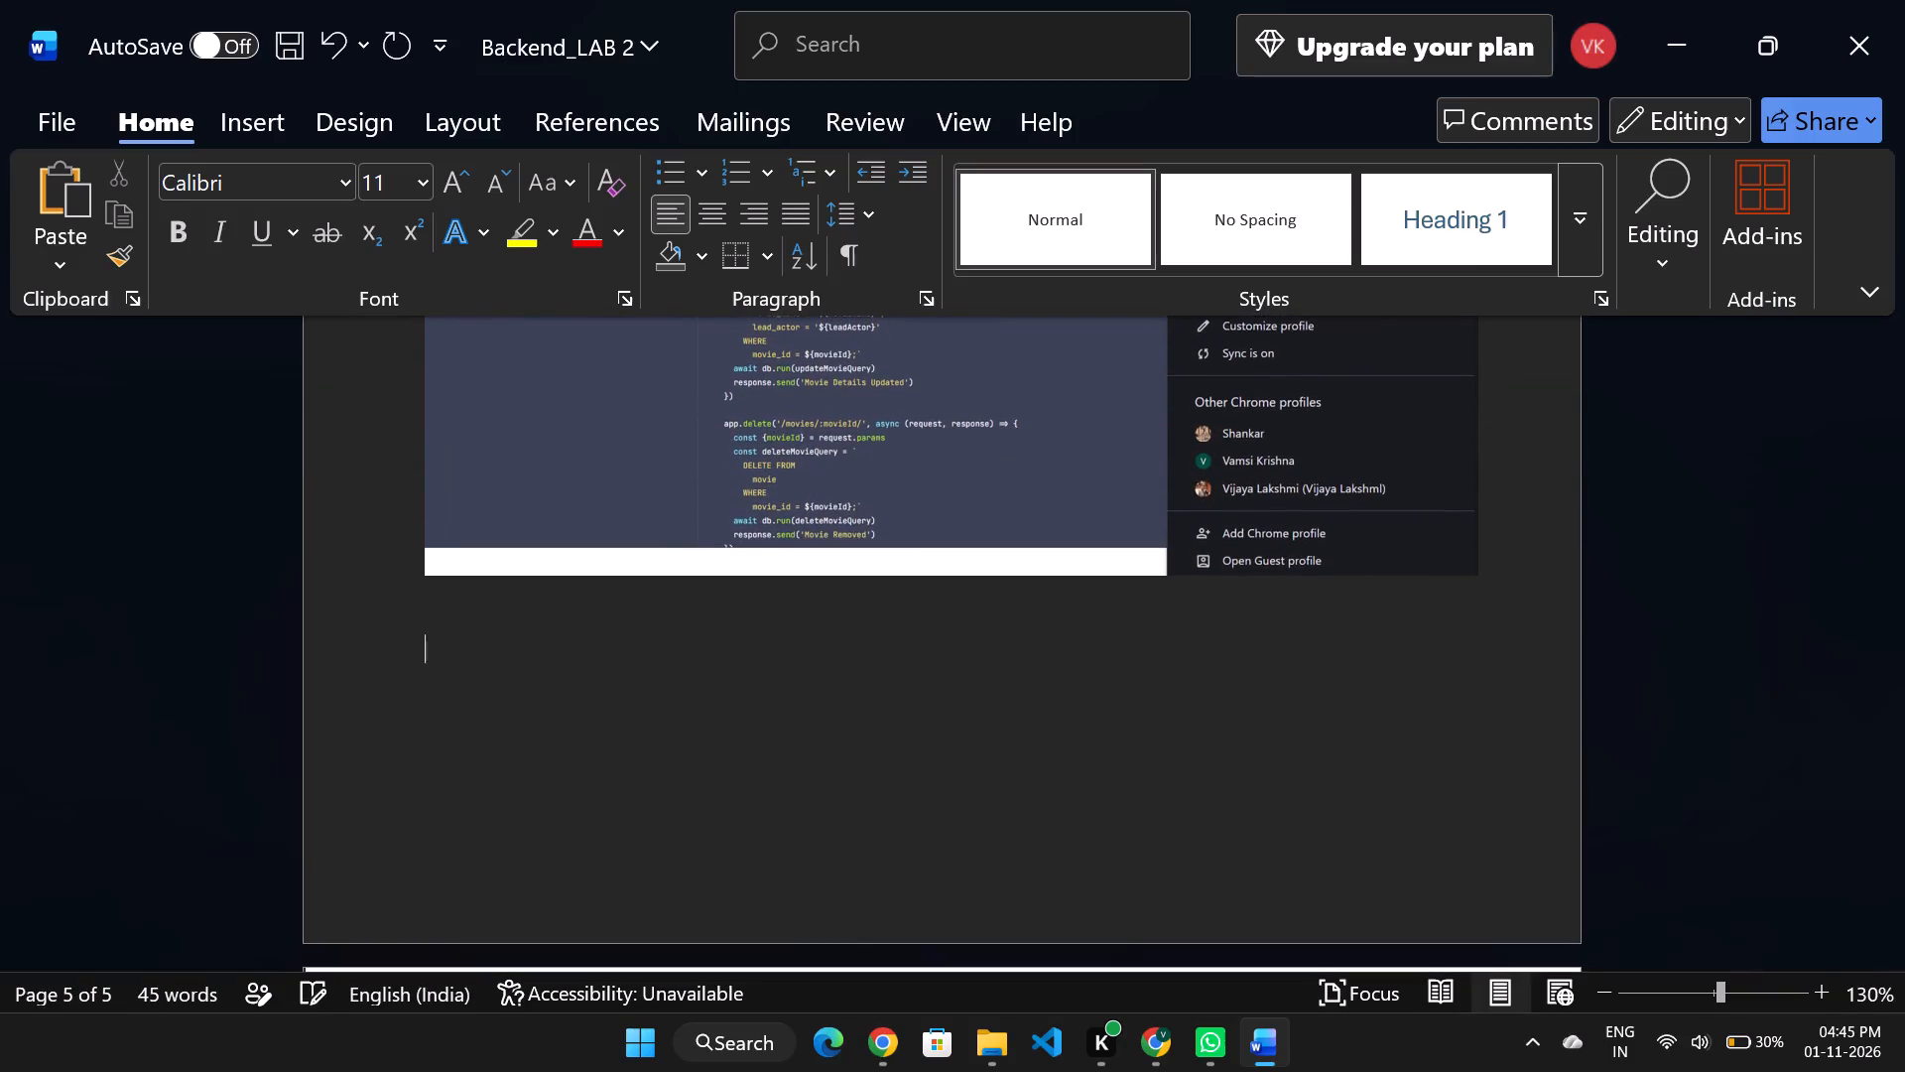
{"action": "key", "text": "Return"}
{"action": "key", "text": "Return"}
{"action": "key", "text": "Return"}
{"action": "key", "text": "Return"}
{"action": "key", "text": "Return"}
{"action": "key", "text": "Return"}
{"action": "key", "text": "Return"}
{"action": "key", "text": "Return"}
{"action": "key", "text": "Return"}
{"action": "key", "text": "Return"}
{"action": "key", "text": "Return"}
{"action": "key", "text": "Return"}
{"action": "key", "text": "Return"}
{"action": "key", "text": "Return"}
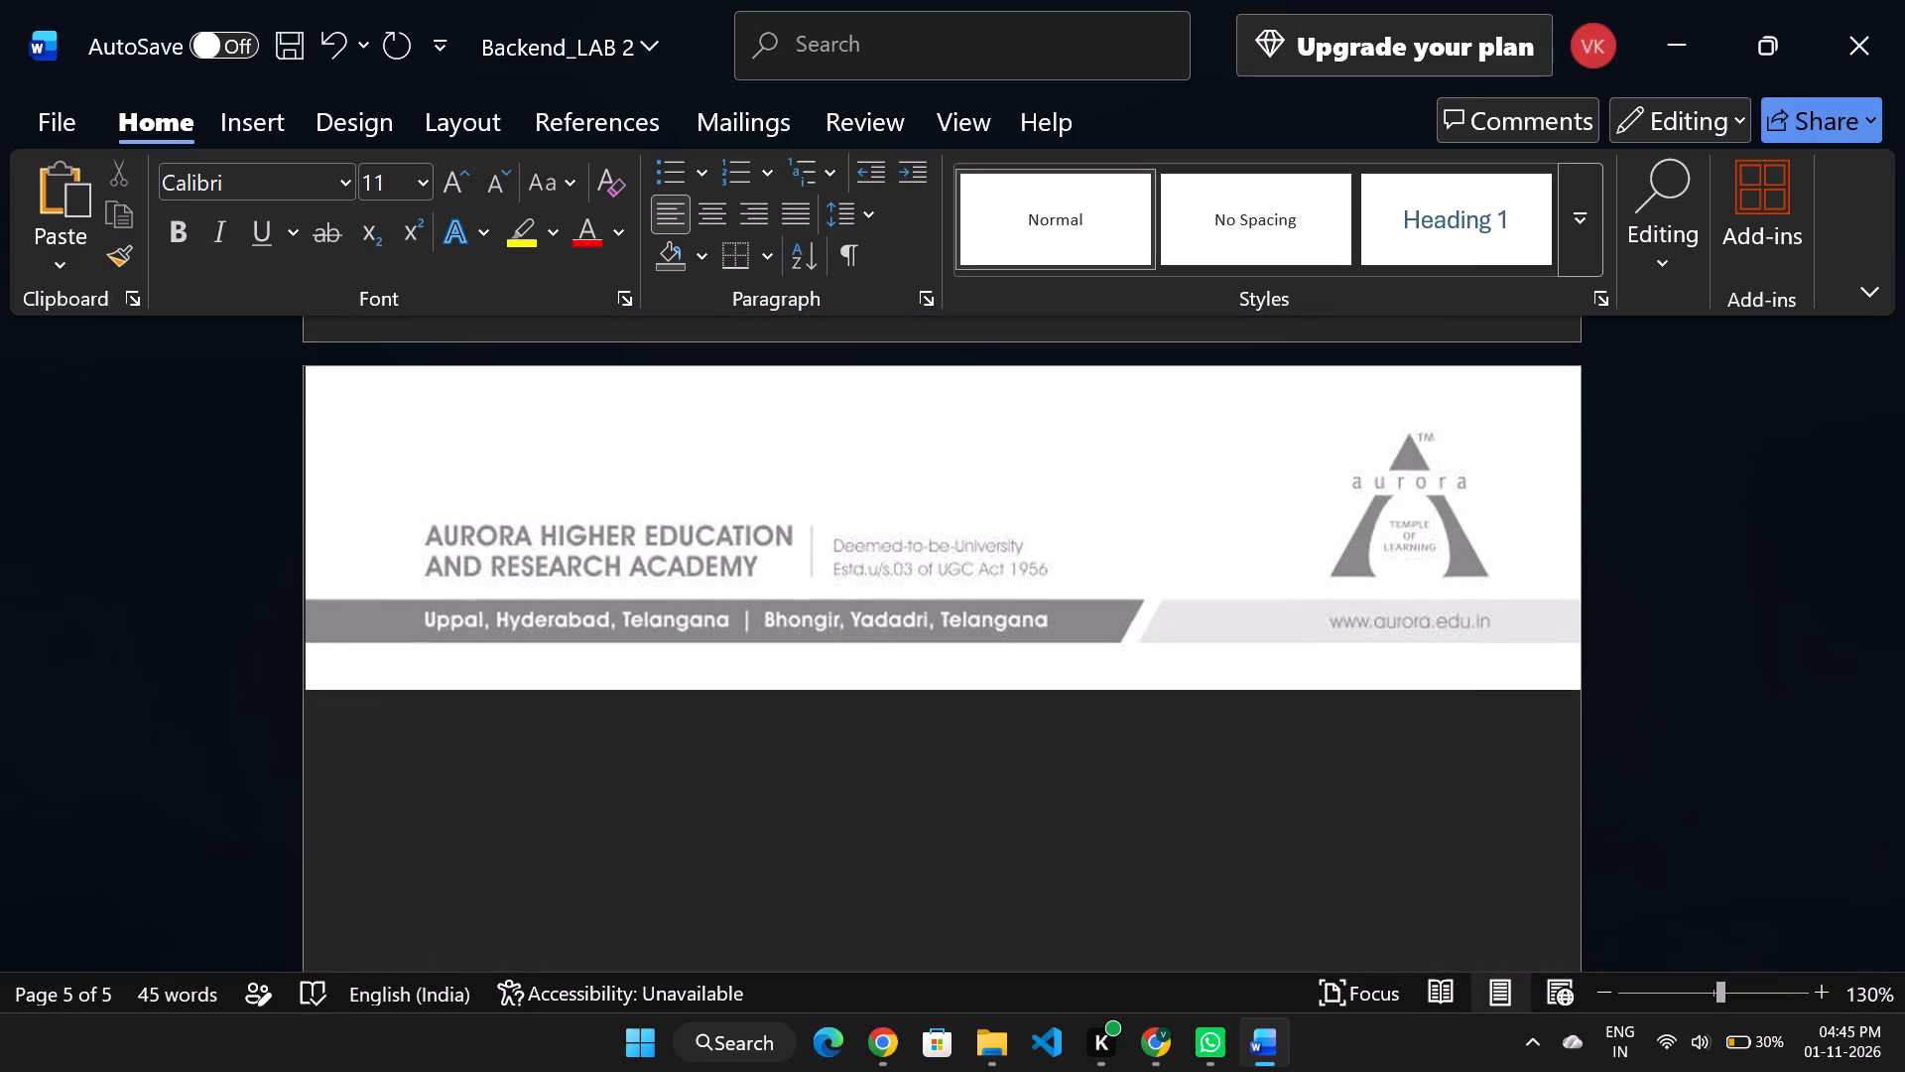
{"action": "key", "text": "Up"}
{"action": "key", "text": "Up"}
{"action": "key", "text": "Up"}
{"action": "key", "text": "Up"}
{"action": "key", "text": "Up"}
{"action": "key", "text": "Up"}
{"action": "key", "text": "Up"}
{"action": "key", "text": "ctrl+v"}
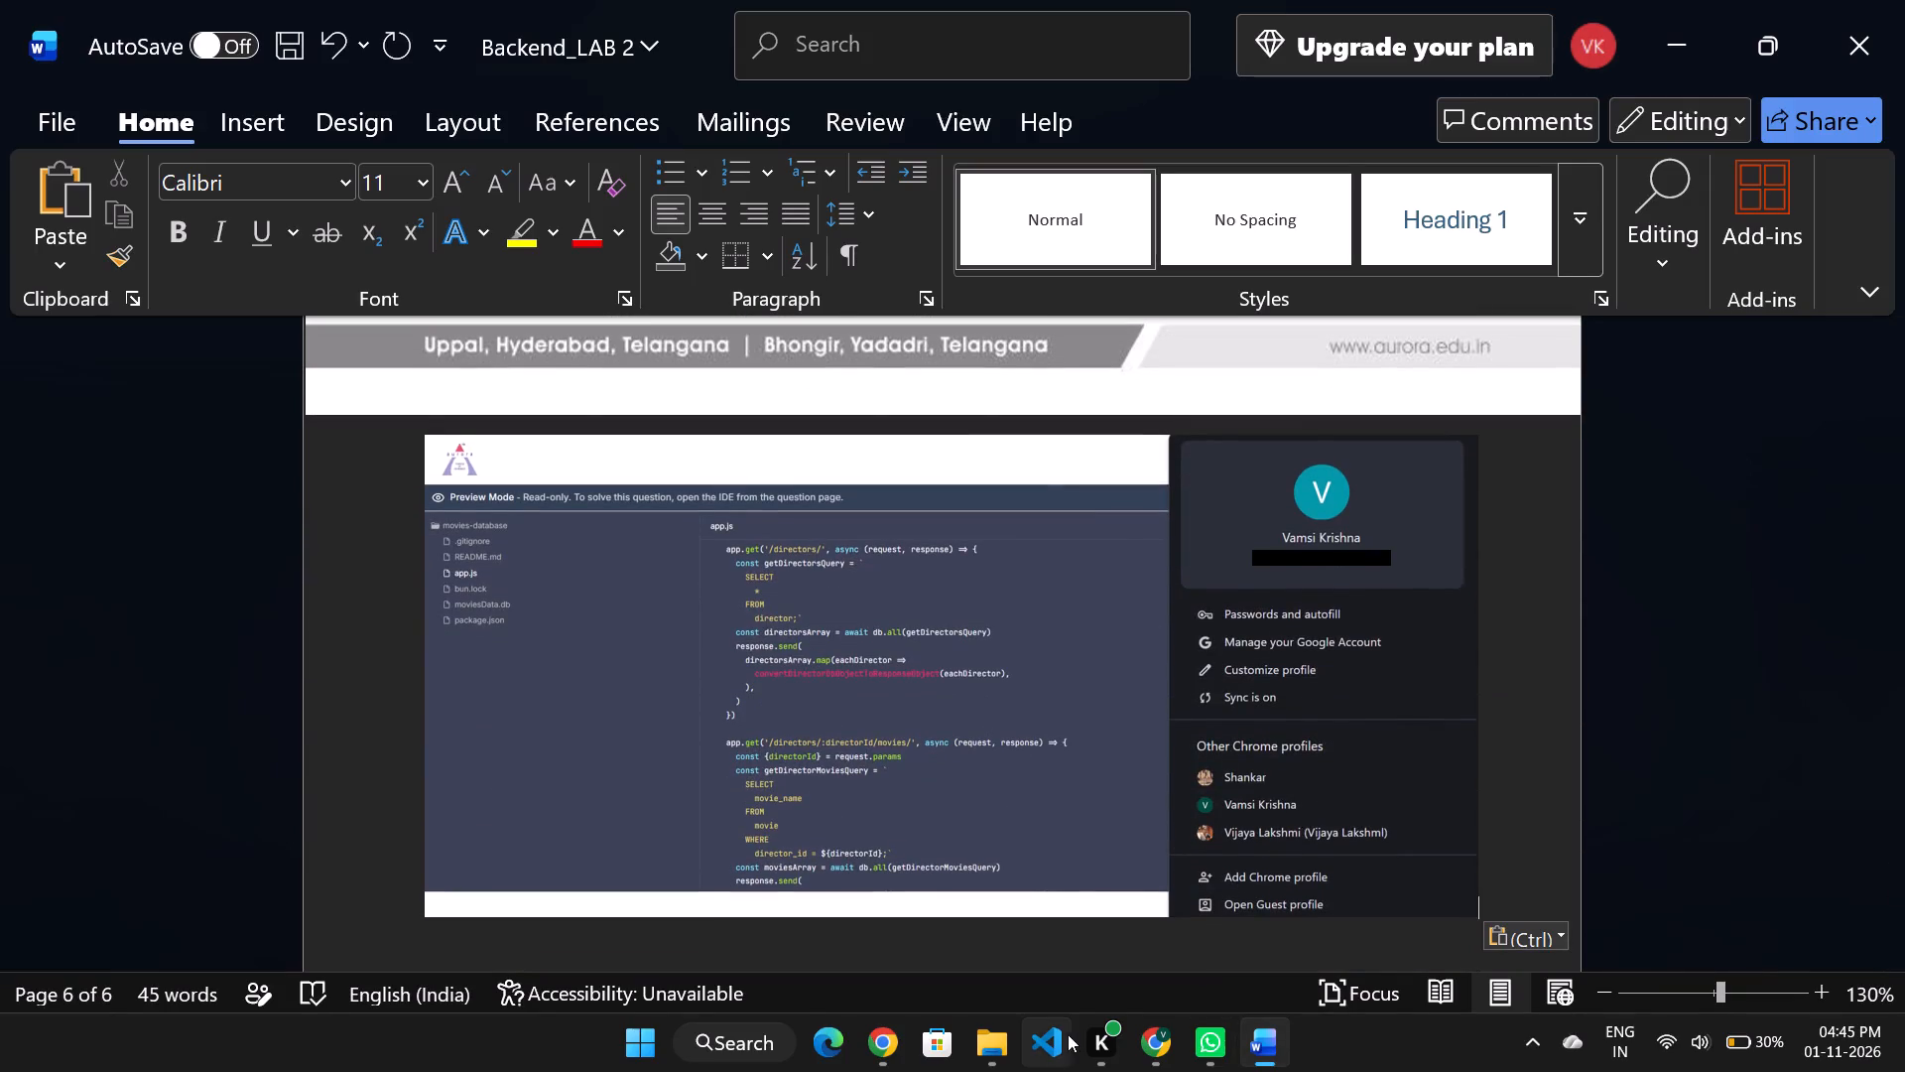
Switch to Chrome and capture the final part of the Movies app.js, through module.exports, with the browser profile details open.
{"action": "left_click", "coordinate": [899, 1039]}
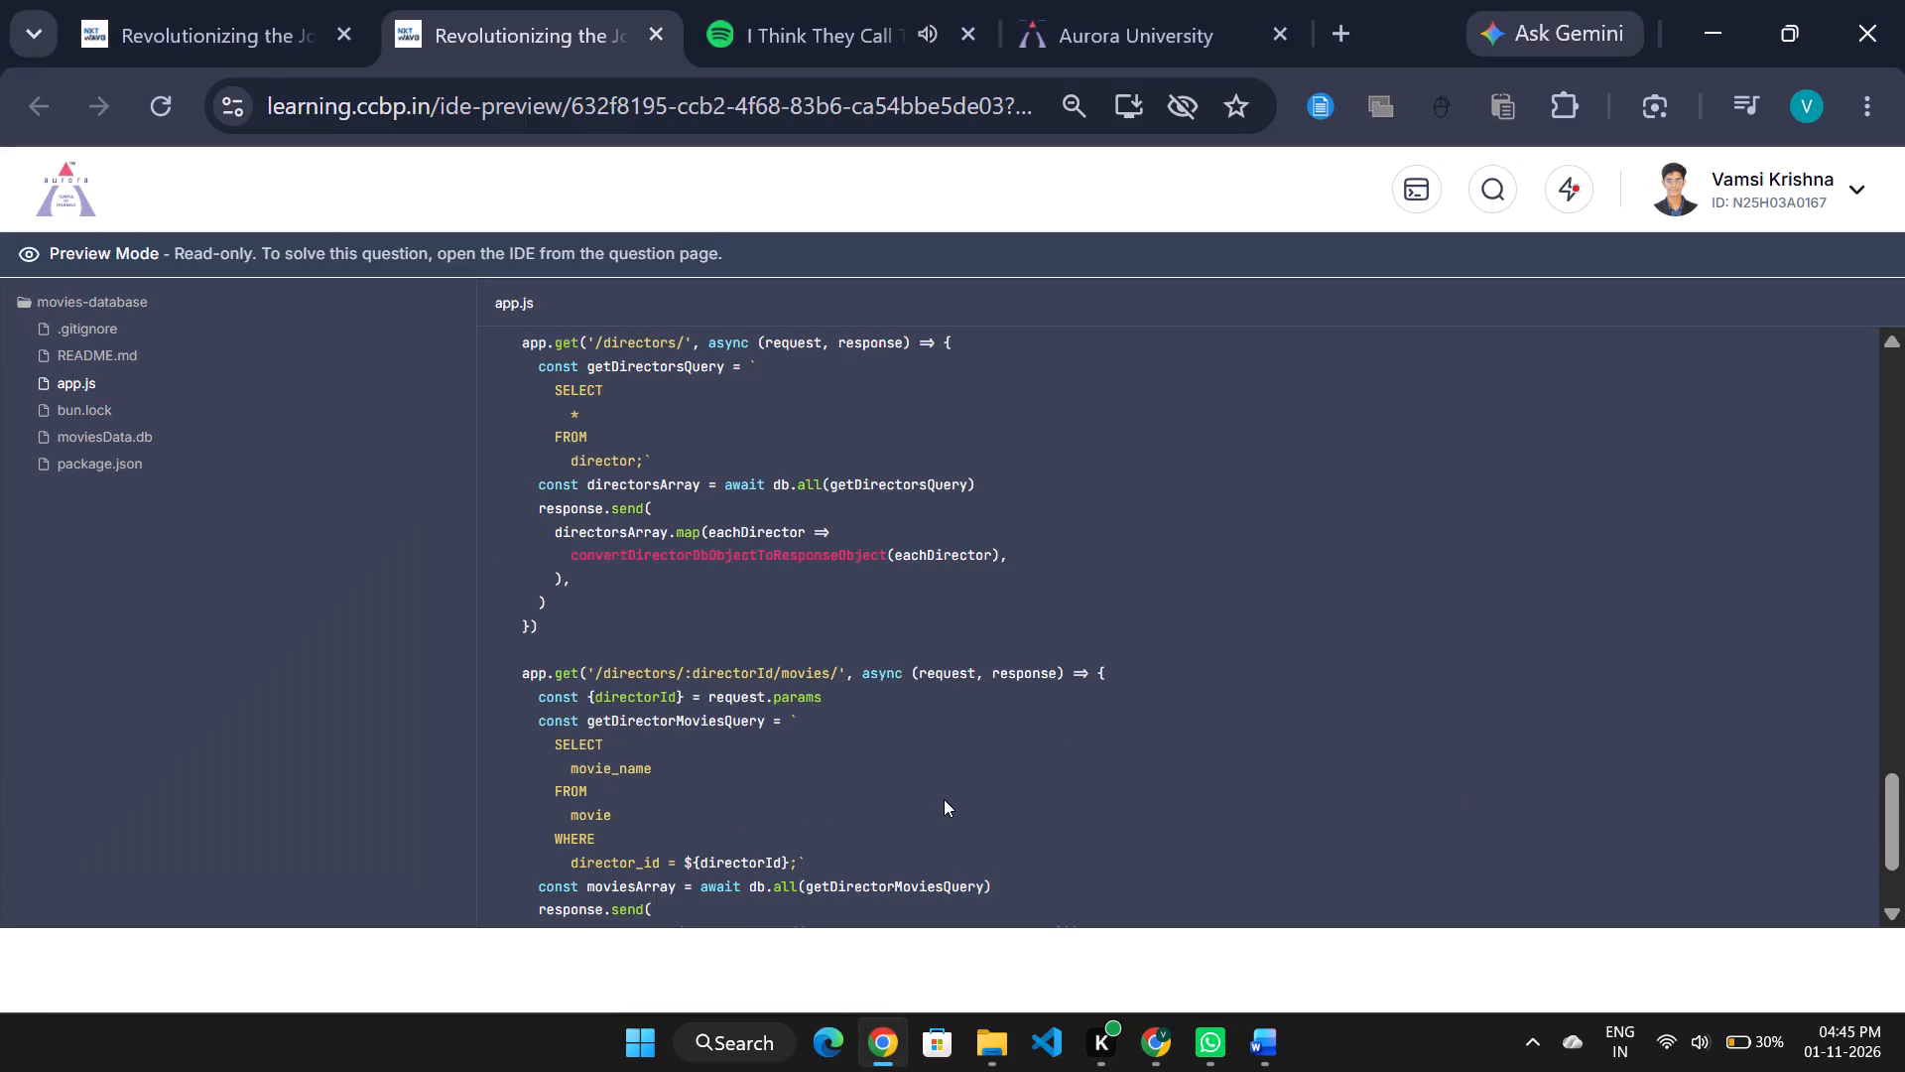
{"action": "scroll", "coordinate": [944, 799], "scroll_direction": "down", "scroll_amount": 5}
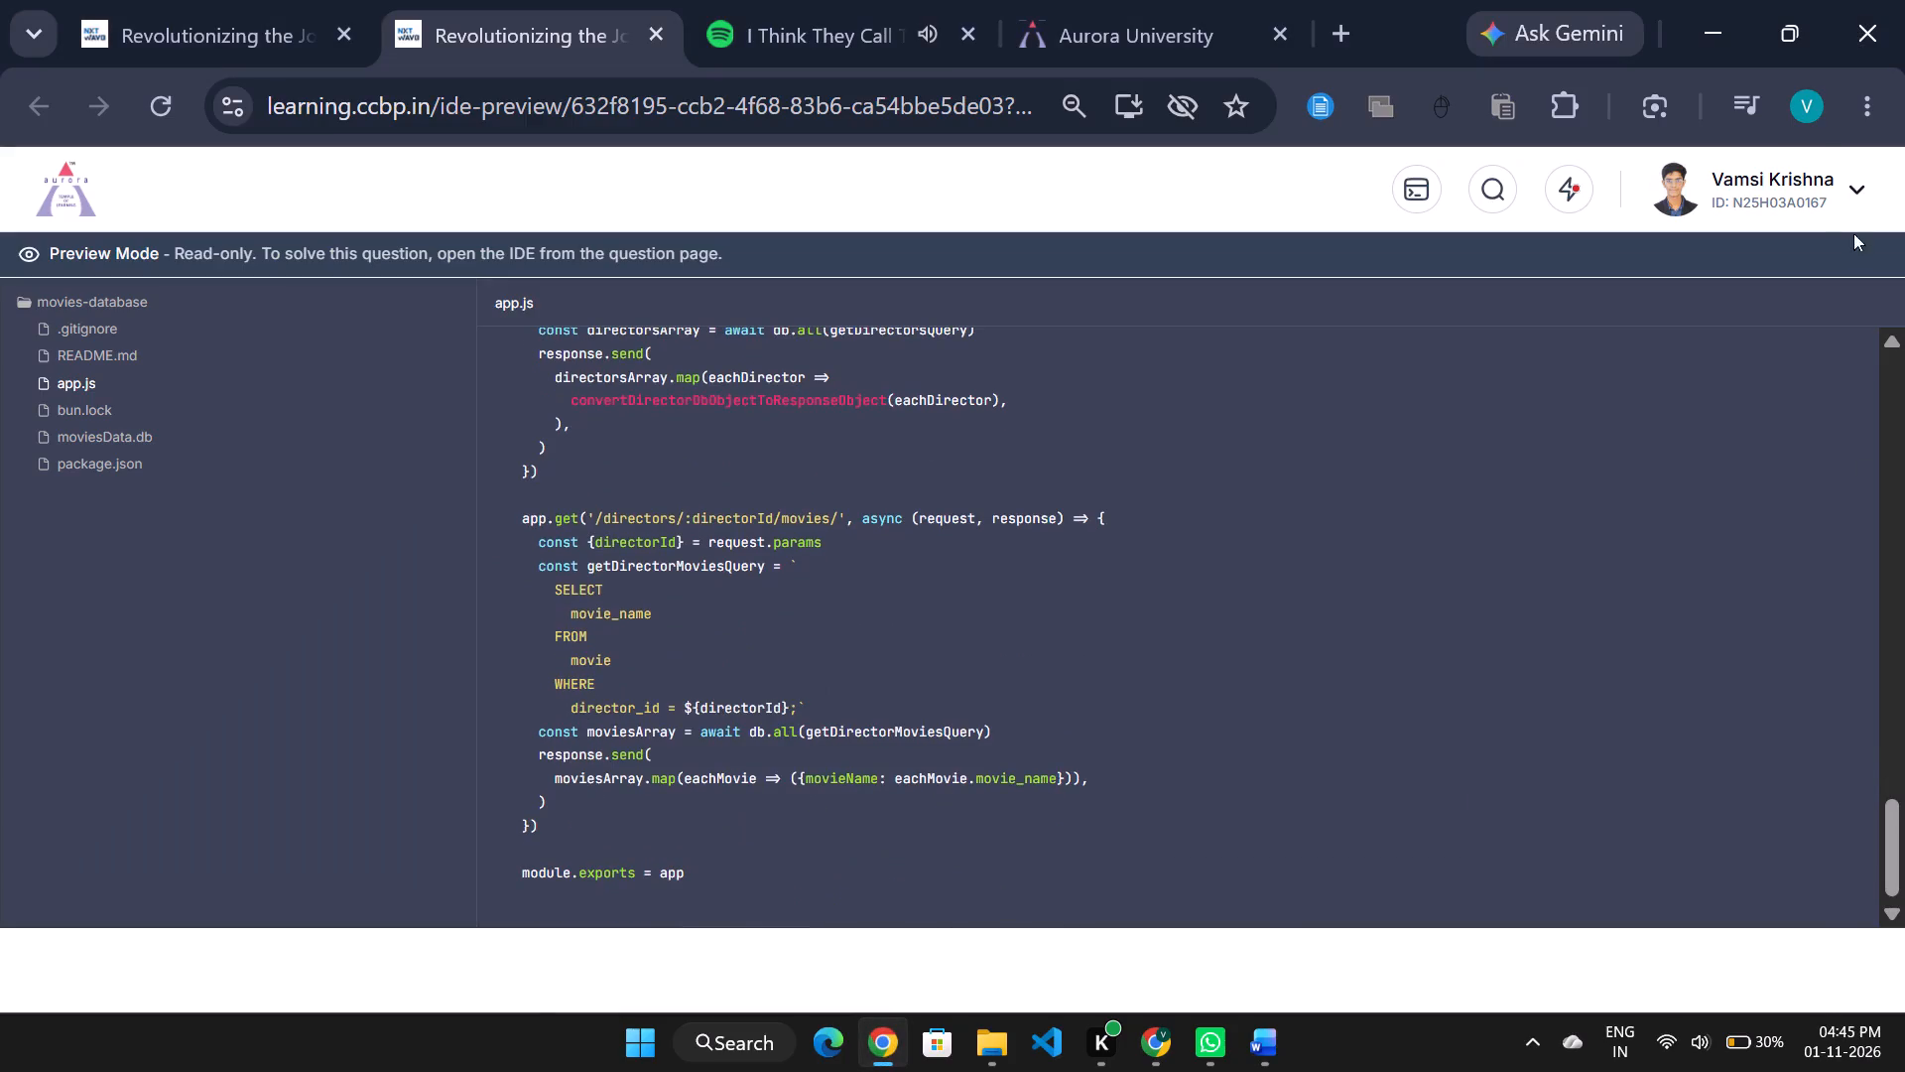
{"action": "left_click", "coordinate": [1805, 107]}
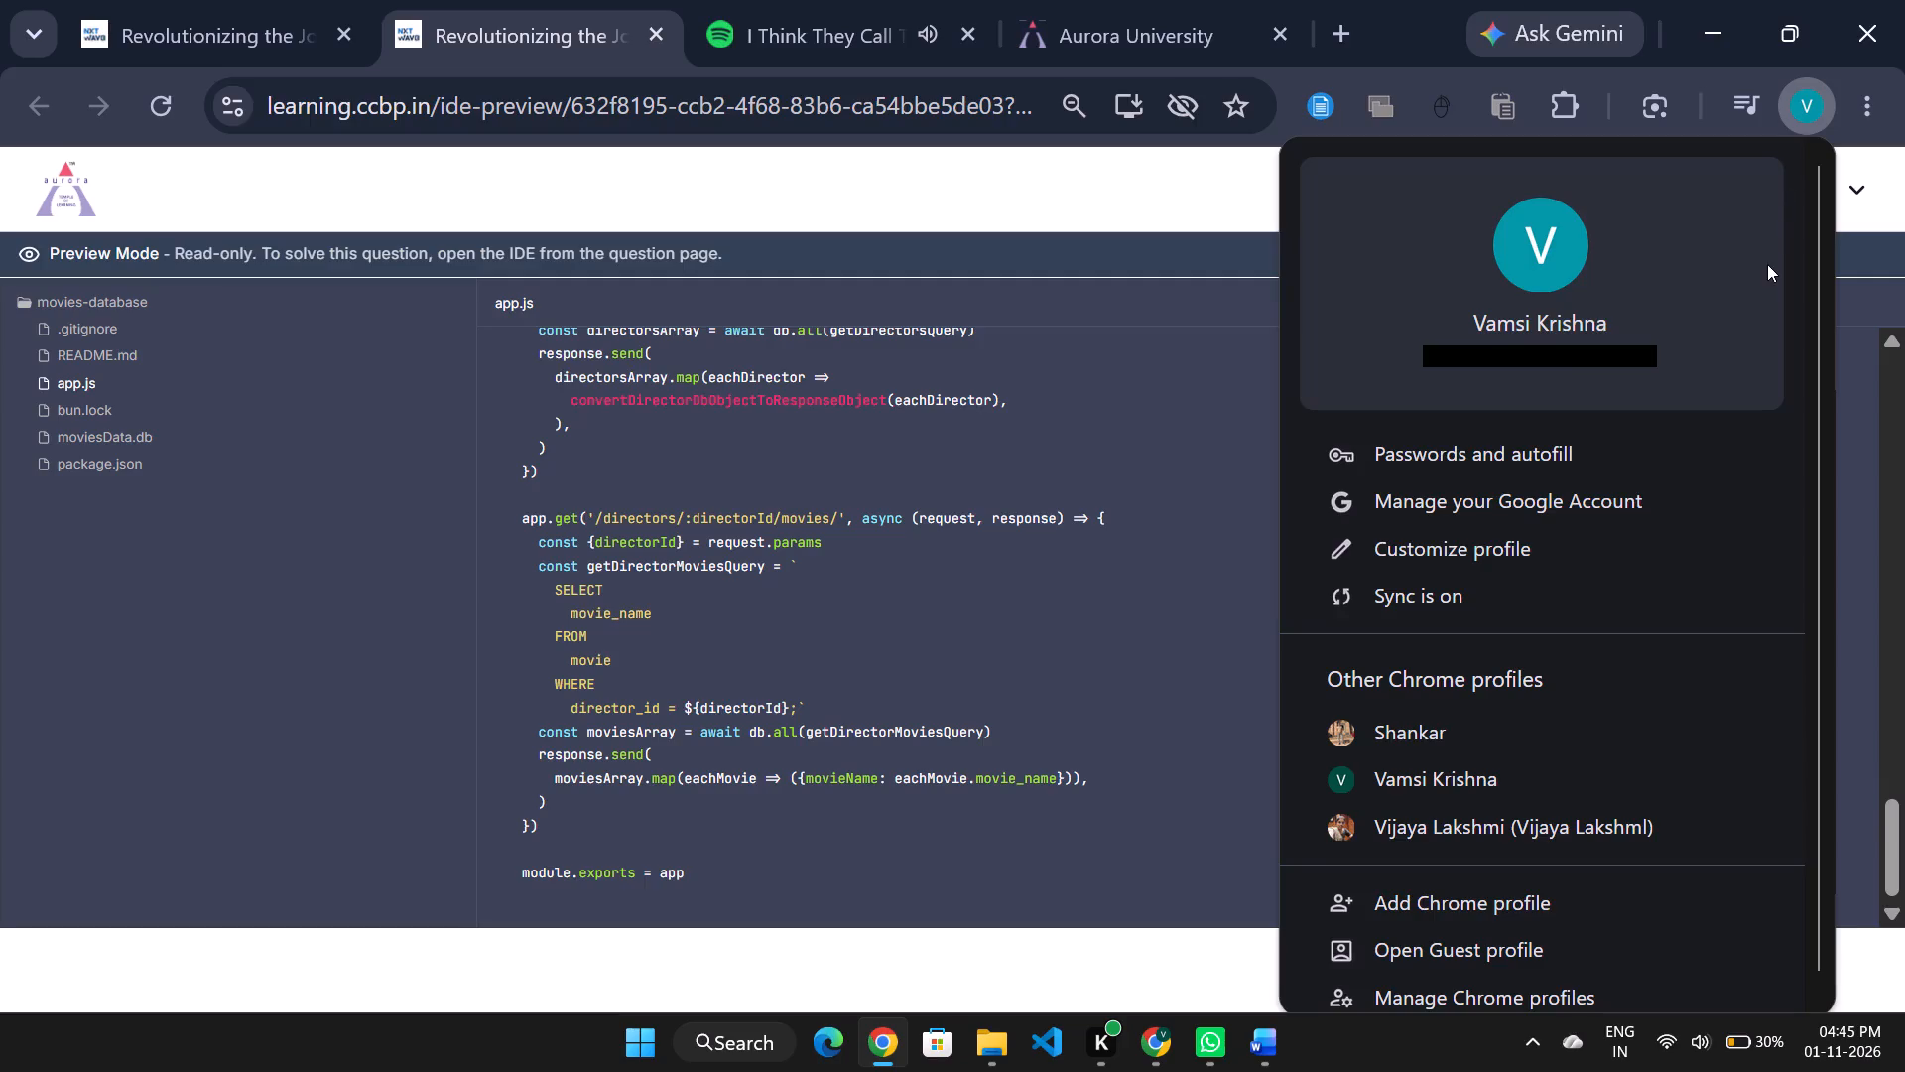
{"action": "left_click", "coordinate": [1247, 457]}
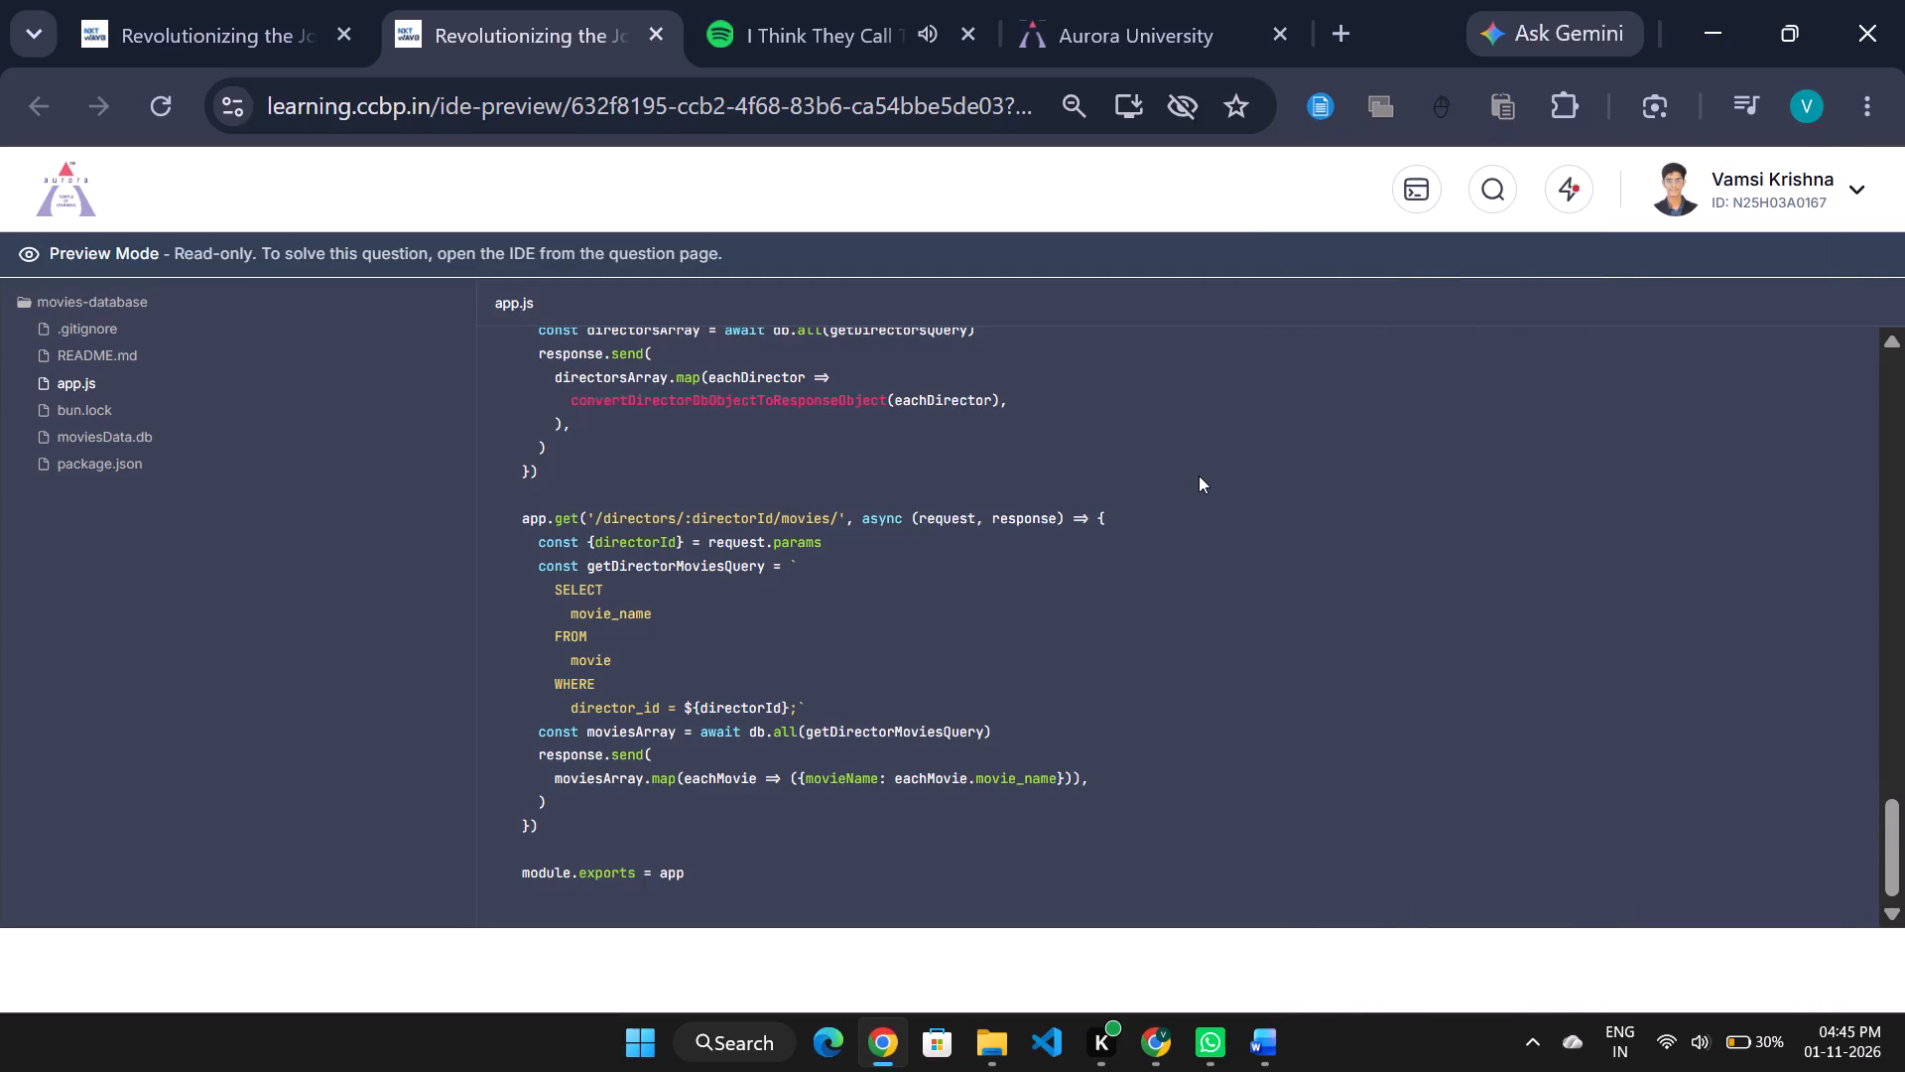
{"action": "left_click", "coordinate": [1836, 98]}
{"action": "left_click", "coordinate": [1819, 113]}
{"action": "key", "text": "Print"}
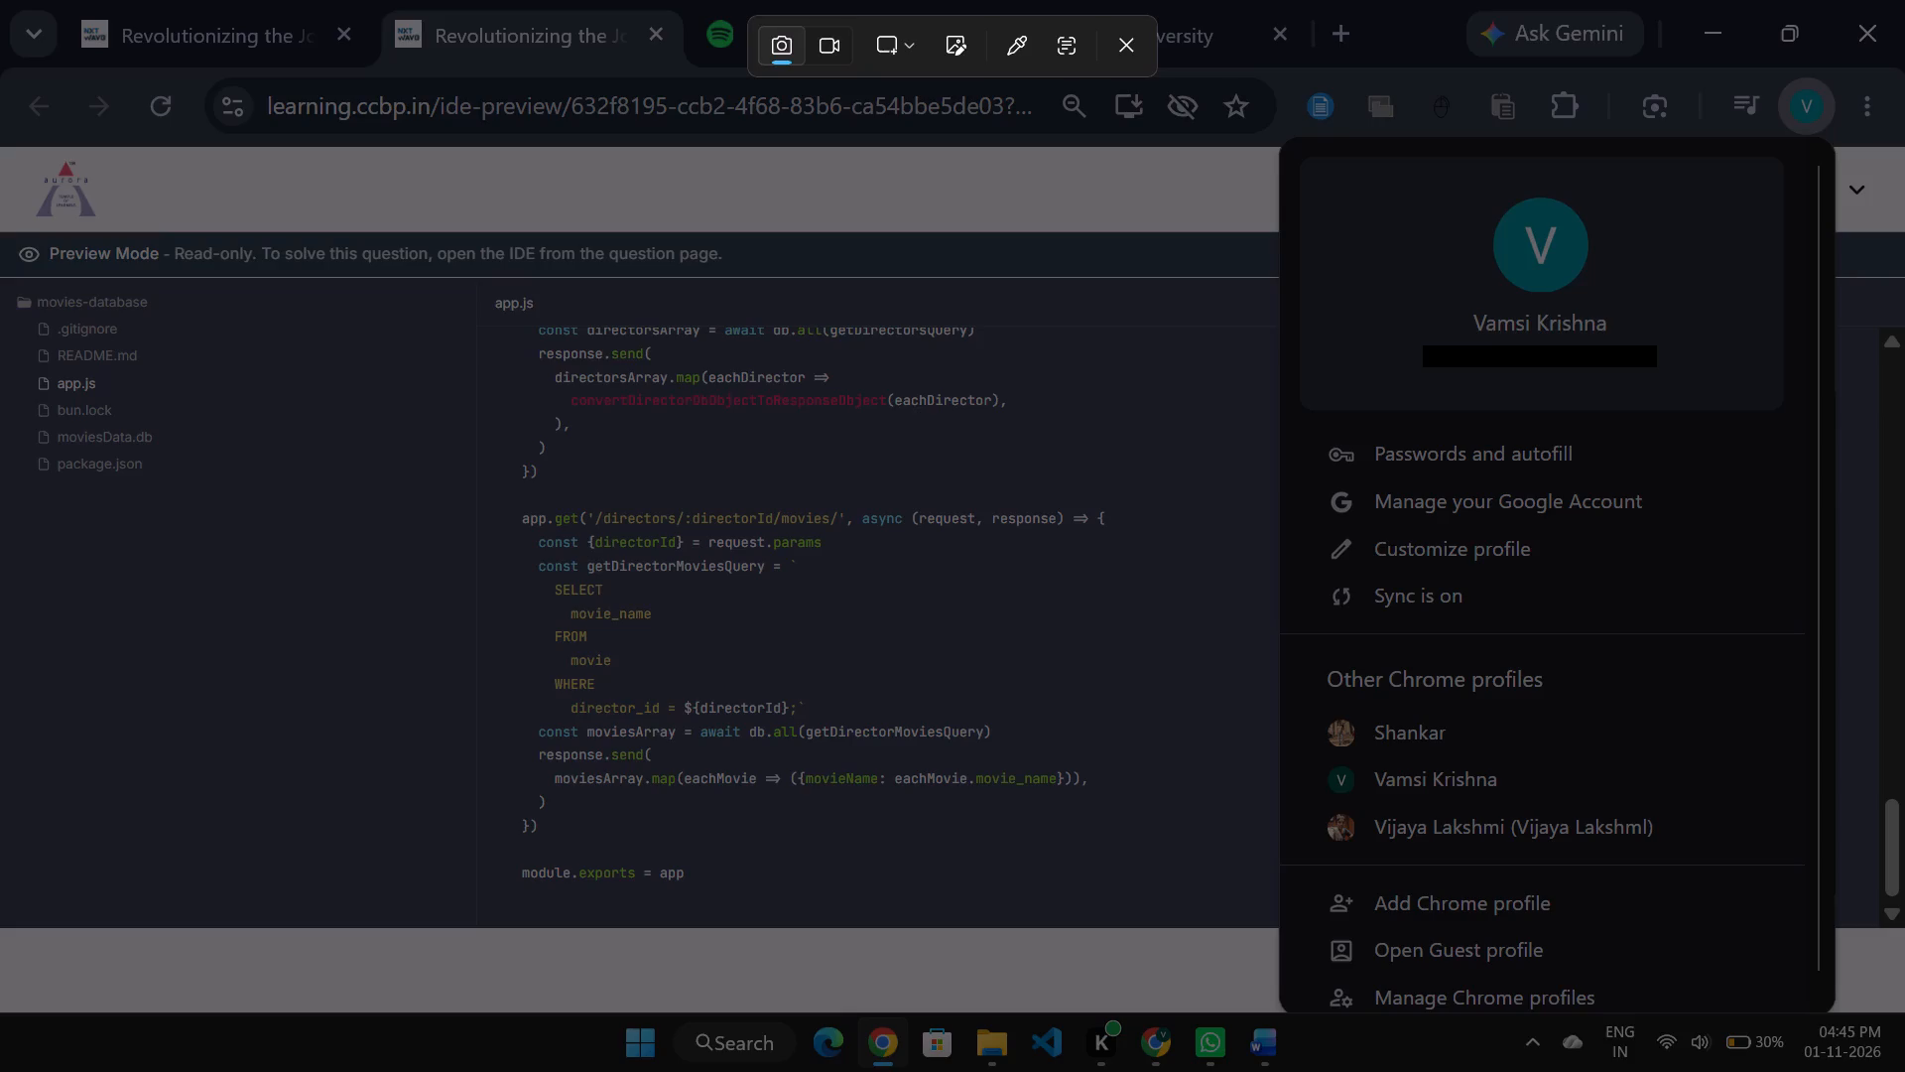
{"action": "left_click_drag", "start_coordinate": [13, 151], "coordinate": [1657, 895]}
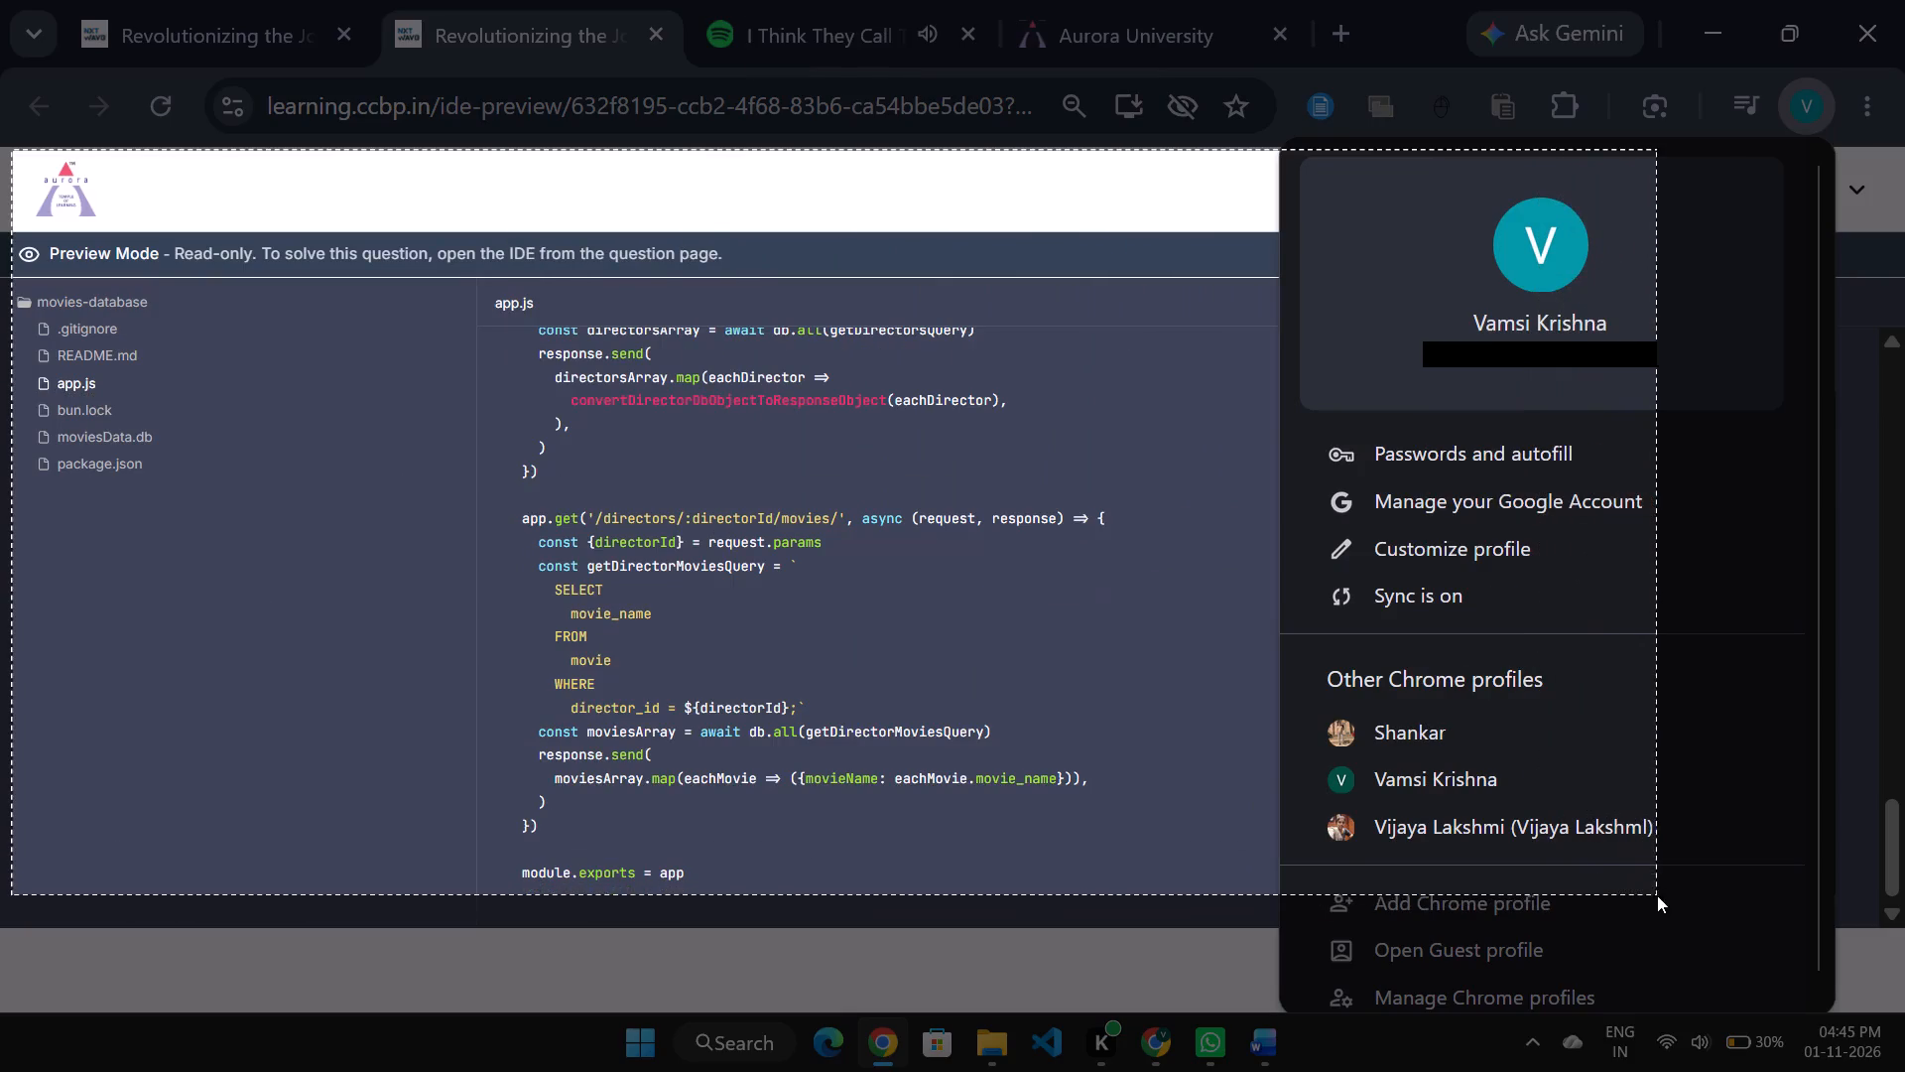
{"action": "left_click_drag", "start_coordinate": [1657, 895], "coordinate": [1794, 972]}
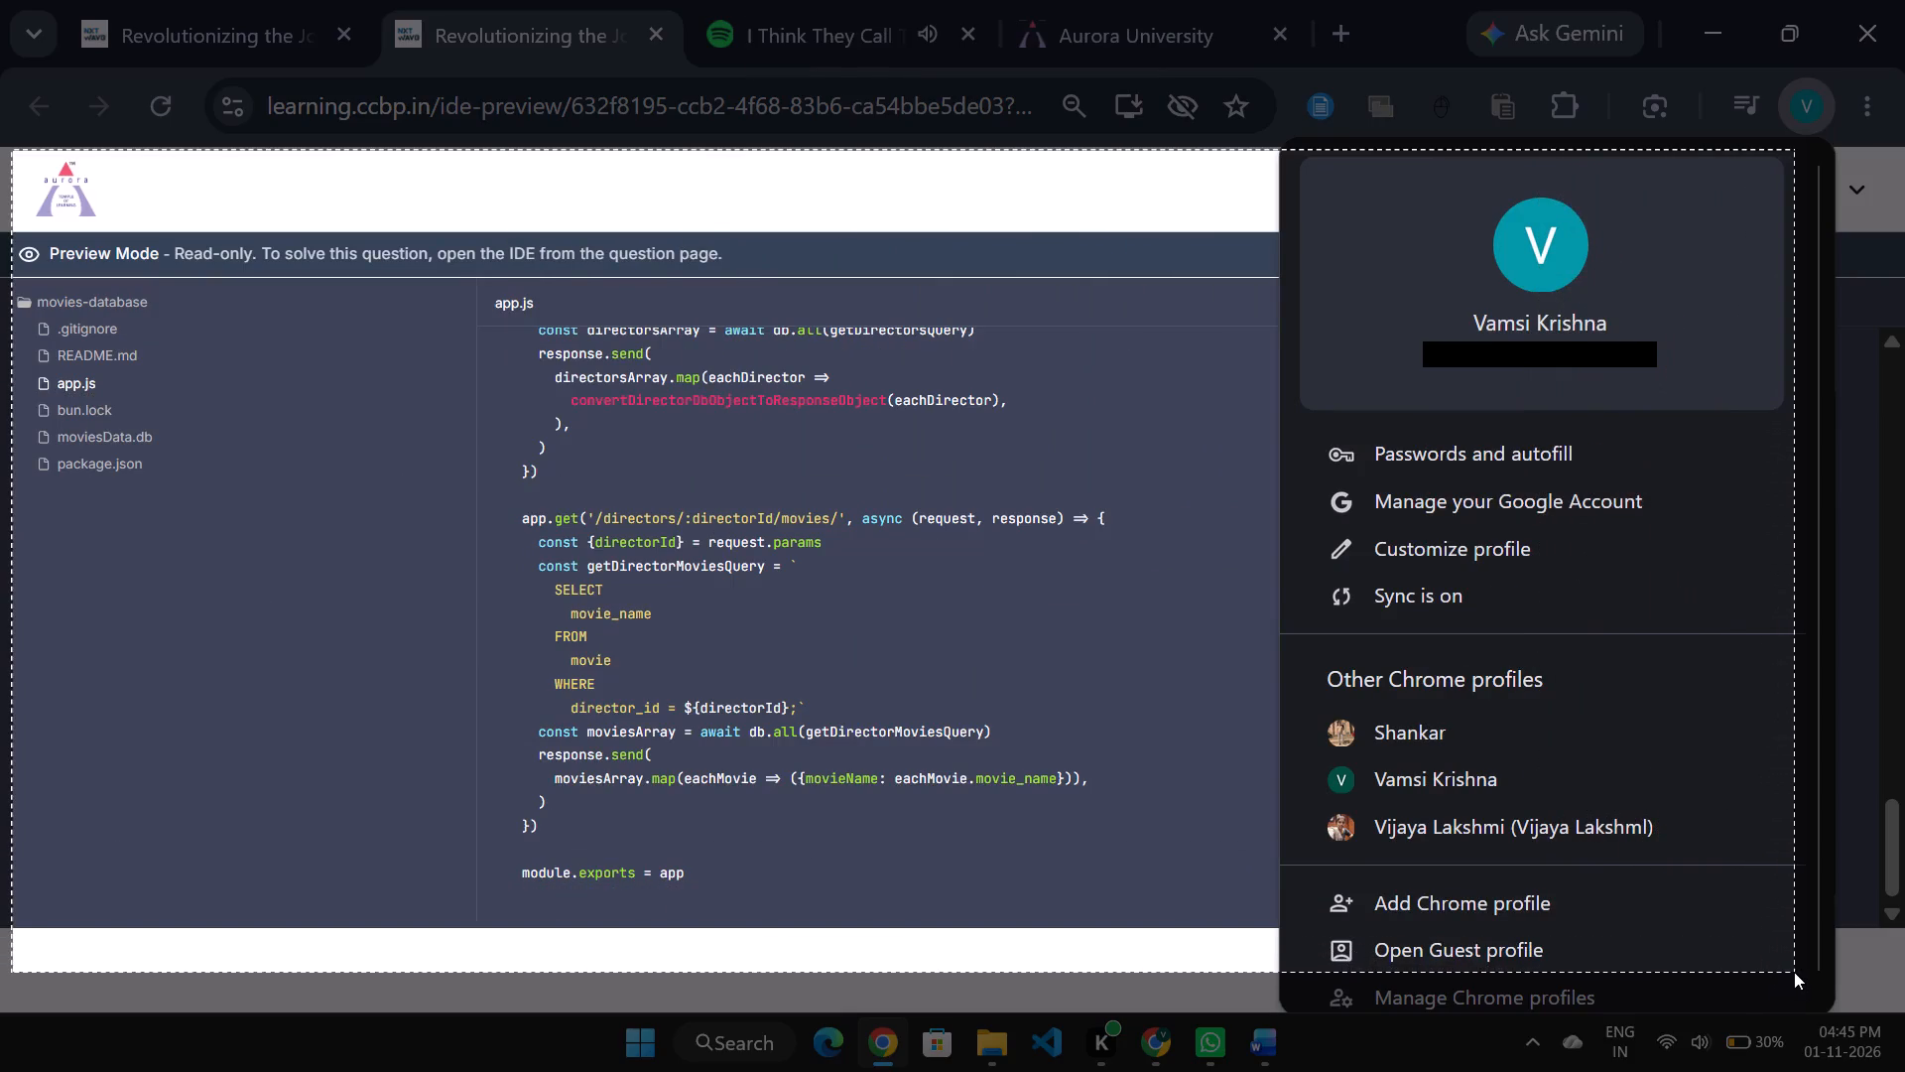
{"action": "left_click_drag", "start_coordinate": [1794, 972], "coordinate": [1810, 982]}
Return to Word, paste the sixth Movies code screenshot two lines below the fifth on page 6, and add two line breaks after it.
{"action": "left_click", "coordinate": [1269, 1041]}
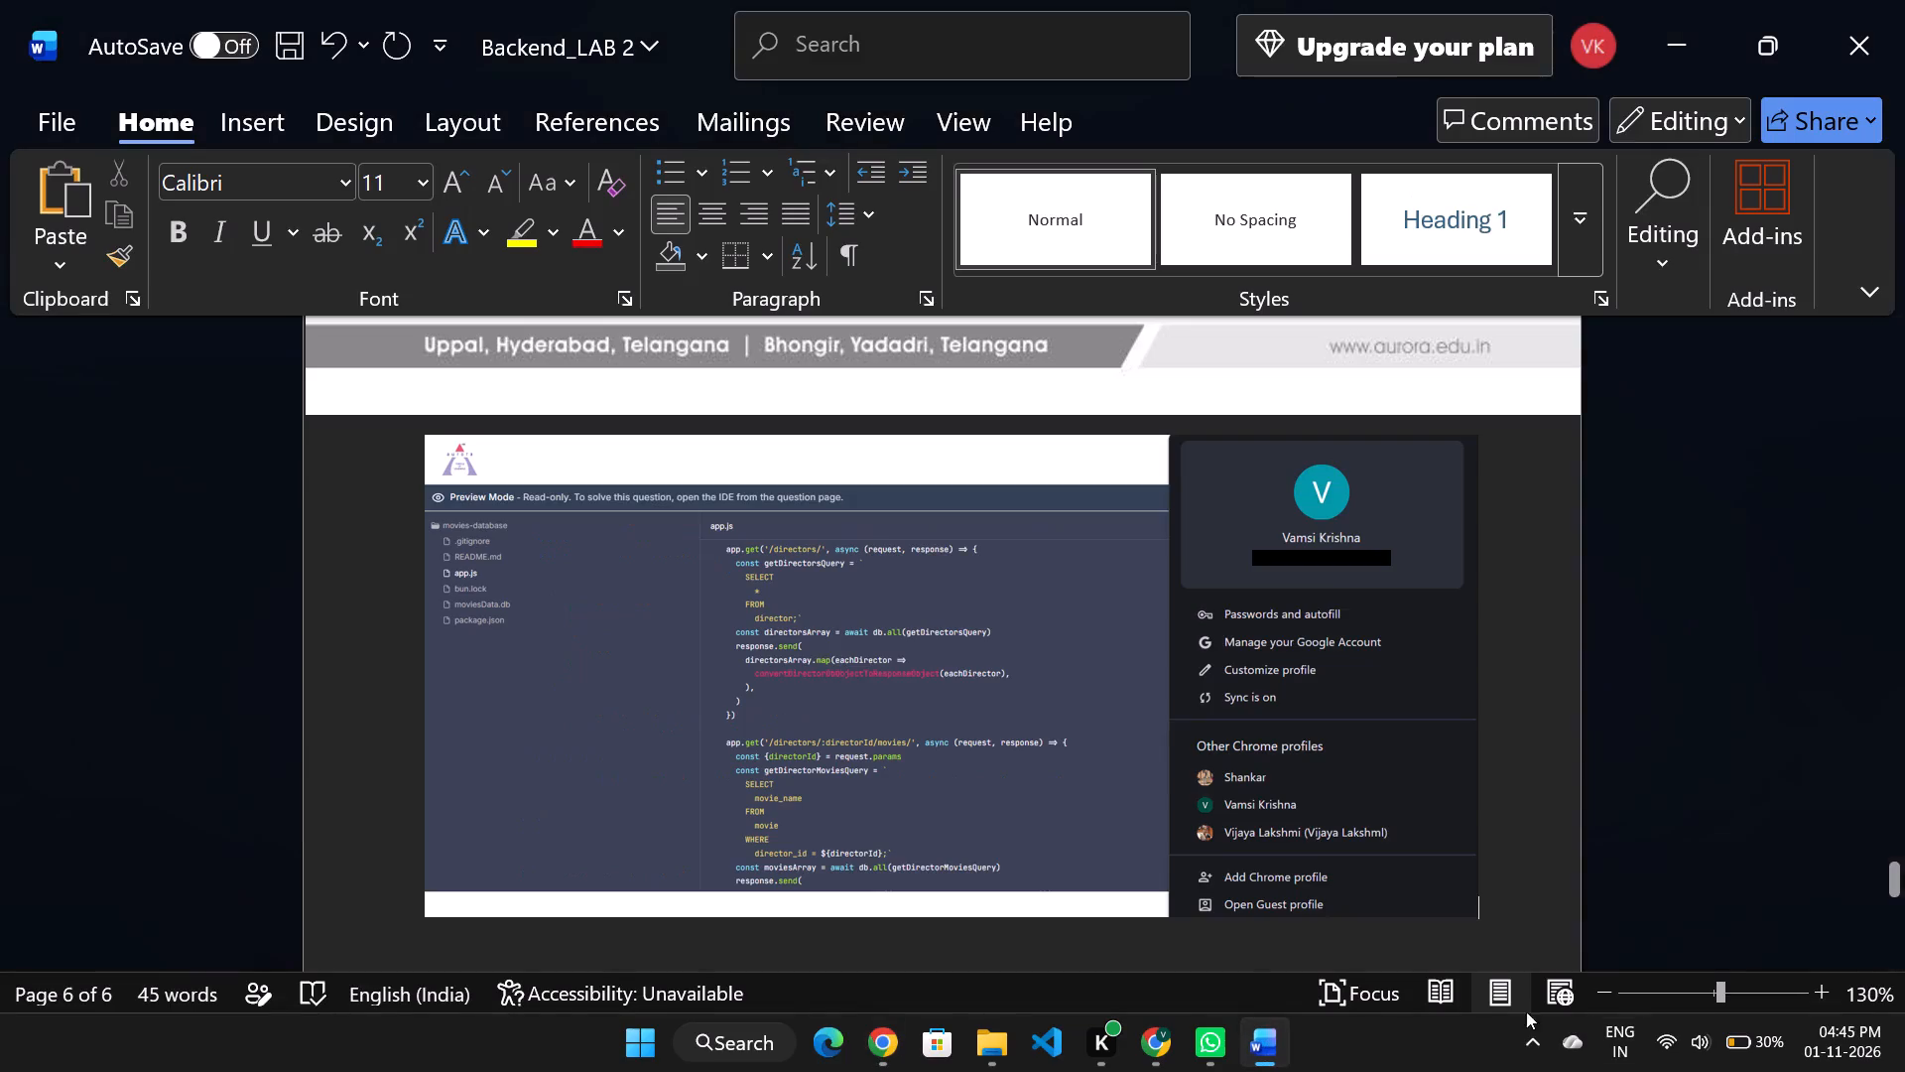
{"action": "key", "text": "Return"}
{"action": "key", "text": "Return"}
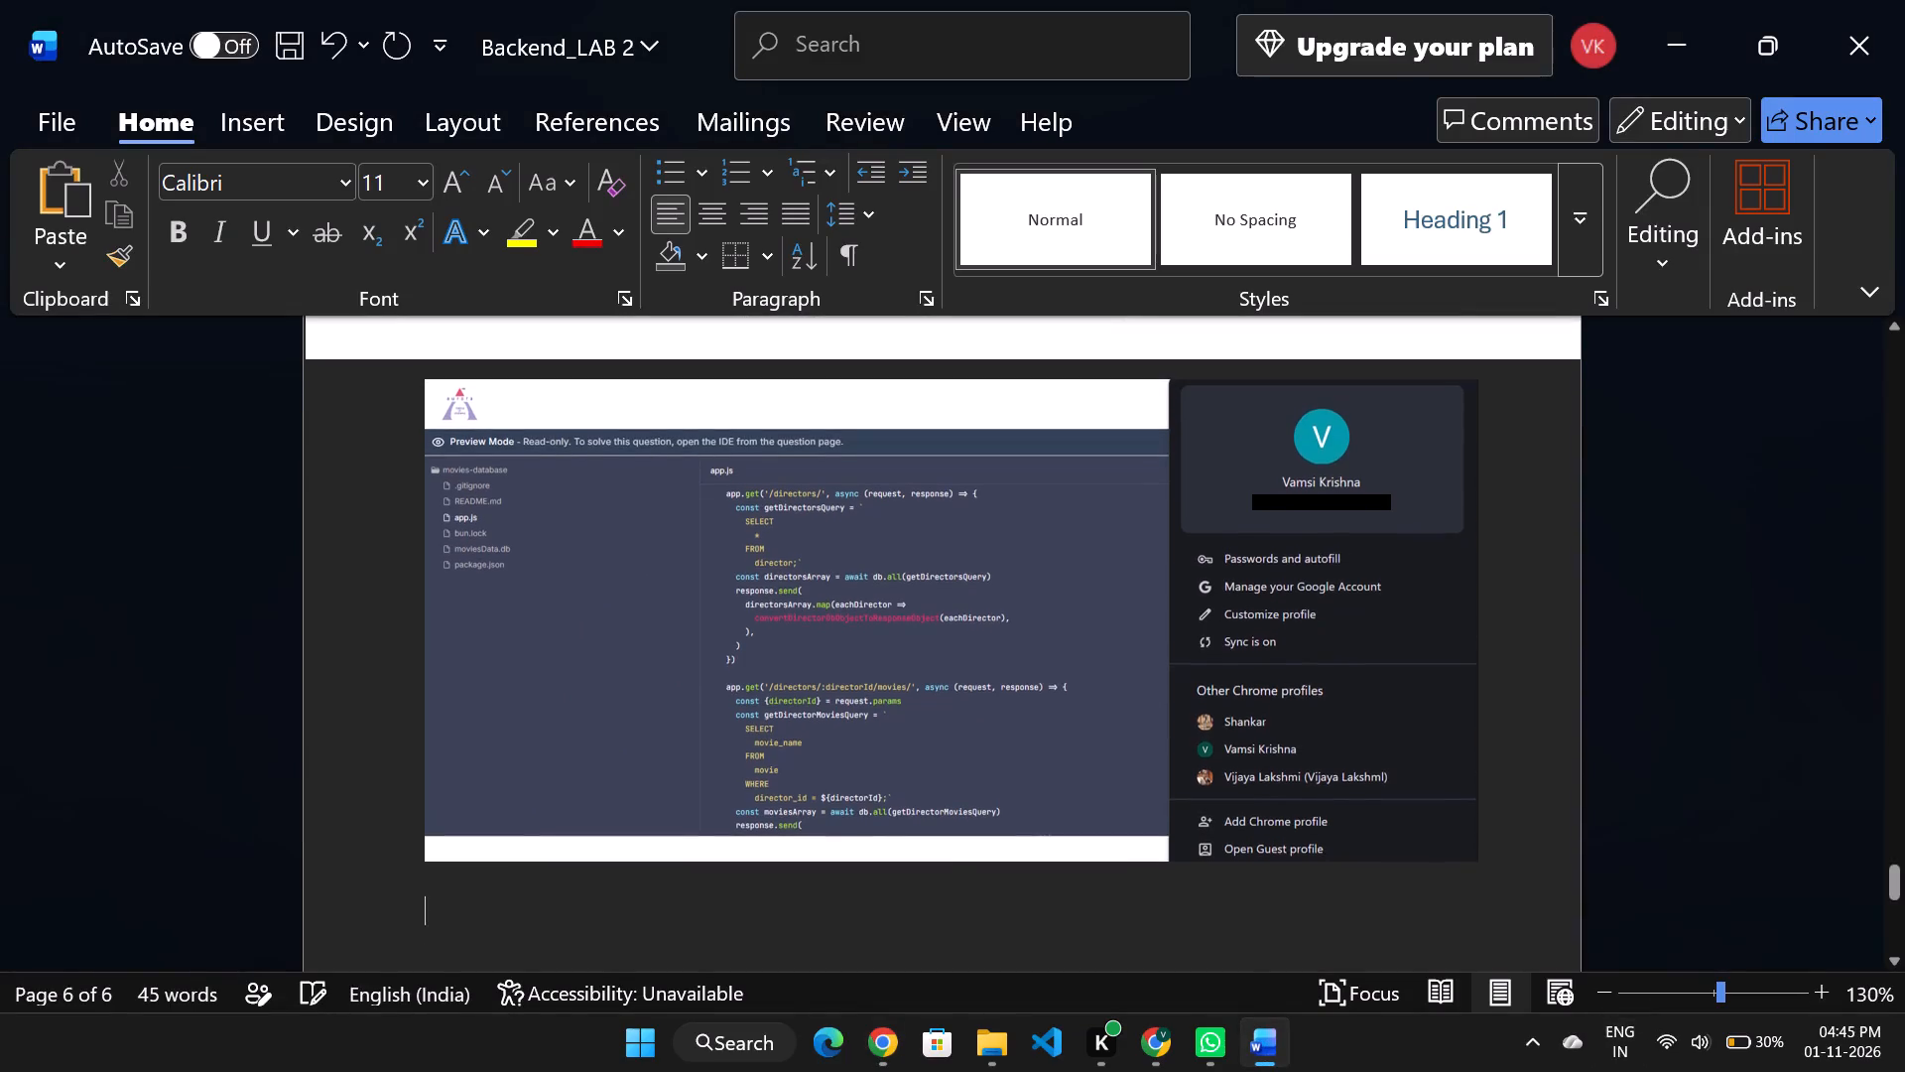
{"action": "key", "text": "ctrl+v"}
{"action": "scroll", "coordinate": [1643, 1003], "scroll_direction": "down", "scroll_amount": 3}
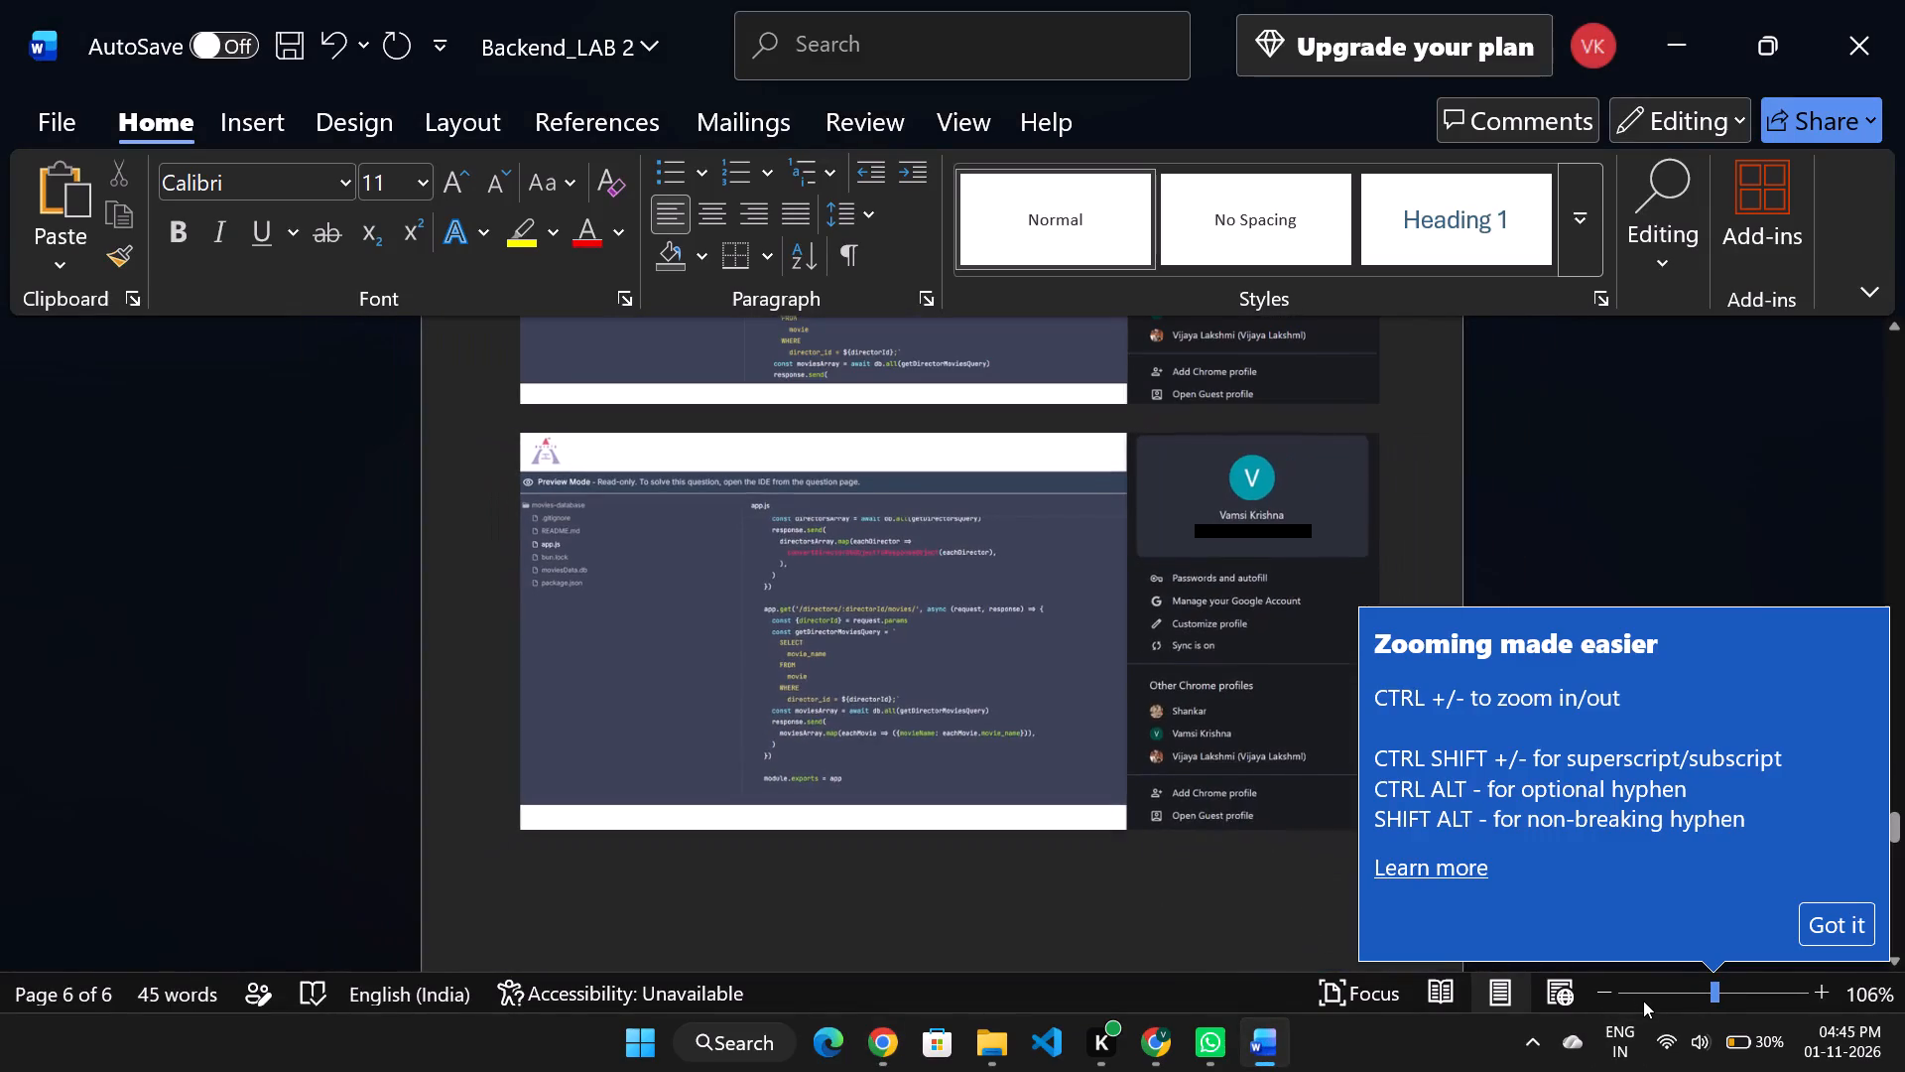
{"action": "left_click", "coordinate": [1714, 524]}
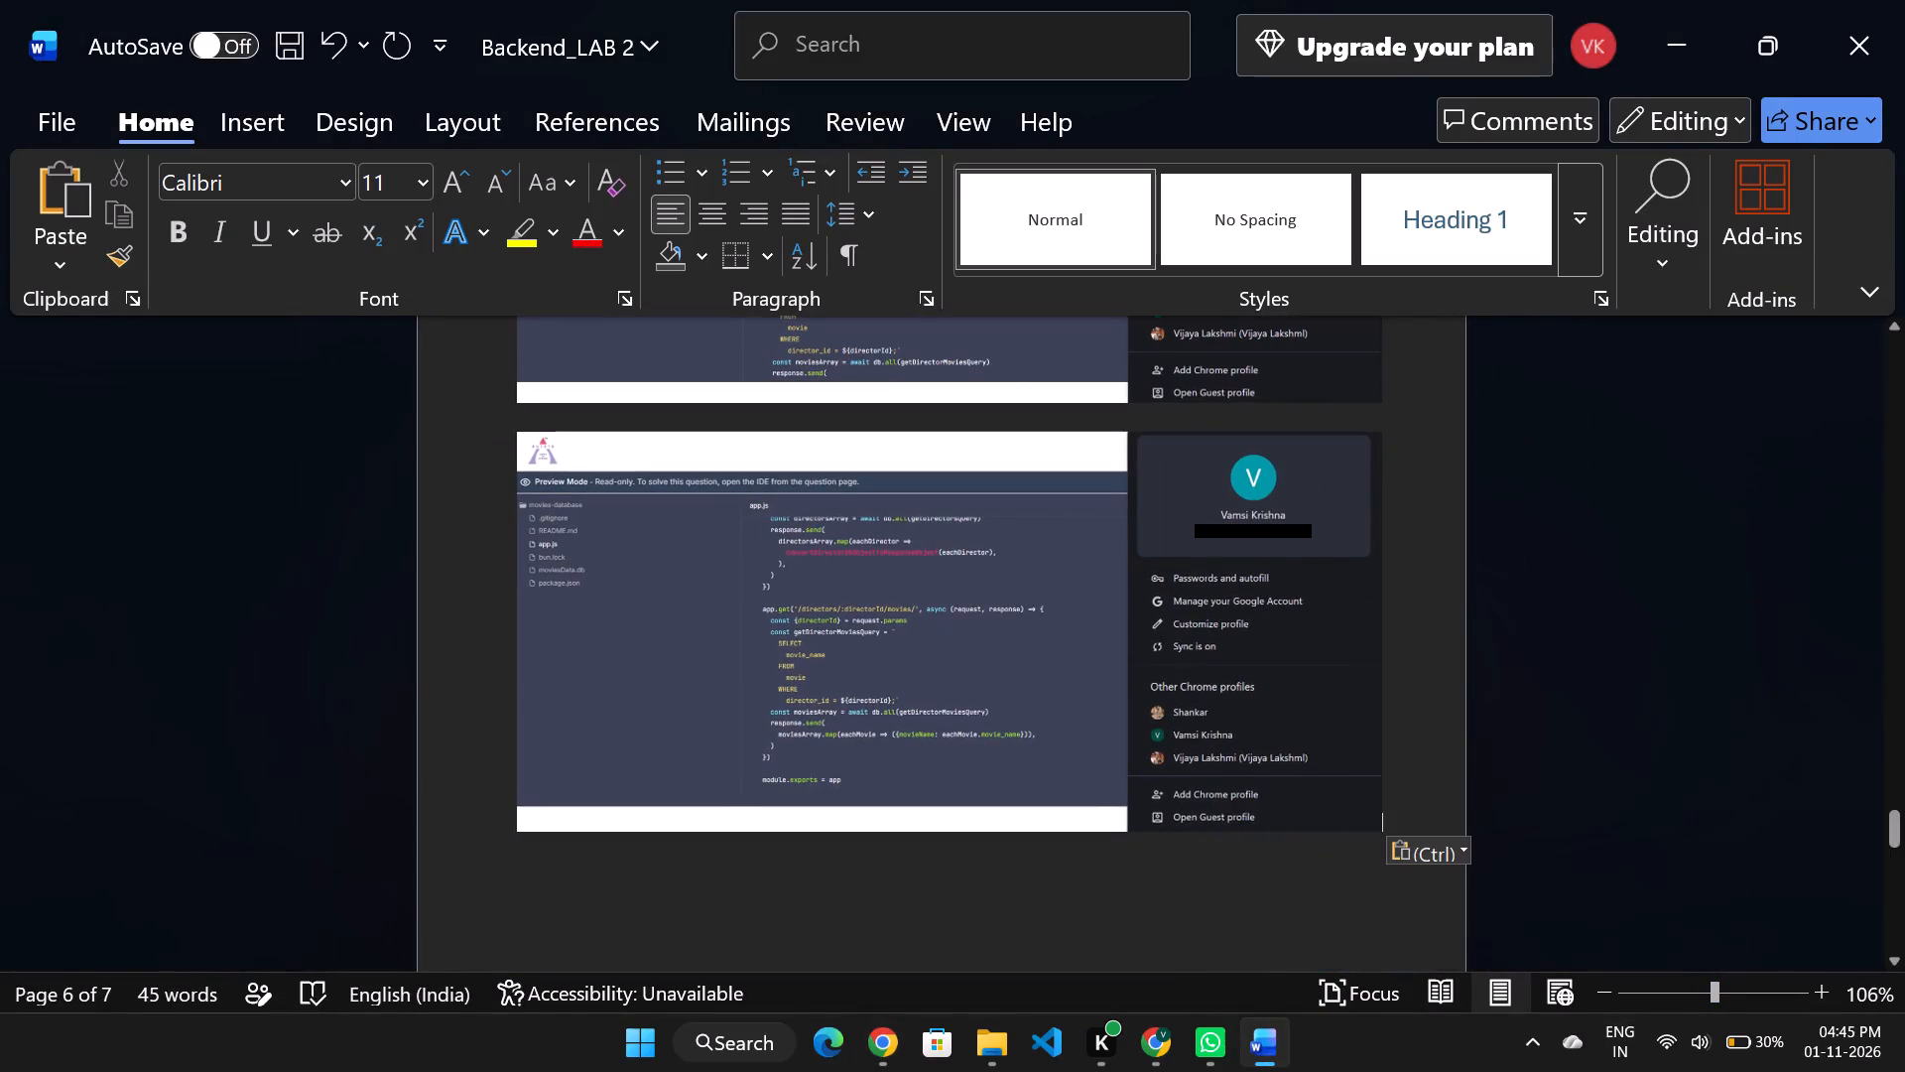
{"action": "key", "text": "Return"}
{"action": "key", "text": "Return"}
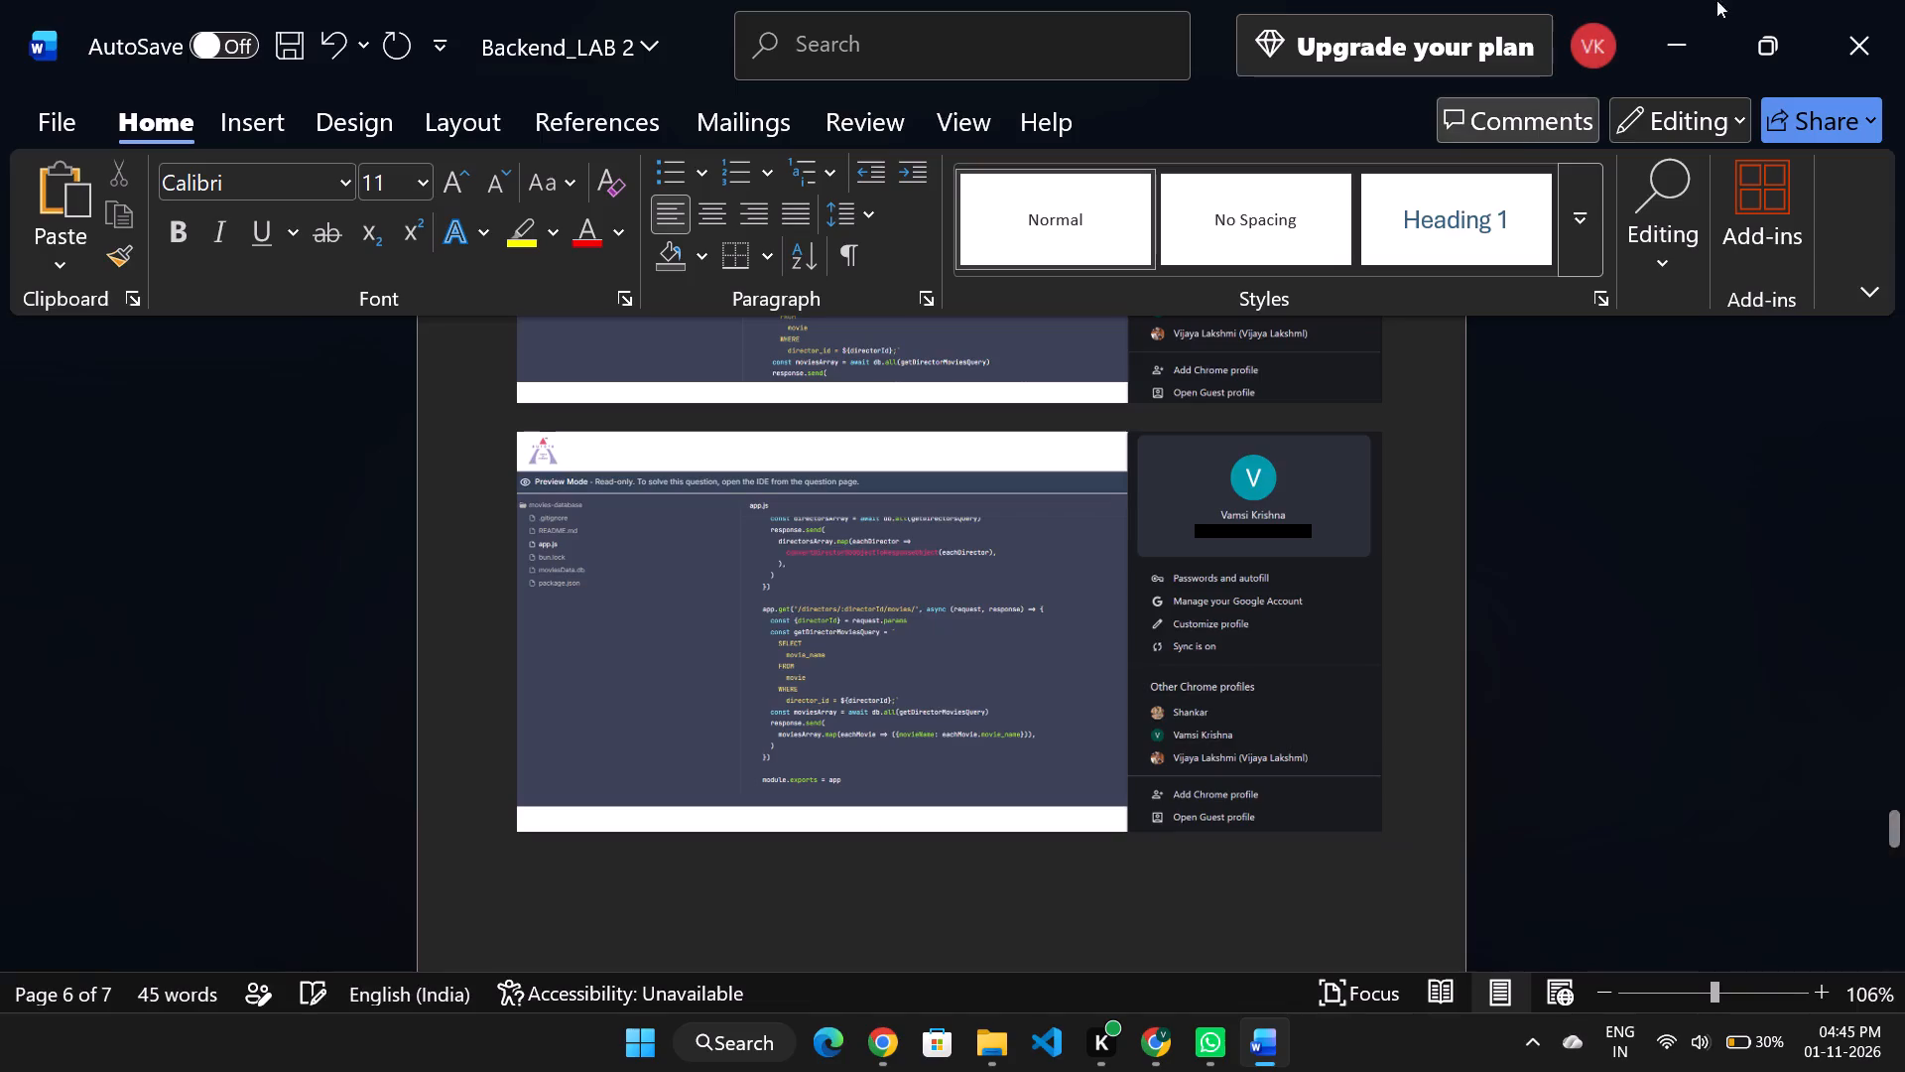
Switch back to Chrome, close the Movies code preview and return to the Coding Practice question list.
{"action": "left_click", "coordinate": [1706, 5]}
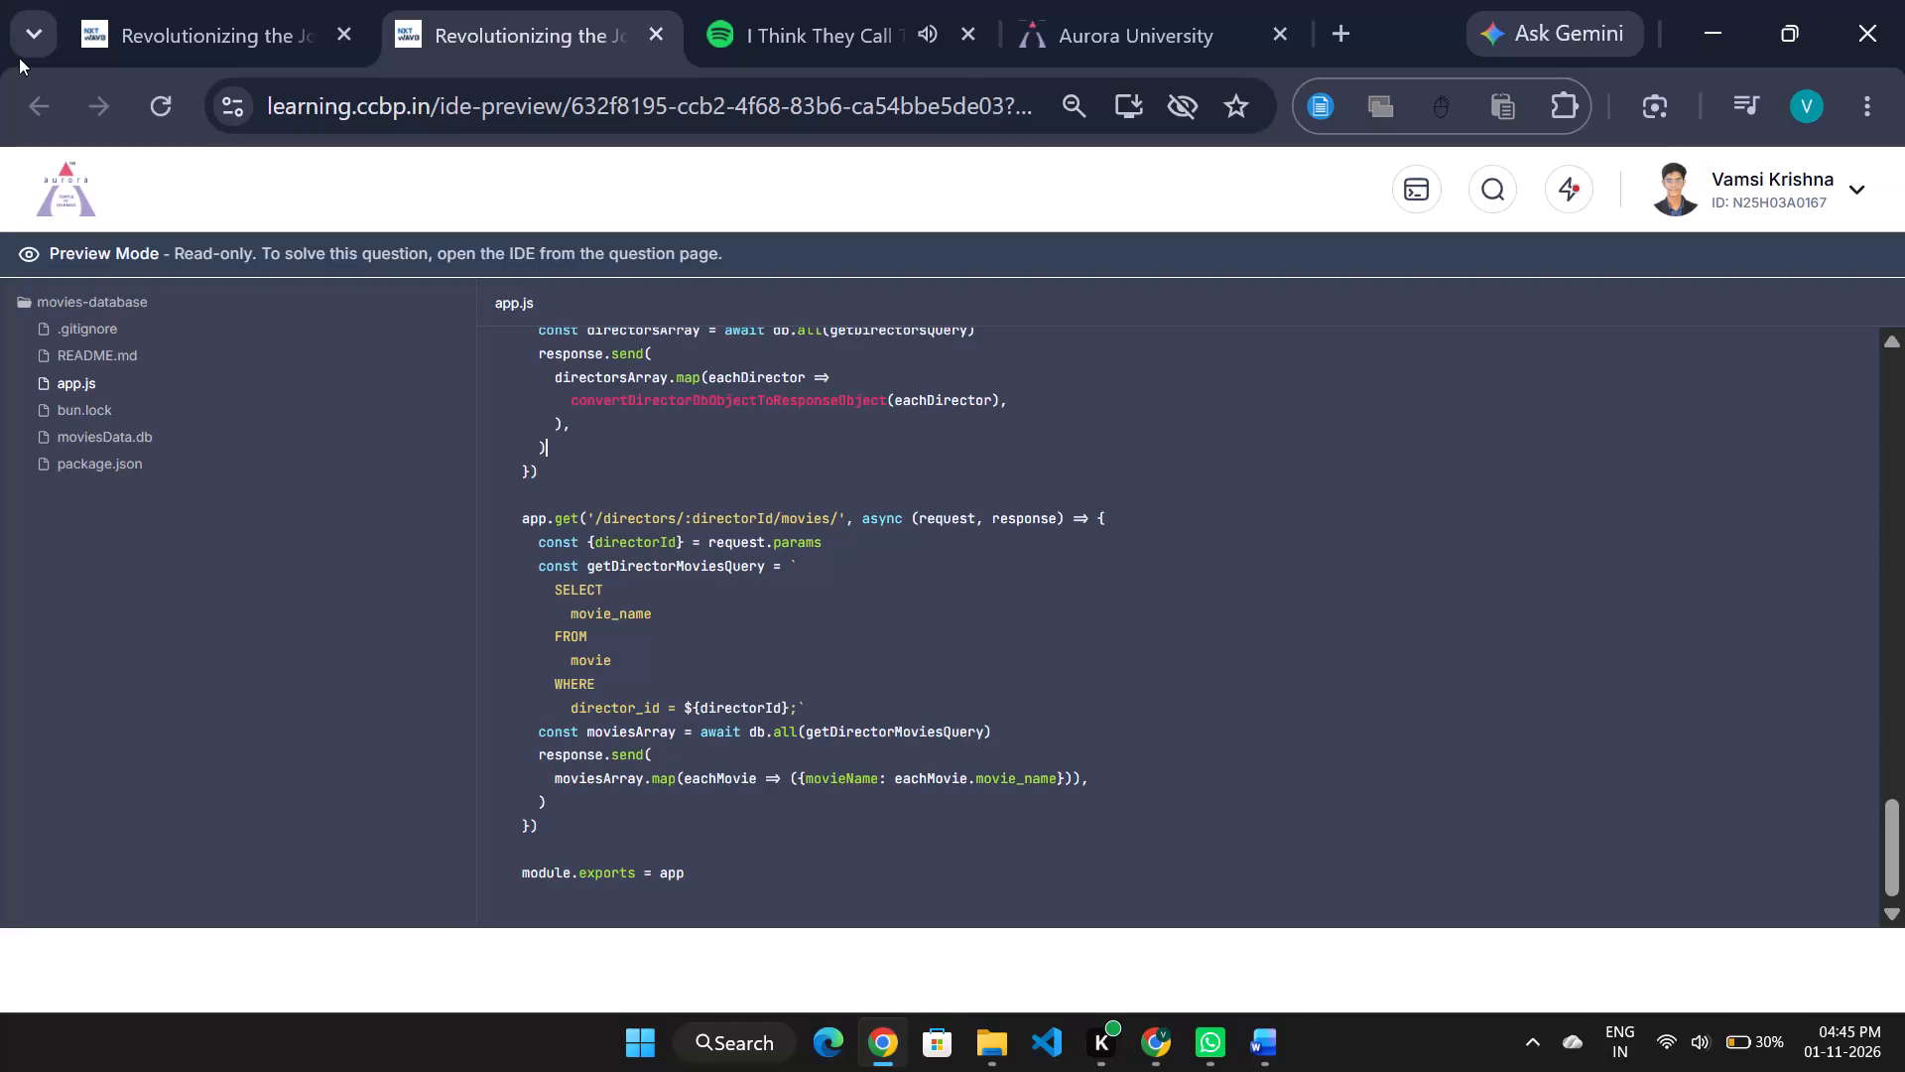
{"action": "left_click", "coordinate": [648, 39]}
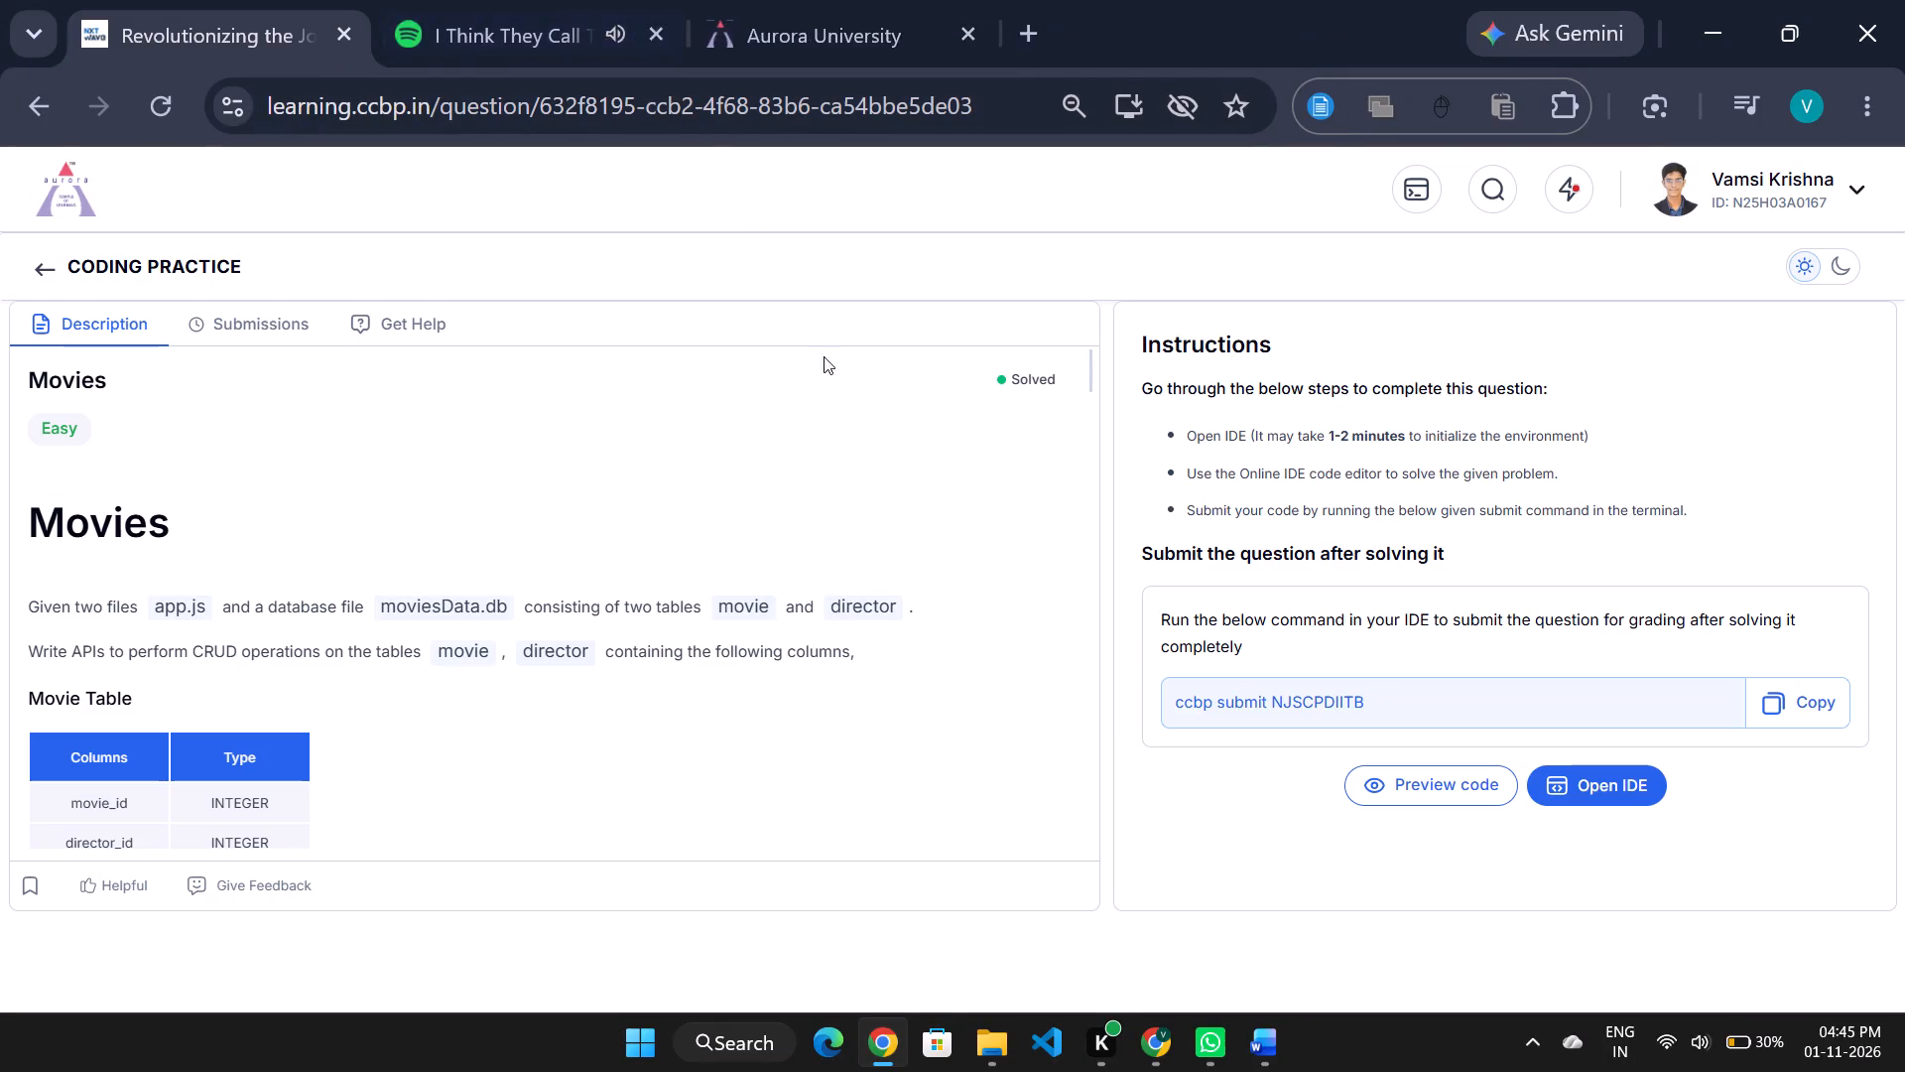
{"action": "left_click", "coordinate": [41, 95]}
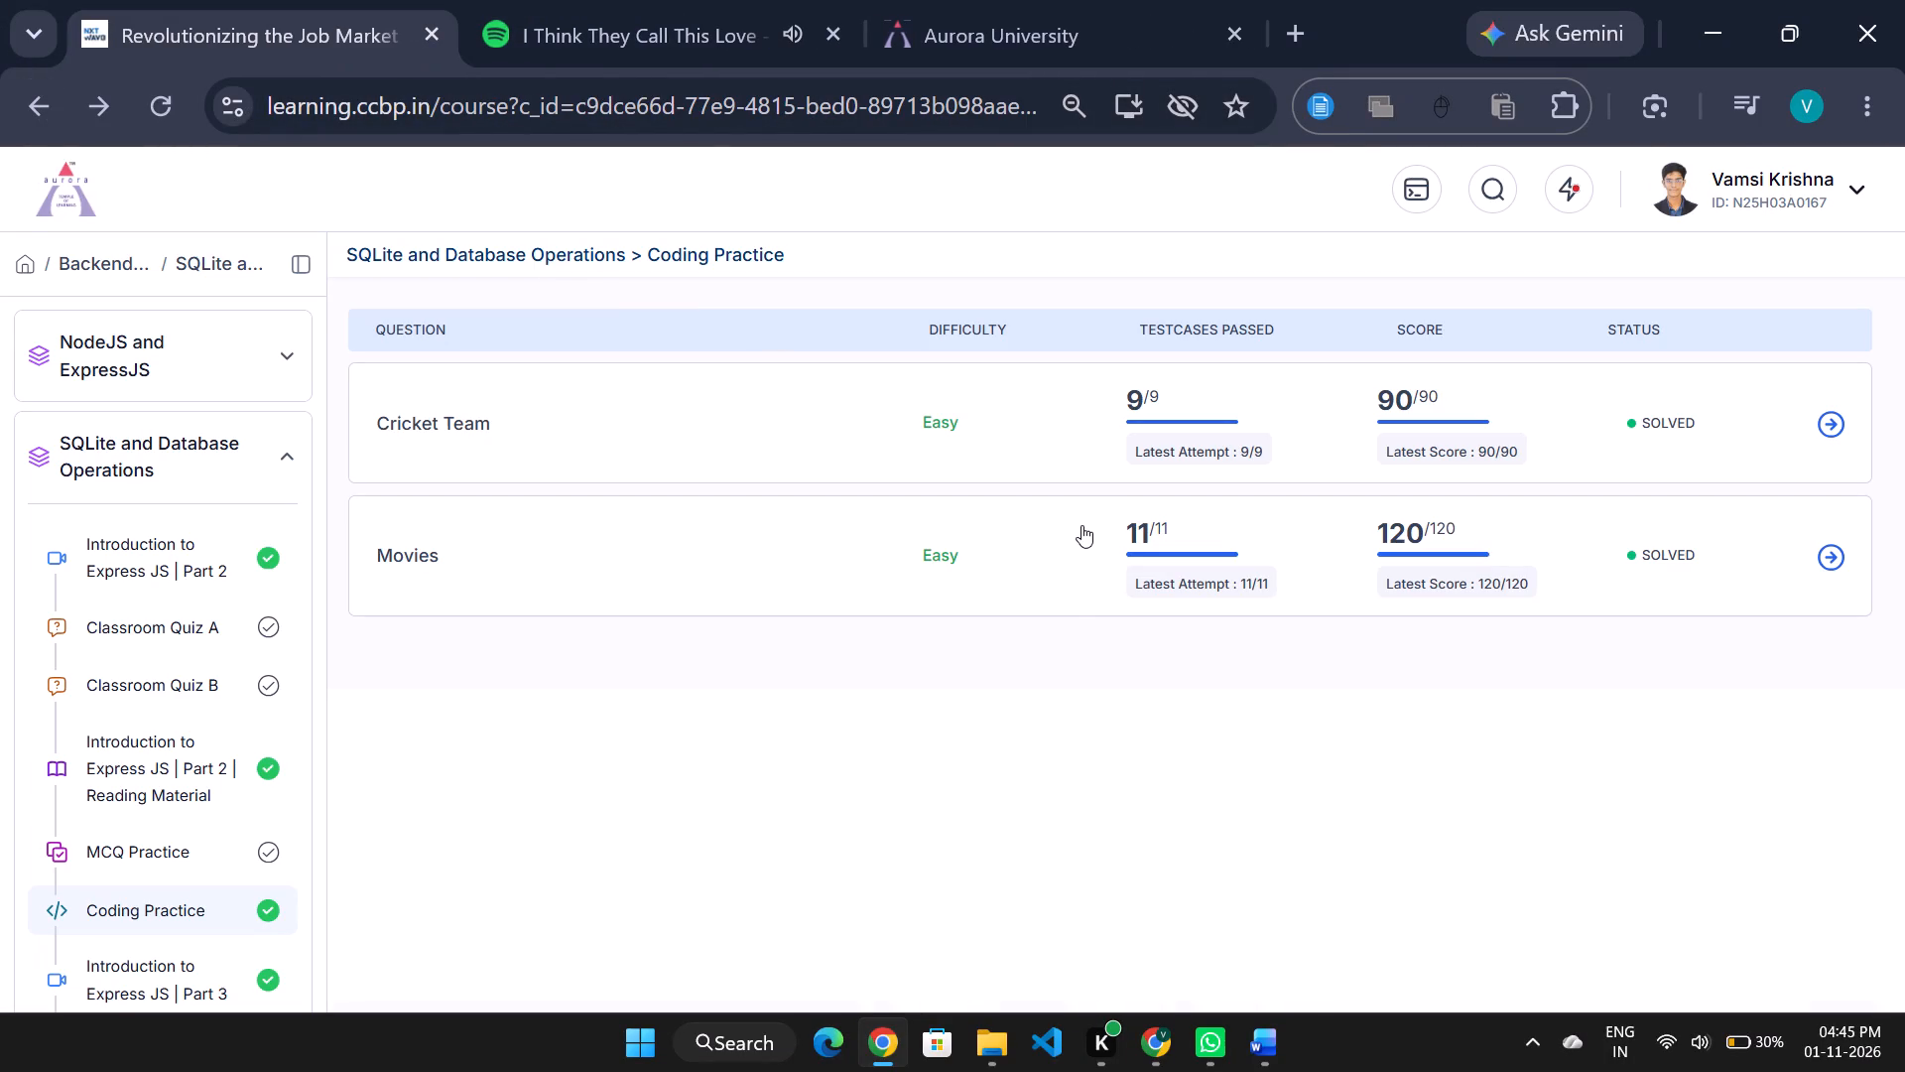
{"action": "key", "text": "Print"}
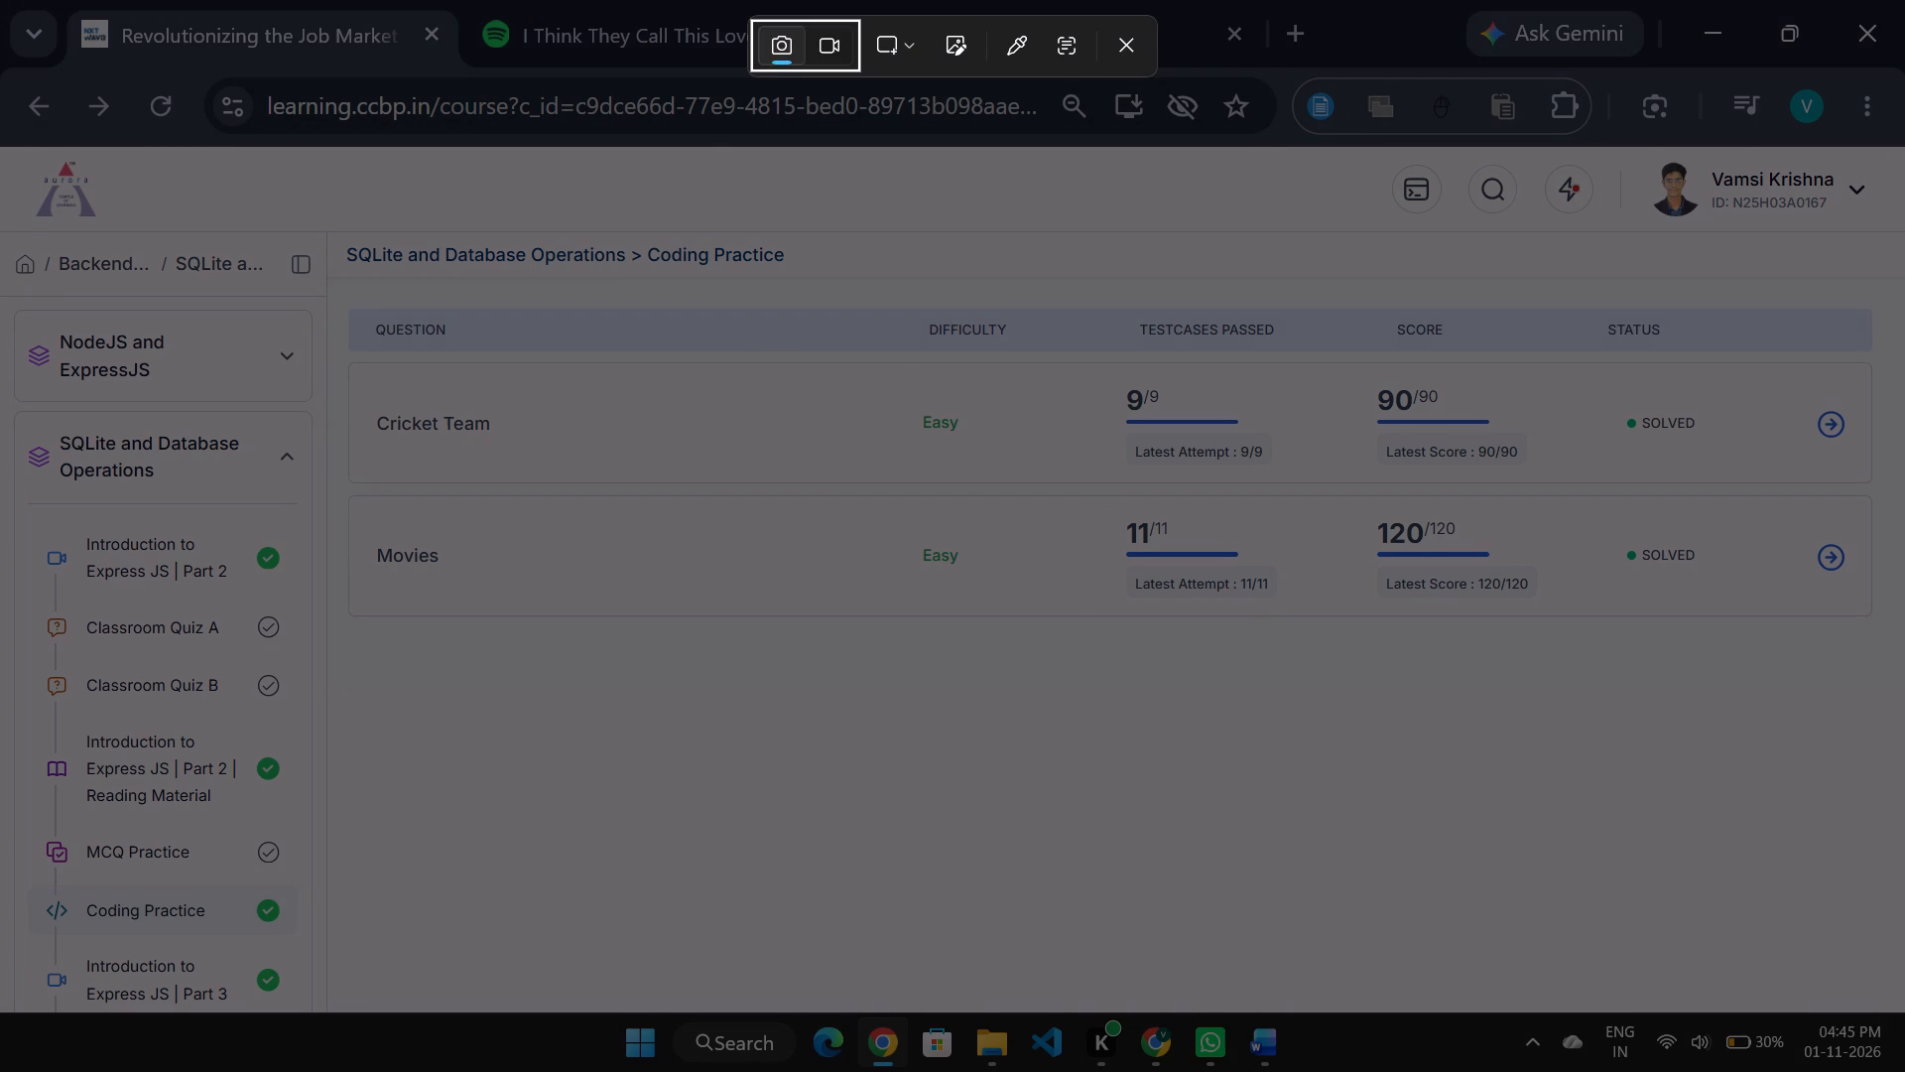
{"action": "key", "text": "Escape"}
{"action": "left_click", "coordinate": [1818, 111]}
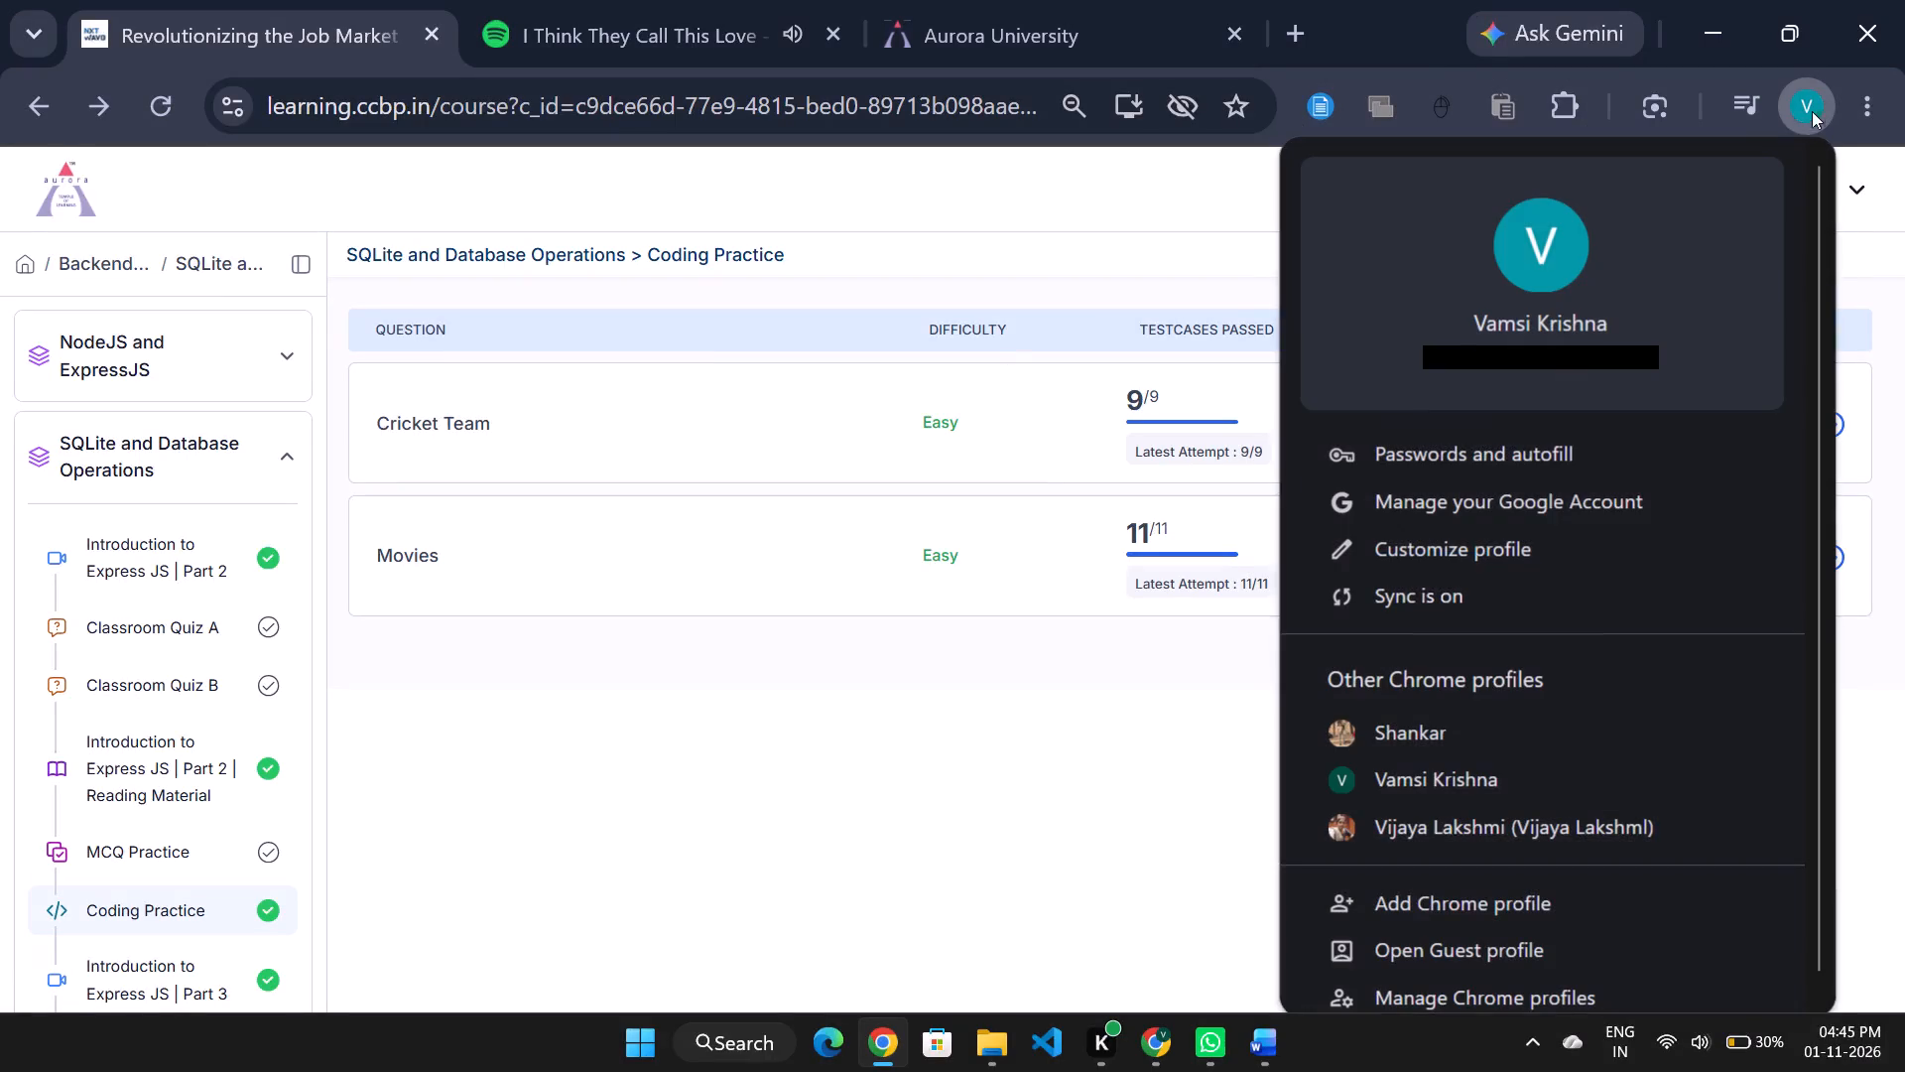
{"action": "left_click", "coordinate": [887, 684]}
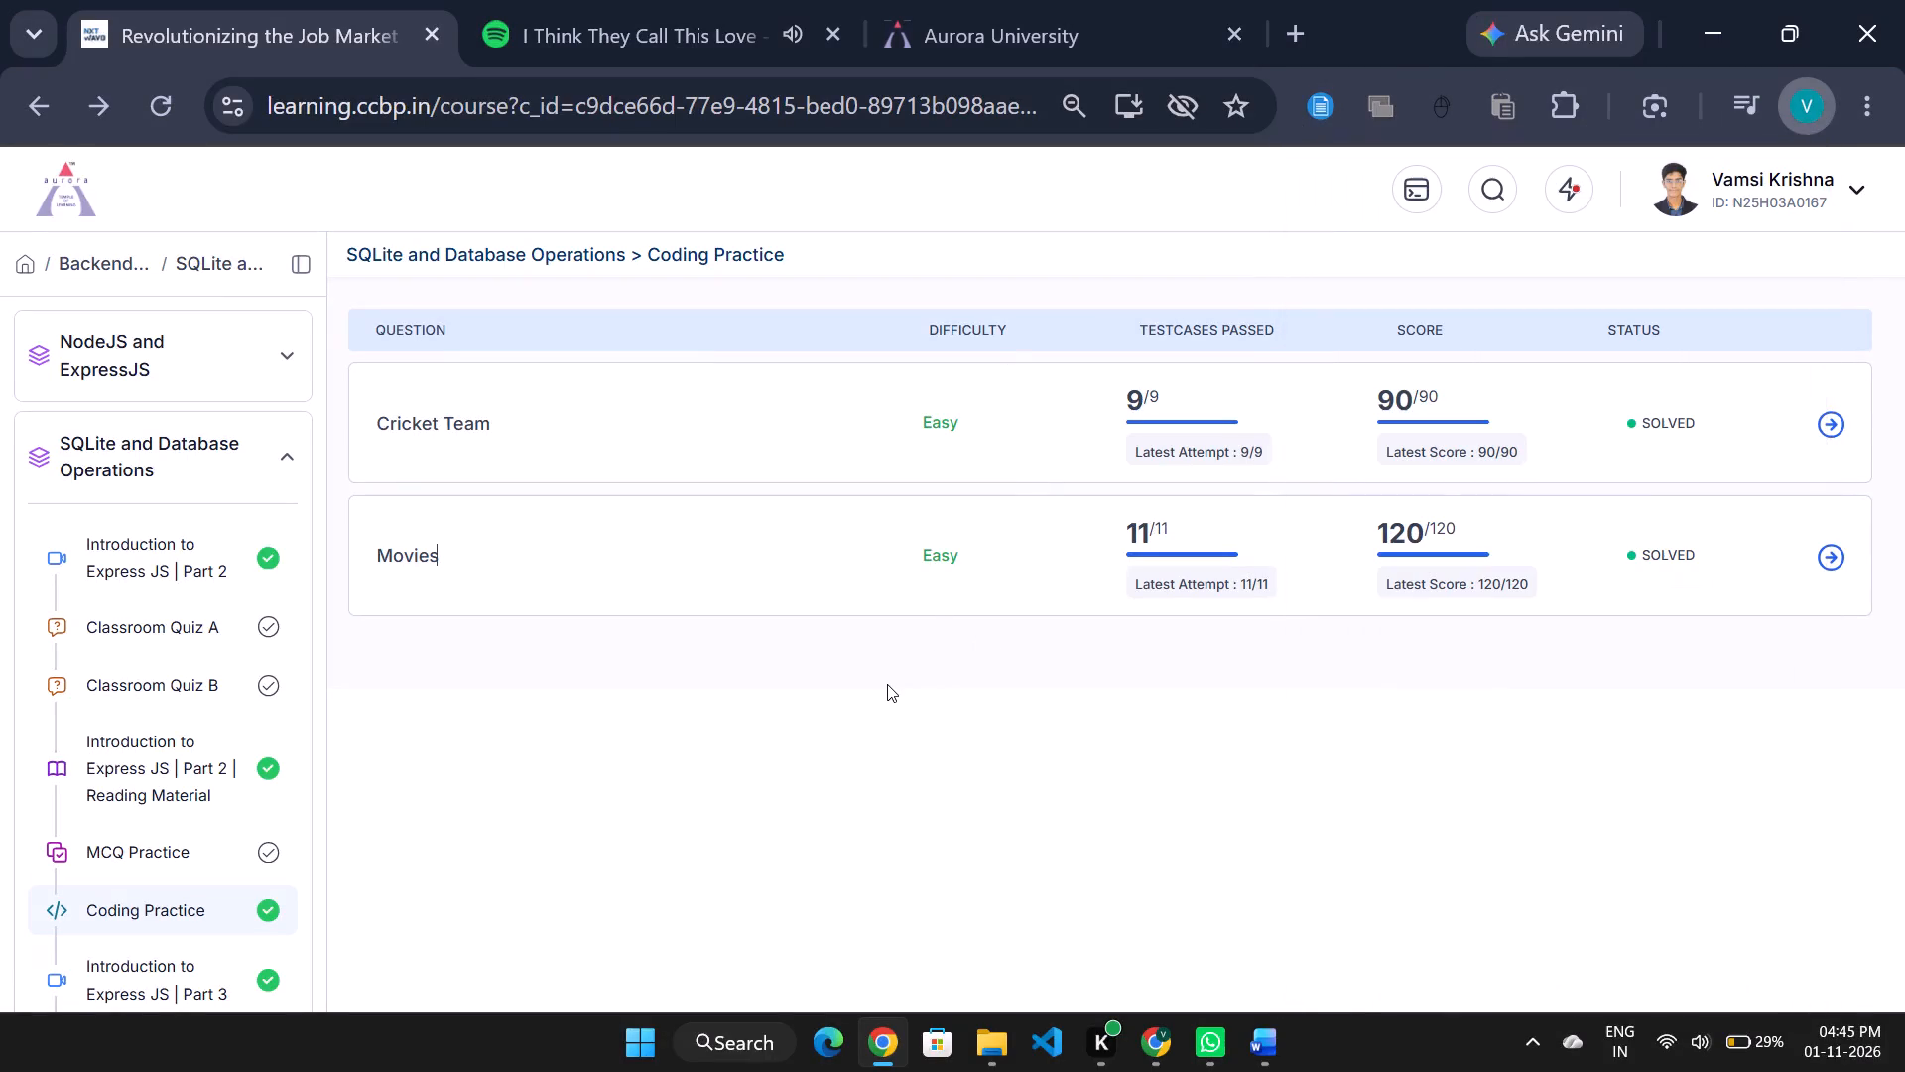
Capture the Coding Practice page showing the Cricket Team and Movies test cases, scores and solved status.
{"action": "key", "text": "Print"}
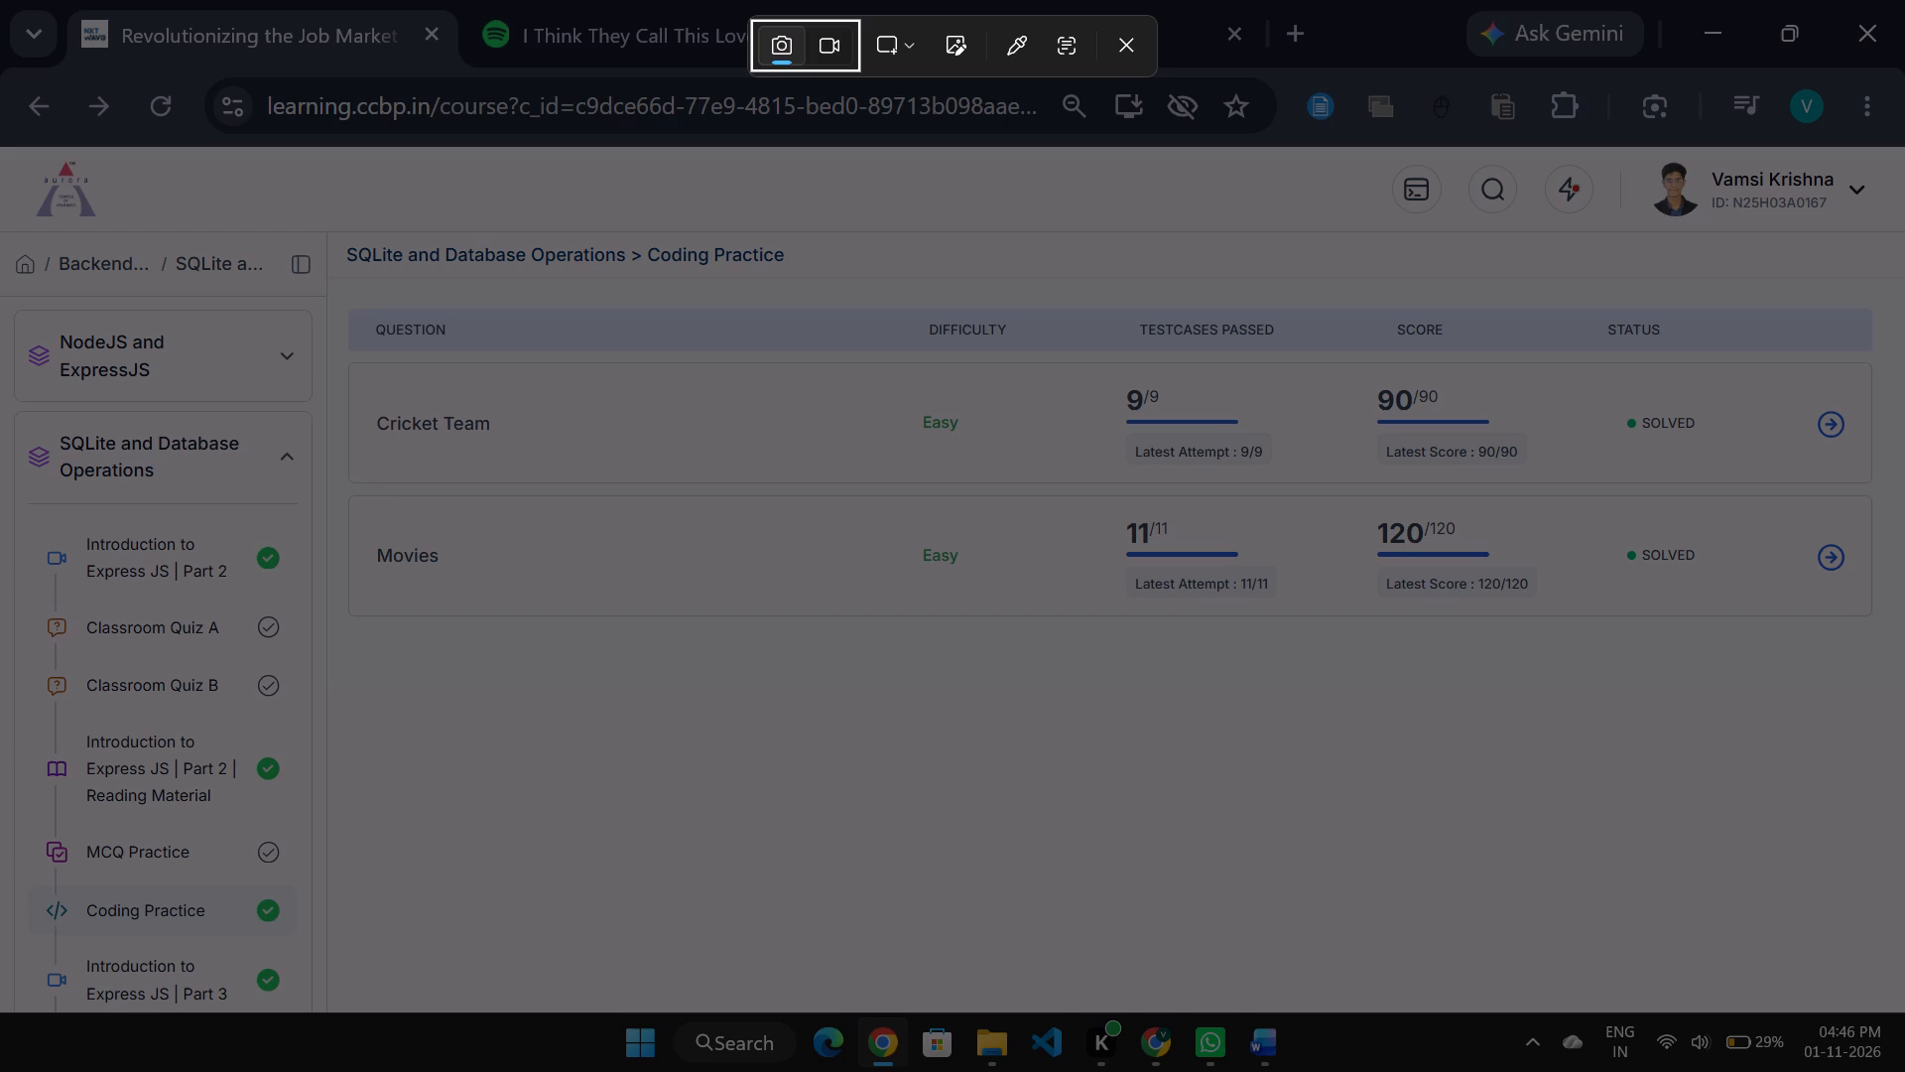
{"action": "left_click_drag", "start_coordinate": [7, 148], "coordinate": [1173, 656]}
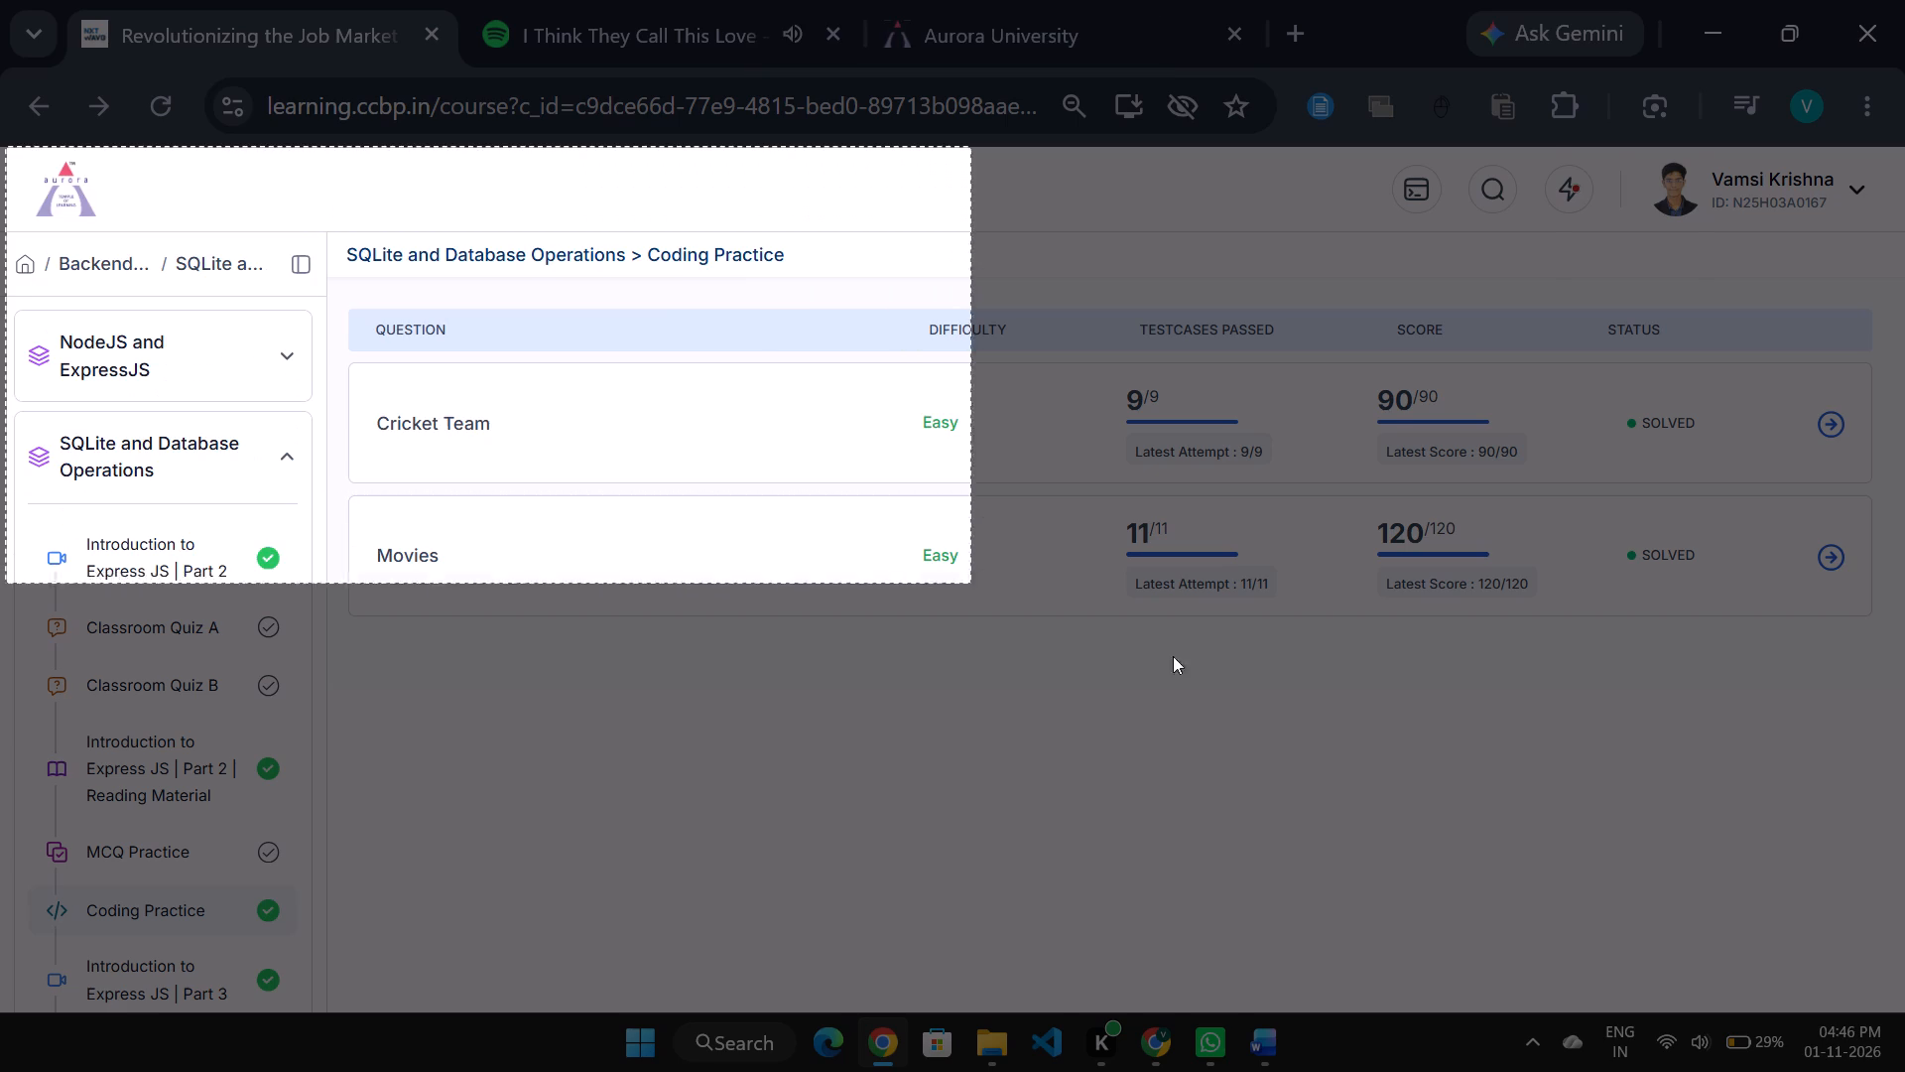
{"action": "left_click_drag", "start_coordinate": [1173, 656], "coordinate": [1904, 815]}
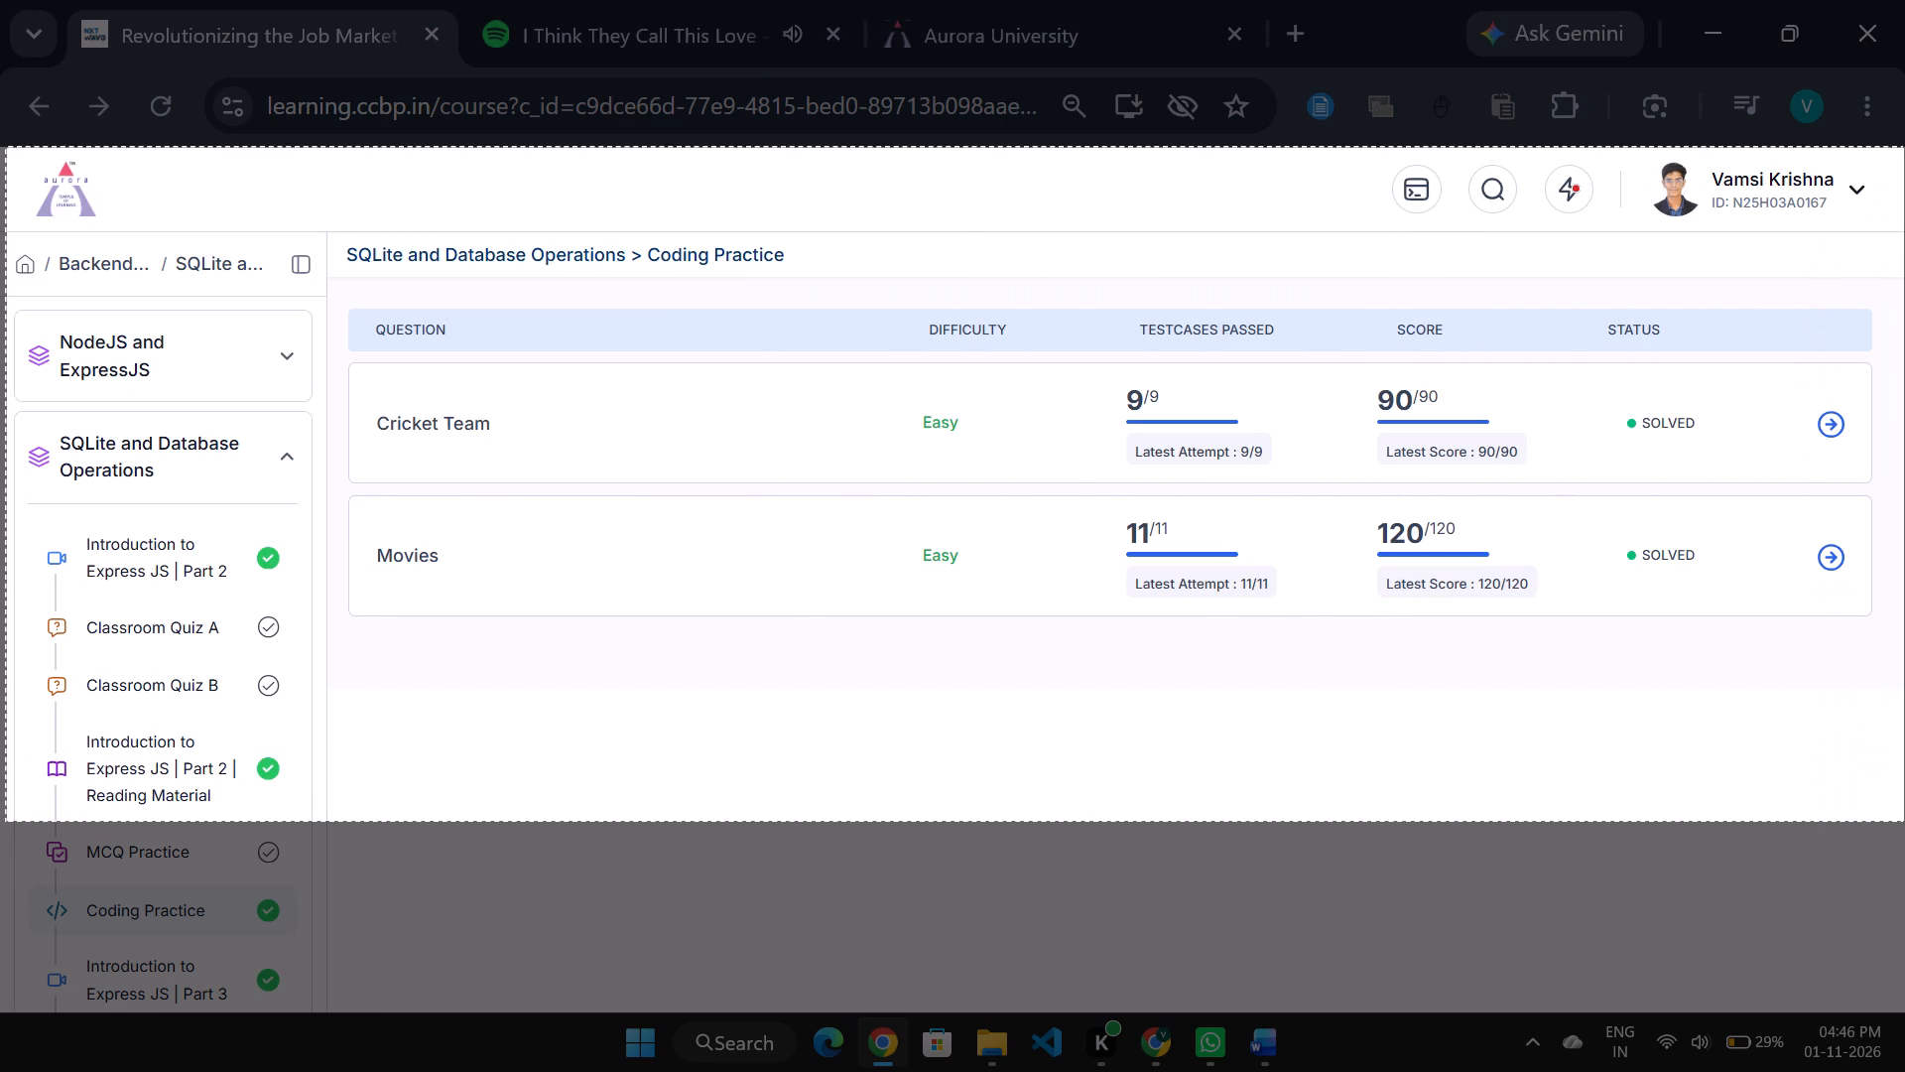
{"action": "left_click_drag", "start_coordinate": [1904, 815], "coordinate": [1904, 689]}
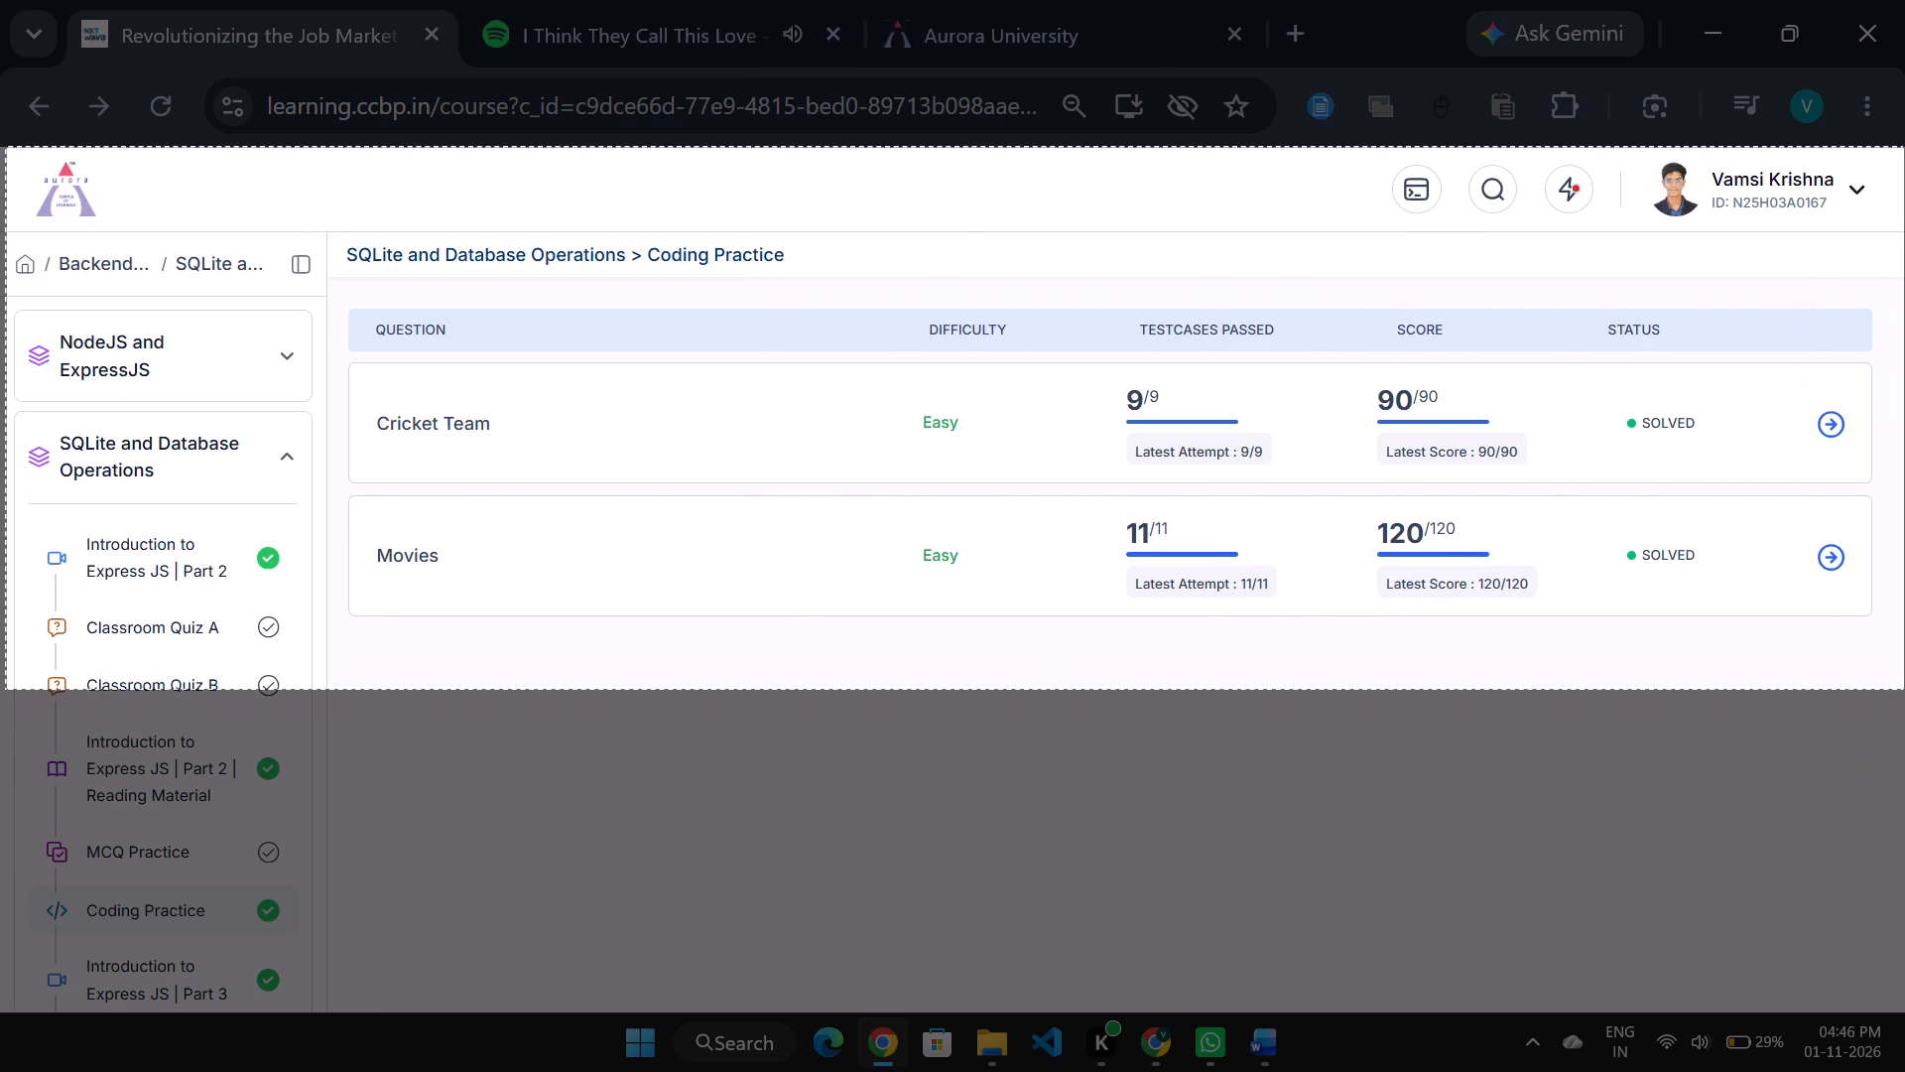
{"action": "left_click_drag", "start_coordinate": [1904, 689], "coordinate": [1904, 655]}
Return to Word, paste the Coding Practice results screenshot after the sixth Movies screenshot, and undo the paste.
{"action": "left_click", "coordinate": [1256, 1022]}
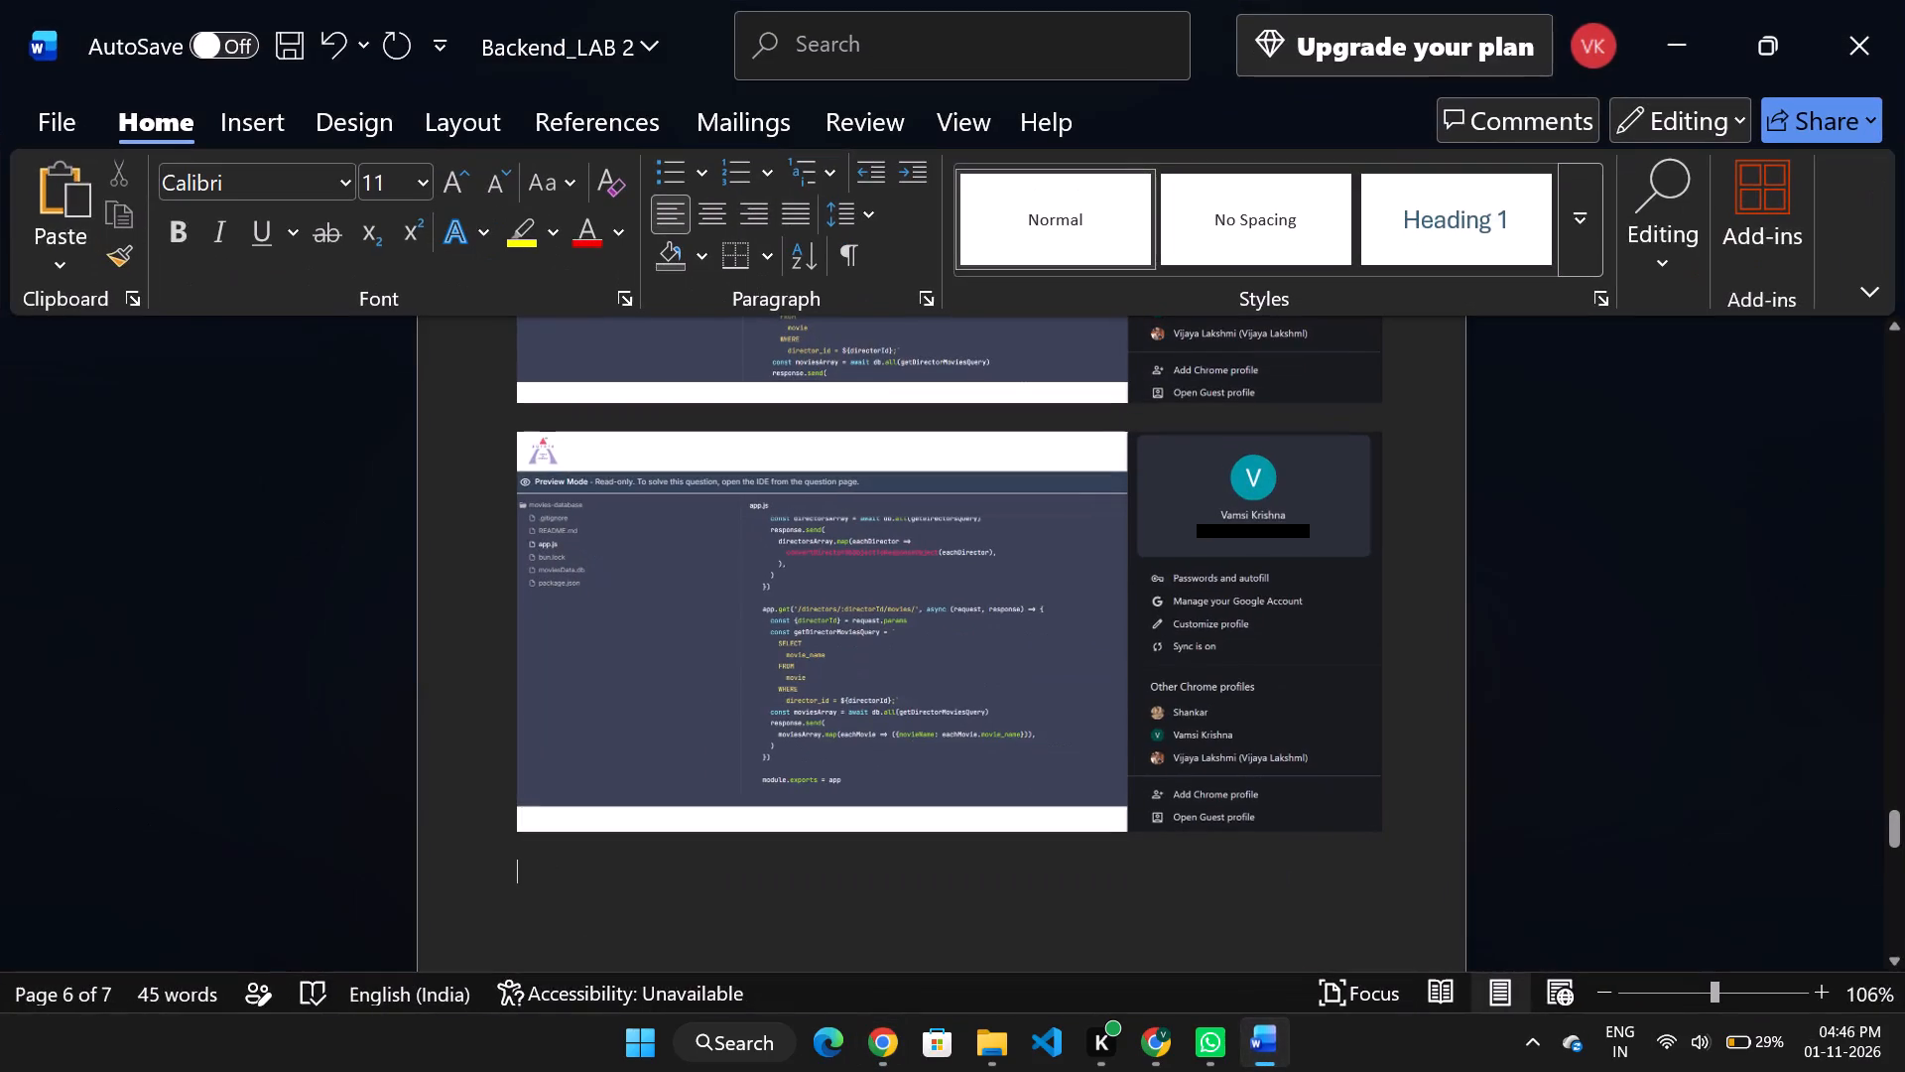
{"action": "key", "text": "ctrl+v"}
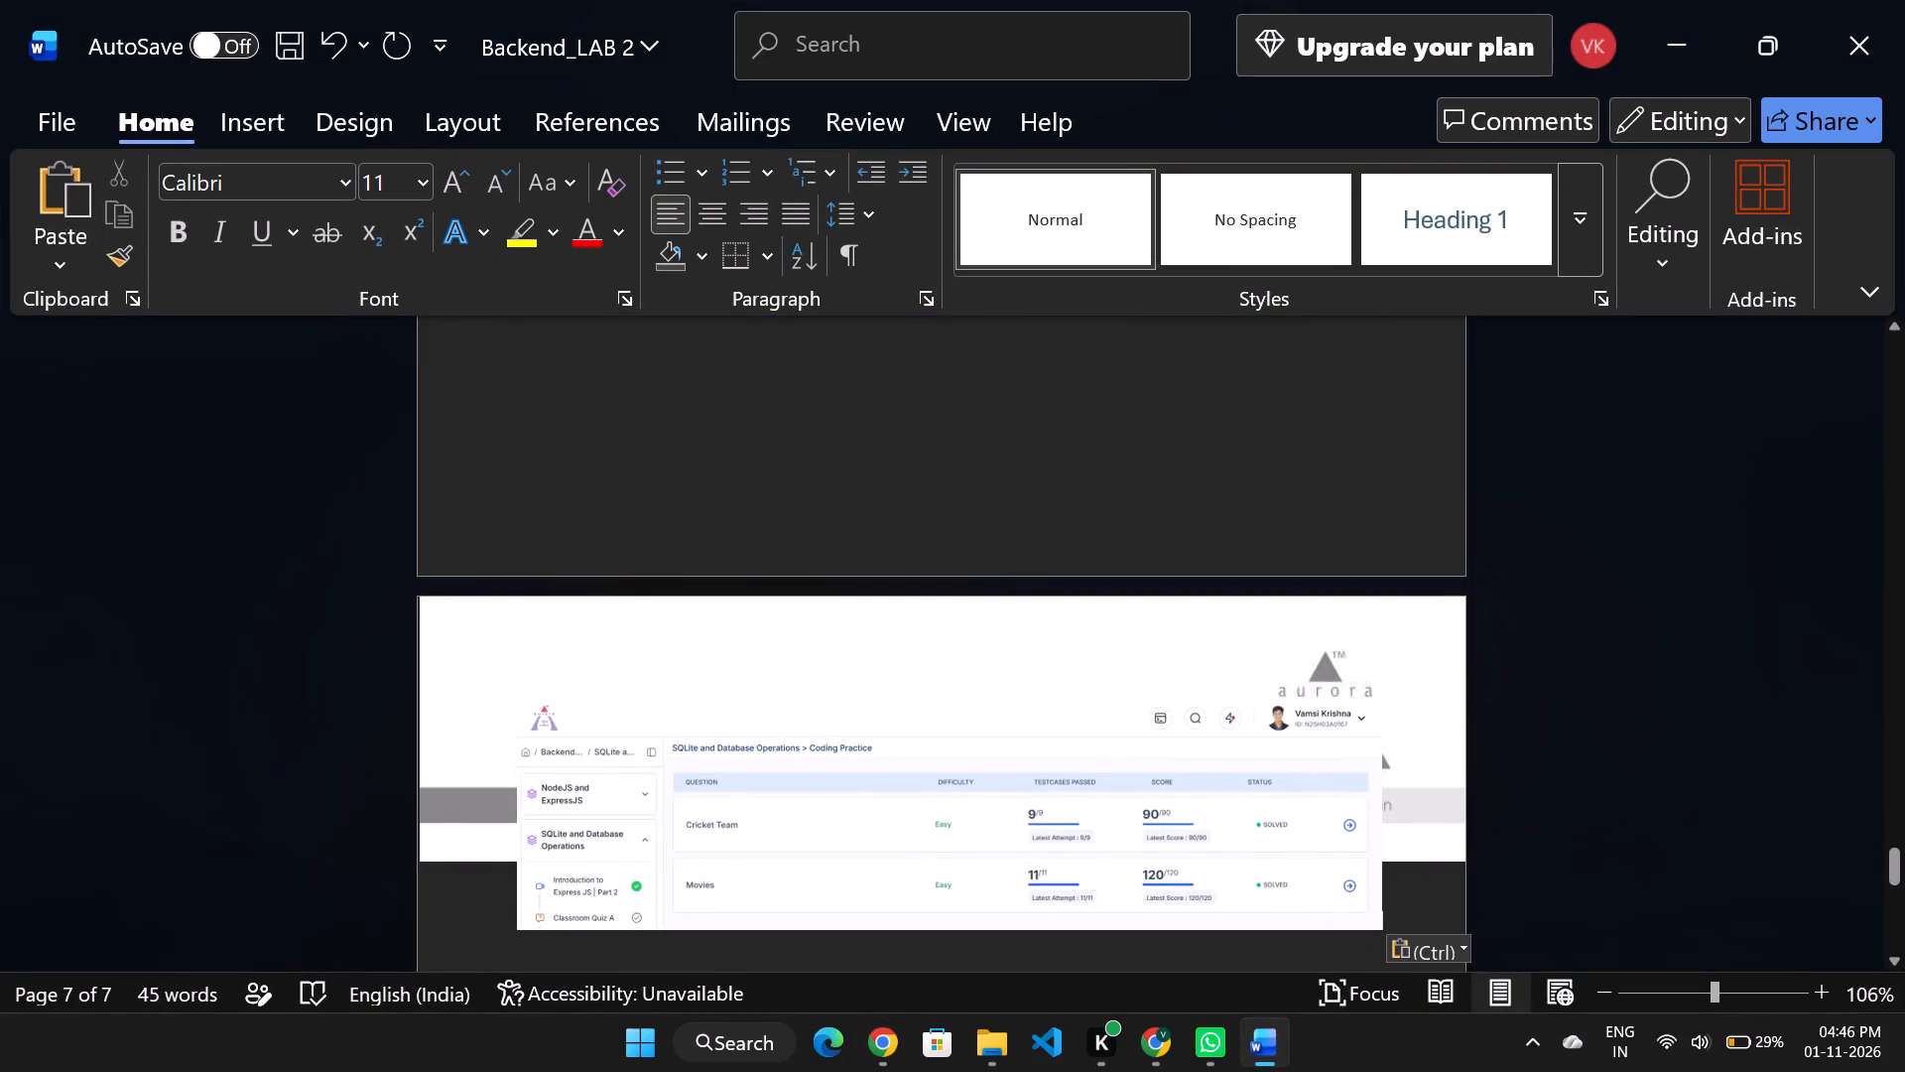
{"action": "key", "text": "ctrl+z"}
Examine the layout of pages 6 and 7 around the last Movies code screenshots.
{"action": "scroll", "coordinate": [1185, 756], "scroll_direction": "up", "scroll_amount": 3}
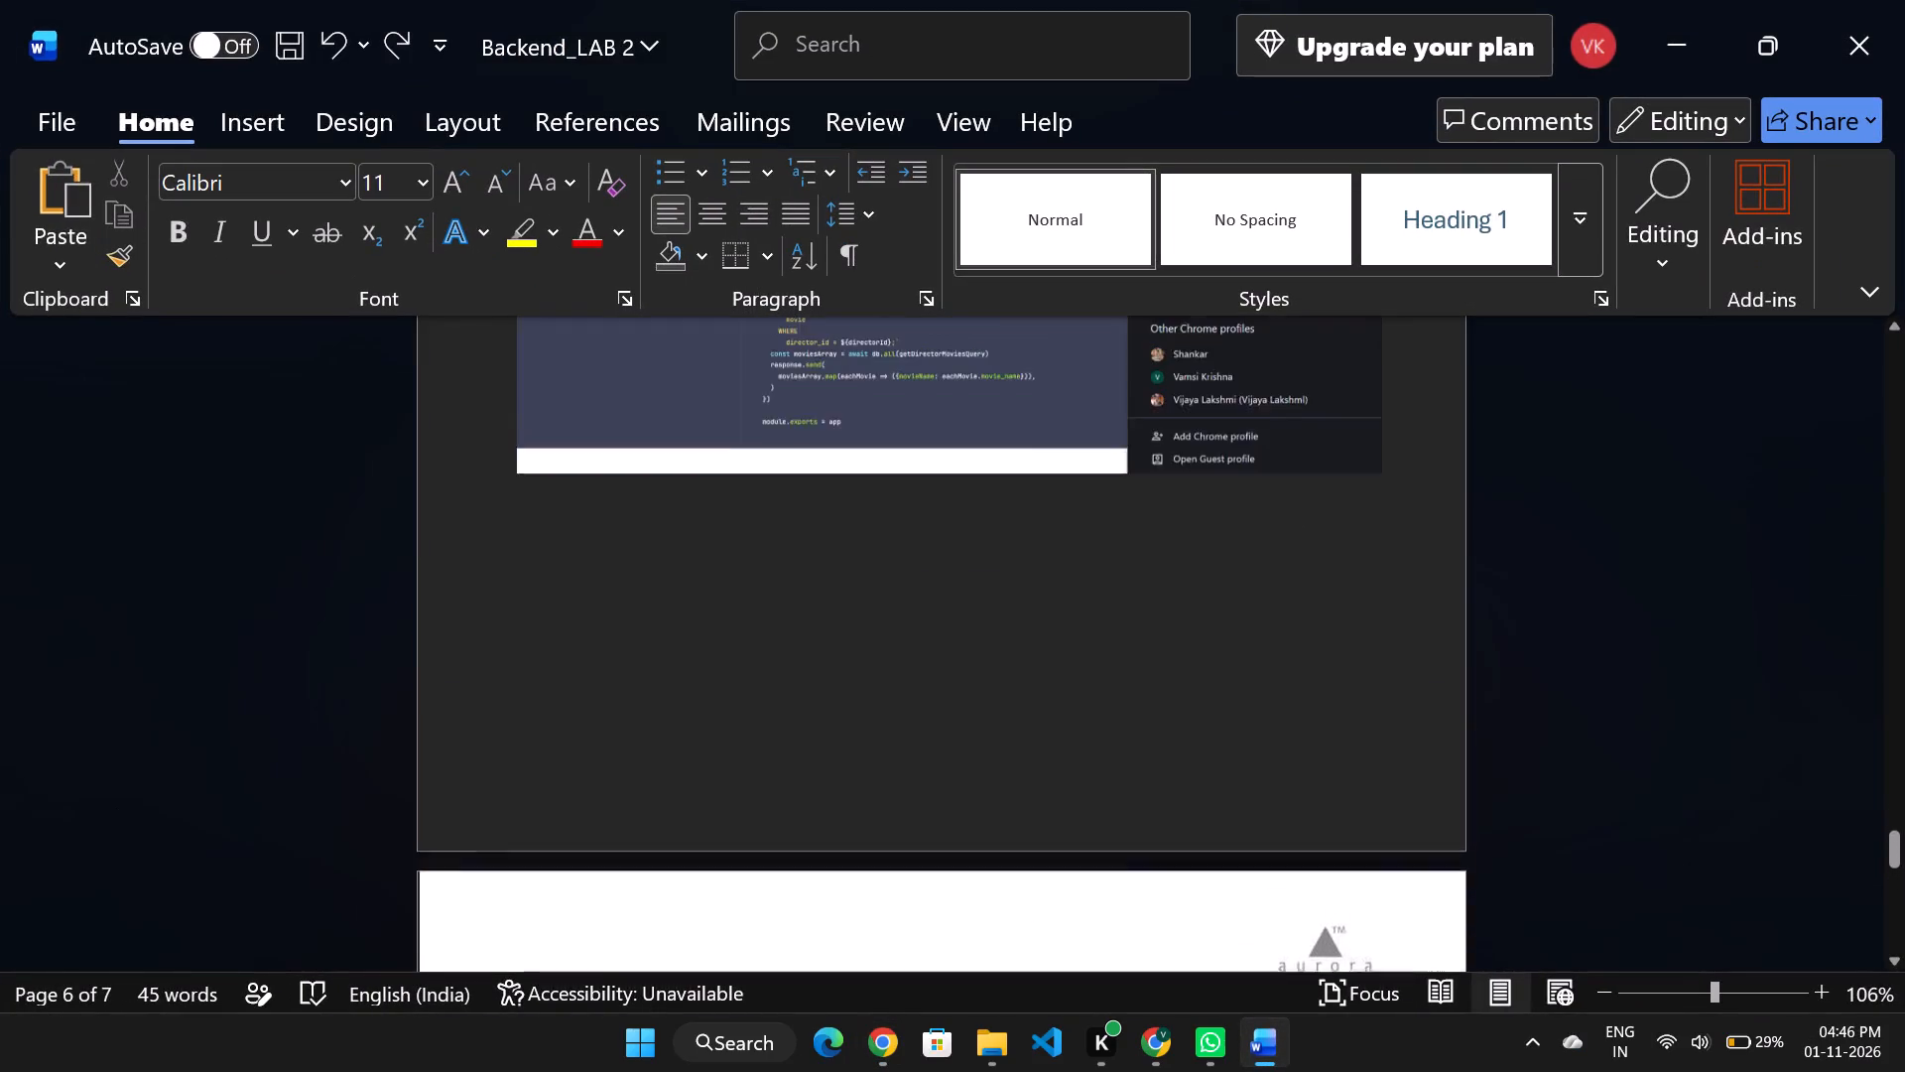
{"action": "scroll", "coordinate": [1185, 756], "scroll_direction": "up", "scroll_amount": 14}
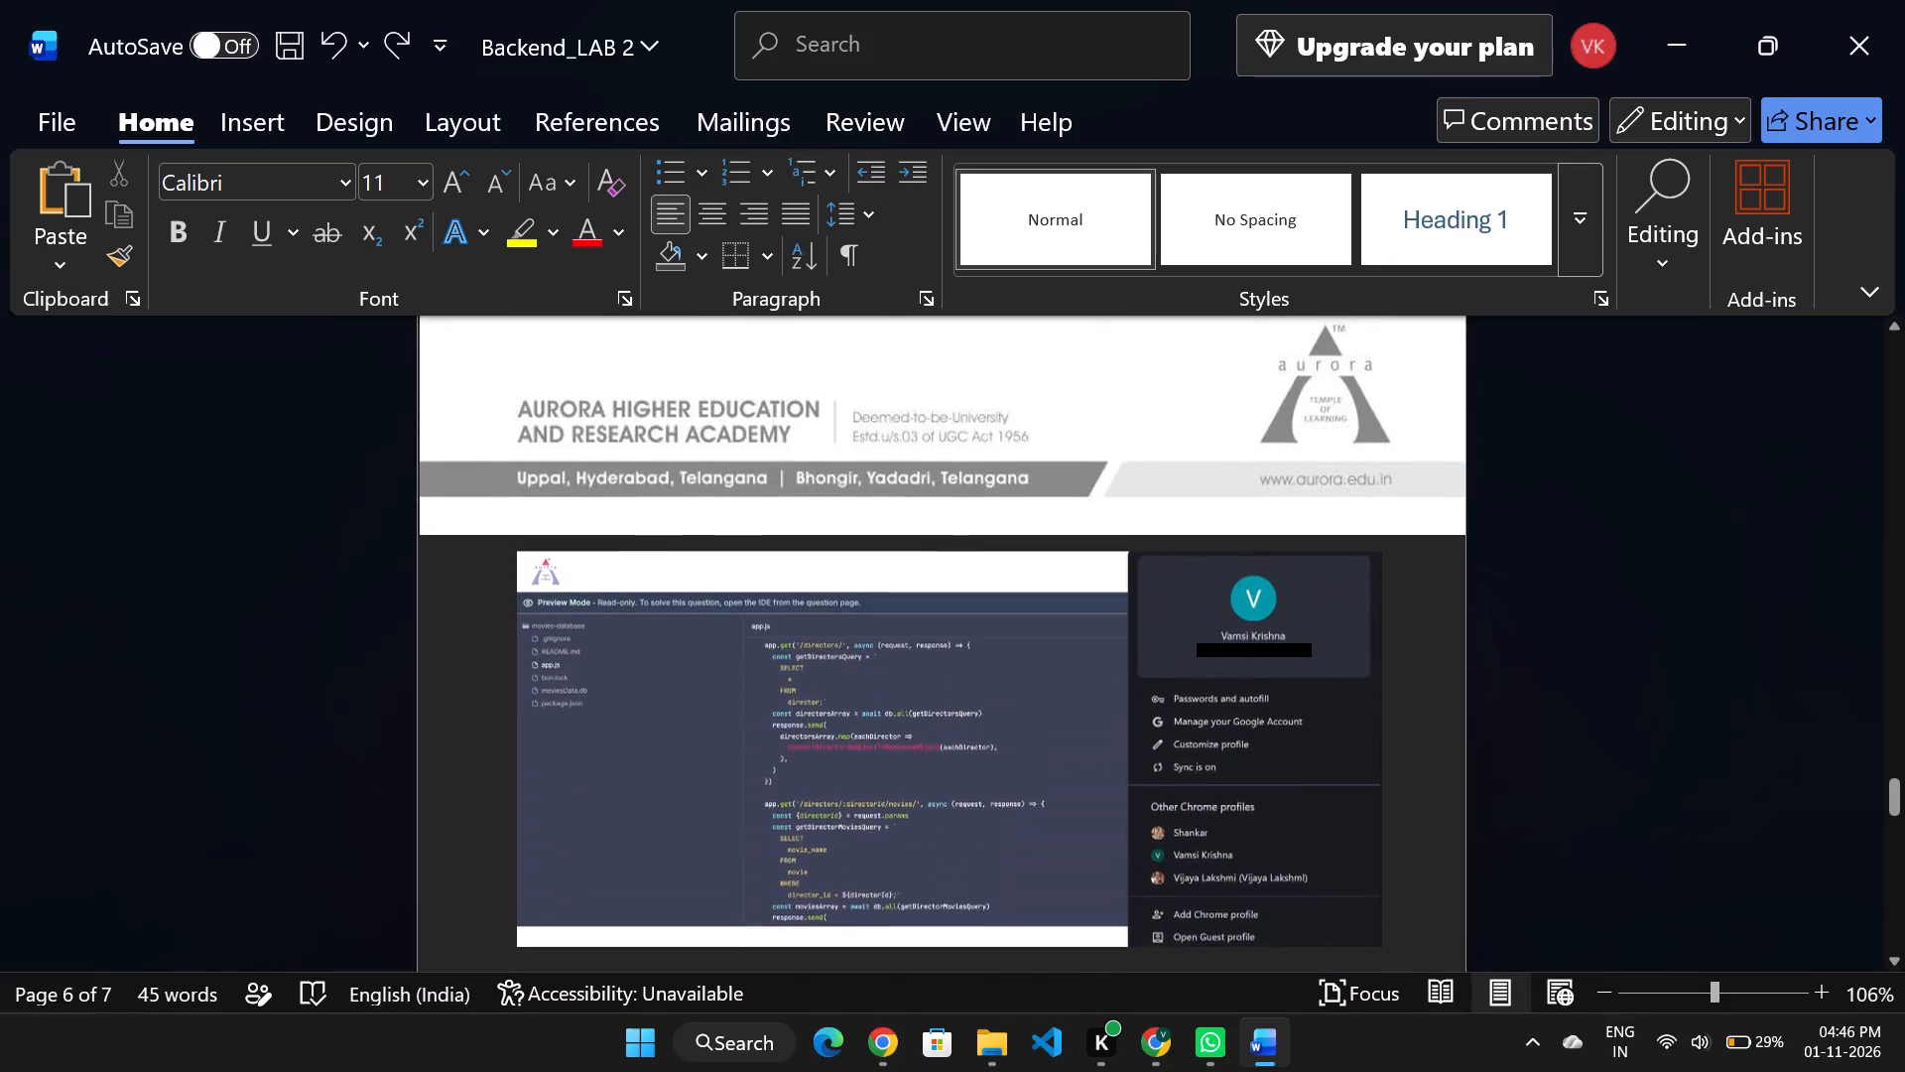
{"action": "scroll", "coordinate": [1185, 756], "scroll_direction": "down", "scroll_amount": 12}
{"action": "scroll", "coordinate": [948, 696], "scroll_direction": "down", "scroll_amount": 1}
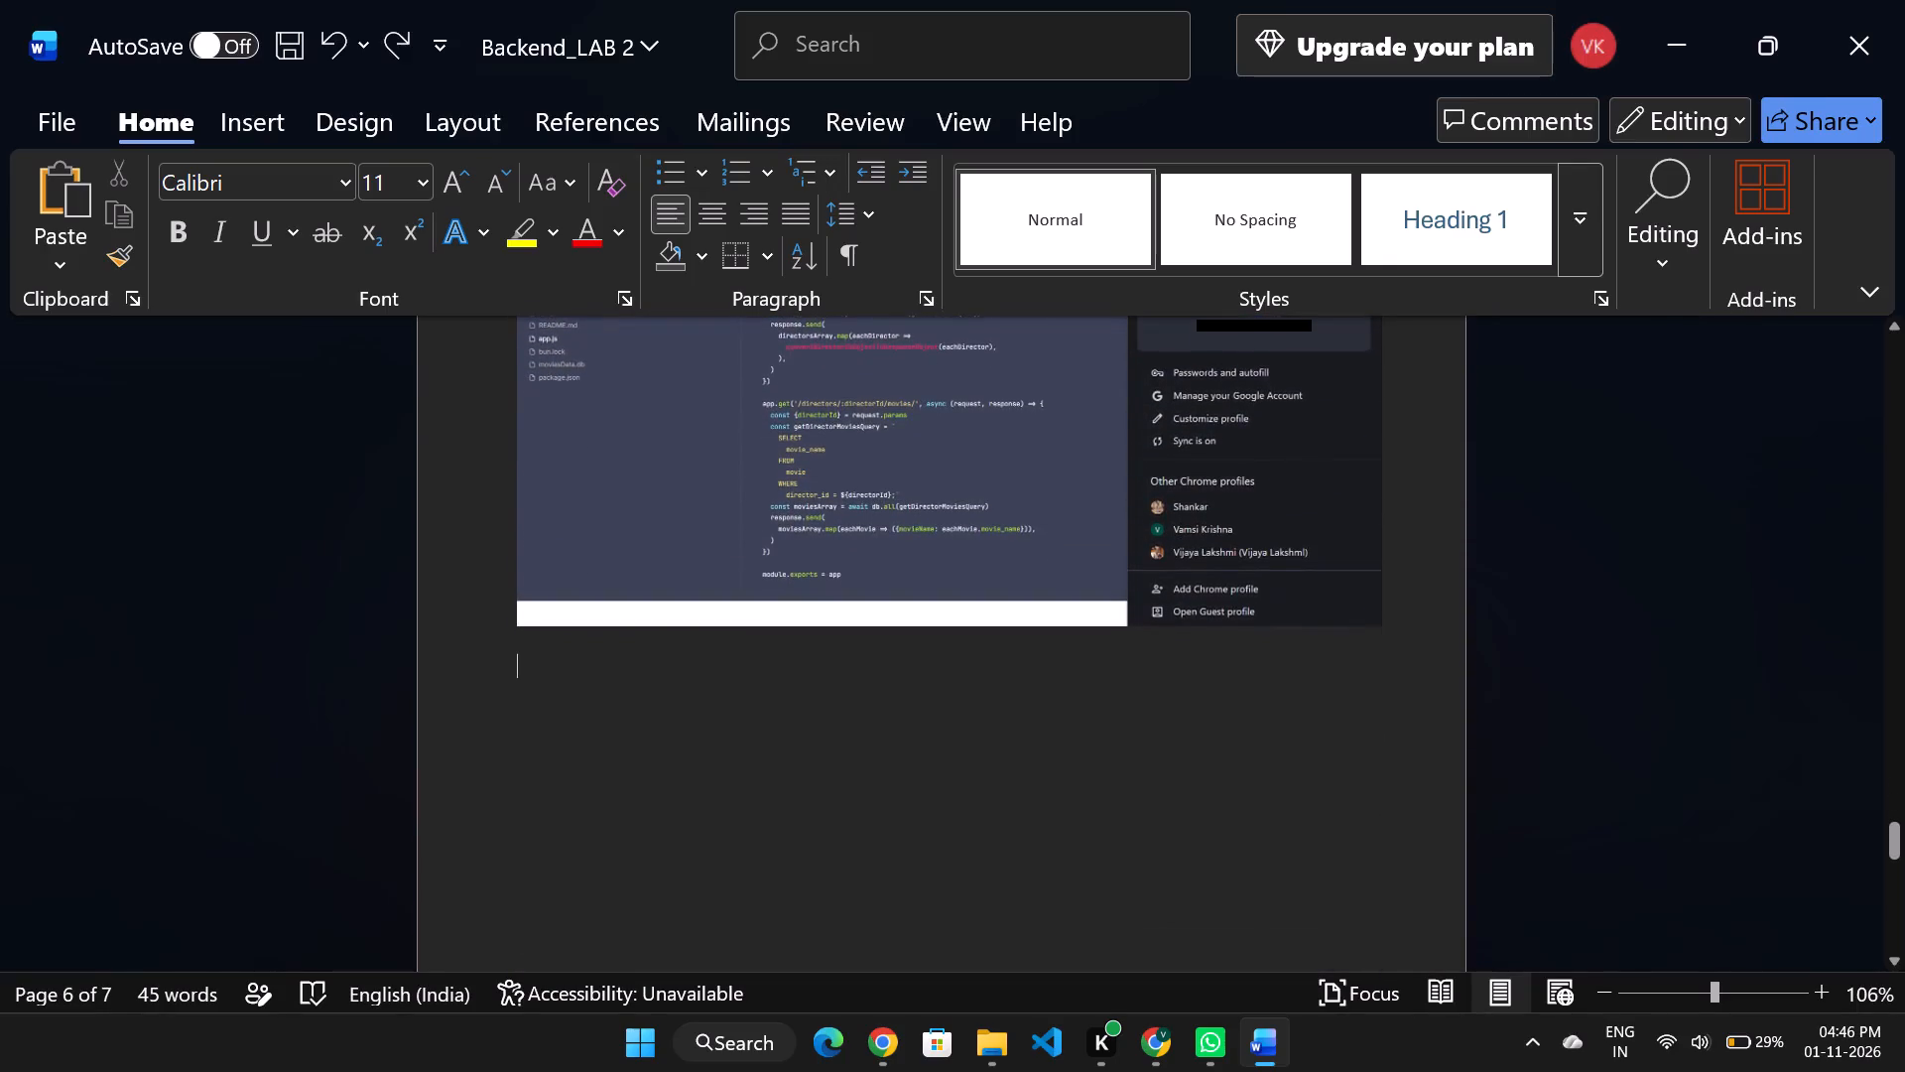
{"action": "scroll", "coordinate": [948, 696], "scroll_direction": "down", "scroll_amount": 6}
{"action": "scroll", "coordinate": [961, 694], "scroll_direction": "up", "scroll_amount": 2}
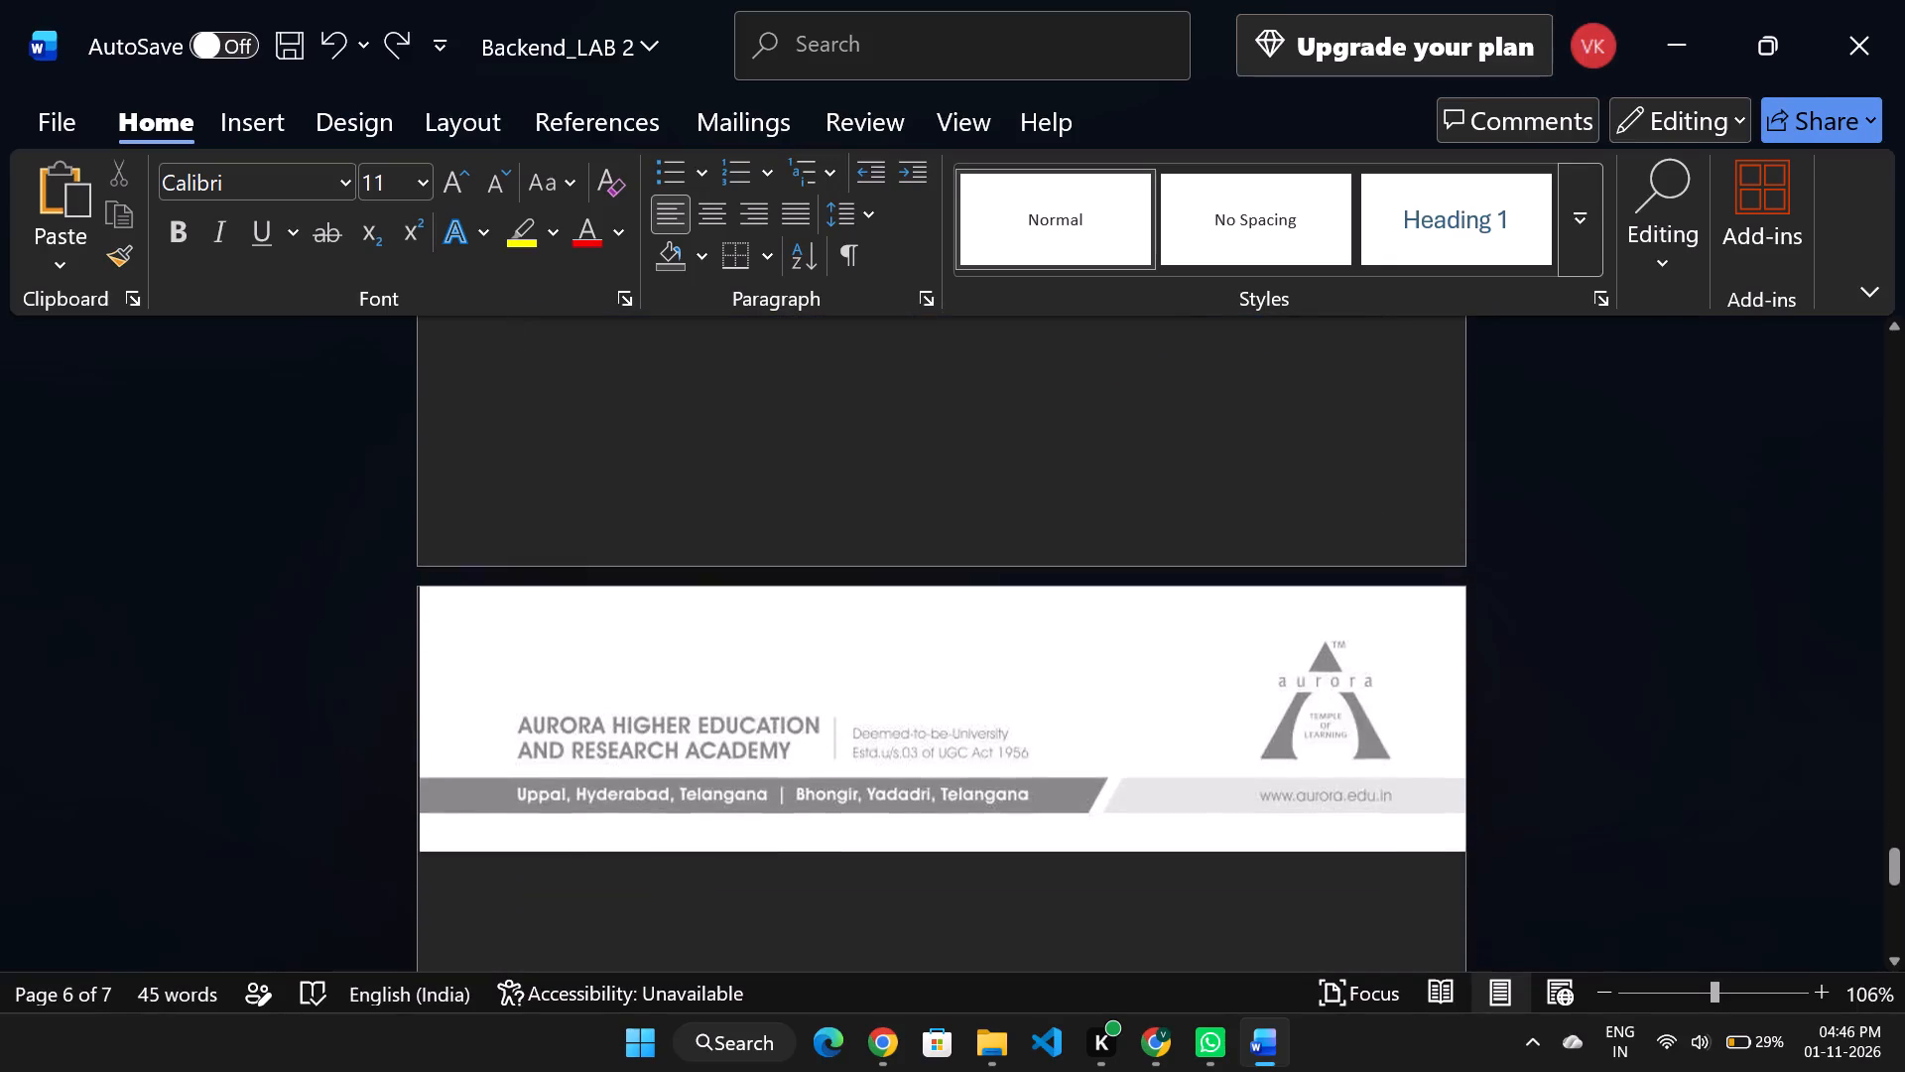
{"action": "scroll", "coordinate": [961, 694], "scroll_direction": "up", "scroll_amount": 3}
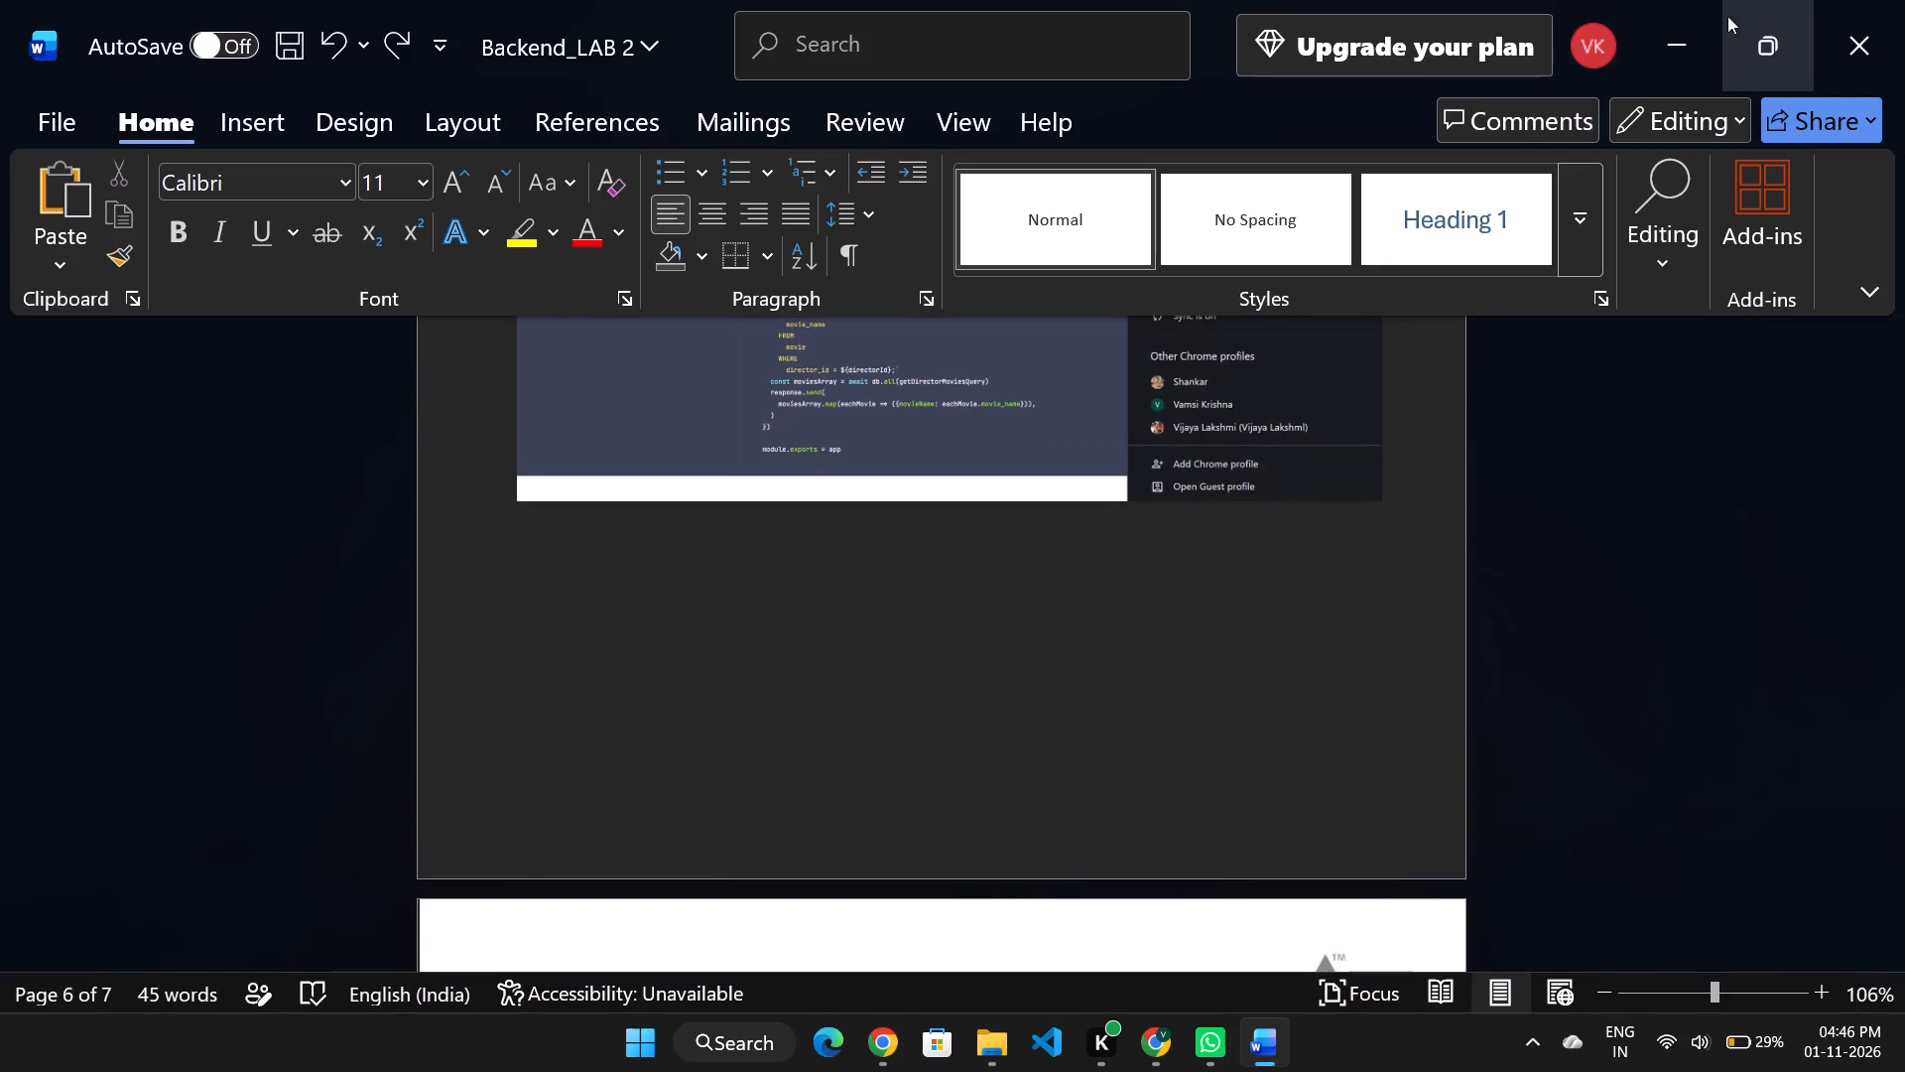
{"action": "left_click", "coordinate": [1633, 1]}
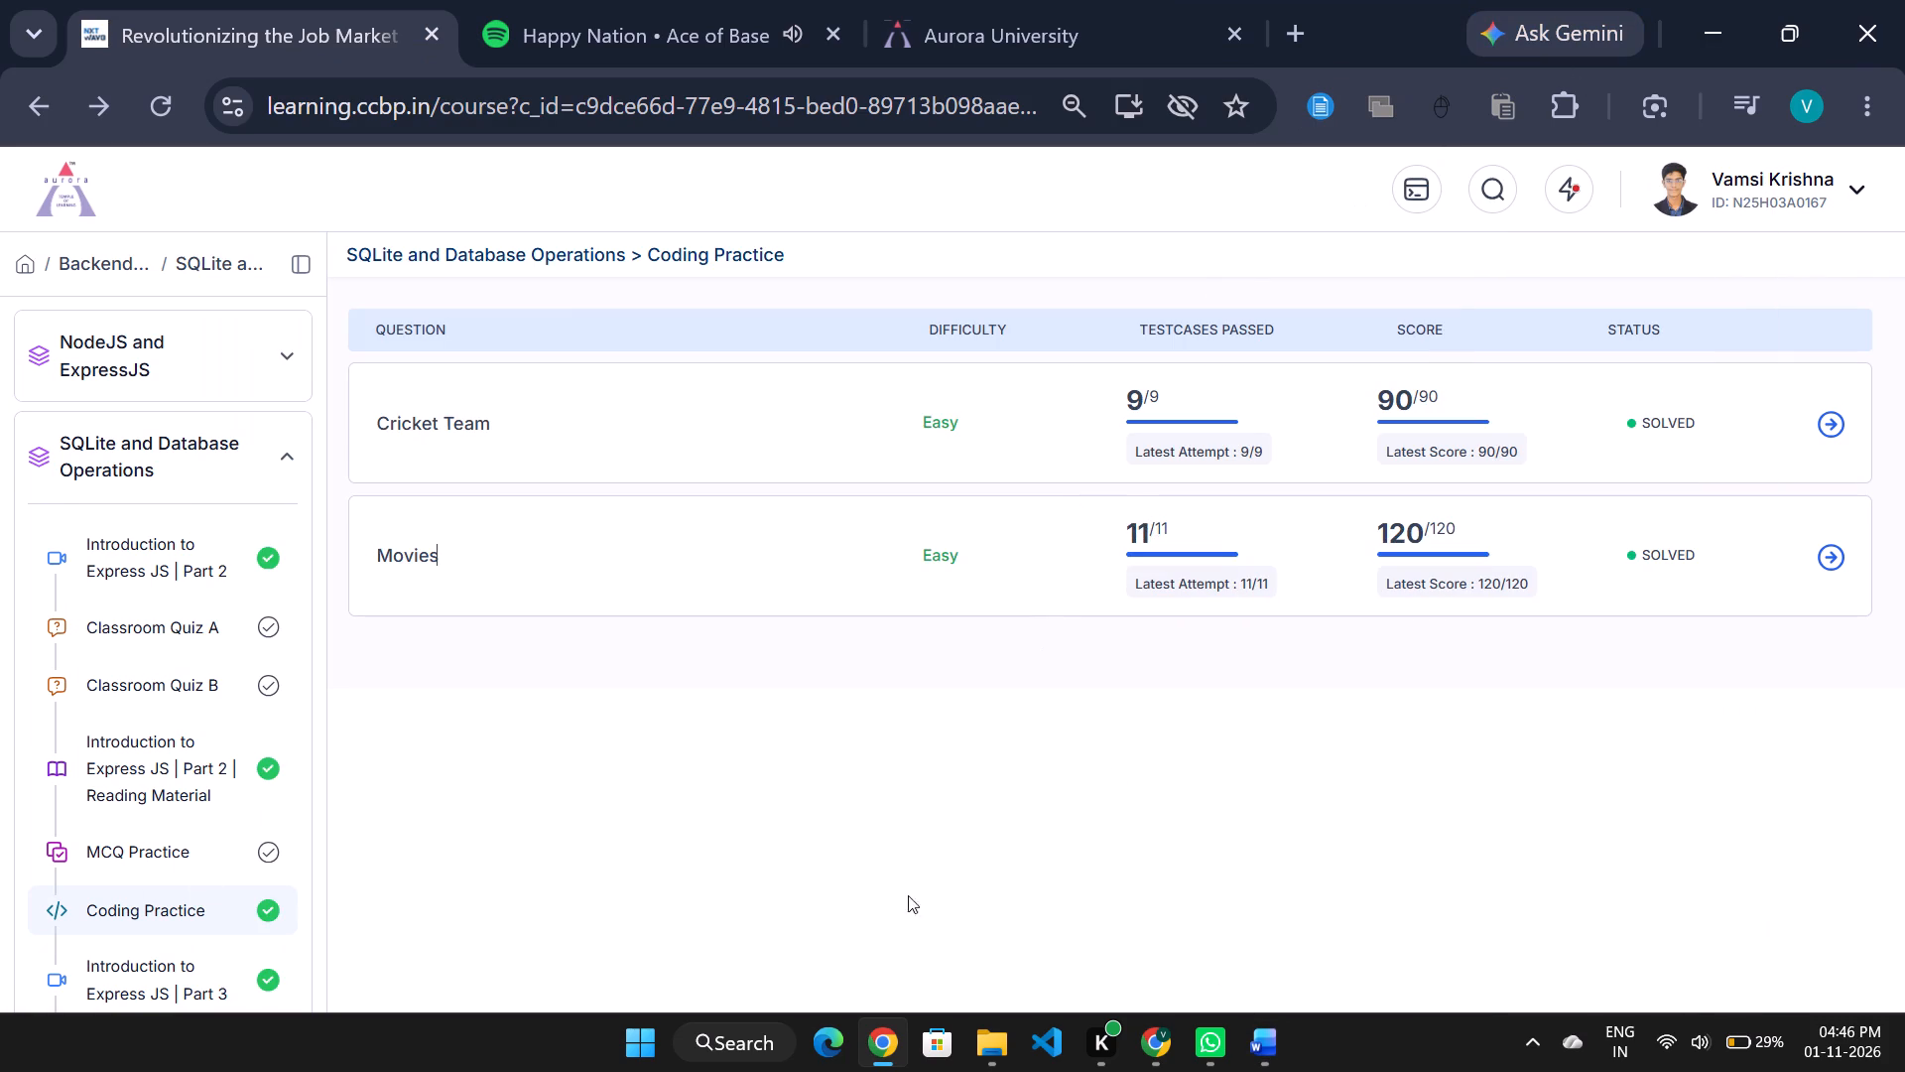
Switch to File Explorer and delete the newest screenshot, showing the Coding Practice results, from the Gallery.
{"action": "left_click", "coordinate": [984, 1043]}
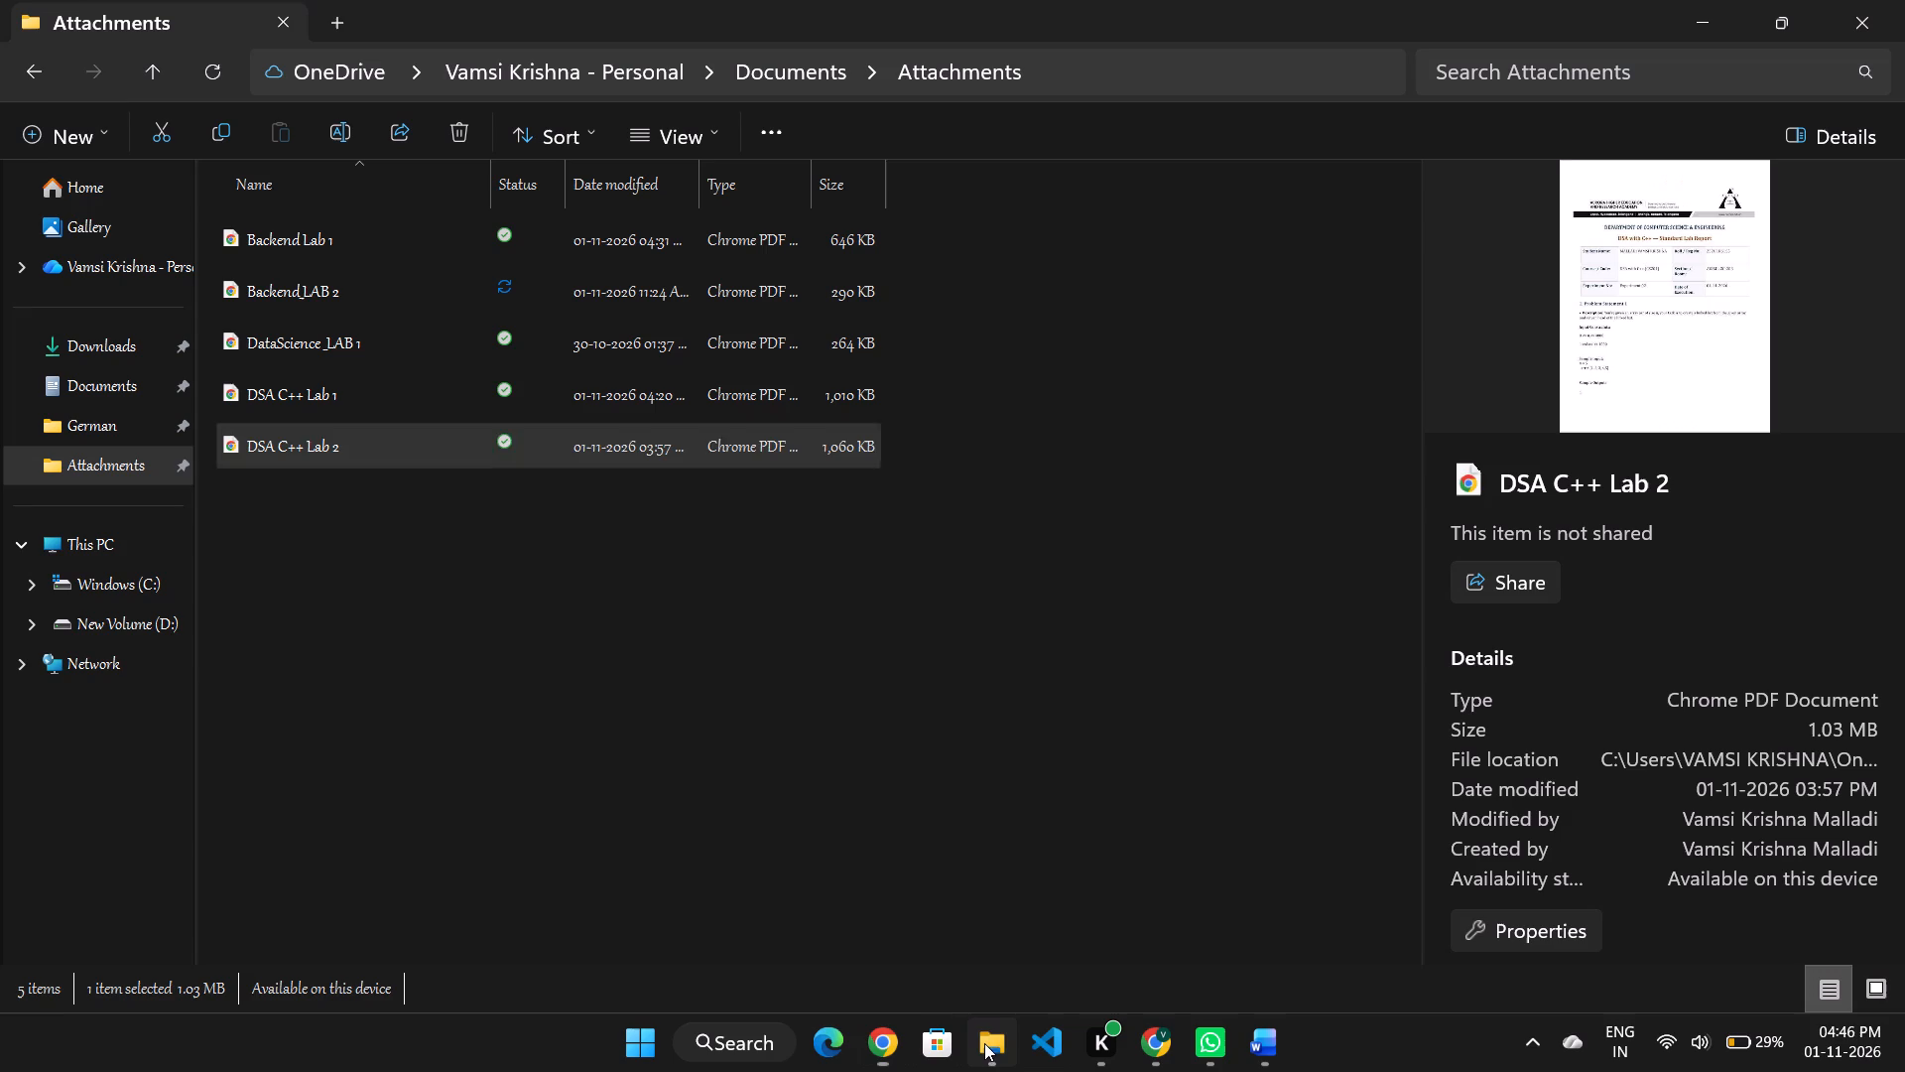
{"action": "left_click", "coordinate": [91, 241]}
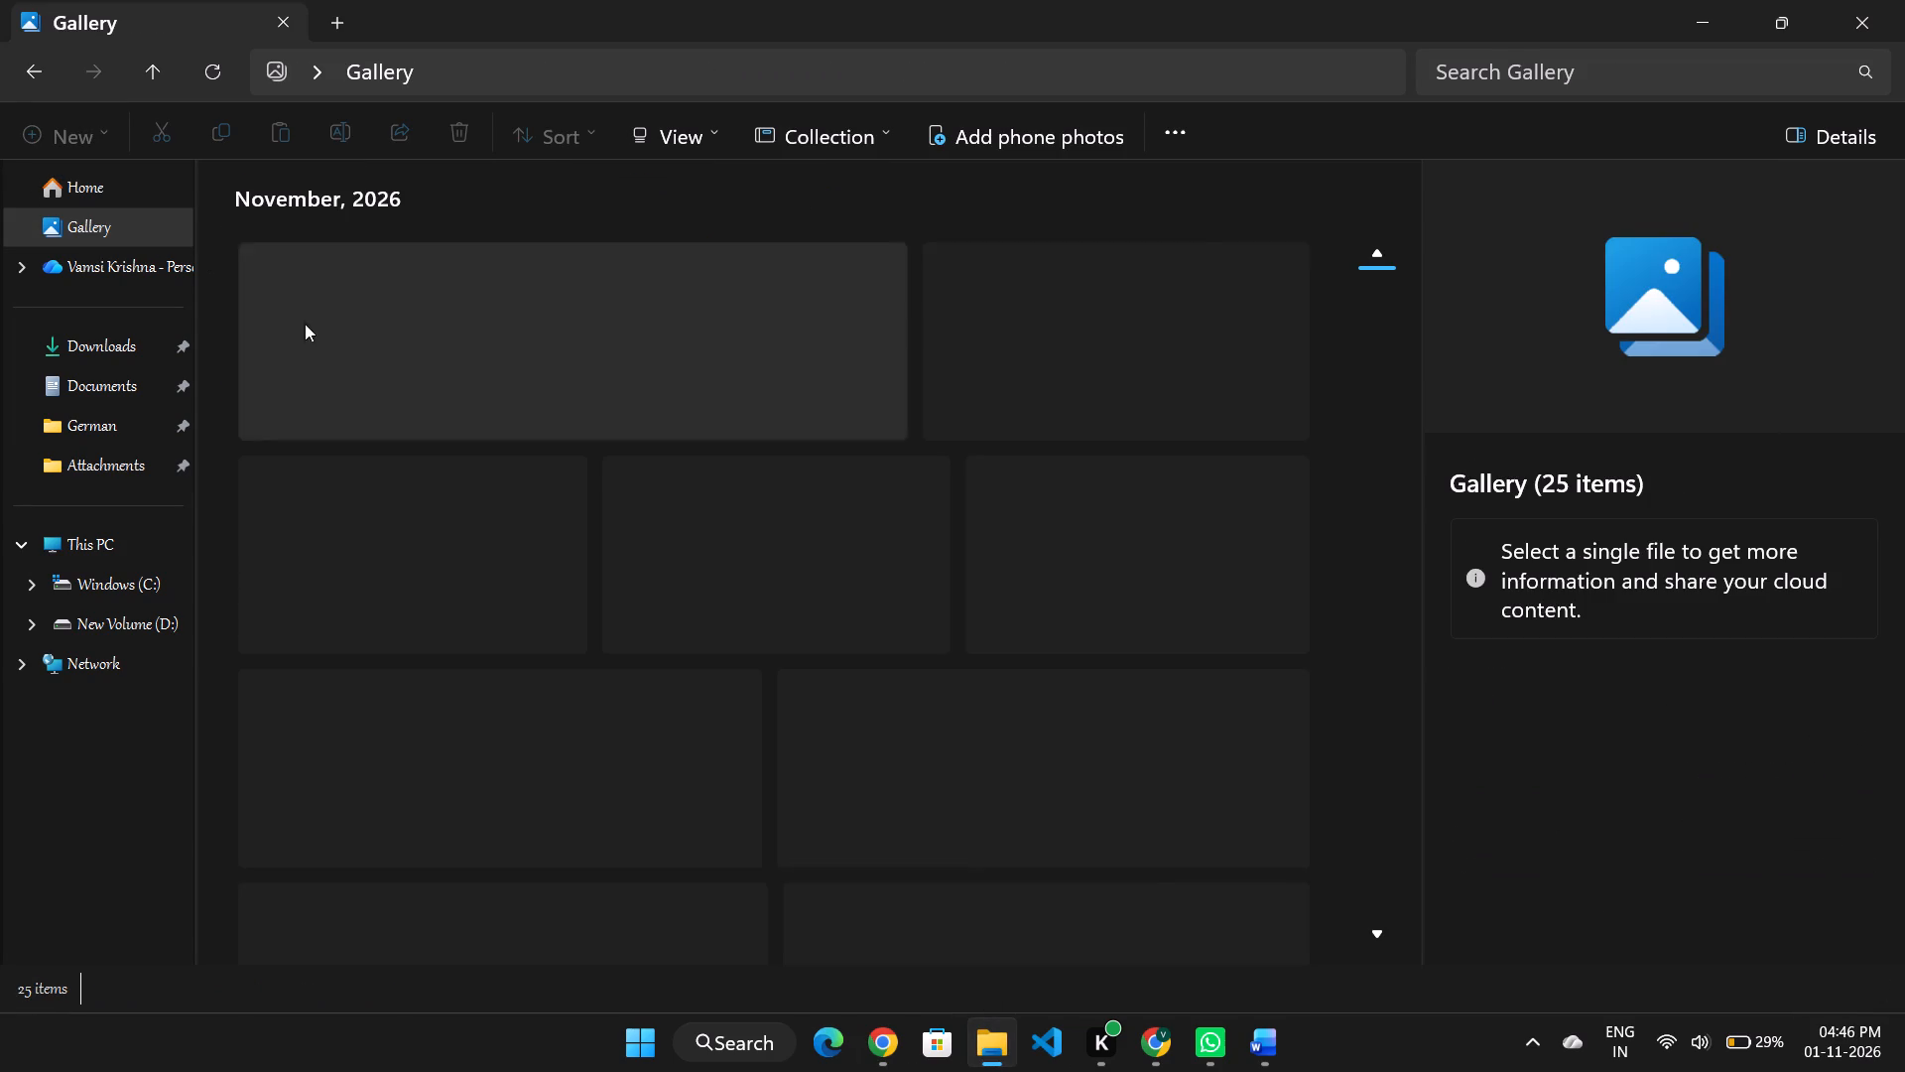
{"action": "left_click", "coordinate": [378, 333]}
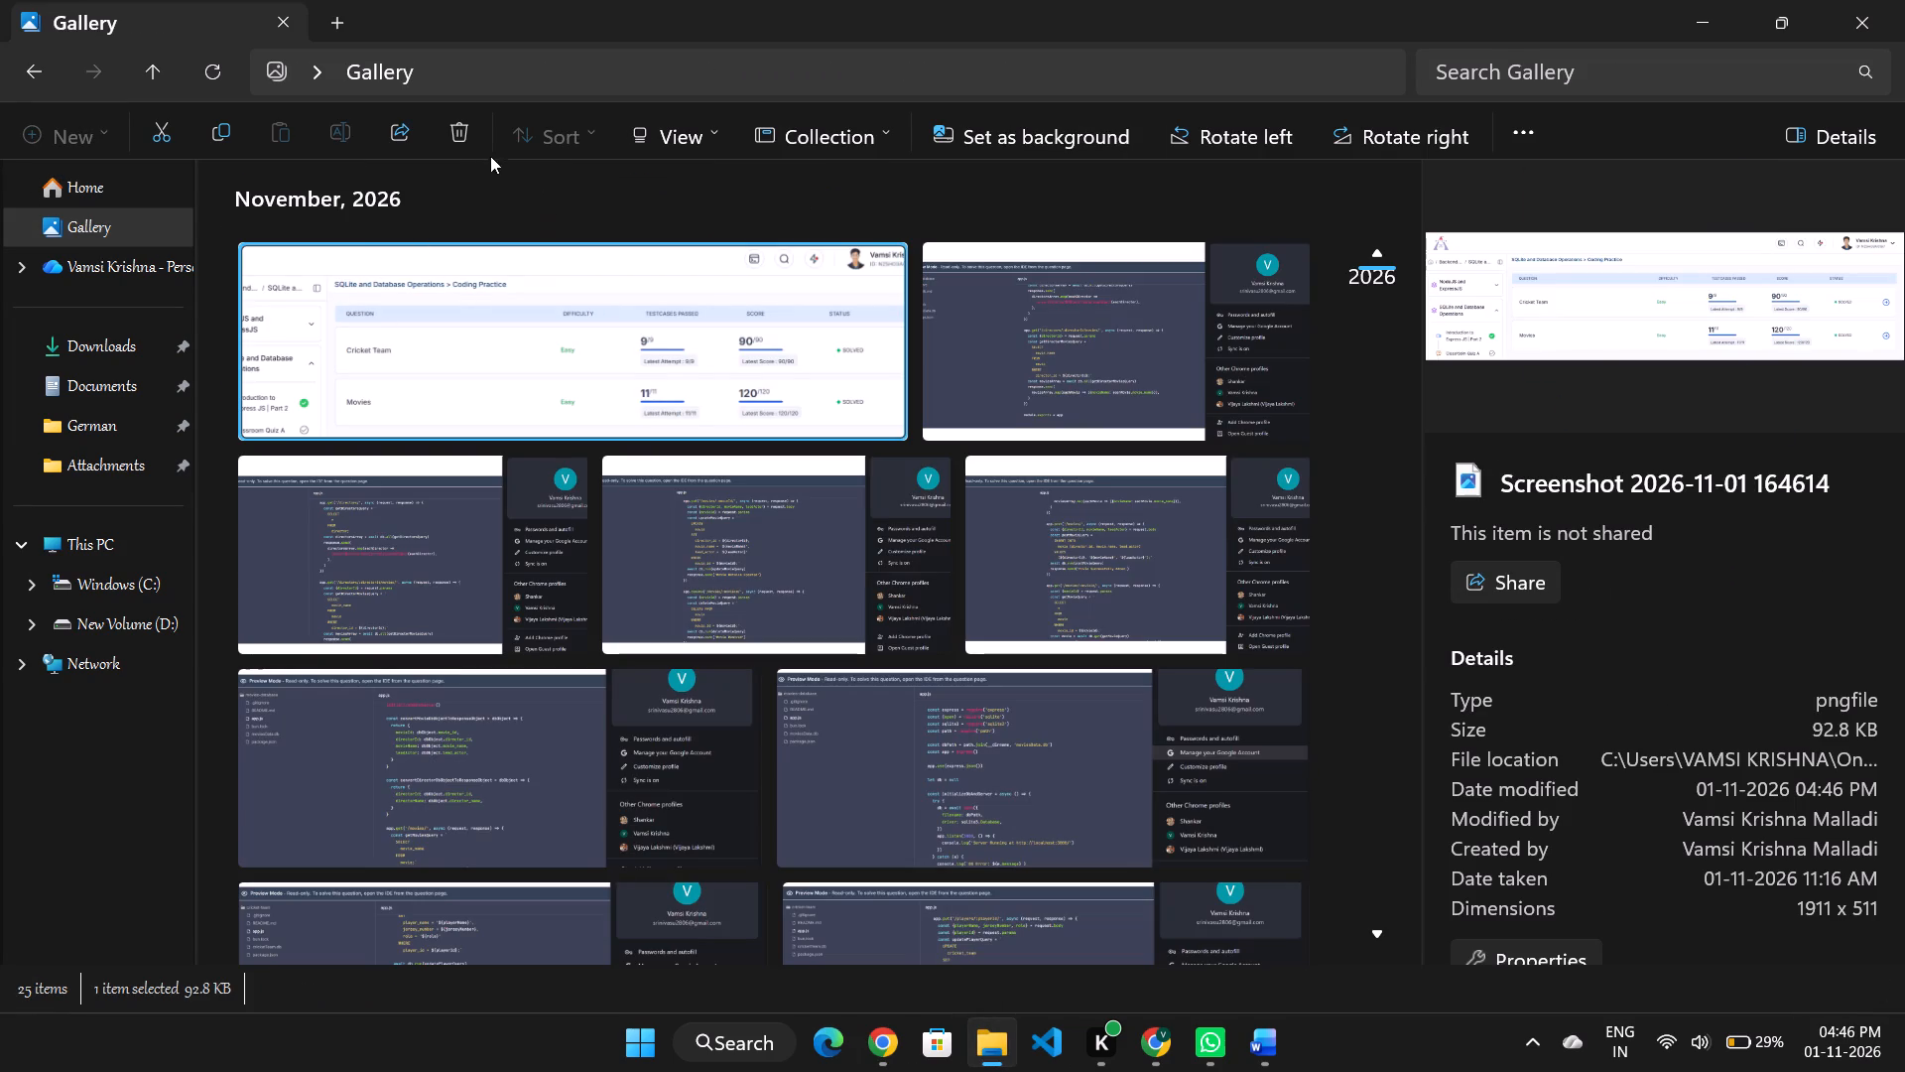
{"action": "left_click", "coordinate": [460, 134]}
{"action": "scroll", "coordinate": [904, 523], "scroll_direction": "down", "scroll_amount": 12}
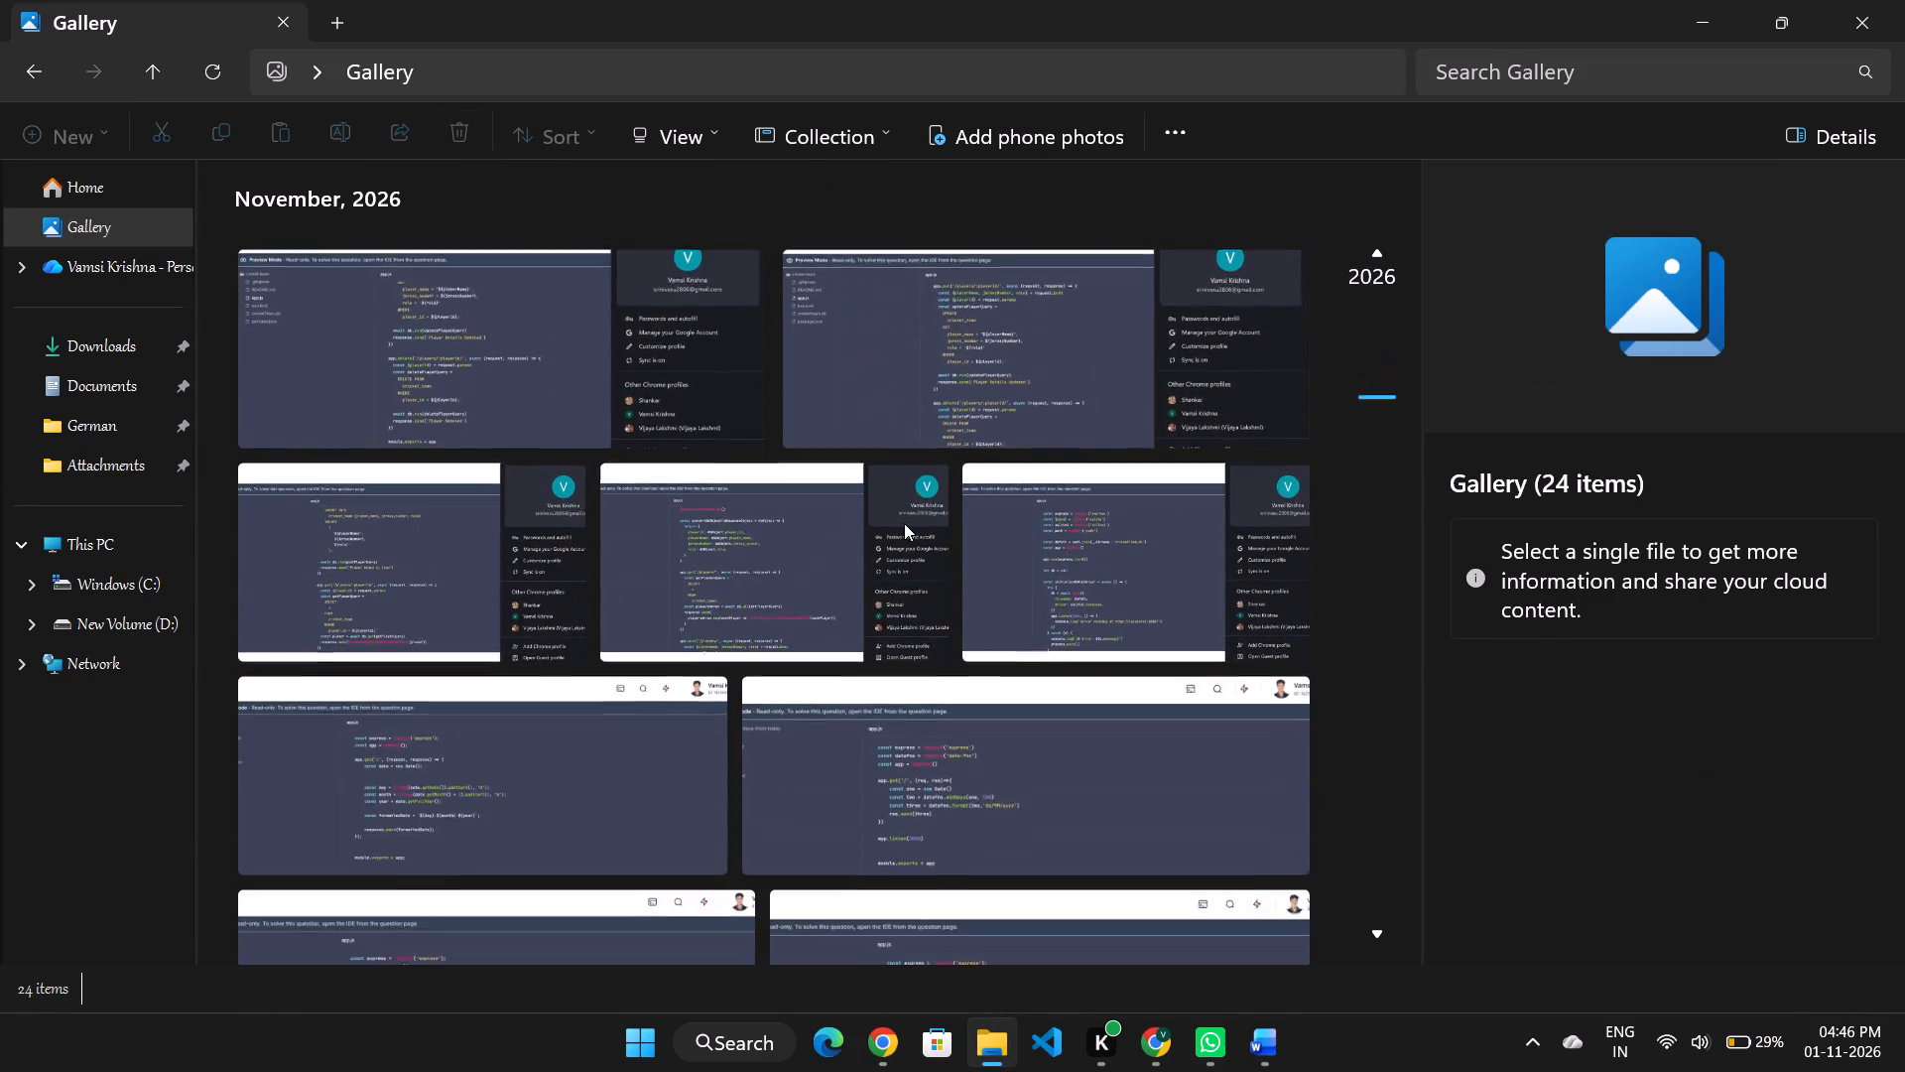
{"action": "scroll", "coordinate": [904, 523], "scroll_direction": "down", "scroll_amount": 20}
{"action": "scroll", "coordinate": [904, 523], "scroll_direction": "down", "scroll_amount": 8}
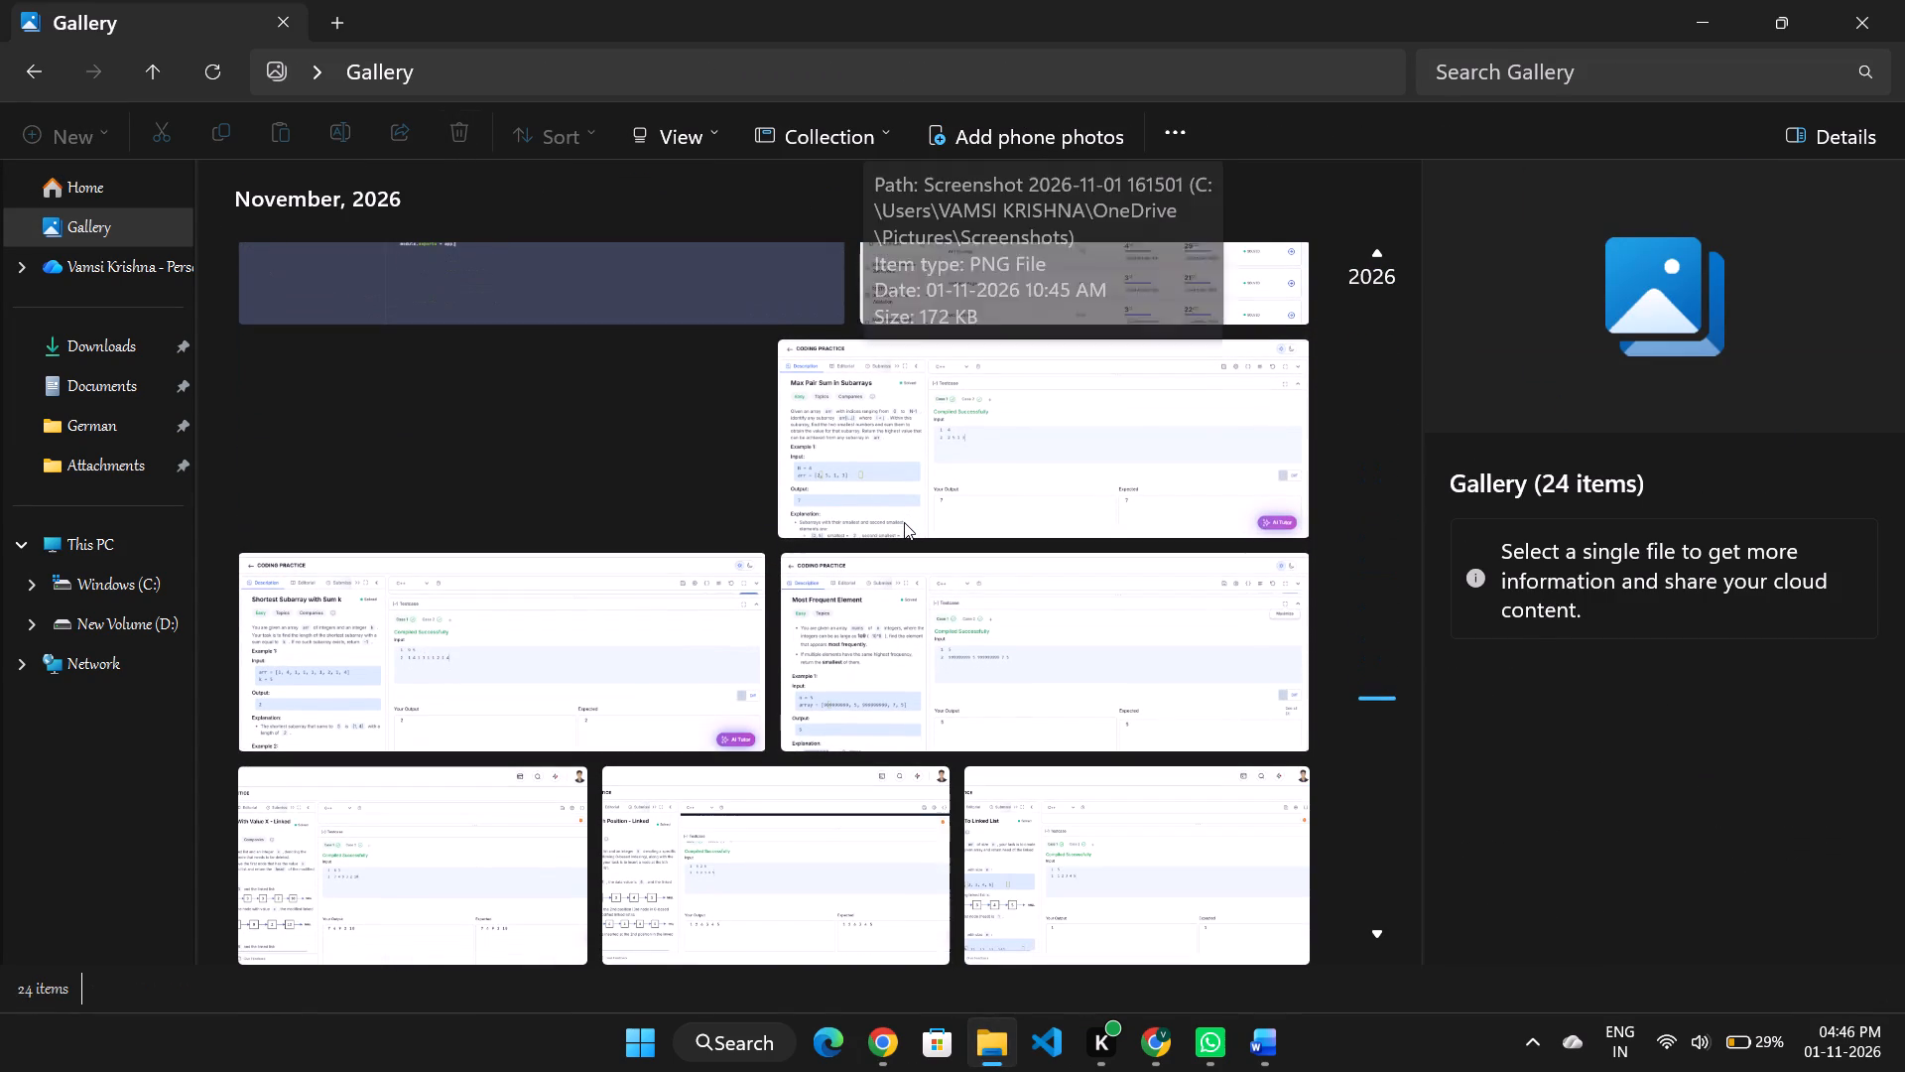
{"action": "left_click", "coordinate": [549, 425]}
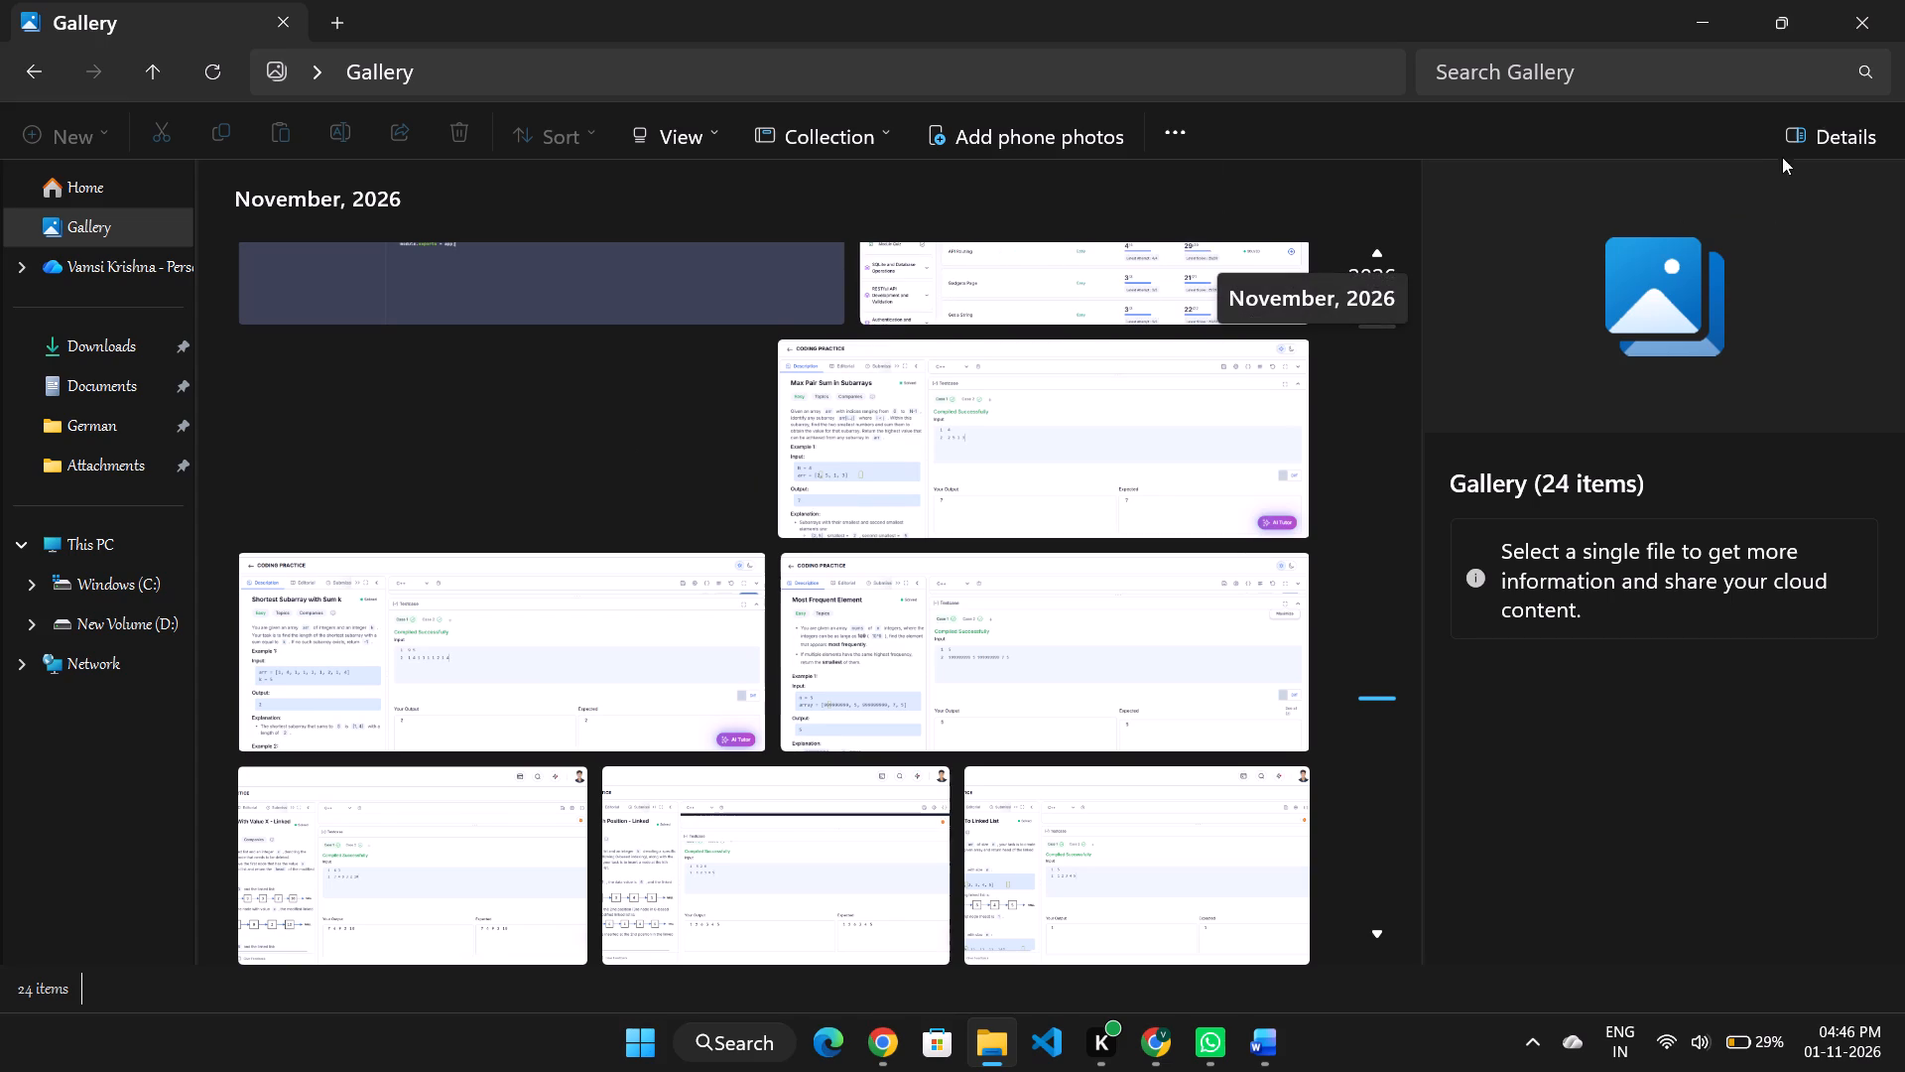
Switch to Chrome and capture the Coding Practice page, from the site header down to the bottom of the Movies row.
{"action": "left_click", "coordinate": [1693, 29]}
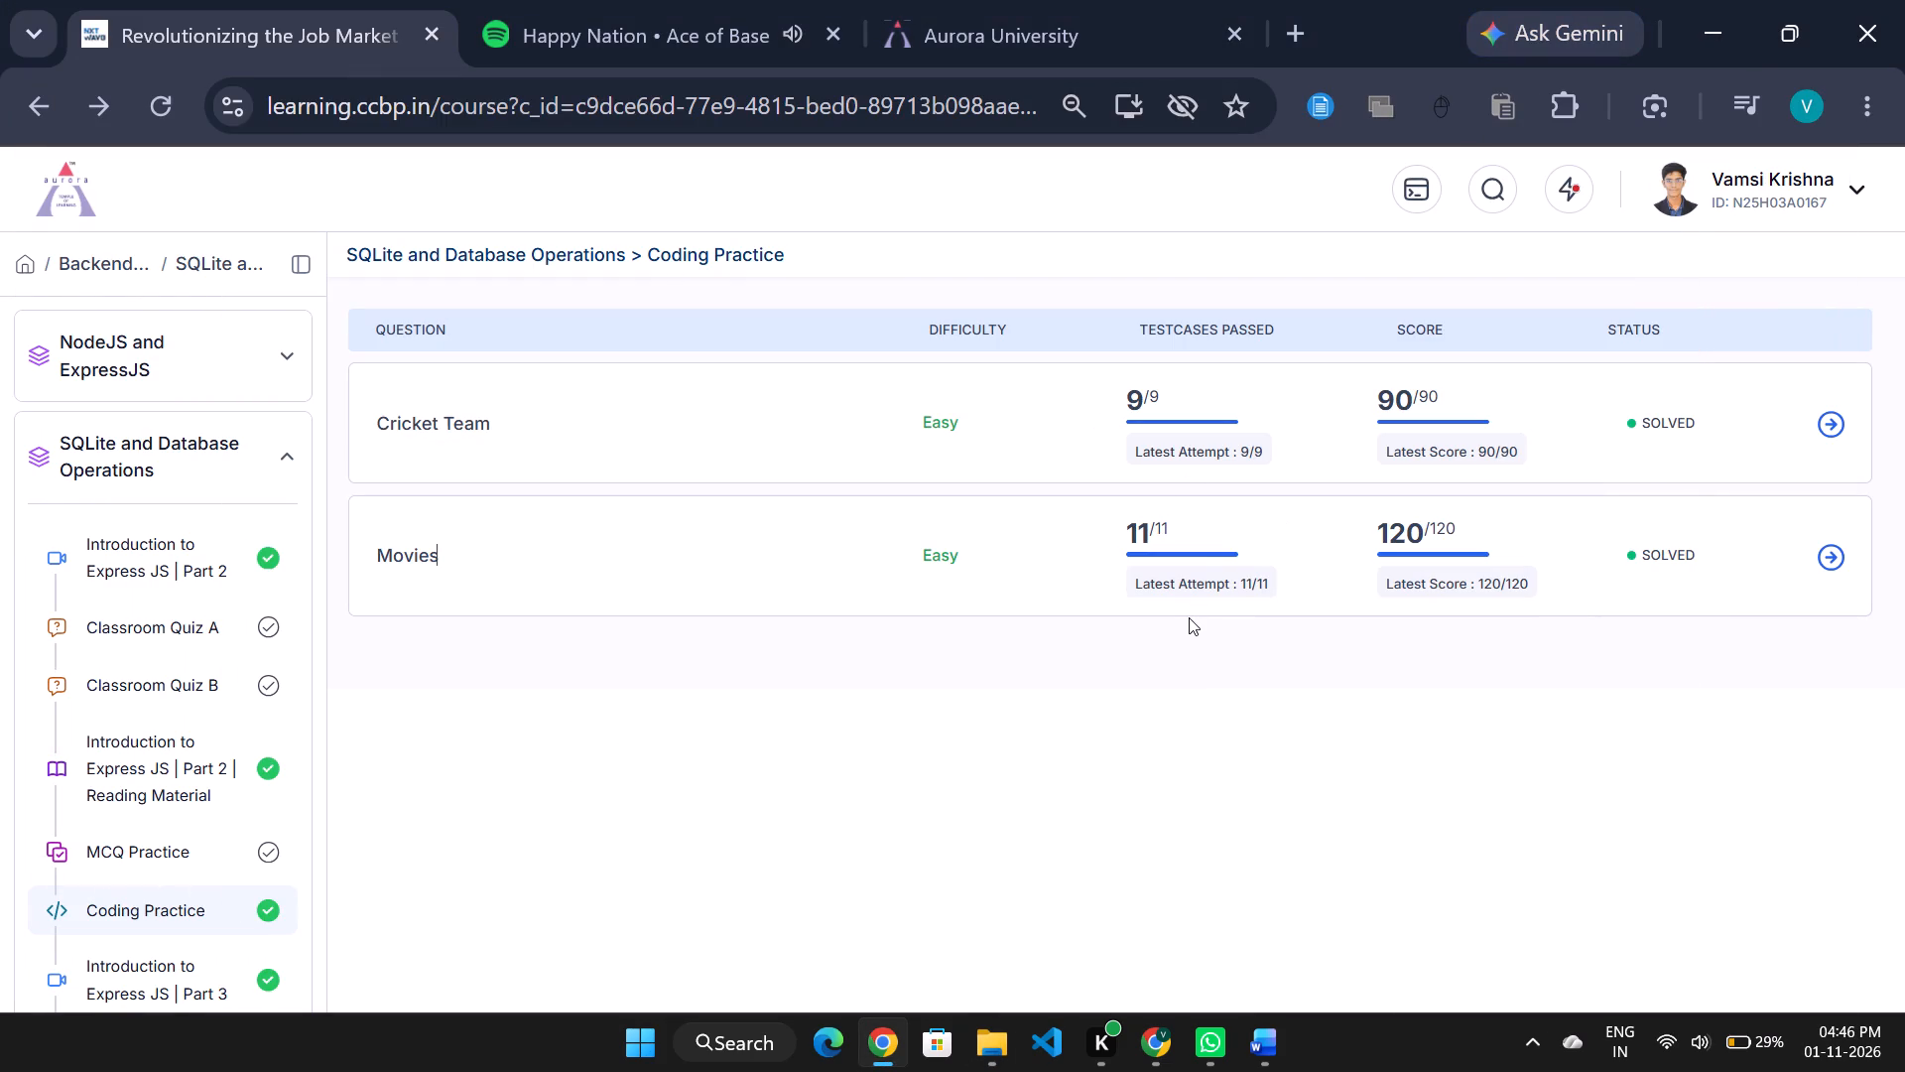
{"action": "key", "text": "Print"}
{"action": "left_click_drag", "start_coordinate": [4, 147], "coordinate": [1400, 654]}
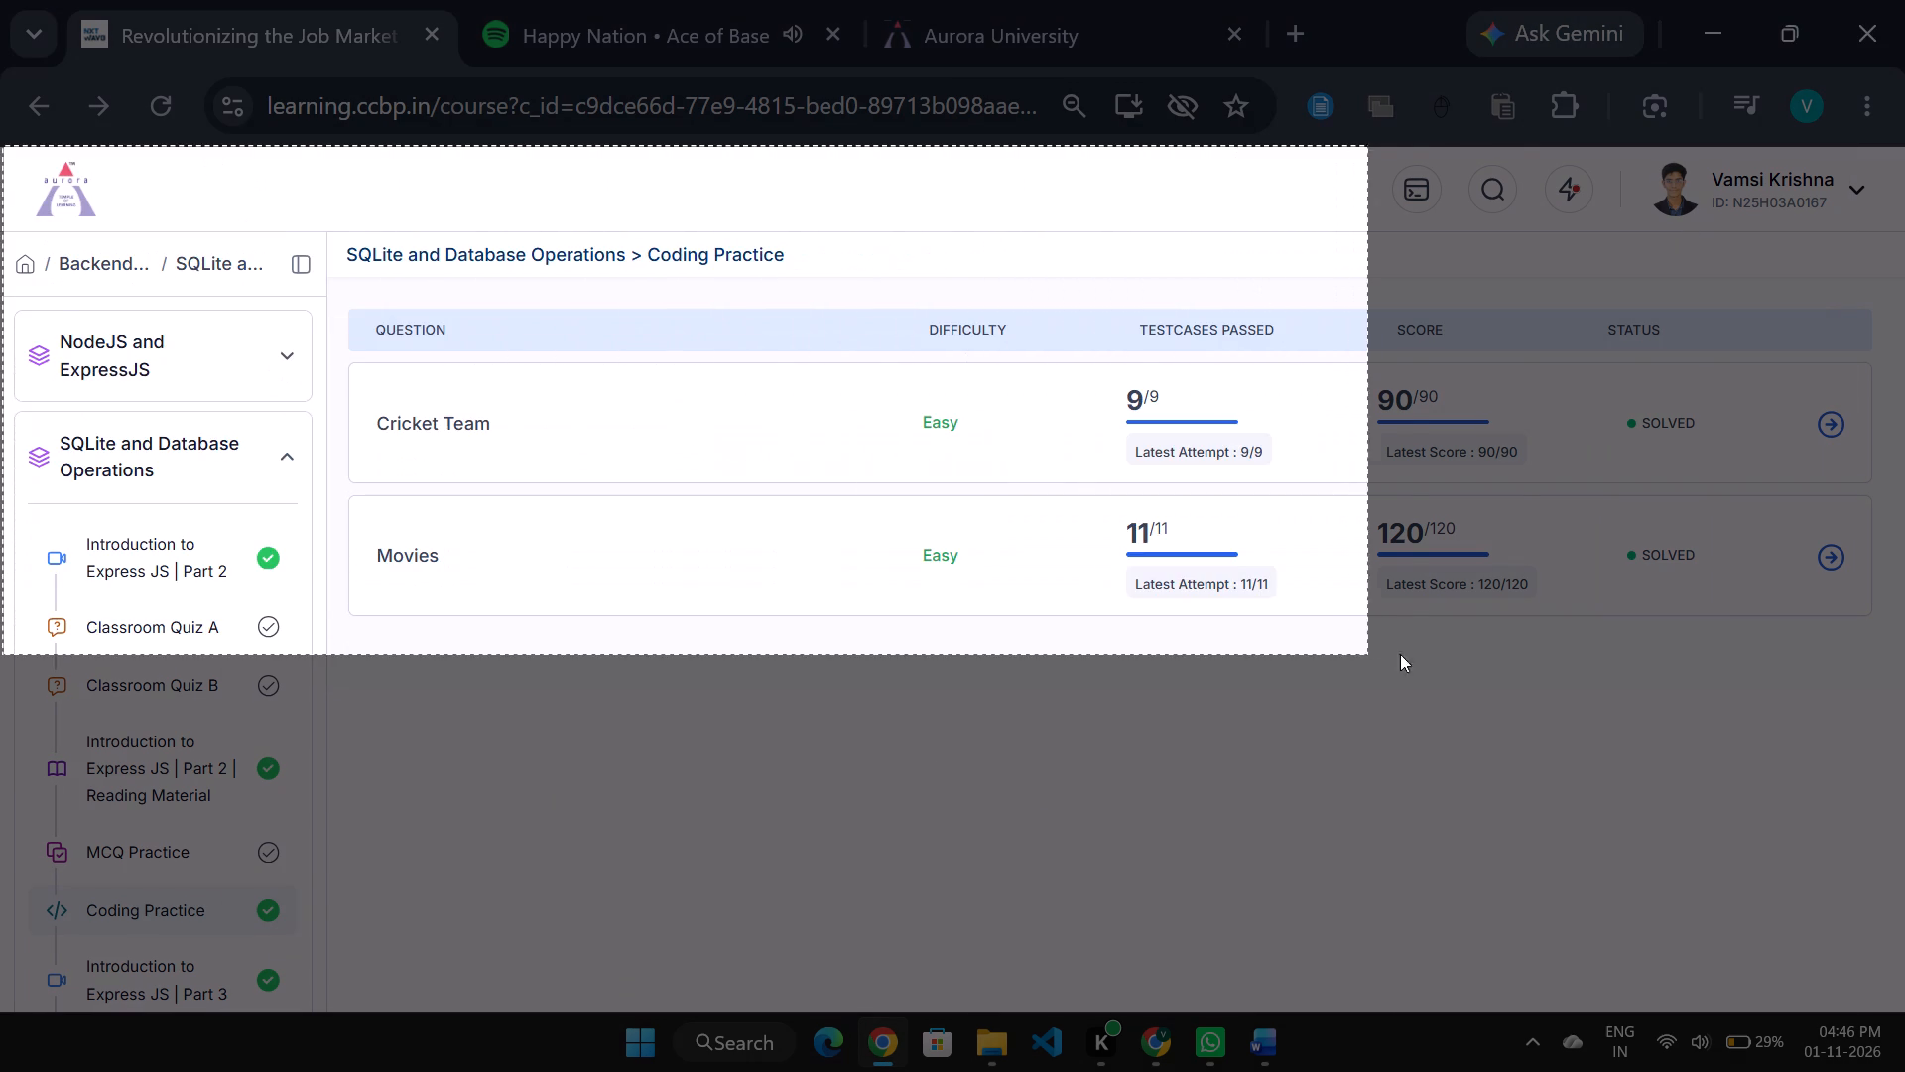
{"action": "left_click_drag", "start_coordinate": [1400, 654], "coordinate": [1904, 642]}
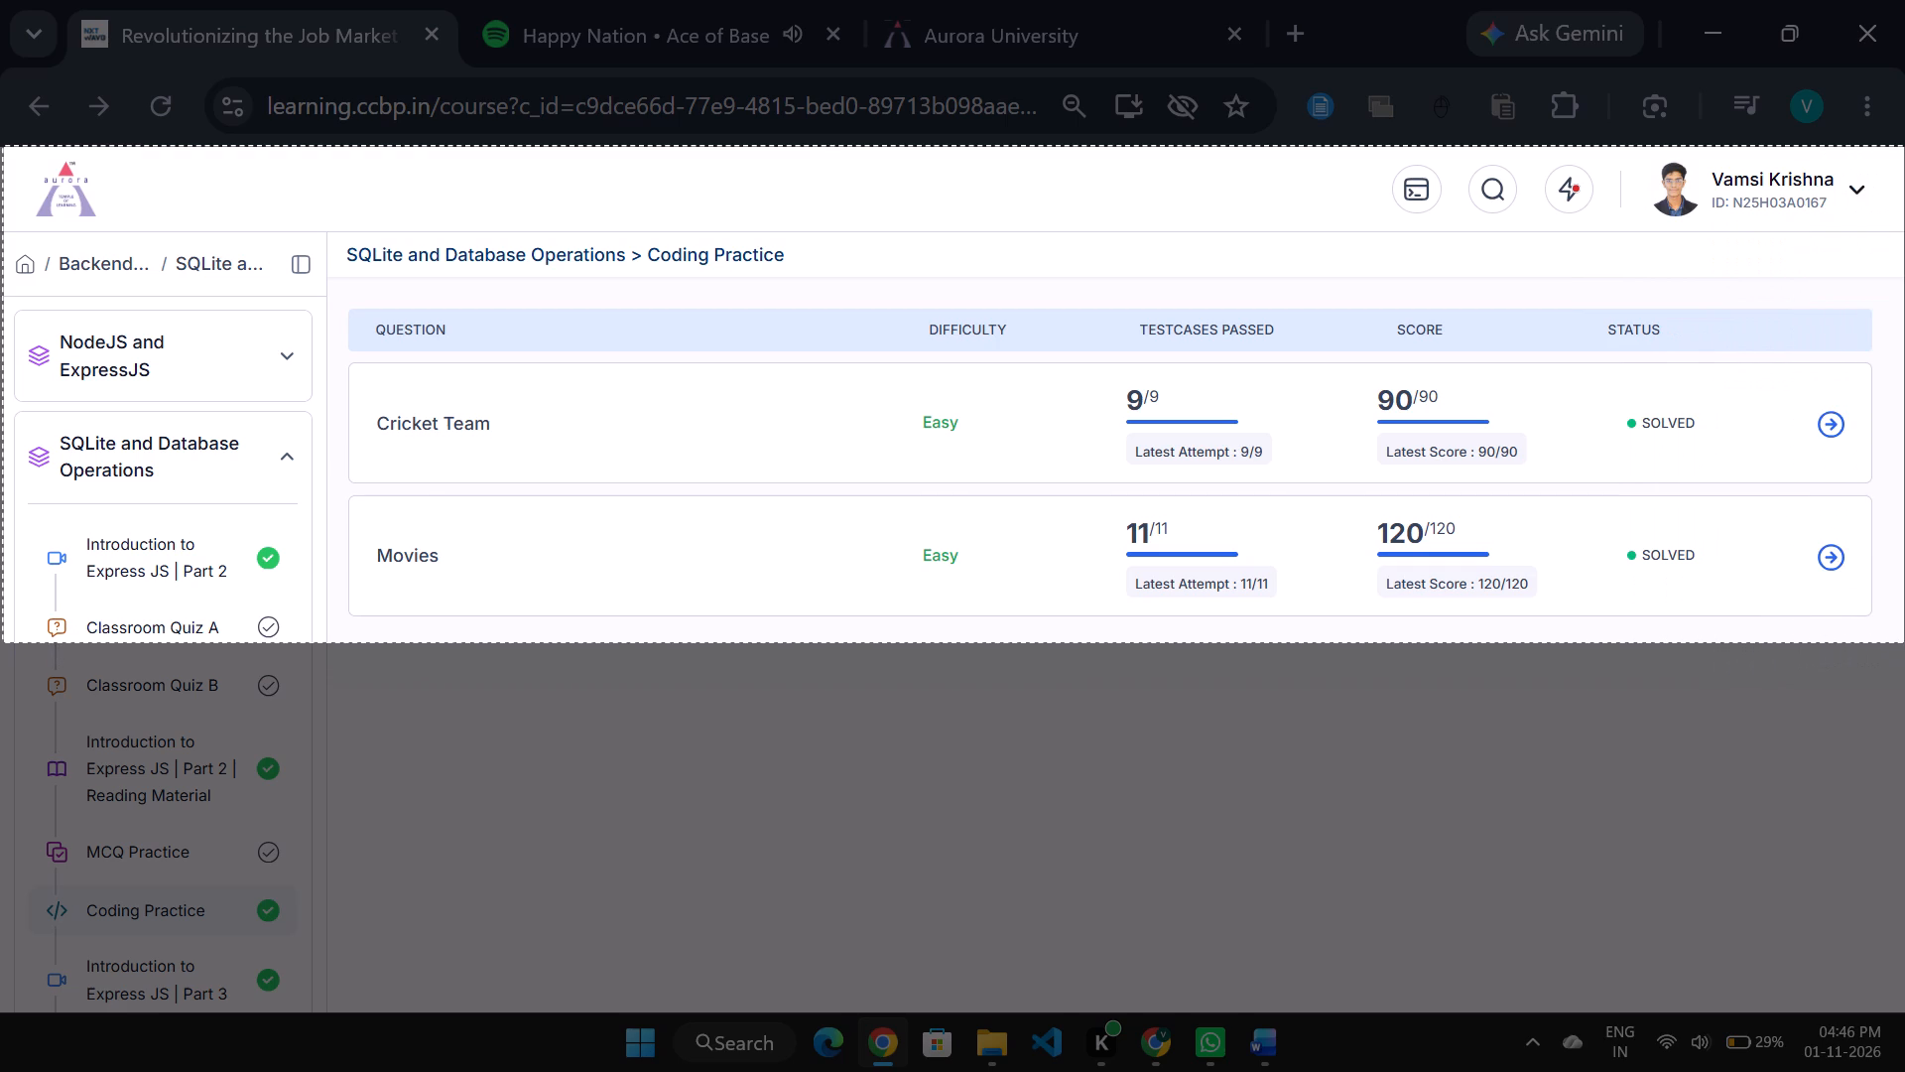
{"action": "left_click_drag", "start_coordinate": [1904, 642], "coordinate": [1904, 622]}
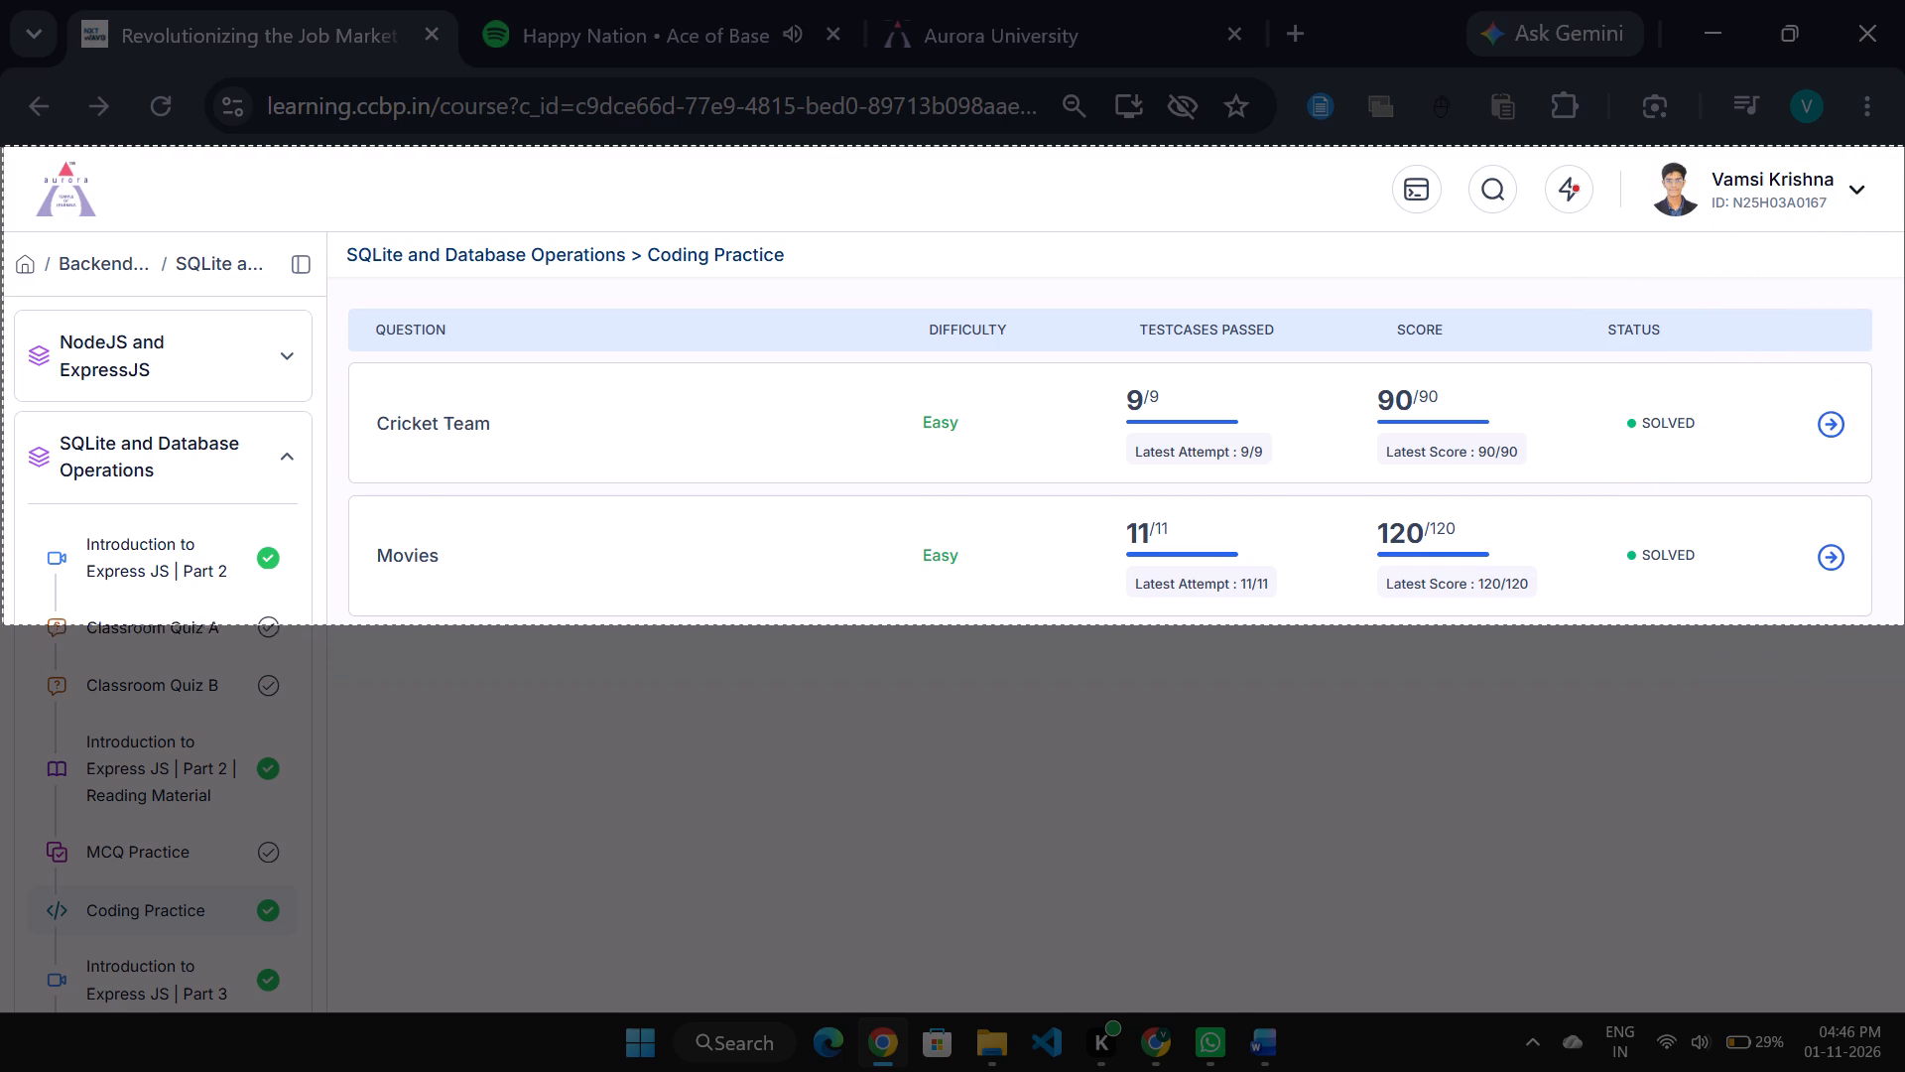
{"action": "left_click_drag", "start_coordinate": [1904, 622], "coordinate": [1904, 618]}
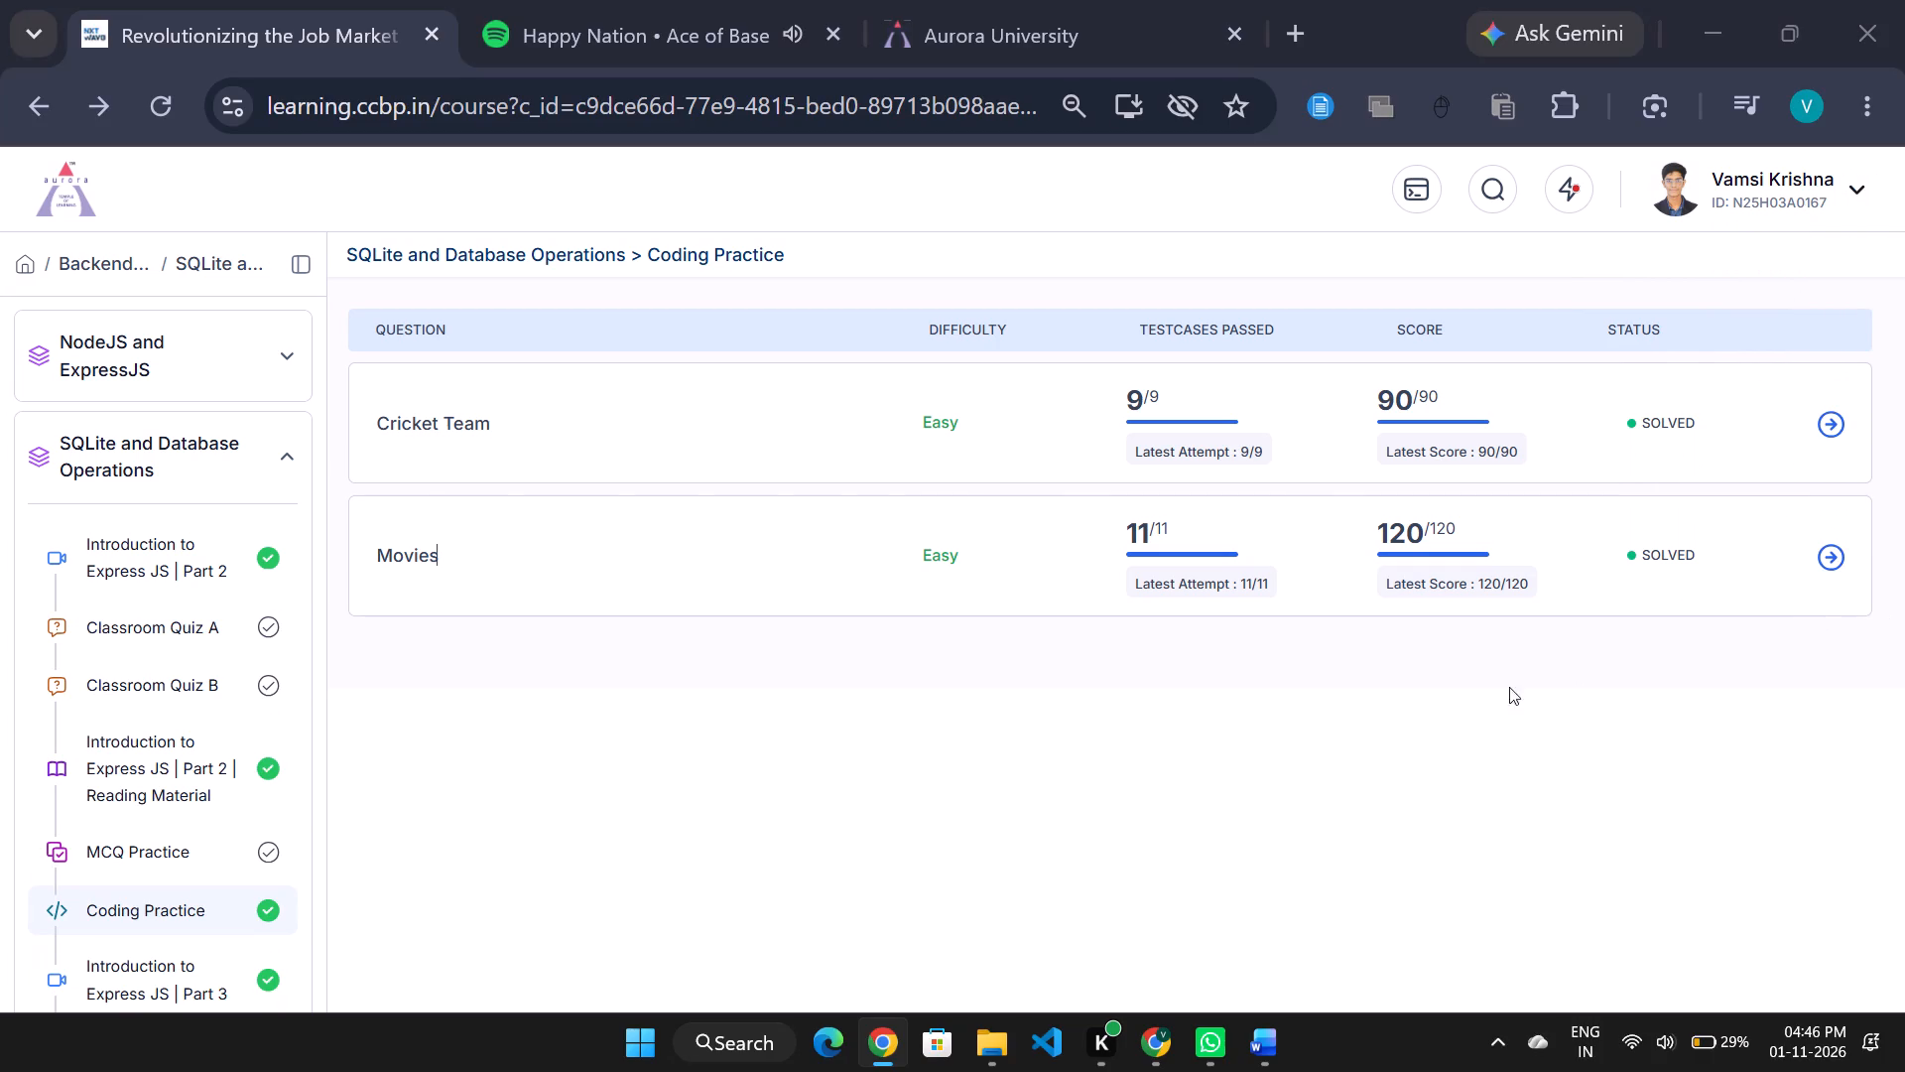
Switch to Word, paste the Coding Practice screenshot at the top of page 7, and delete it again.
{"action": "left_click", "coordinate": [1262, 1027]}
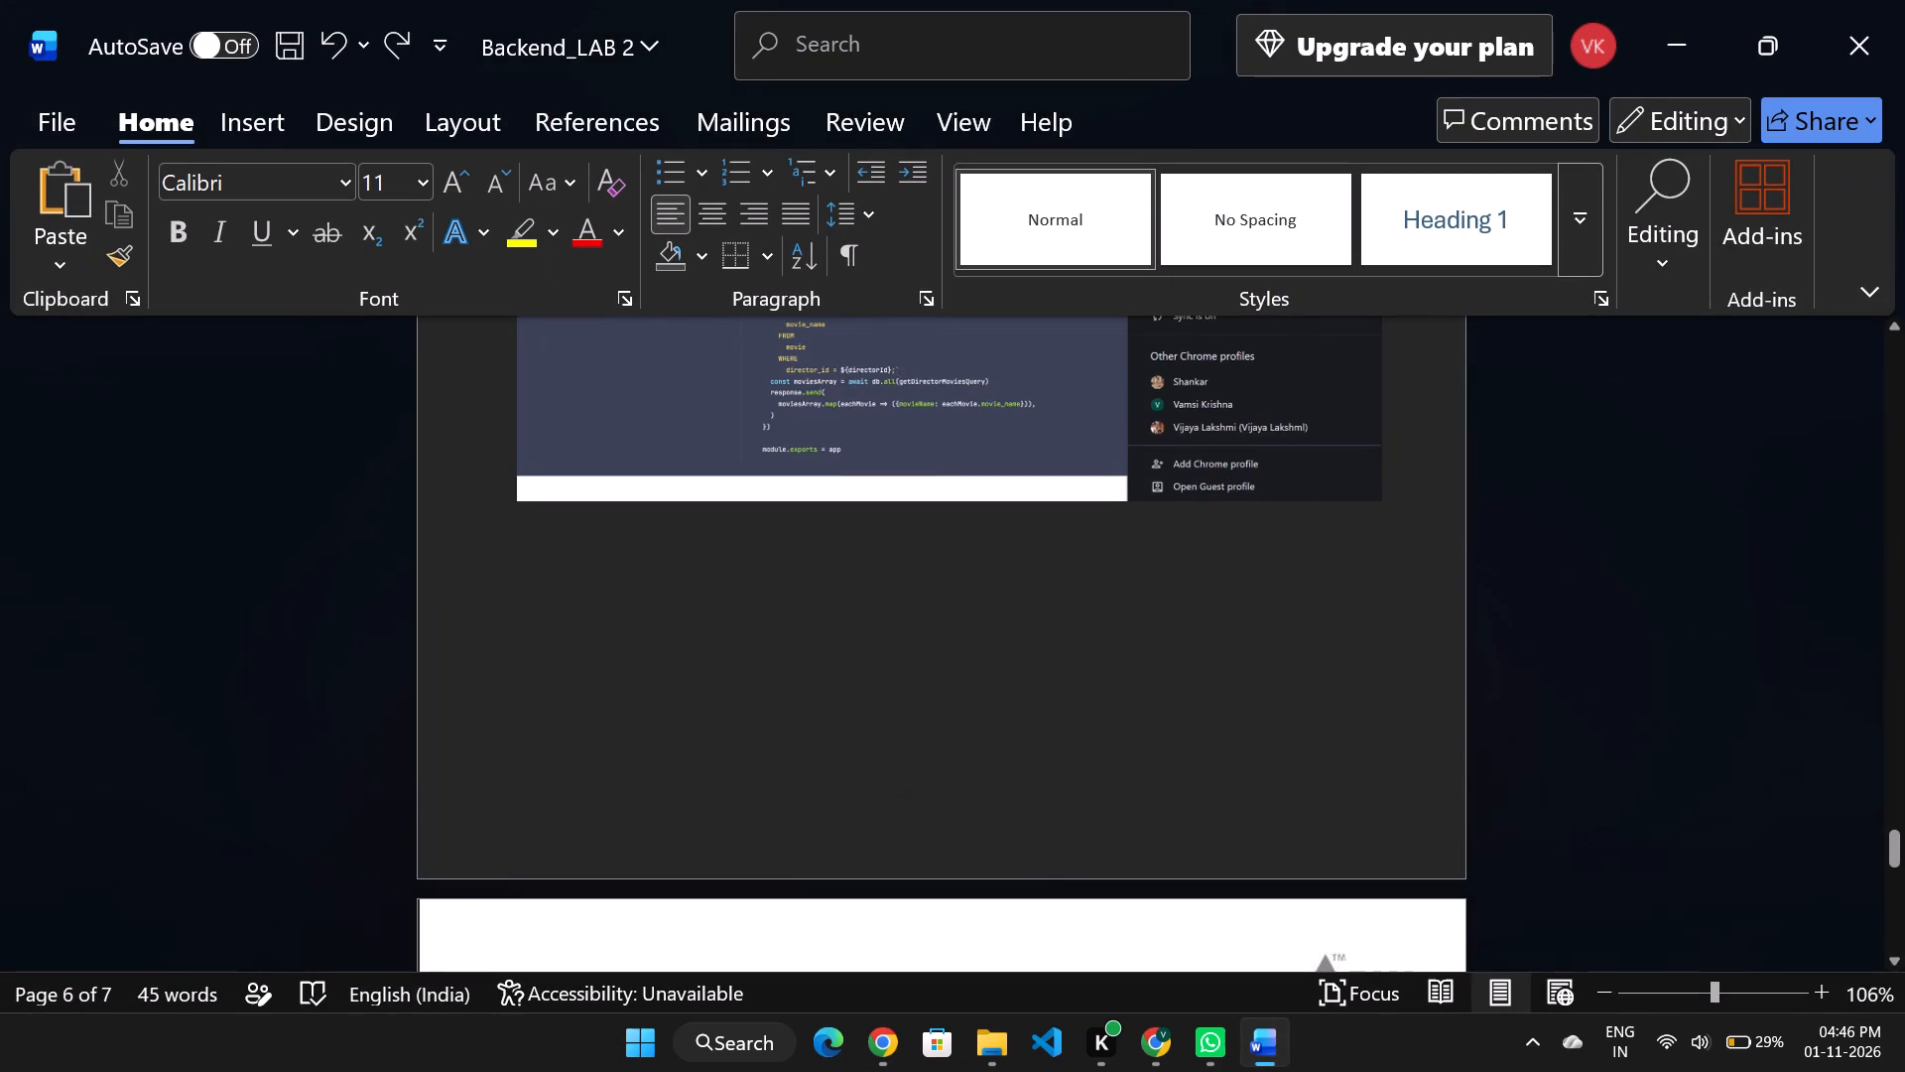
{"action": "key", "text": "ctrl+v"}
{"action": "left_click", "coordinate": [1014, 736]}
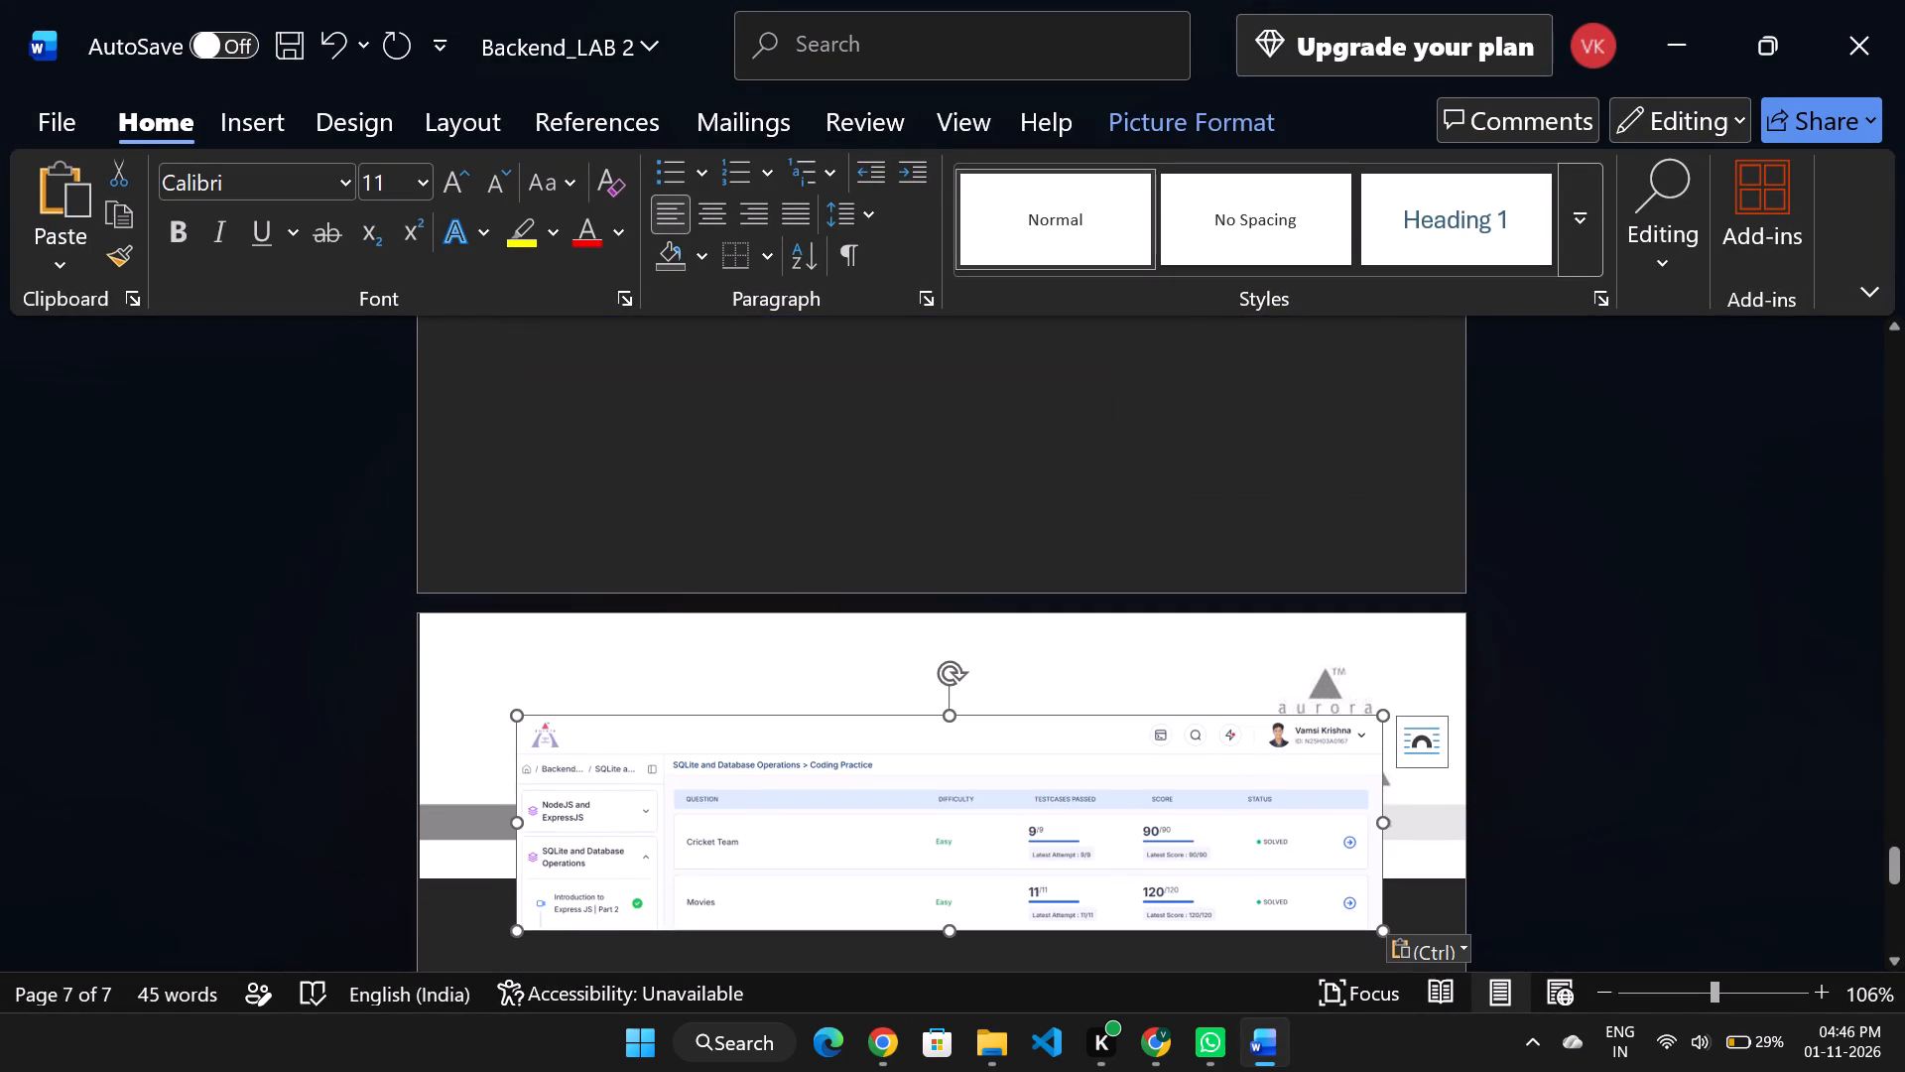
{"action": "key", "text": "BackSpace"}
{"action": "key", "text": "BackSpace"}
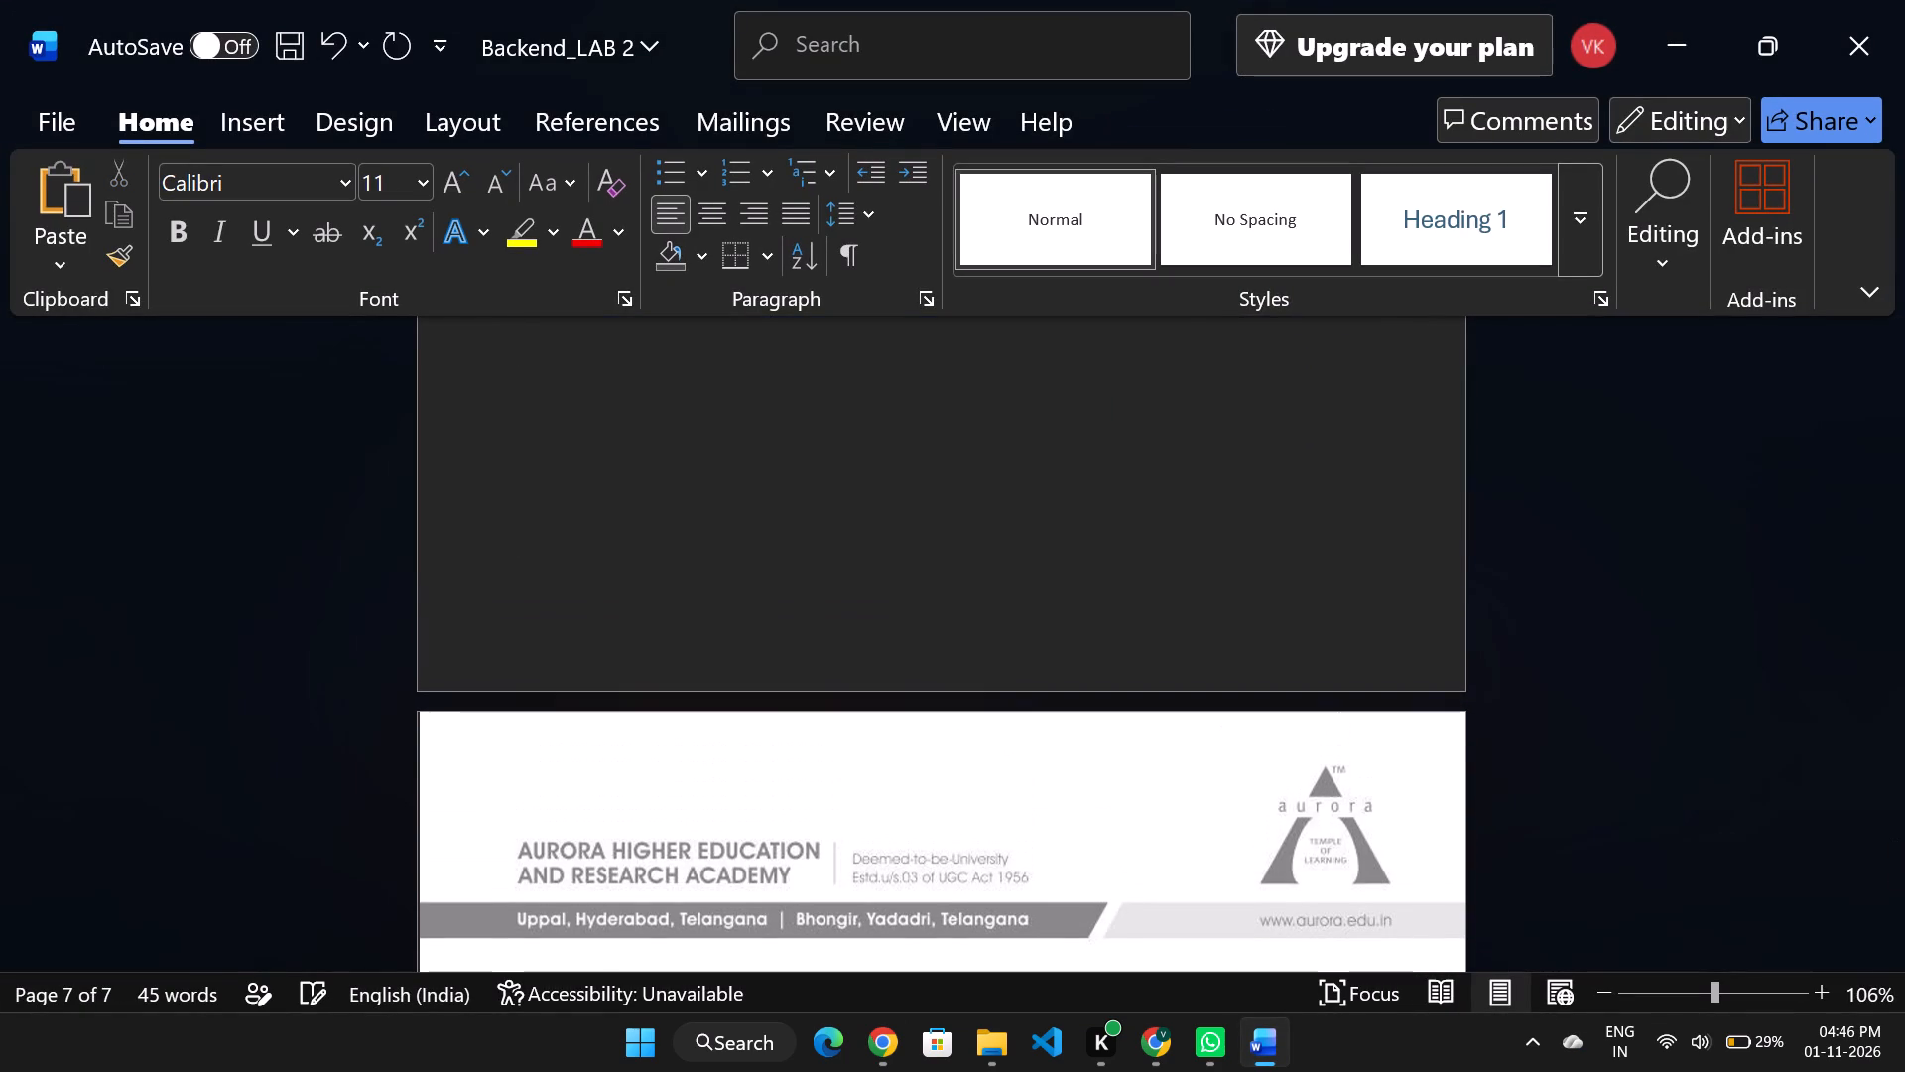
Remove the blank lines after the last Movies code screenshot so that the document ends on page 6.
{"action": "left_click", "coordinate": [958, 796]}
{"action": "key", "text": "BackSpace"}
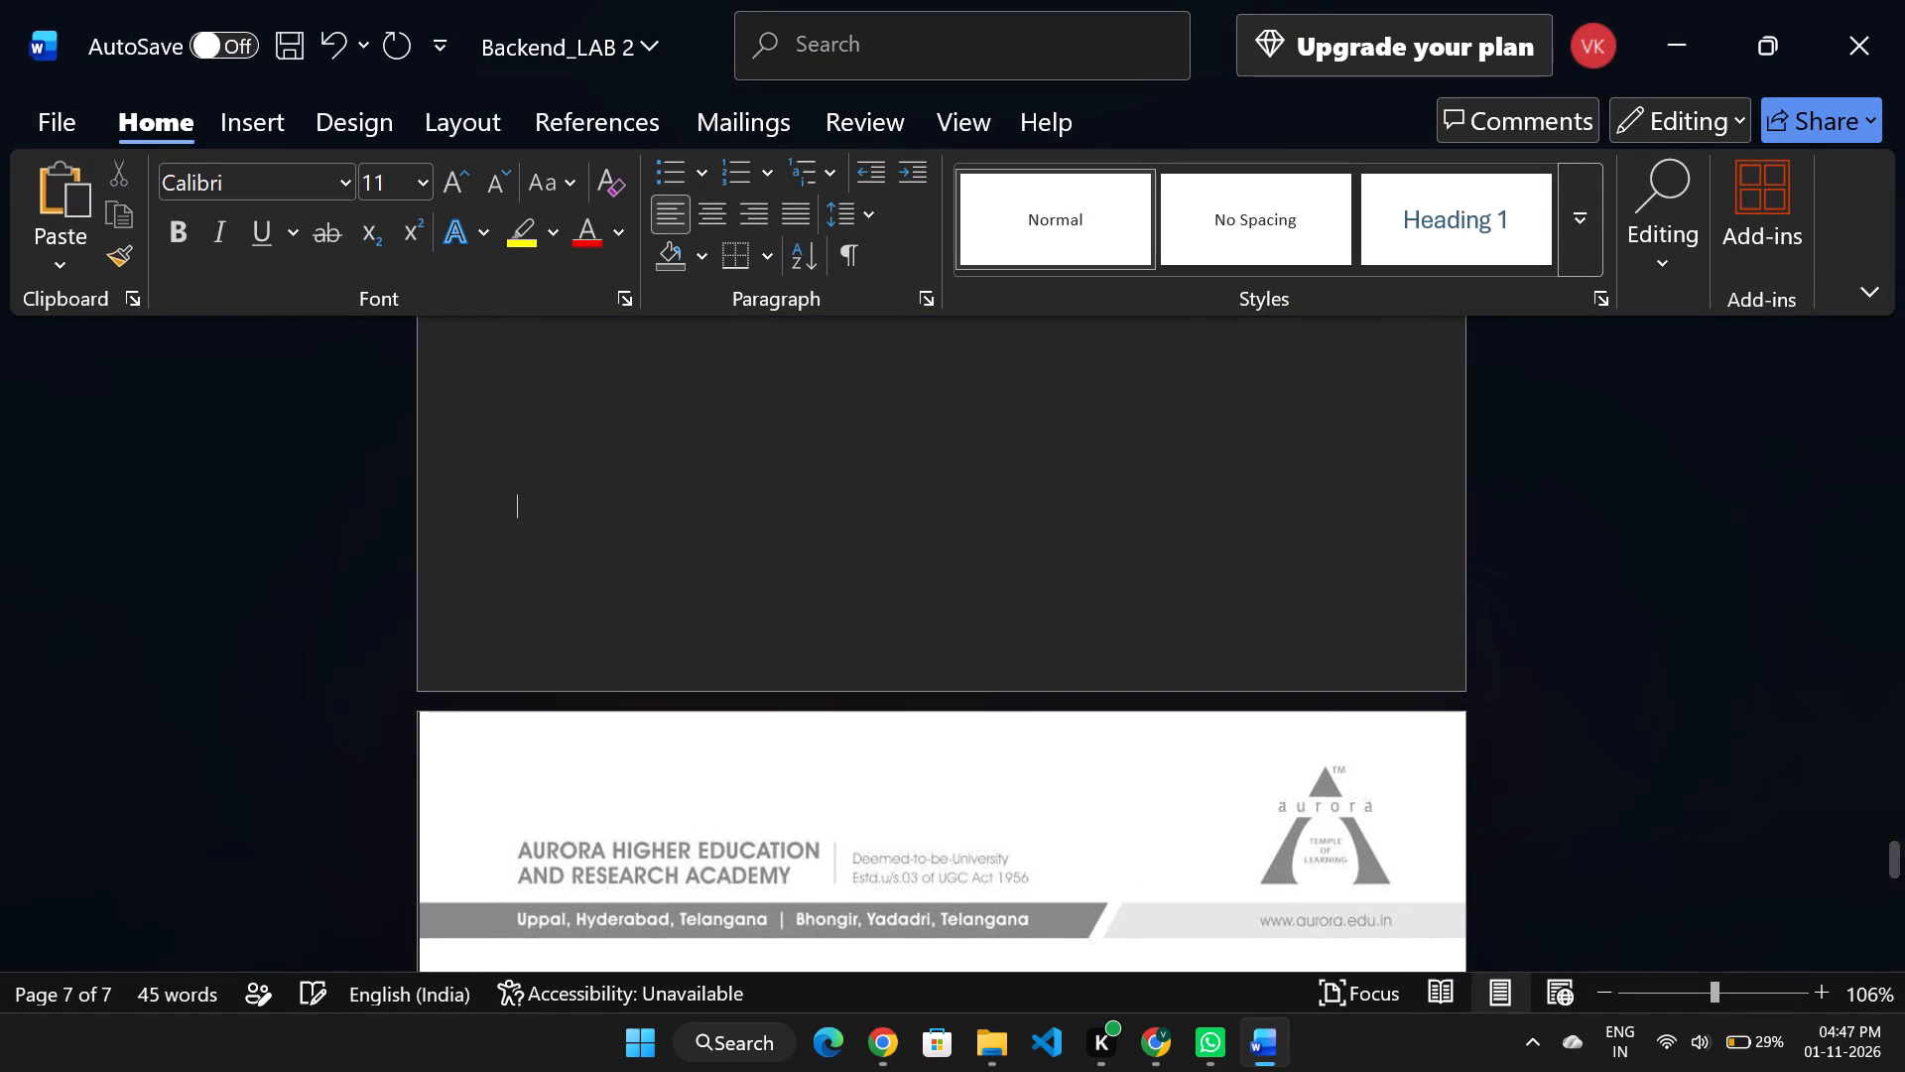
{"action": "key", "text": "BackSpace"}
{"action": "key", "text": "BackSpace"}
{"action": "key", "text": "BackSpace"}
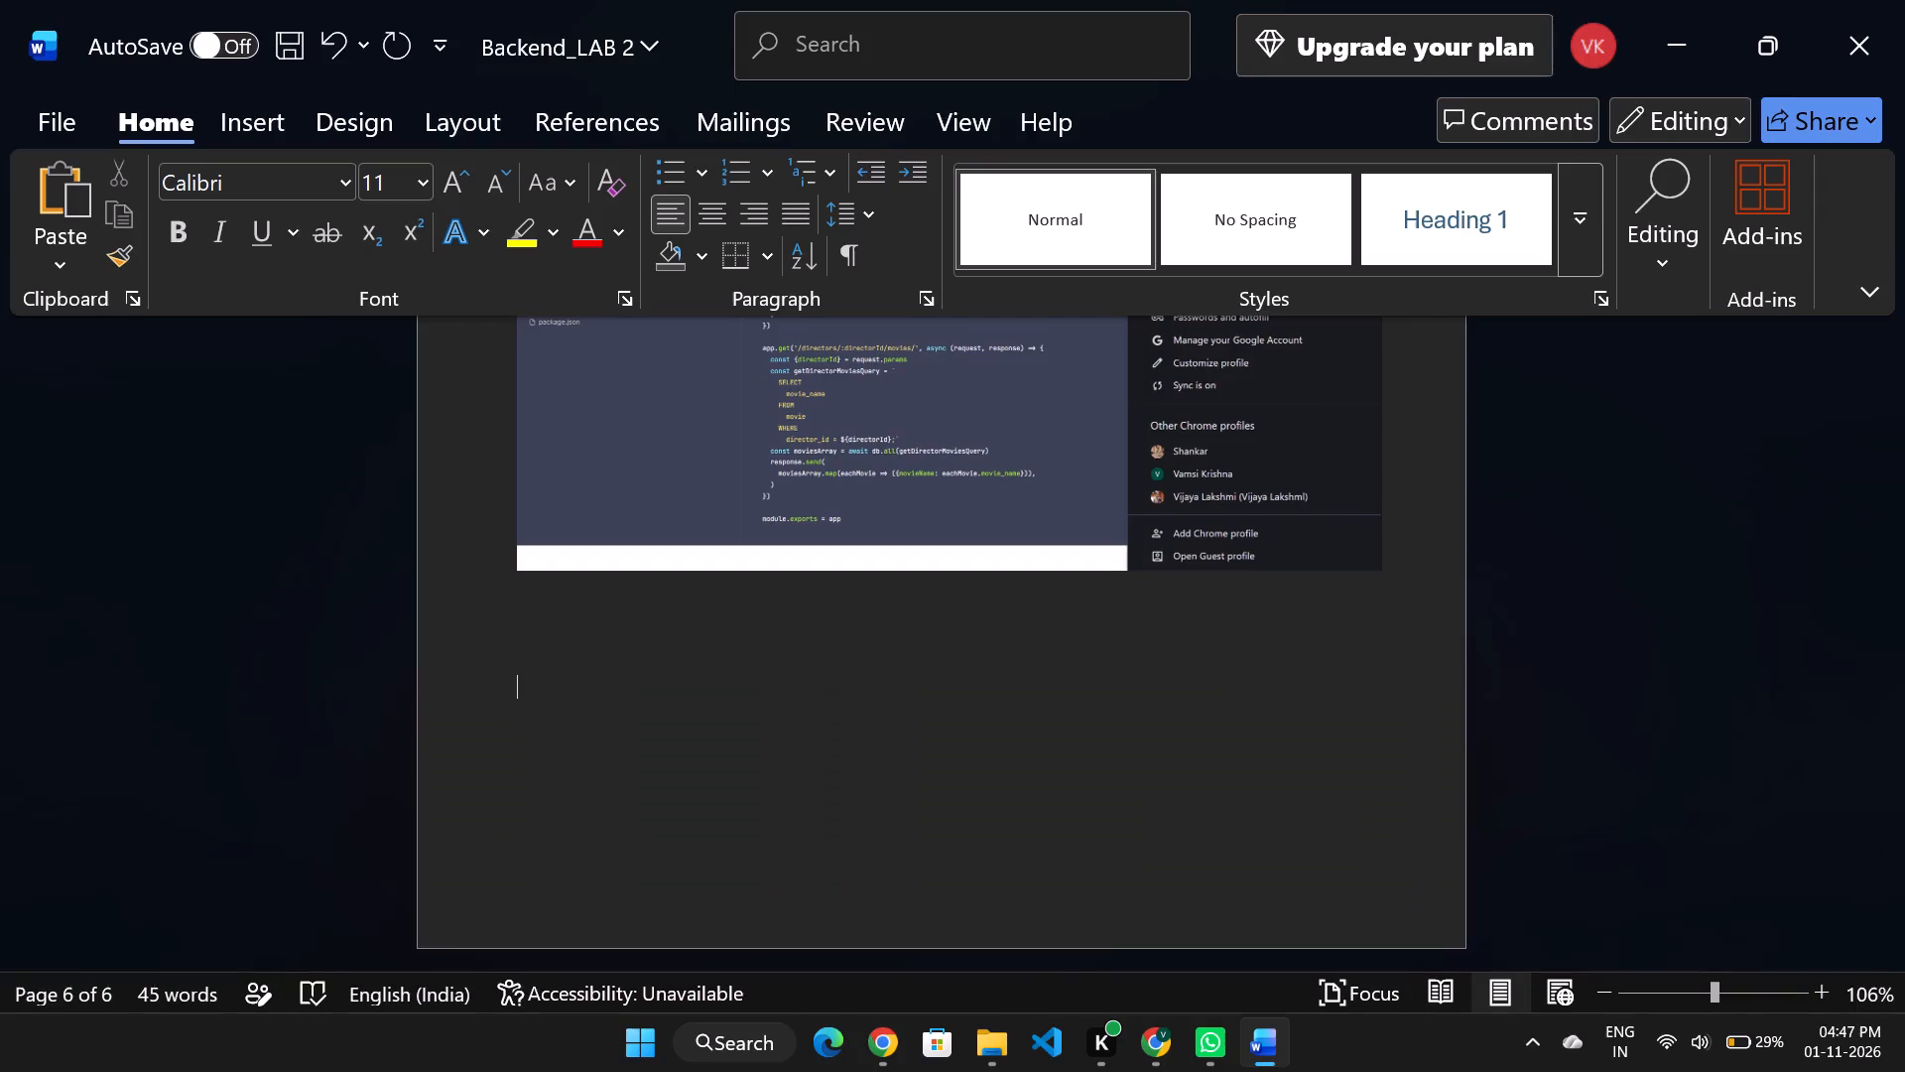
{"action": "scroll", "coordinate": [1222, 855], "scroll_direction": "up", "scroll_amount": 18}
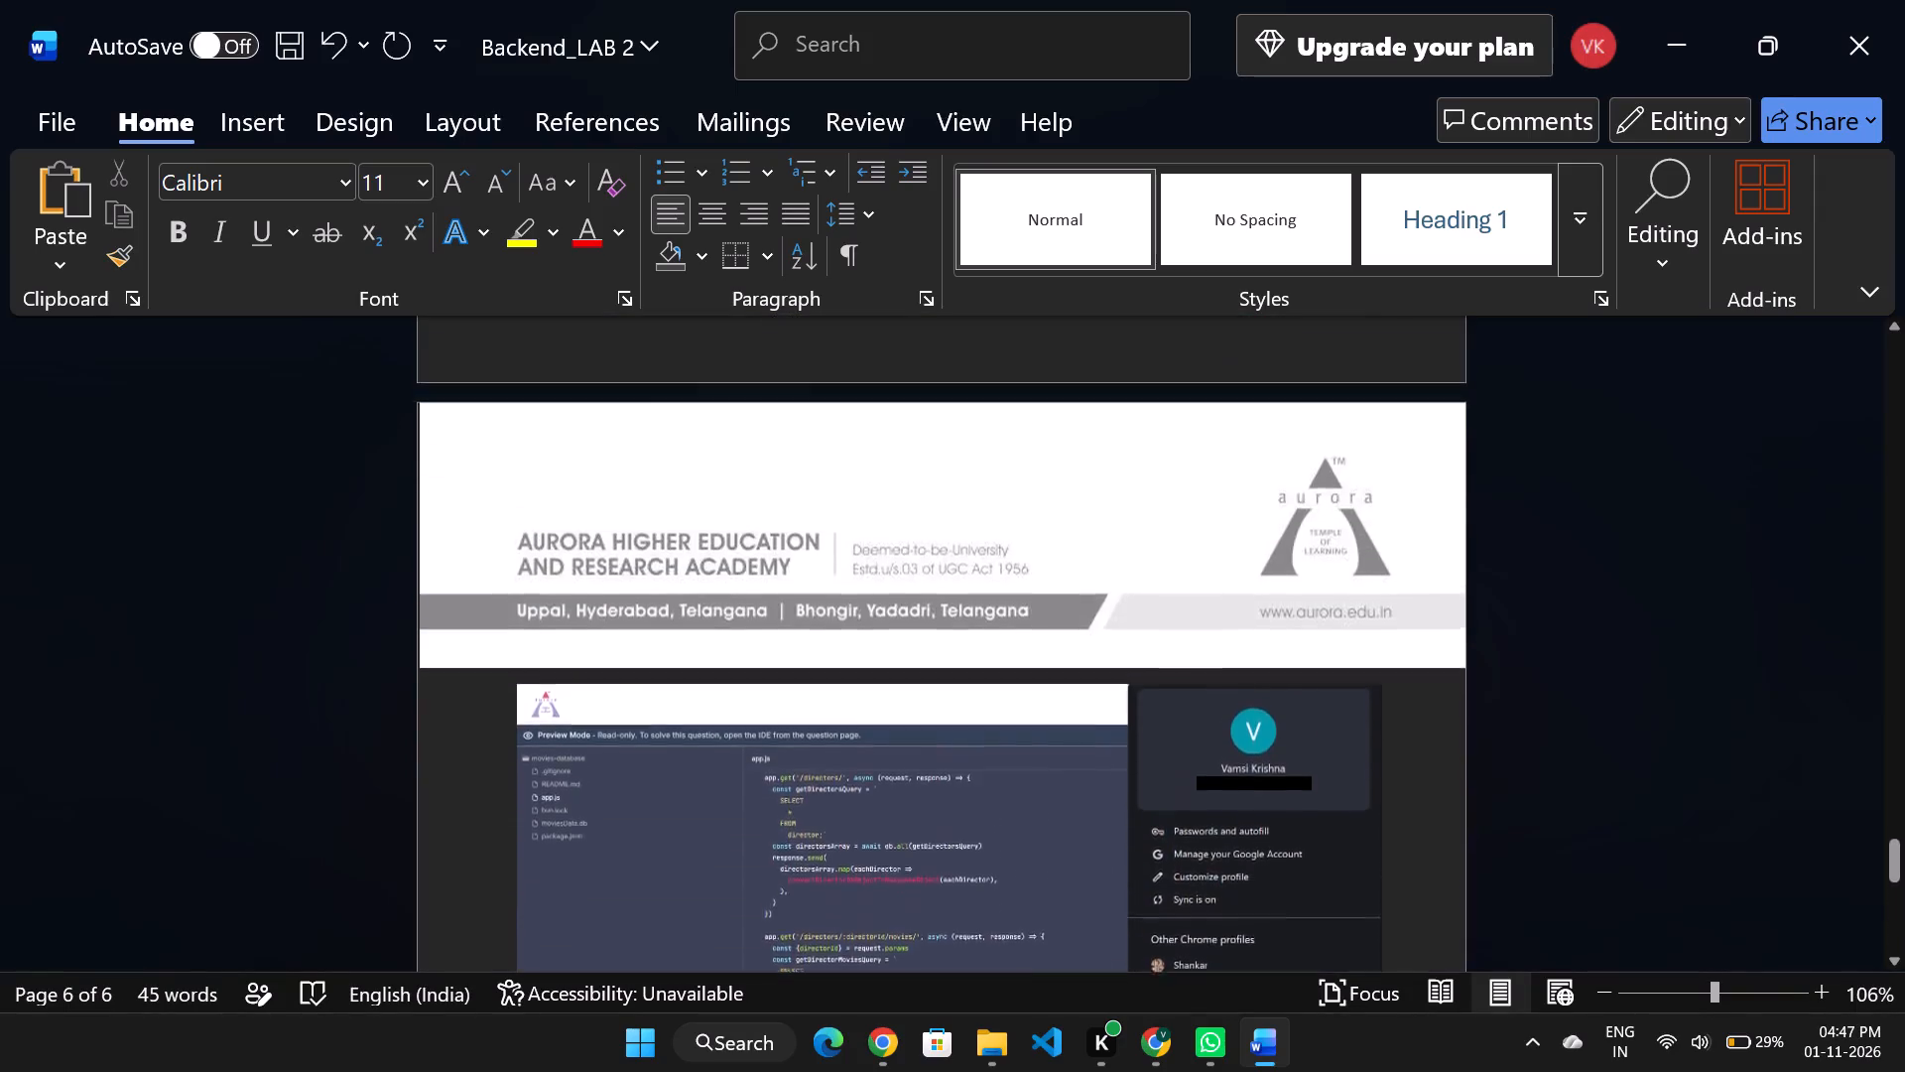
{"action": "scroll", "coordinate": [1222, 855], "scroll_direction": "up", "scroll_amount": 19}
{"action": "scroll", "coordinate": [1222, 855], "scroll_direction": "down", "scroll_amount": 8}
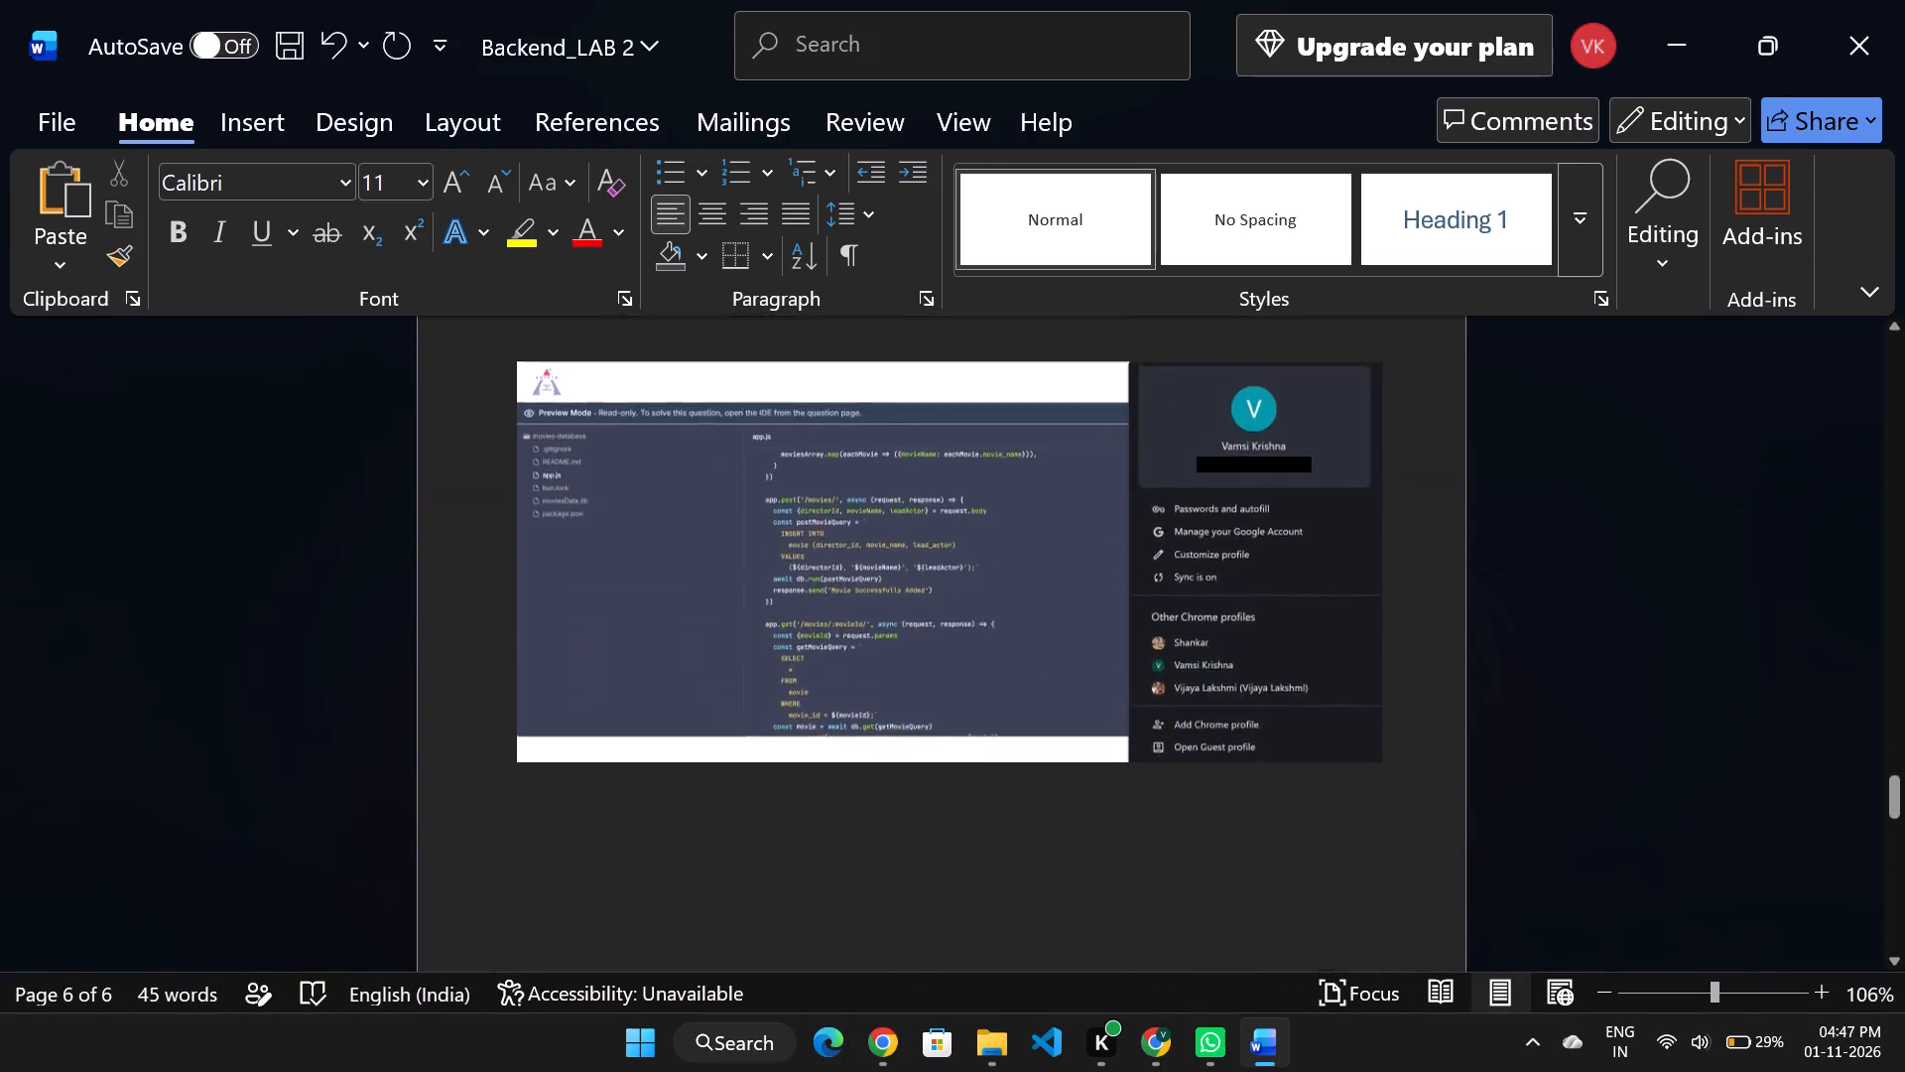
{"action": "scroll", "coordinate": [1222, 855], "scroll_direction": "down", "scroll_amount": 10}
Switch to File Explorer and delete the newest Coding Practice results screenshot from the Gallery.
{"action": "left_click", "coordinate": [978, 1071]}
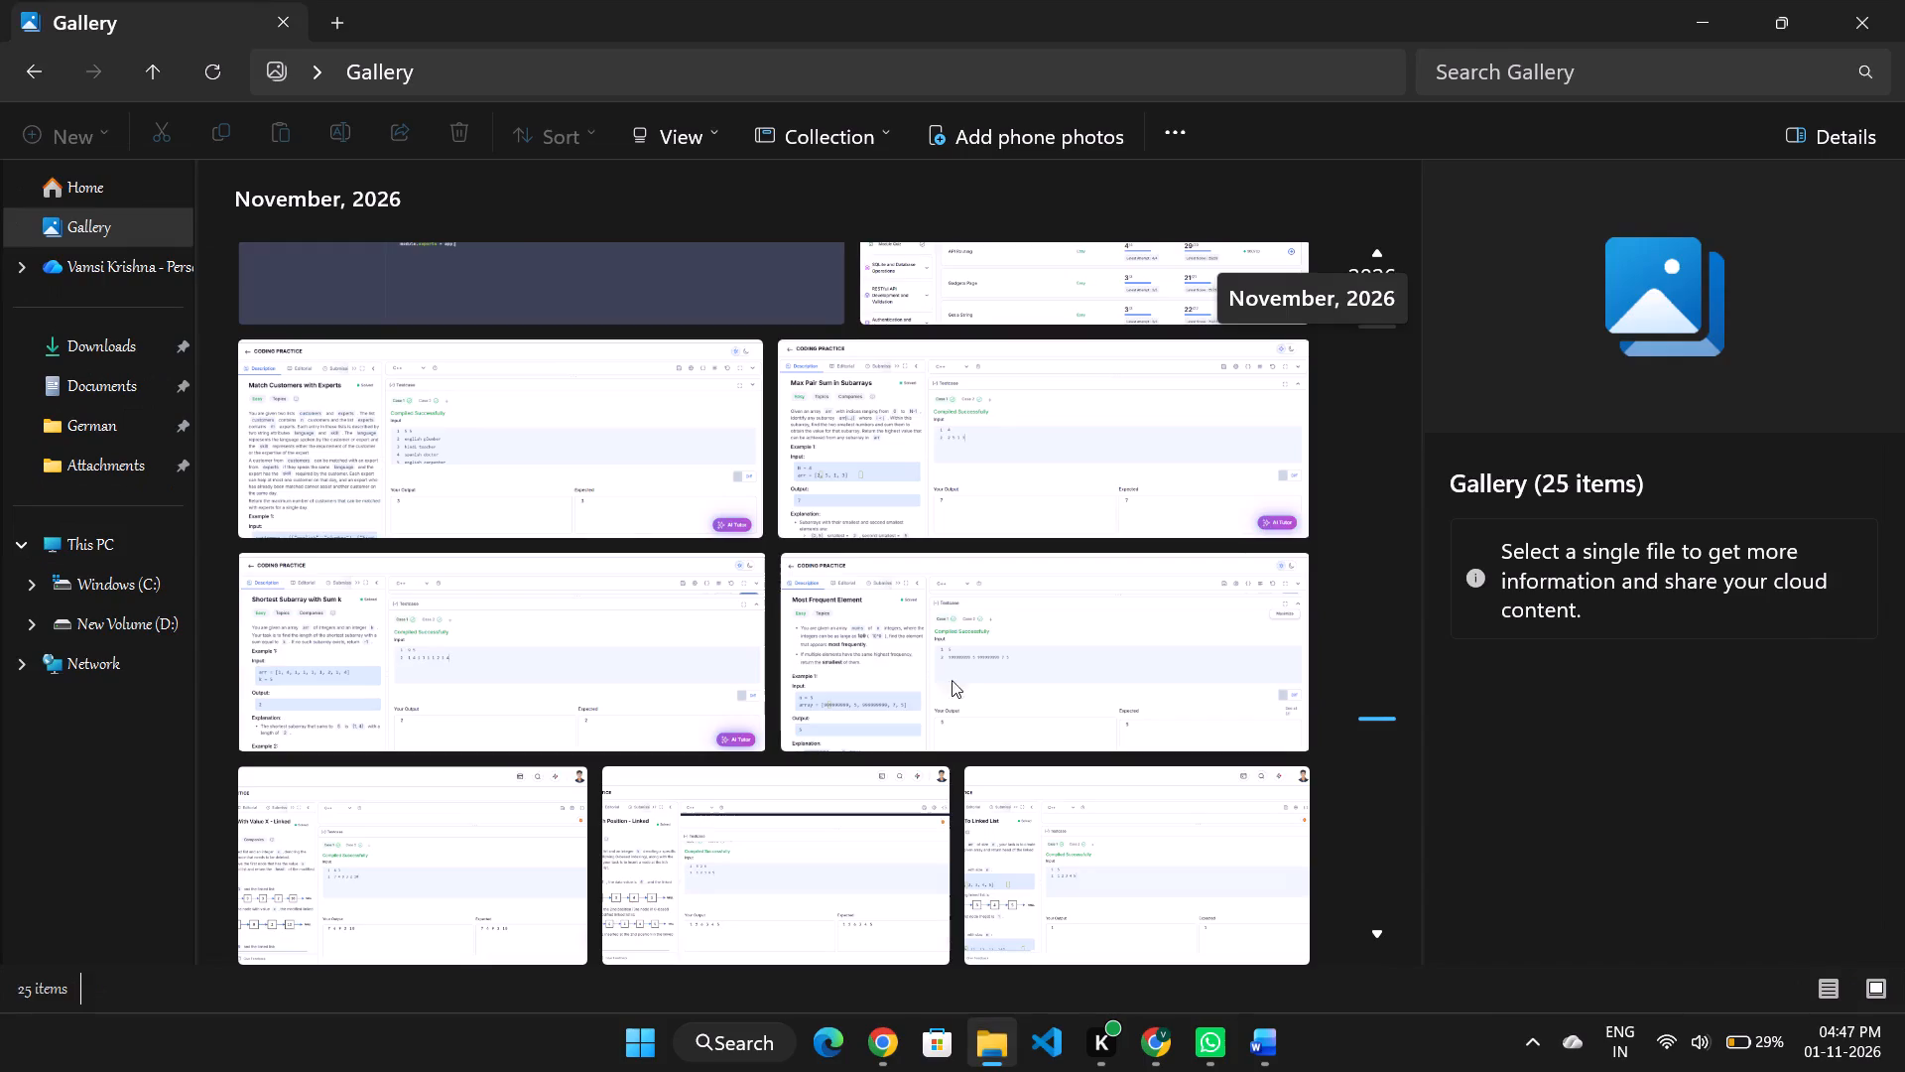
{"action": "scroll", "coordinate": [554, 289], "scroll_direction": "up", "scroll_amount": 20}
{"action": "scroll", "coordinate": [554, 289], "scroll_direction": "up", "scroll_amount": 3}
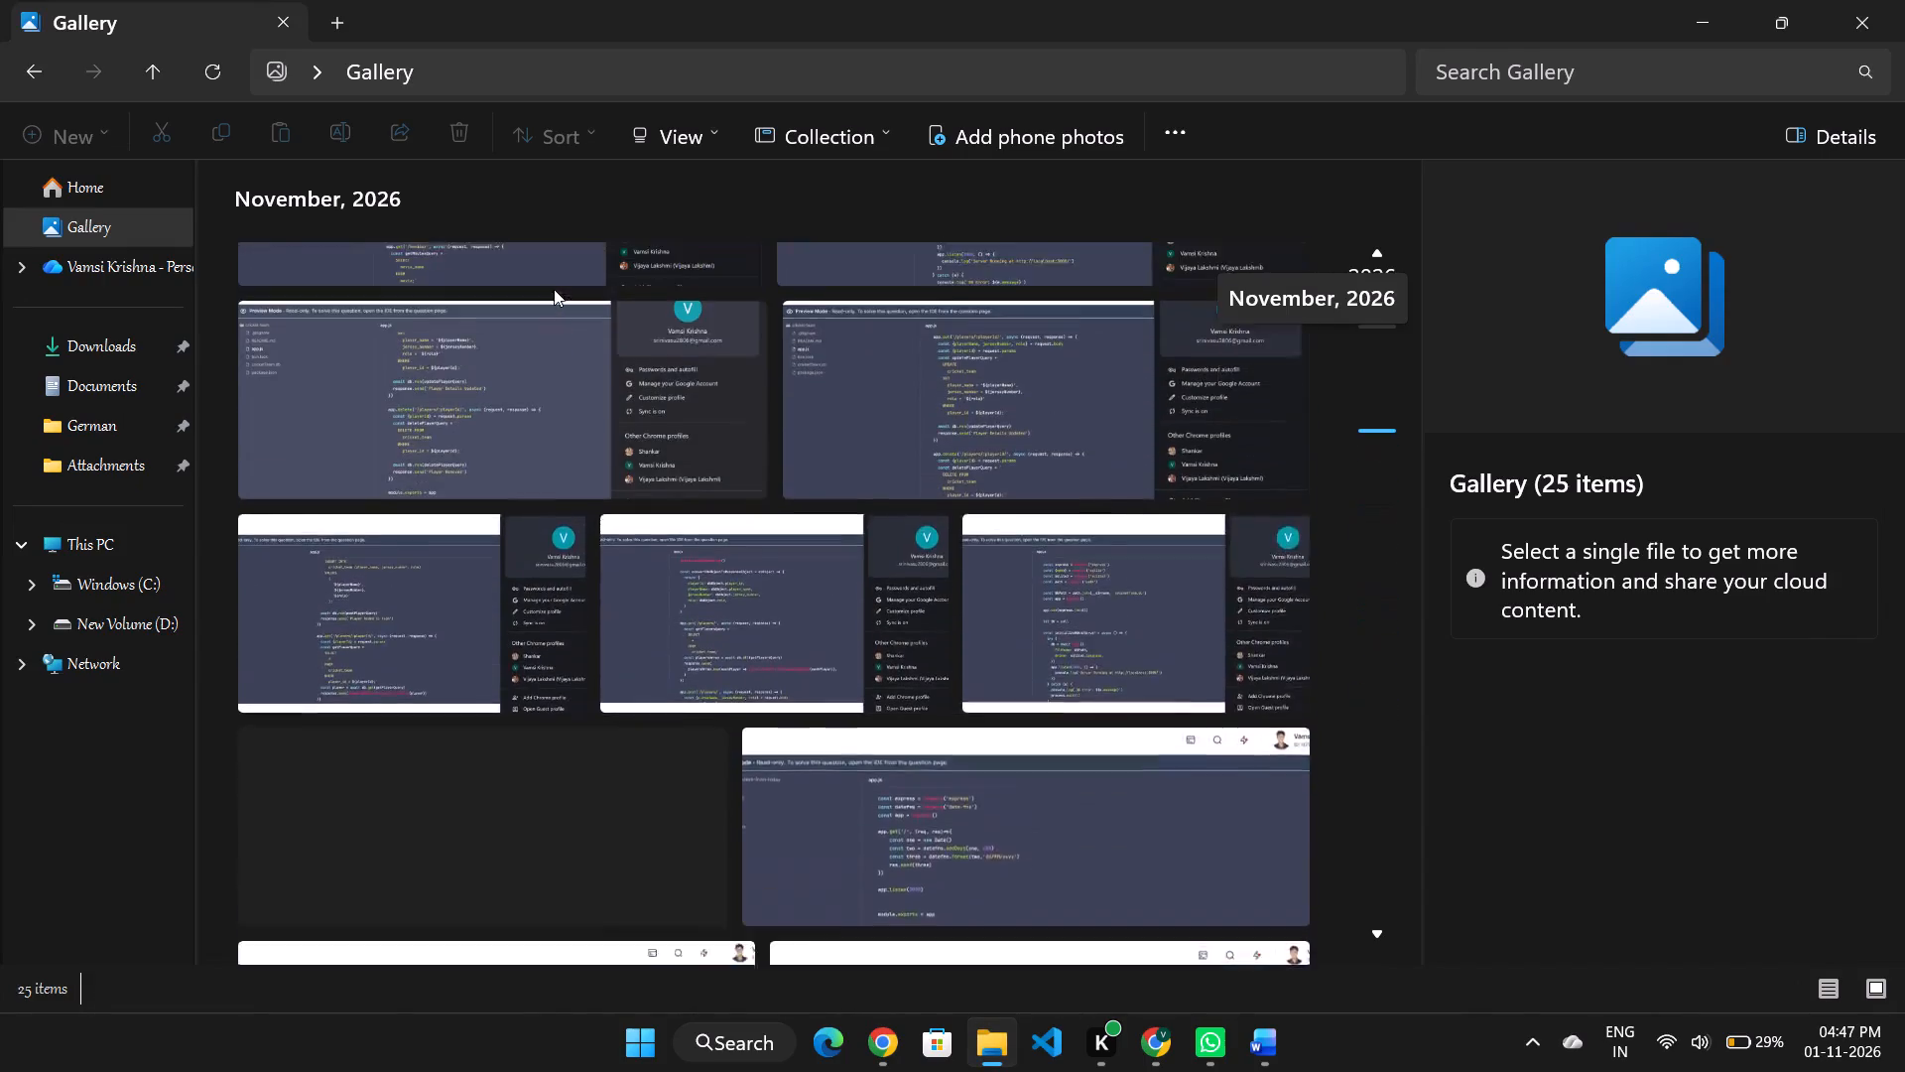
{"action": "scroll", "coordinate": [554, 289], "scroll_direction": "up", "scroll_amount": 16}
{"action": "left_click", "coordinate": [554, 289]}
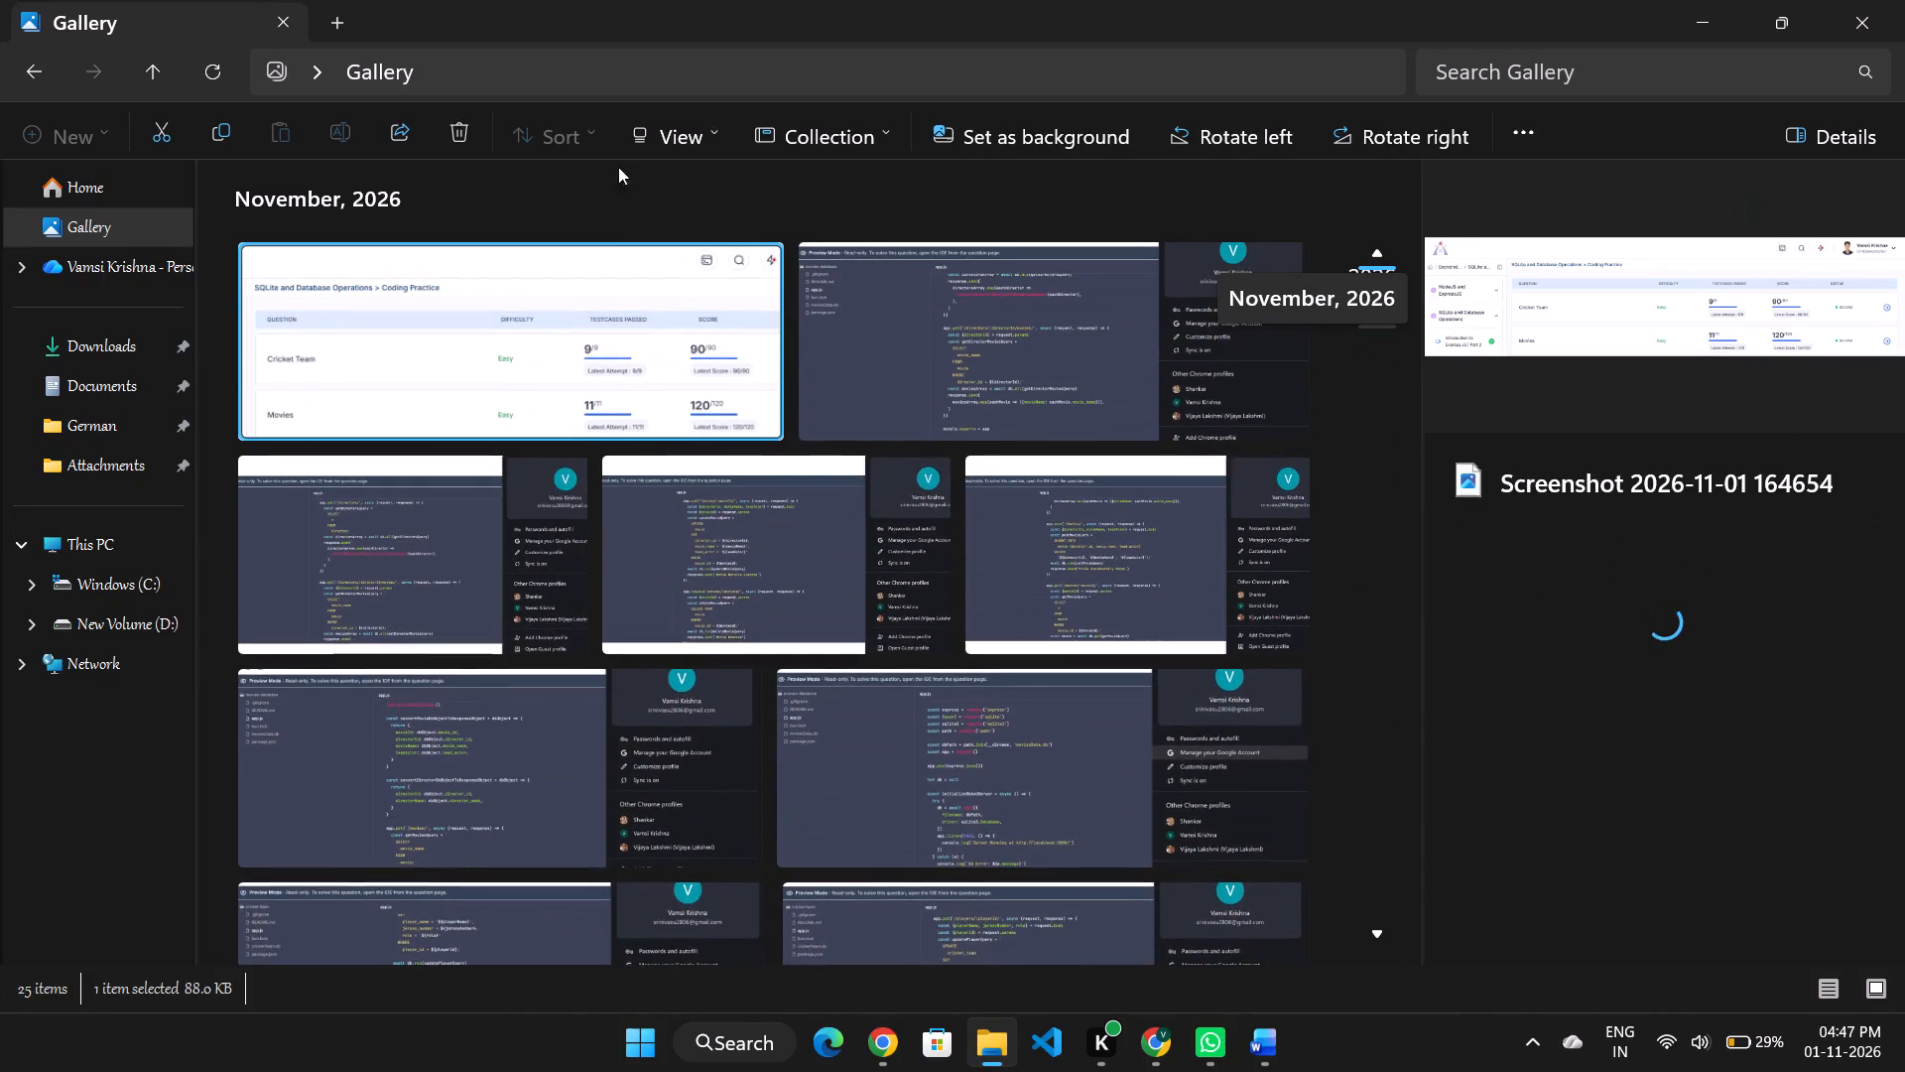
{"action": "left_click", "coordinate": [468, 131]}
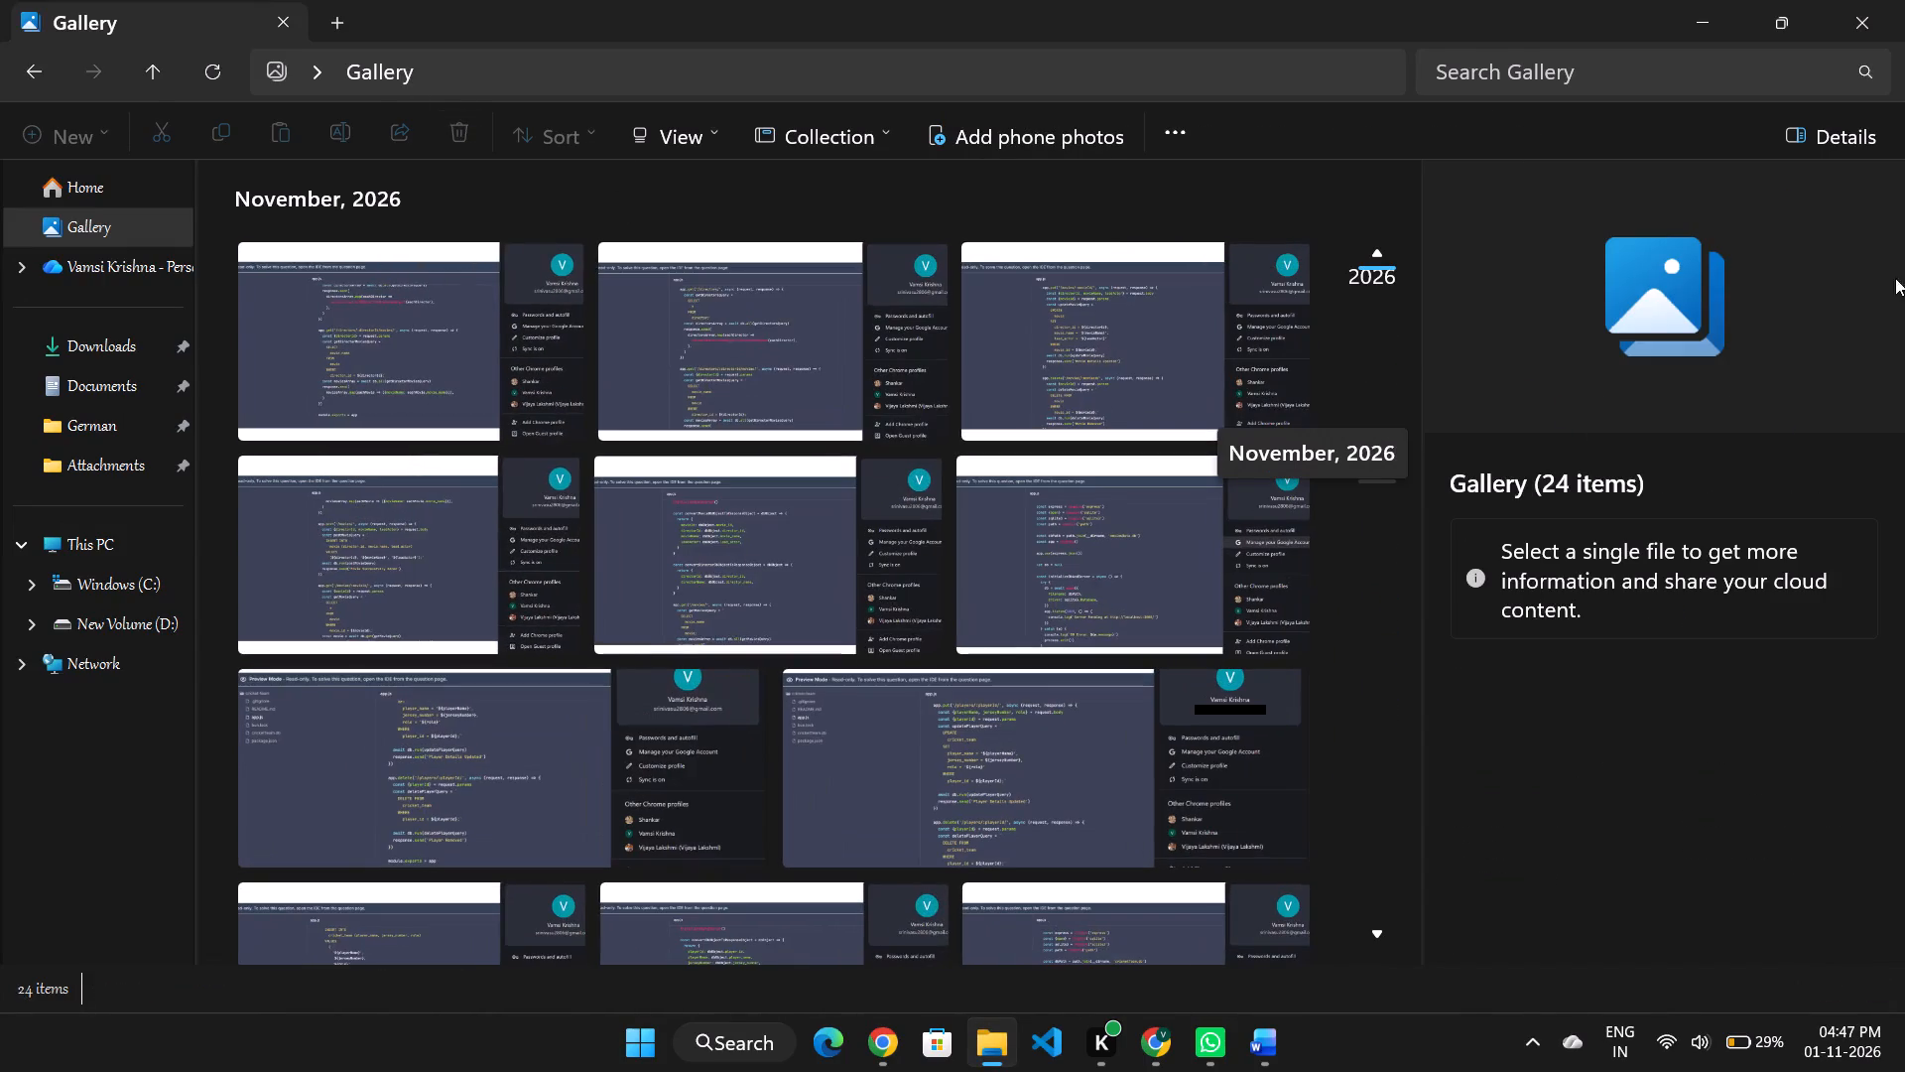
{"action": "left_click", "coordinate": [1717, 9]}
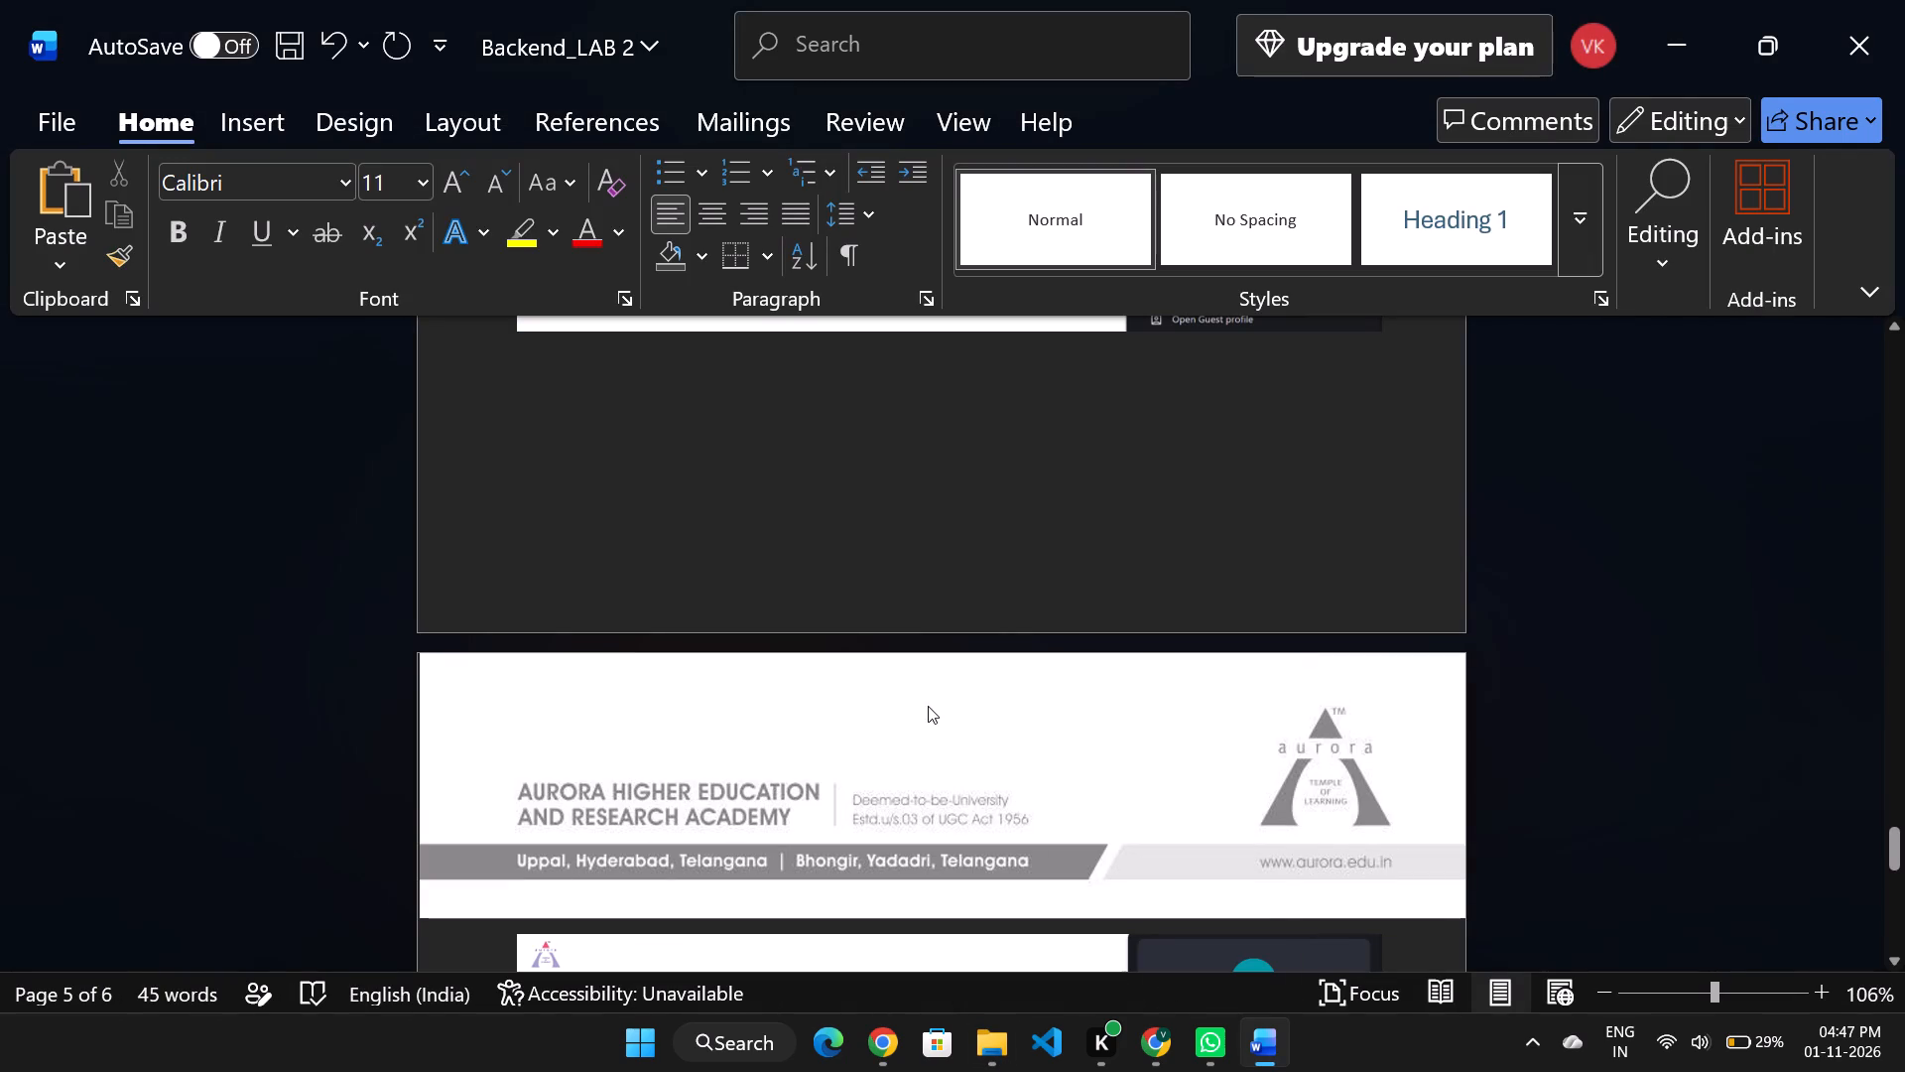
Switch to Chrome and capture a taller area of the Coding Practice page, from the header down past MCQ Practice.
{"action": "left_click", "coordinate": [892, 1052]}
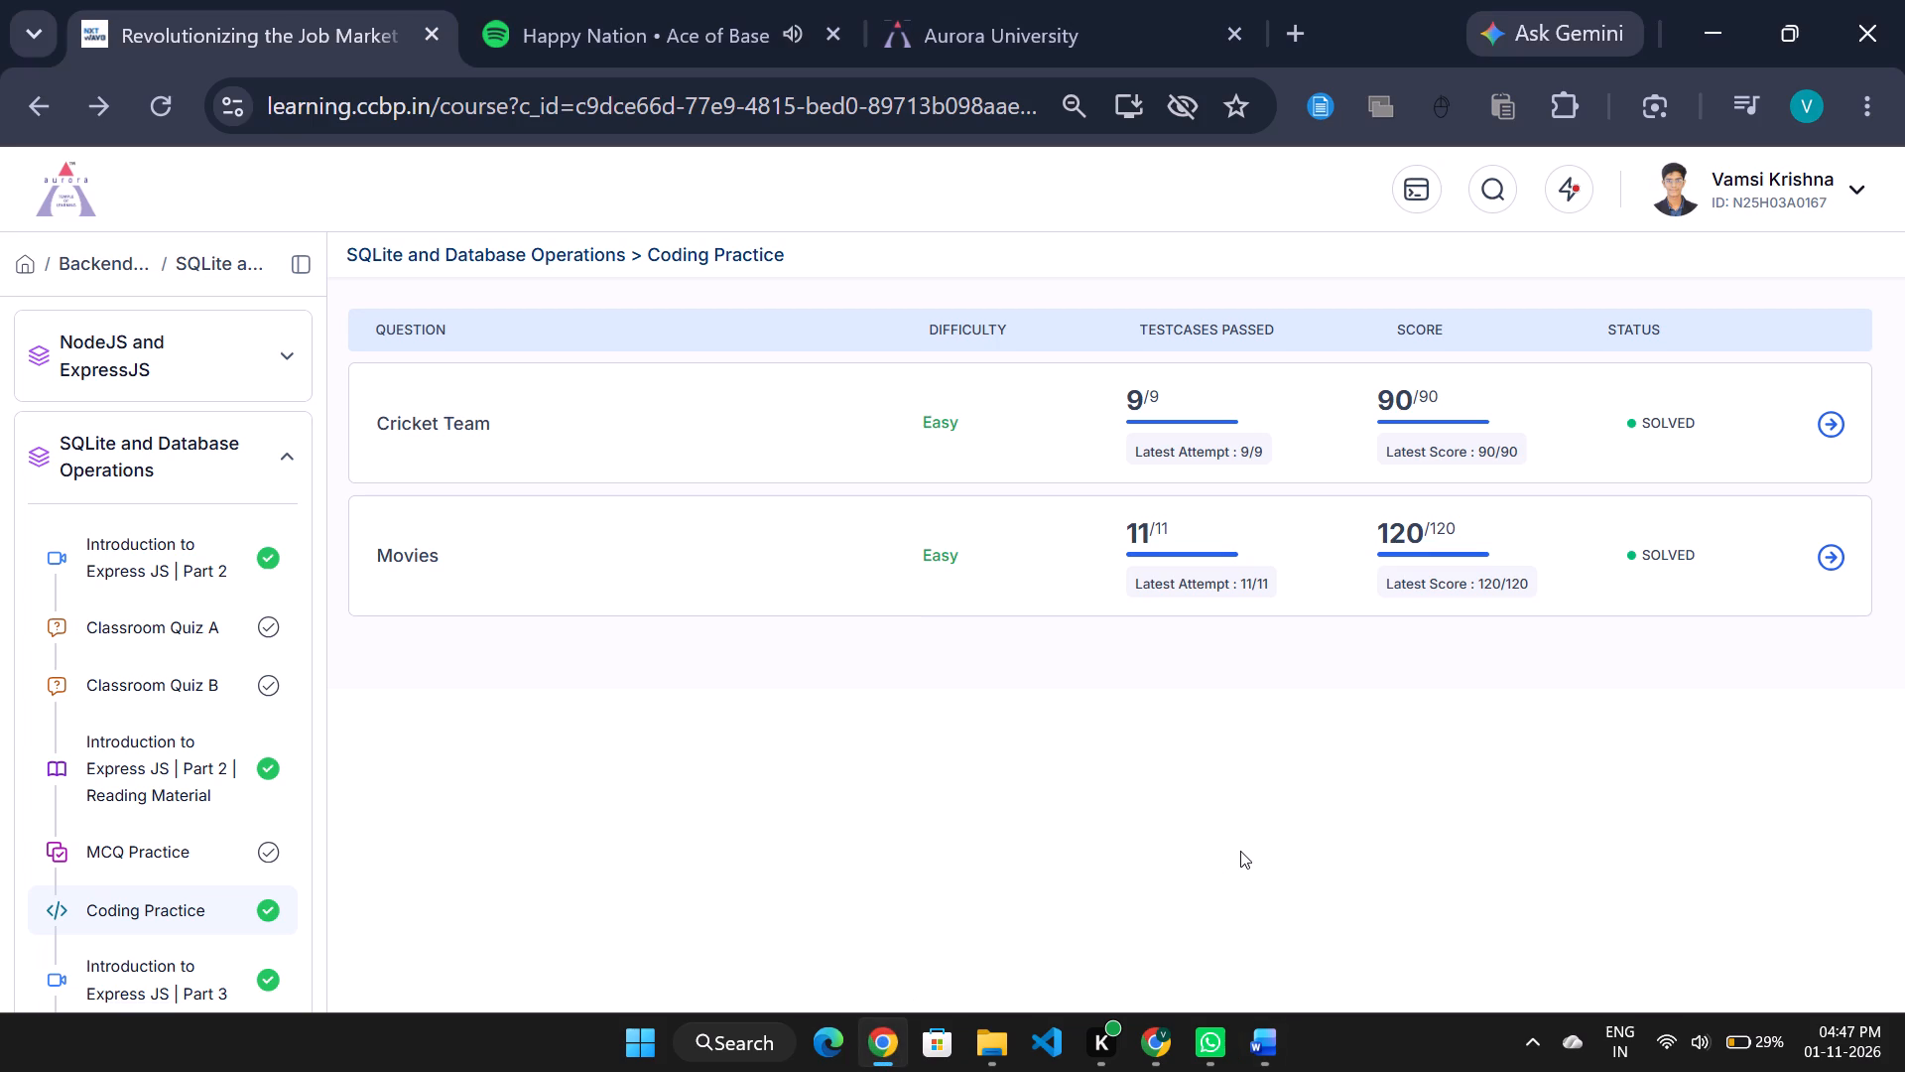
{"action": "key", "text": "Print"}
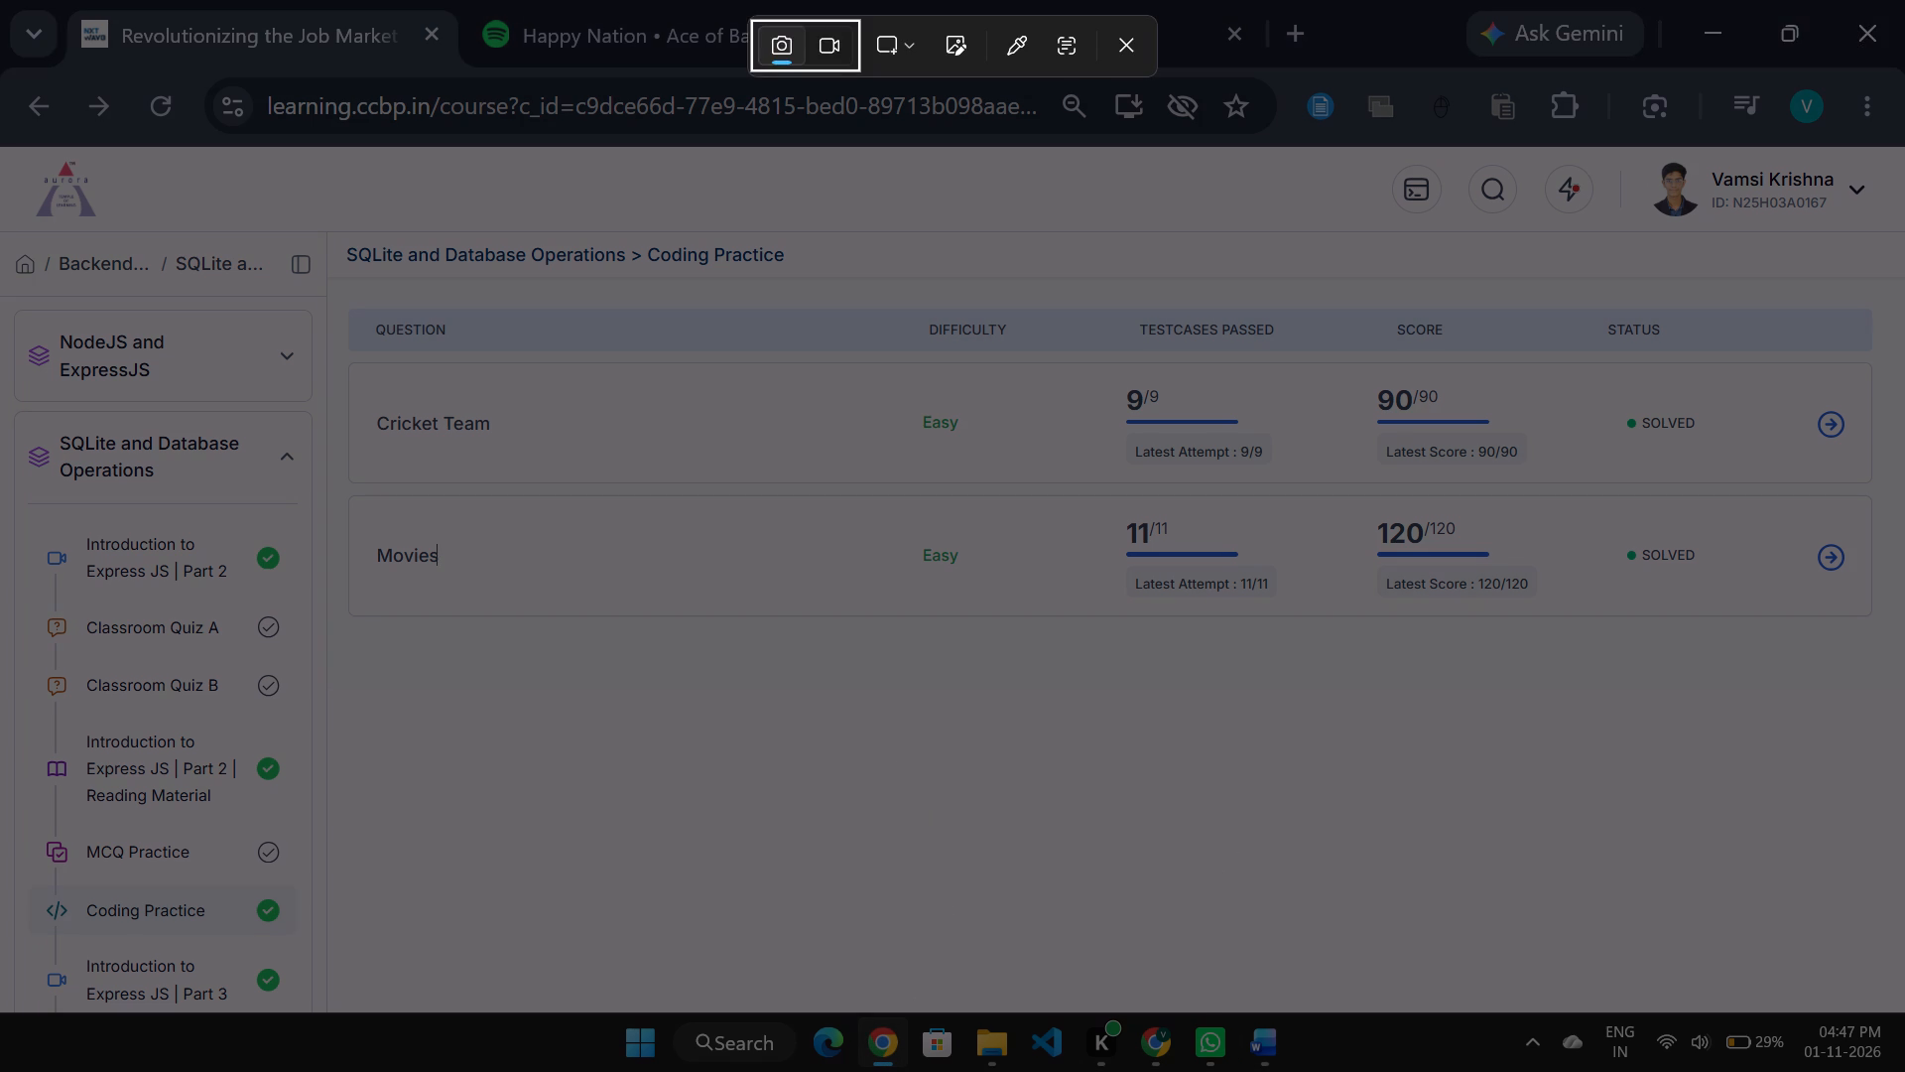
{"action": "left_click_drag", "start_coordinate": [0, 149], "coordinate": [1889, 883]}
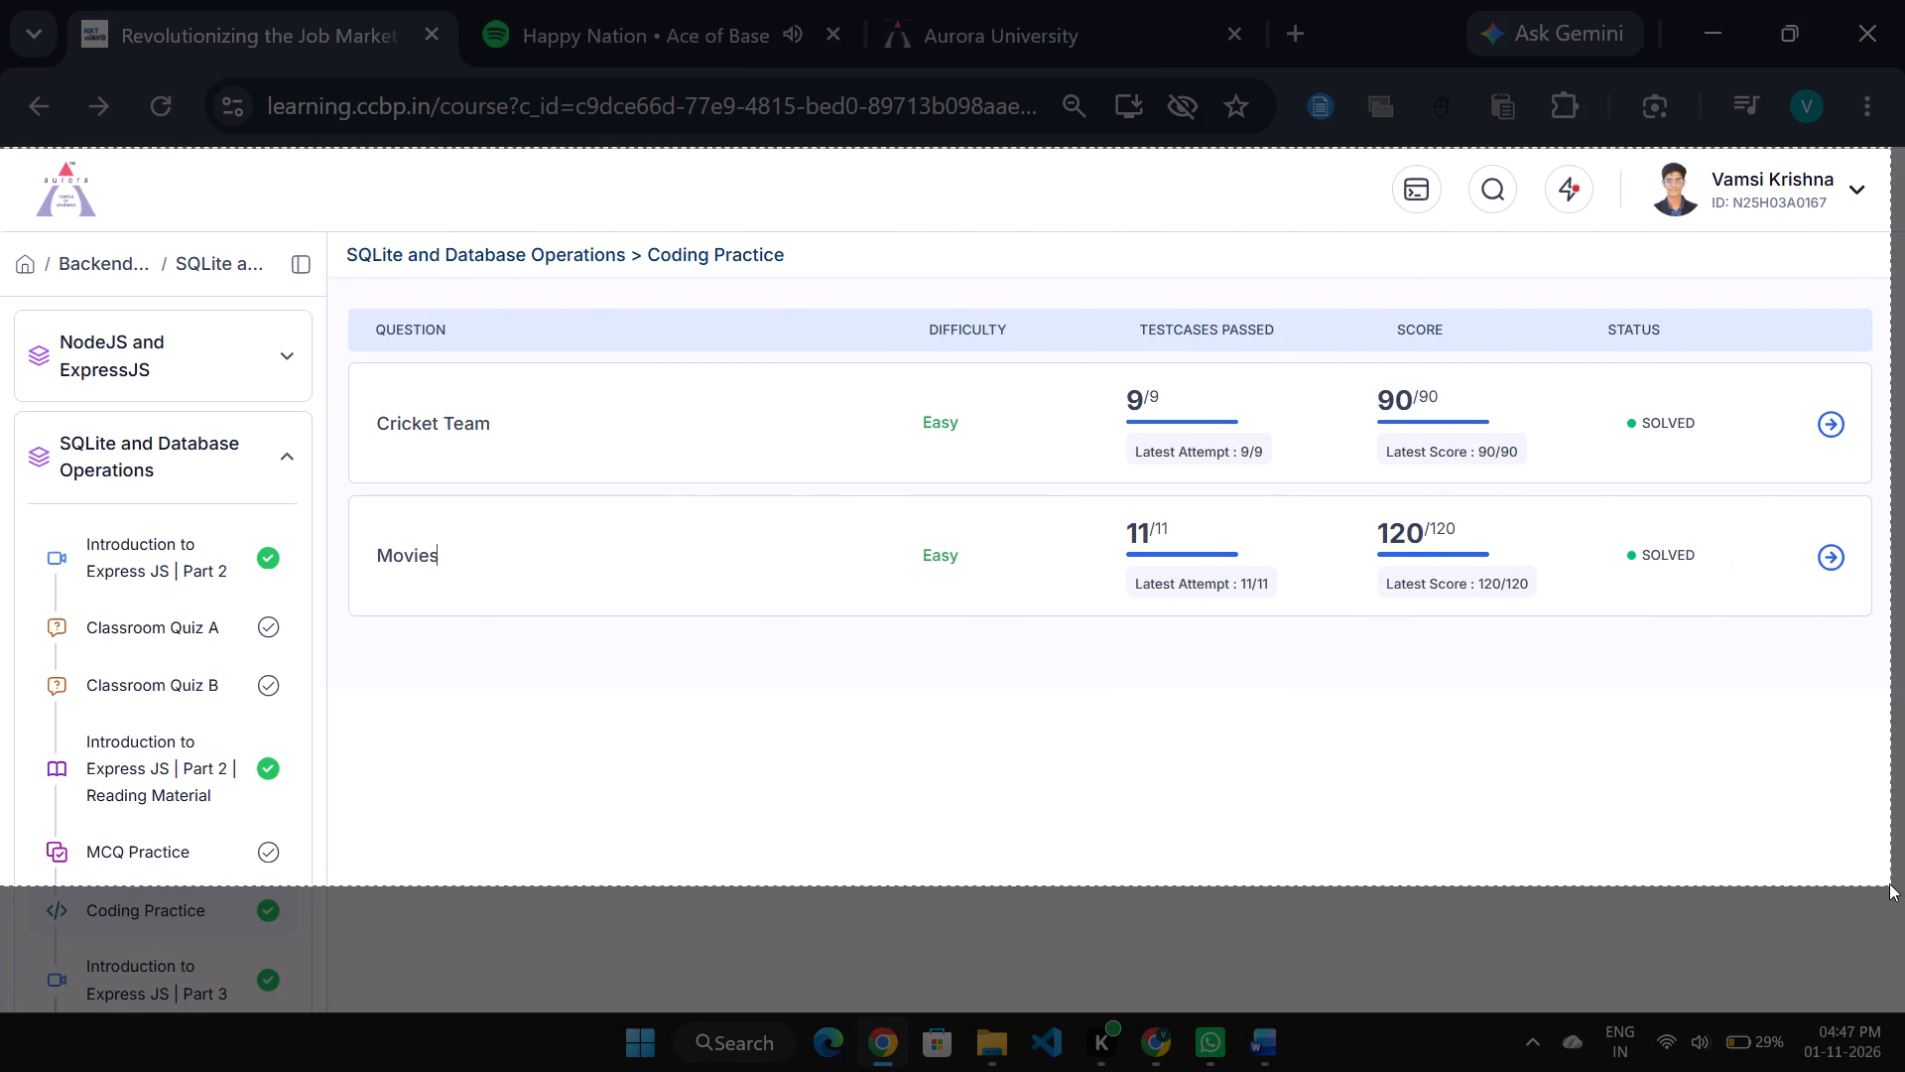
{"action": "left_click_drag", "start_coordinate": [1889, 883], "coordinate": [1904, 882]}
In Word, add blank lines after the last Movies code screenshot until page 7 and paste the Coding Practice results screenshot there.
{"action": "left_click", "coordinate": [1294, 1048]}
{"action": "left_click", "coordinate": [1278, 1048]}
{"action": "scroll", "coordinate": [1284, 998], "scroll_direction": "down", "scroll_amount": 6}
{"action": "scroll", "coordinate": [1147, 549], "scroll_direction": "down", "scroll_amount": 20}
{"action": "scroll", "coordinate": [1147, 549], "scroll_direction": "down", "scroll_amount": 9}
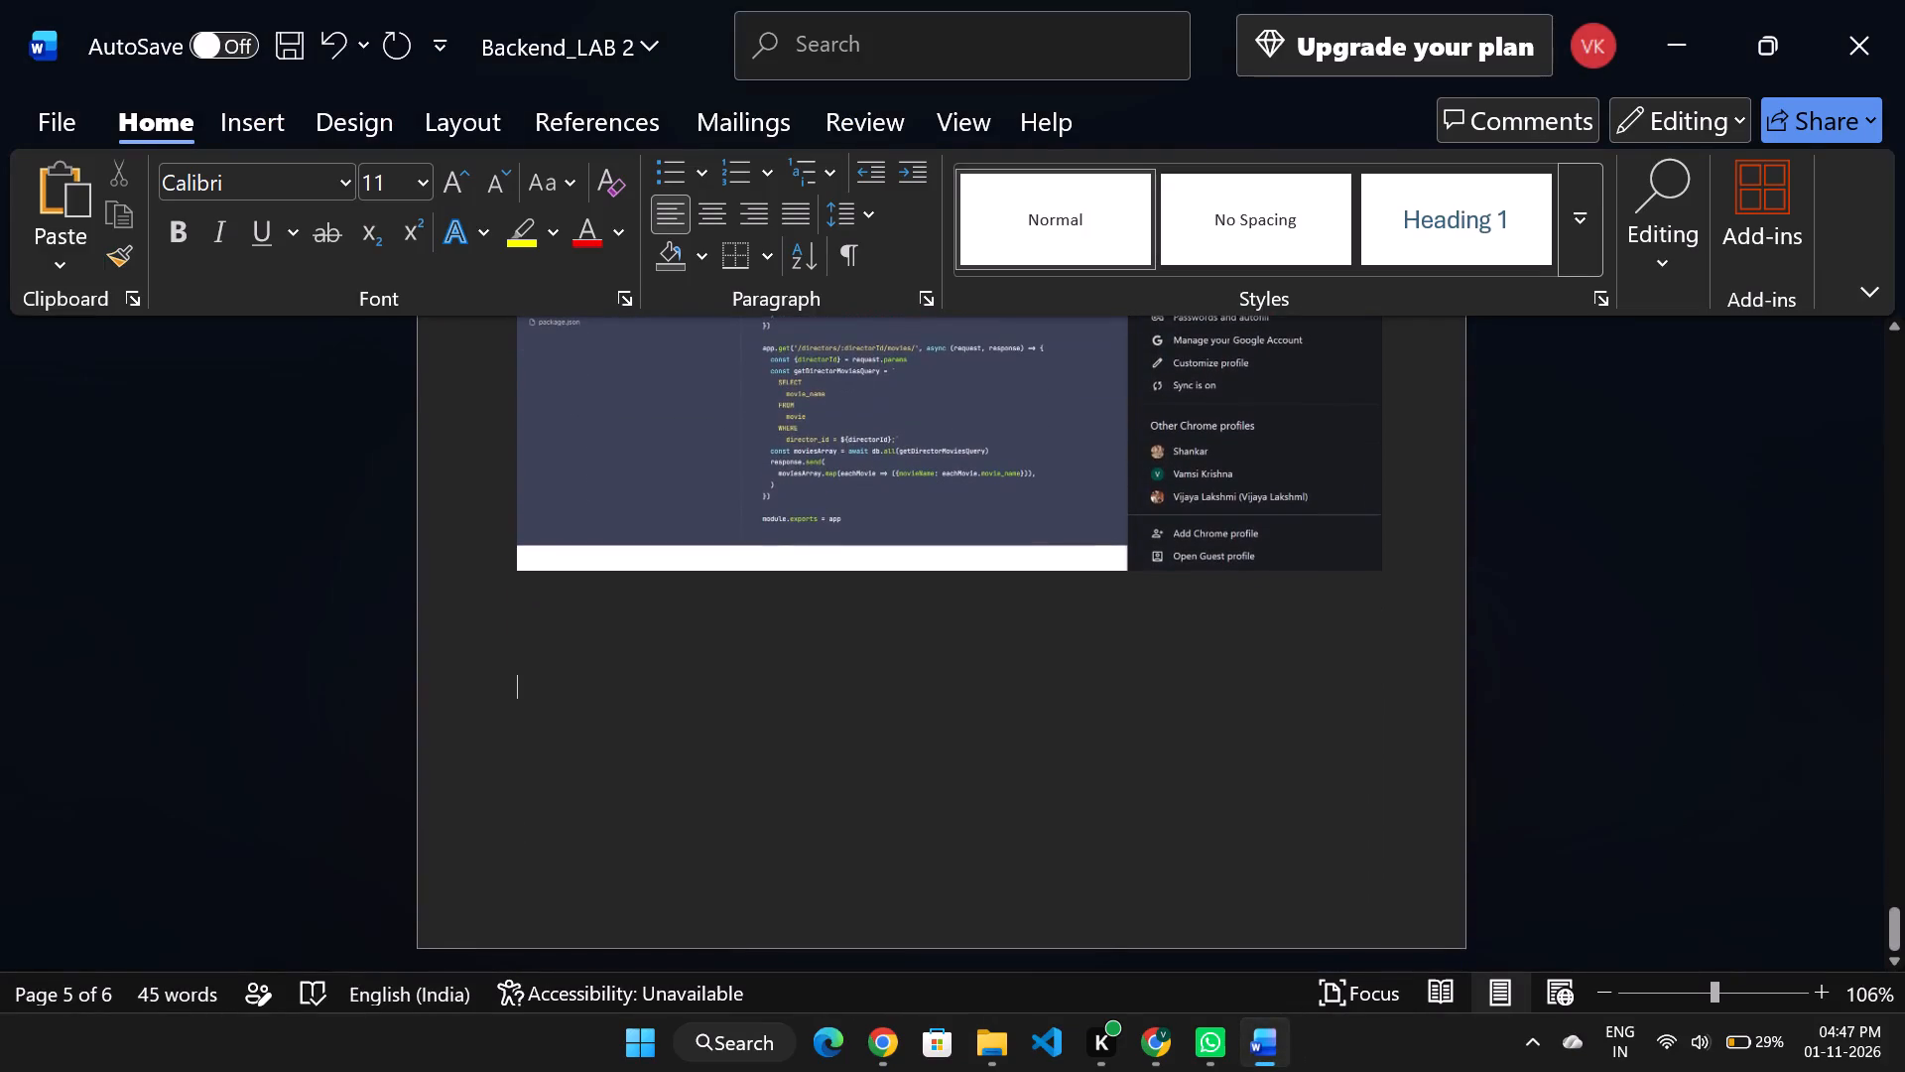
{"action": "scroll", "coordinate": [1207, 525], "scroll_direction": "down", "scroll_amount": 3}
{"action": "key", "text": "Return"}
{"action": "key", "text": "Return"}
{"action": "key", "text": "Return"}
{"action": "key", "text": "Return"}
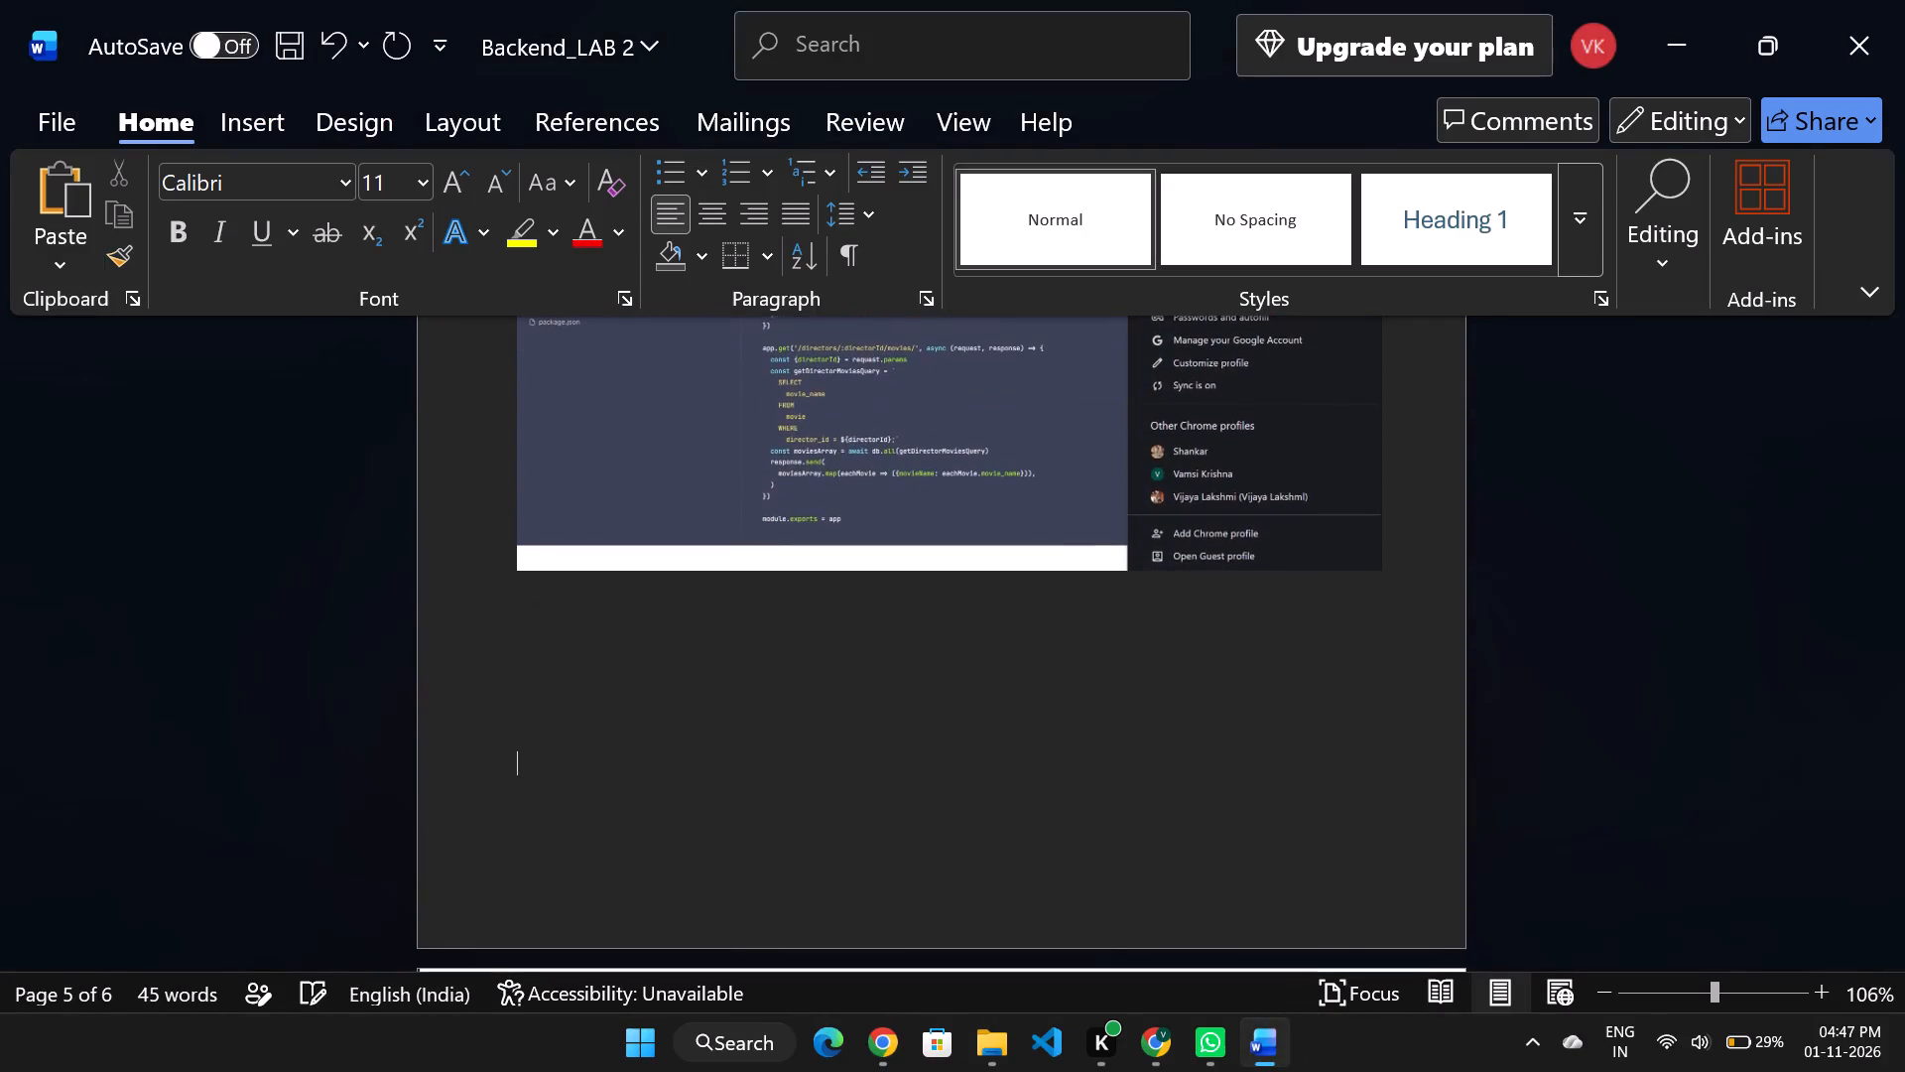
{"action": "key", "text": "Return"}
{"action": "key", "text": "Return"}
{"action": "key", "text": "Return"}
{"action": "key", "text": "Return"}
{"action": "key", "text": "Return"}
{"action": "key", "text": "Return"}
{"action": "key", "text": "Return"}
{"action": "key", "text": "Return"}
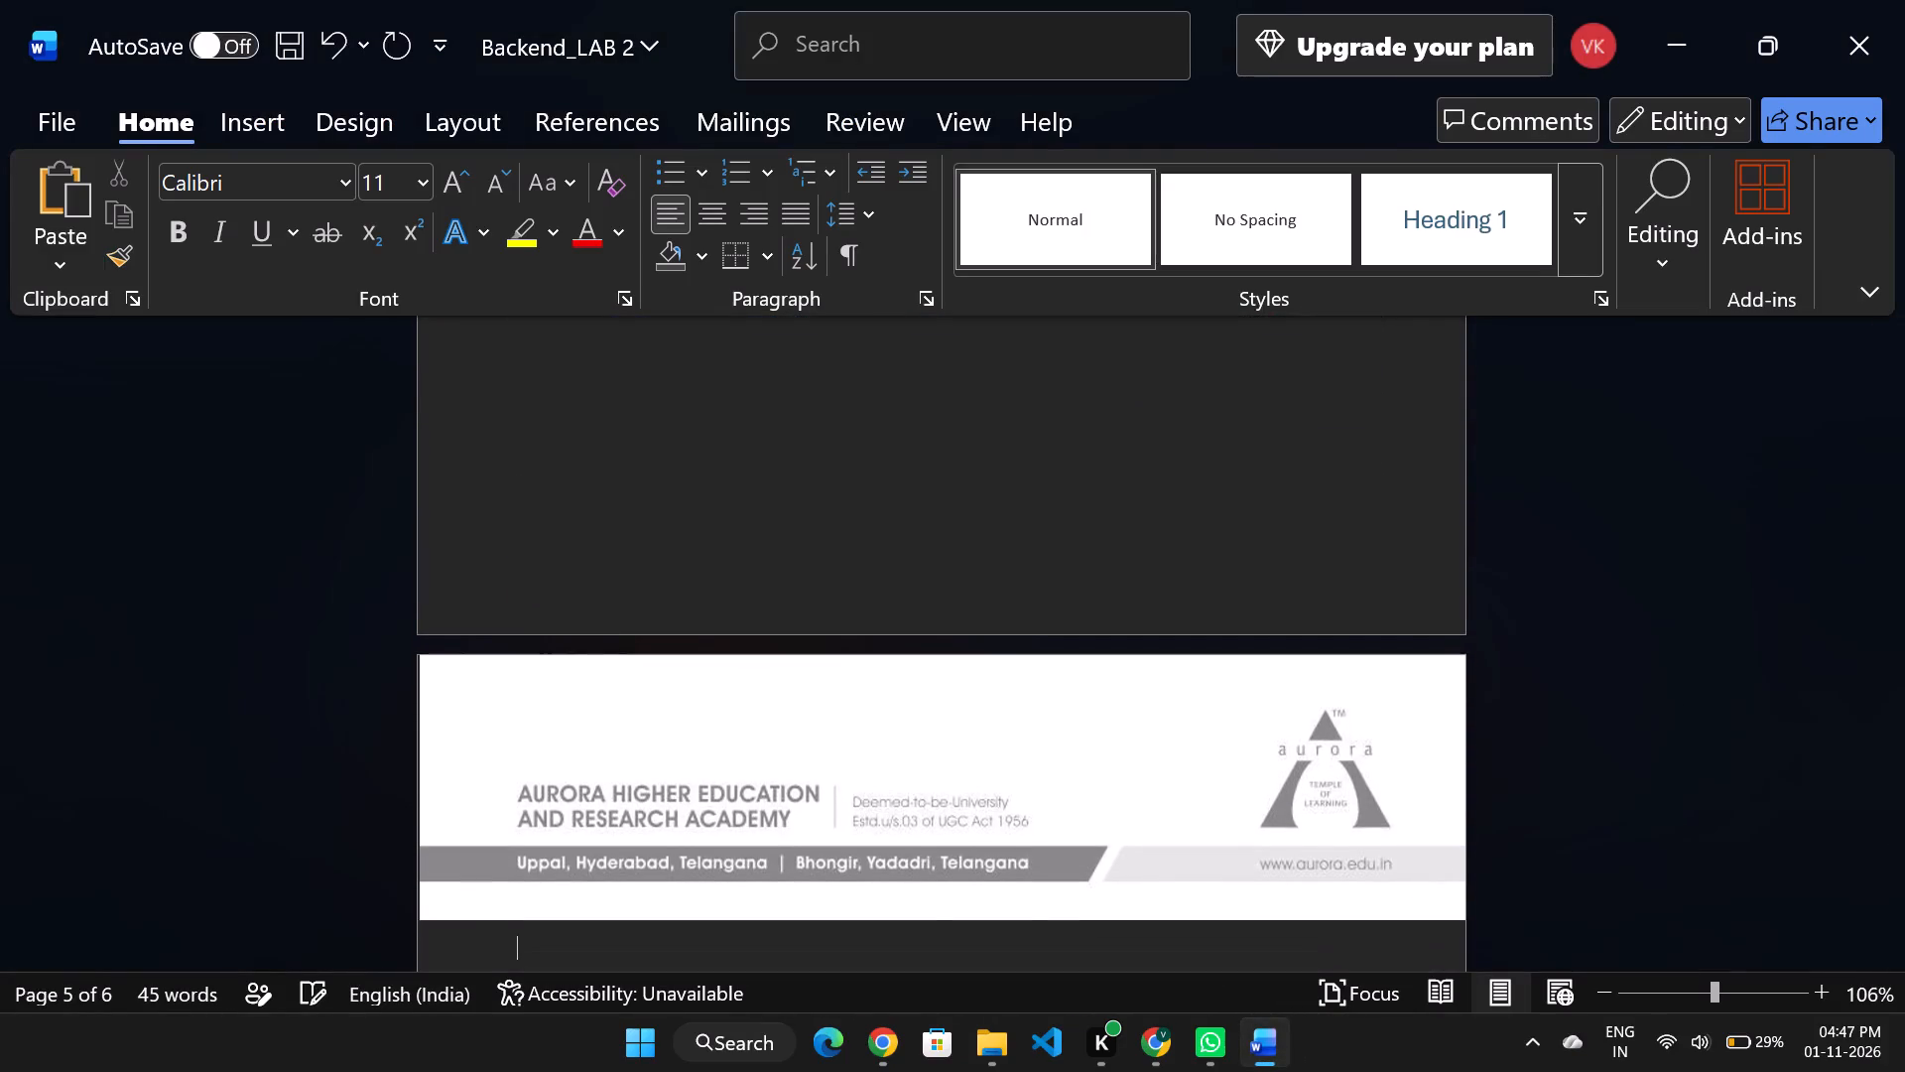
{"action": "key", "text": "ctrl+v"}
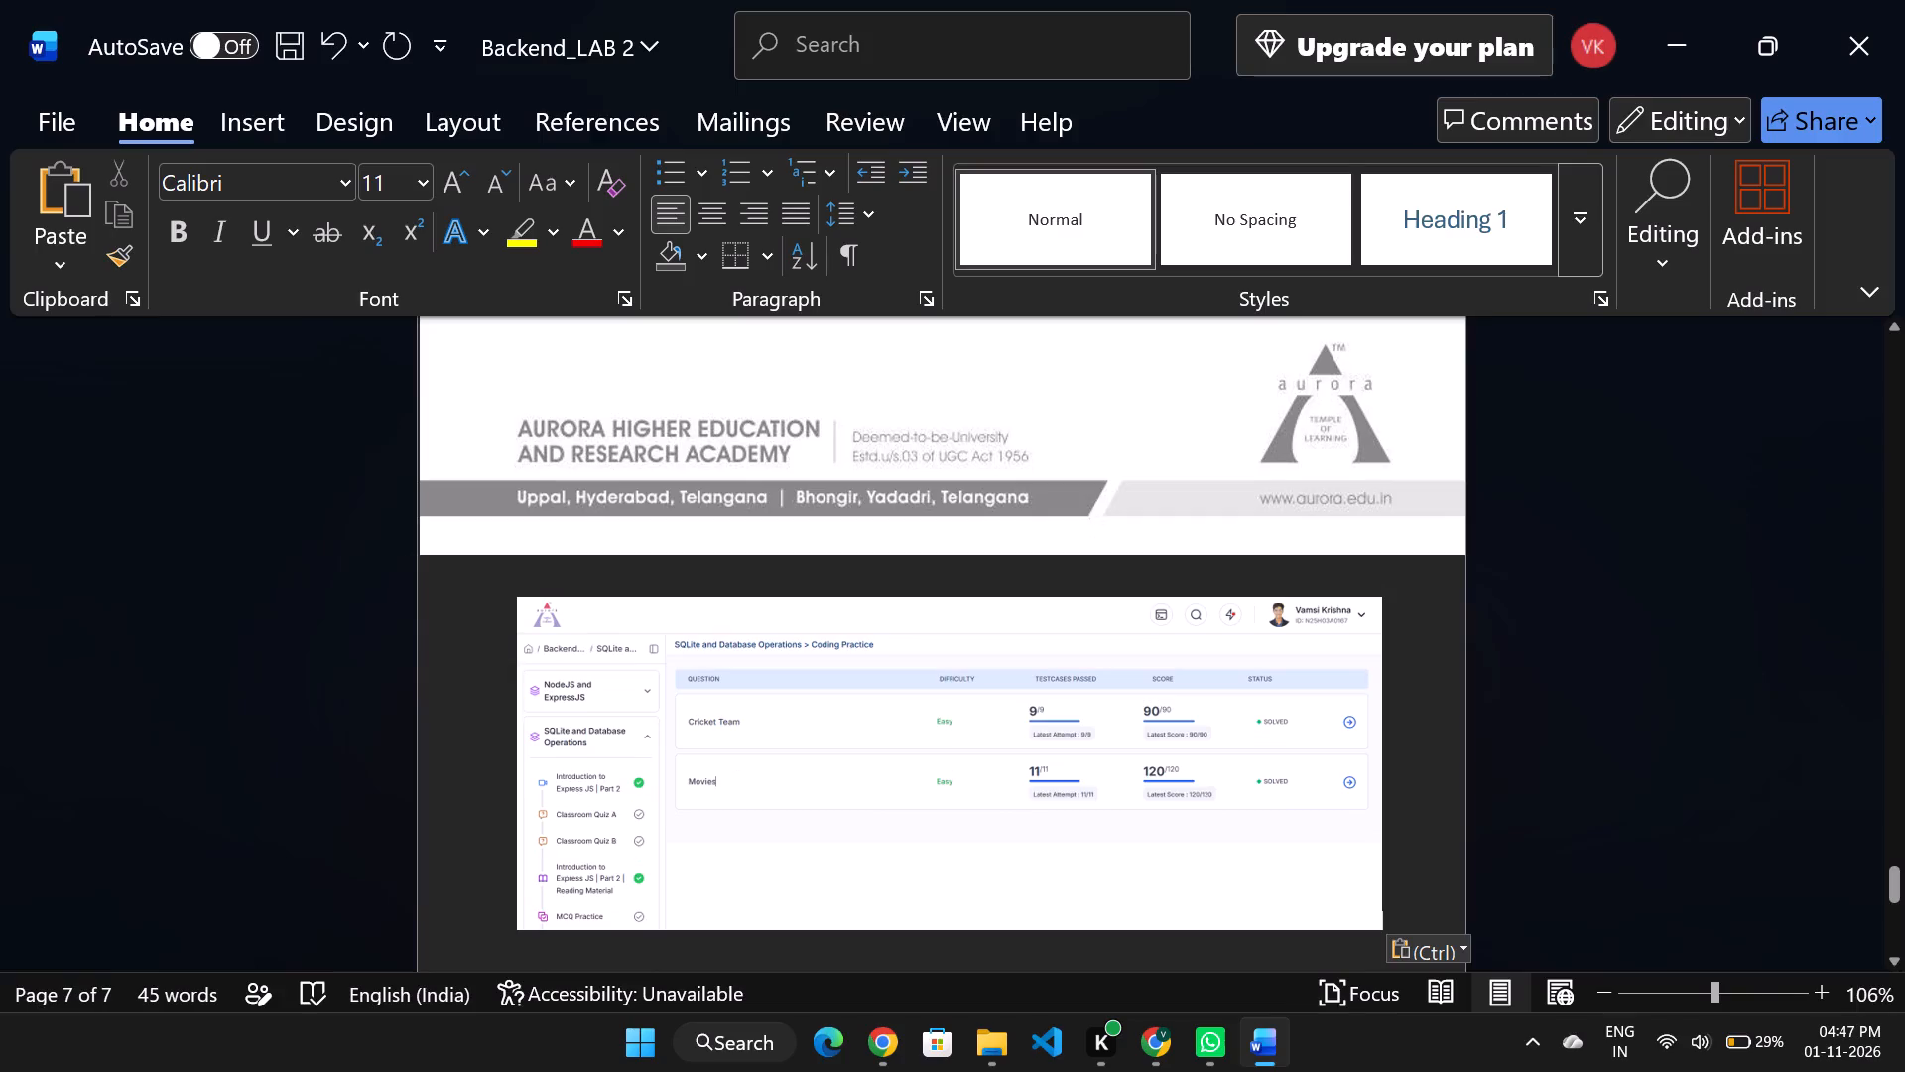
Insert three blank lines between the two Movies code screenshots on page 6.
{"action": "scroll", "coordinate": [1231, 704], "scroll_direction": "up", "scroll_amount": 15}
{"action": "scroll", "coordinate": [992, 616], "scroll_direction": "up", "scroll_amount": 1}
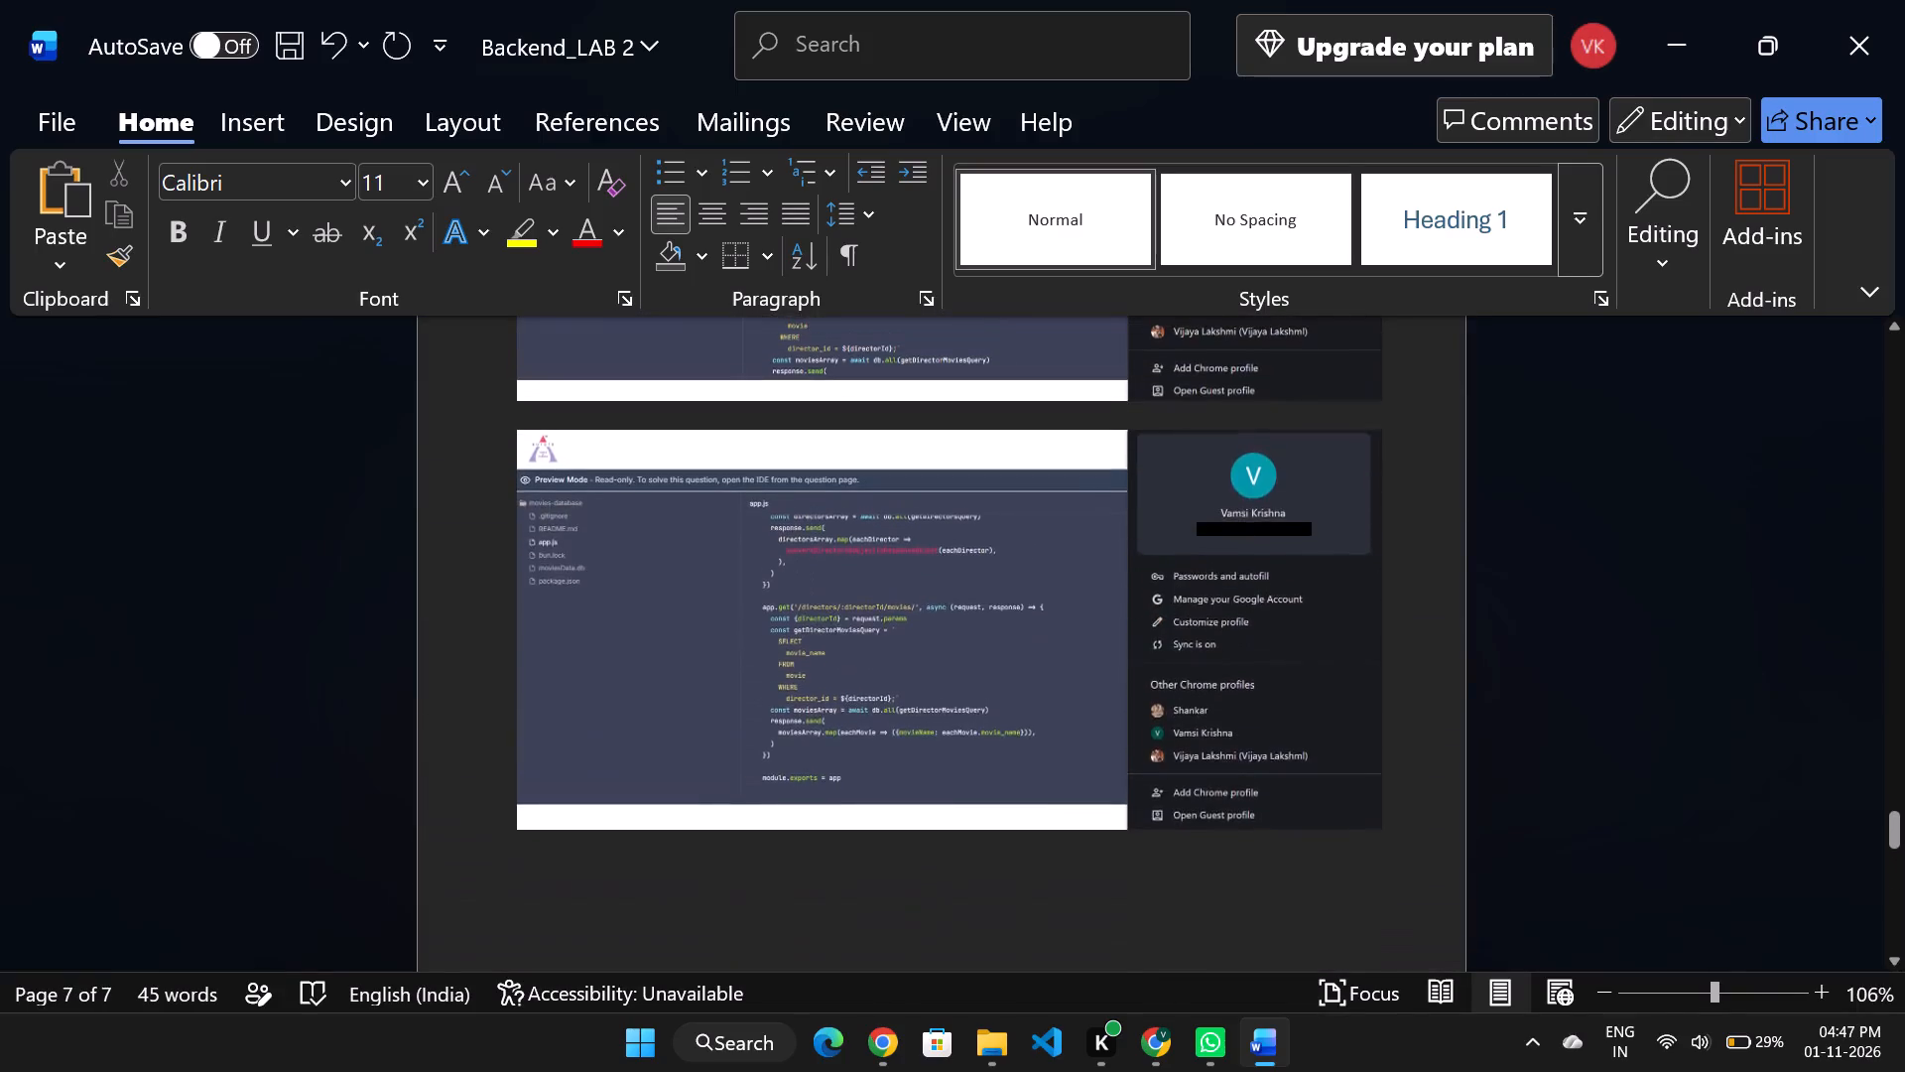
{"action": "scroll", "coordinate": [992, 616], "scroll_direction": "up", "scroll_amount": 2}
{"action": "left_click", "coordinate": [576, 601]}
{"action": "key", "text": "Return"}
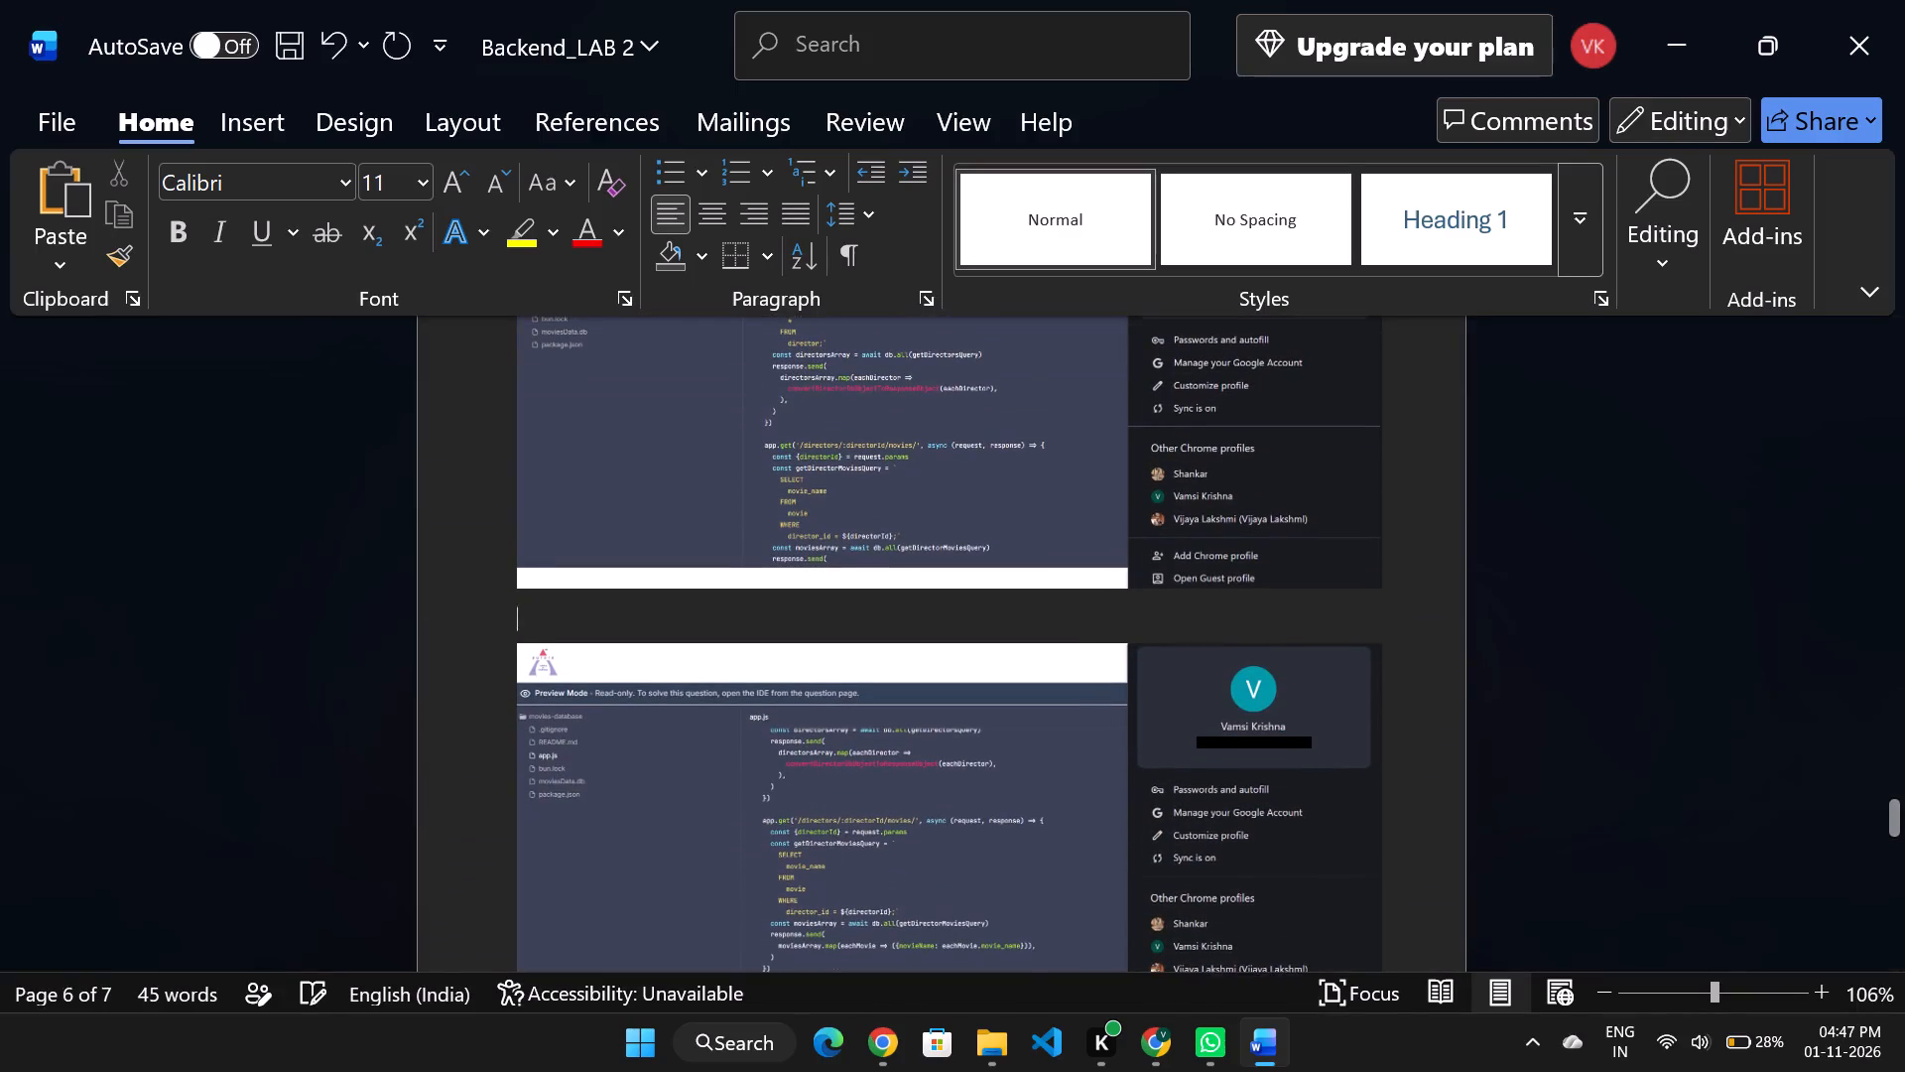
{"action": "key", "text": "Return"}
{"action": "key", "text": "Return"}
Insert two blank lines above the first Movies code screenshot on page 6.
{"action": "scroll", "coordinate": [576, 601], "scroll_direction": "up", "scroll_amount": 6}
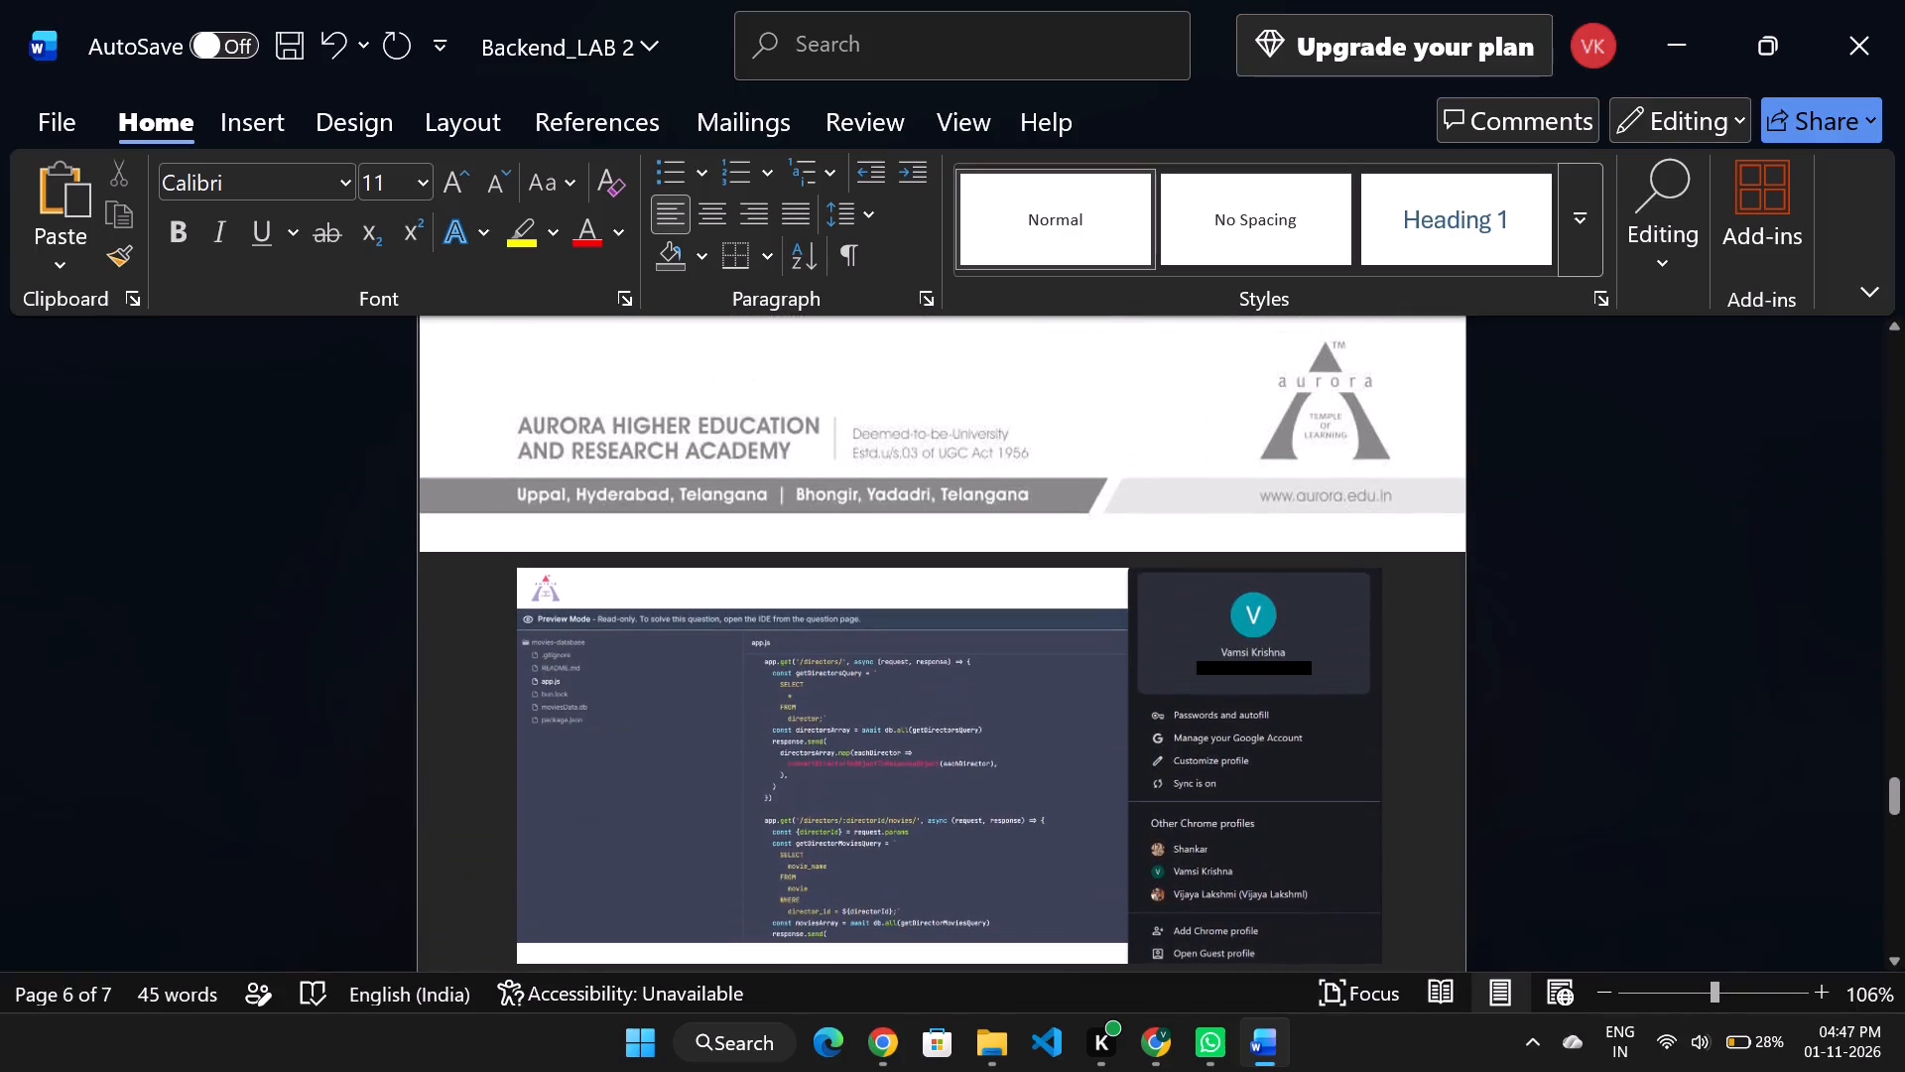
{"action": "left_click", "coordinate": [526, 558]}
{"action": "key", "text": "Return"}
{"action": "key", "text": "Return"}
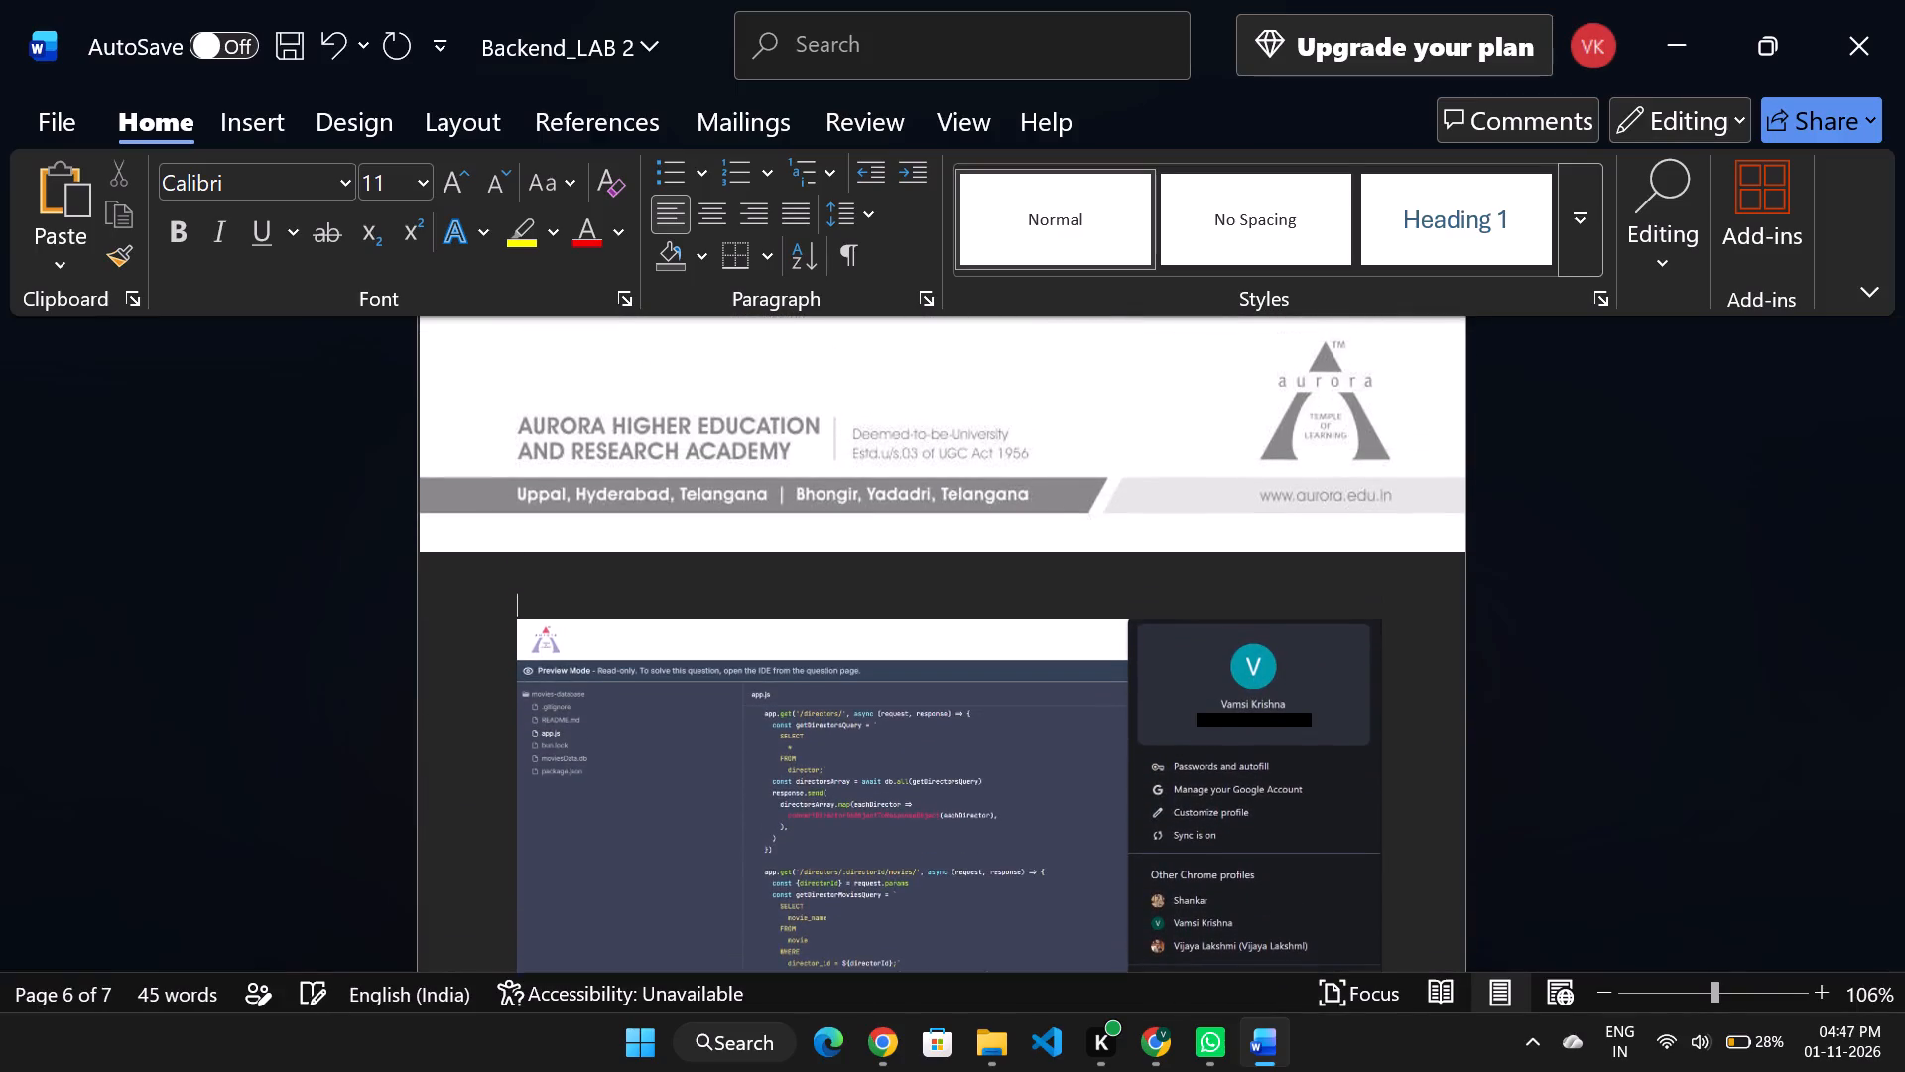
Review the report's layout from the Movies code screenshots on page 6 back to the student details on page 1.
{"action": "scroll", "coordinate": [982, 602], "scroll_direction": "down", "scroll_amount": 12}
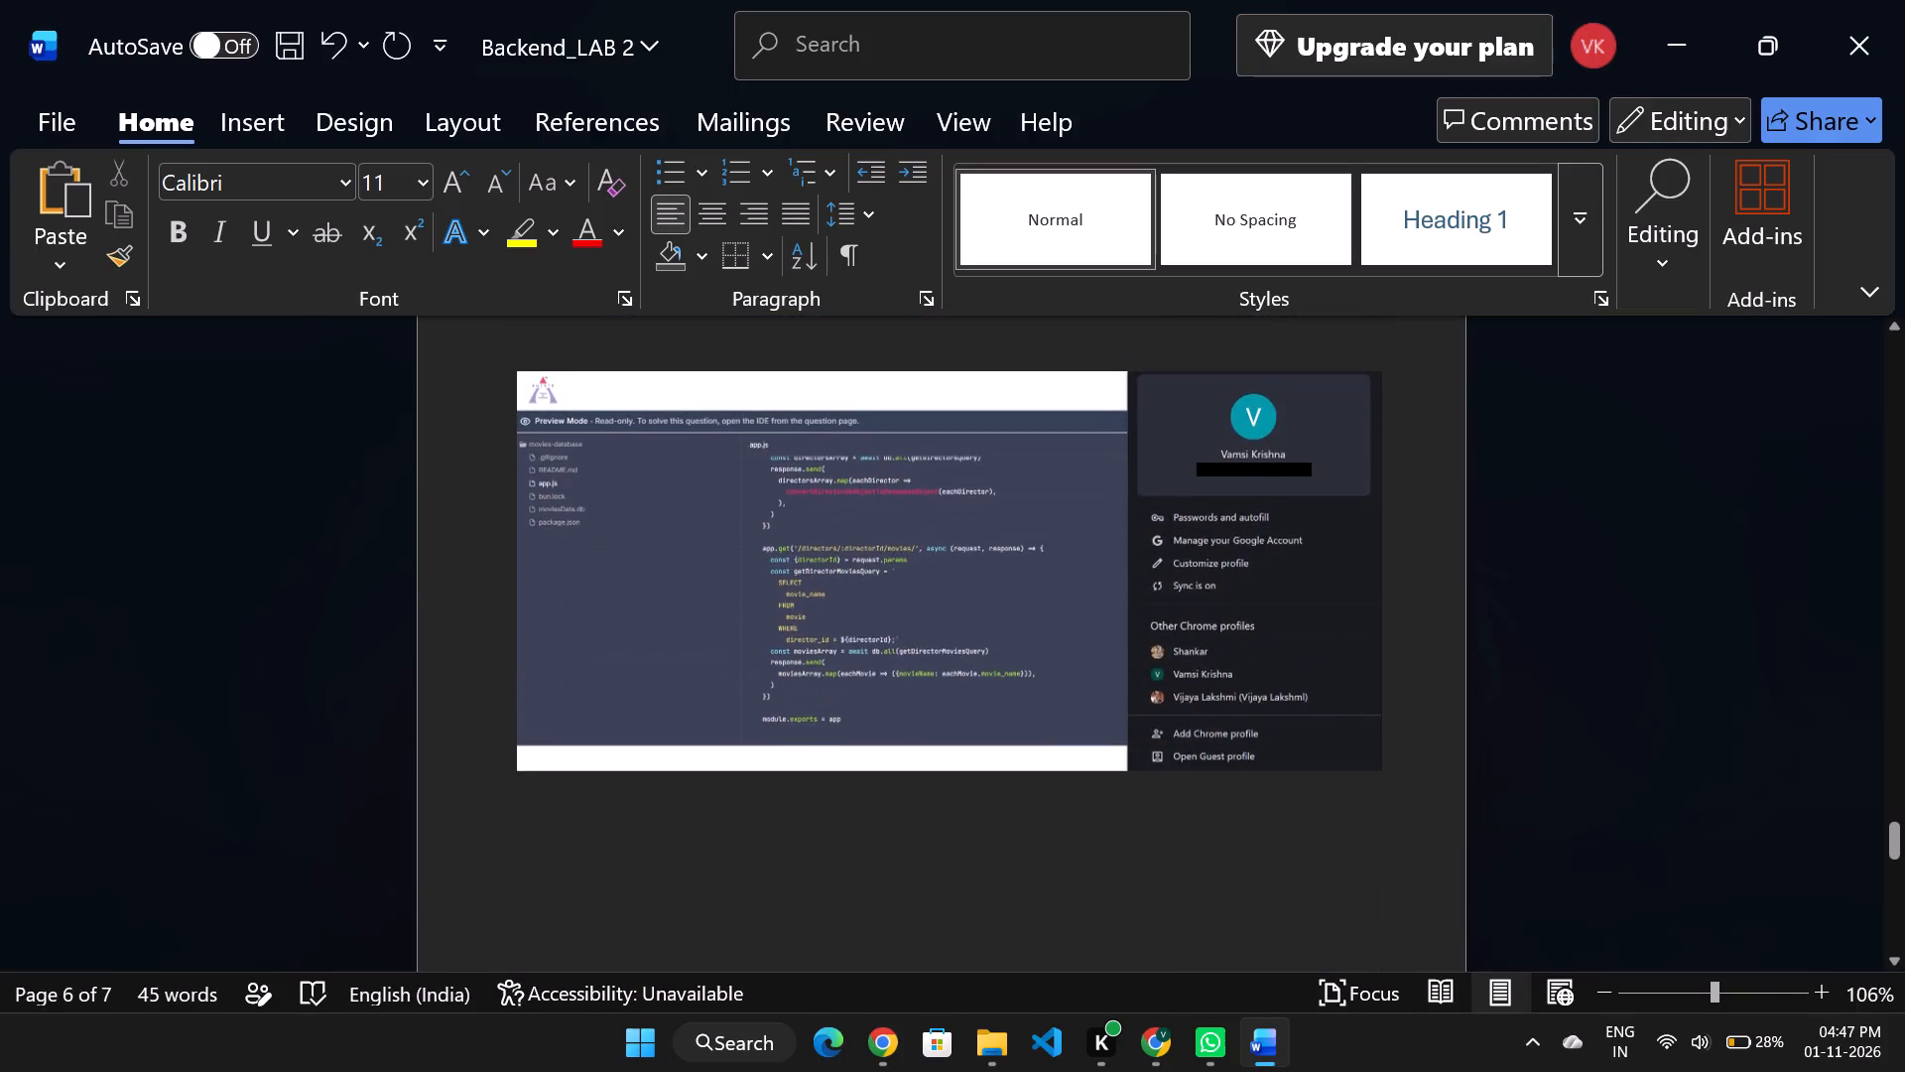
{"action": "scroll", "coordinate": [982, 602], "scroll_direction": "down", "scroll_amount": 4}
{"action": "scroll", "coordinate": [982, 602], "scroll_direction": "up", "scroll_amount": 10}
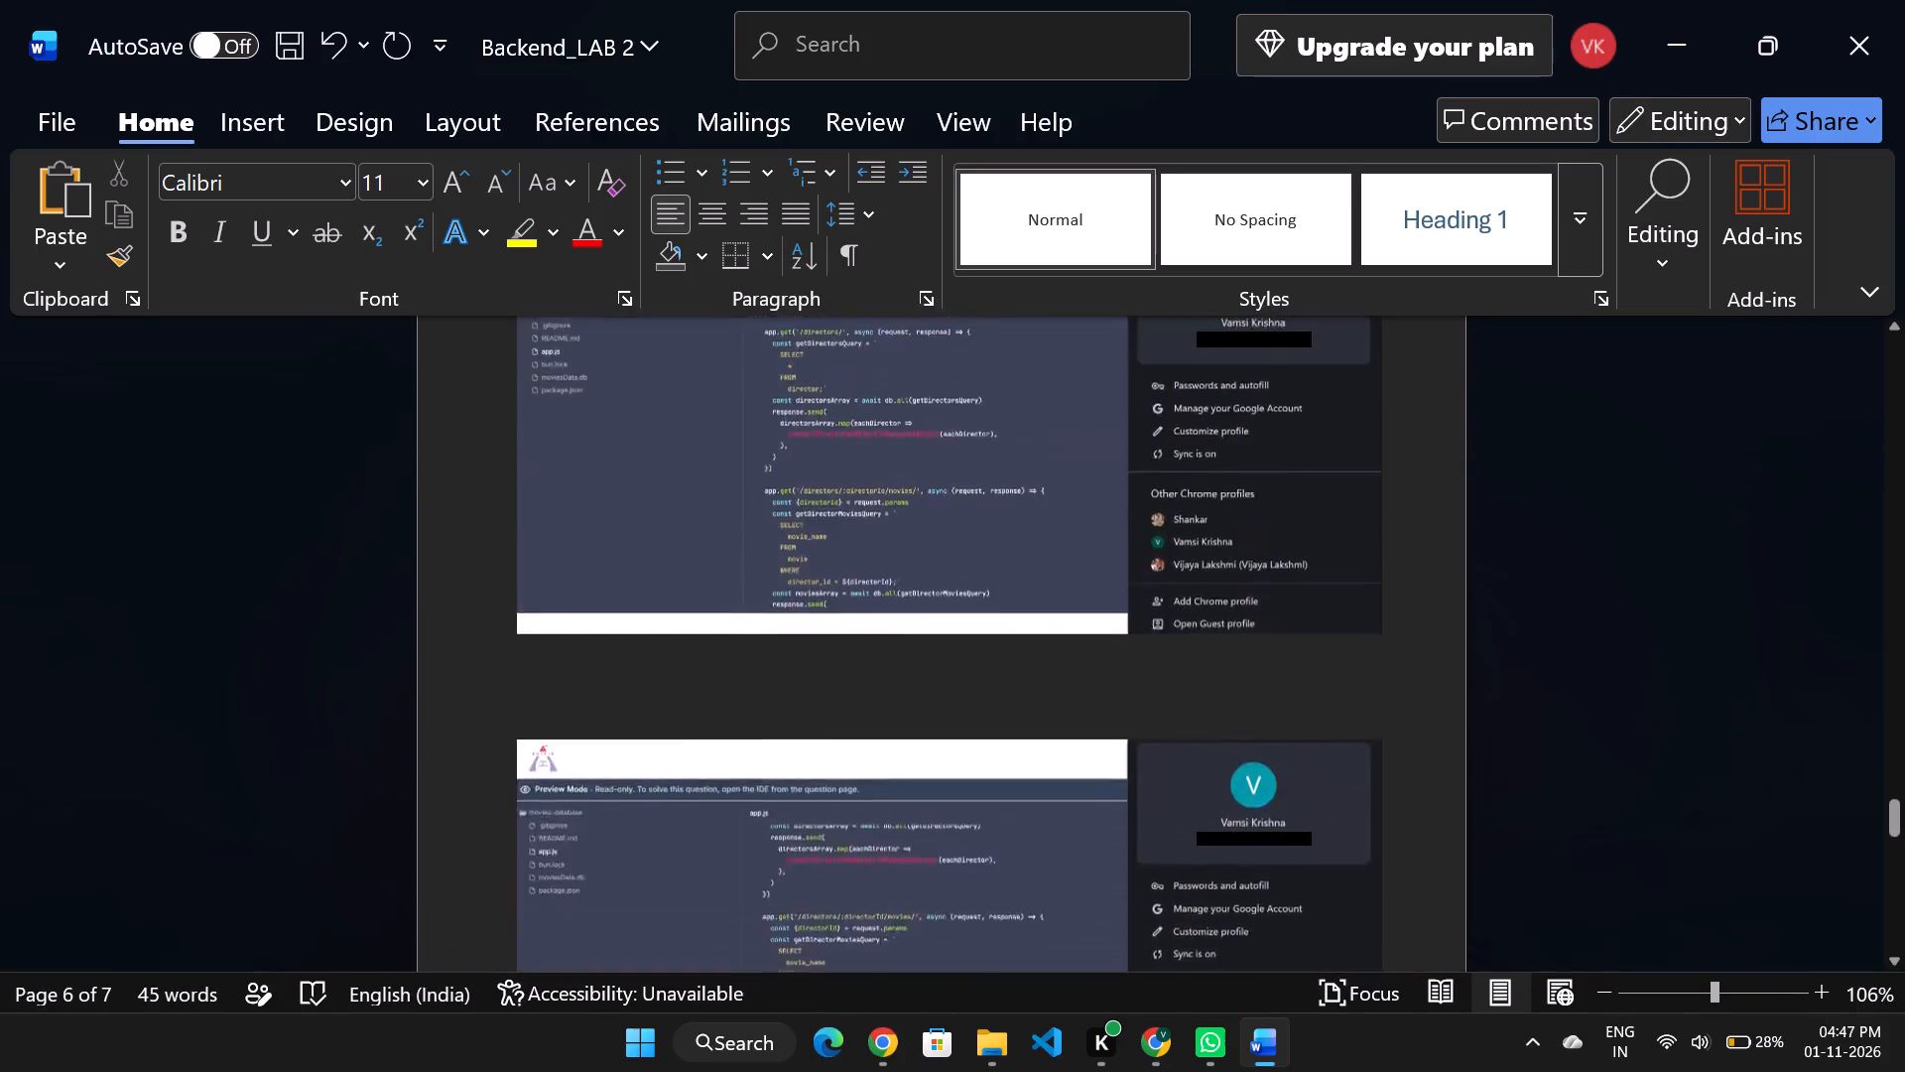
{"action": "scroll", "coordinate": [982, 602], "scroll_direction": "up", "scroll_amount": 20}
{"action": "scroll", "coordinate": [982, 602], "scroll_direction": "up", "scroll_amount": 4}
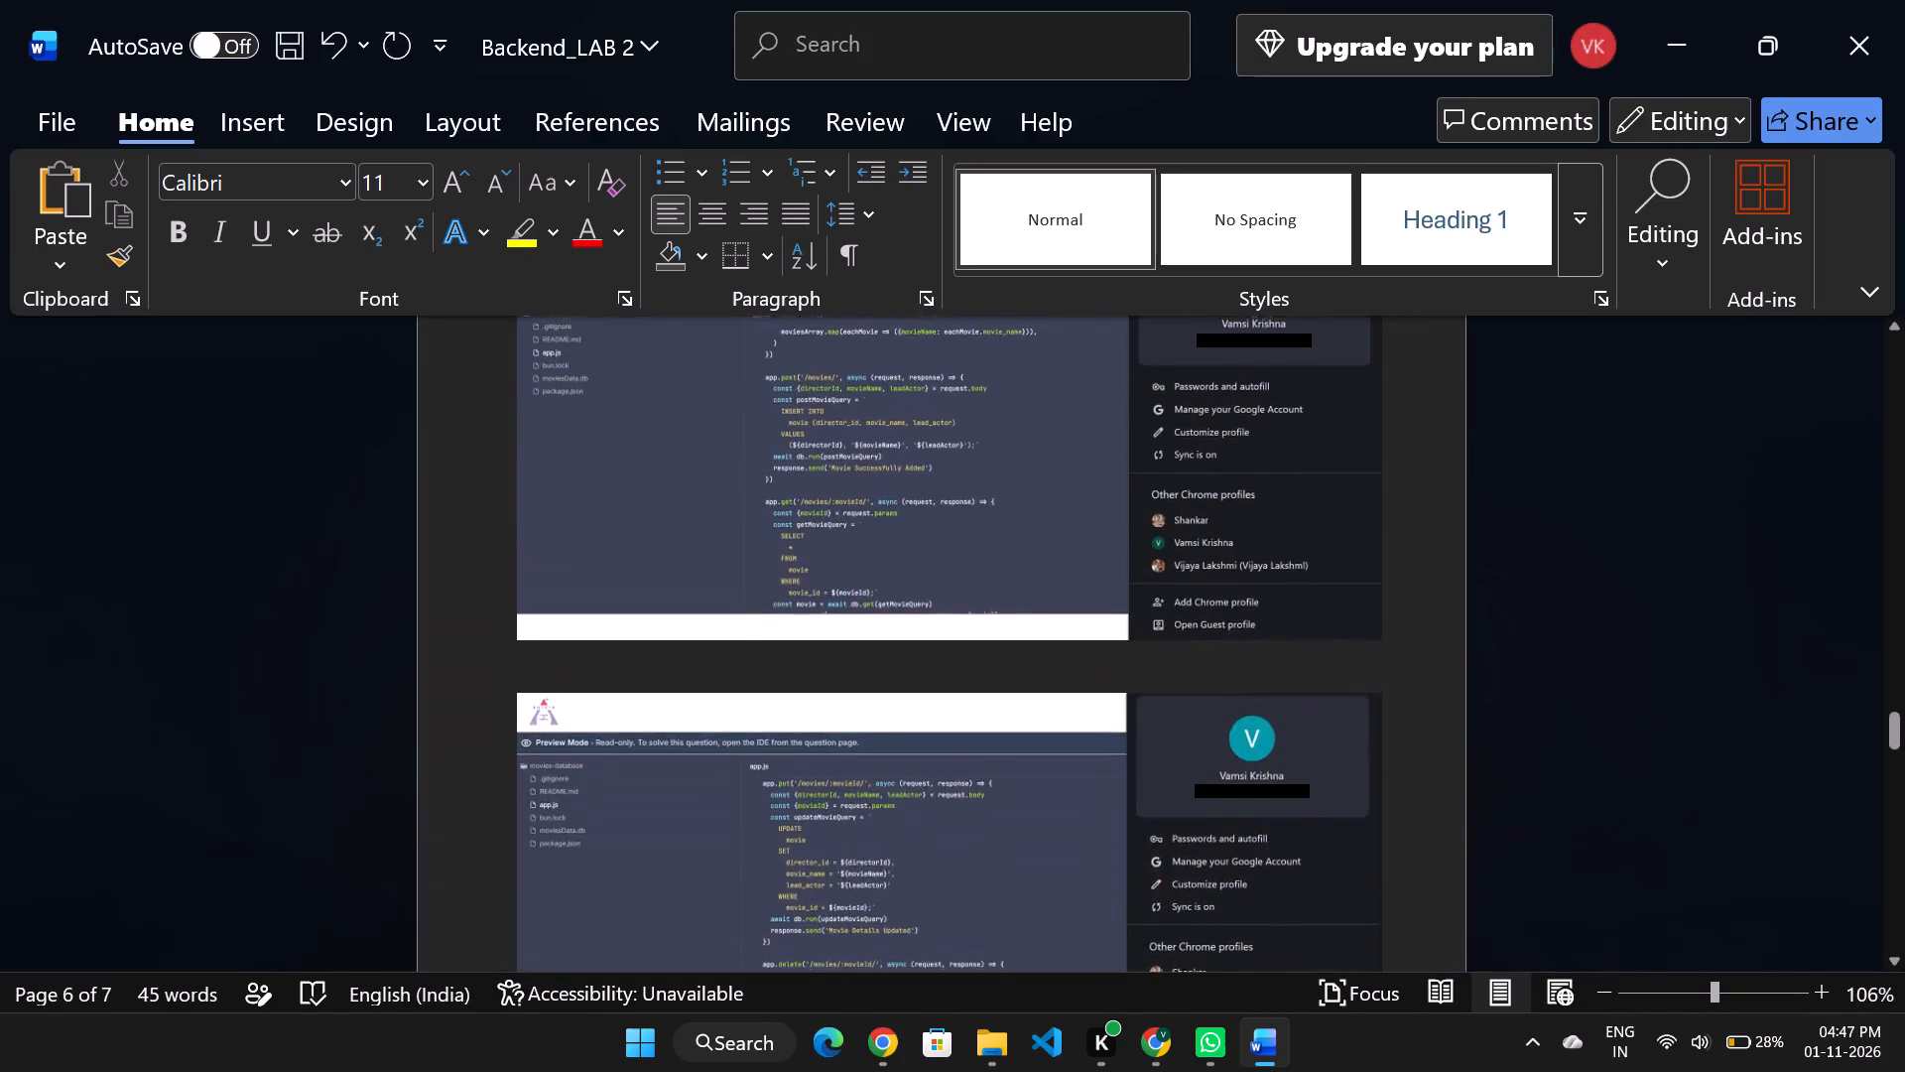
{"action": "scroll", "coordinate": [982, 602], "scroll_direction": "up", "scroll_amount": 17}
{"action": "scroll", "coordinate": [982, 602], "scroll_direction": "up", "scroll_amount": 4}
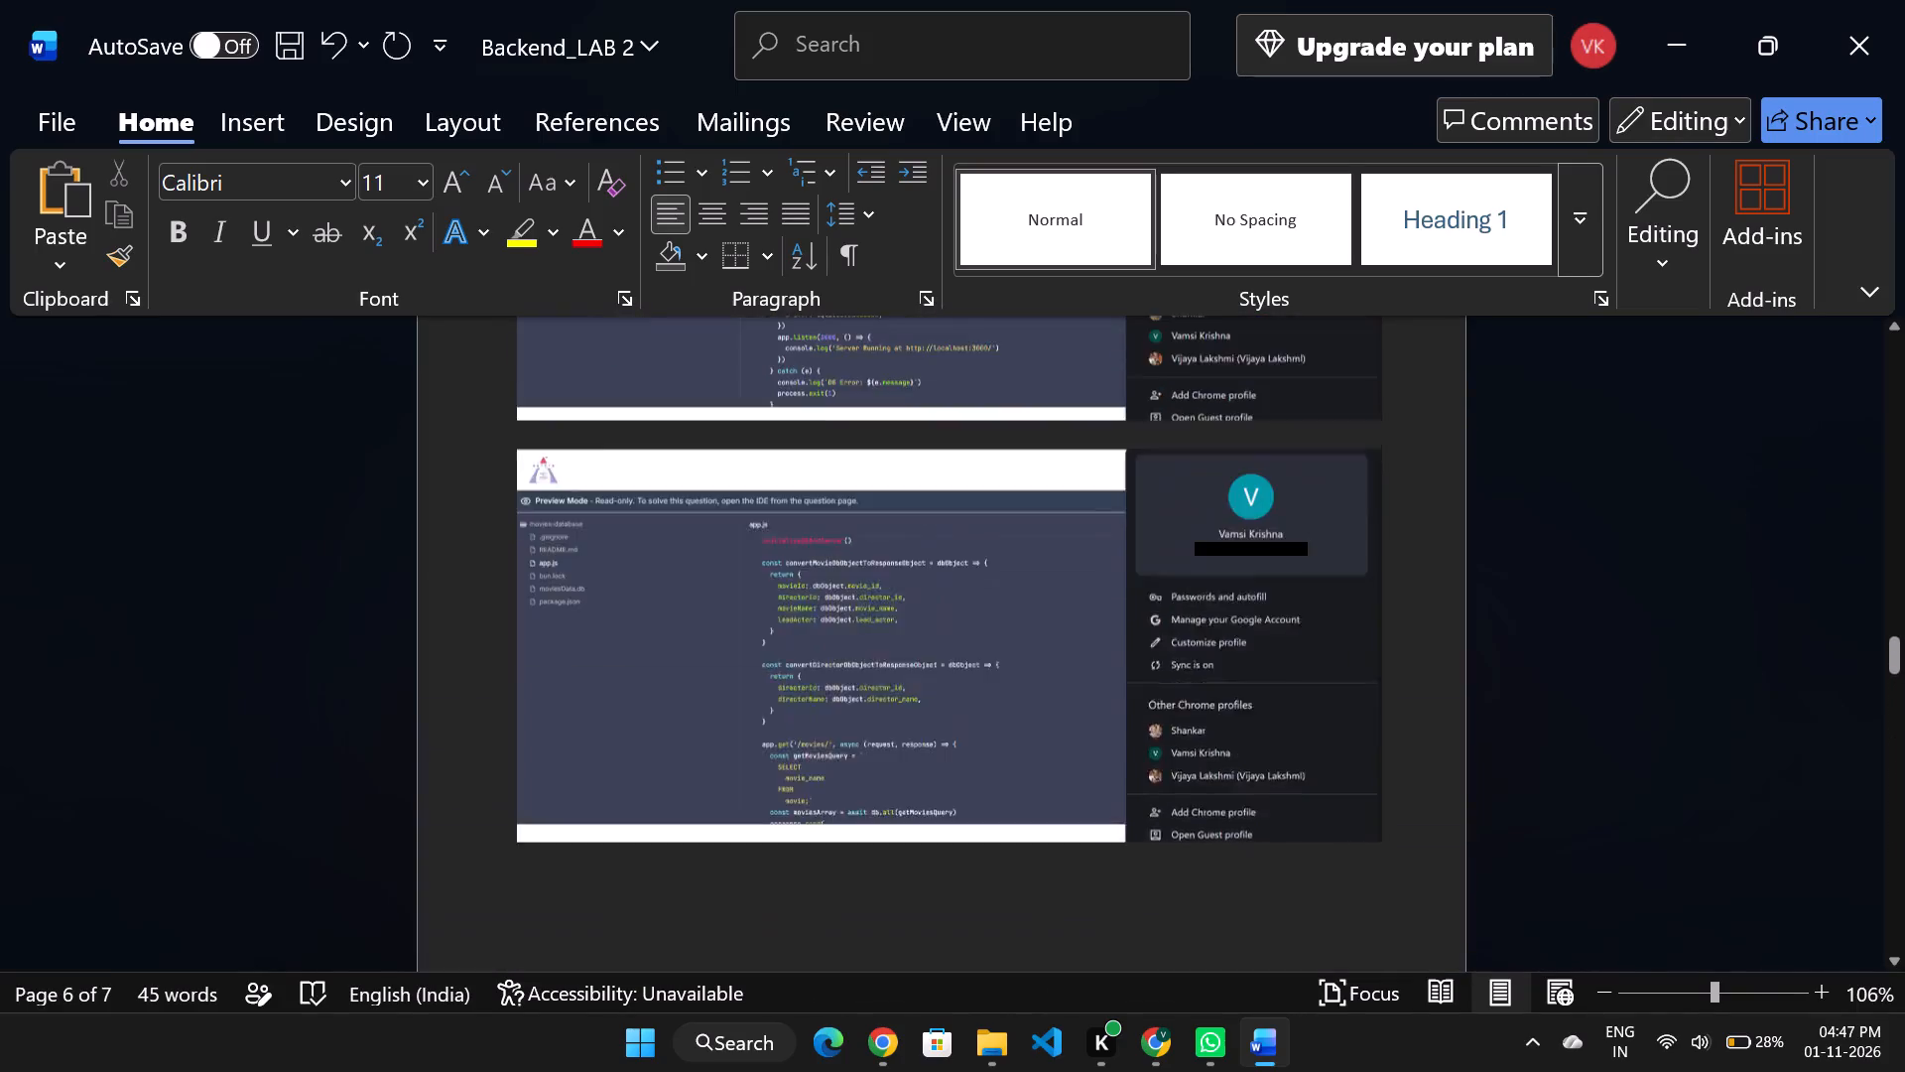
{"action": "scroll", "coordinate": [982, 602], "scroll_direction": "up", "scroll_amount": 12}
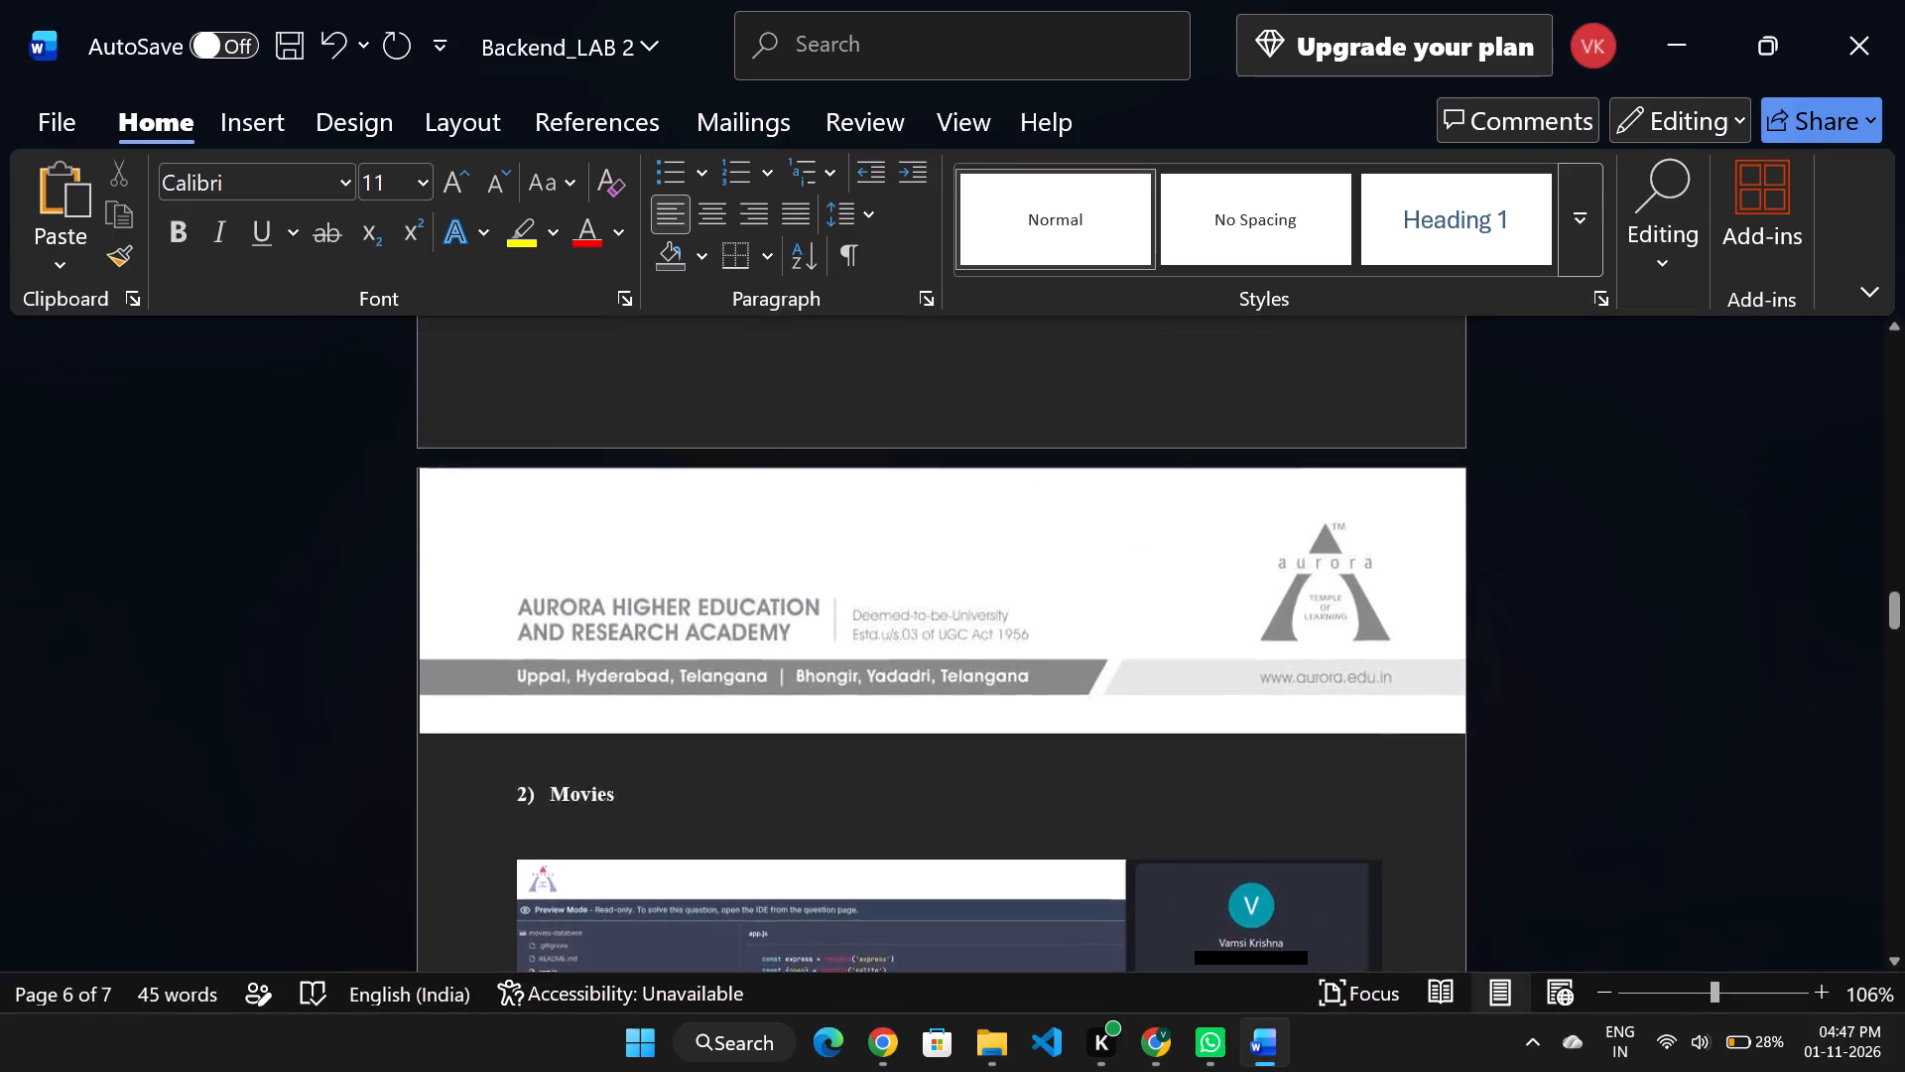
{"action": "scroll", "coordinate": [982, 602], "scroll_direction": "up", "scroll_amount": 18}
{"action": "scroll", "coordinate": [982, 602], "scroll_direction": "up", "scroll_amount": 4}
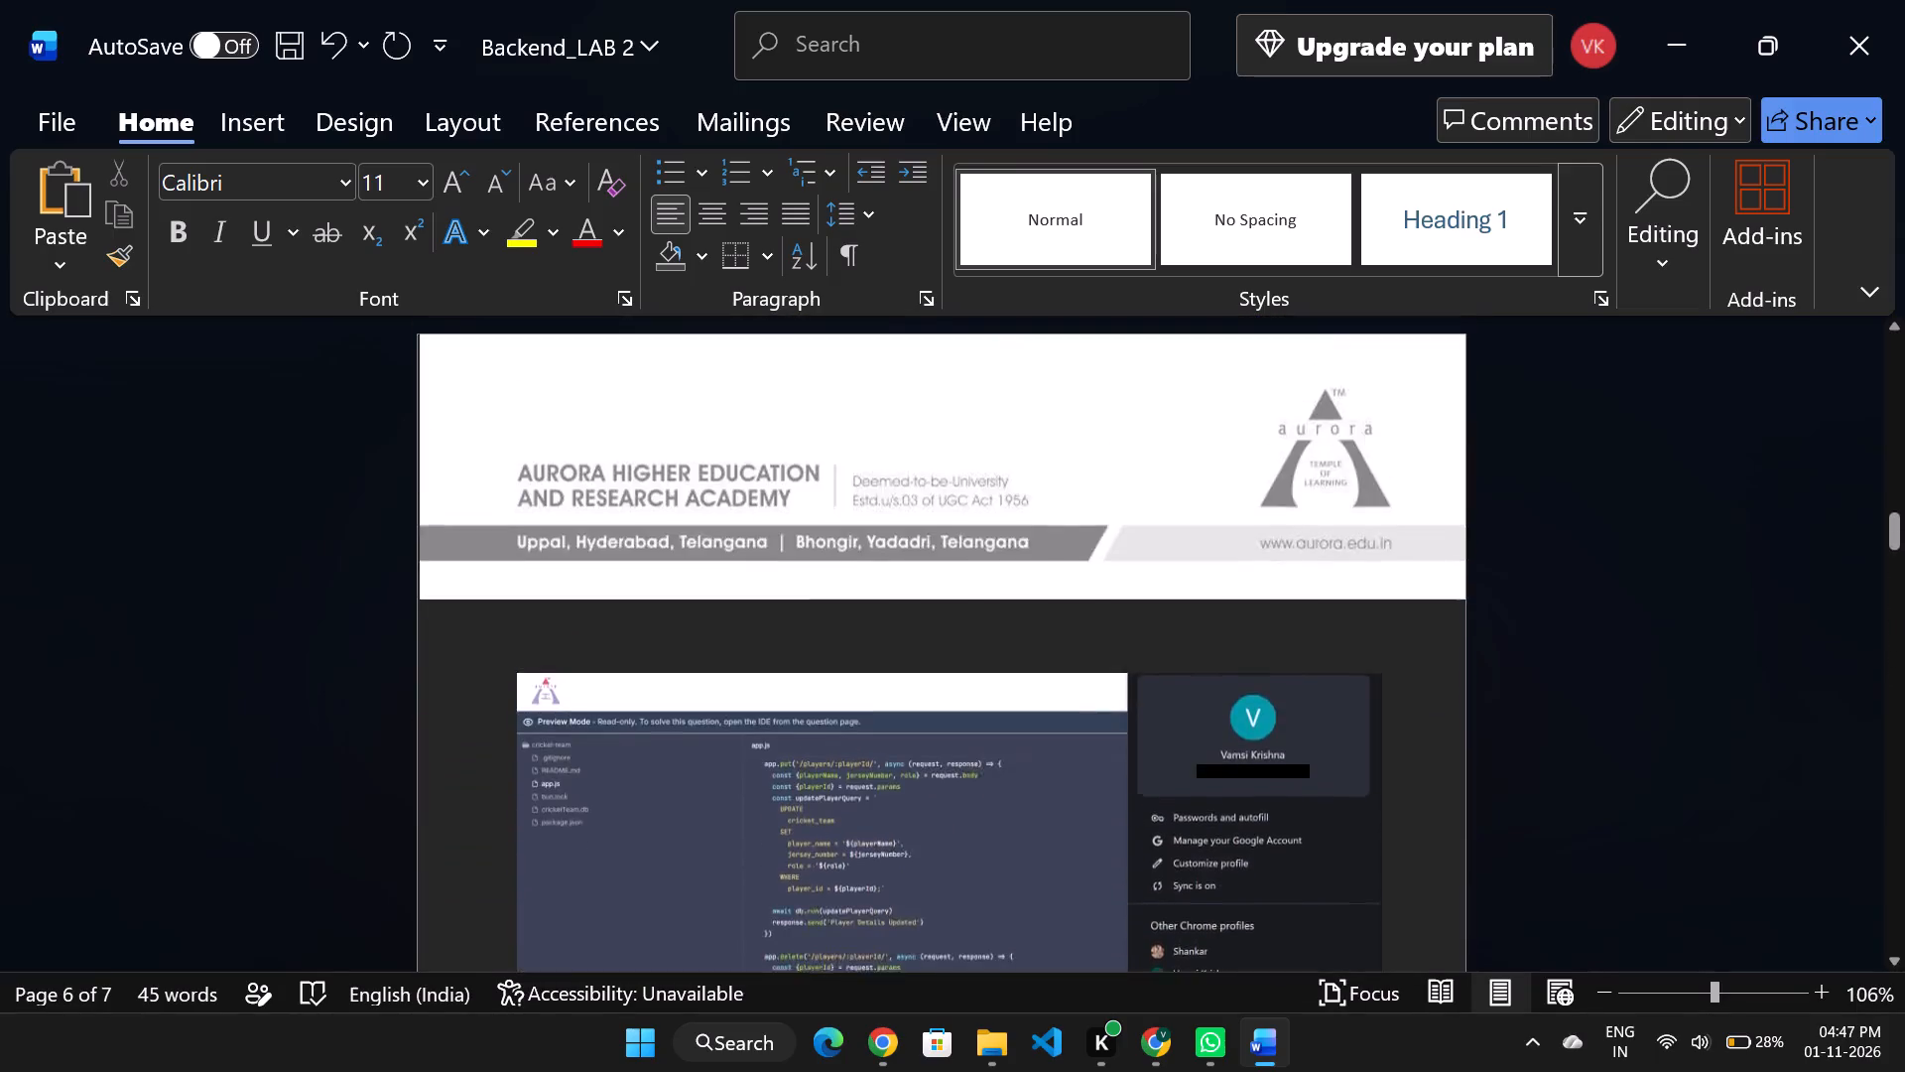
{"action": "scroll", "coordinate": [982, 602], "scroll_direction": "up", "scroll_amount": 14}
{"action": "scroll", "coordinate": [982, 602], "scroll_direction": "up", "scroll_amount": 10}
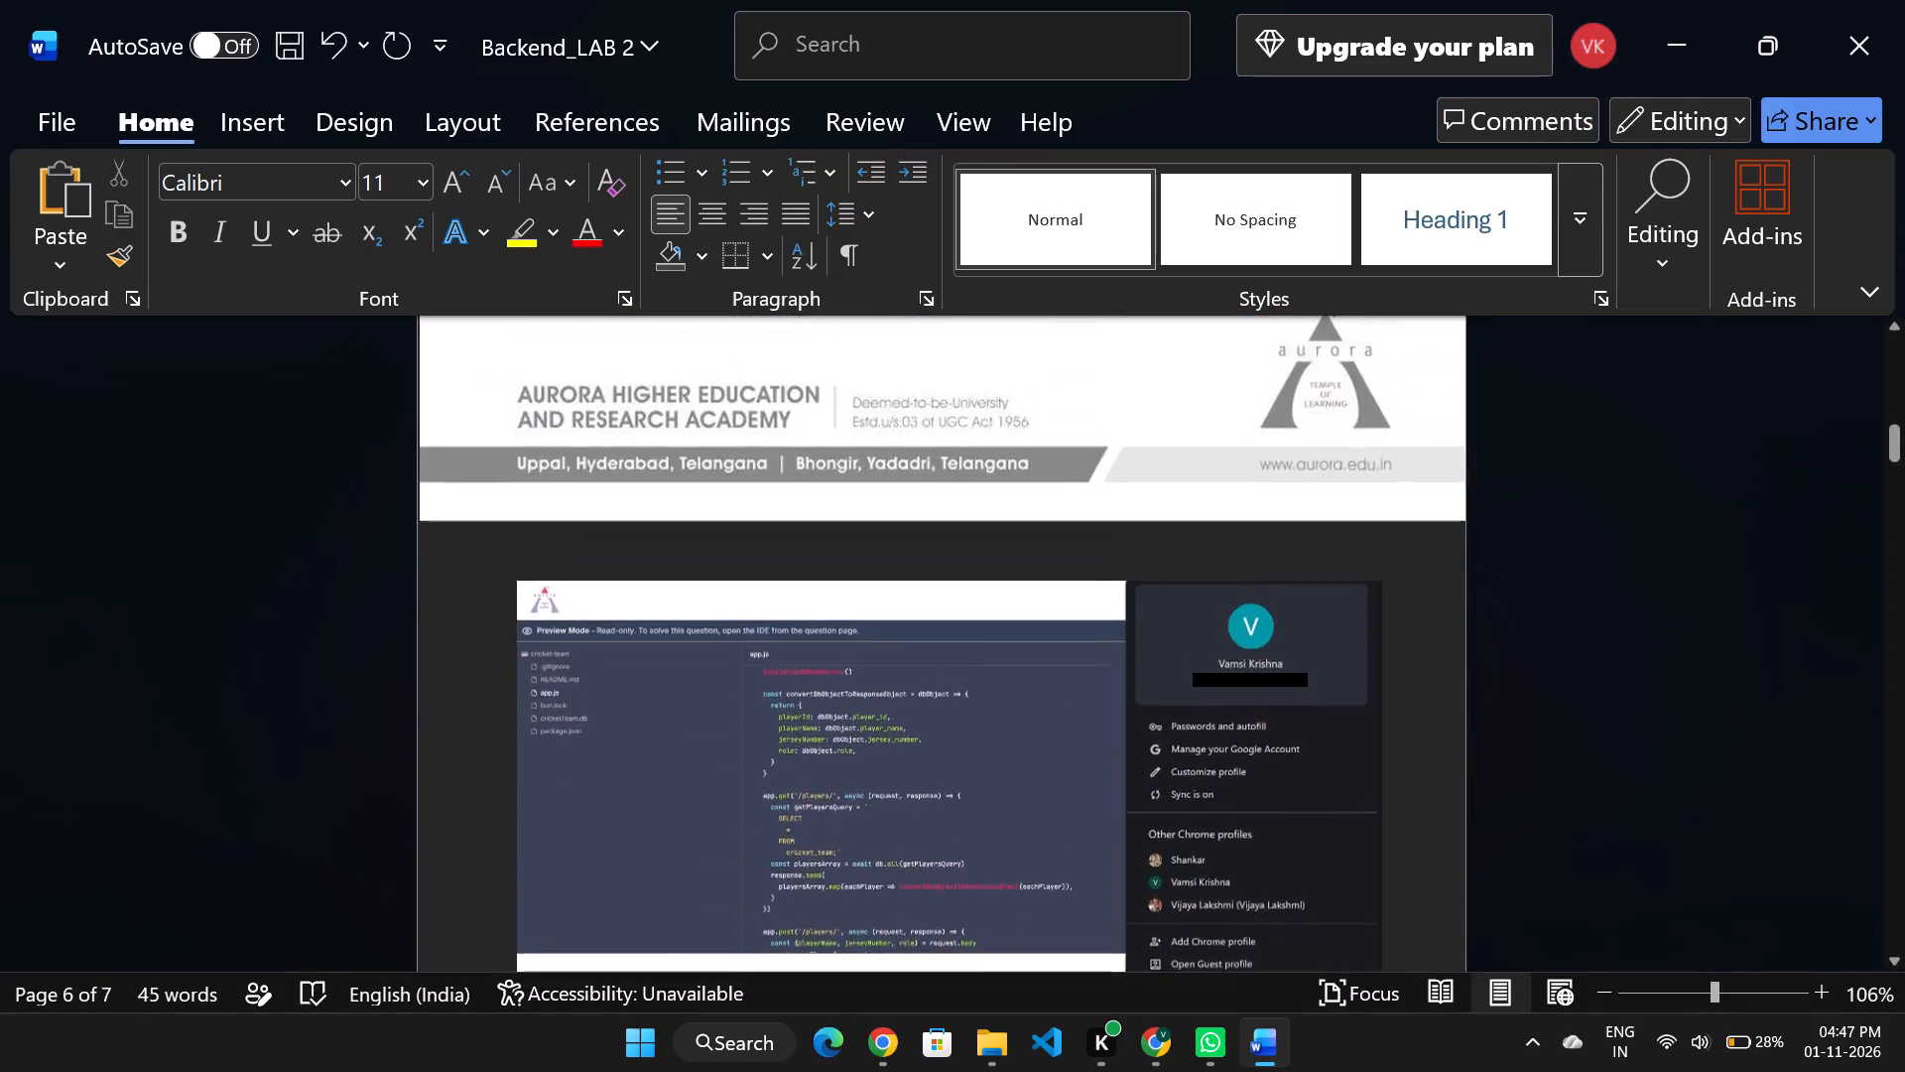
{"action": "scroll", "coordinate": [982, 602], "scroll_direction": "up", "scroll_amount": 16}
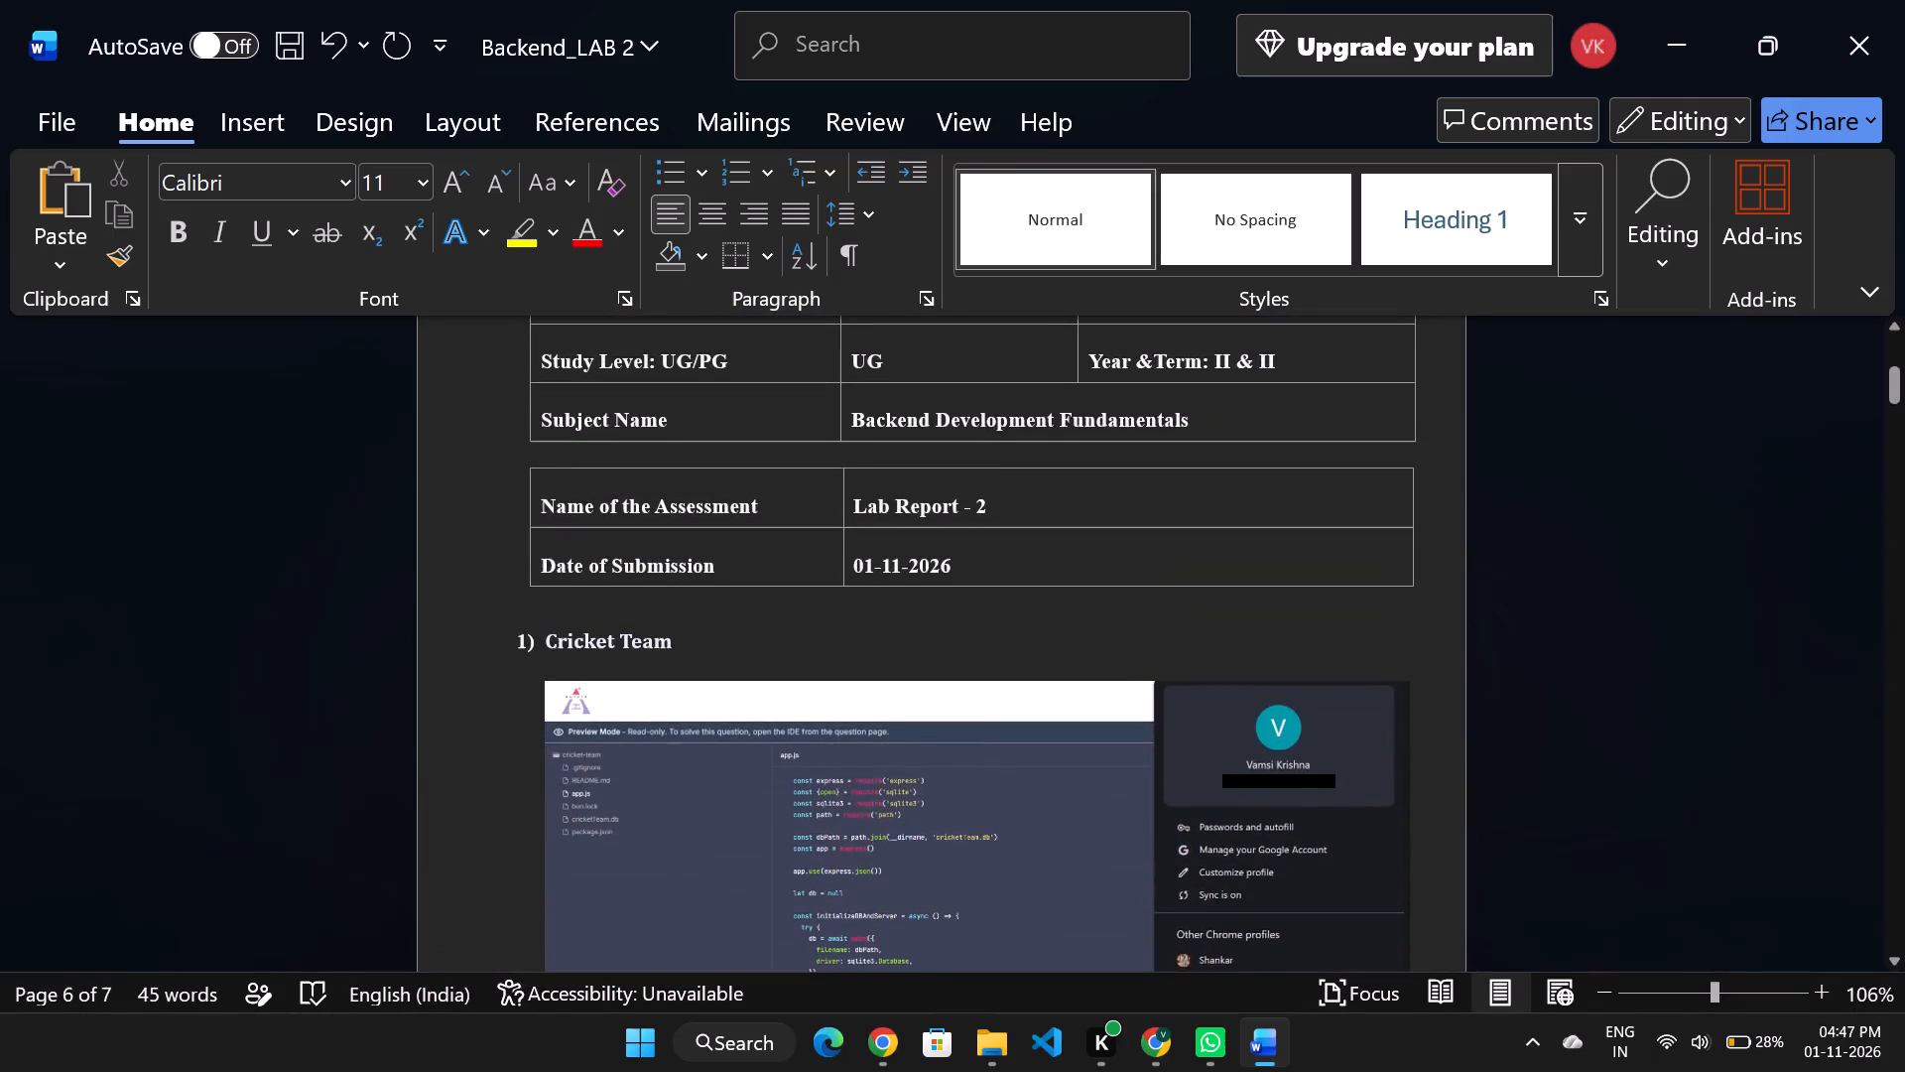
{"action": "scroll", "coordinate": [982, 602], "scroll_direction": "up", "scroll_amount": 4}
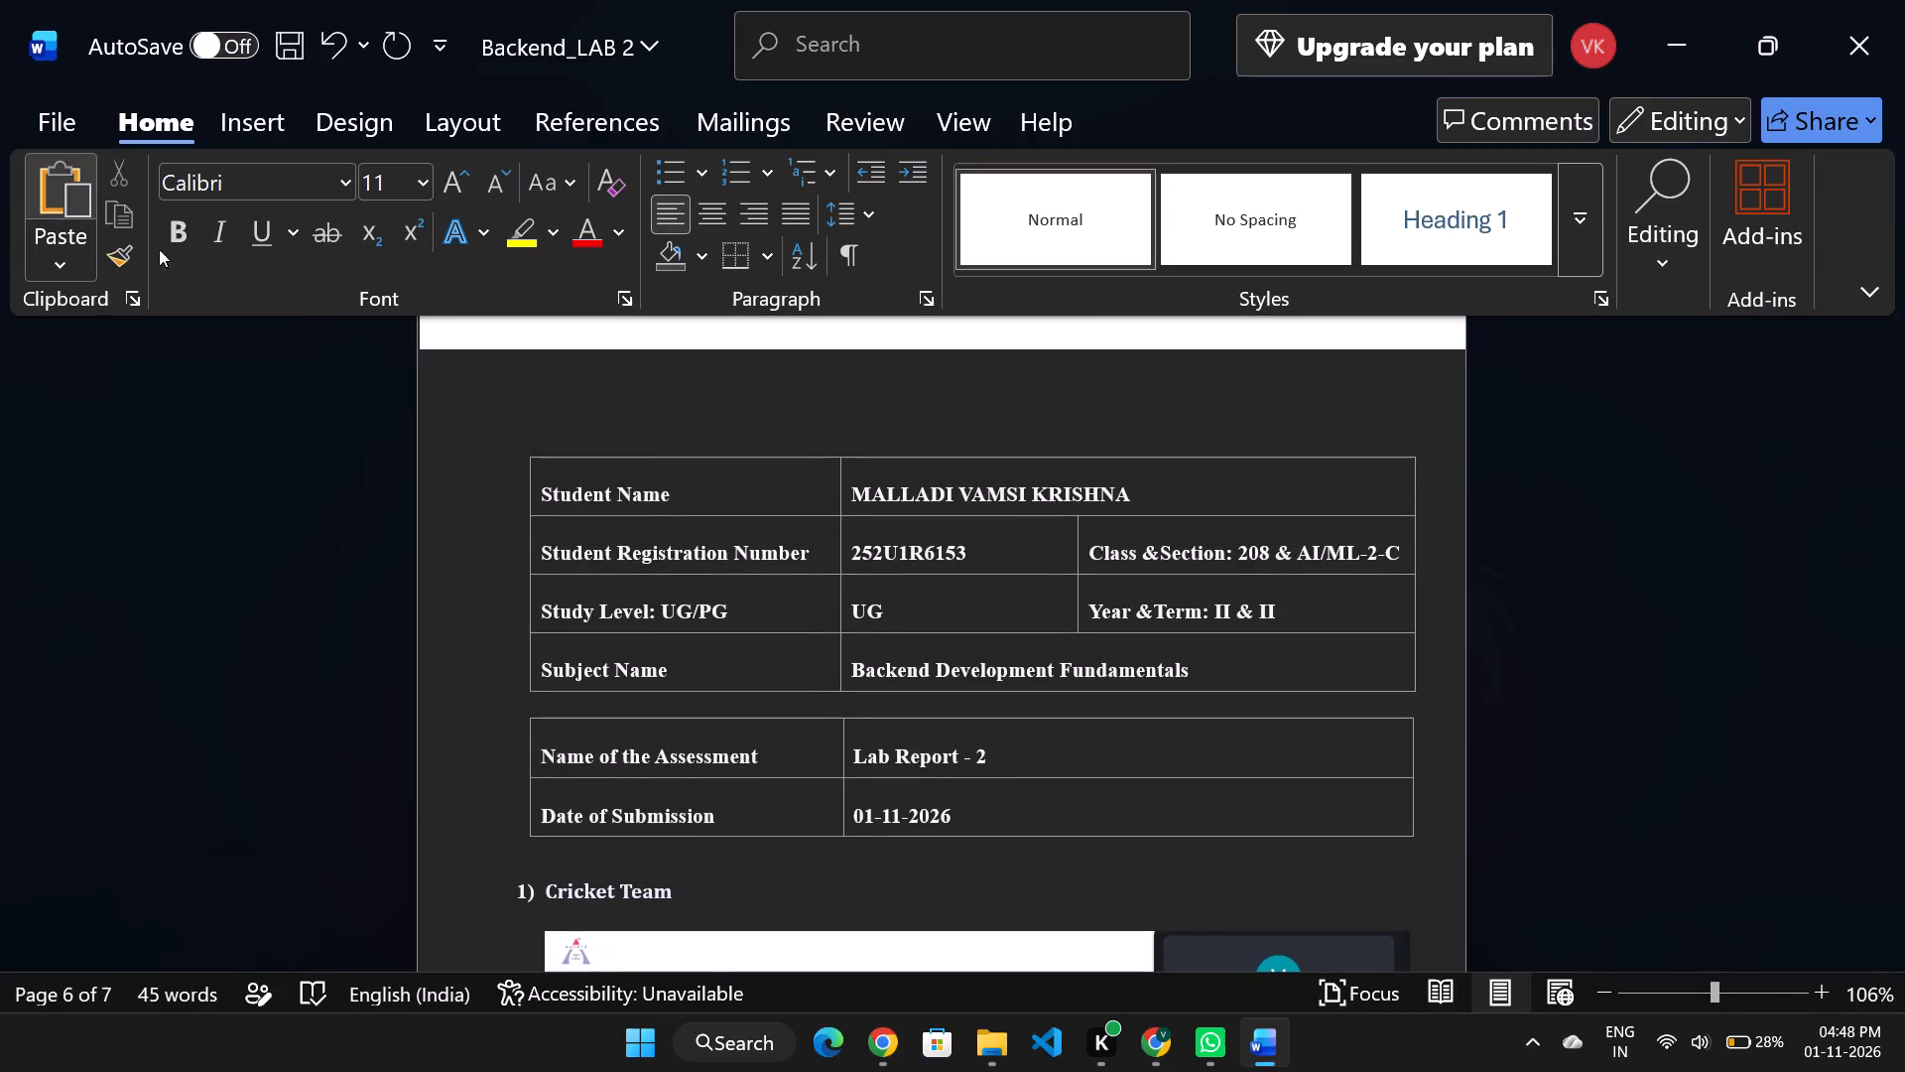
In Word's advanced options, turn on Do not compress images in file and set the default resolution to High fidelity.
{"action": "left_click", "coordinate": [86, 101]}
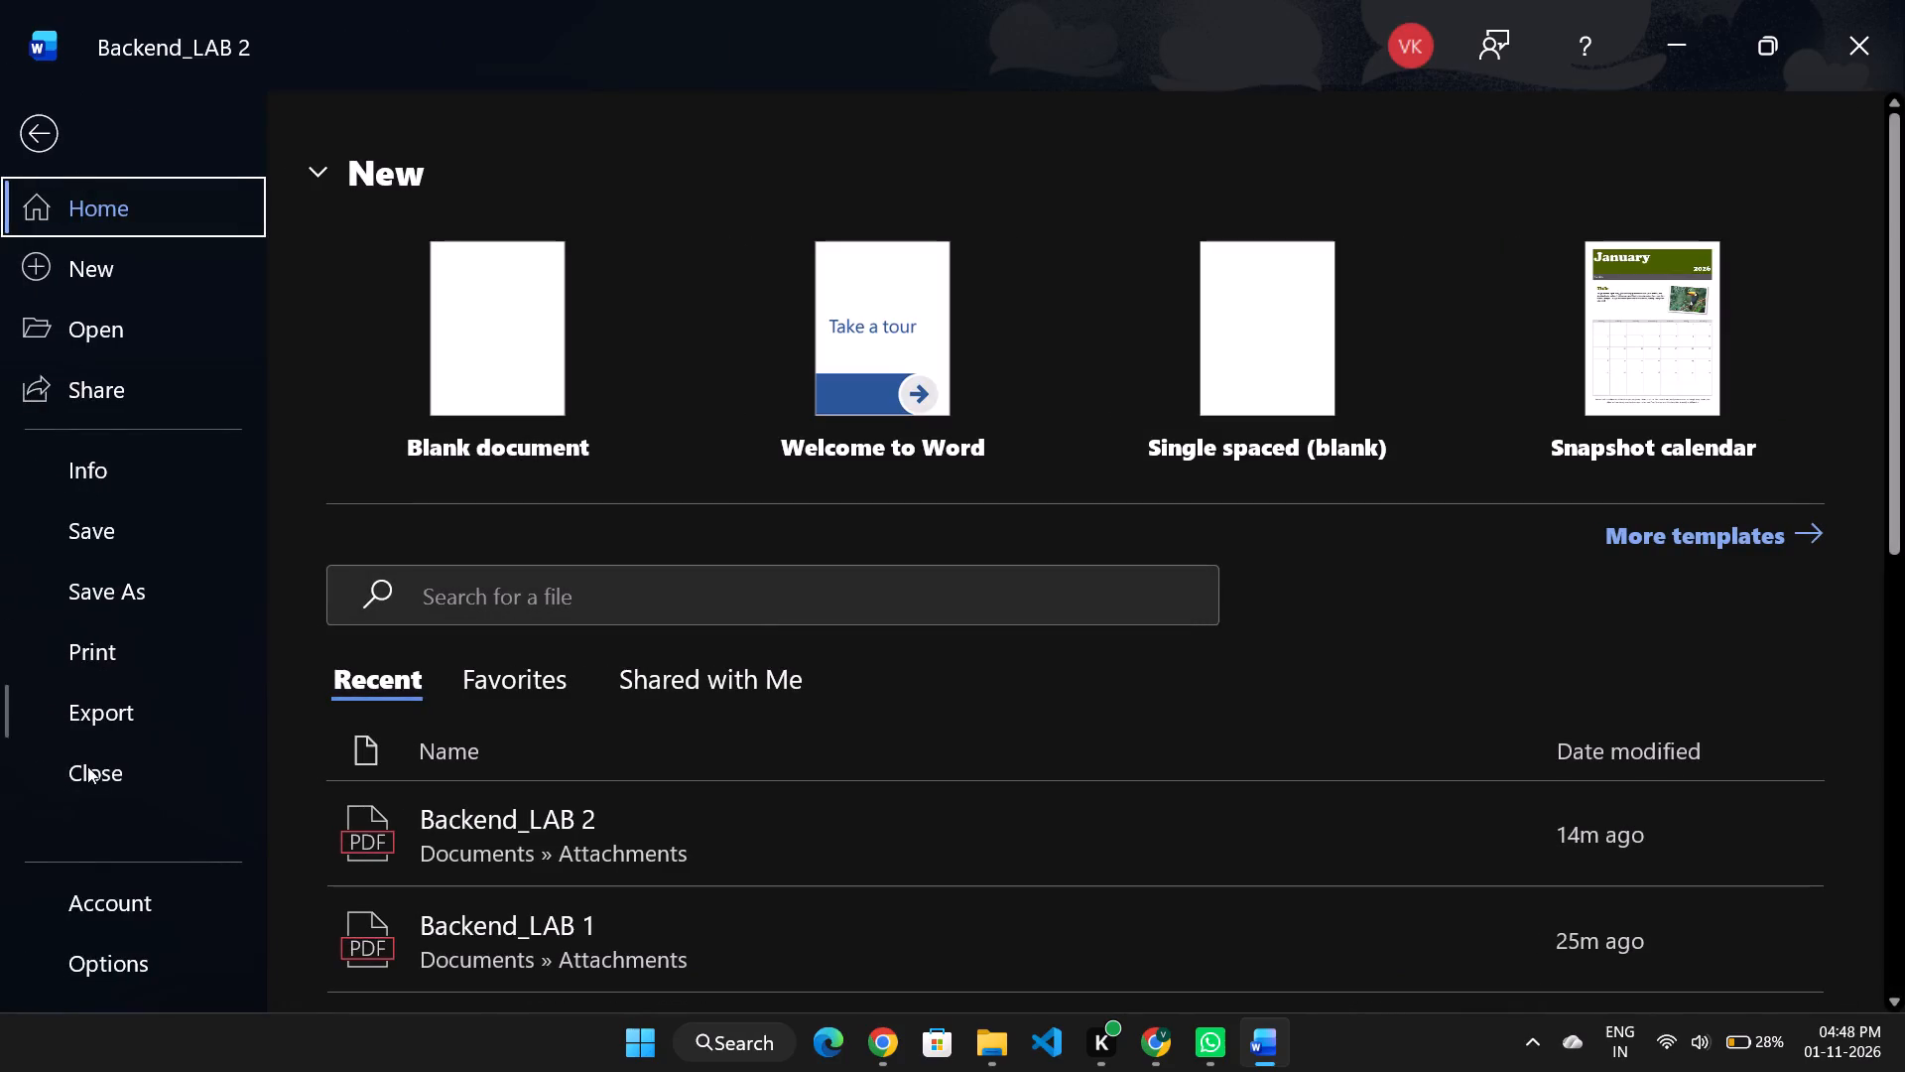
{"action": "left_click", "coordinate": [70, 981]}
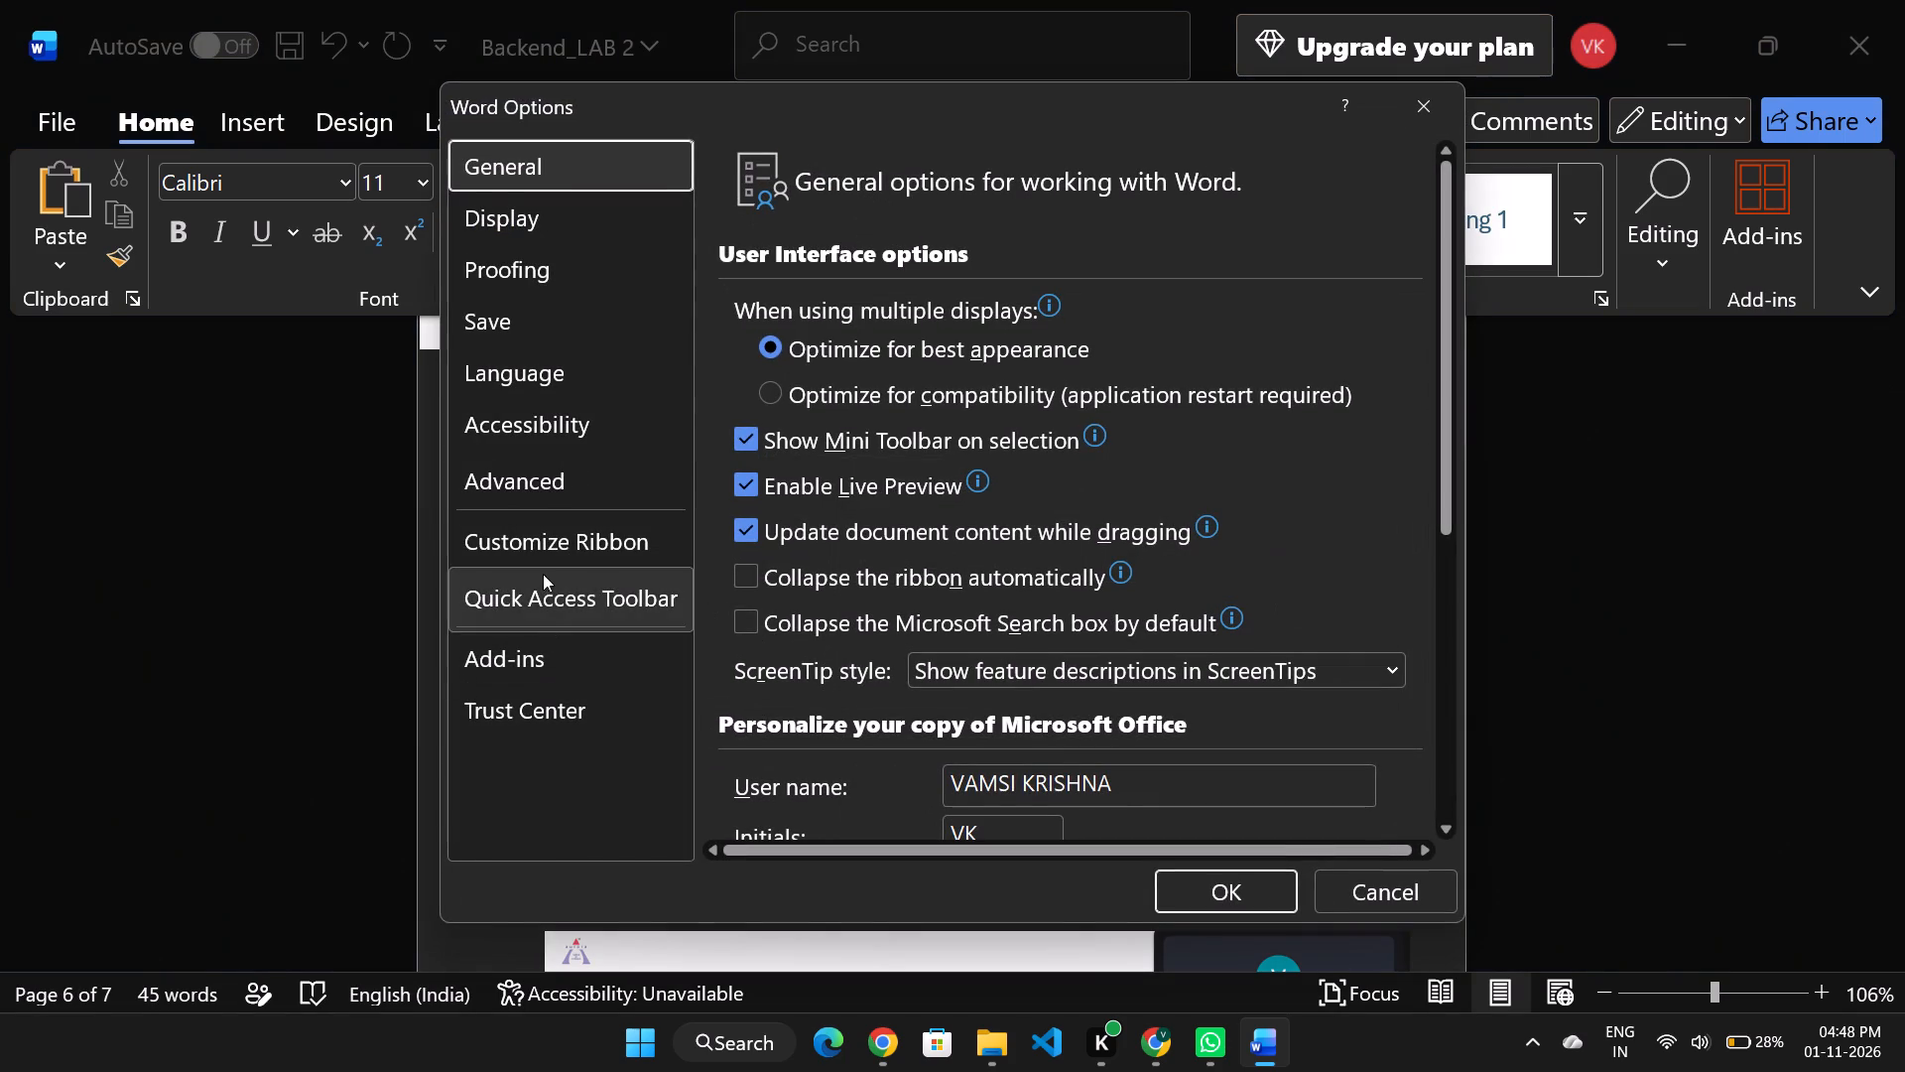
{"action": "left_click", "coordinate": [553, 485]}
{"action": "scroll", "coordinate": [946, 475], "scroll_direction": "down", "scroll_amount": 10}
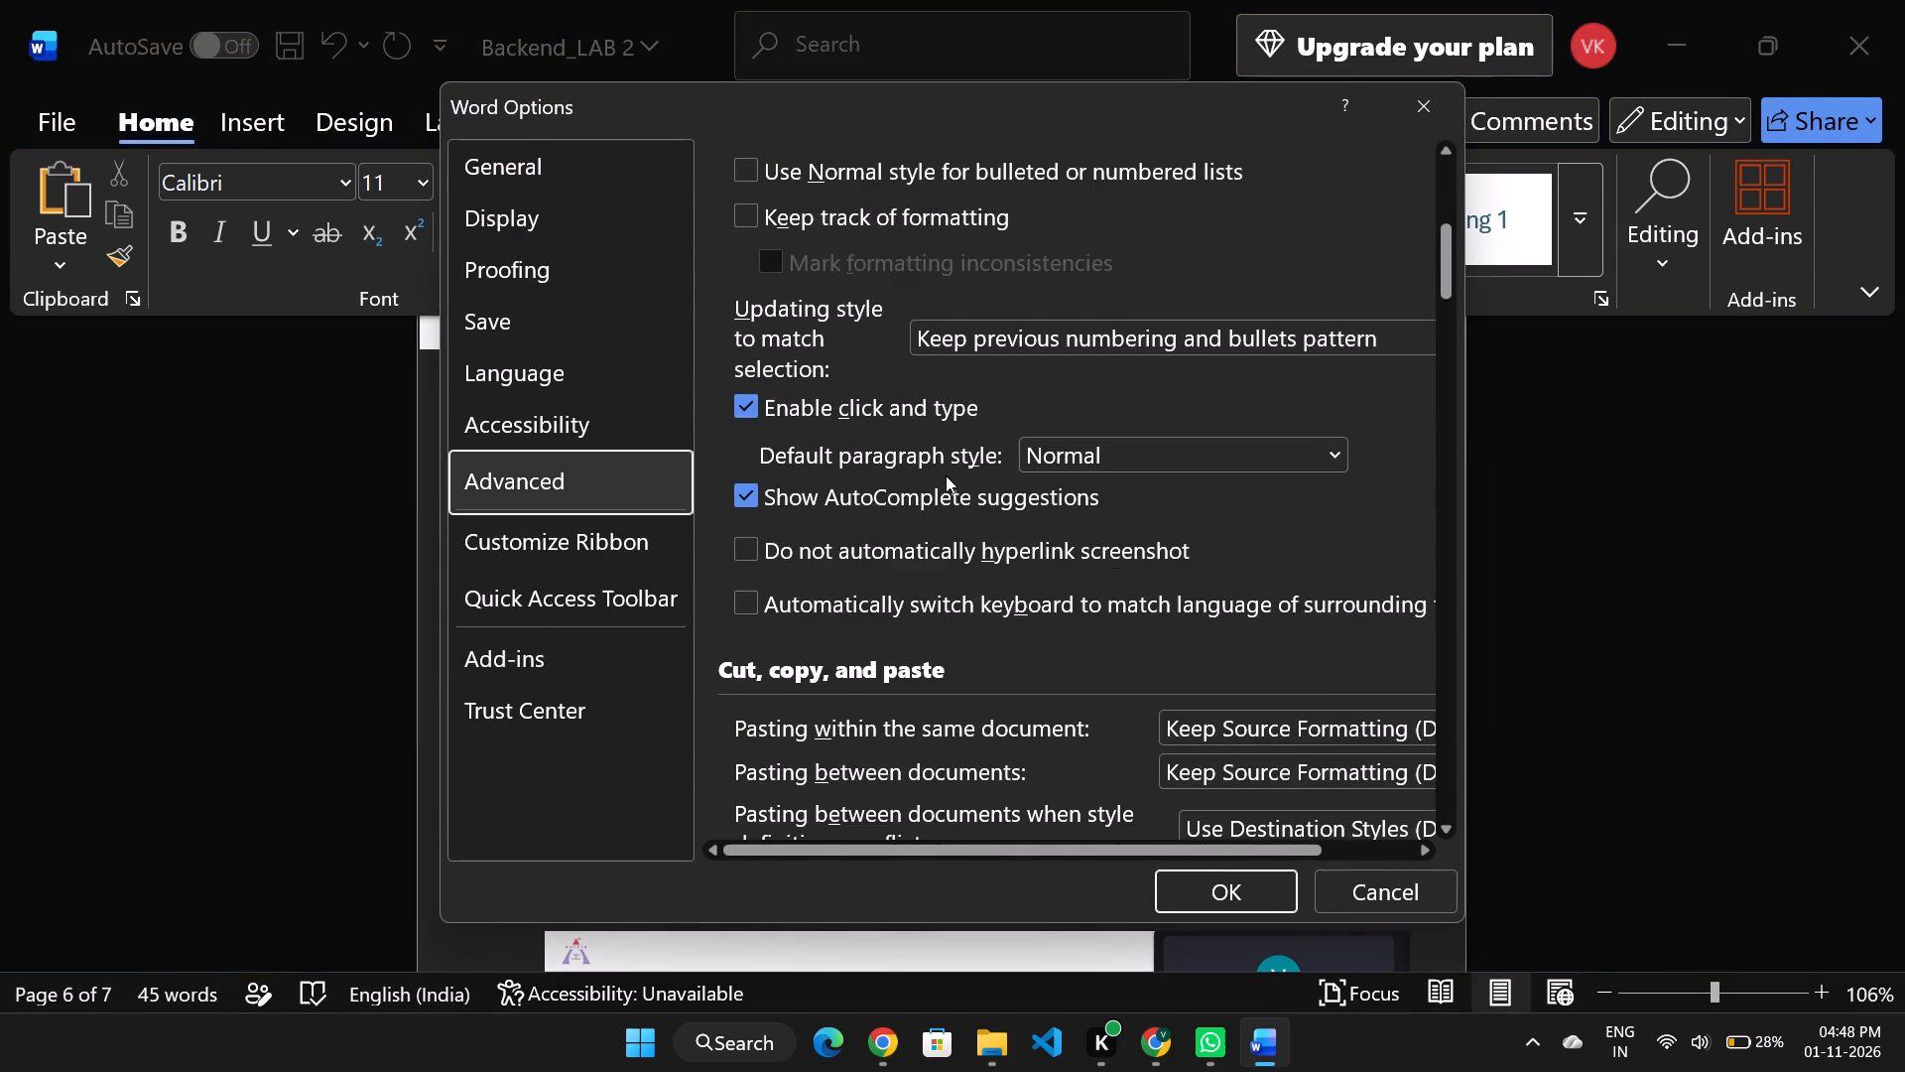
{"action": "scroll", "coordinate": [946, 475], "scroll_direction": "down", "scroll_amount": 12}
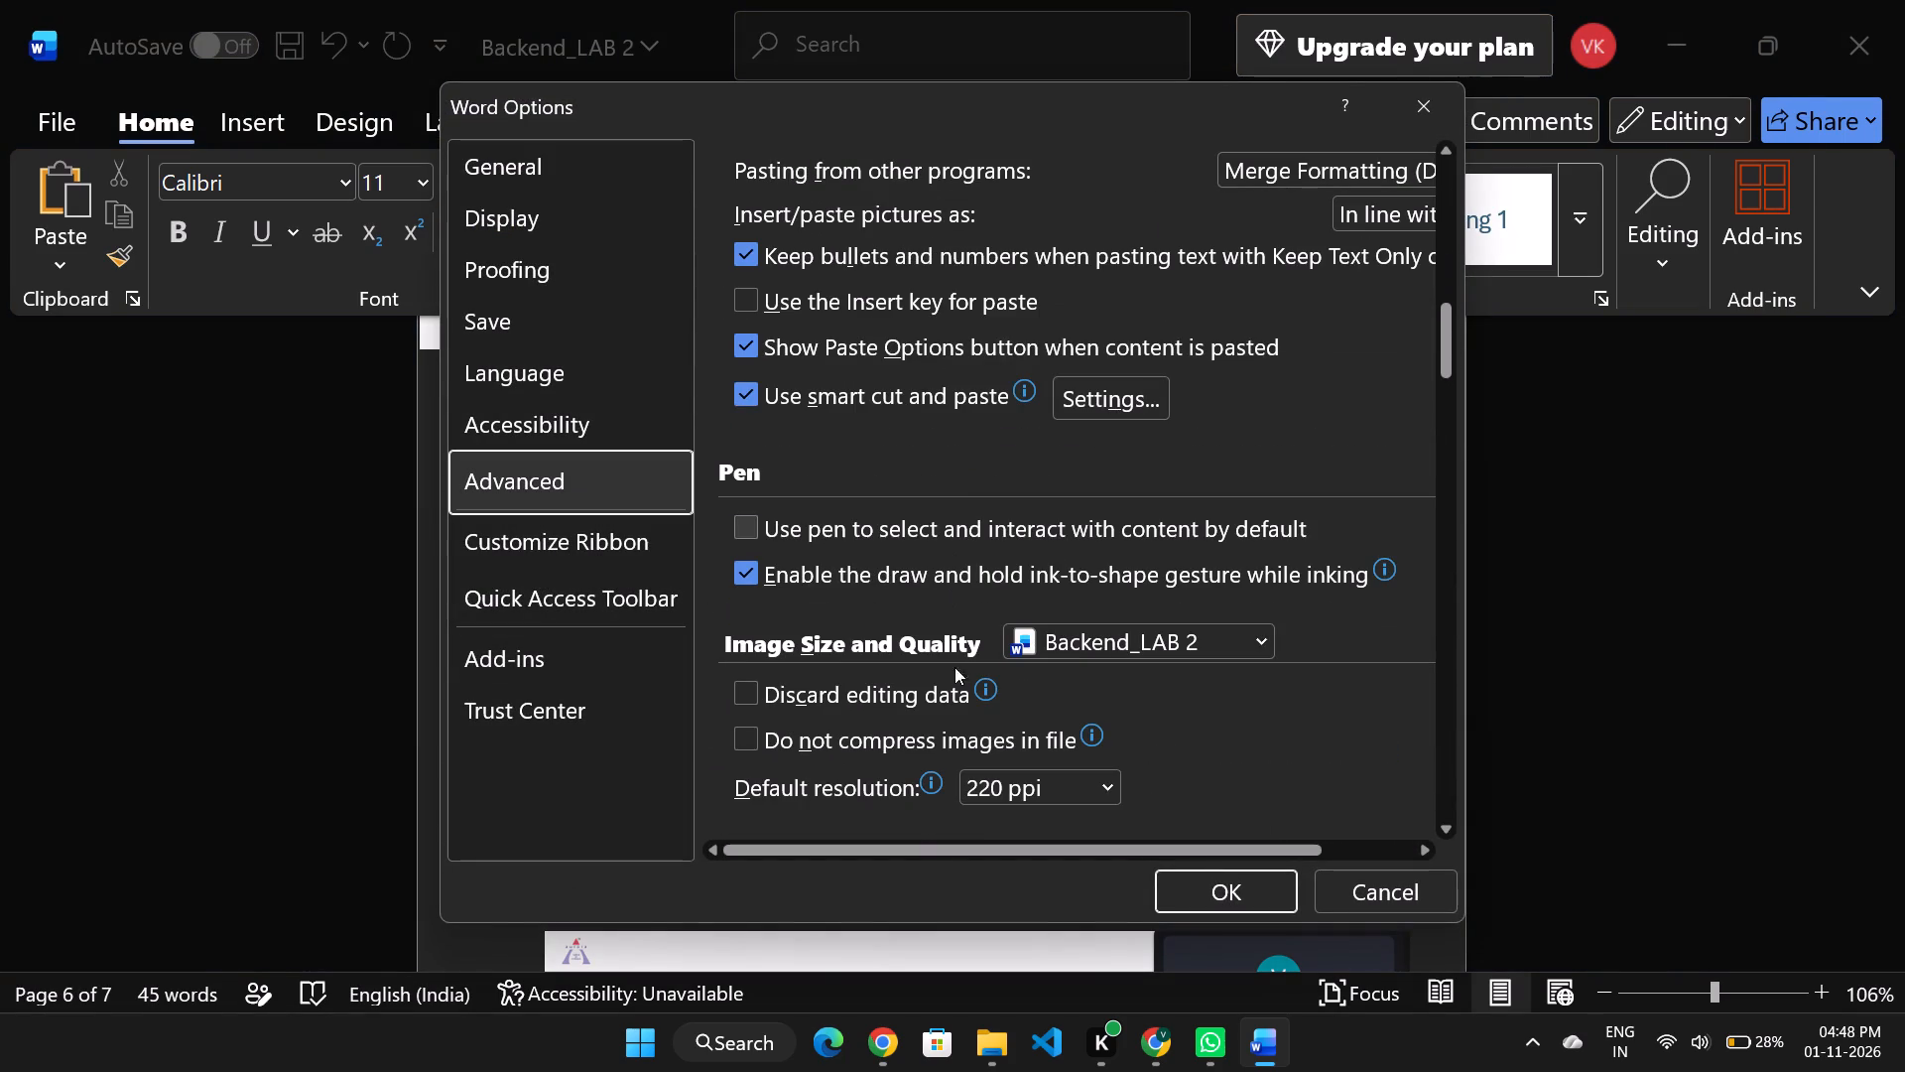
{"action": "left_click", "coordinate": [739, 740]}
{"action": "left_click", "coordinate": [1039, 785]}
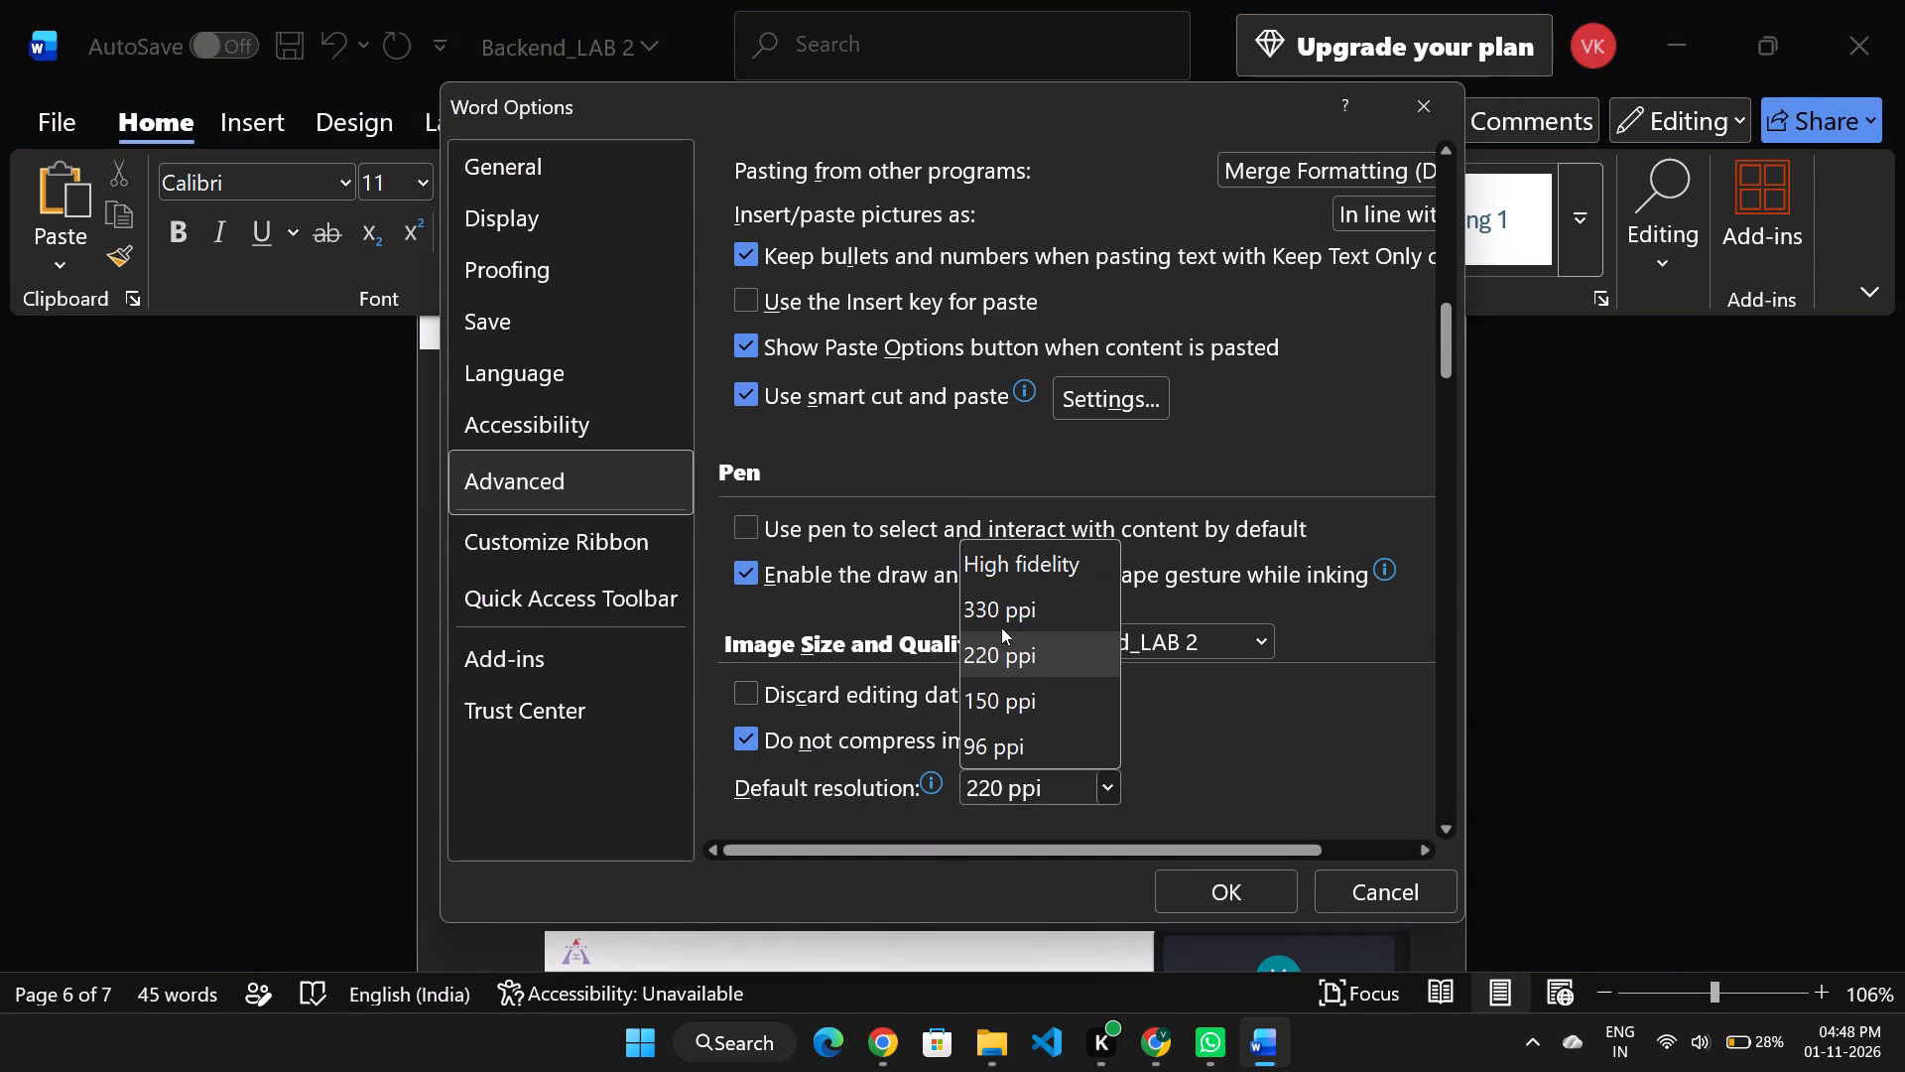
{"action": "left_click", "coordinate": [1040, 568]}
{"action": "left_click", "coordinate": [1206, 884]}
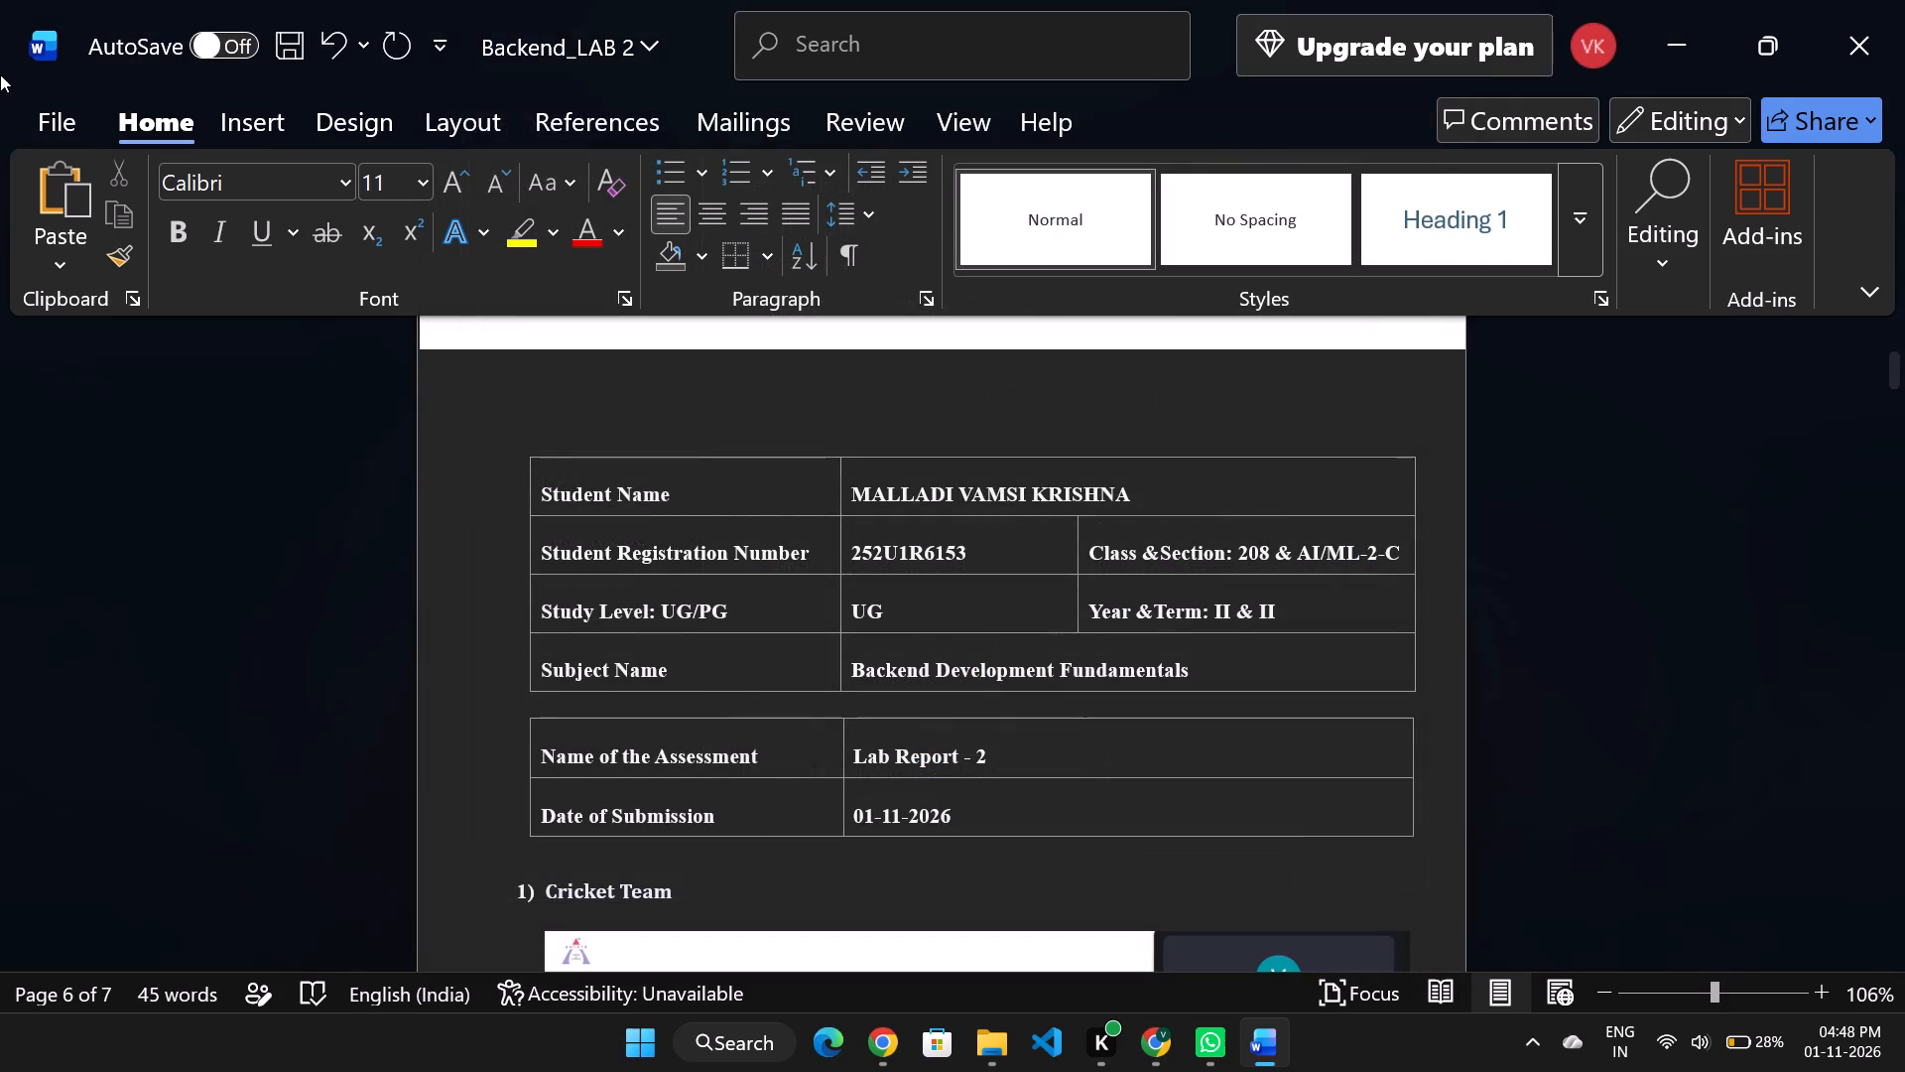
Reopen Word's options and change the user initials to M in the general settings.
{"action": "left_click", "coordinate": [72, 135]}
{"action": "left_click", "coordinate": [36, 954]}
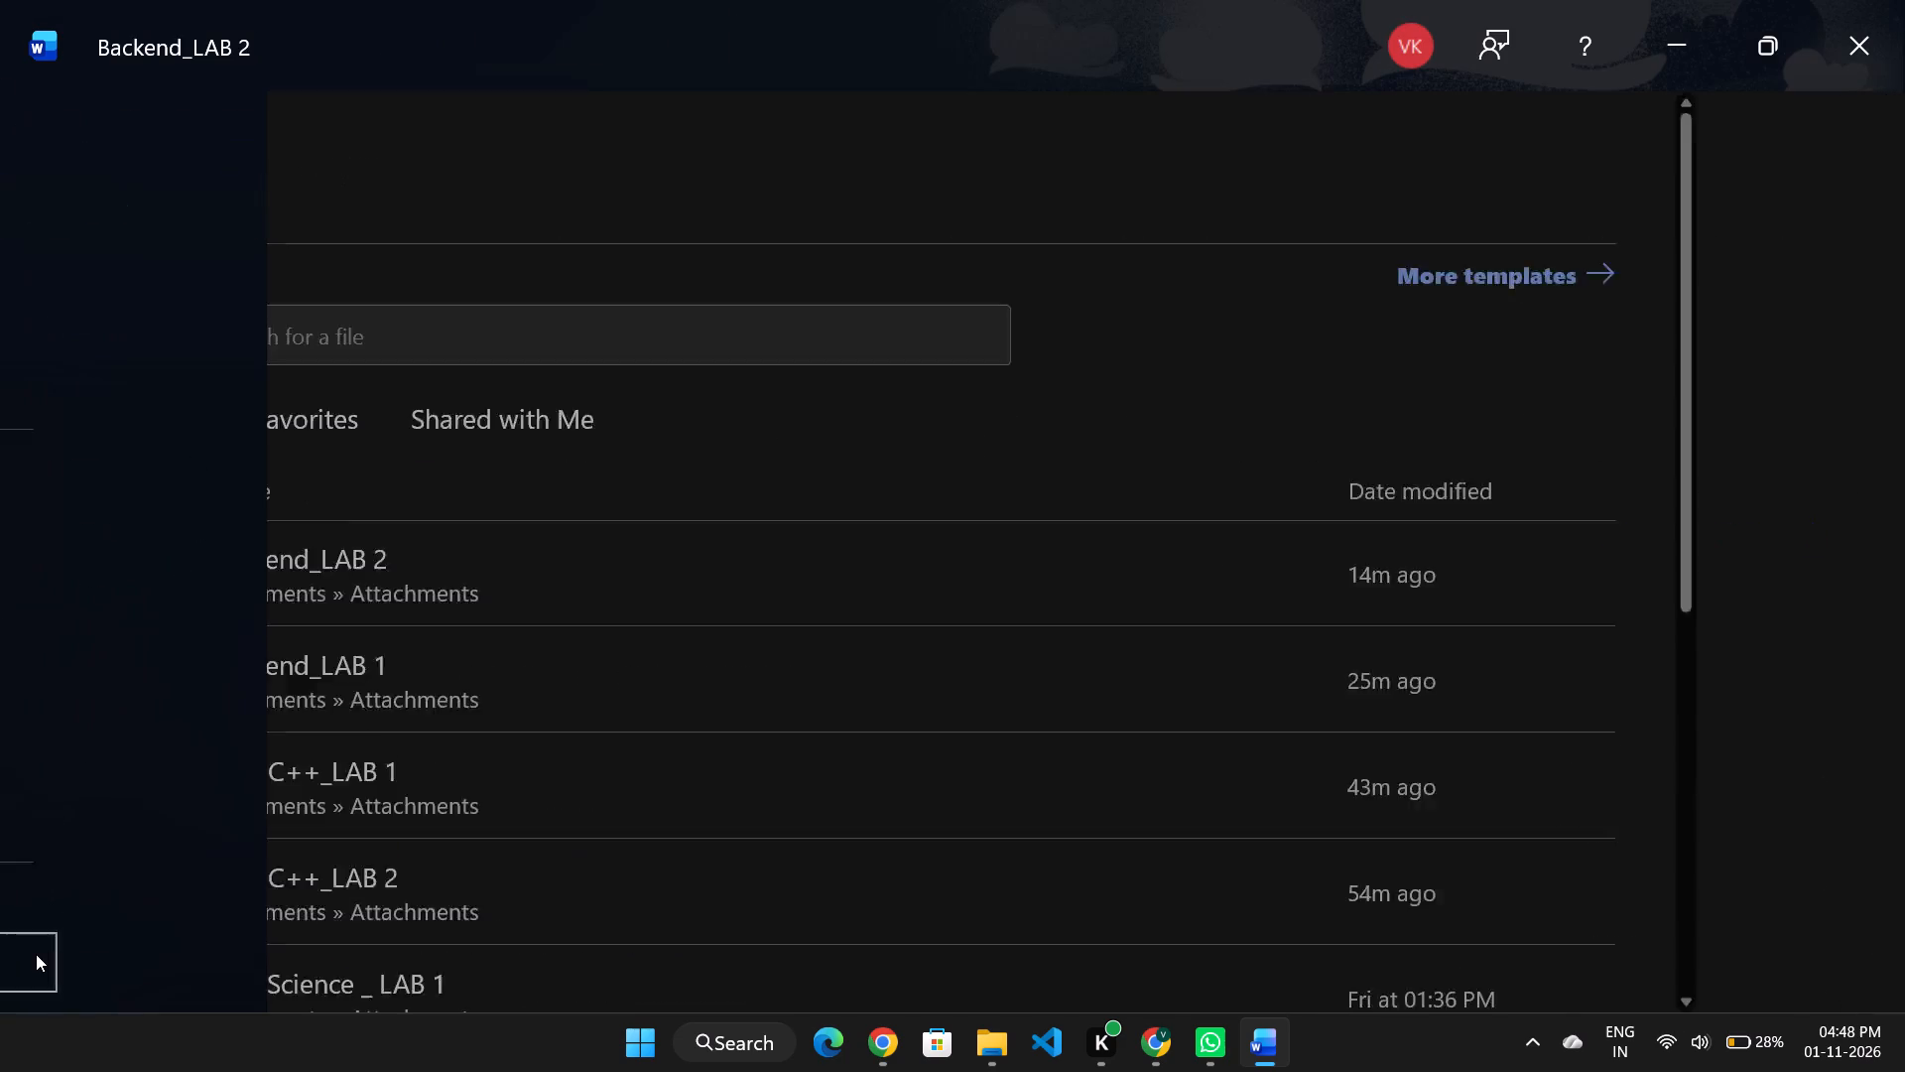
{"action": "scroll", "coordinate": [1078, 713], "scroll_direction": "down", "scroll_amount": 11}
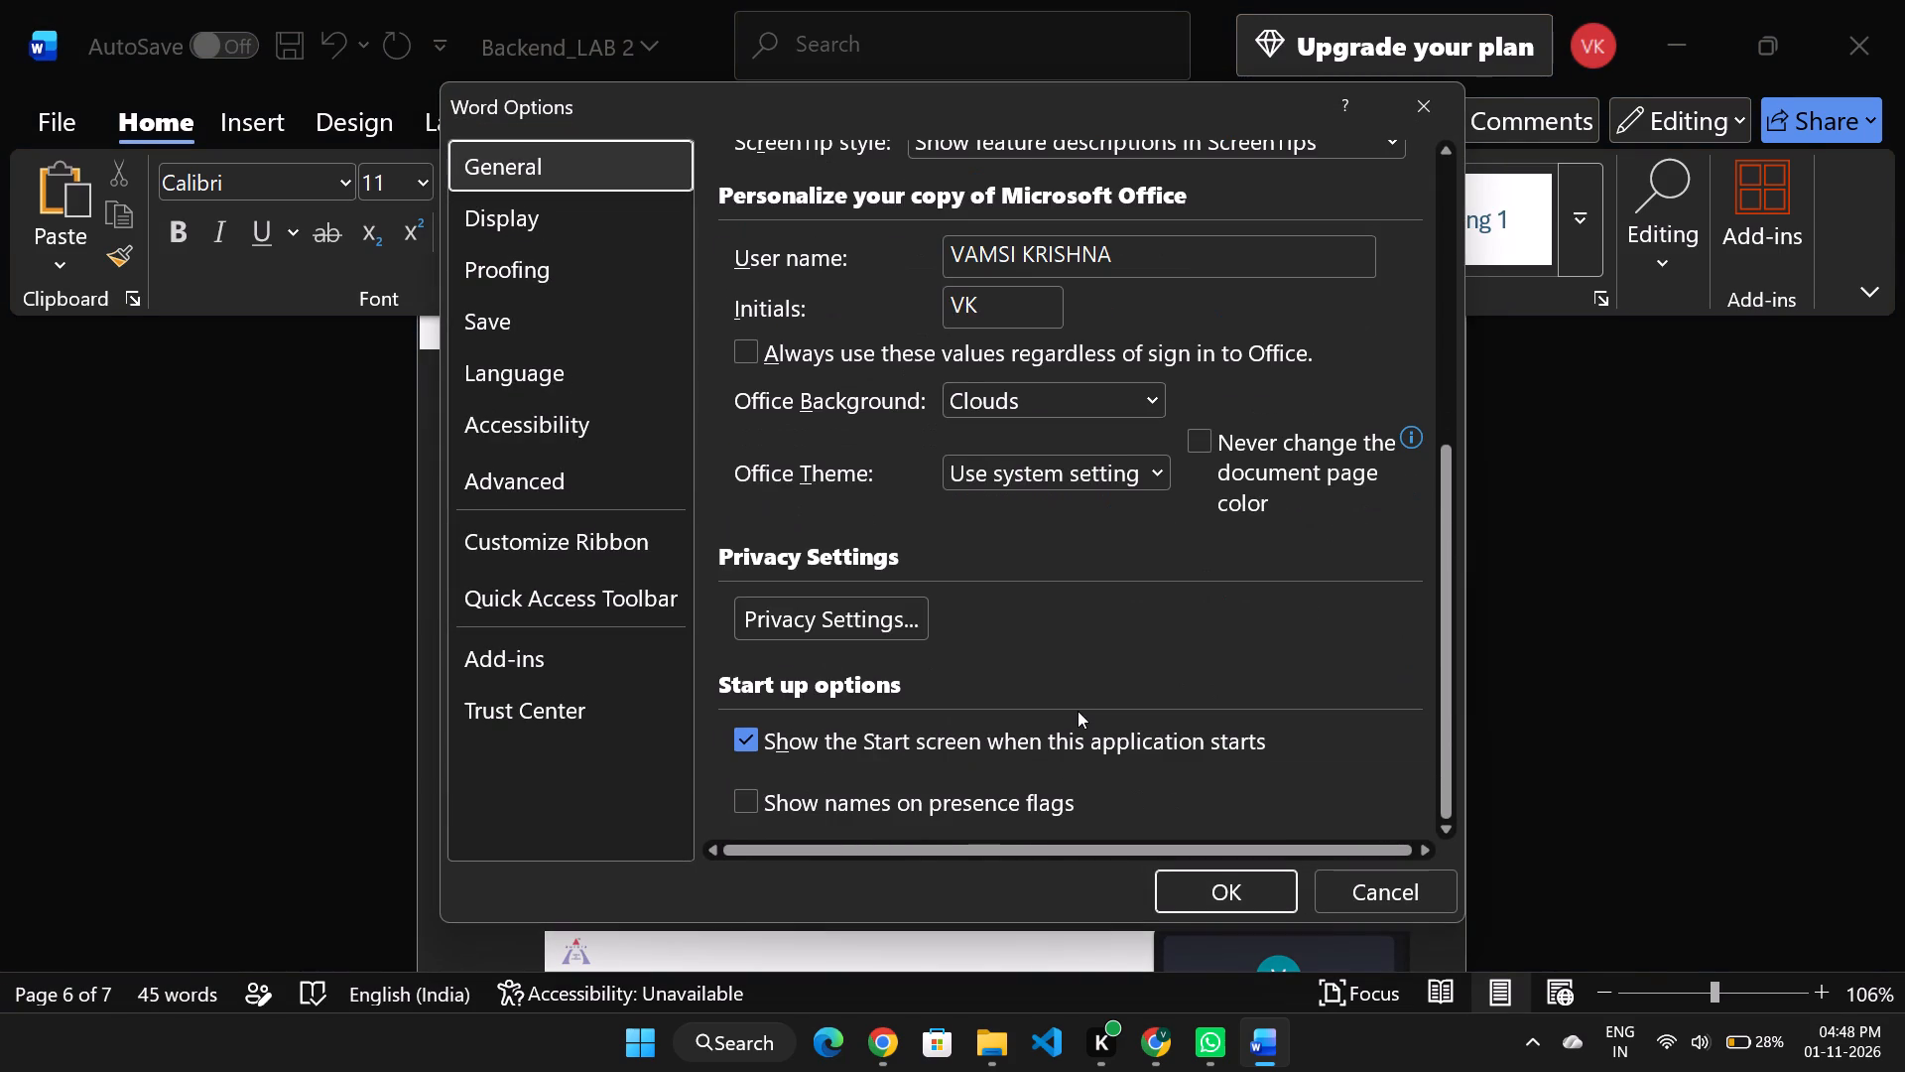
{"action": "scroll", "coordinate": [1078, 711], "scroll_direction": "down", "scroll_amount": 5}
{"action": "scroll", "coordinate": [1073, 647], "scroll_direction": "up", "scroll_amount": 2}
{"action": "scroll", "coordinate": [1073, 647], "scroll_direction": "down", "scroll_amount": 3}
{"action": "left_click", "coordinate": [992, 307]}
{"action": "key", "text": "BackSpace"}
{"action": "key", "text": "BackSpace"}
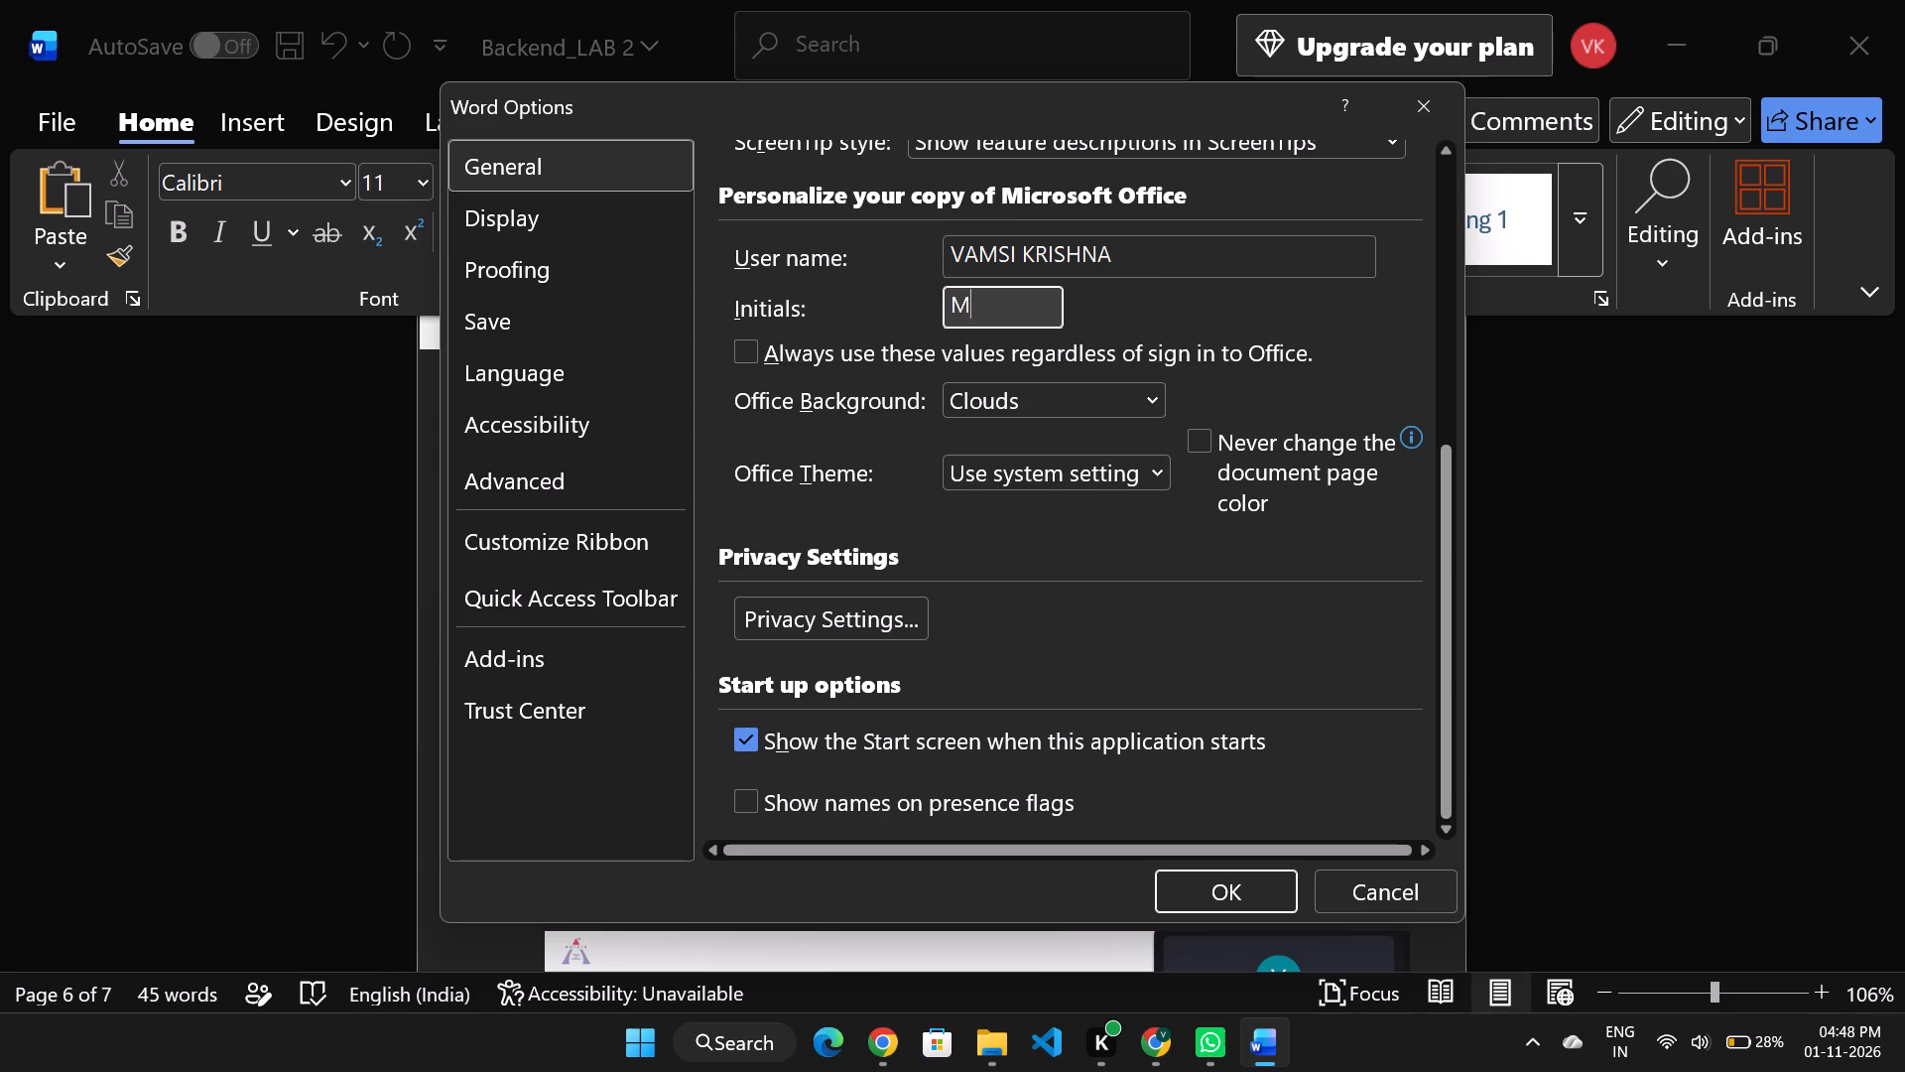
{"action": "scroll", "coordinate": [1116, 679], "scroll_direction": "down", "scroll_amount": 5}
{"action": "scroll", "coordinate": [1116, 679], "scroll_direction": "up", "scroll_amount": 4}
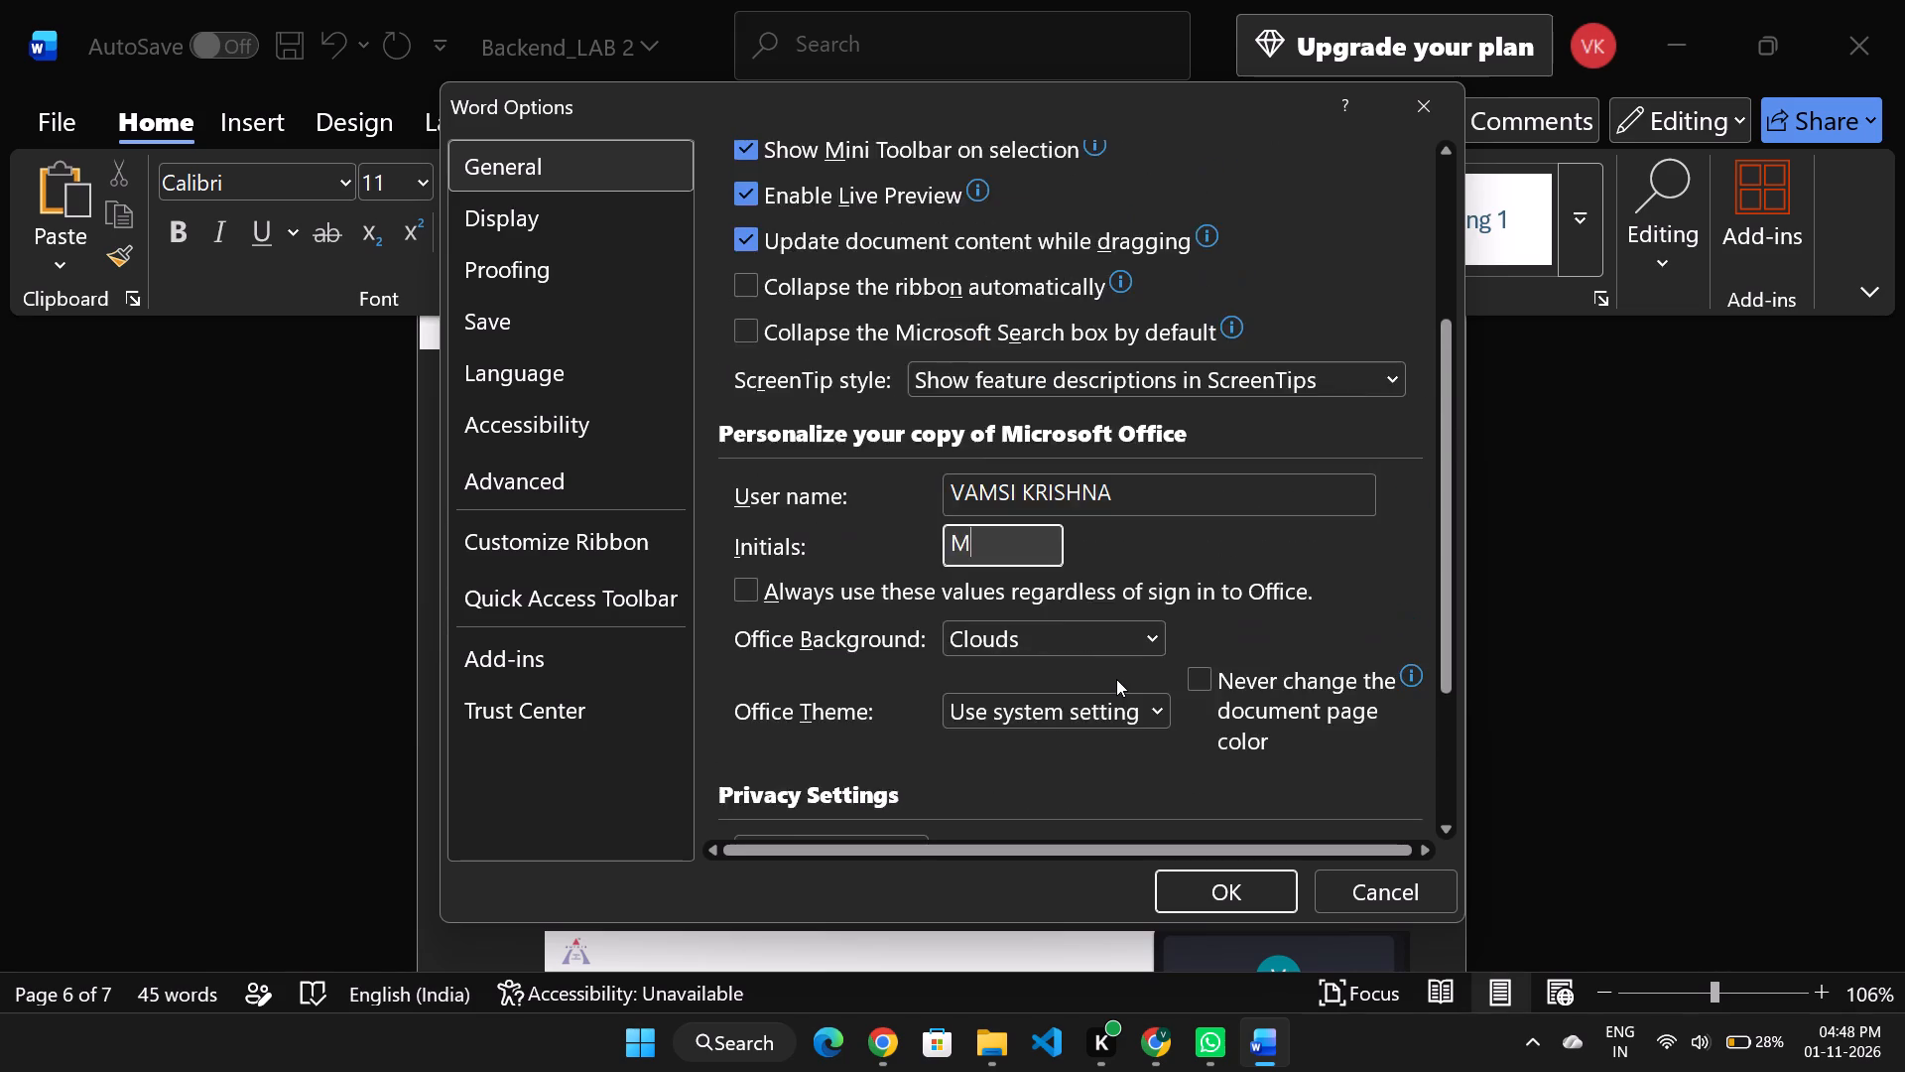
{"action": "scroll", "coordinate": [1116, 679], "scroll_direction": "up", "scroll_amount": 8}
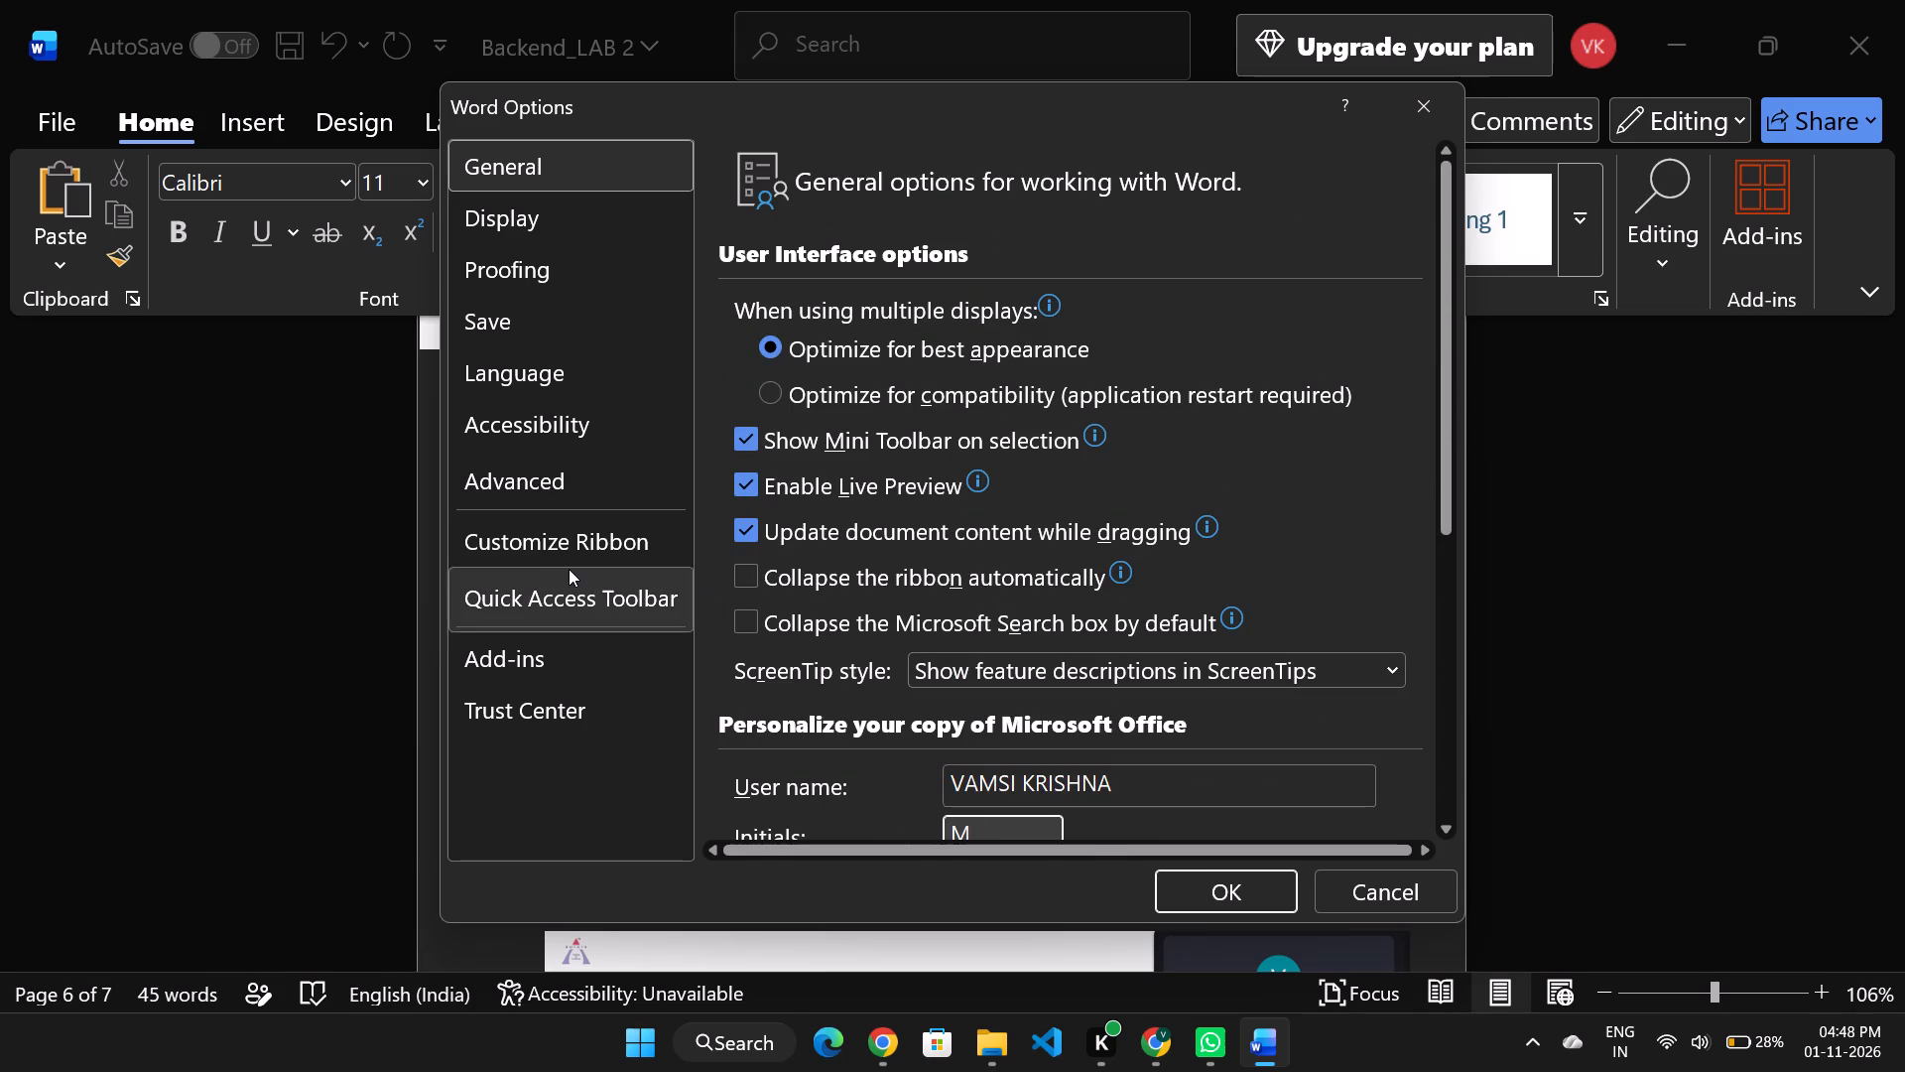
Check the Image Size and Quality settings for Backend_LAB 2 in the advanced options, and accept the options.
{"action": "left_click", "coordinate": [588, 493]}
{"action": "scroll", "coordinate": [1021, 532], "scroll_direction": "down", "scroll_amount": 2}
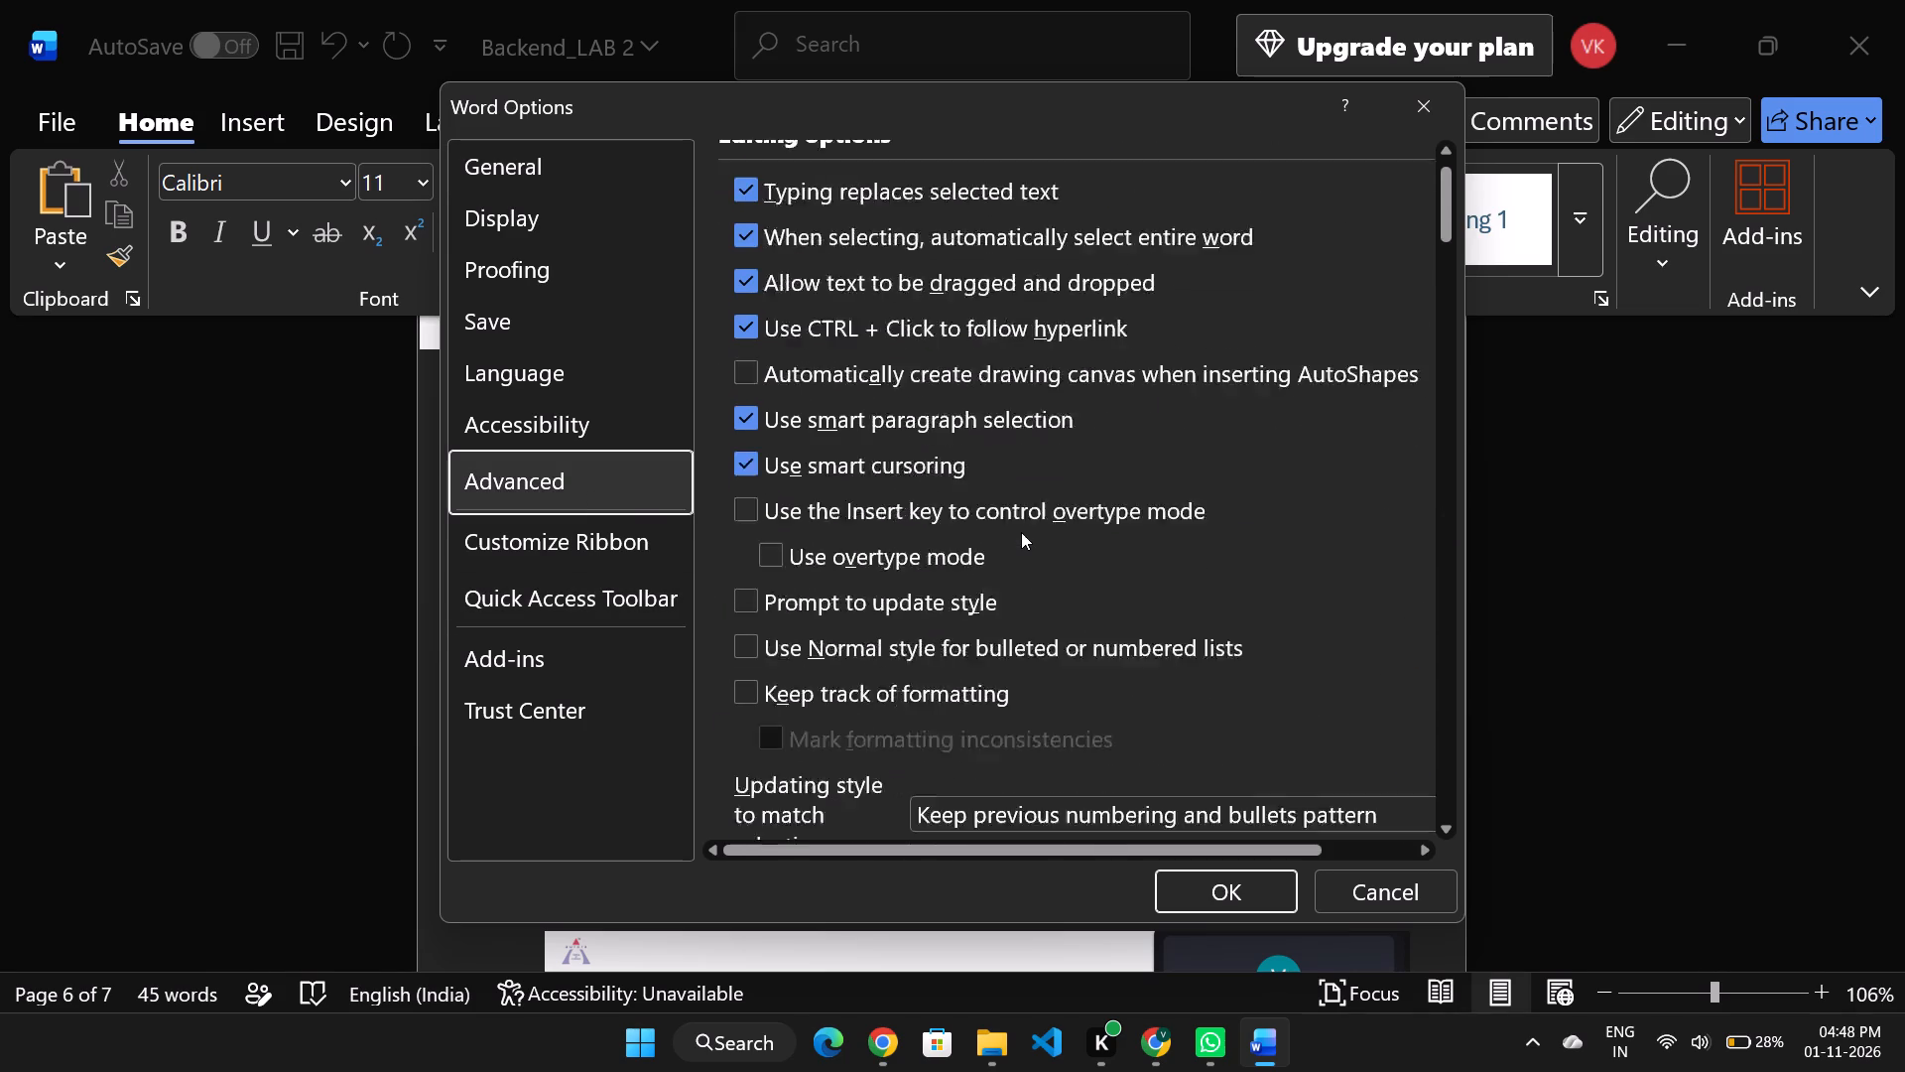
{"action": "scroll", "coordinate": [1021, 532], "scroll_direction": "down", "scroll_amount": 13}
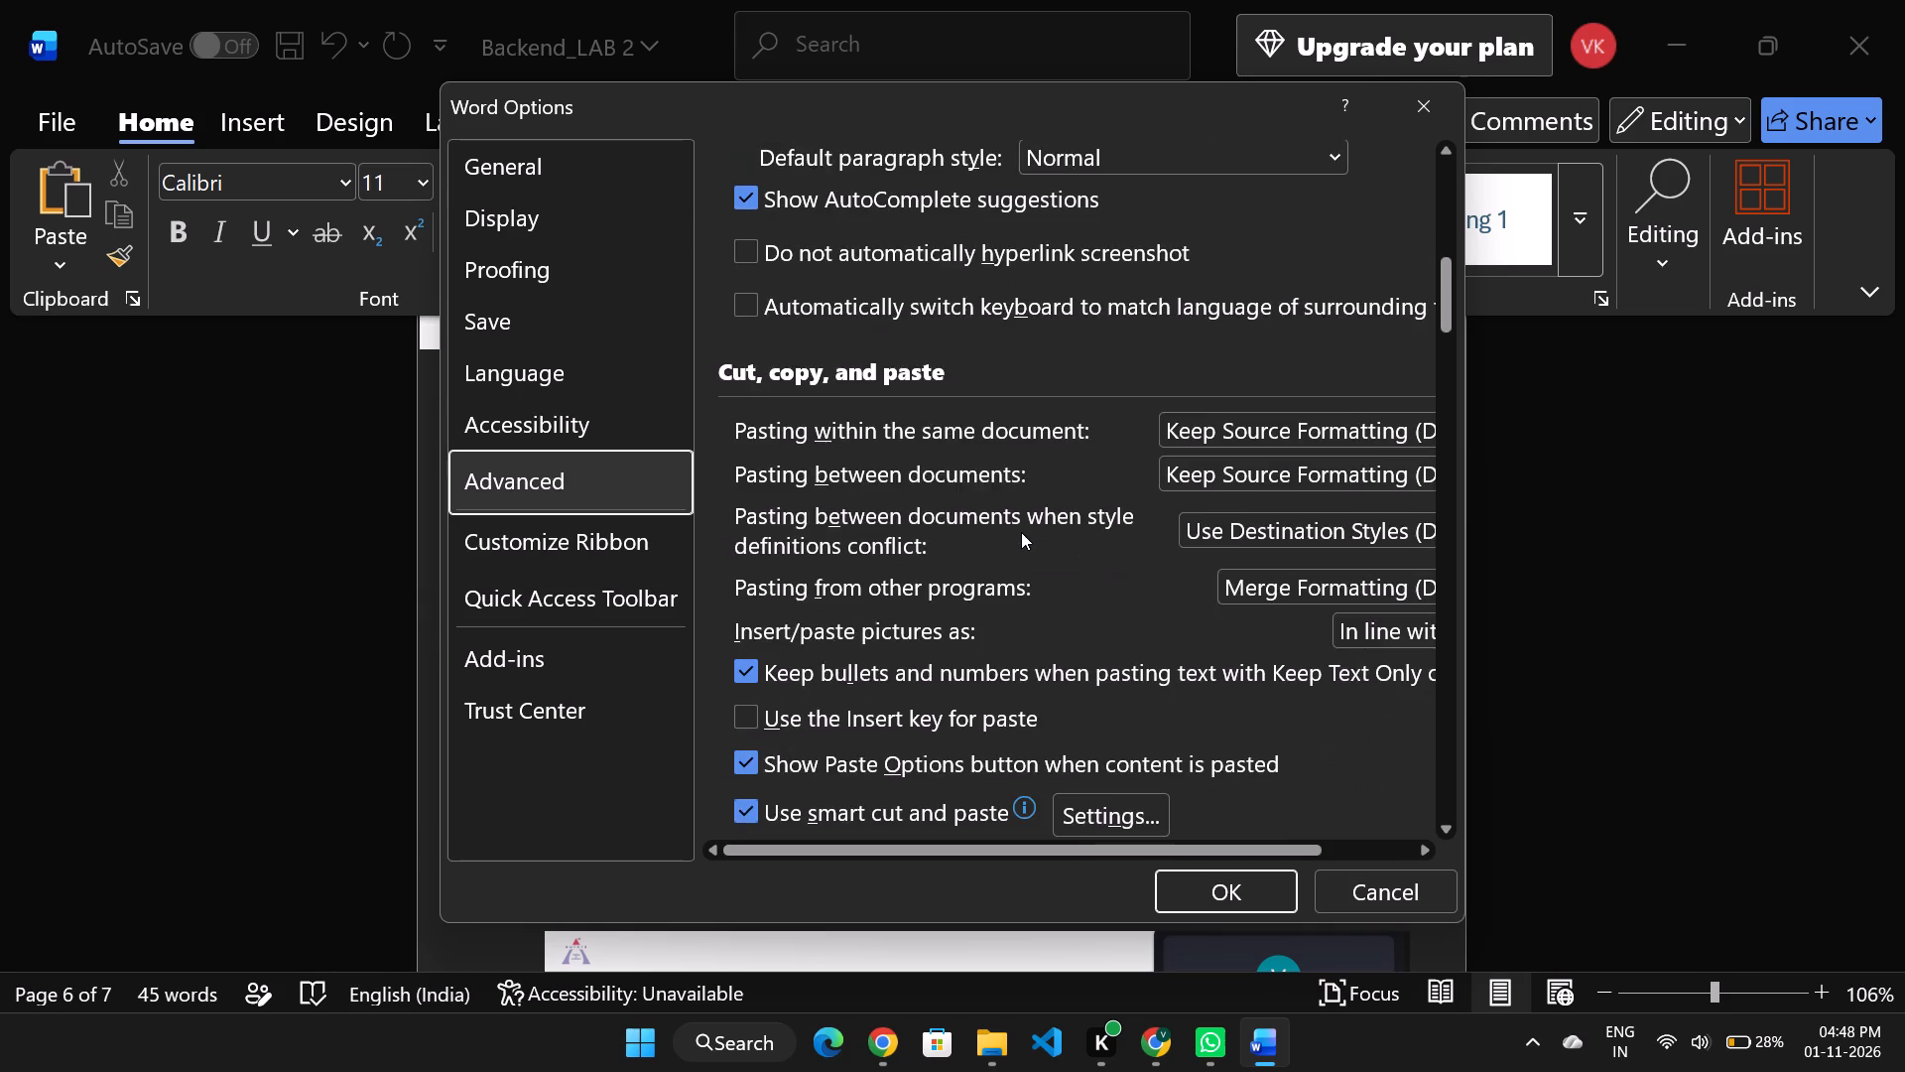
{"action": "scroll", "coordinate": [1021, 532], "scroll_direction": "down", "scroll_amount": 7}
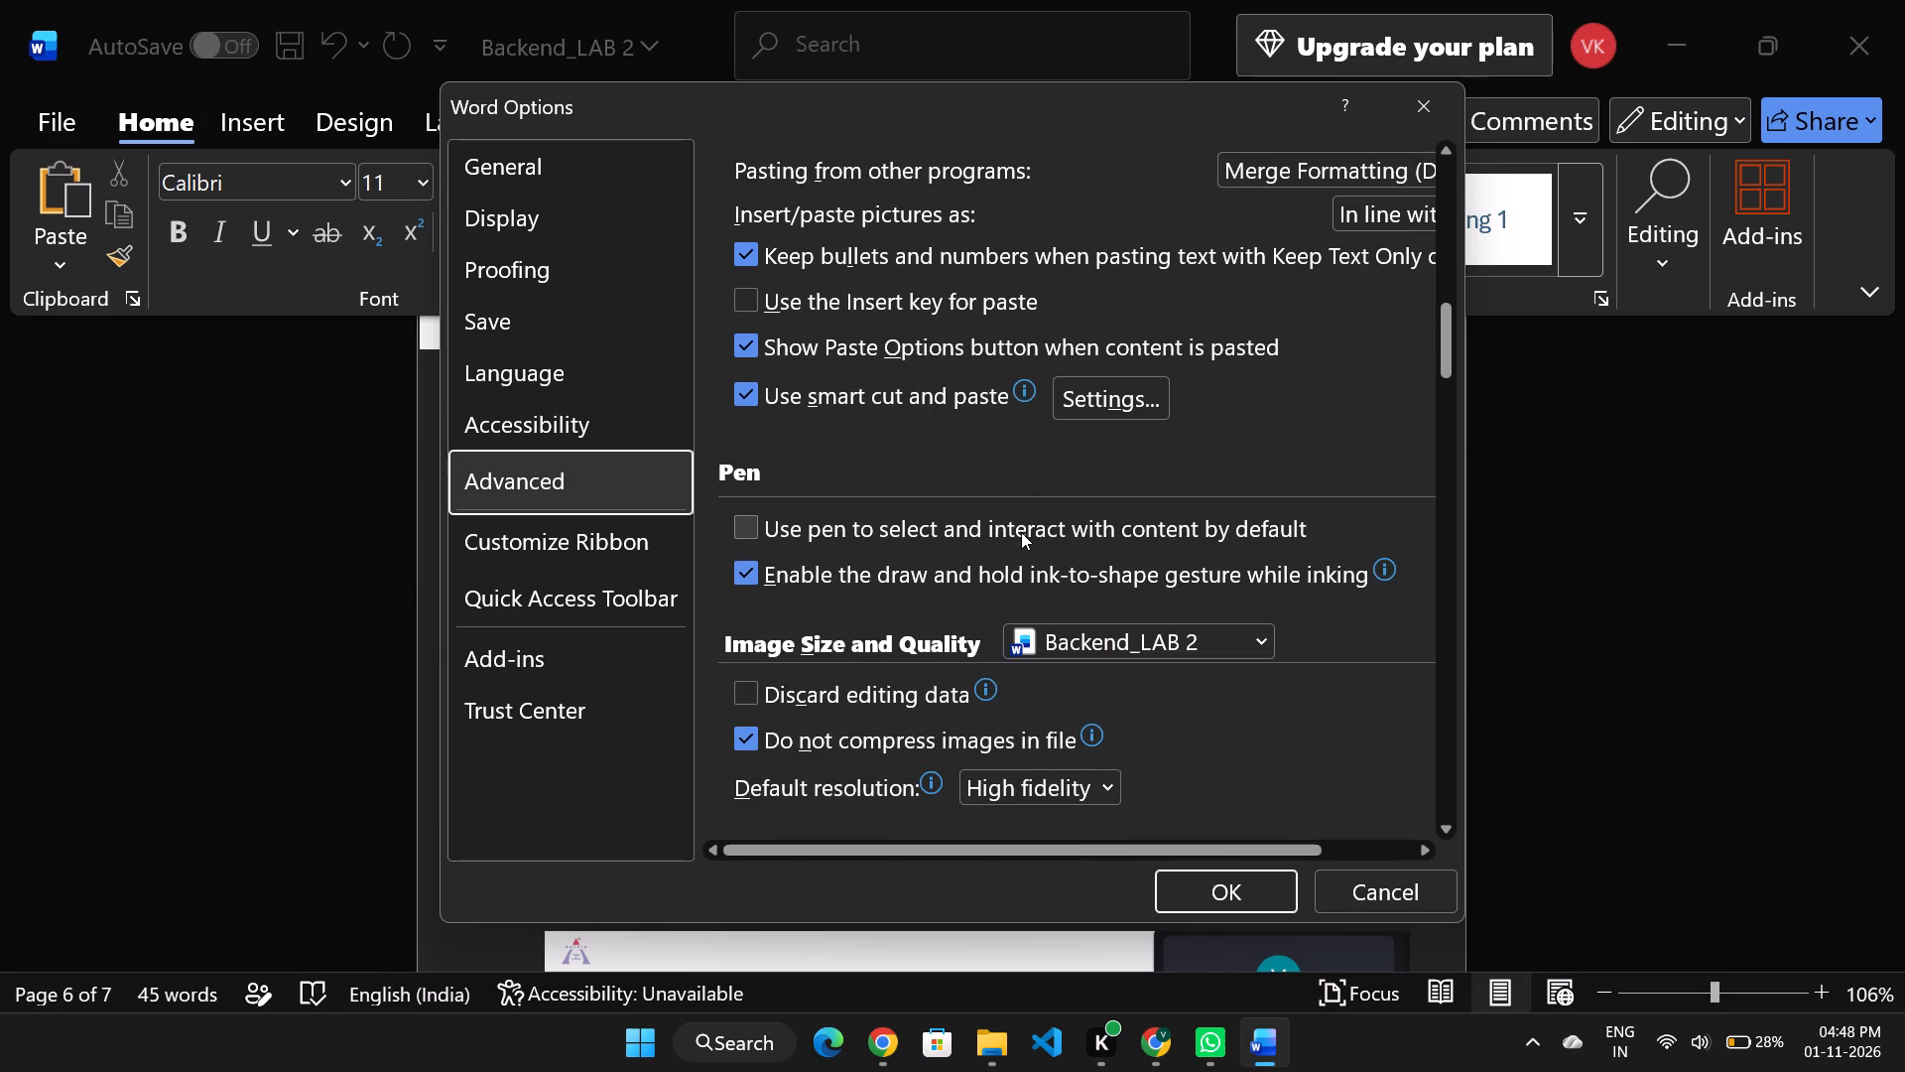
{"action": "scroll", "coordinate": [1022, 532], "scroll_direction": "down", "scroll_amount": 2}
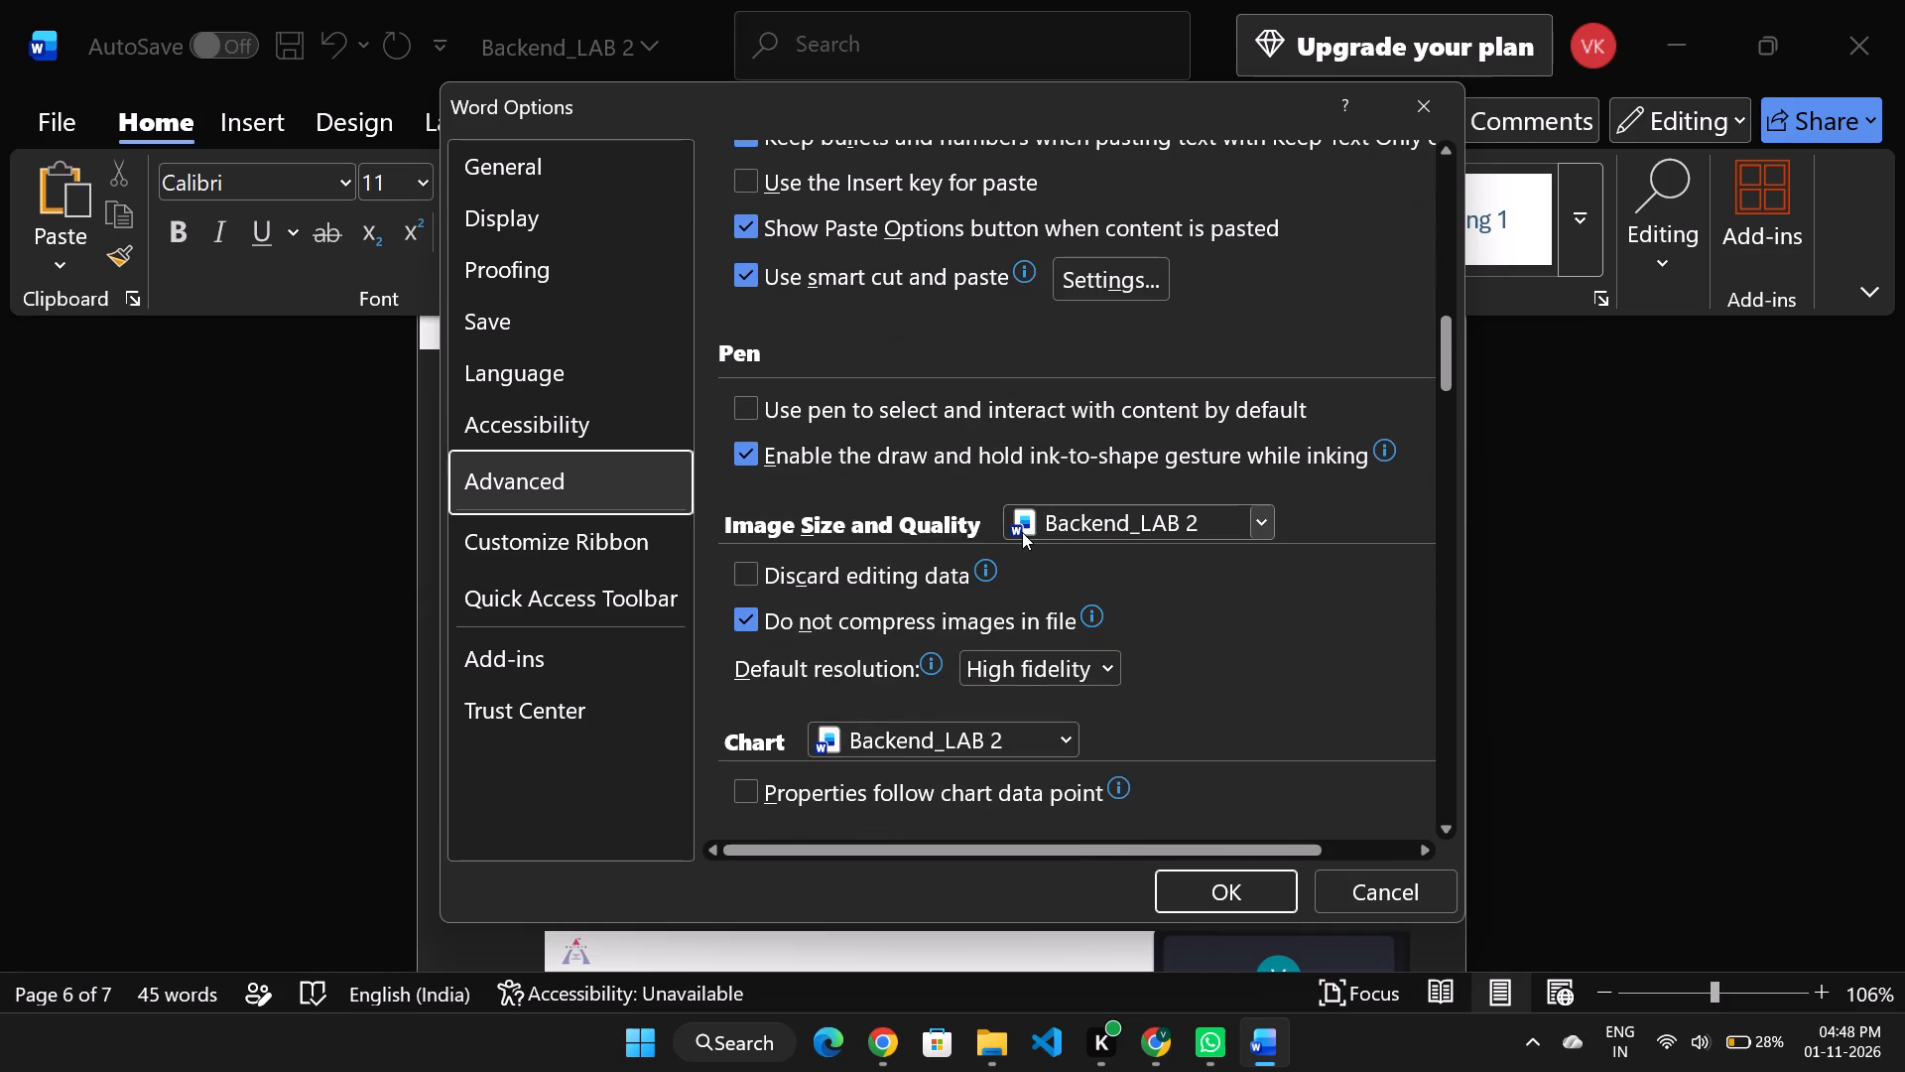
{"action": "left_click", "coordinate": [1256, 897]}
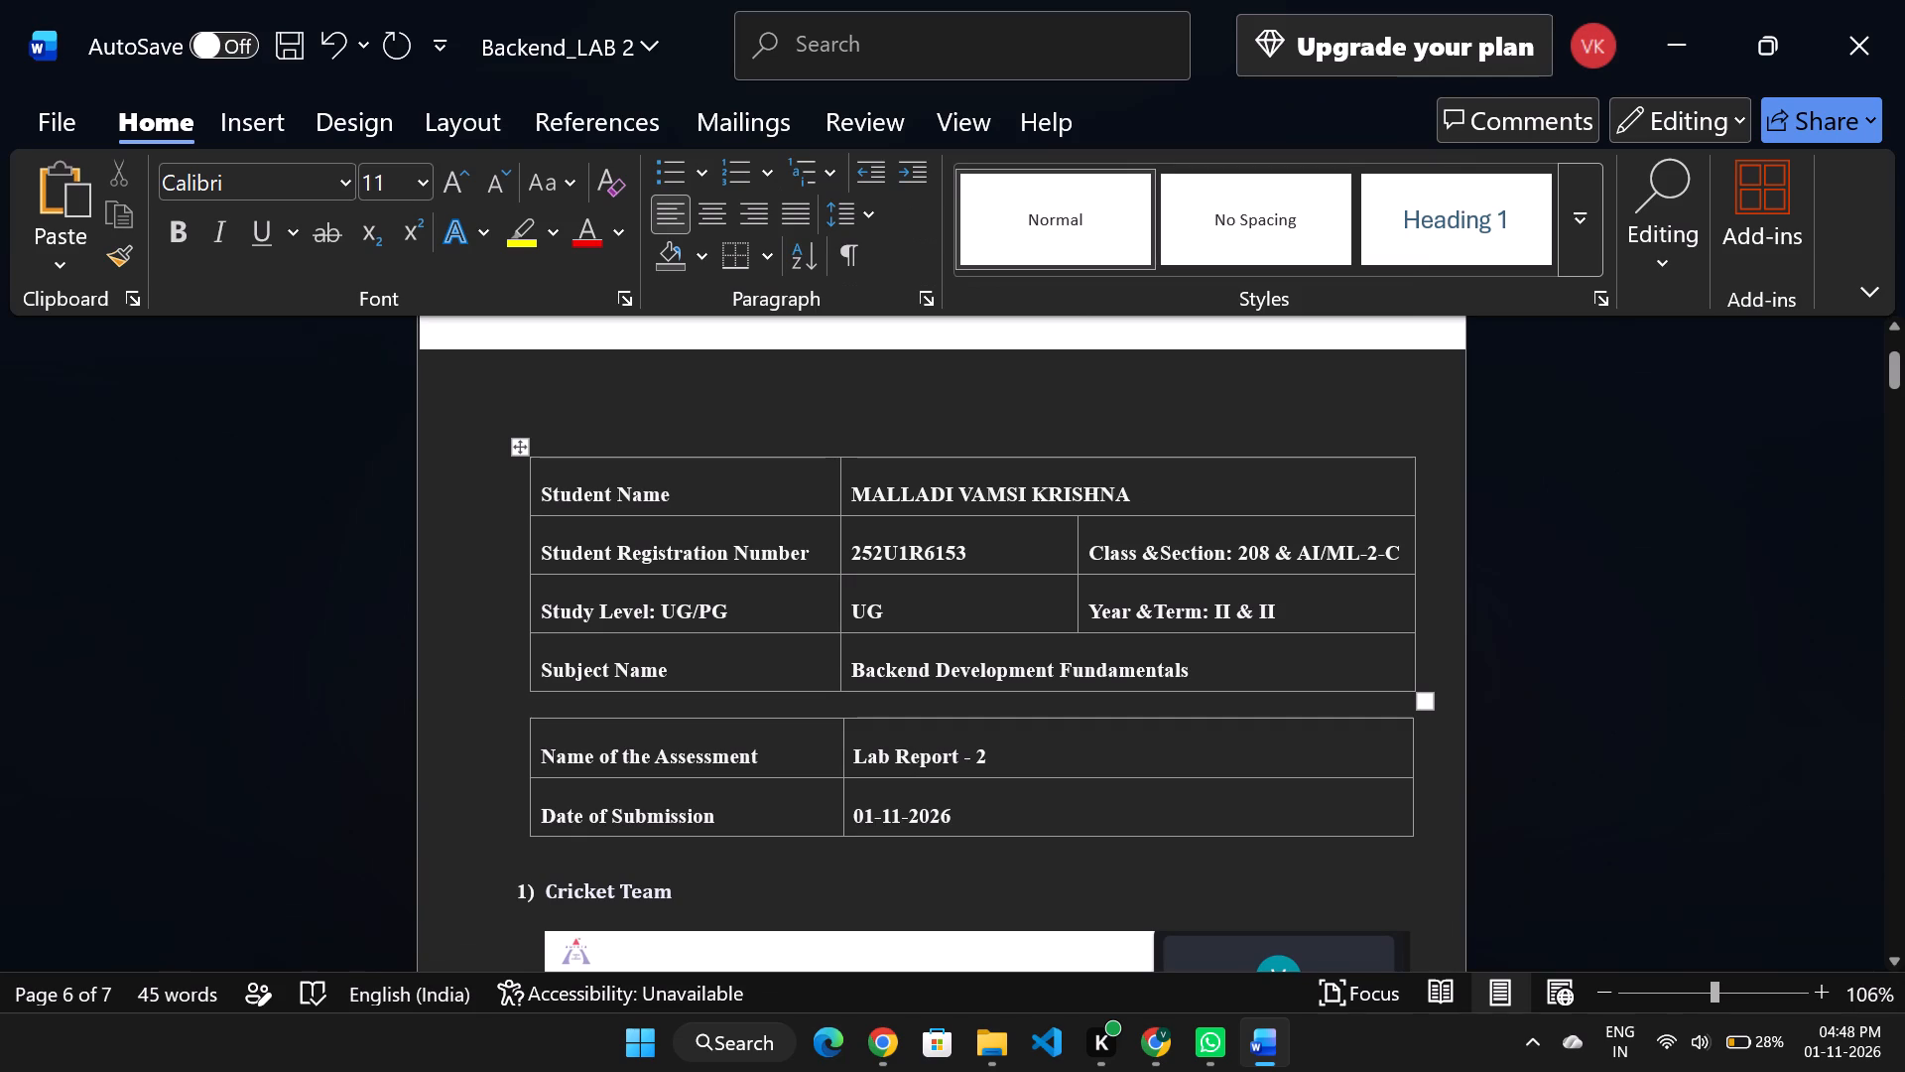
Print all pages of the report with Microsoft Print to PDF, saving the file as 1 in the German folder.
{"action": "key", "text": "ctrl+p"}
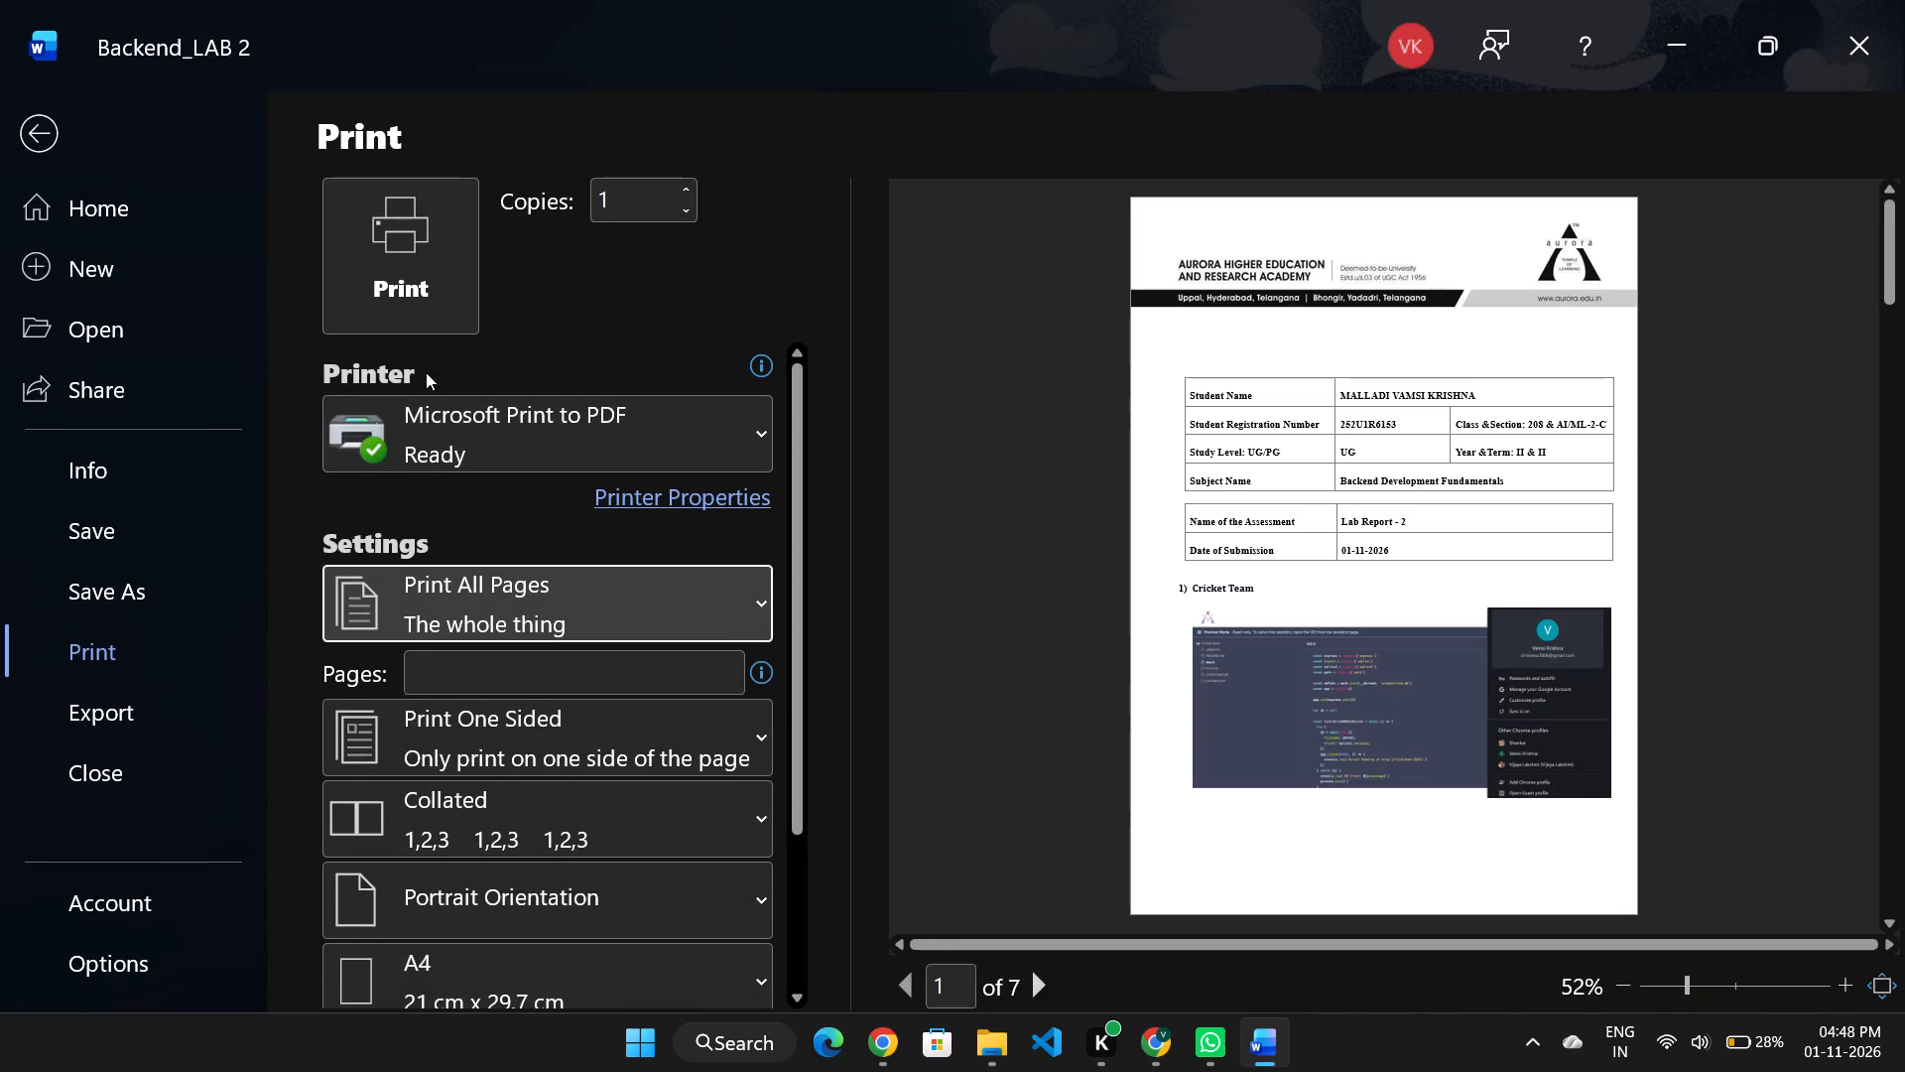
{"action": "left_click", "coordinate": [412, 310]}
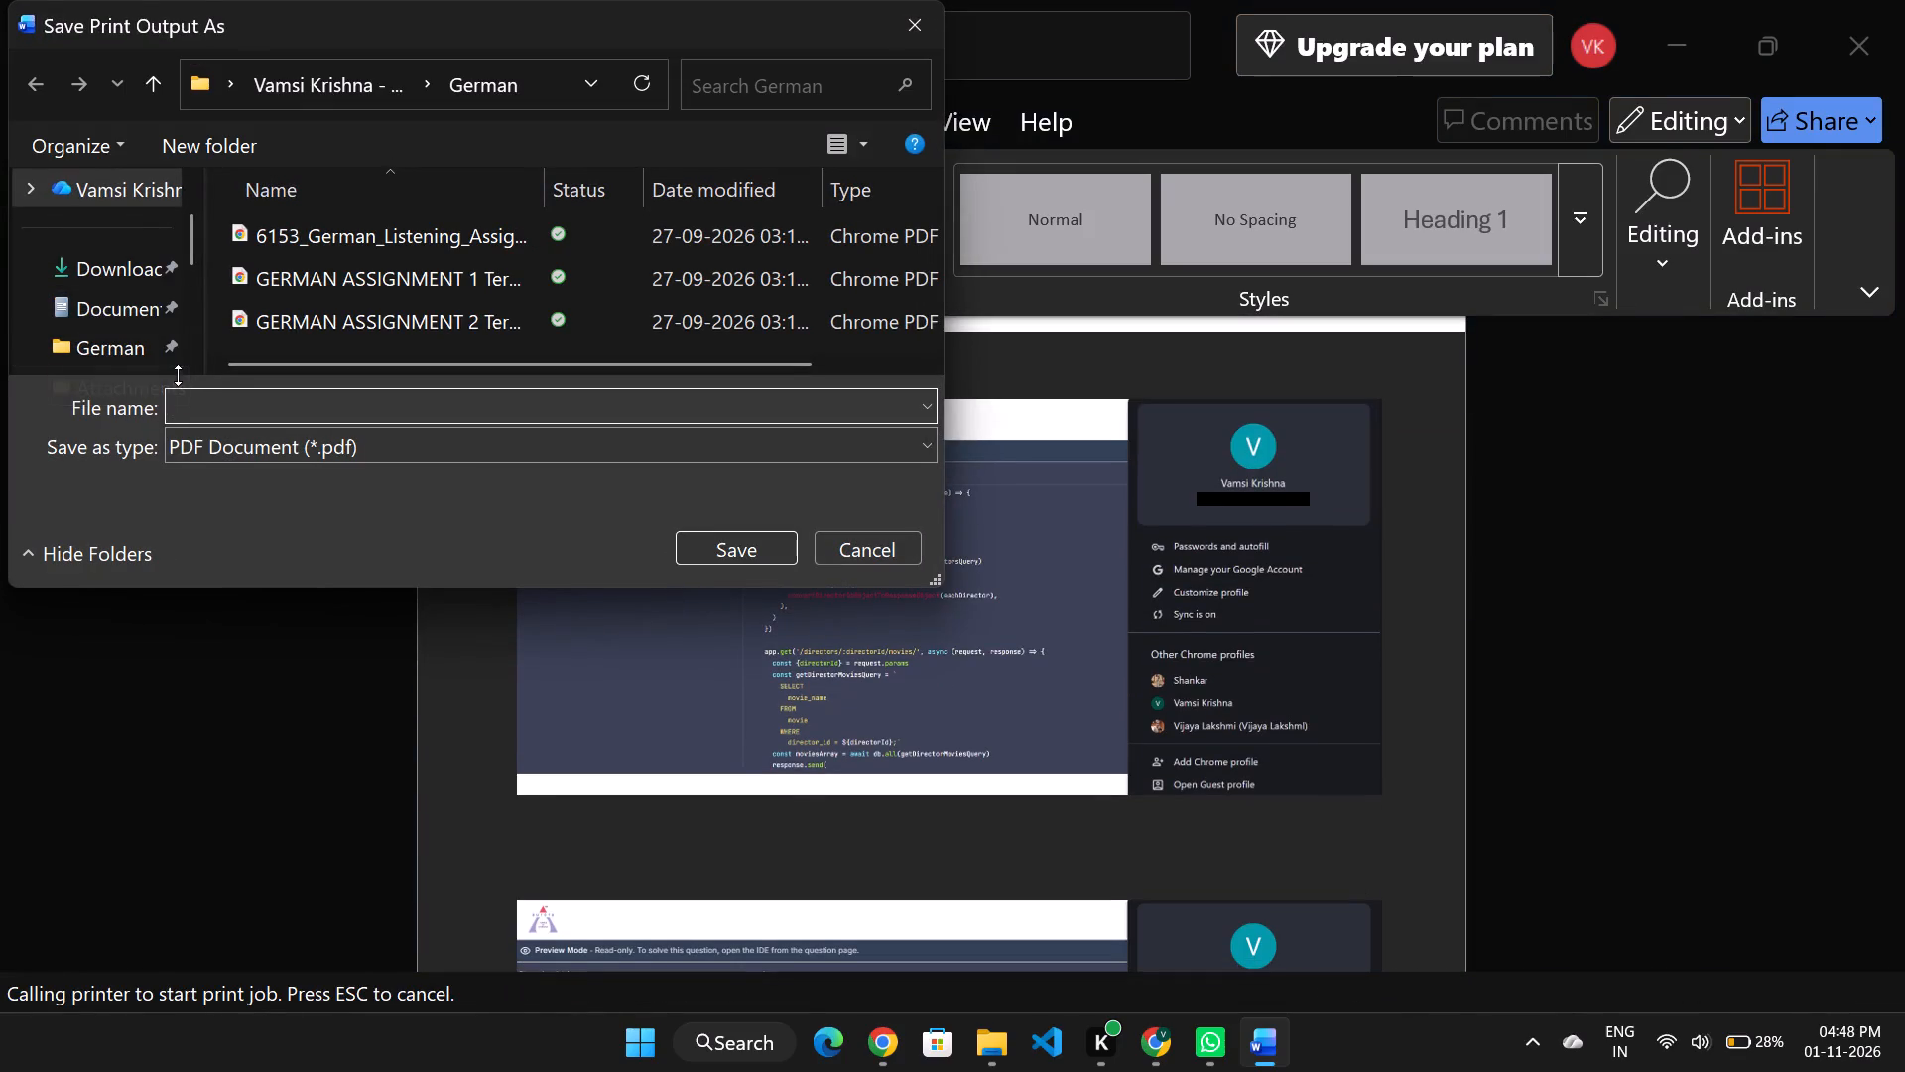
{"action": "key", "text": "1"}
{"action": "left_click", "coordinate": [754, 539]}
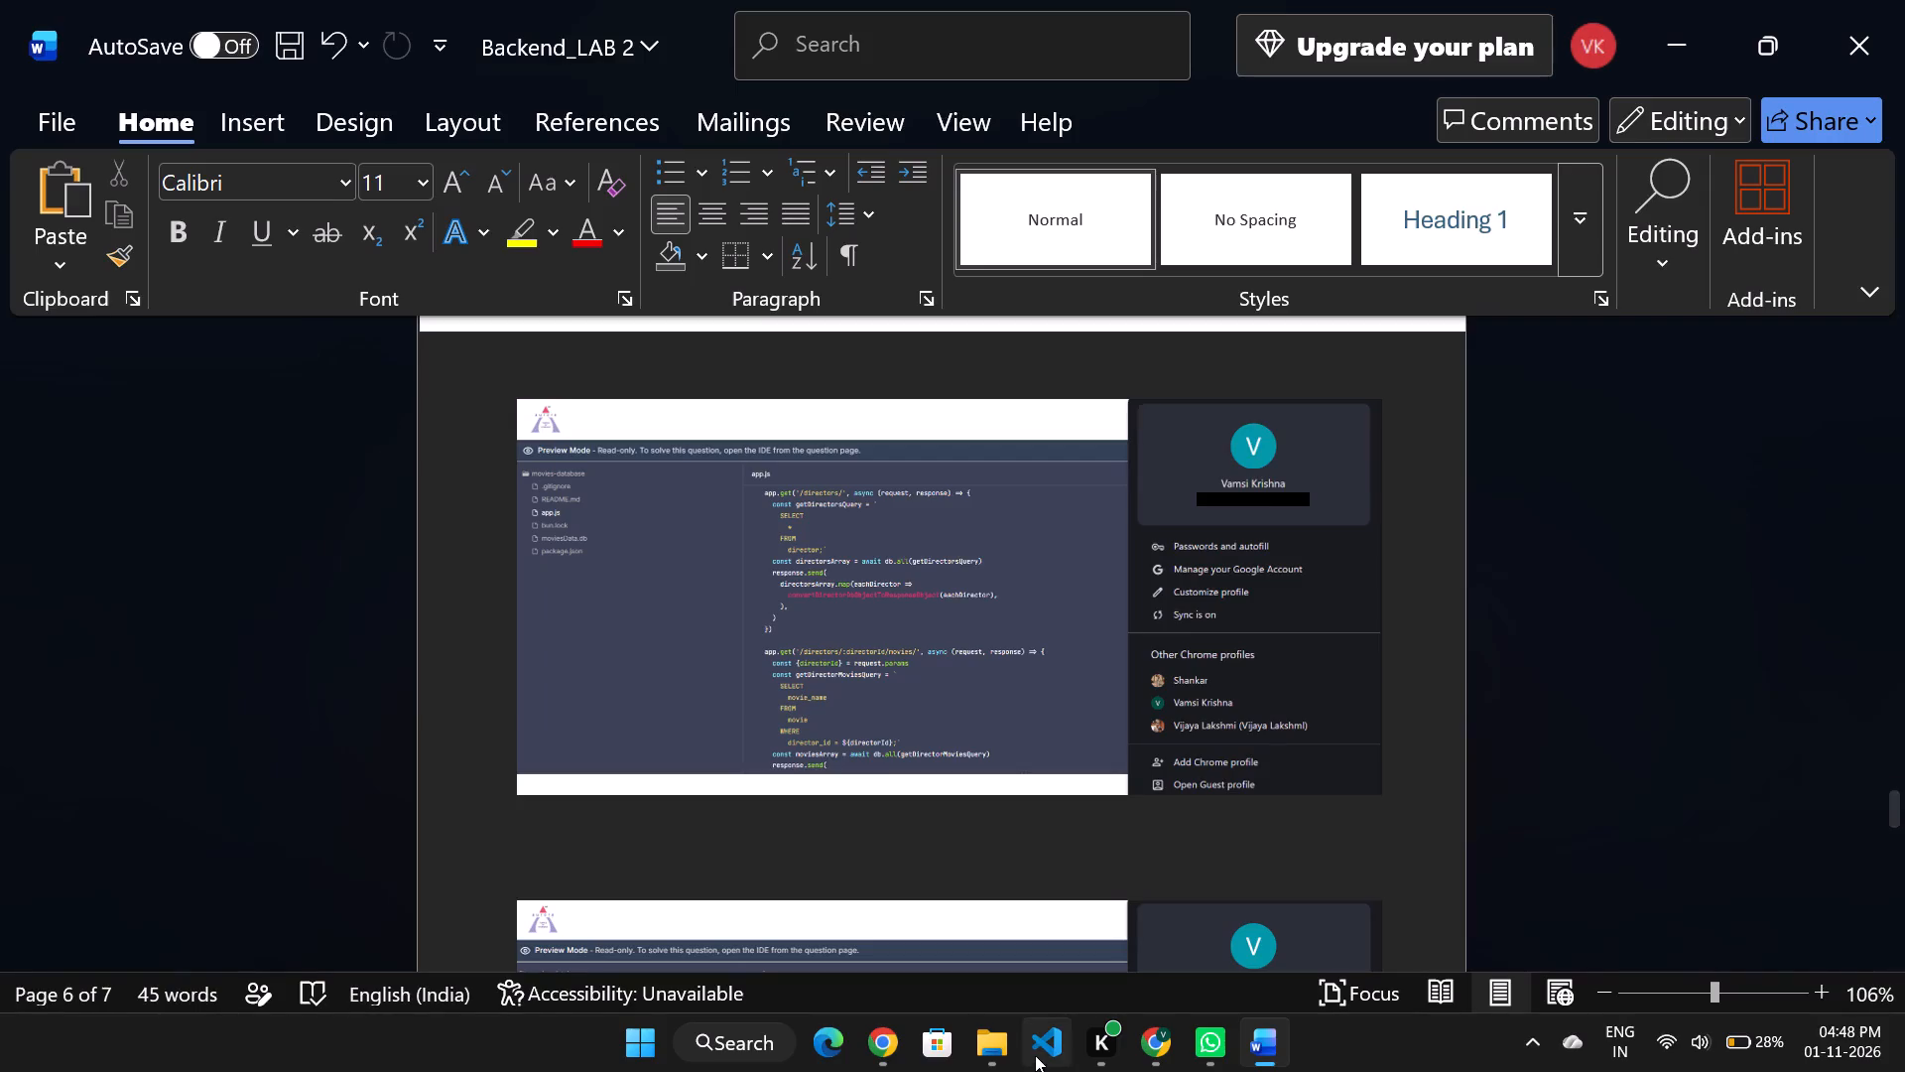
Open the PDF named 1 from the German folder and examine the screenshots on all its pages for image quality.
{"action": "left_click", "coordinate": [993, 1055]}
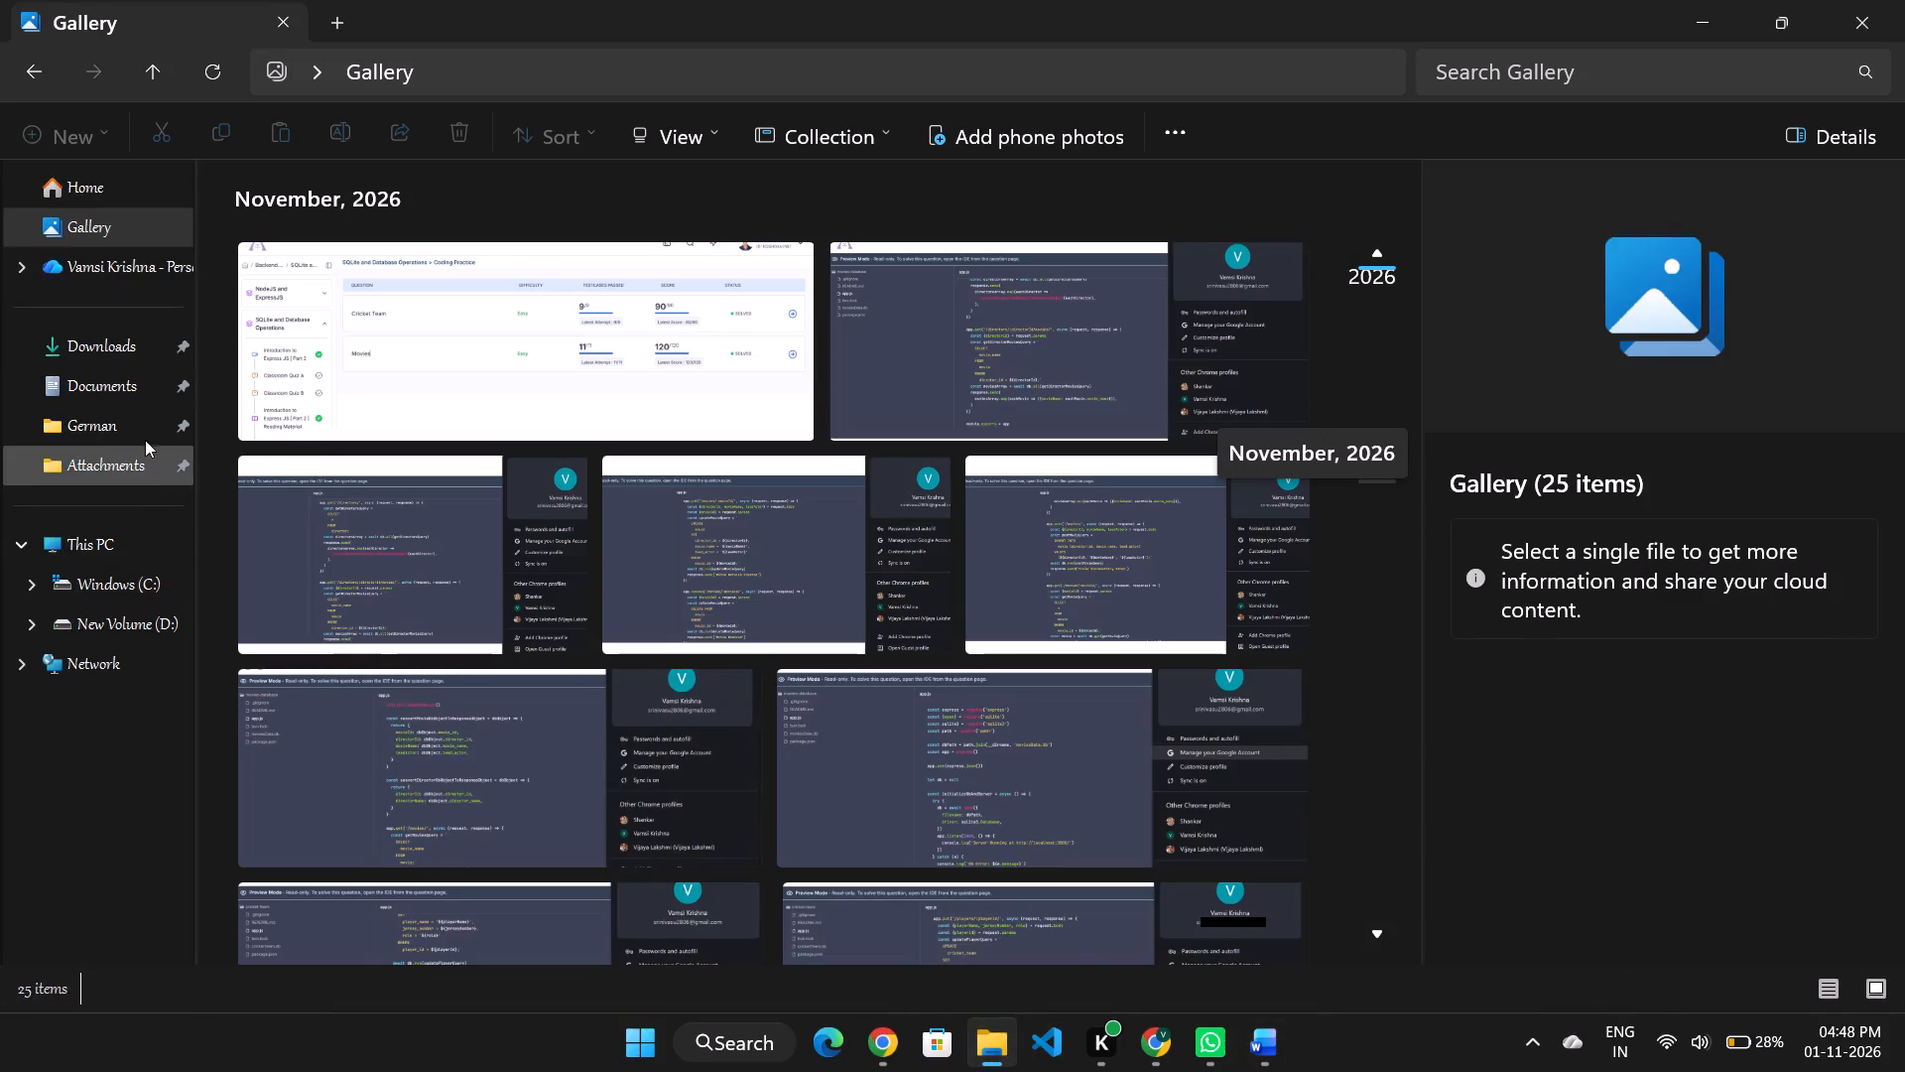
{"action": "left_click", "coordinate": [135, 437]}
{"action": "double_click", "coordinate": [420, 245]}
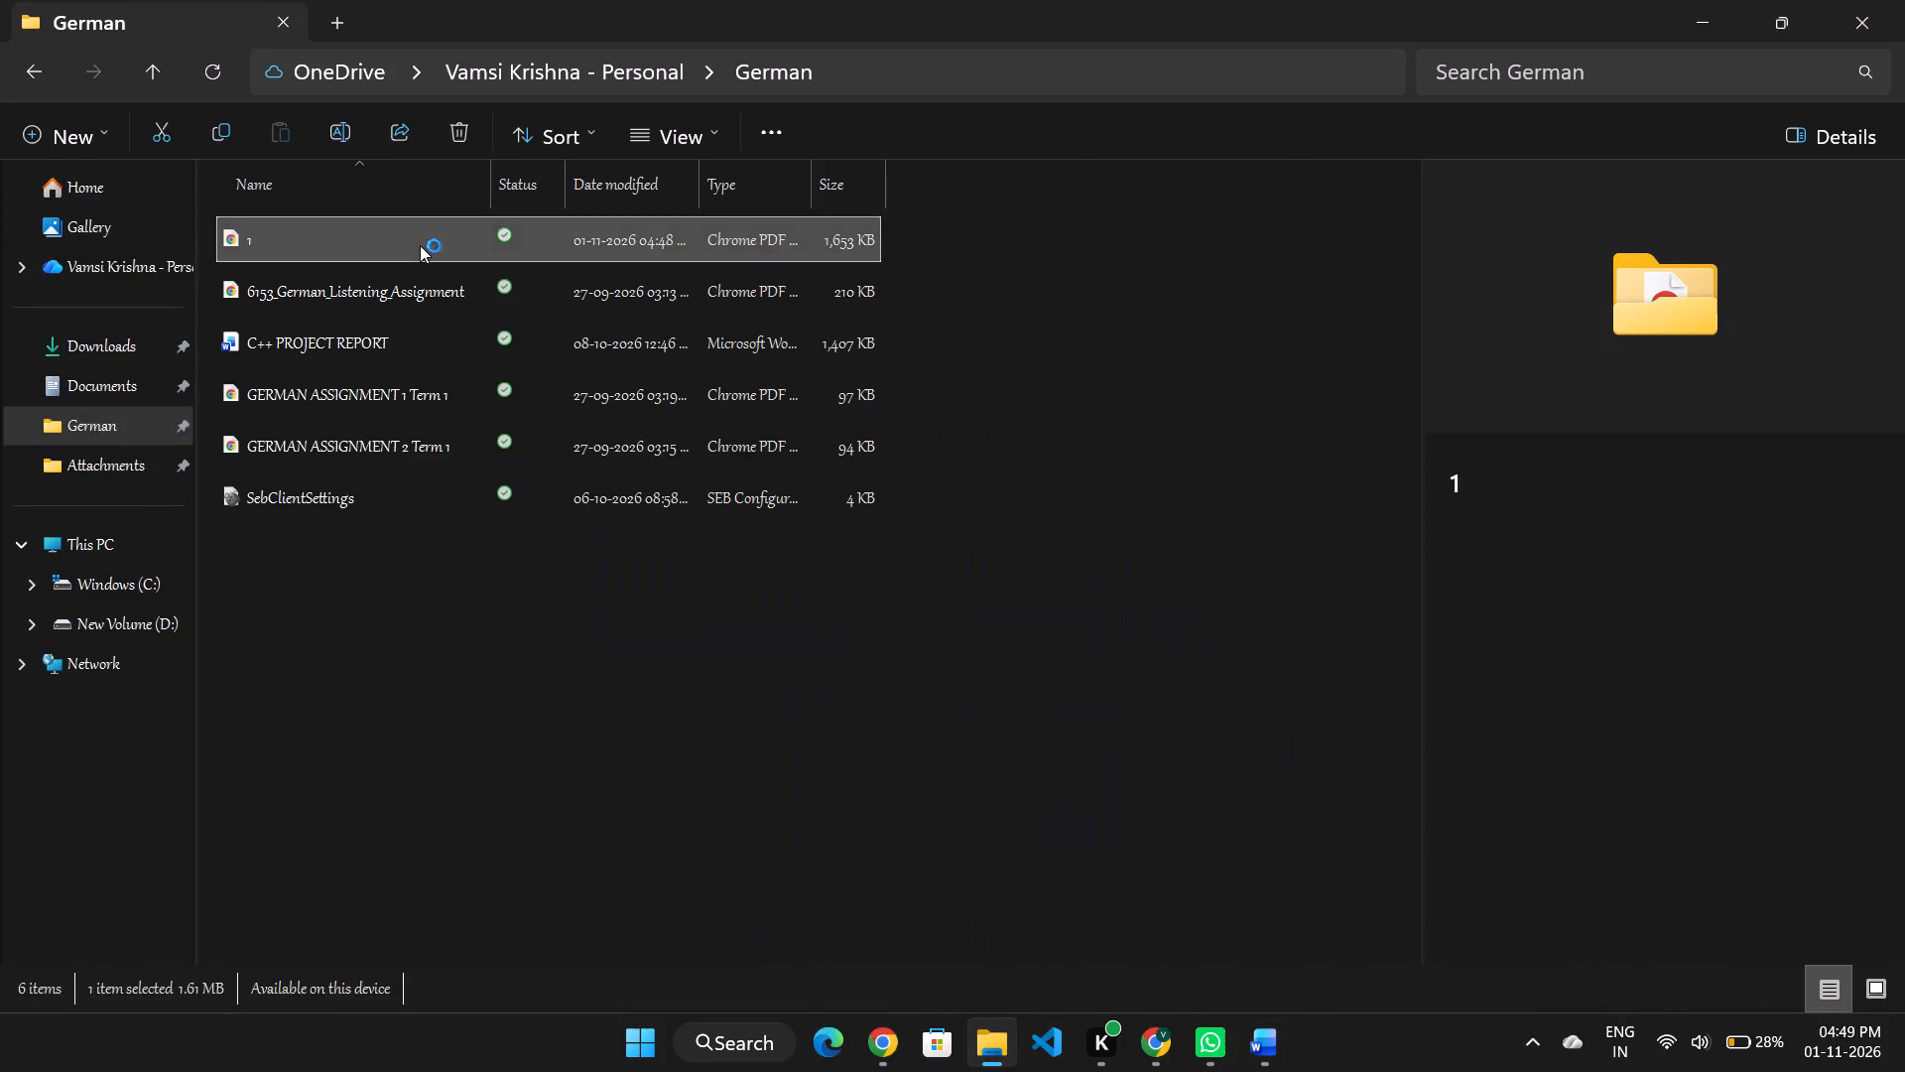
{"action": "scroll", "coordinate": [1043, 564], "scroll_direction": "down", "scroll_amount": 7}
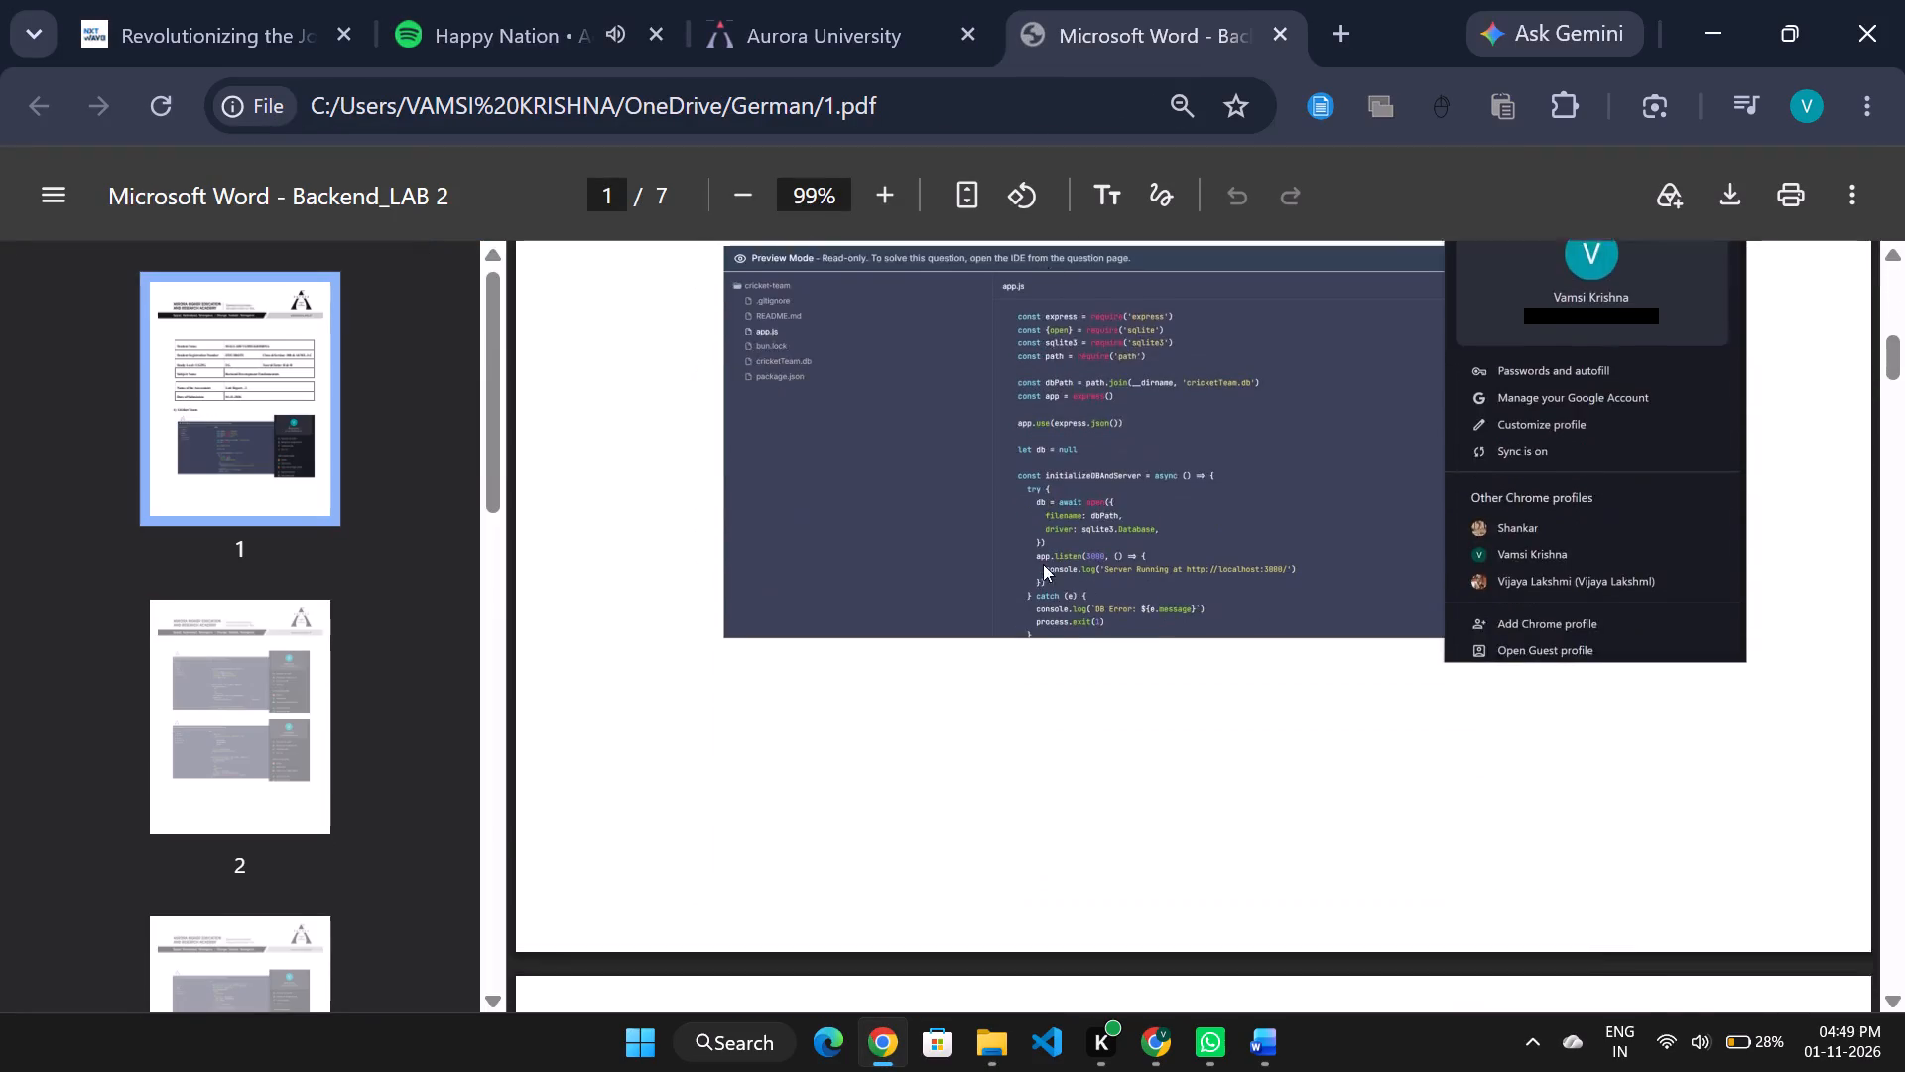
{"action": "scroll", "coordinate": [1043, 564], "scroll_direction": "up", "scroll_amount": 2}
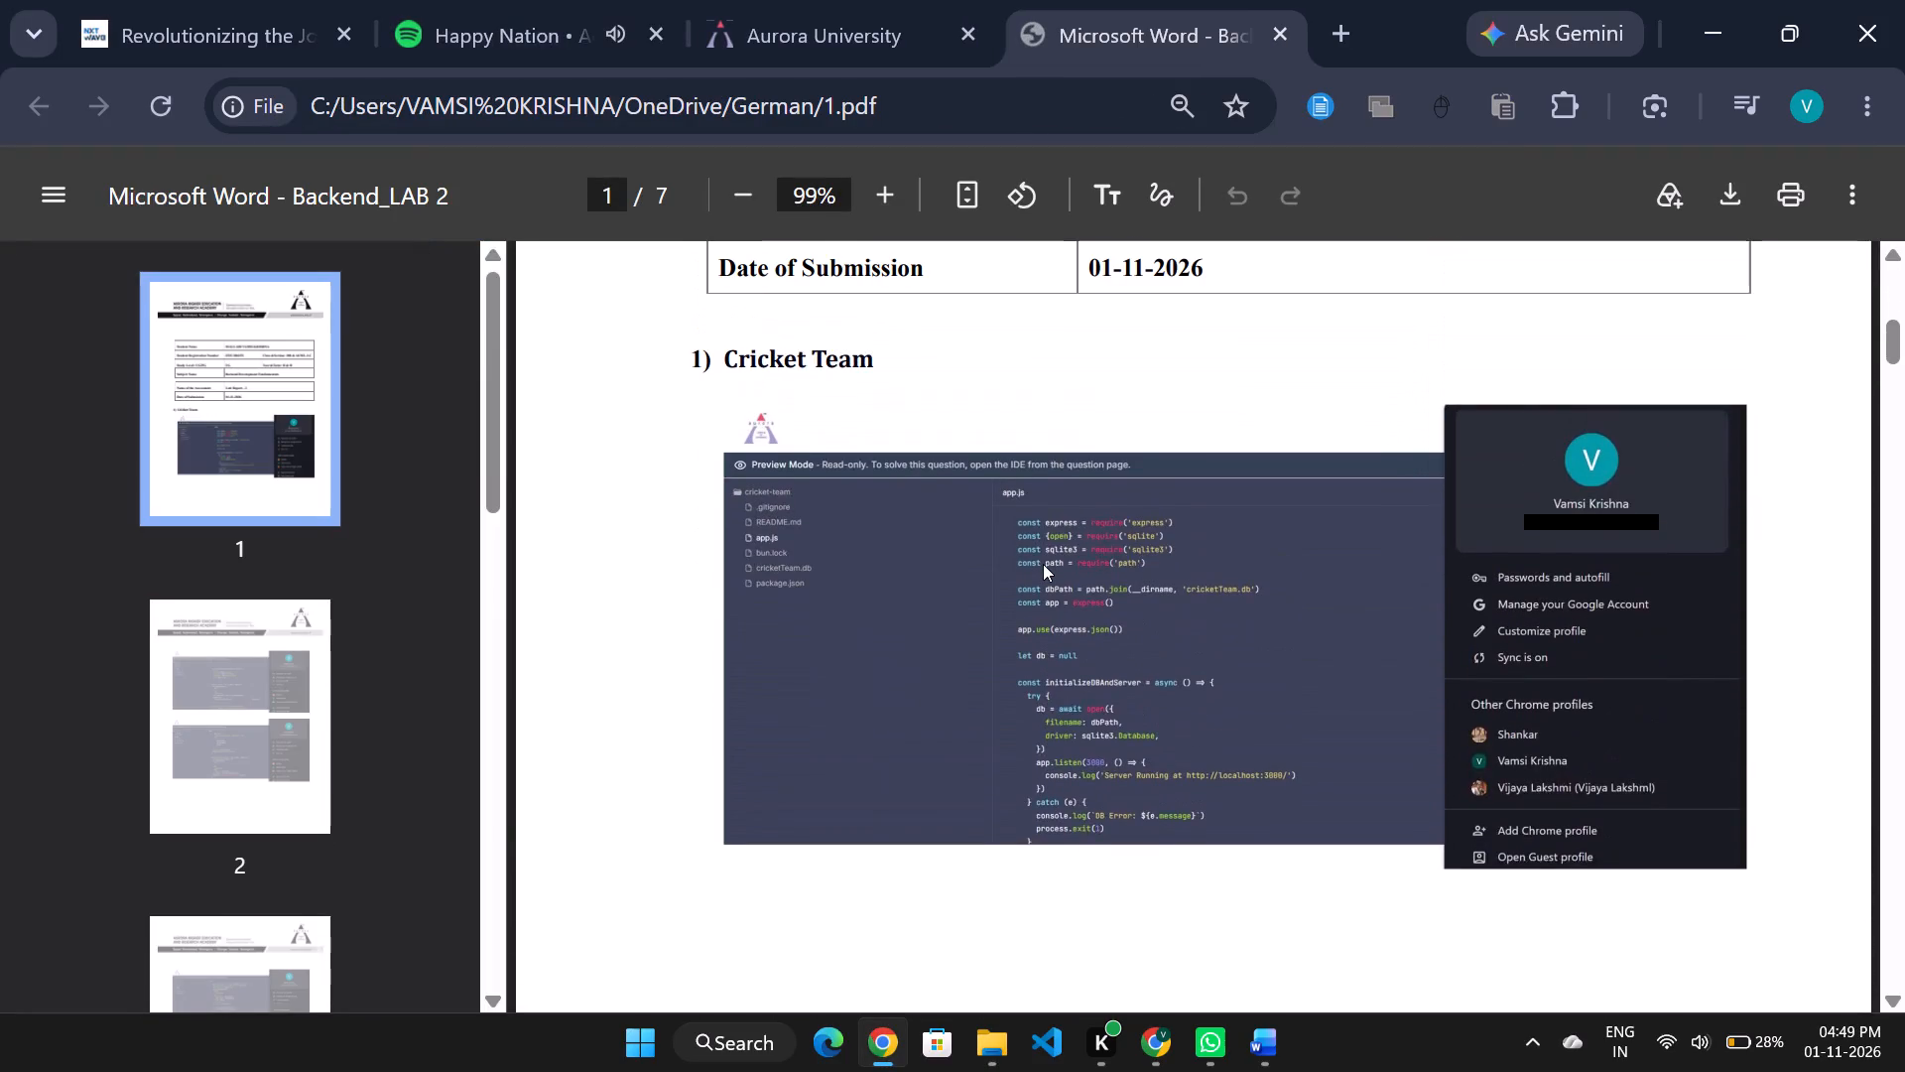
{"action": "scroll", "coordinate": [1043, 564], "scroll_direction": "down", "scroll_amount": 11}
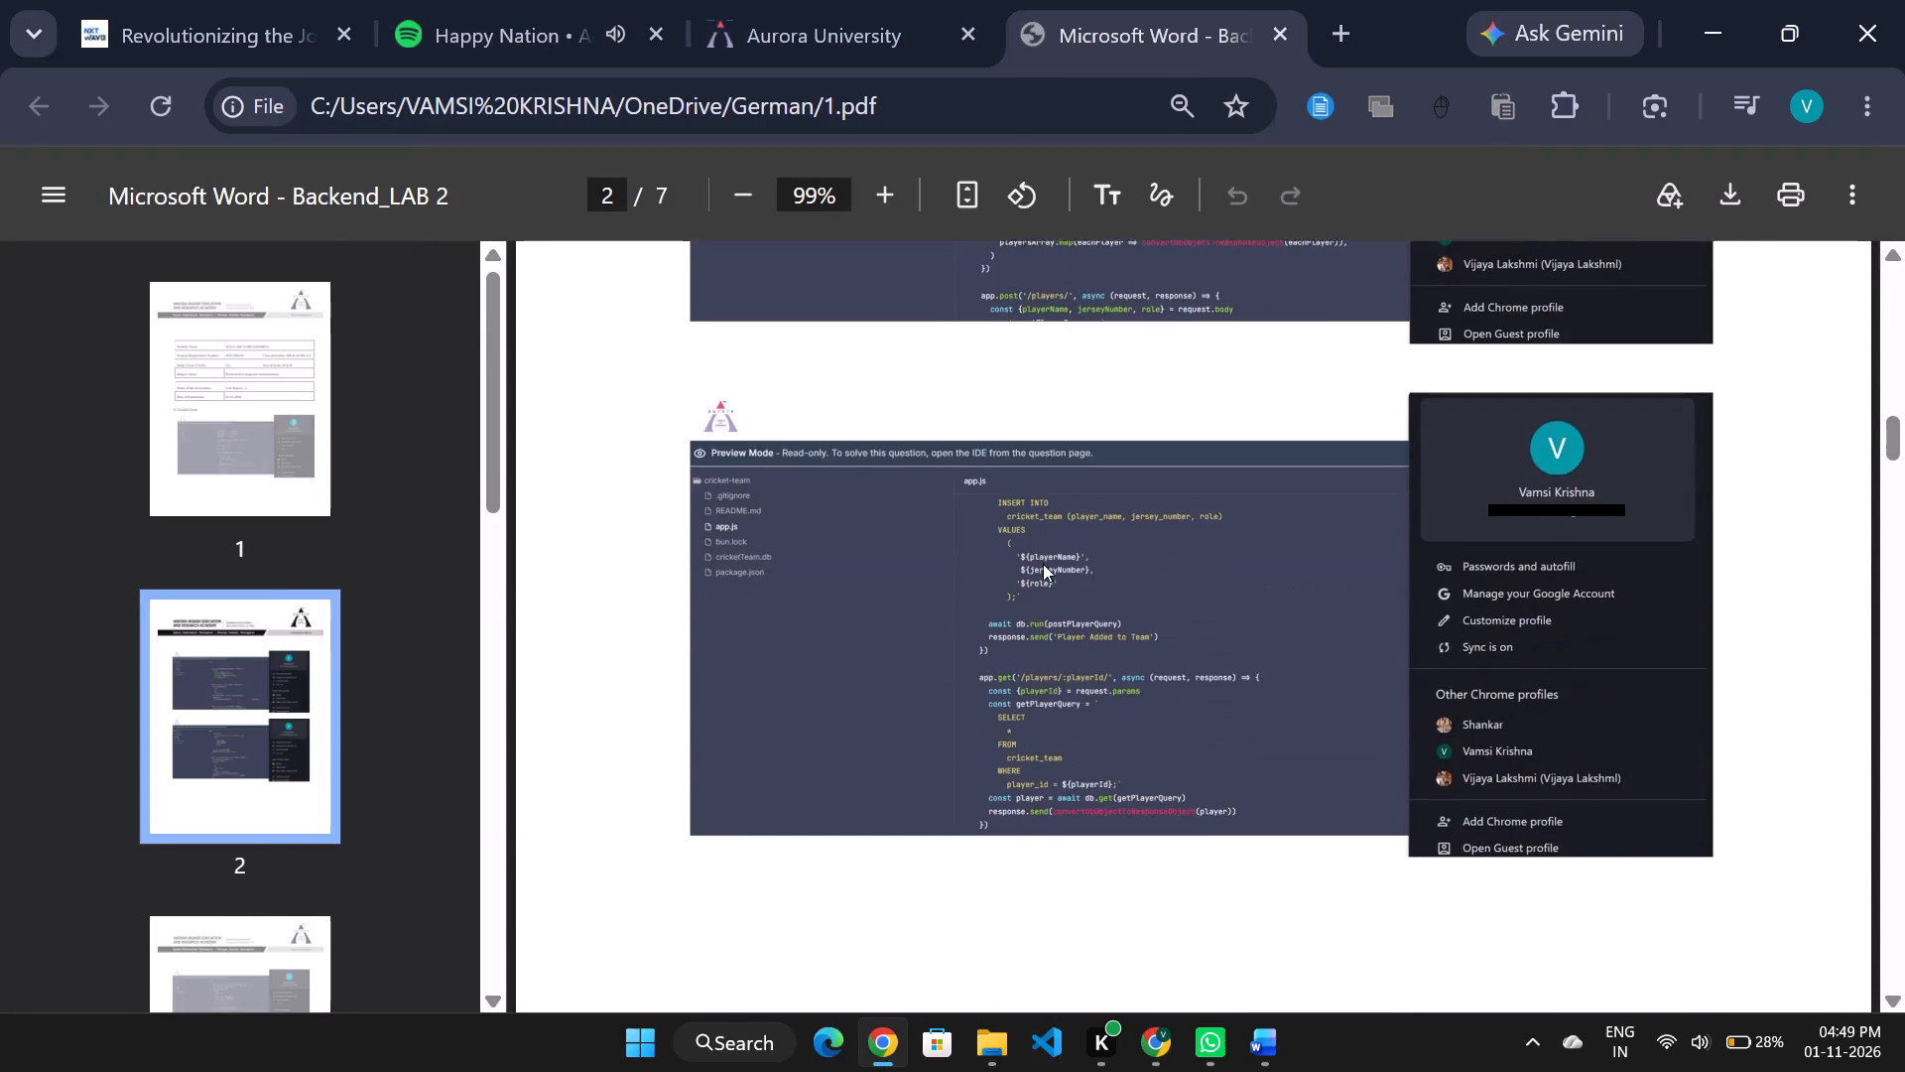
{"action": "scroll", "coordinate": [1043, 564], "scroll_direction": "down", "scroll_amount": 18}
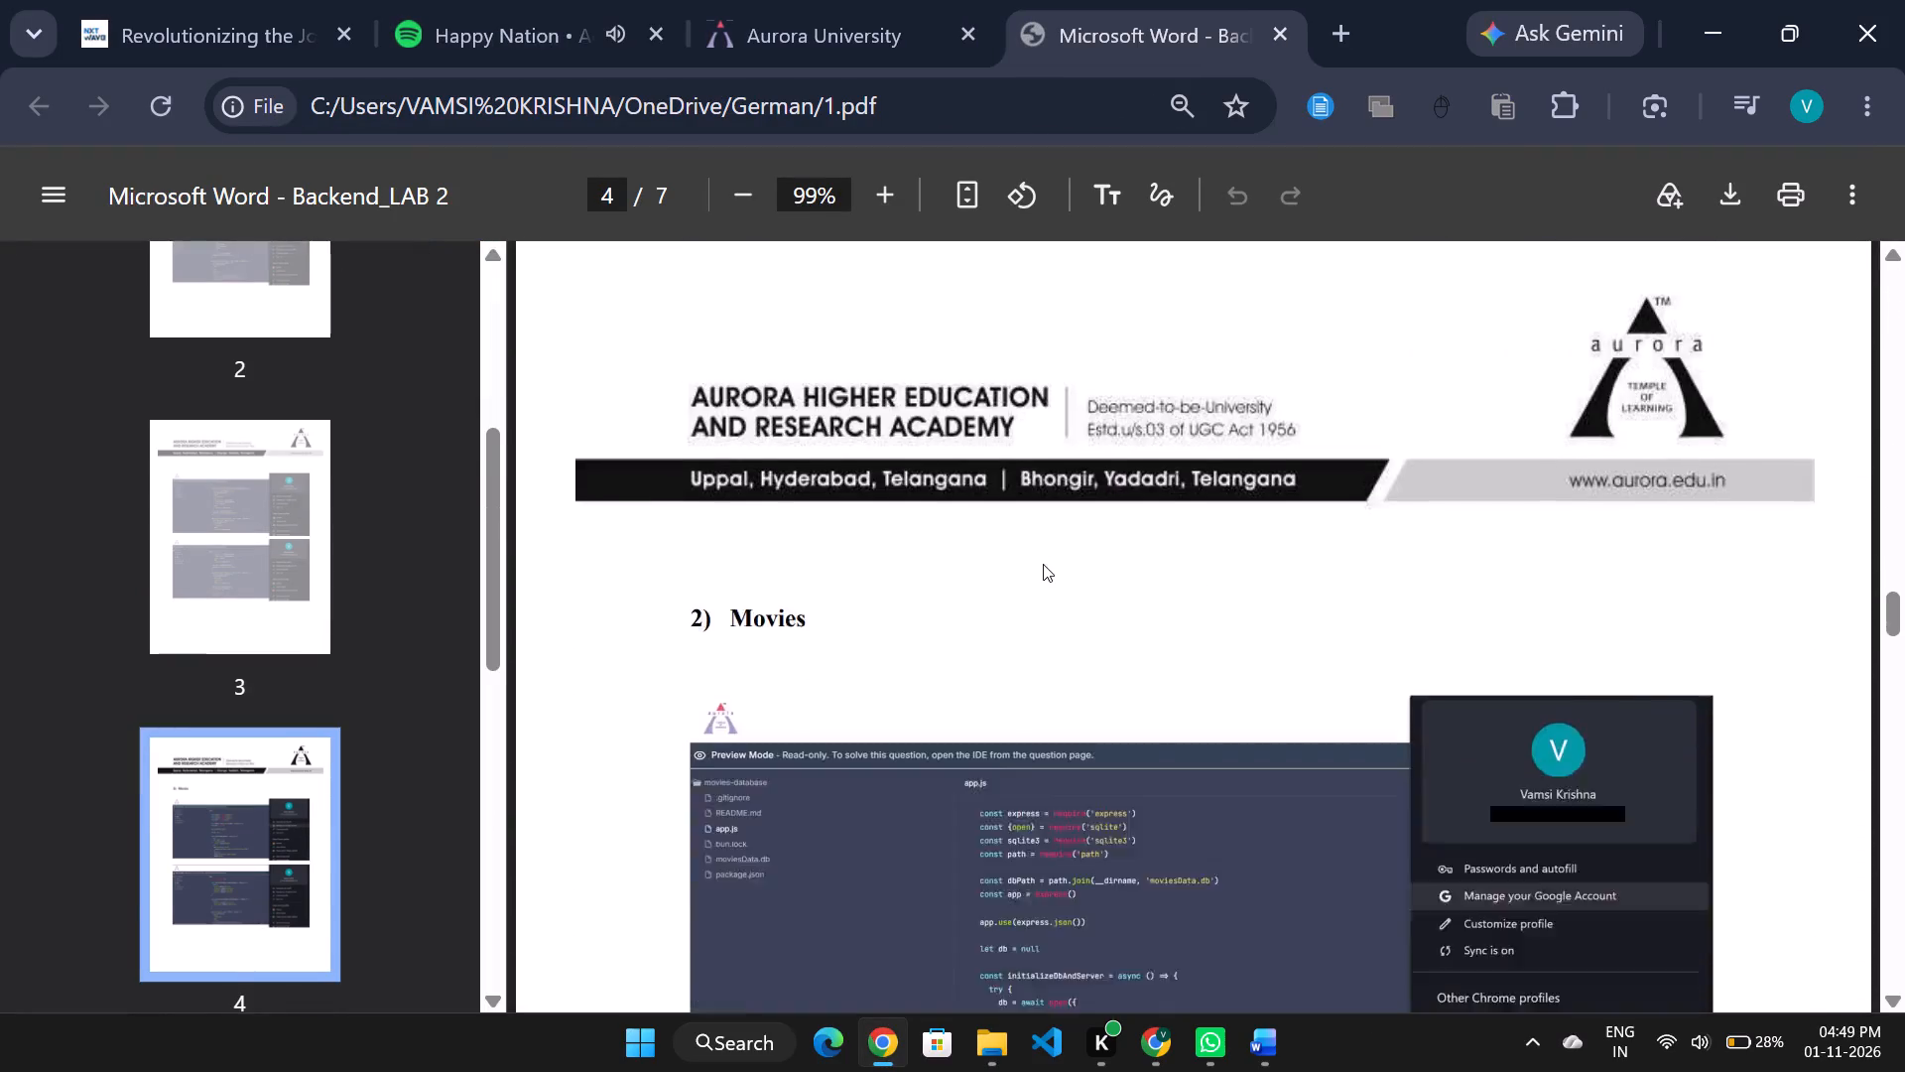
{"action": "scroll", "coordinate": [1043, 564], "scroll_direction": "down", "scroll_amount": 4}
{"action": "scroll", "coordinate": [1043, 564], "scroll_direction": "up", "scroll_amount": 5}
{"action": "scroll", "coordinate": [1043, 564], "scroll_direction": "down", "scroll_amount": 4}
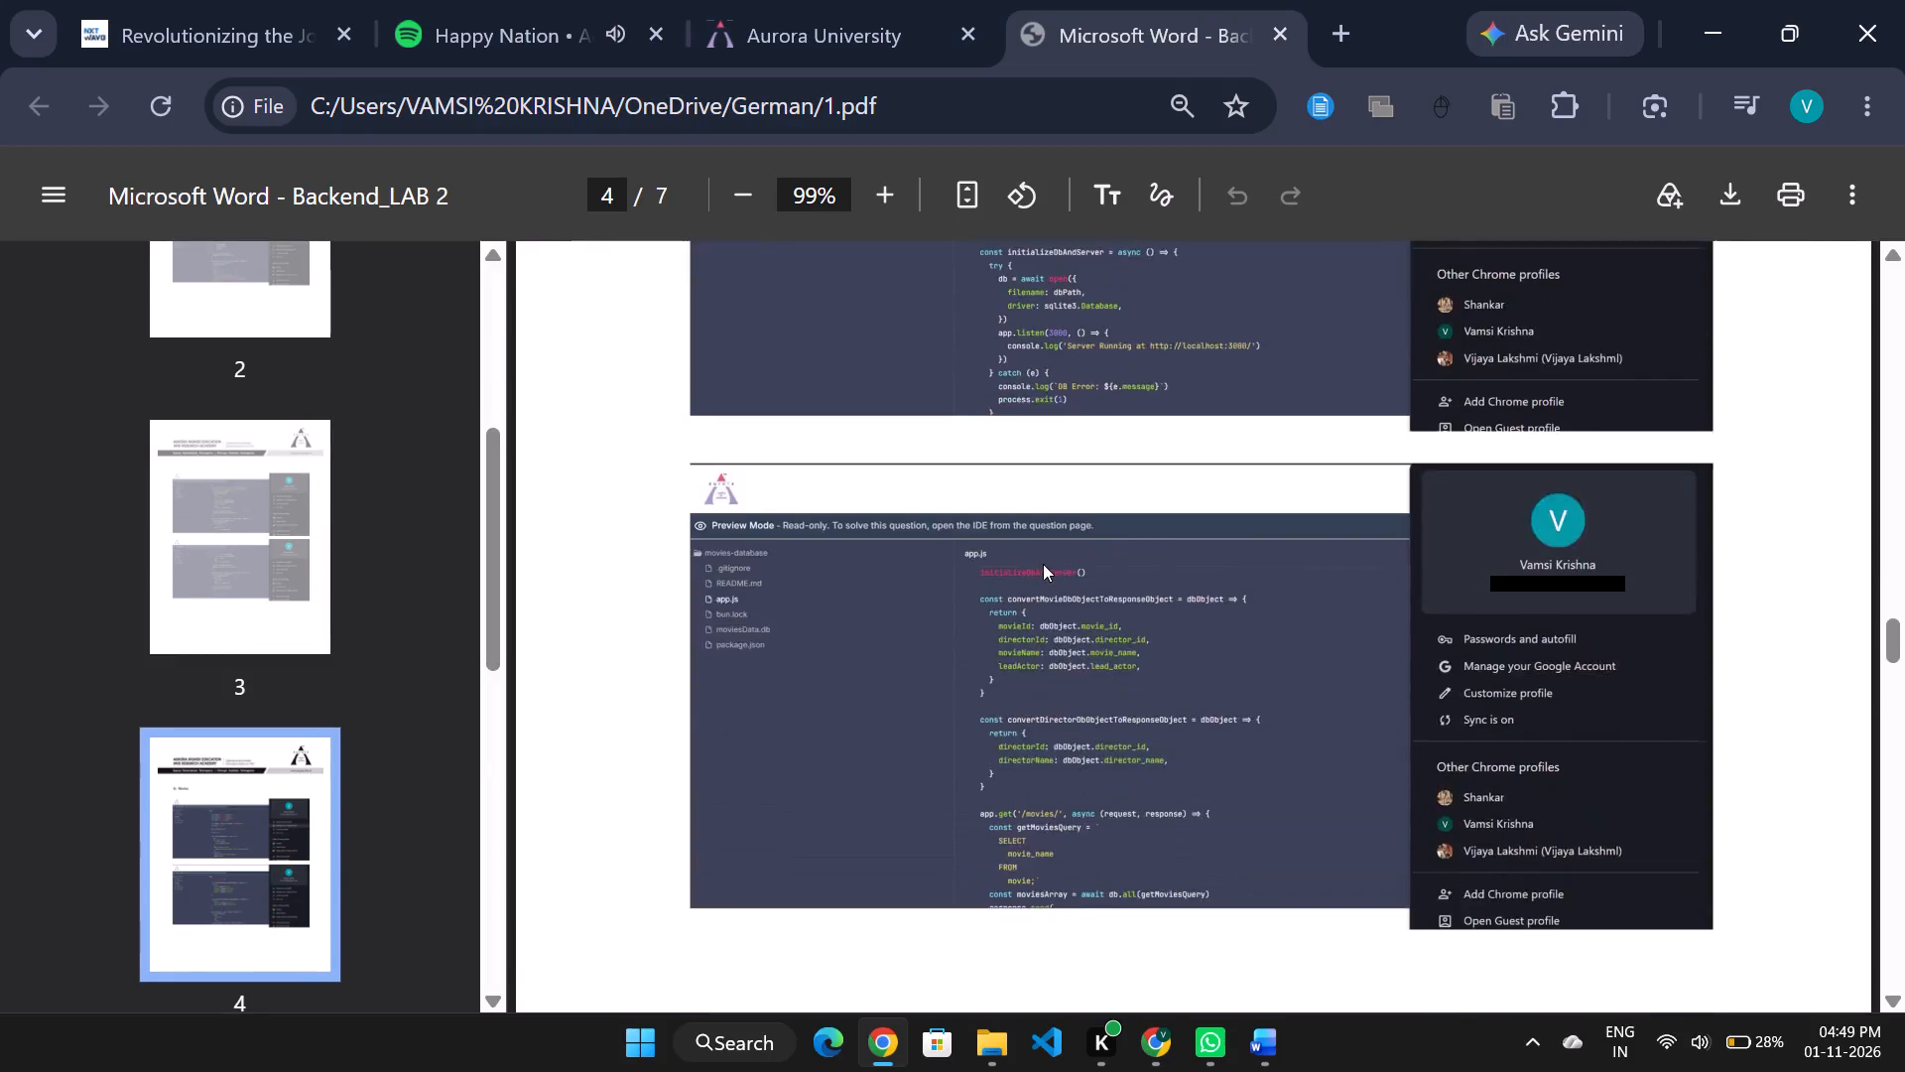
{"action": "scroll", "coordinate": [1043, 564], "scroll_direction": "down", "scroll_amount": 15}
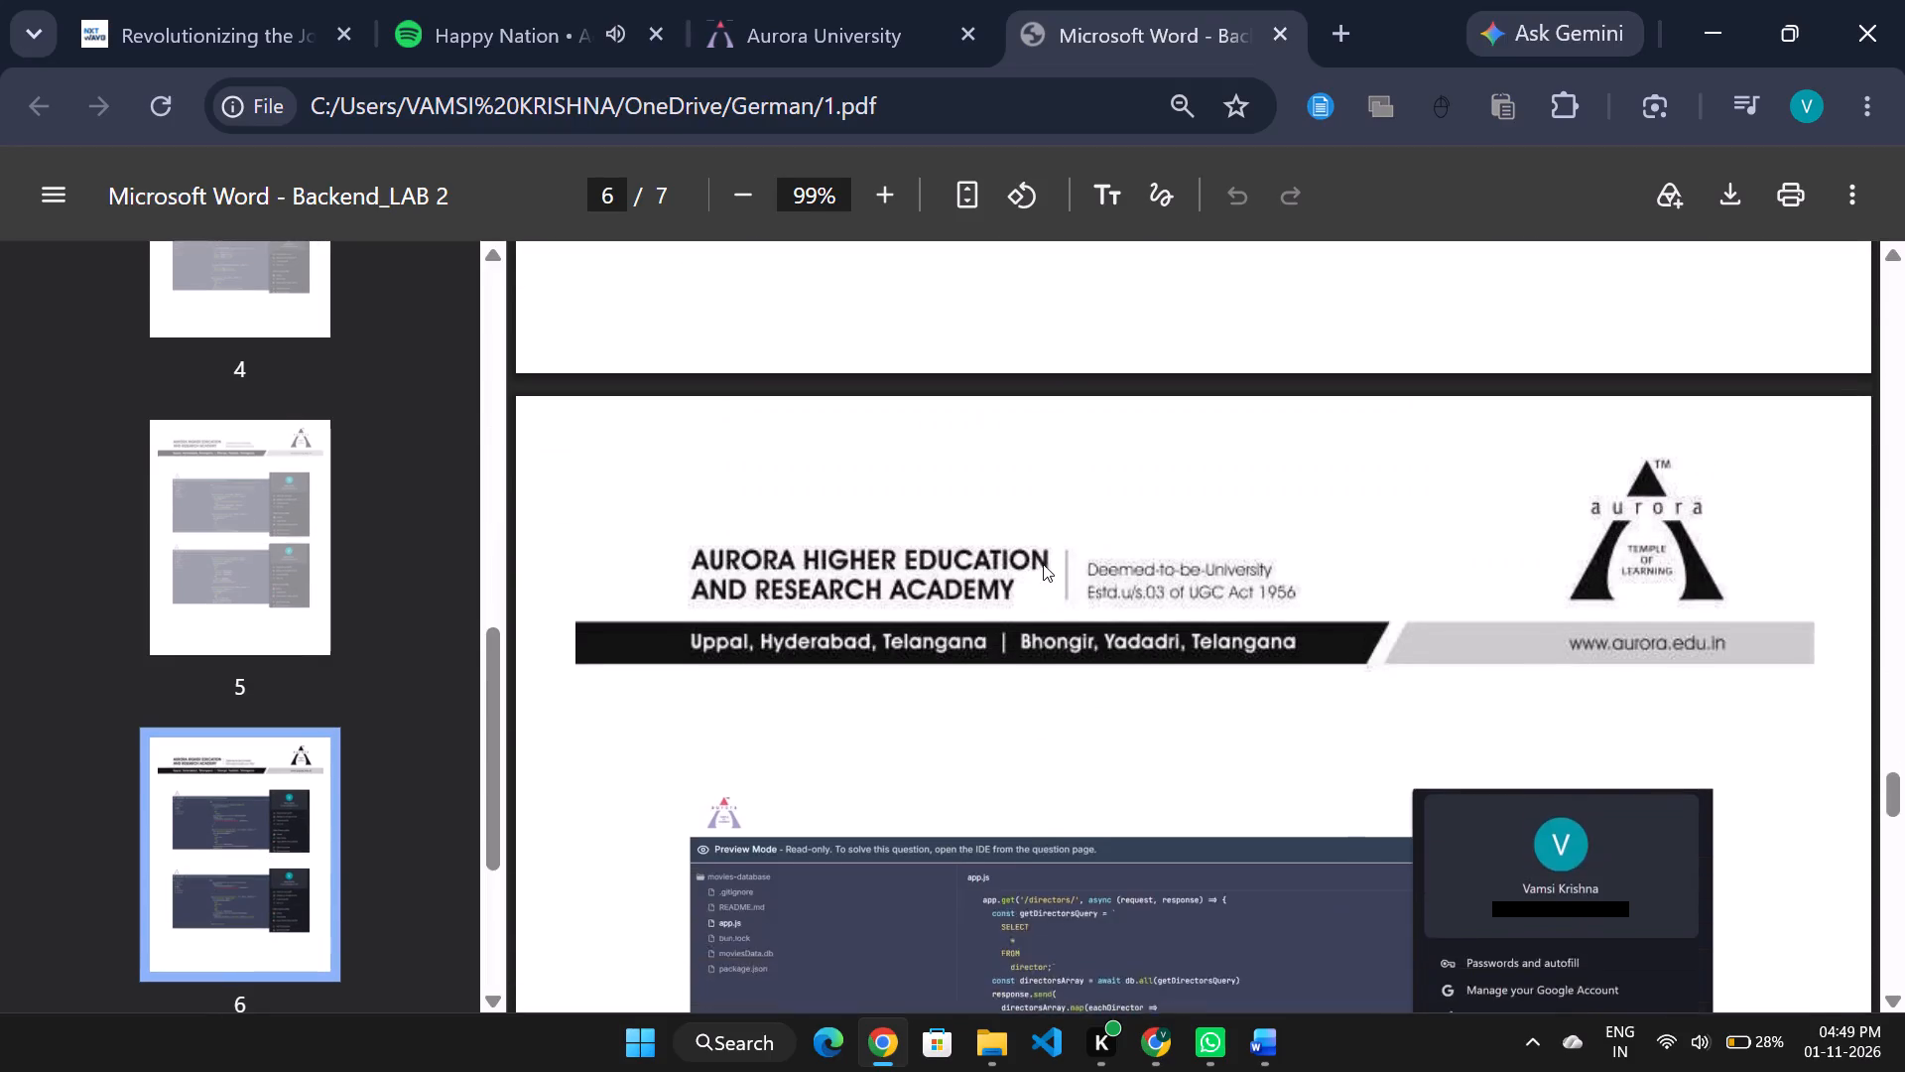
{"action": "scroll", "coordinate": [1043, 564], "scroll_direction": "down", "scroll_amount": 13}
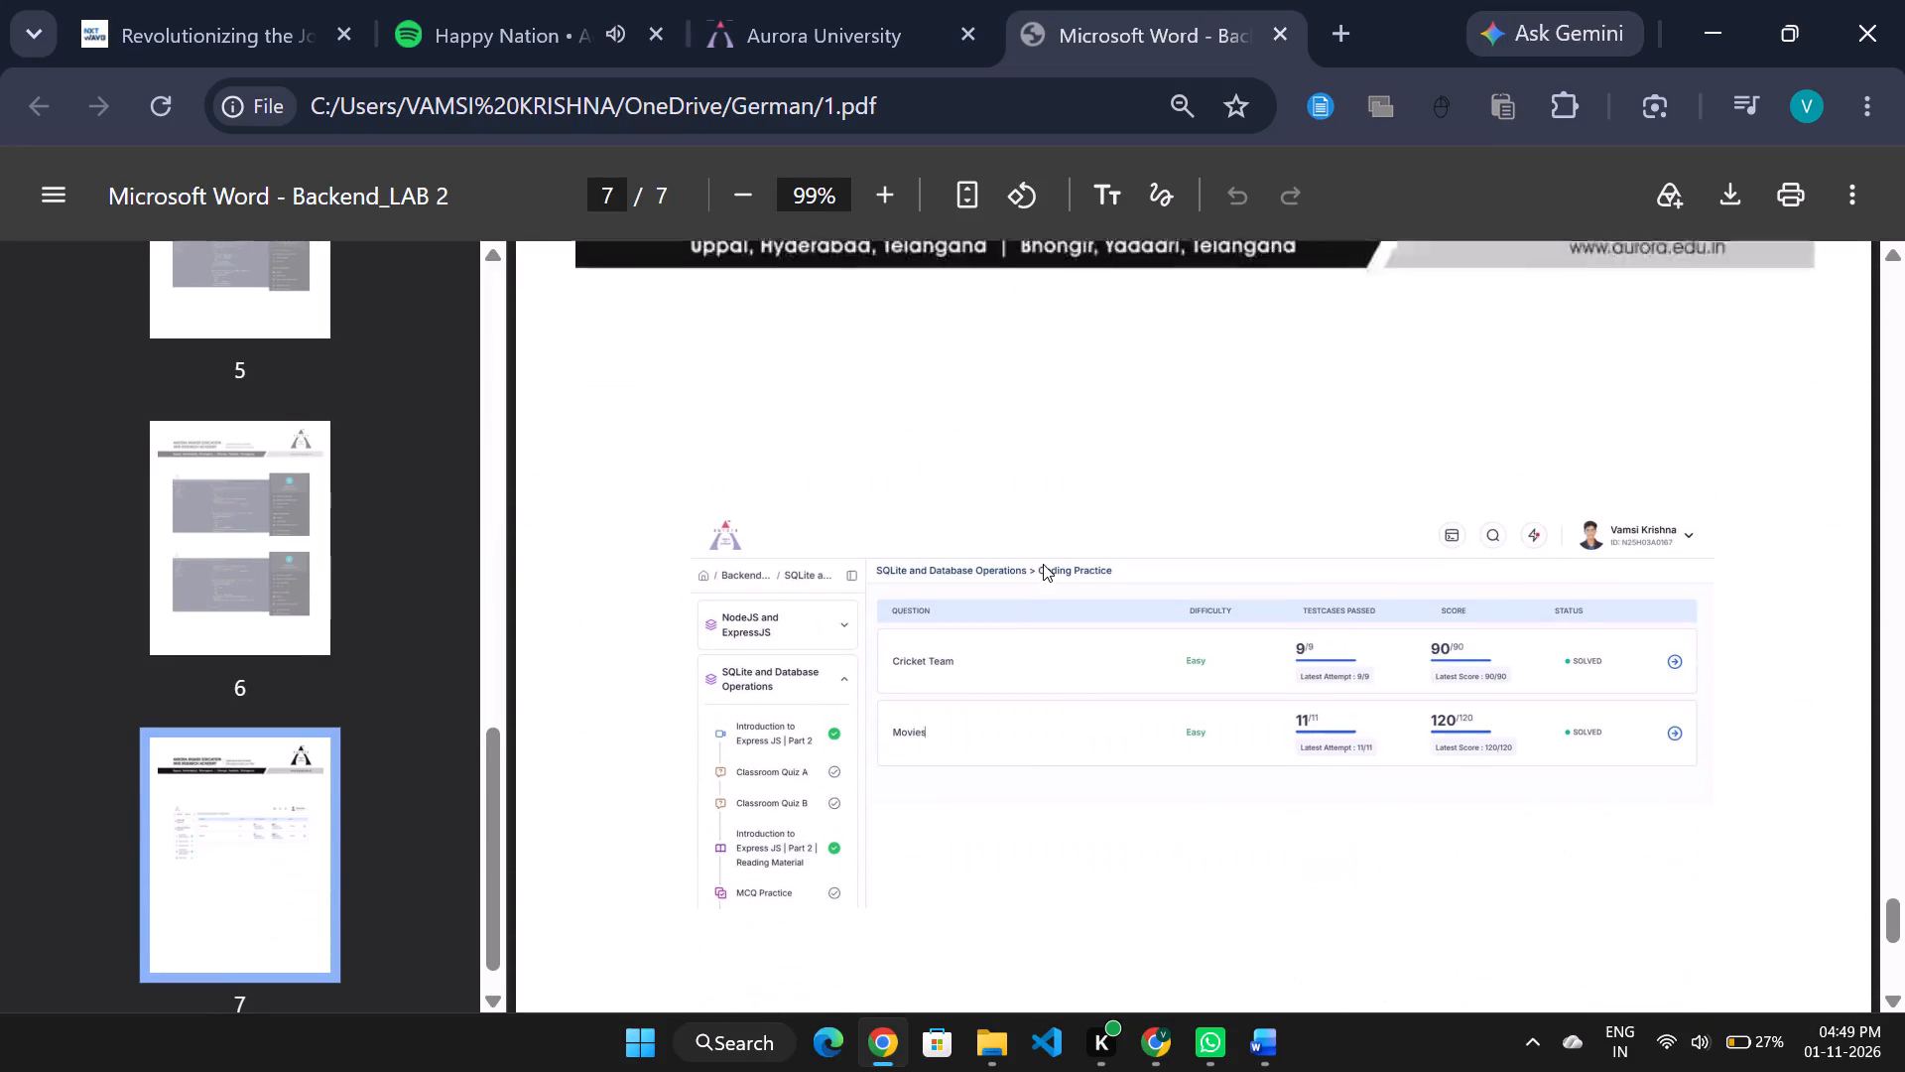
{"action": "scroll", "coordinate": [1043, 564], "scroll_direction": "down", "scroll_amount": 1}
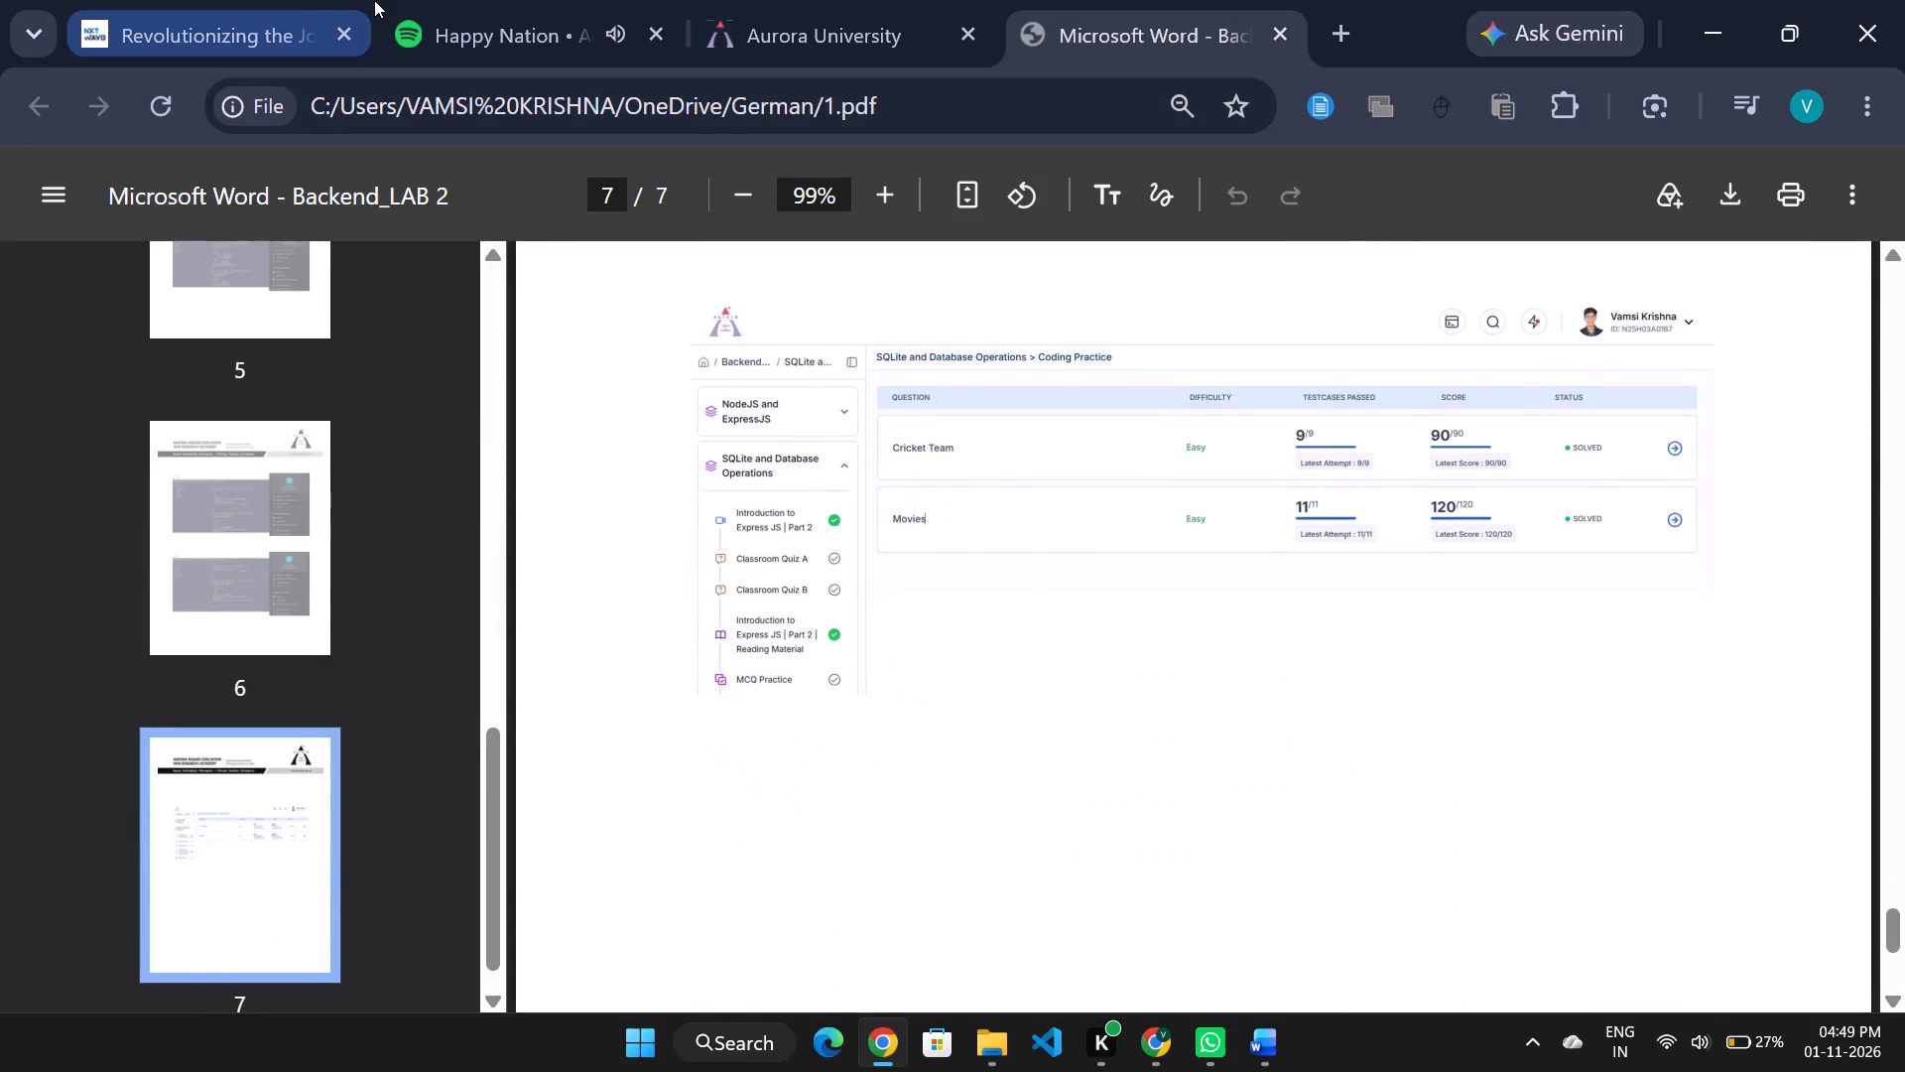
Upload the PDF named 1 as the Lab Report 2 submission on Aurora, and close the local PDF.
{"action": "left_click", "coordinate": [311, 0]}
{"action": "left_click", "coordinate": [803, 0]}
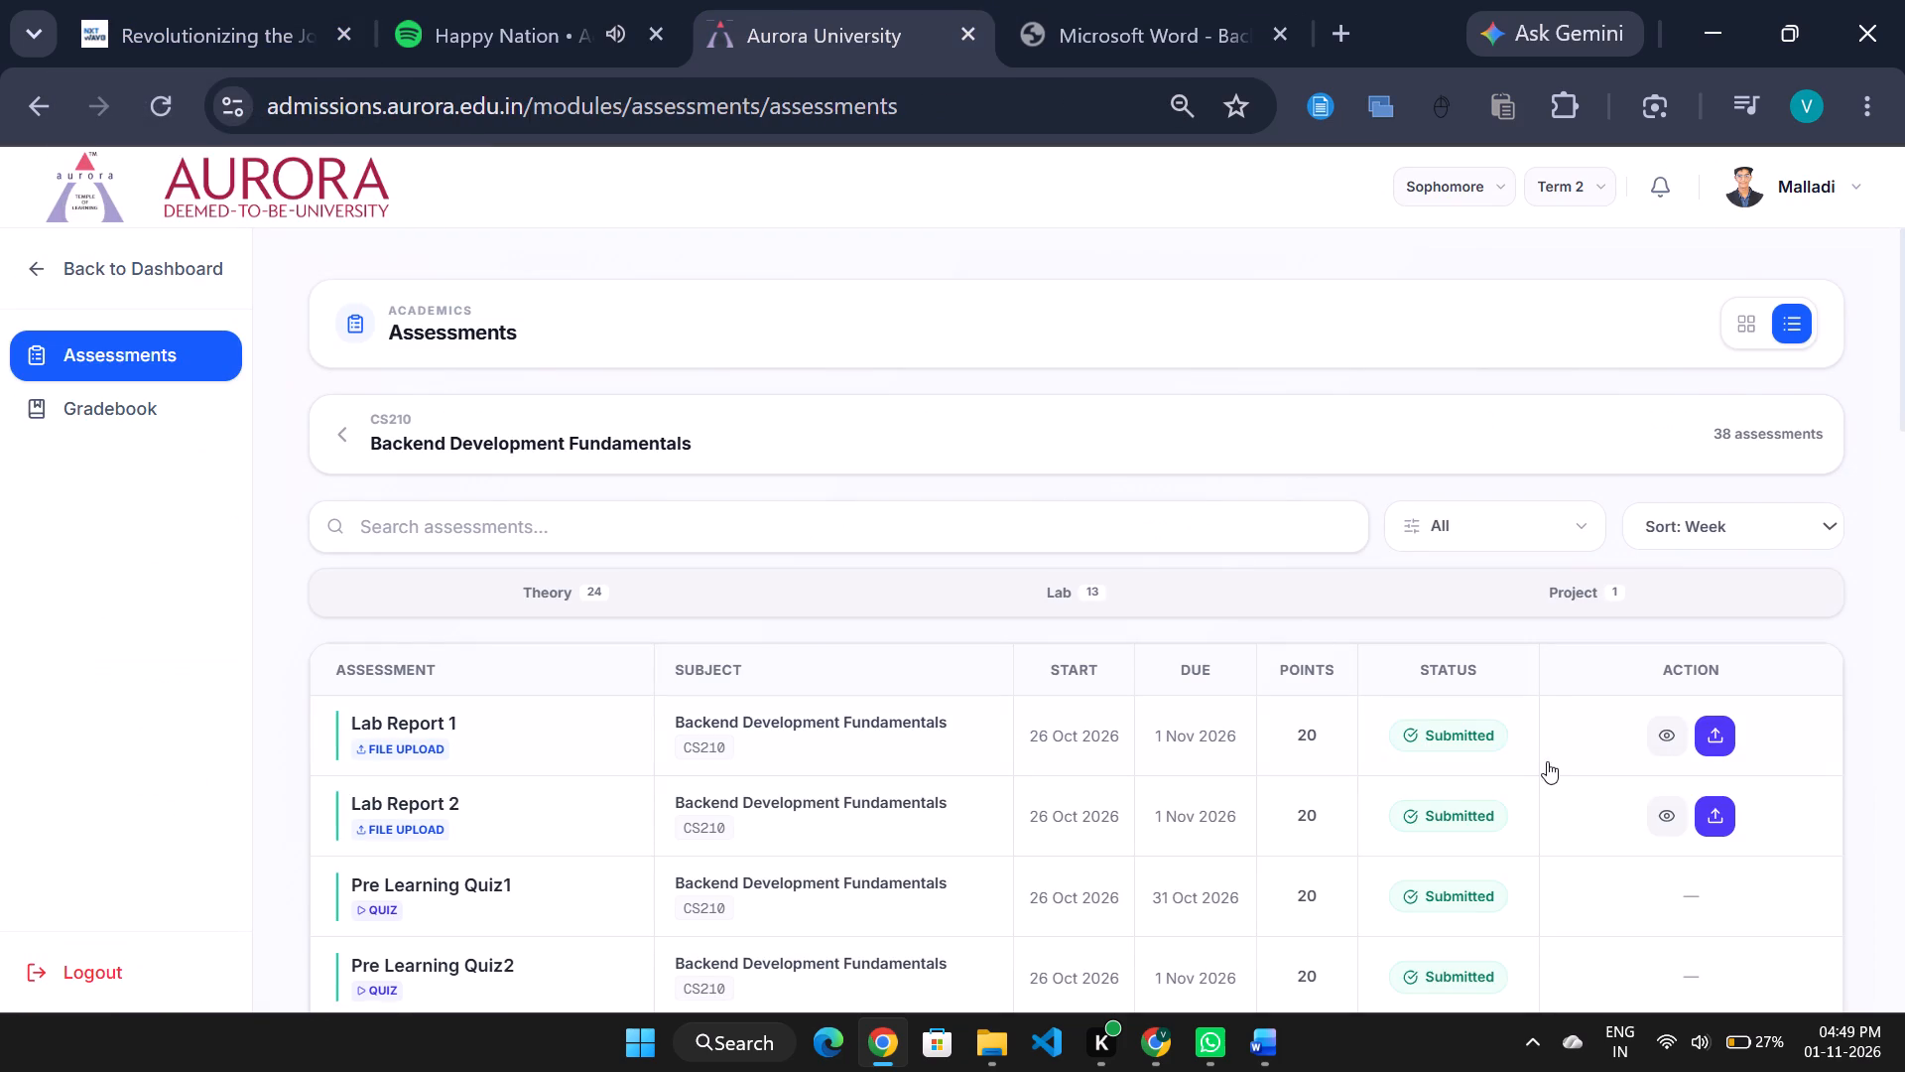
{"action": "left_click", "coordinate": [1727, 812]}
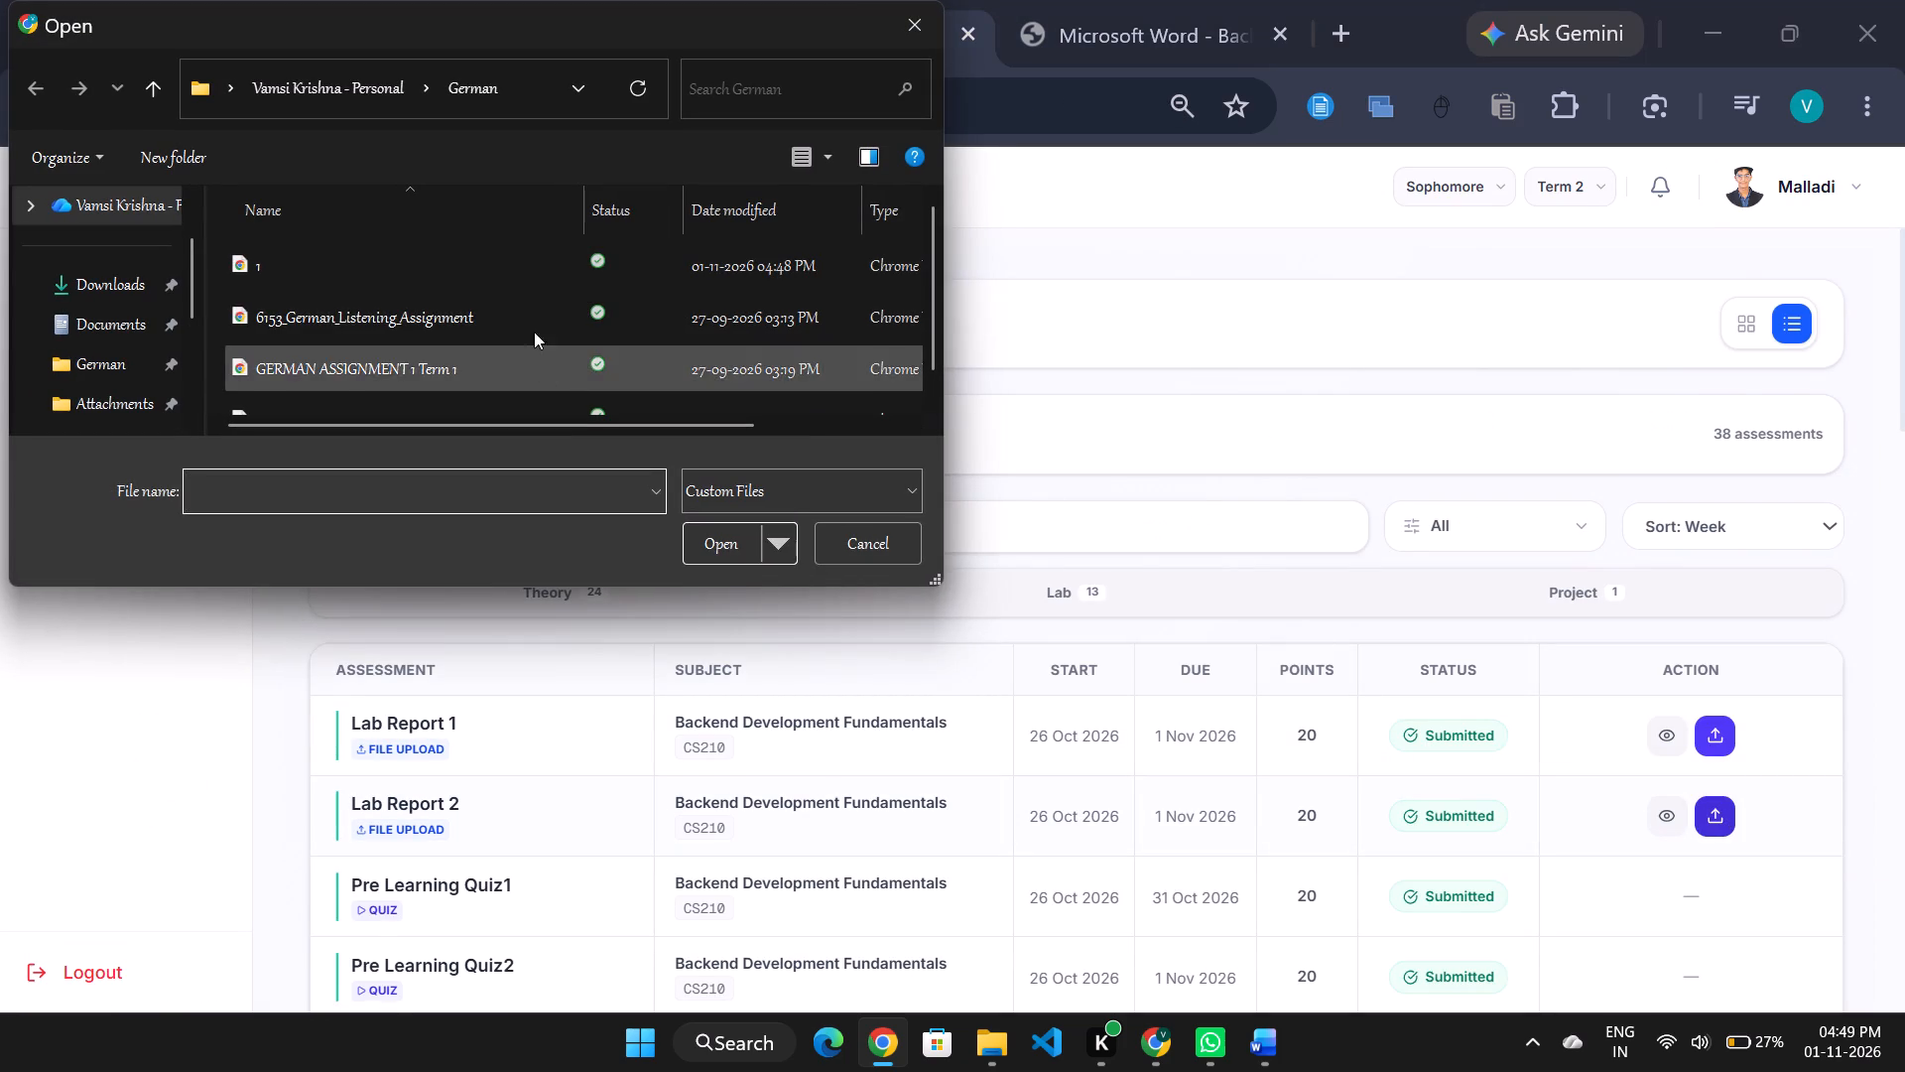
{"action": "double_click", "coordinate": [527, 275]}
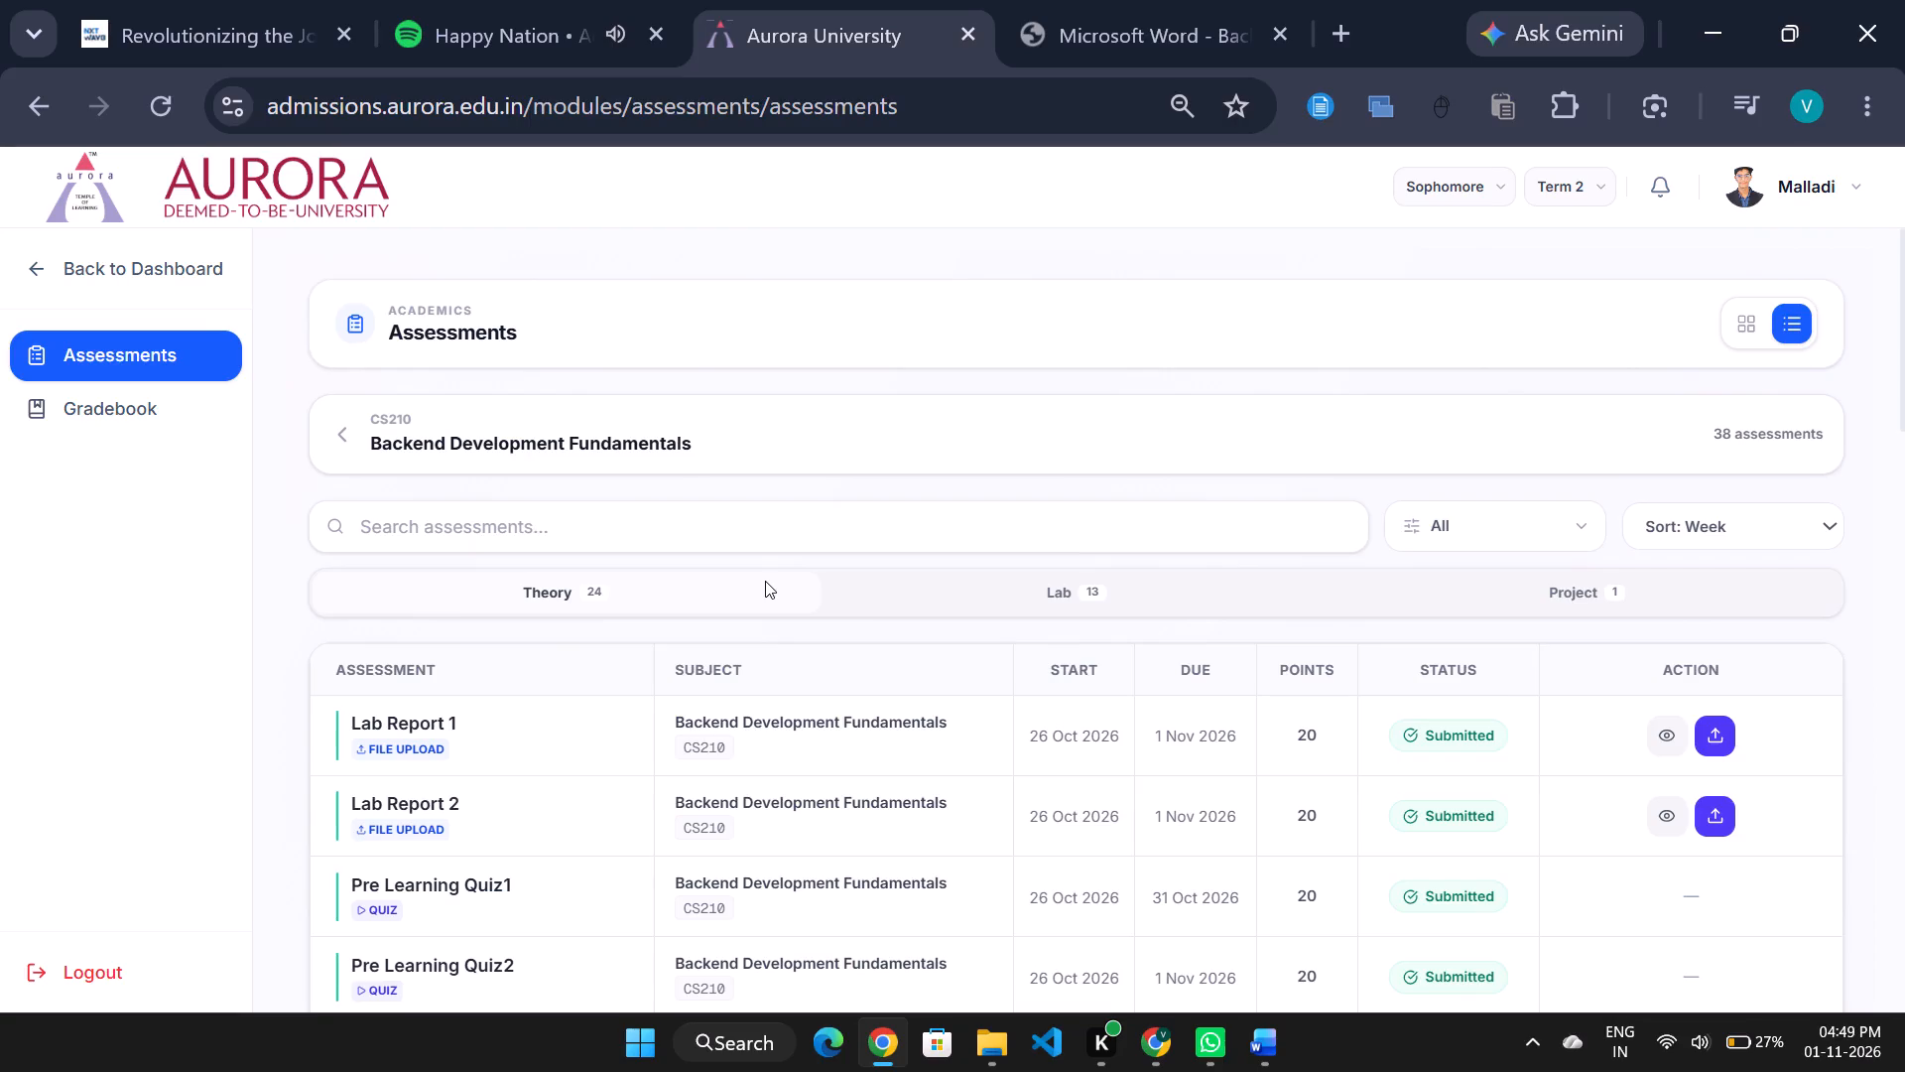
{"action": "left_click", "coordinate": [1272, 27]}
View the submitted files for Lab Report 2 and Lab Report 1 on Aurora, and close both.
{"action": "left_click", "coordinate": [1677, 814]}
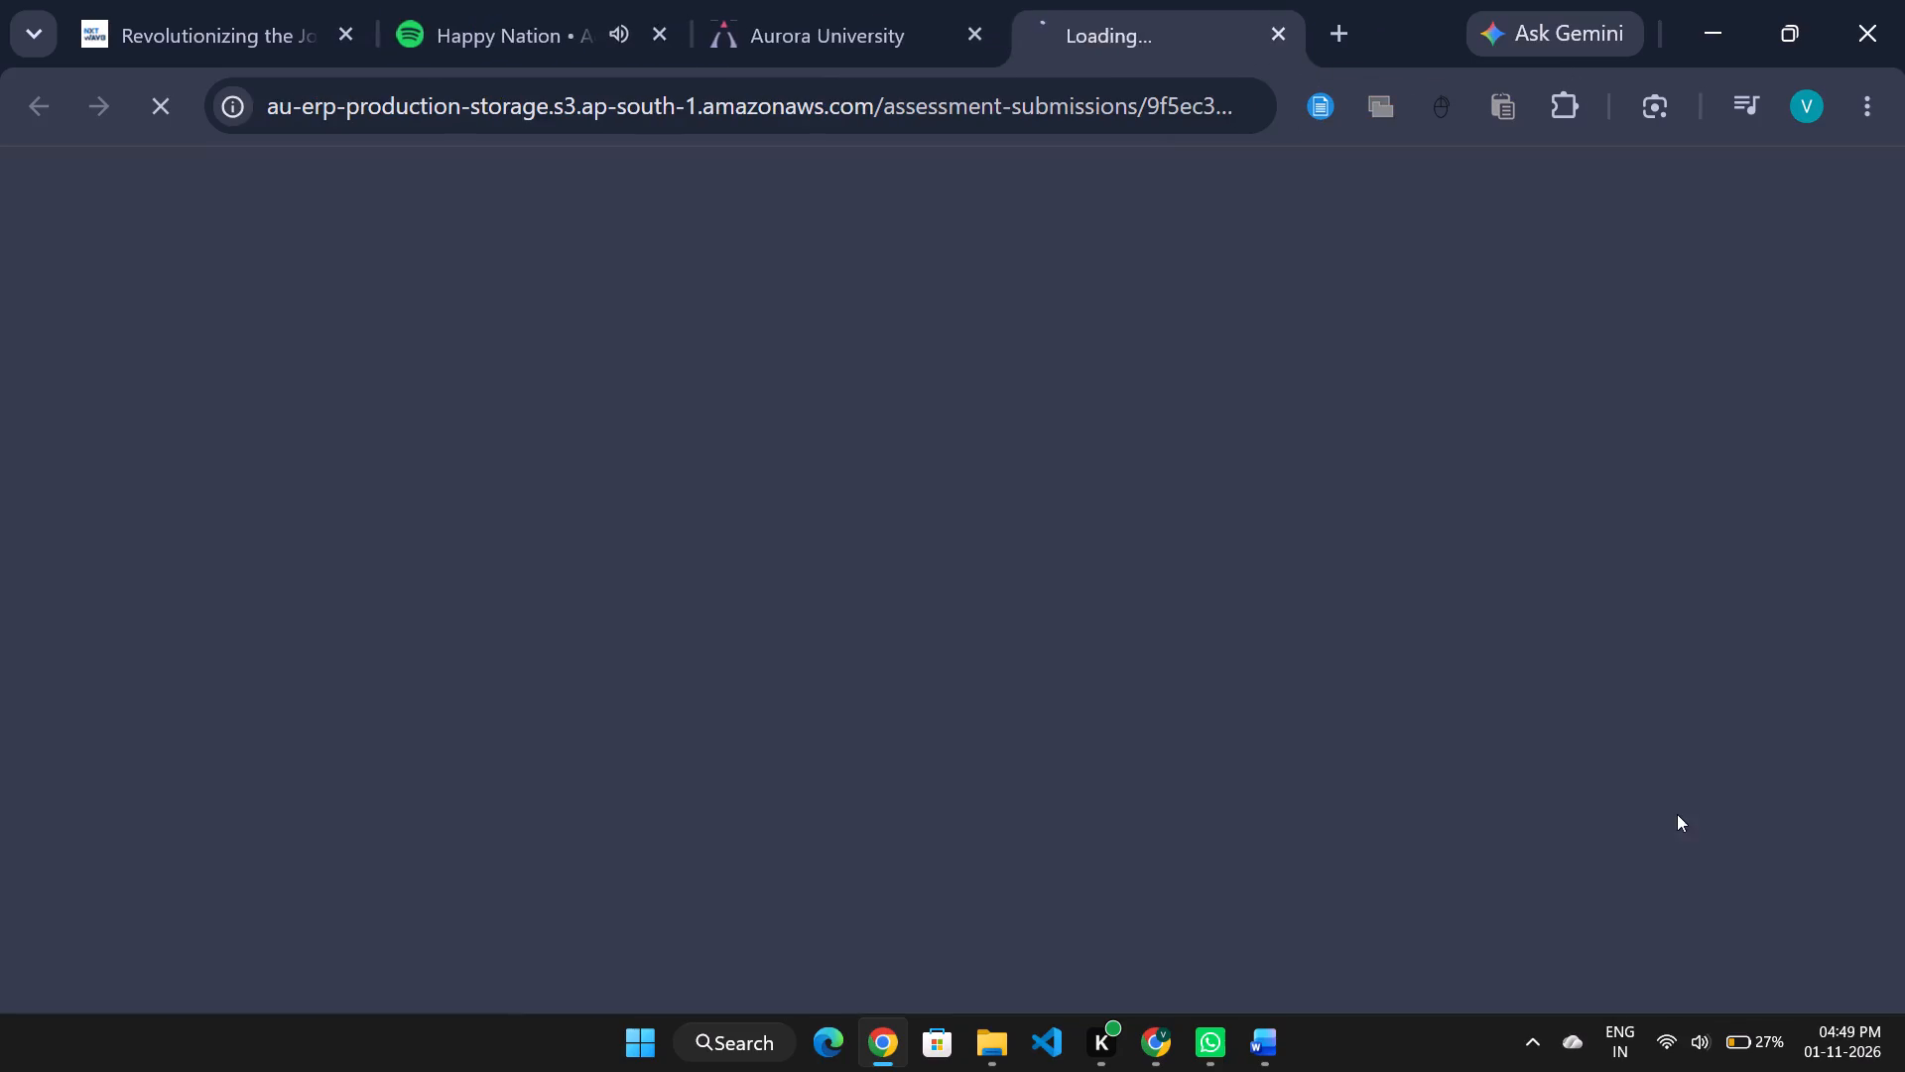
{"action": "scroll", "coordinate": [1166, 514], "scroll_direction": "down", "scroll_amount": 10}
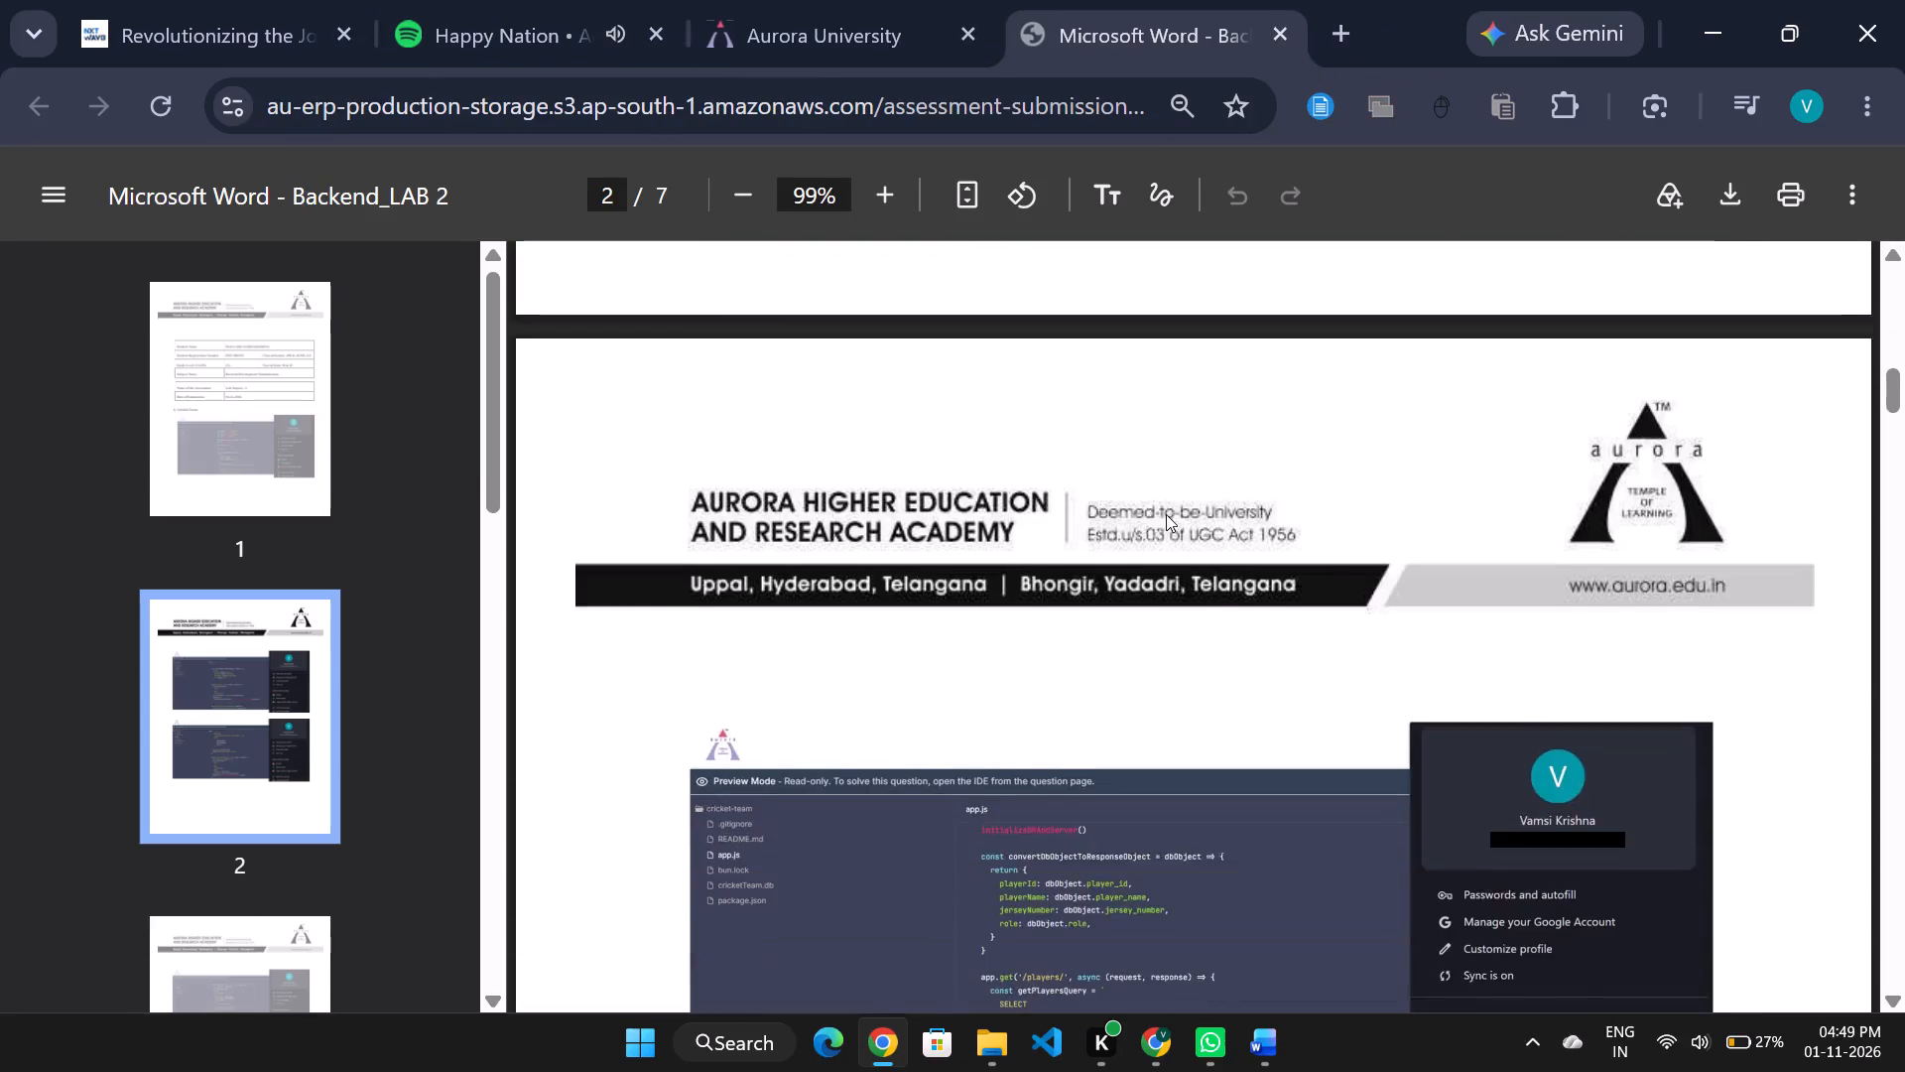
{"action": "scroll", "coordinate": [1166, 514], "scroll_direction": "down", "scroll_amount": 5}
{"action": "left_click", "coordinate": [837, 0]}
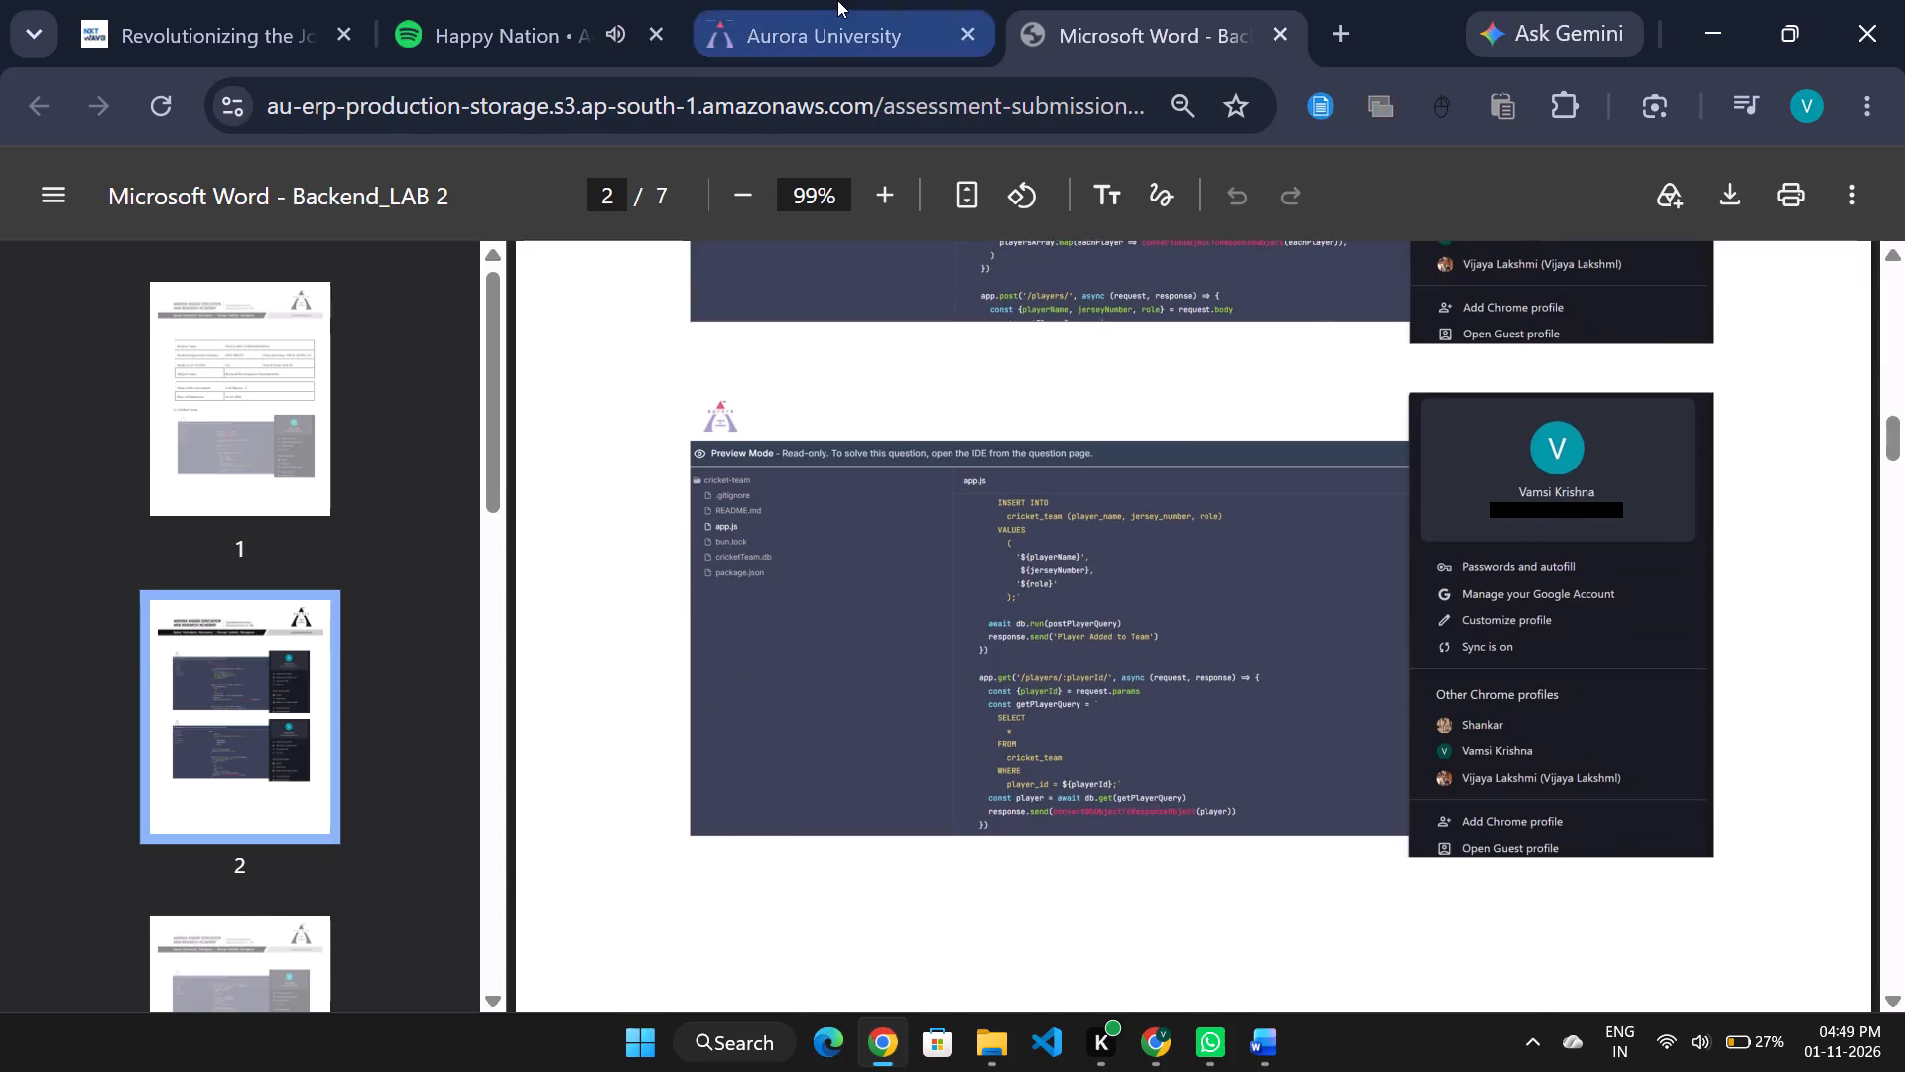
{"action": "left_click", "coordinate": [1659, 723]}
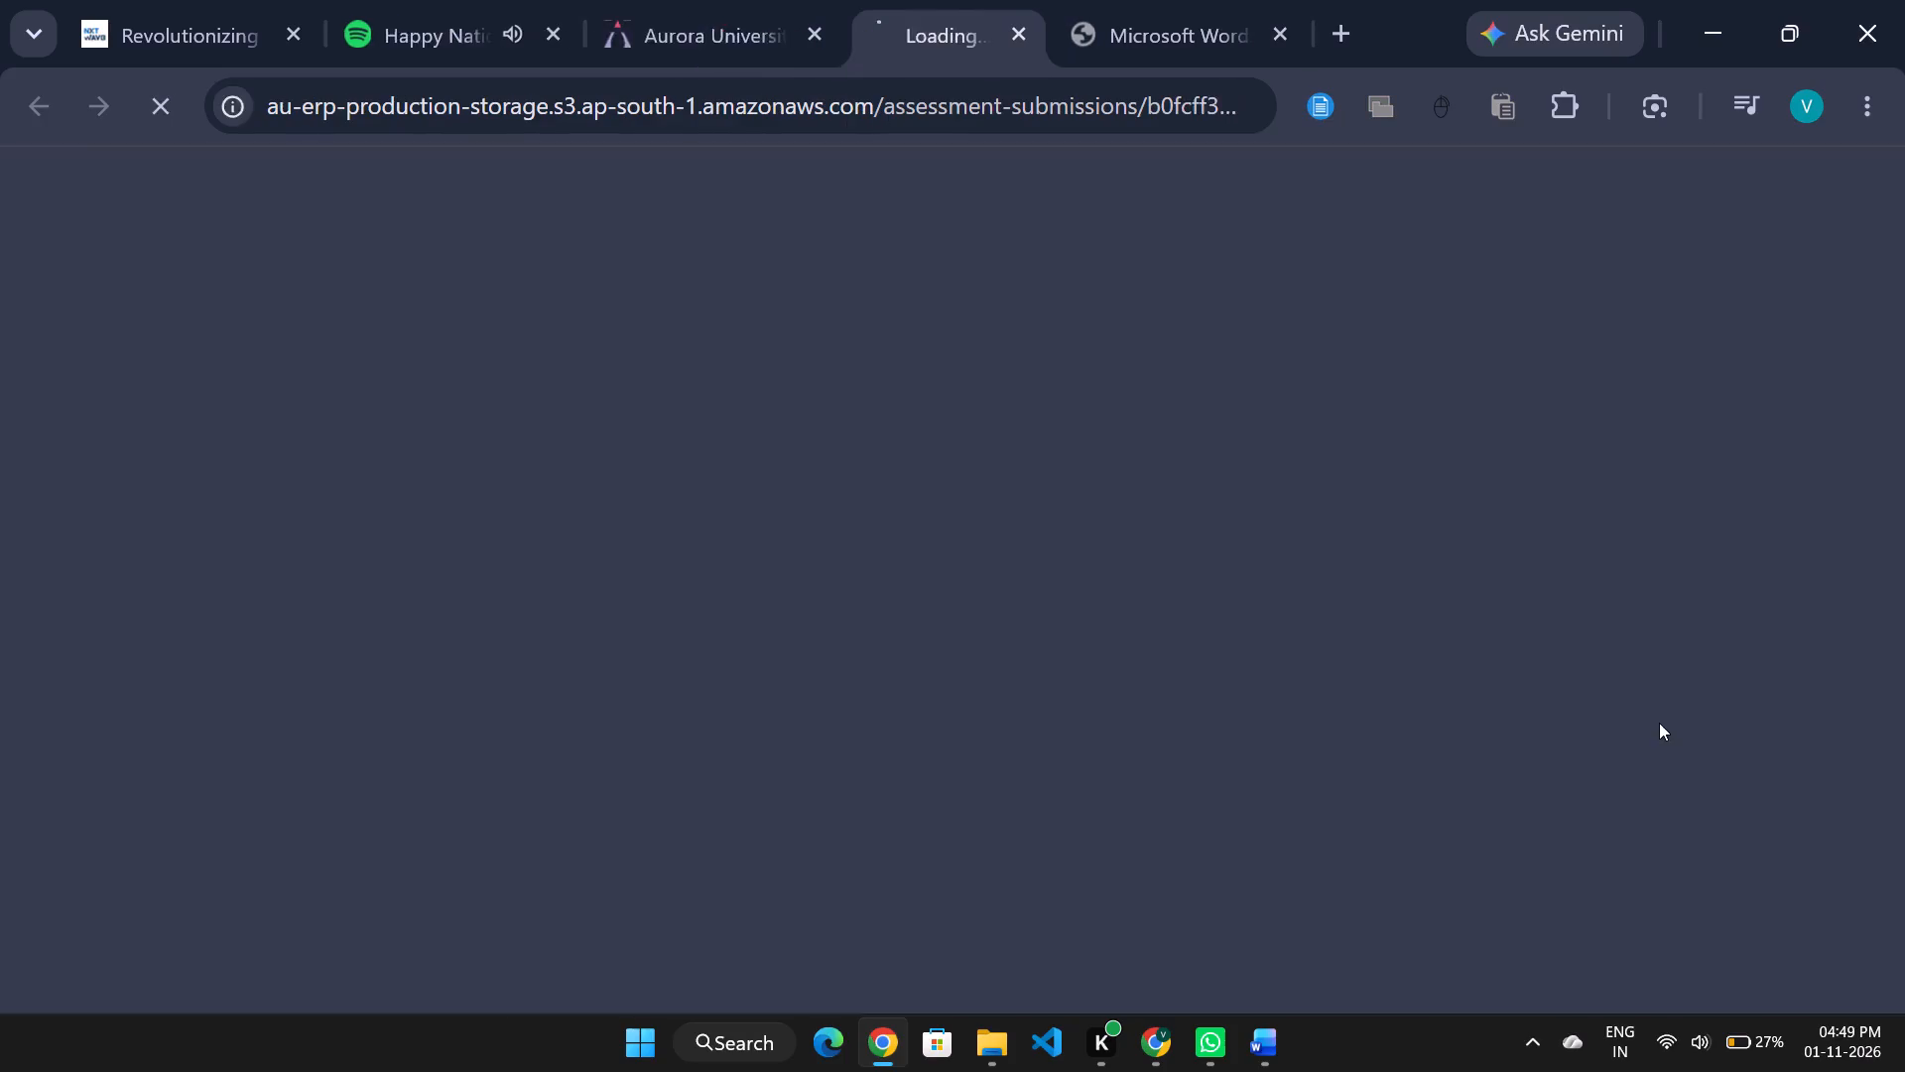
{"action": "scroll", "coordinate": [1284, 652], "scroll_direction": "down", "scroll_amount": 13}
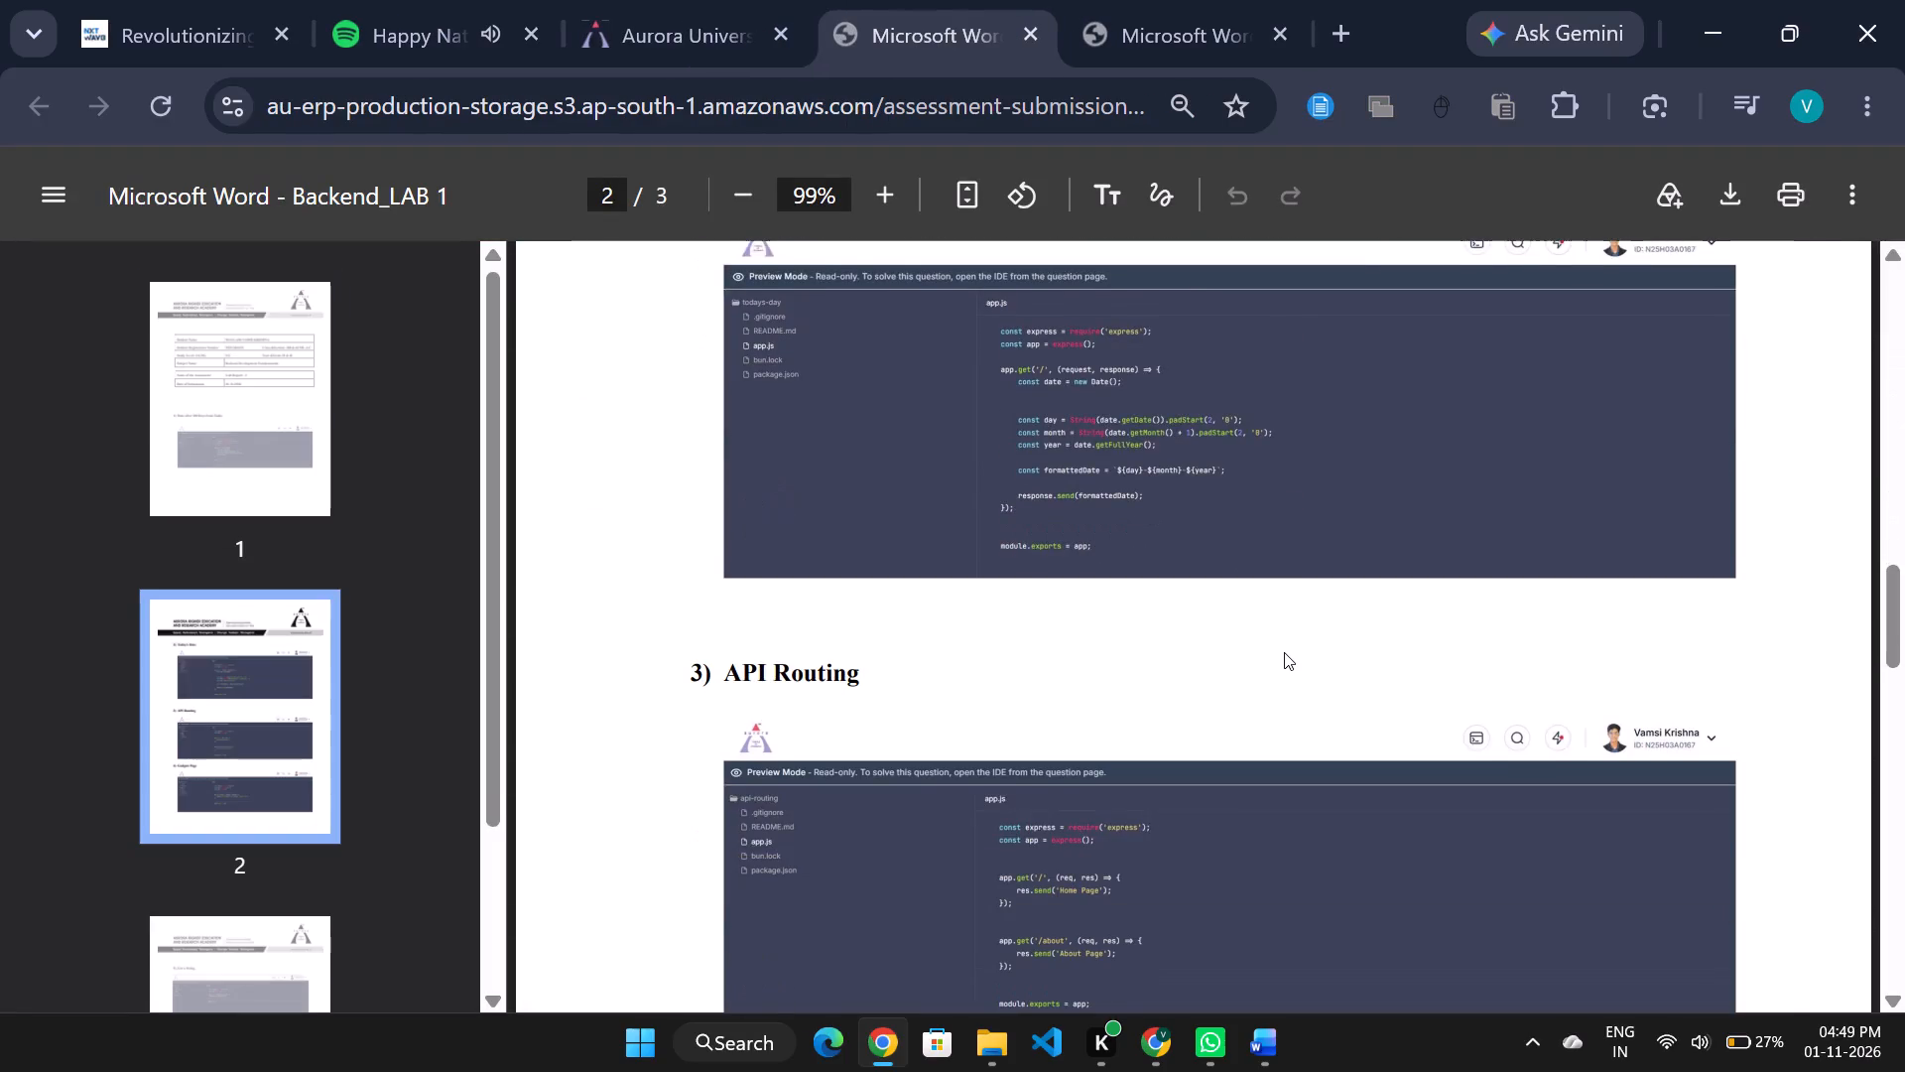
{"action": "scroll", "coordinate": [1284, 652], "scroll_direction": "down", "scroll_amount": 2}
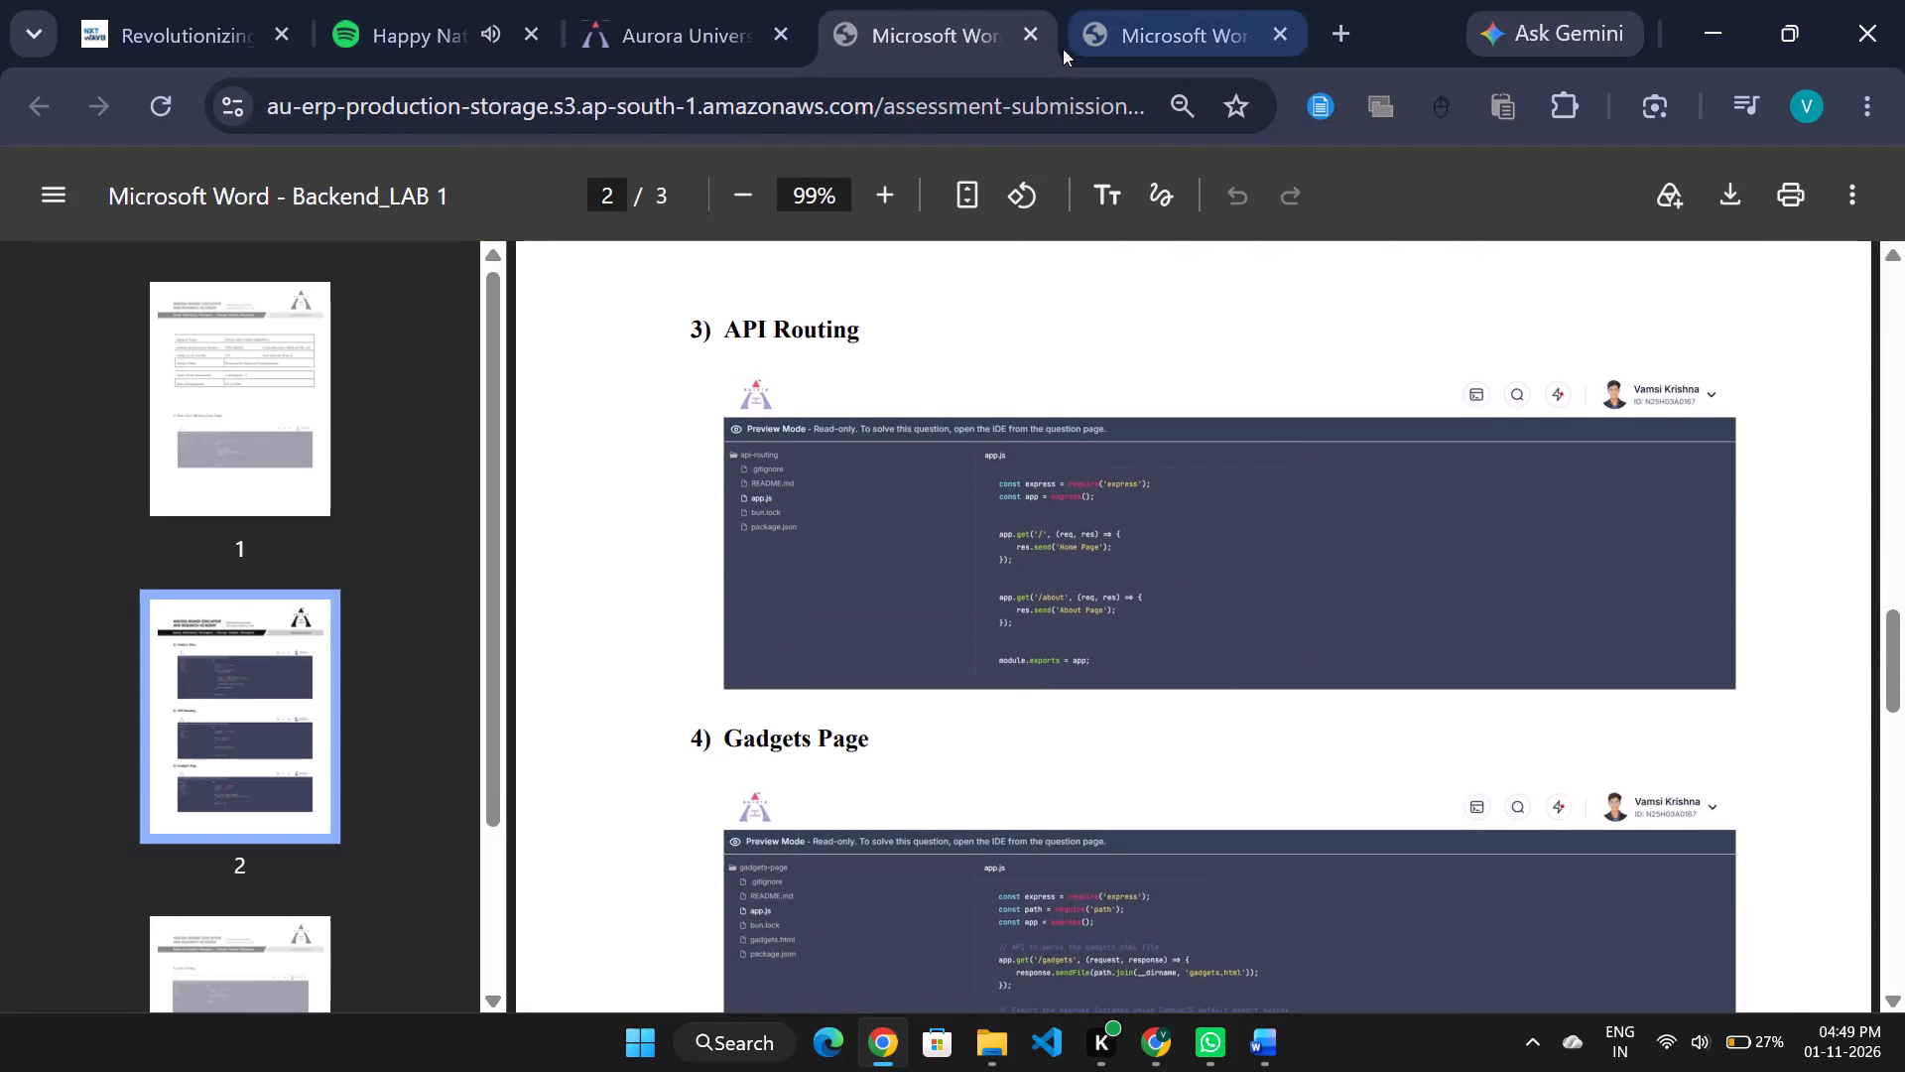
{"action": "left_click", "coordinate": [1048, 39]}
{"action": "left_click", "coordinate": [1024, 33]}
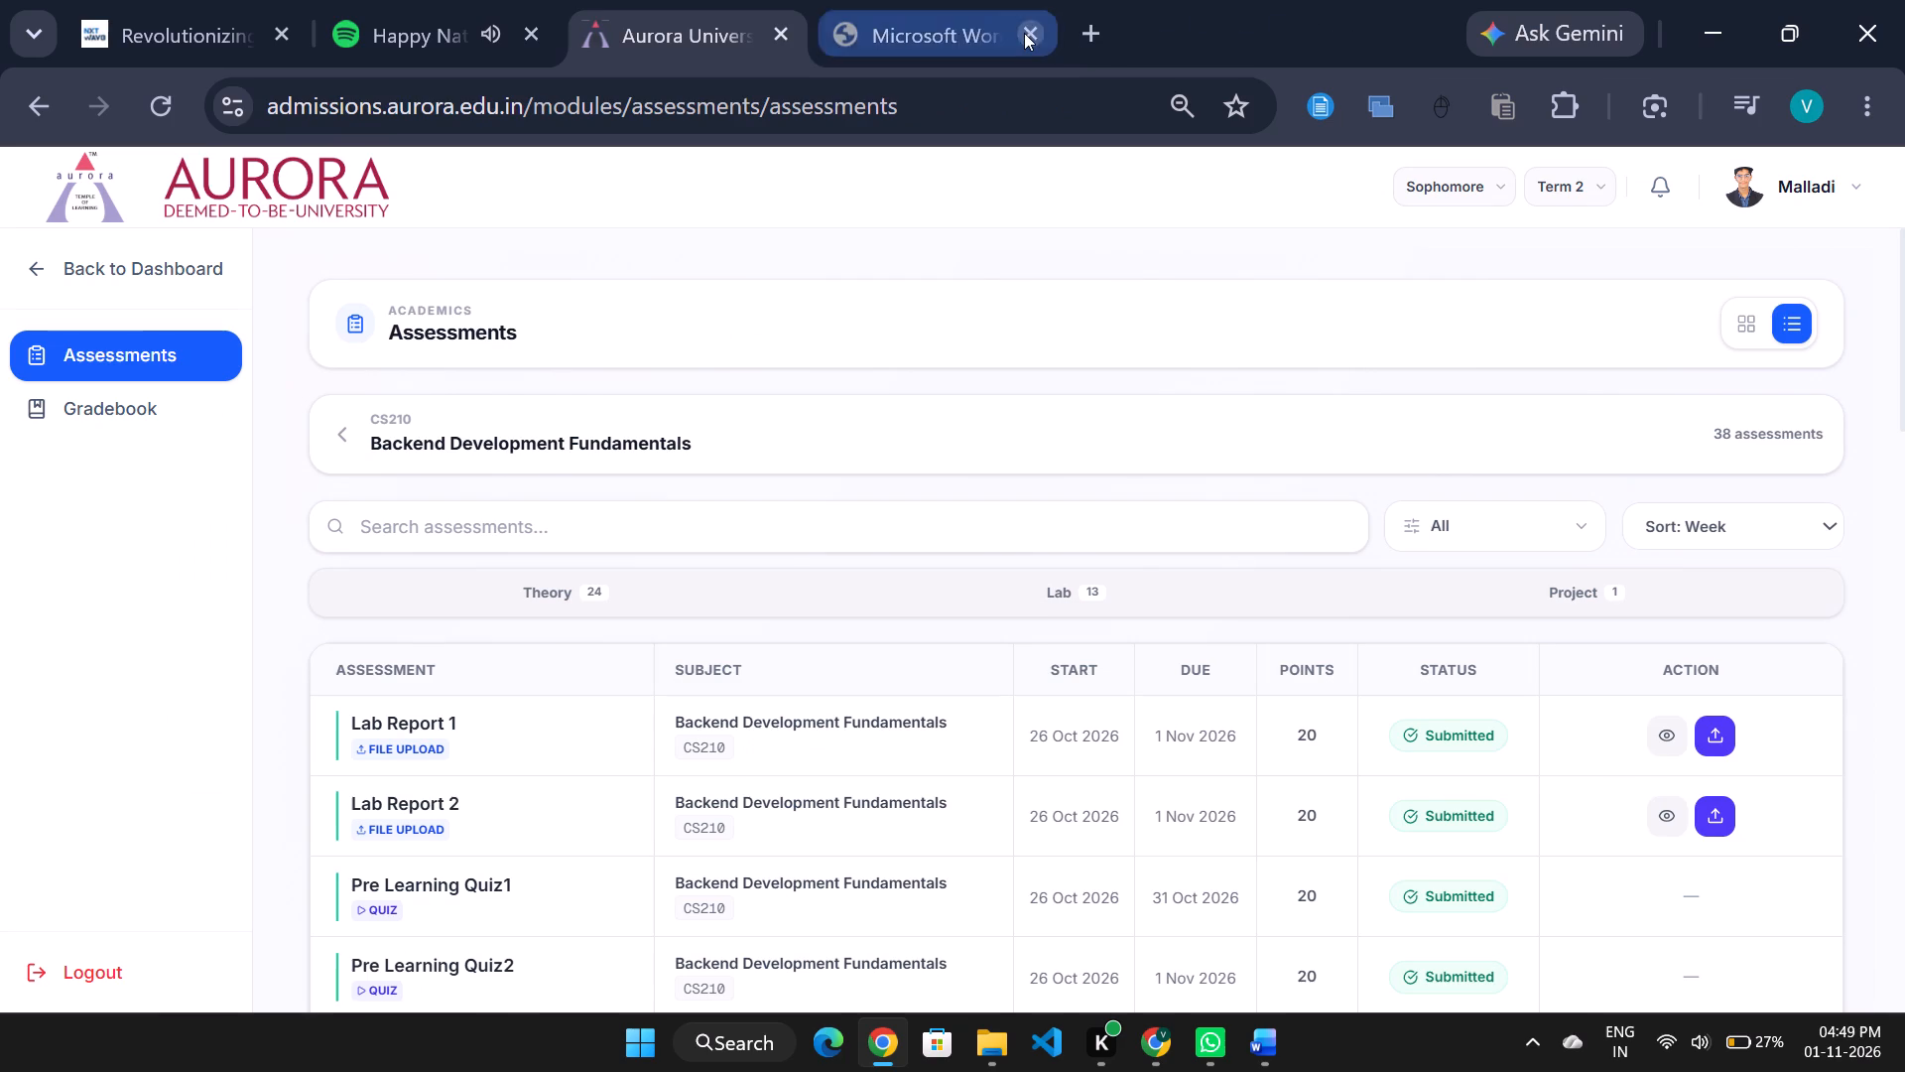
{"action": "left_click", "coordinate": [1024, 33]}
Switch to Word and close the Backend_LAB 2 document.
{"action": "left_click", "coordinate": [1269, 1066]}
{"action": "left_click", "coordinate": [1904, 0]}
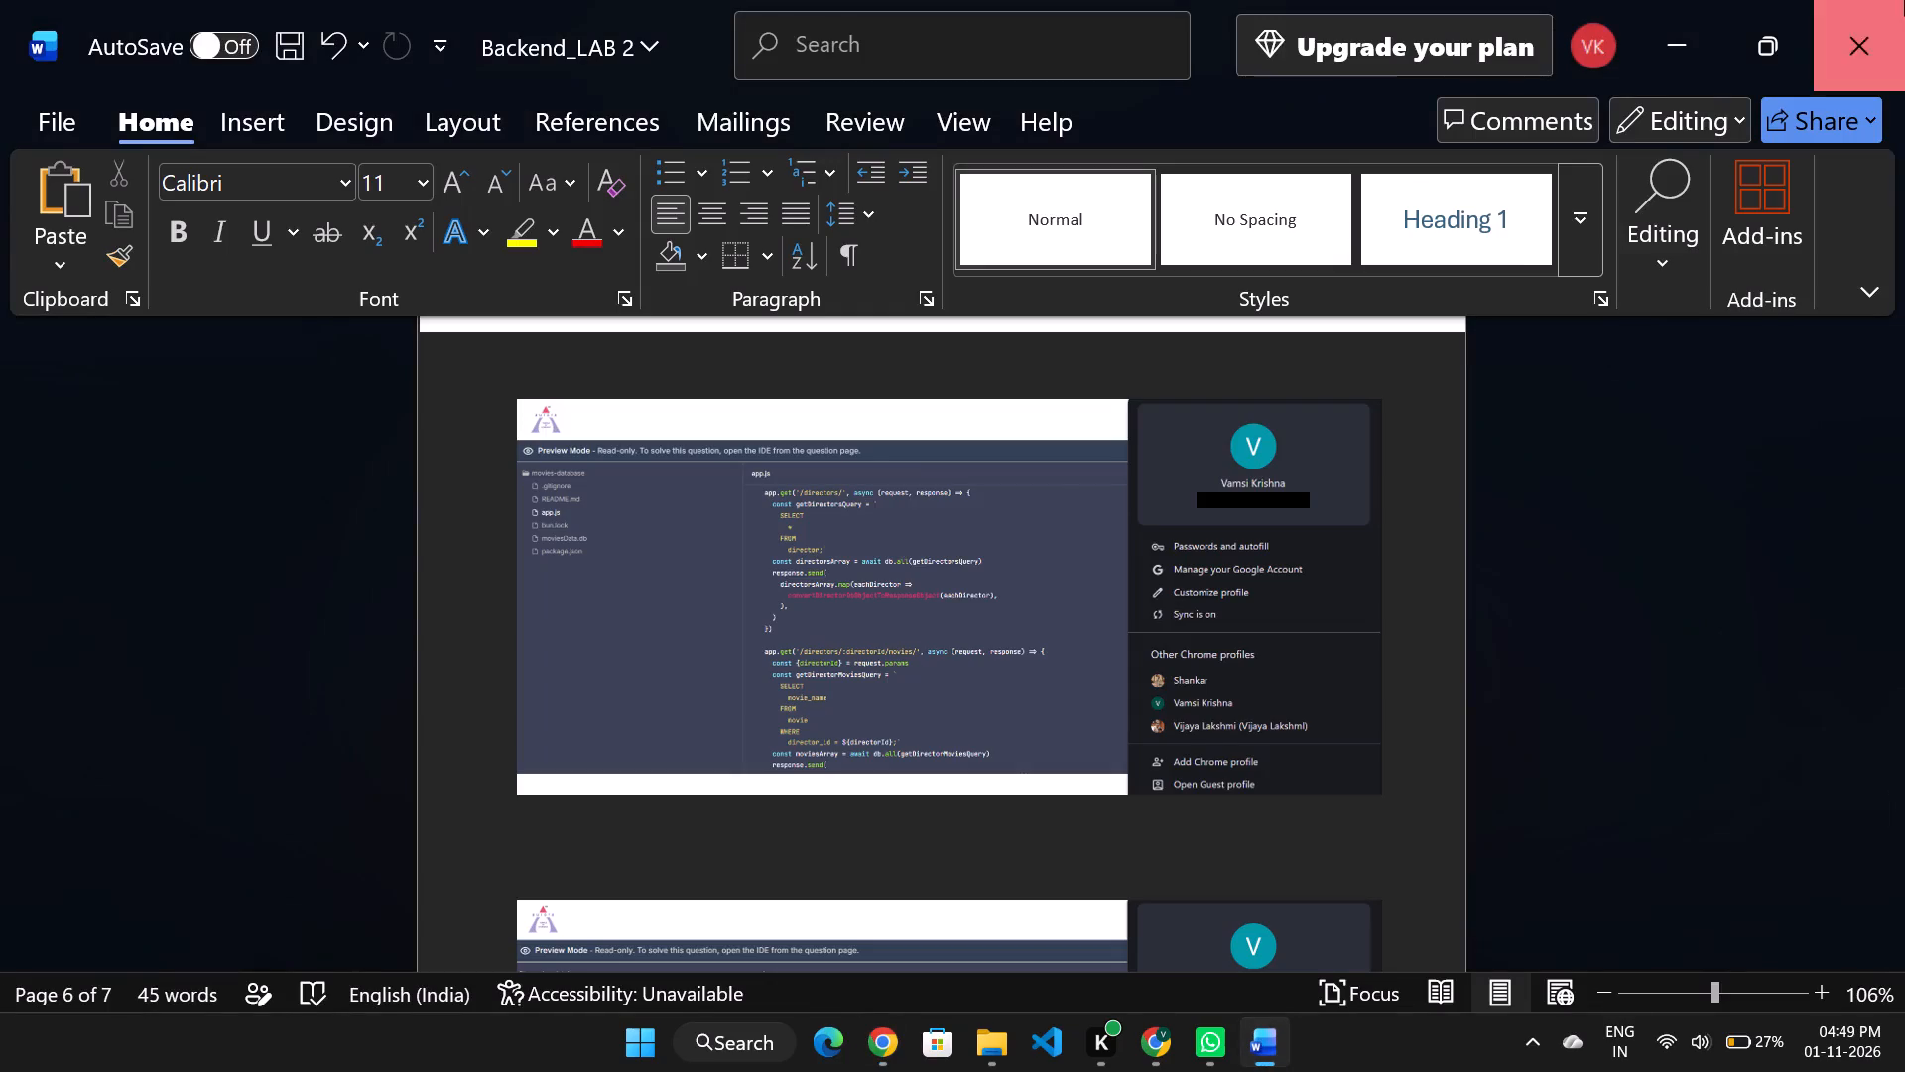
{"action": "left_click", "coordinate": [1165, 578]}
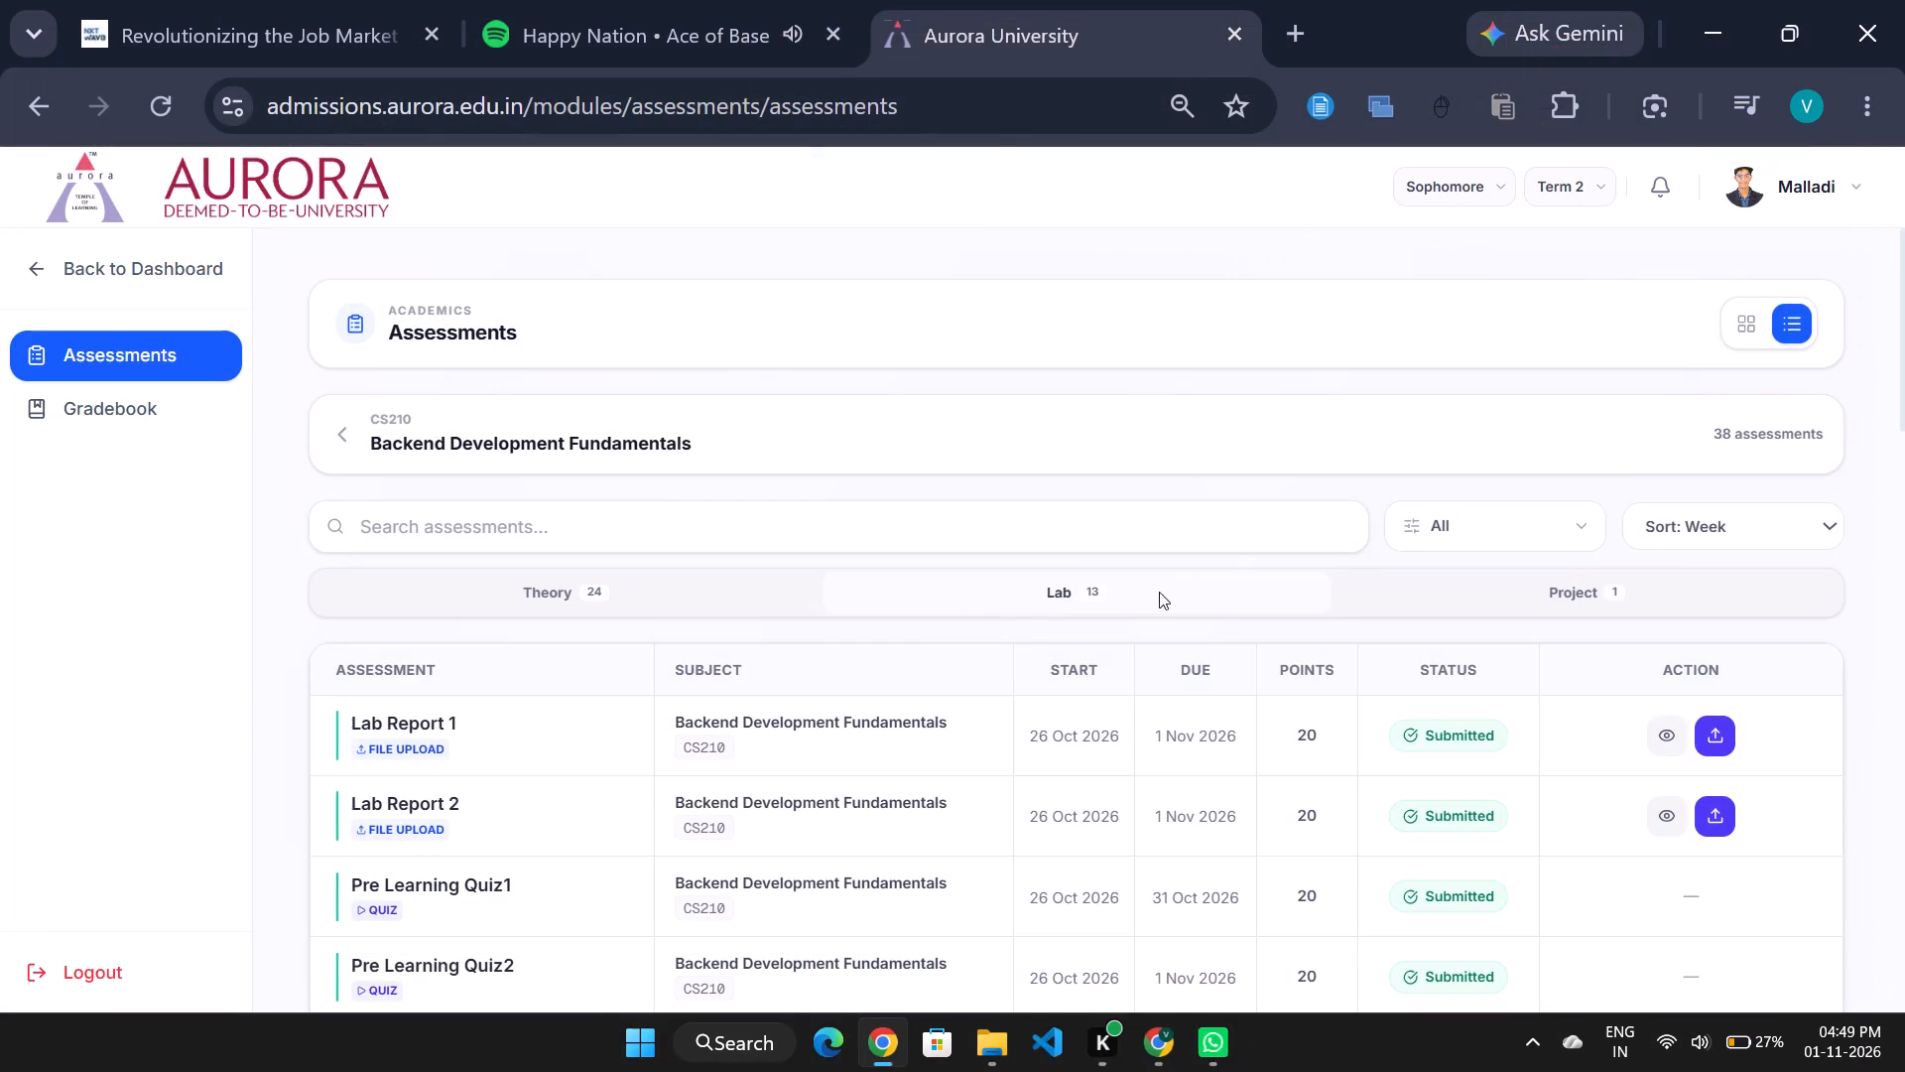
Move the PDF named 1 from the German folder to the Attachments folder in File Explorer.
{"action": "left_click", "coordinate": [1020, 1041]}
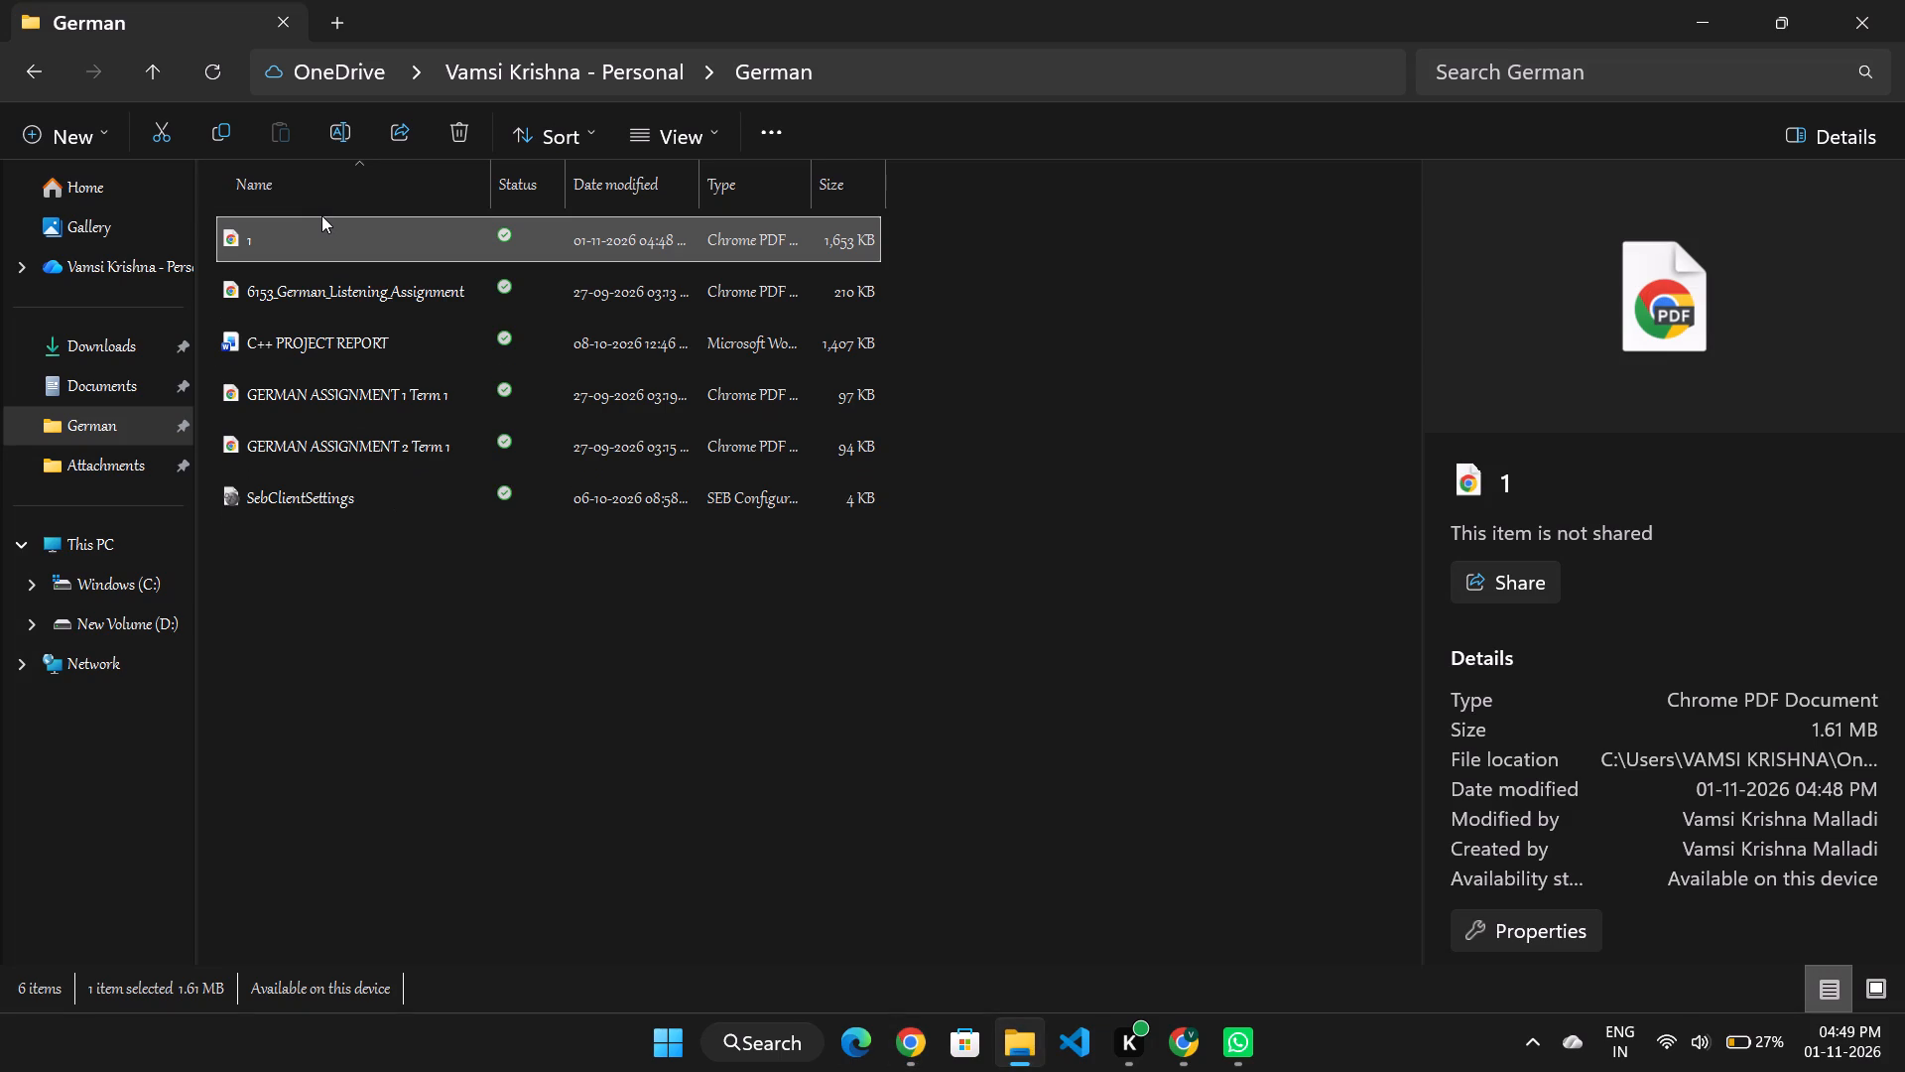
{"action": "key", "text": "ctrl+x"}
{"action": "left_click", "coordinate": [110, 459]}
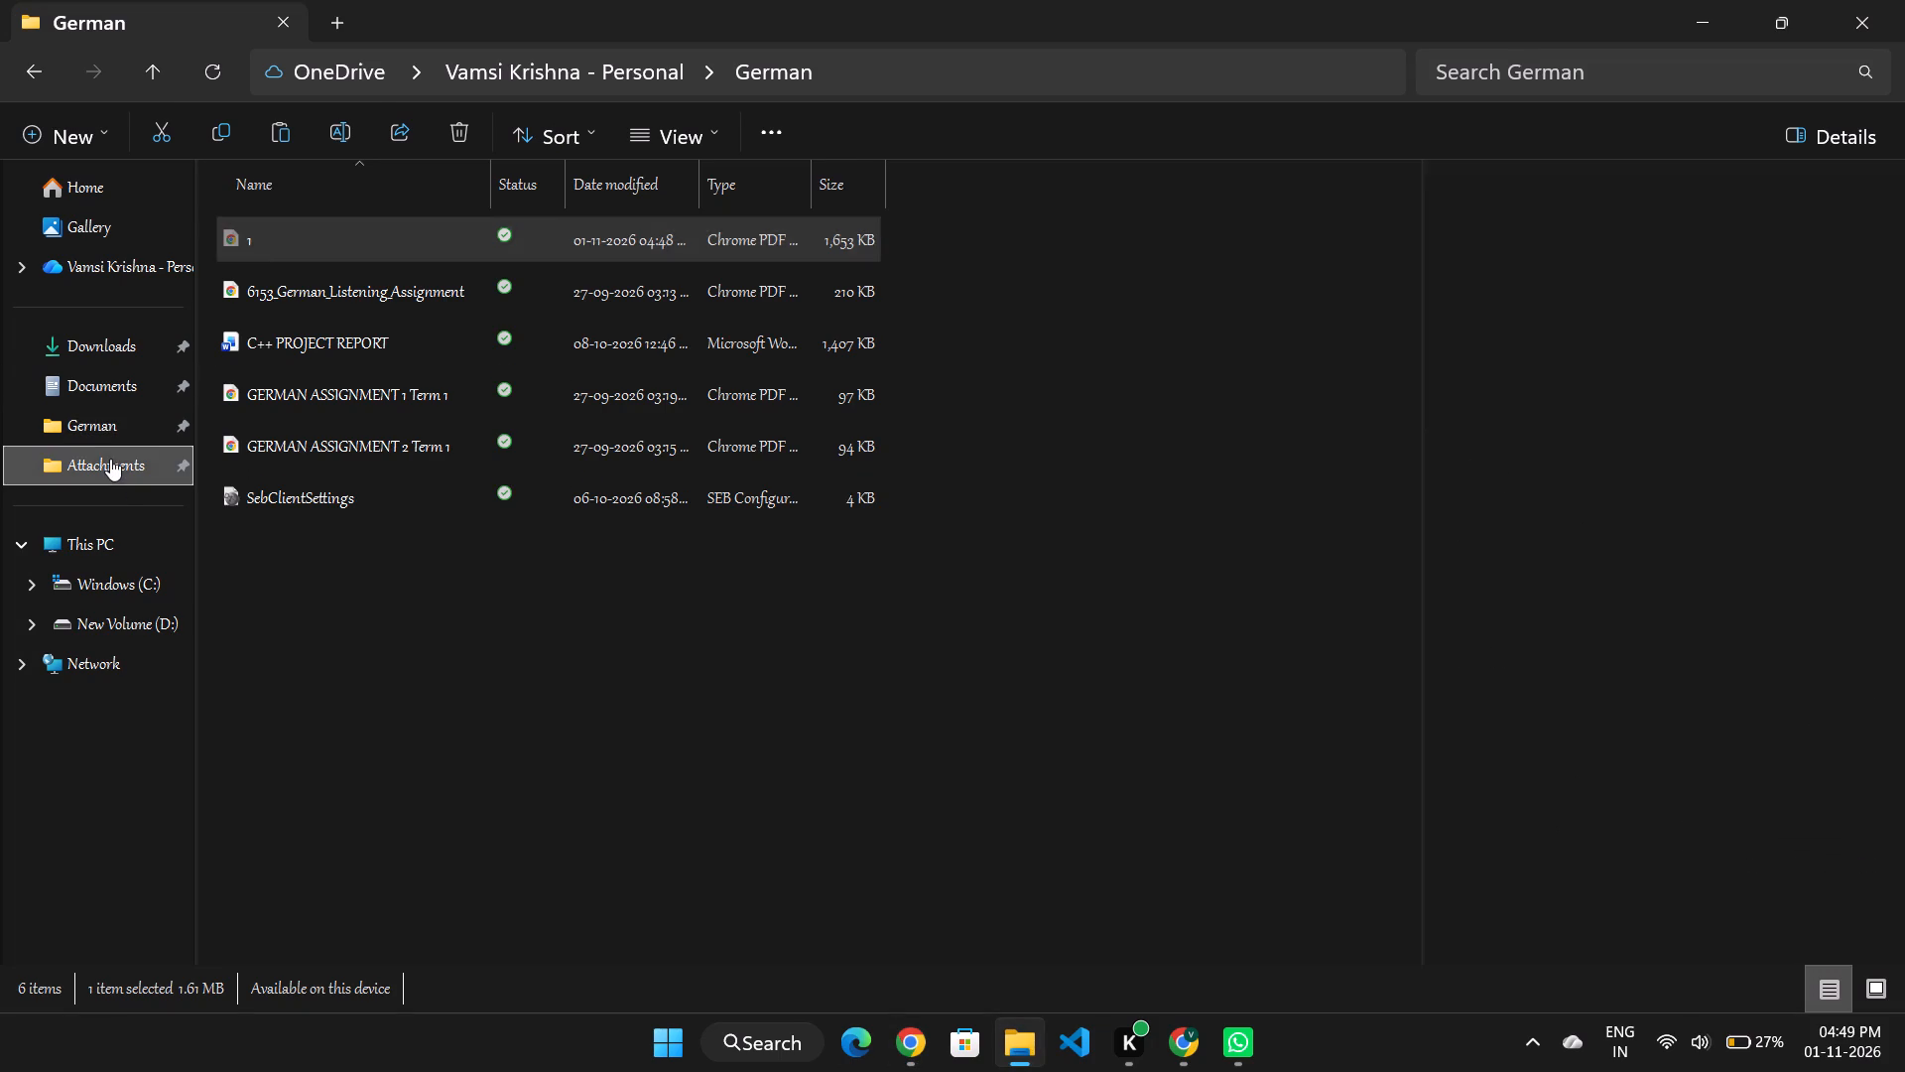
{"action": "key", "text": "ctrl+v"}
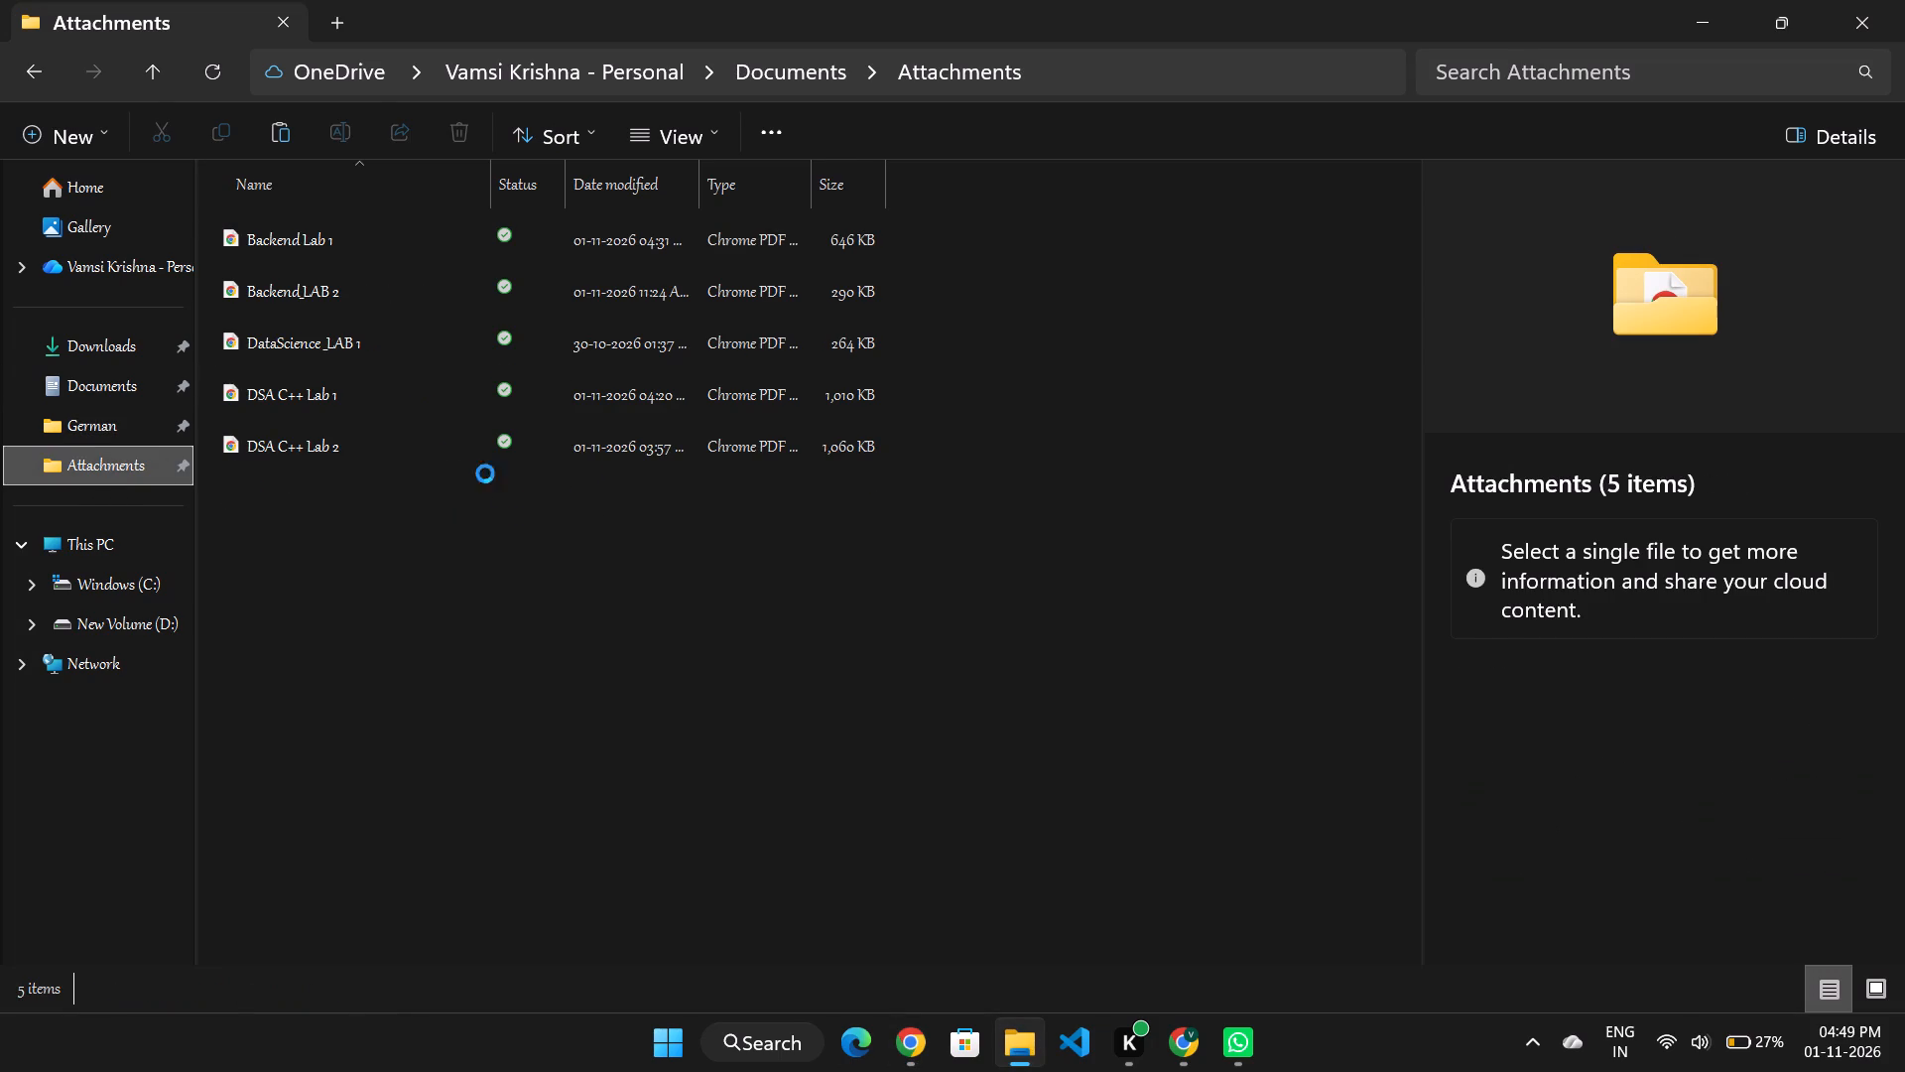
Delete the old Backend_LAB 2 PDF from the Attachments folder.
{"action": "left_click", "coordinate": [355, 301]}
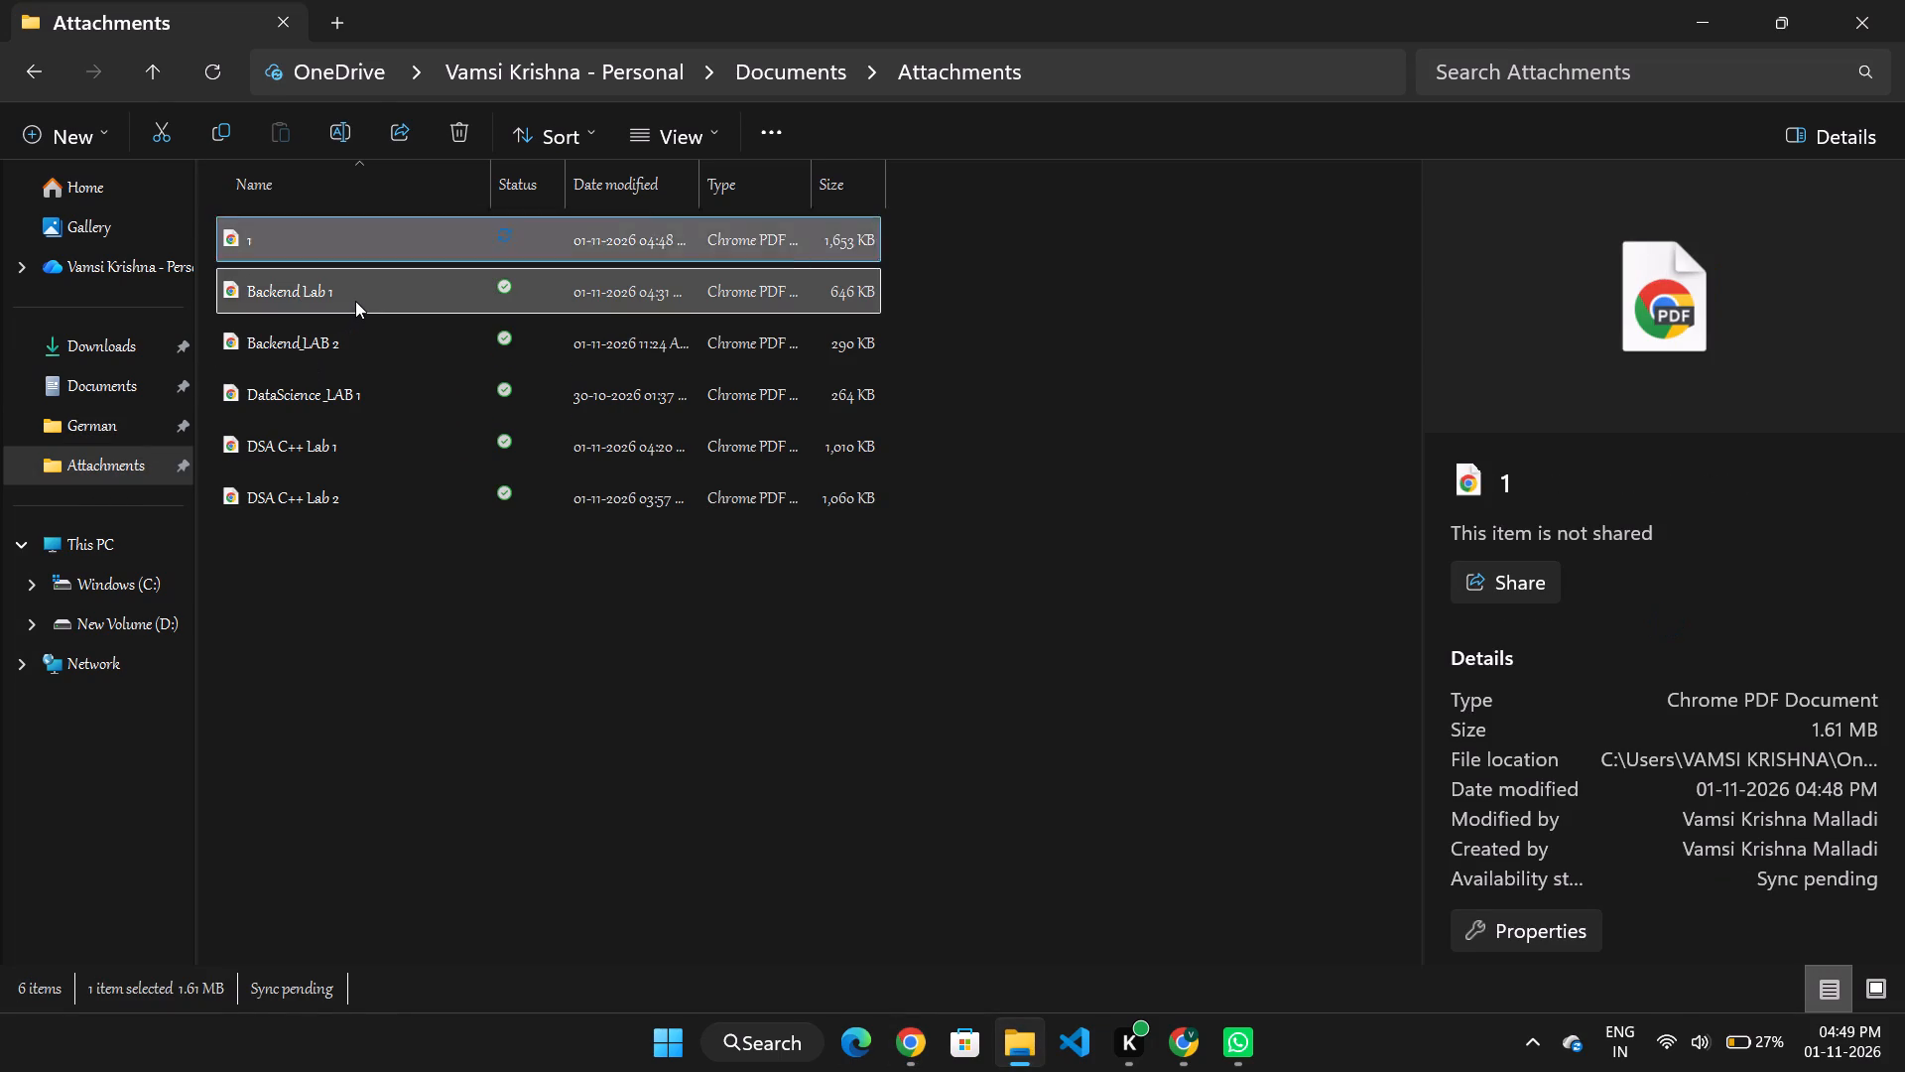
{"action": "left_click", "coordinate": [346, 356]}
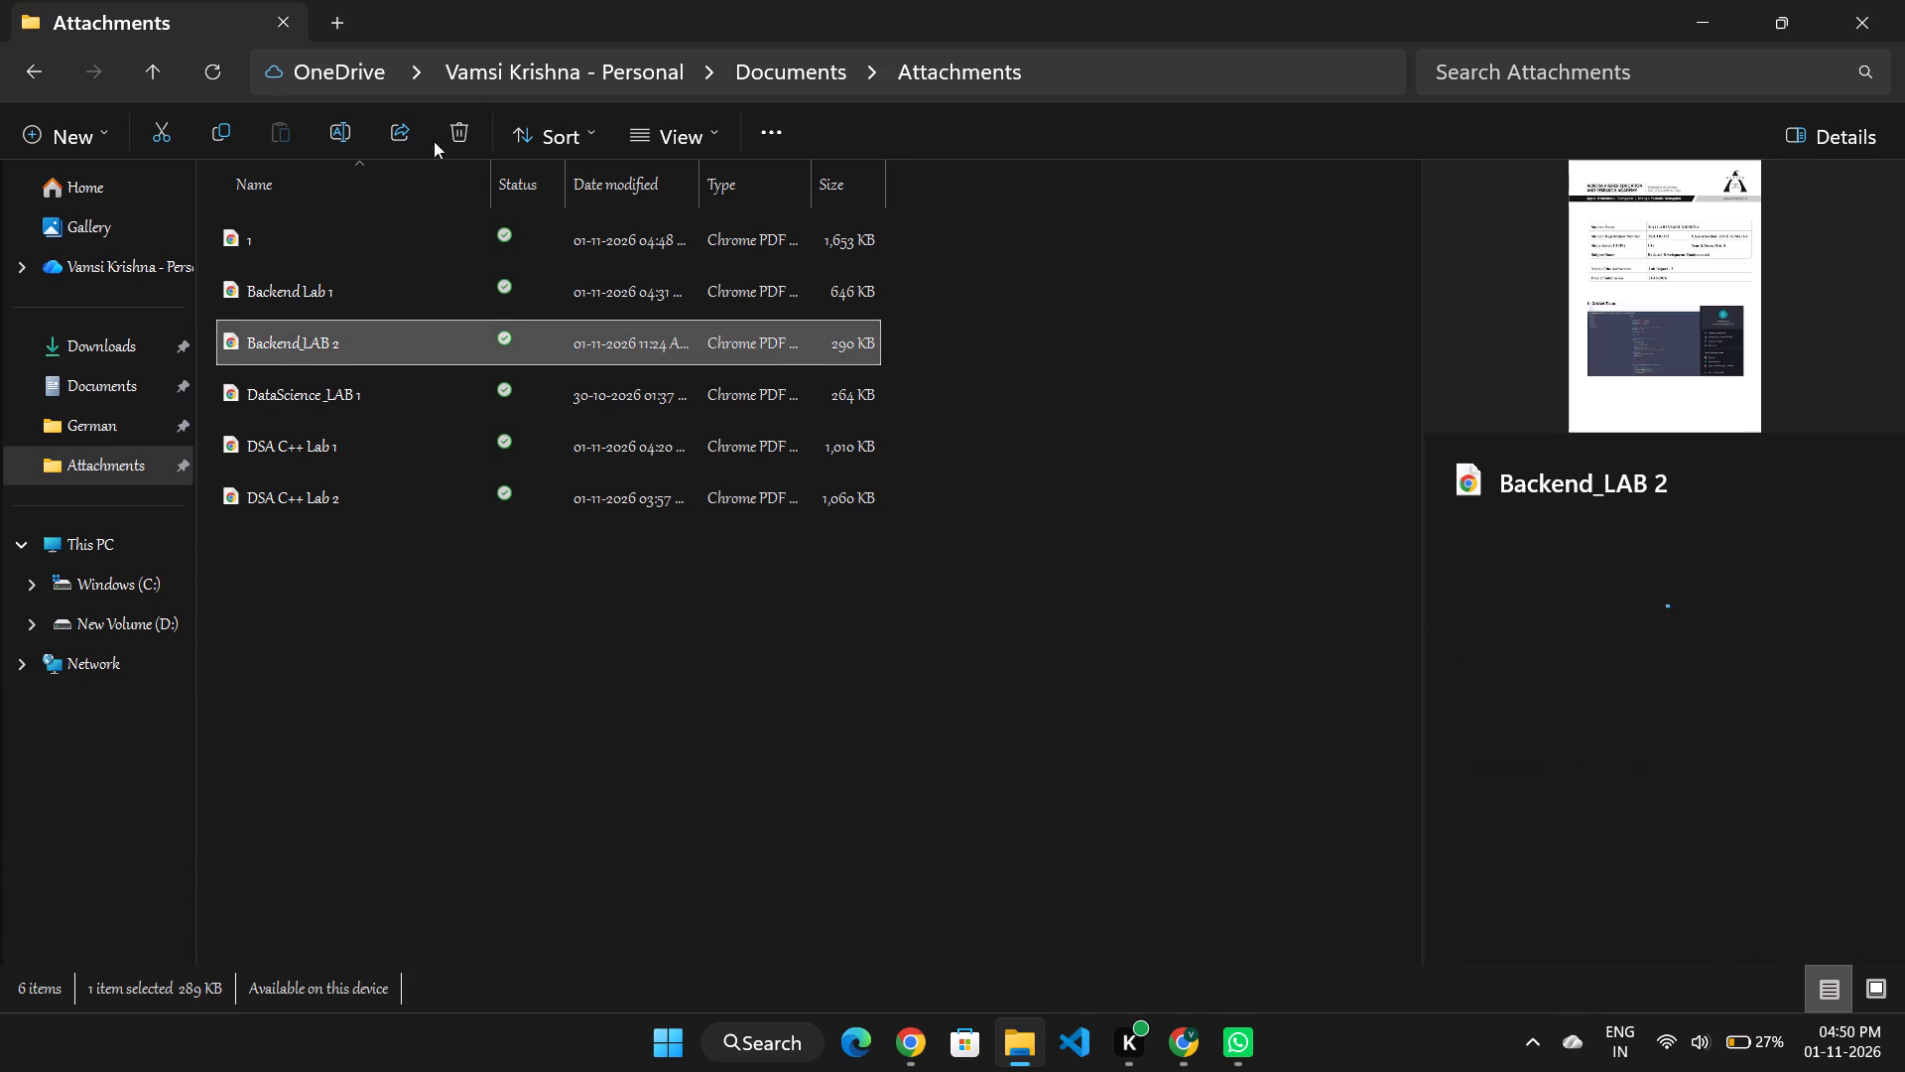
{"action": "left_click", "coordinate": [464, 133]}
Rename the PDF named 1 in the Attachments folder as Backend Lab 2.
{"action": "left_click", "coordinate": [305, 241]}
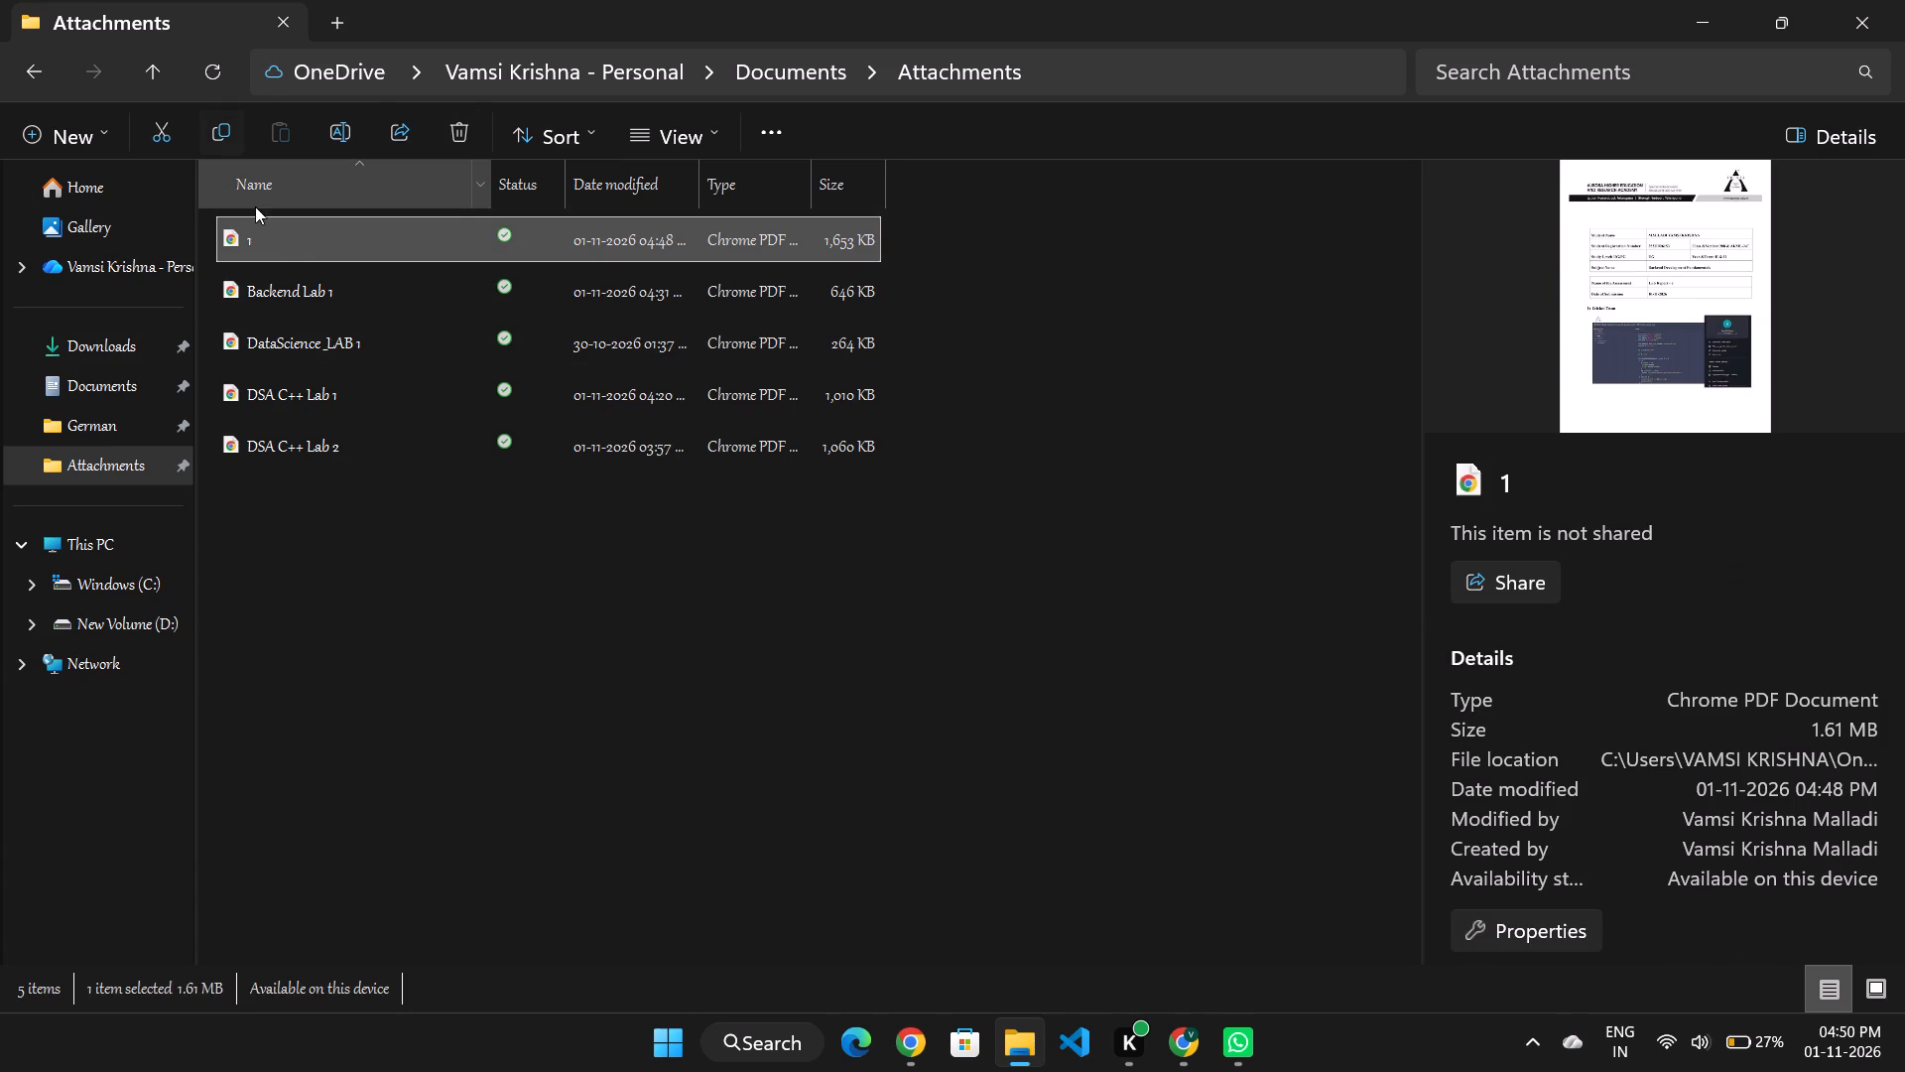
{"action": "left_click", "coordinate": [350, 125]}
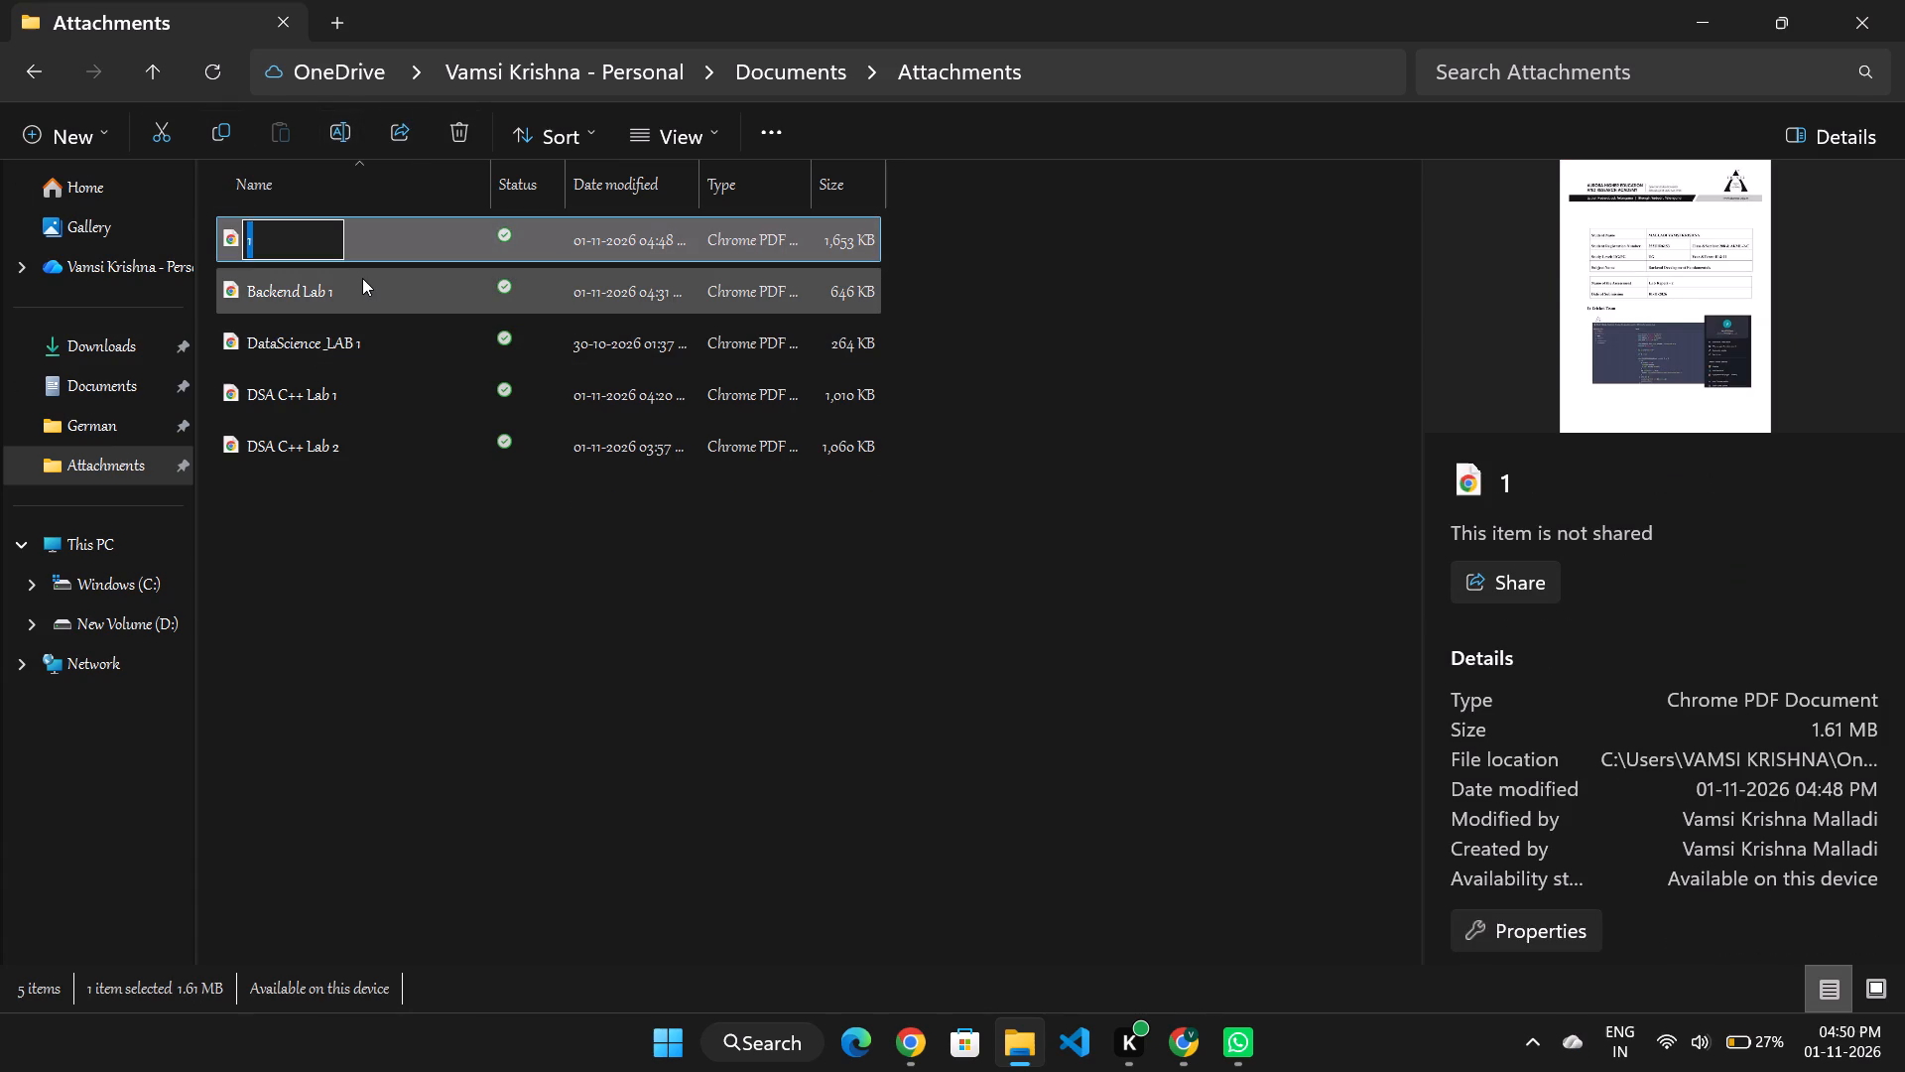
{"action": "key", "text": "BackSpace"}
{"action": "key", "text": "a"}
{"action": "type", "text": "ckend"}
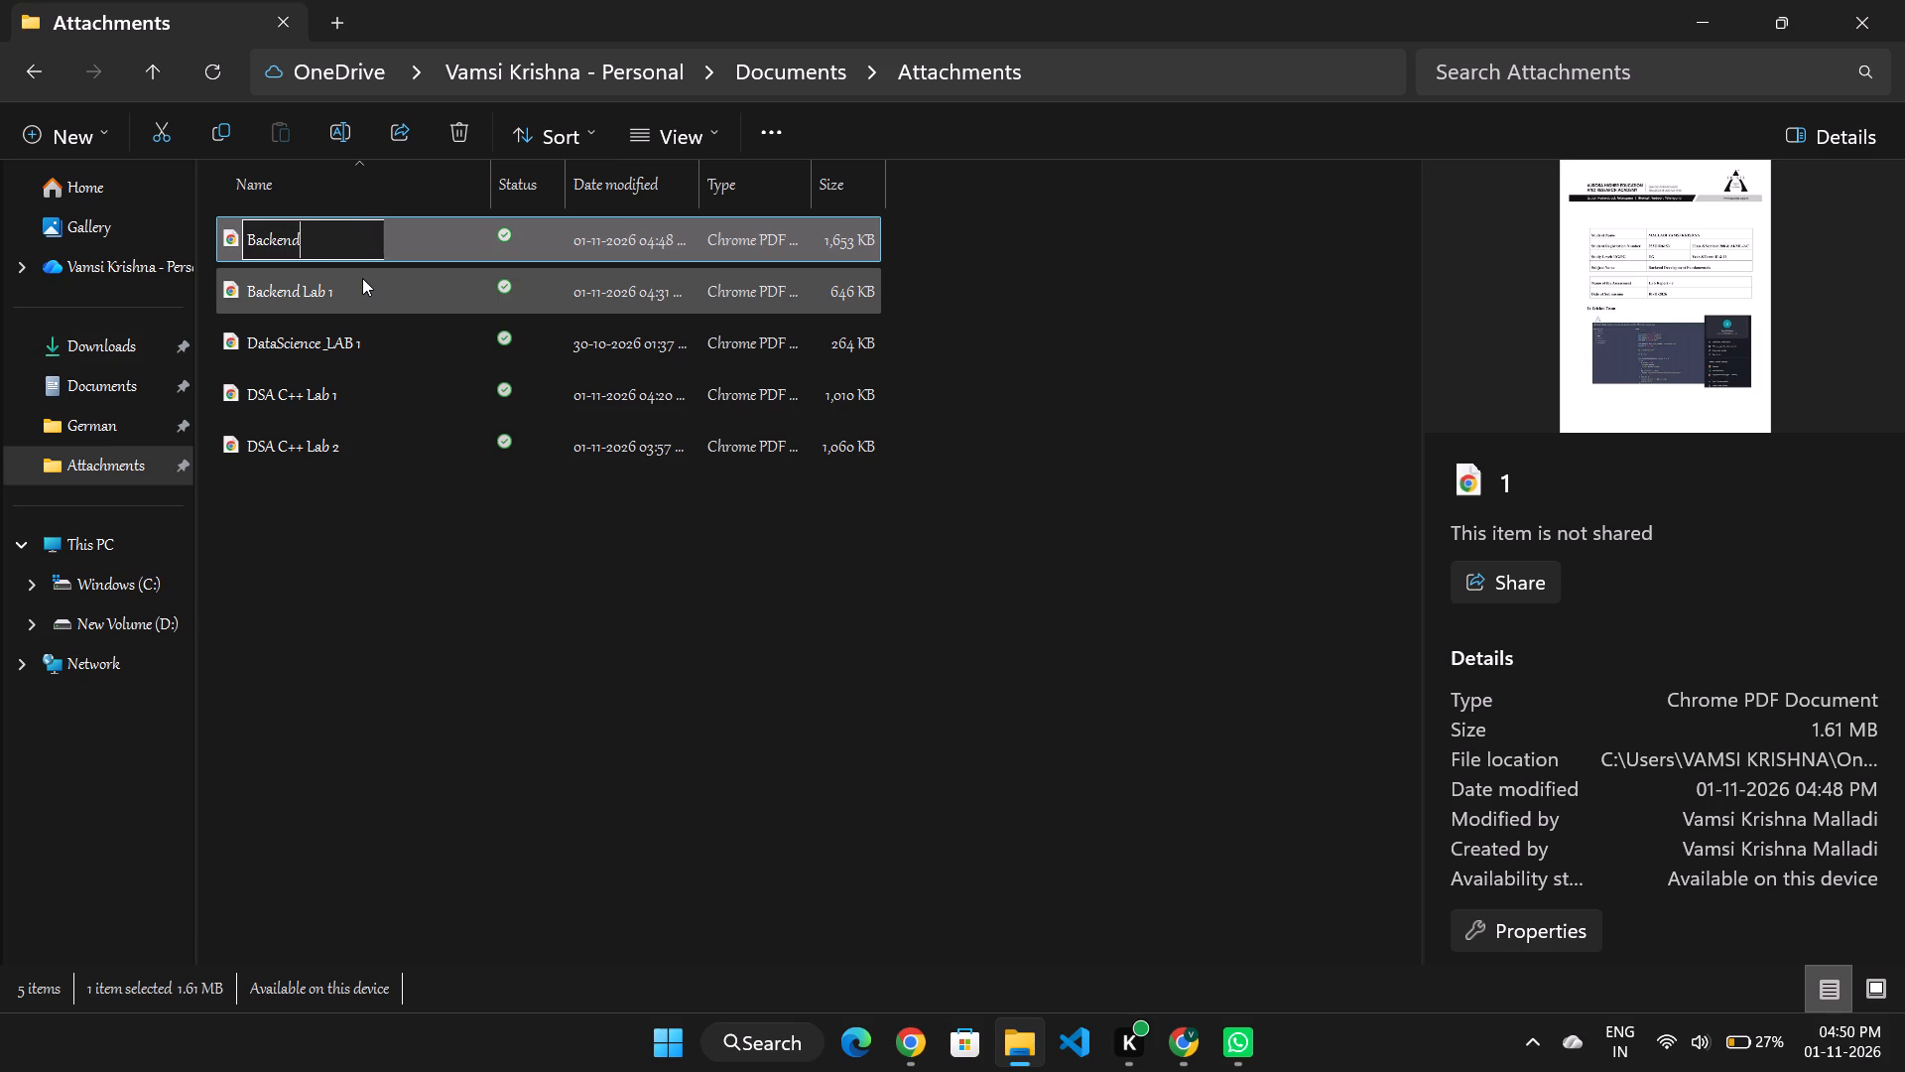
{"action": "key", "text": "space"}
{"action": "type", "text": "ab"}
{"action": "key", "text": "space"}
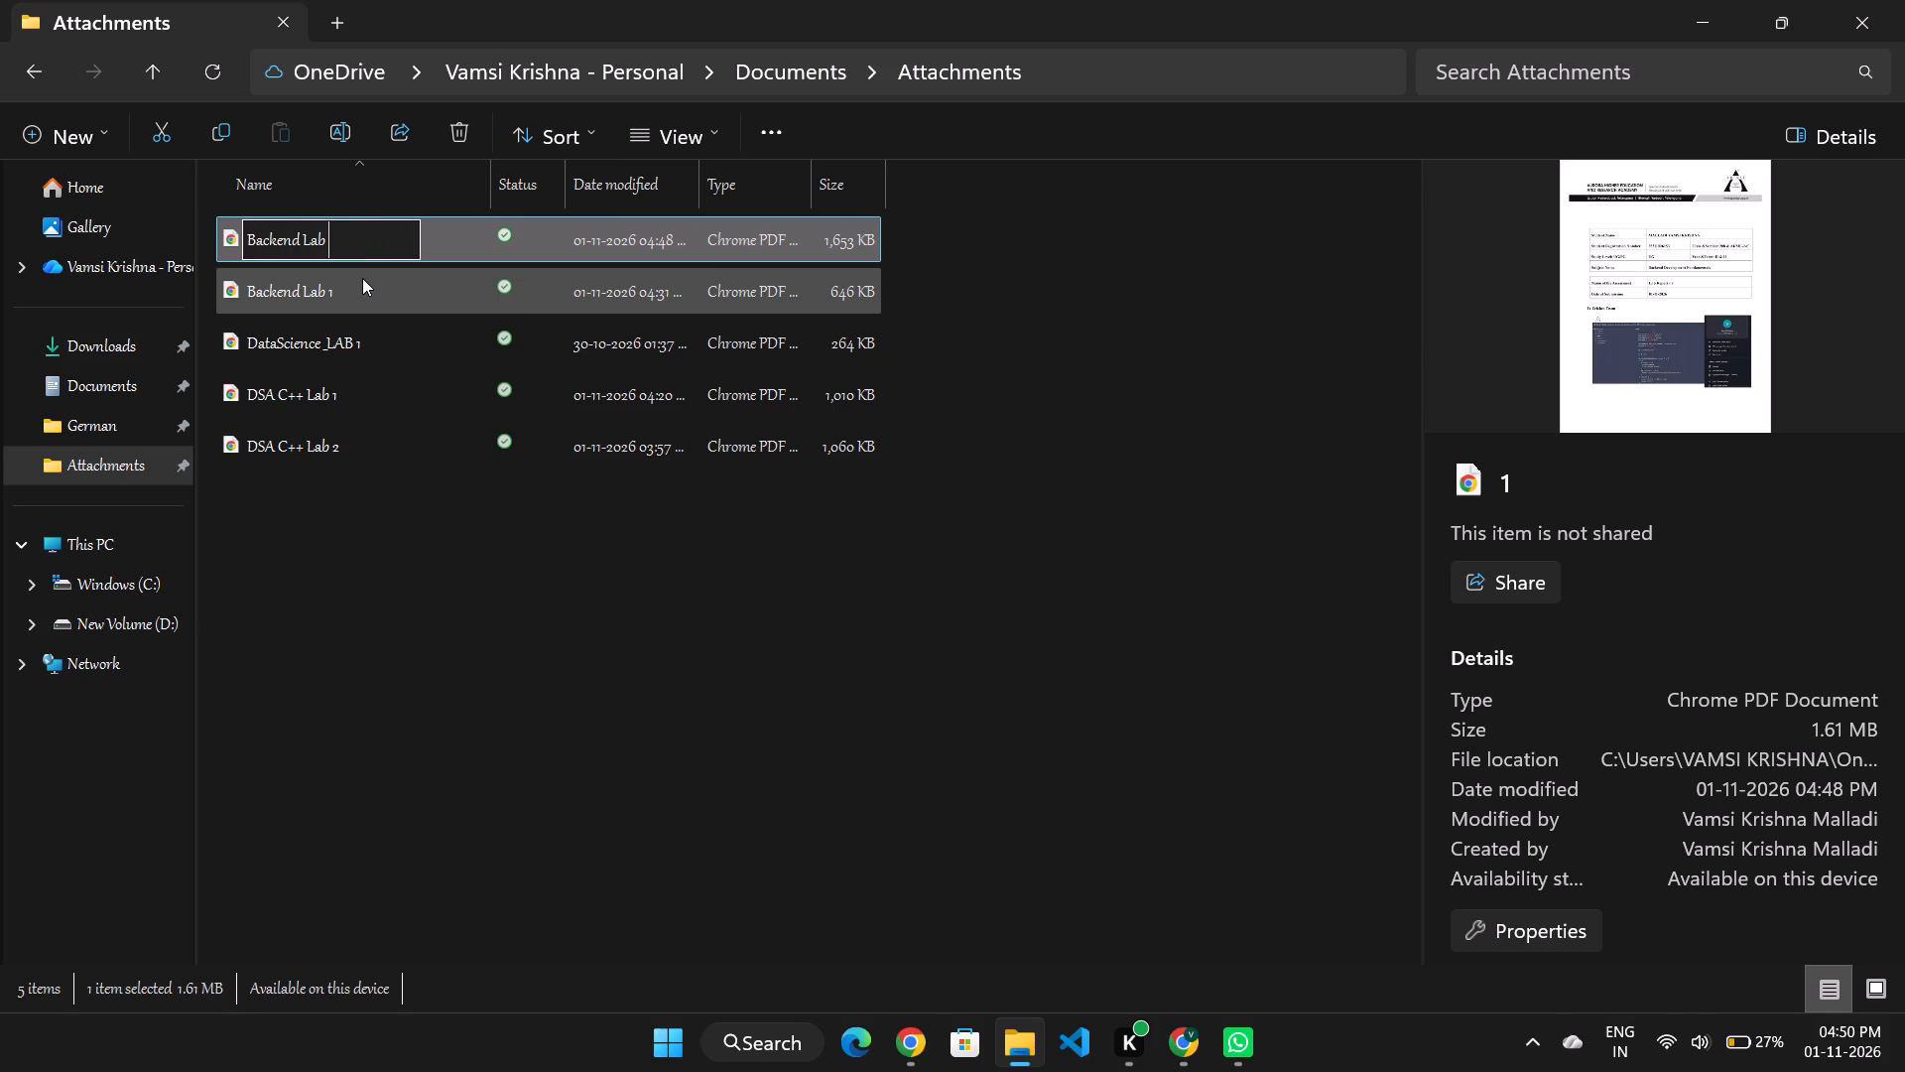
{"action": "key", "text": "2"}
{"action": "left_click", "coordinate": [486, 538]}
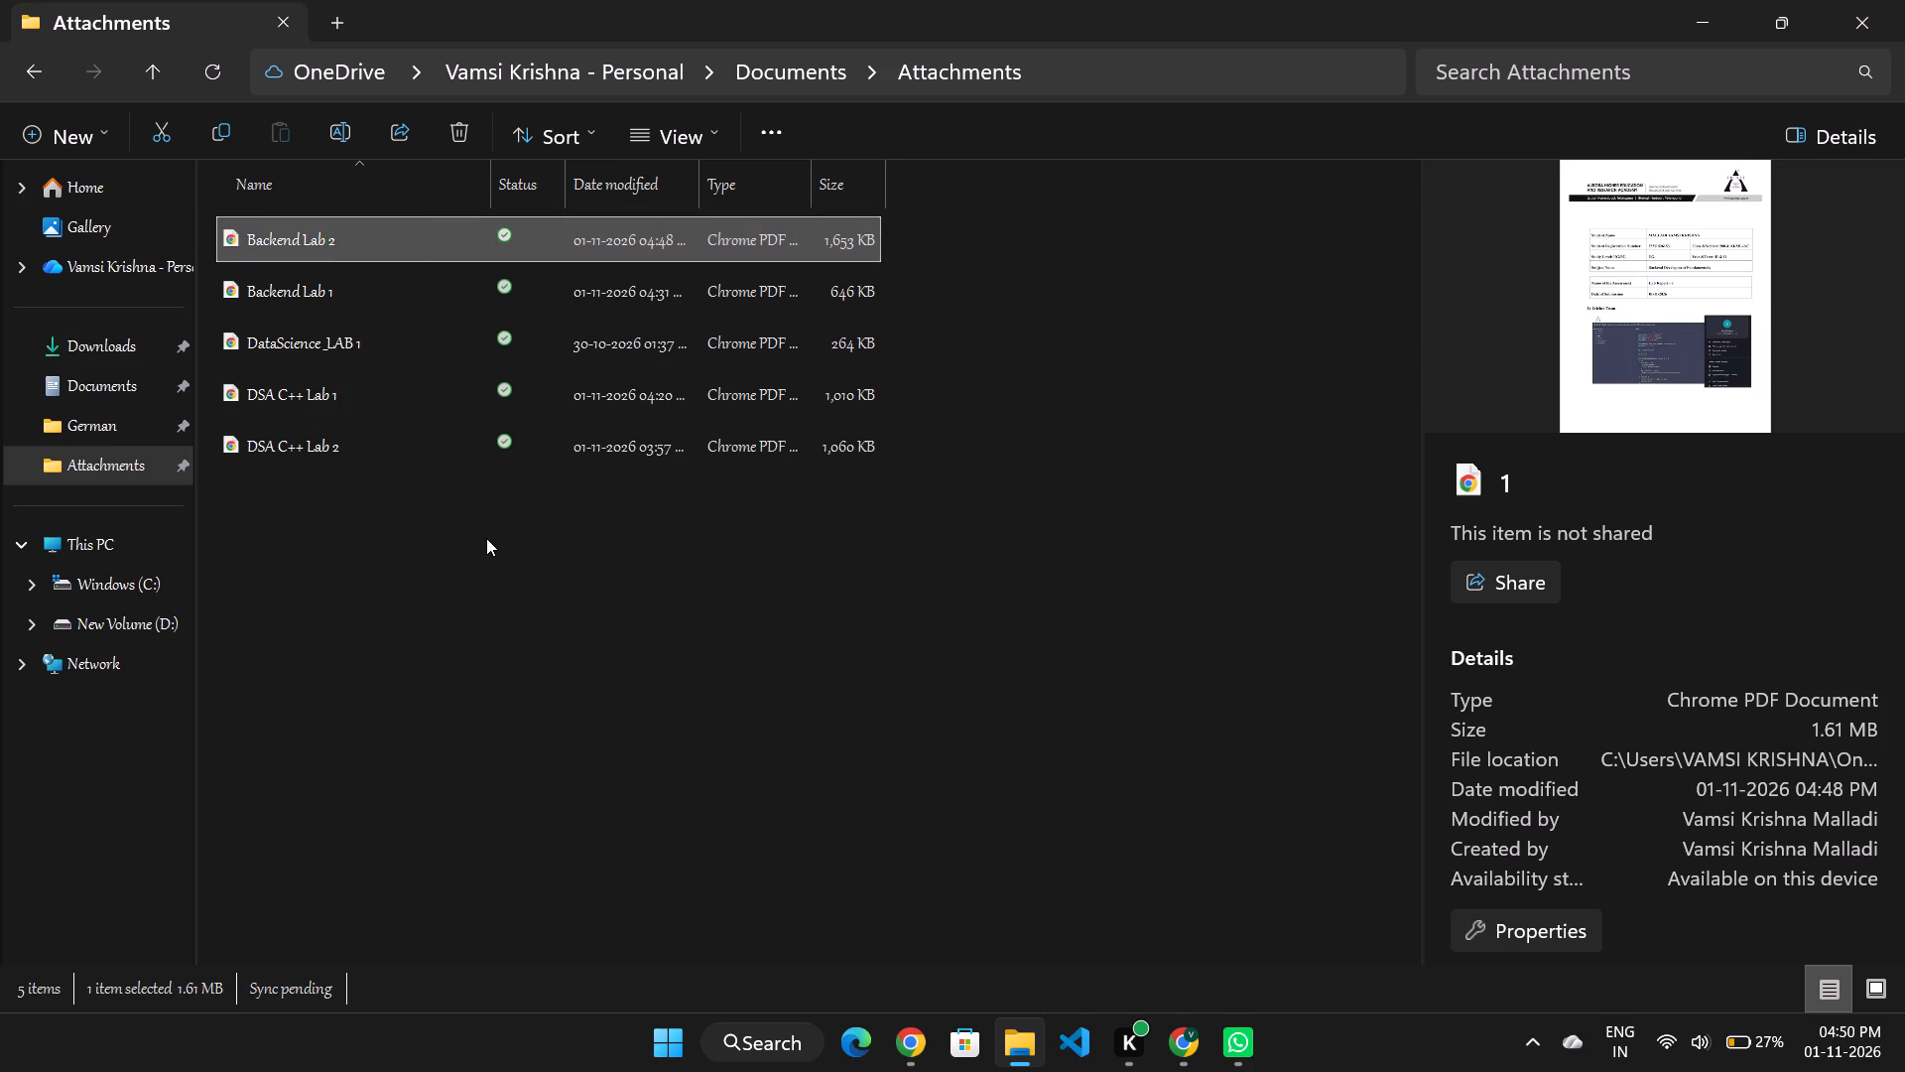